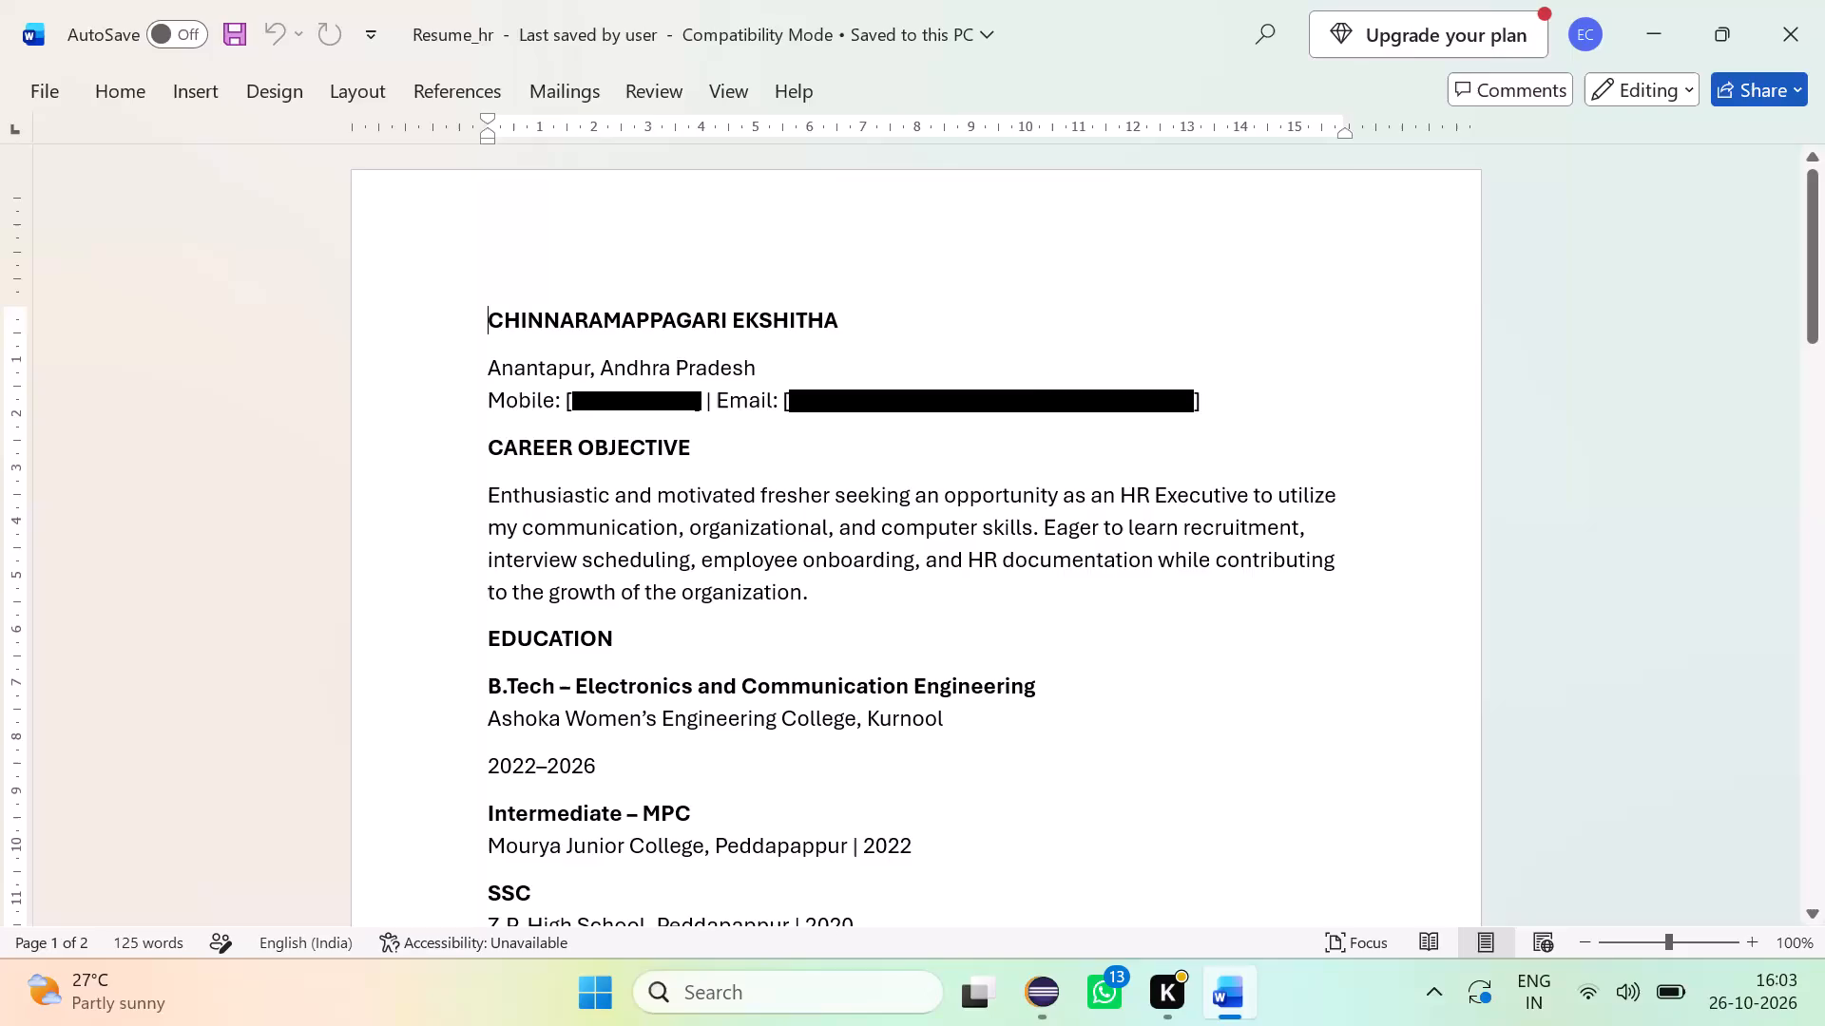
Open the recent document "SSC JE Exam" and go to the end of its question list.
scroll(700, 482, down, 5)
scroll(700, 482, up, 5)
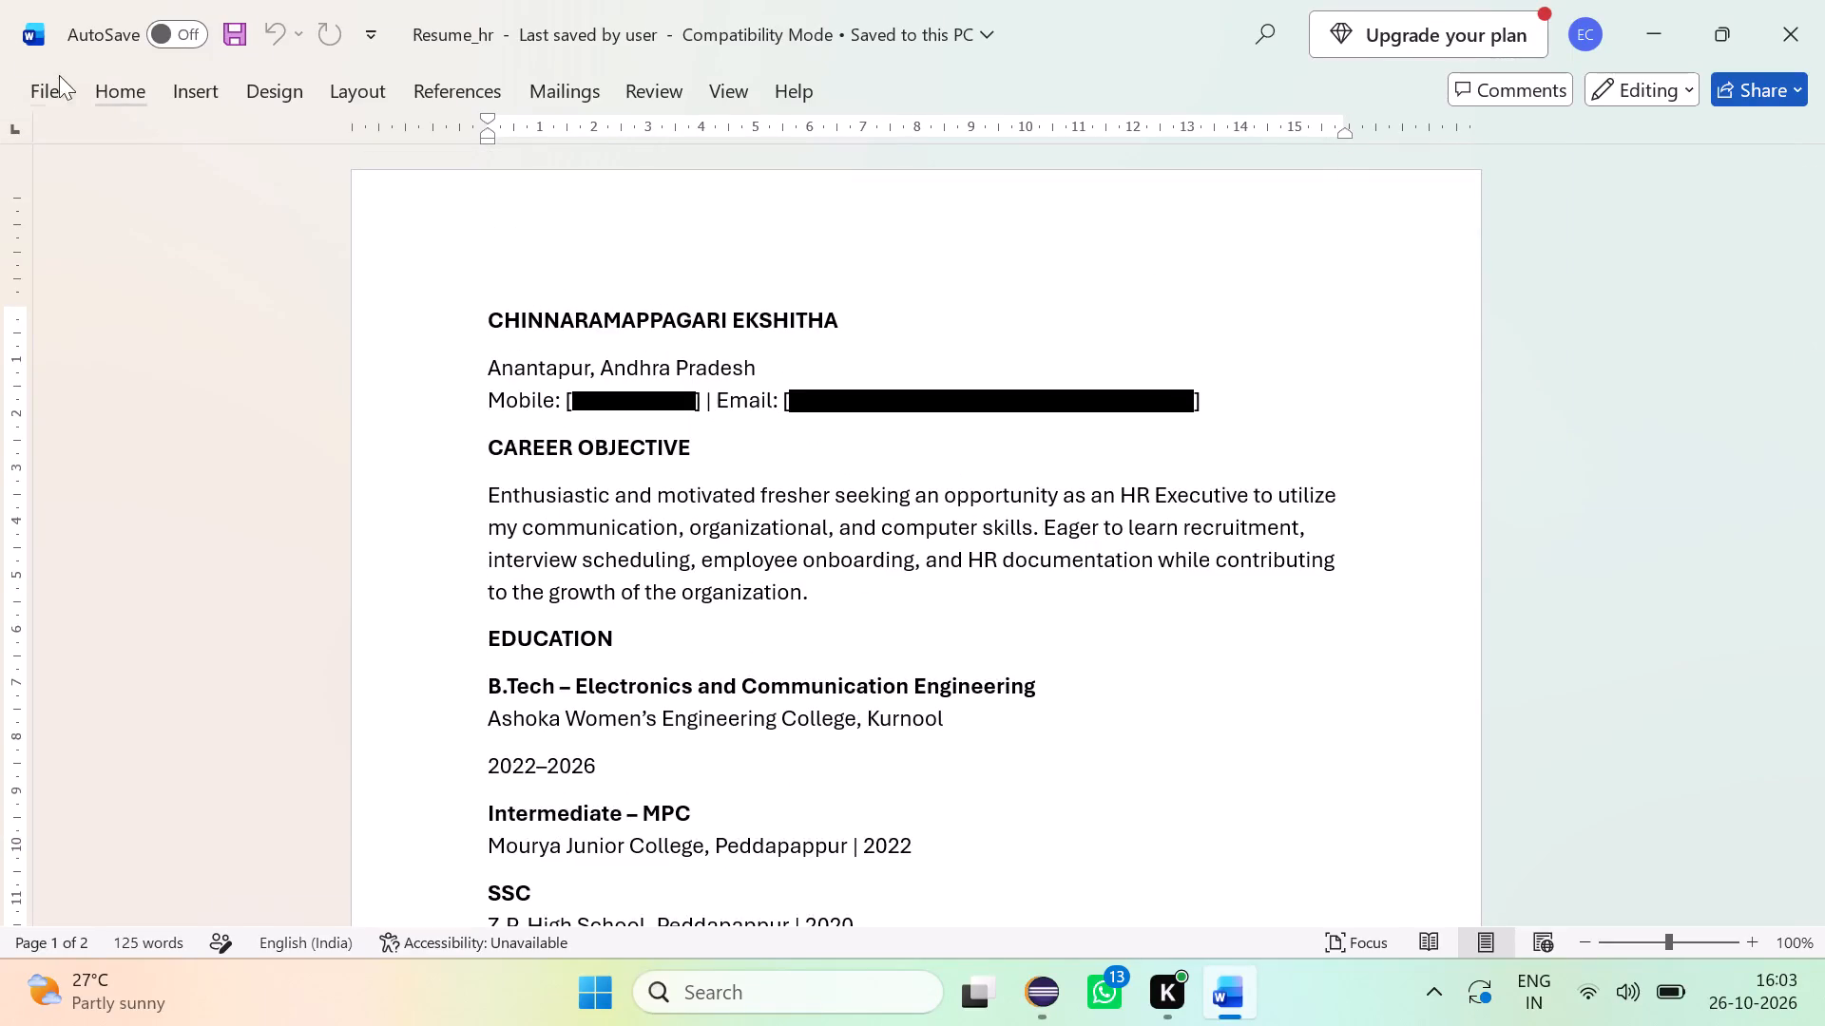
click(61, 88)
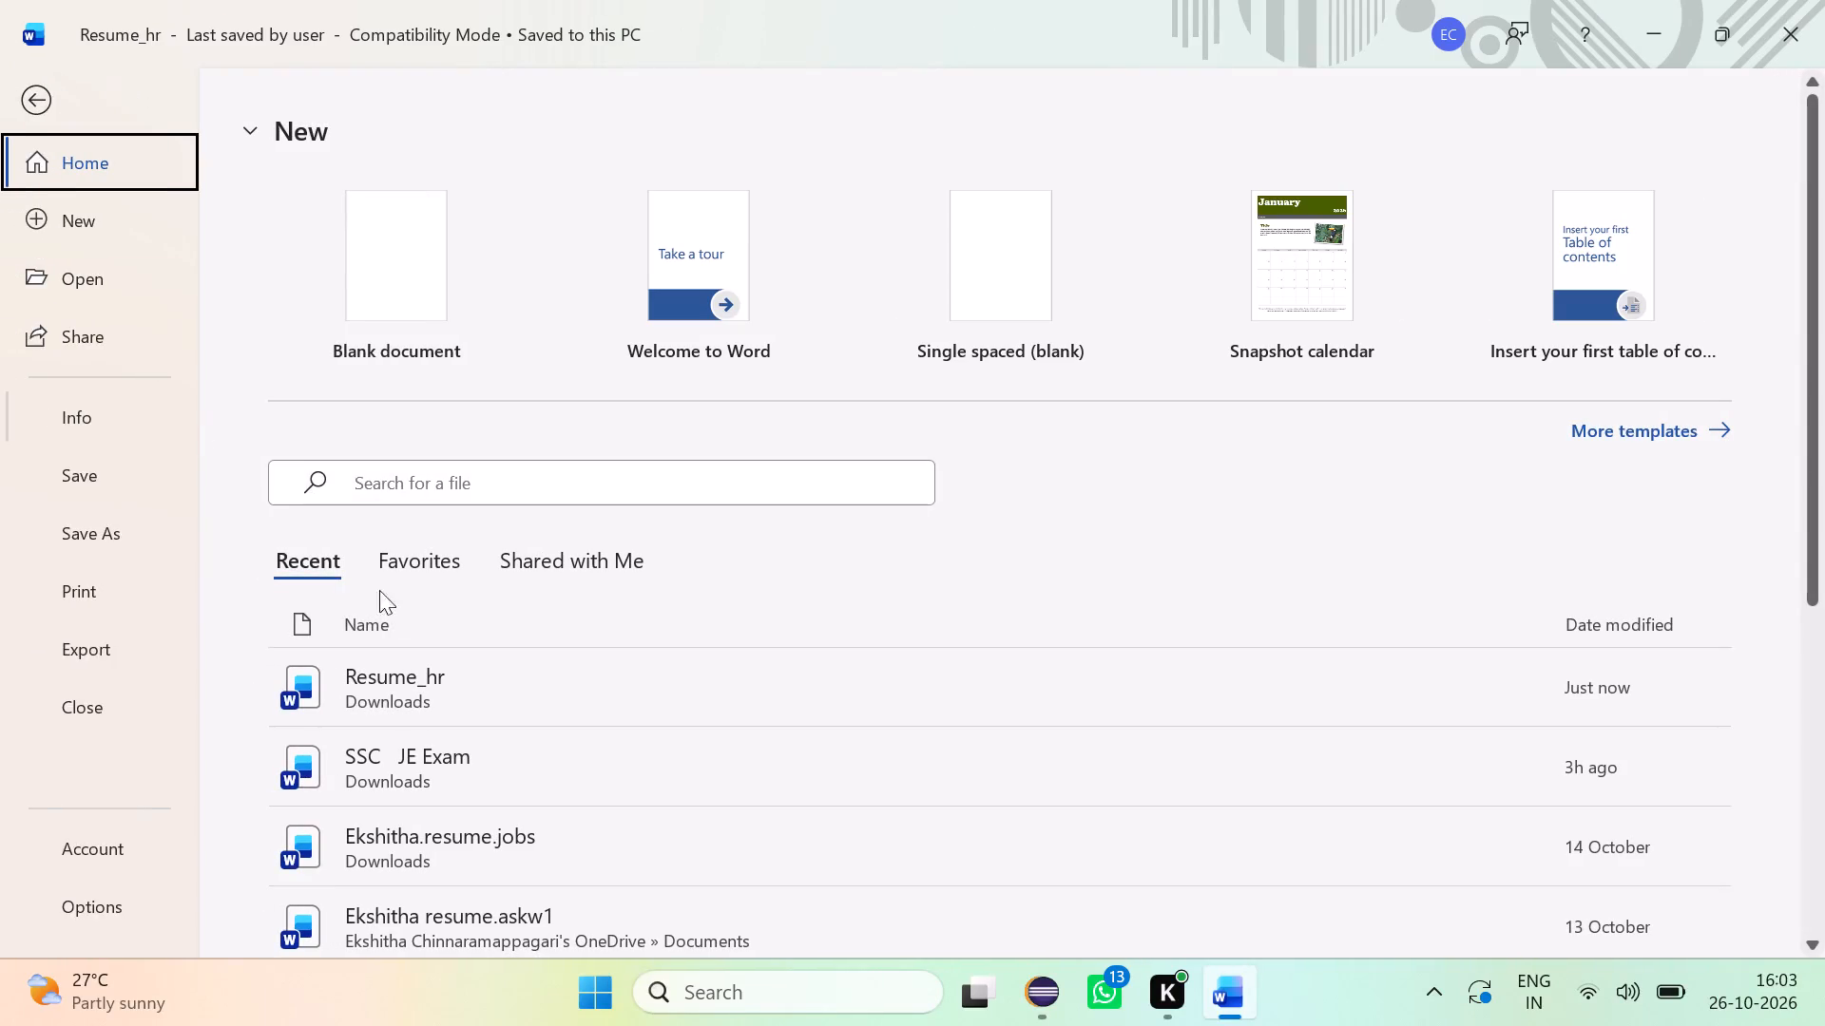
click(422, 778)
scroll(1061, 513, down, 1)
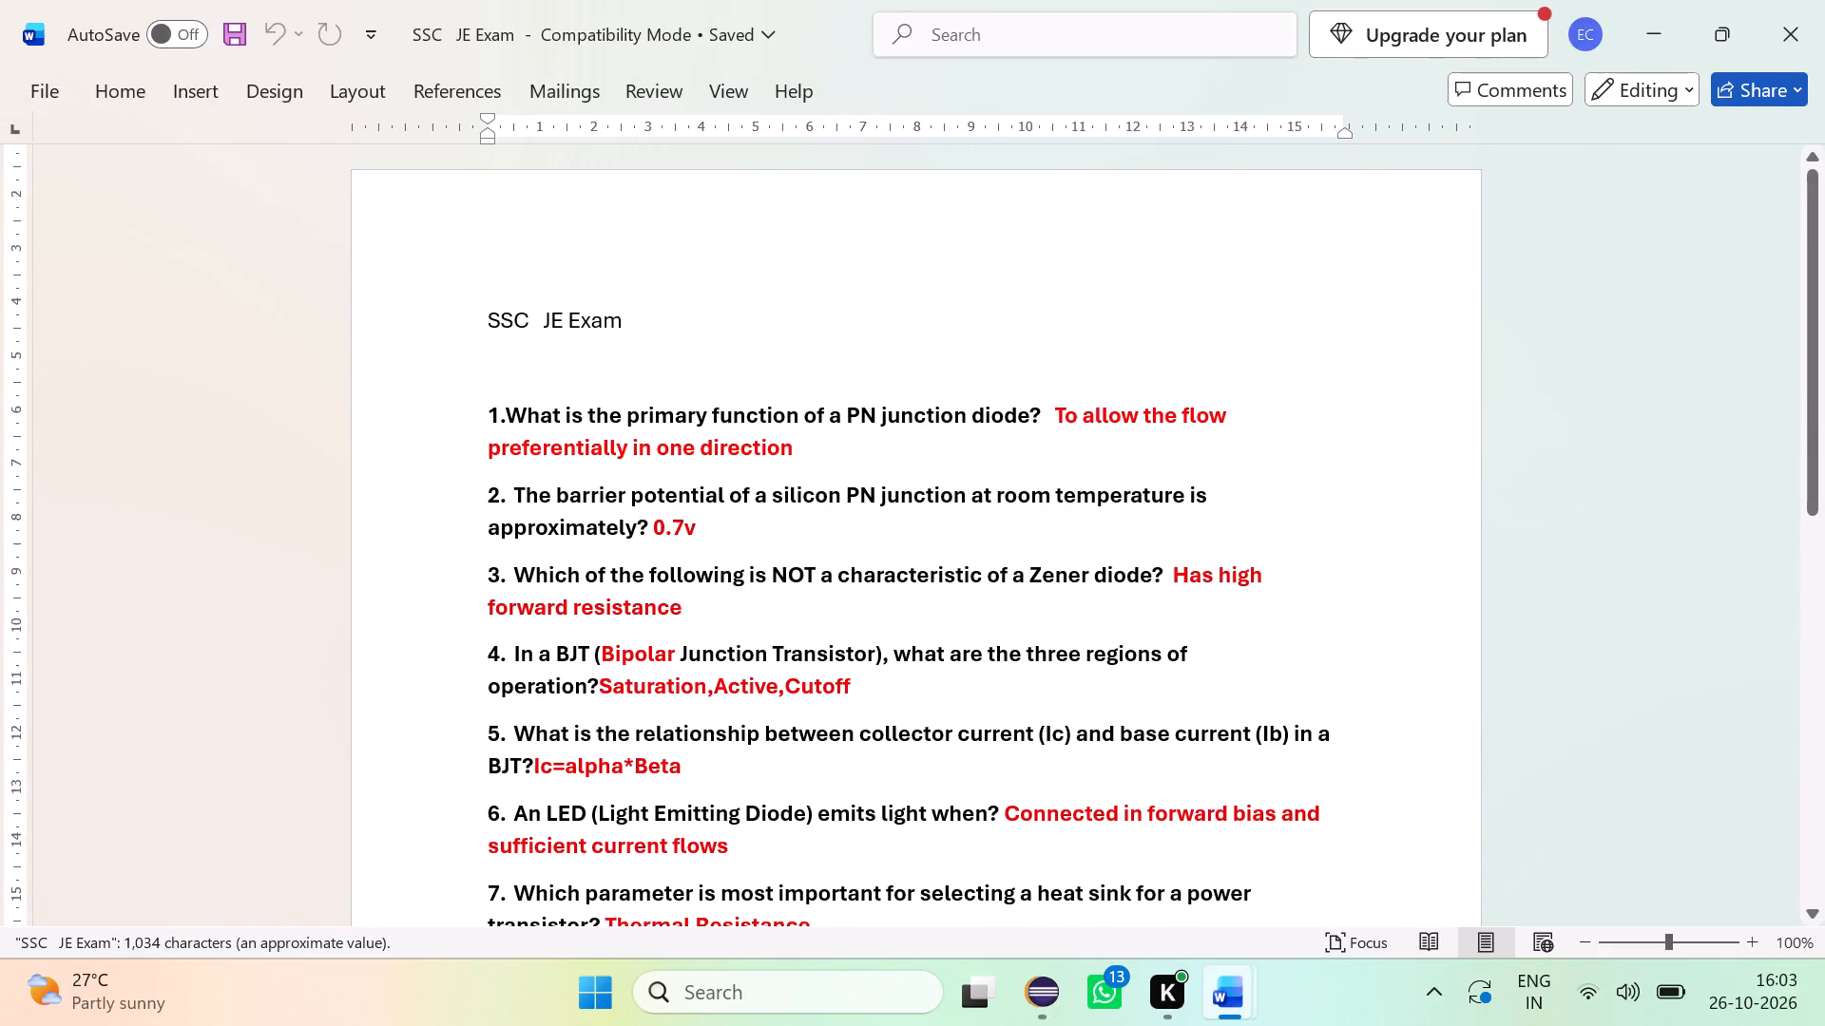
scroll(1061, 513, down, 1)
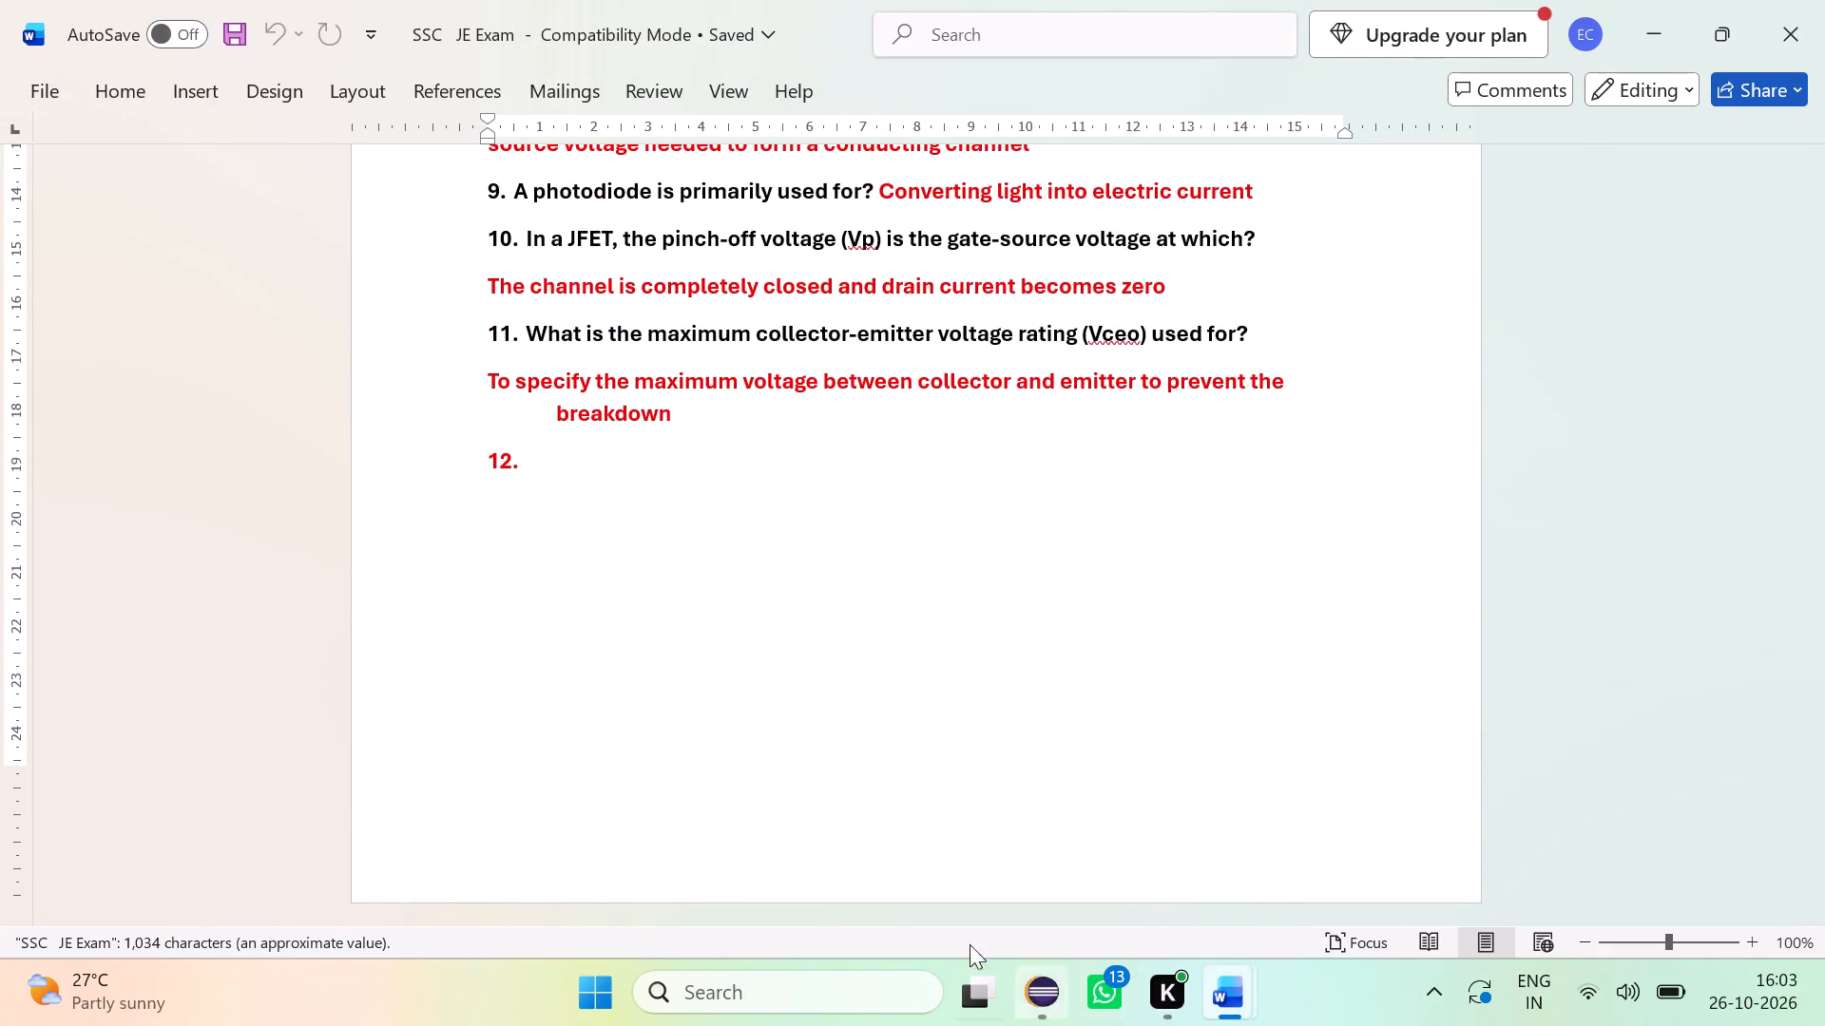
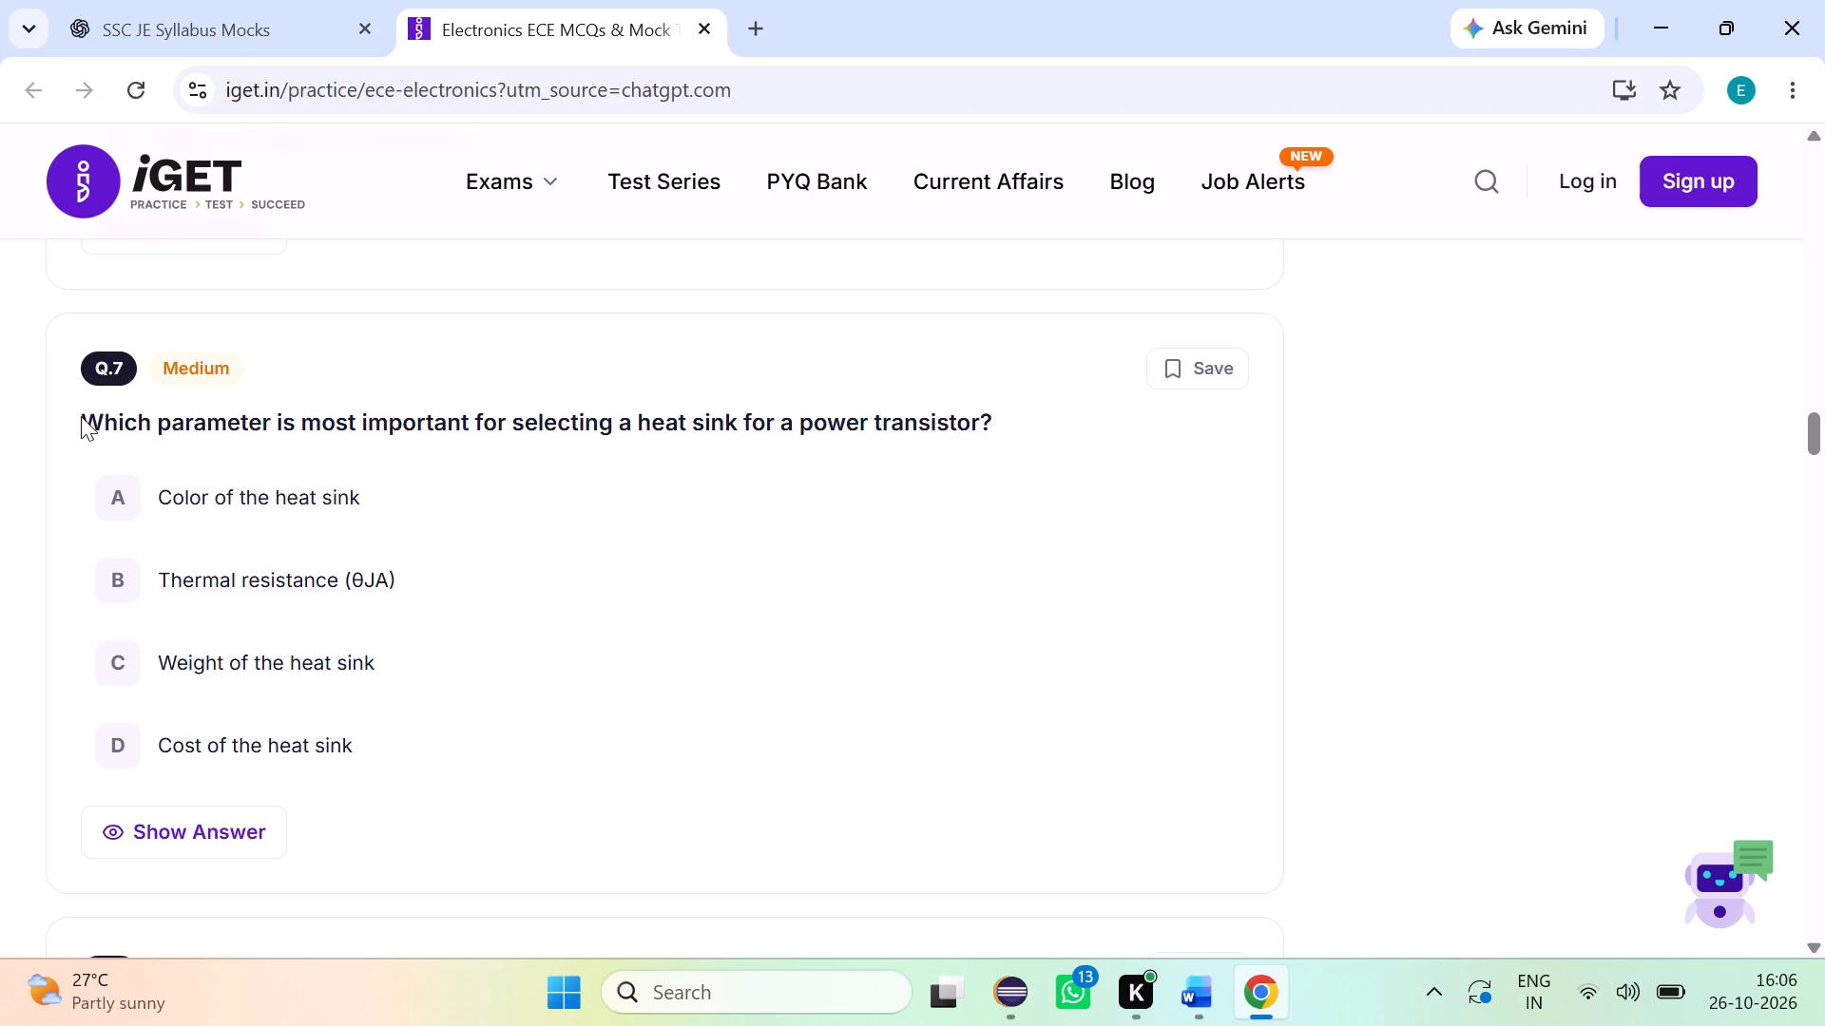
Read Q.7 on selecting a heat sink for a power transistor, along with its four answer options.
drag(82, 416, 1306, 393)
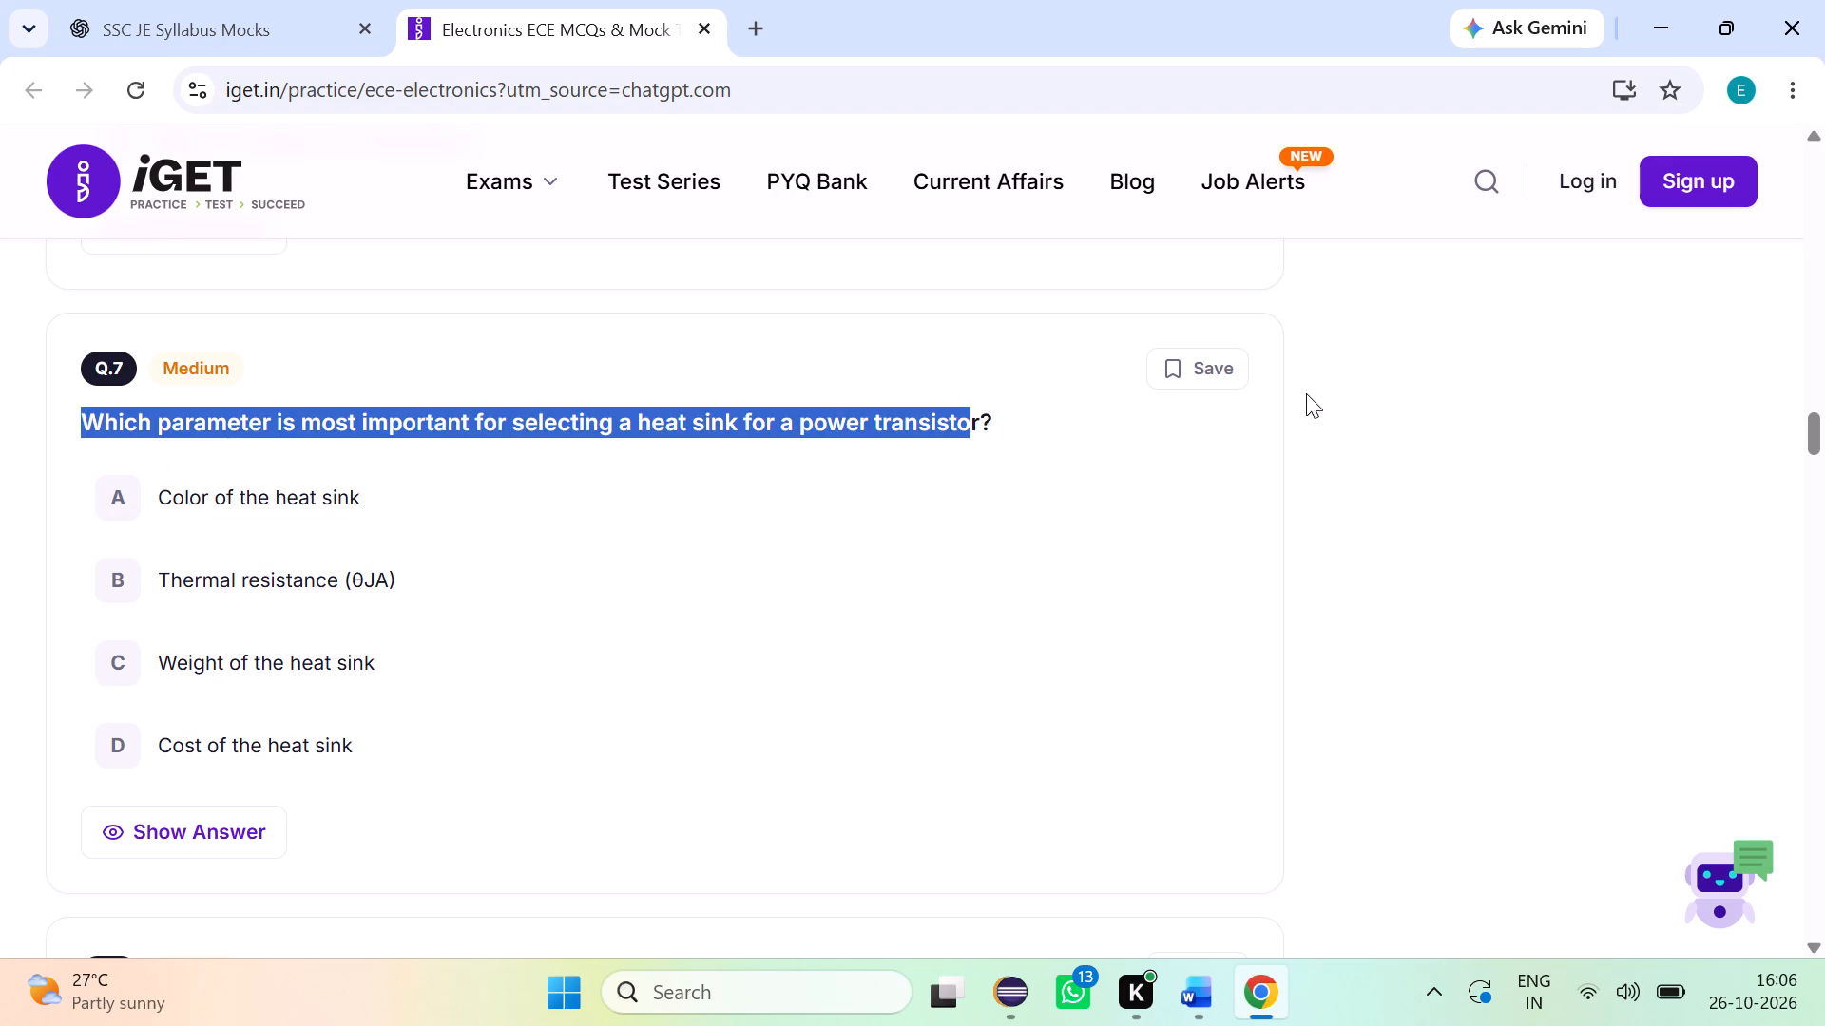
drag(1306, 393, 1297, 364)
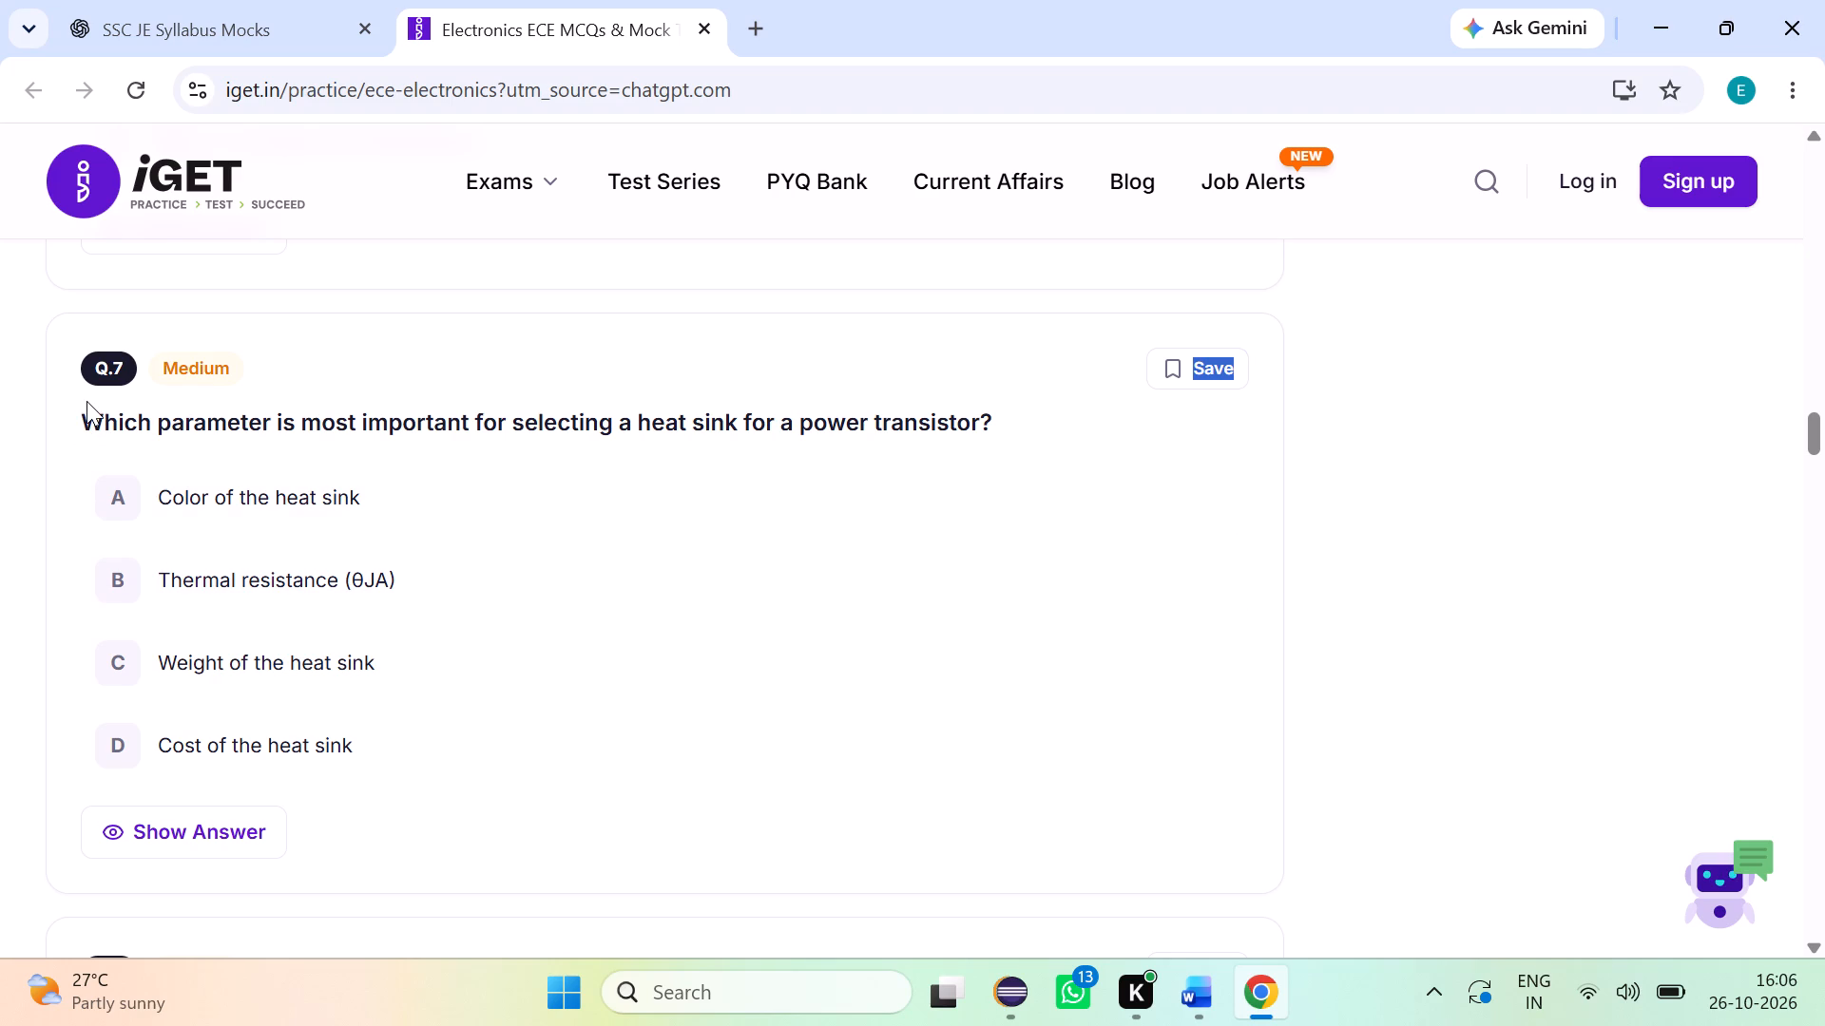
drag(84, 417, 1026, 446)
click(993, 411)
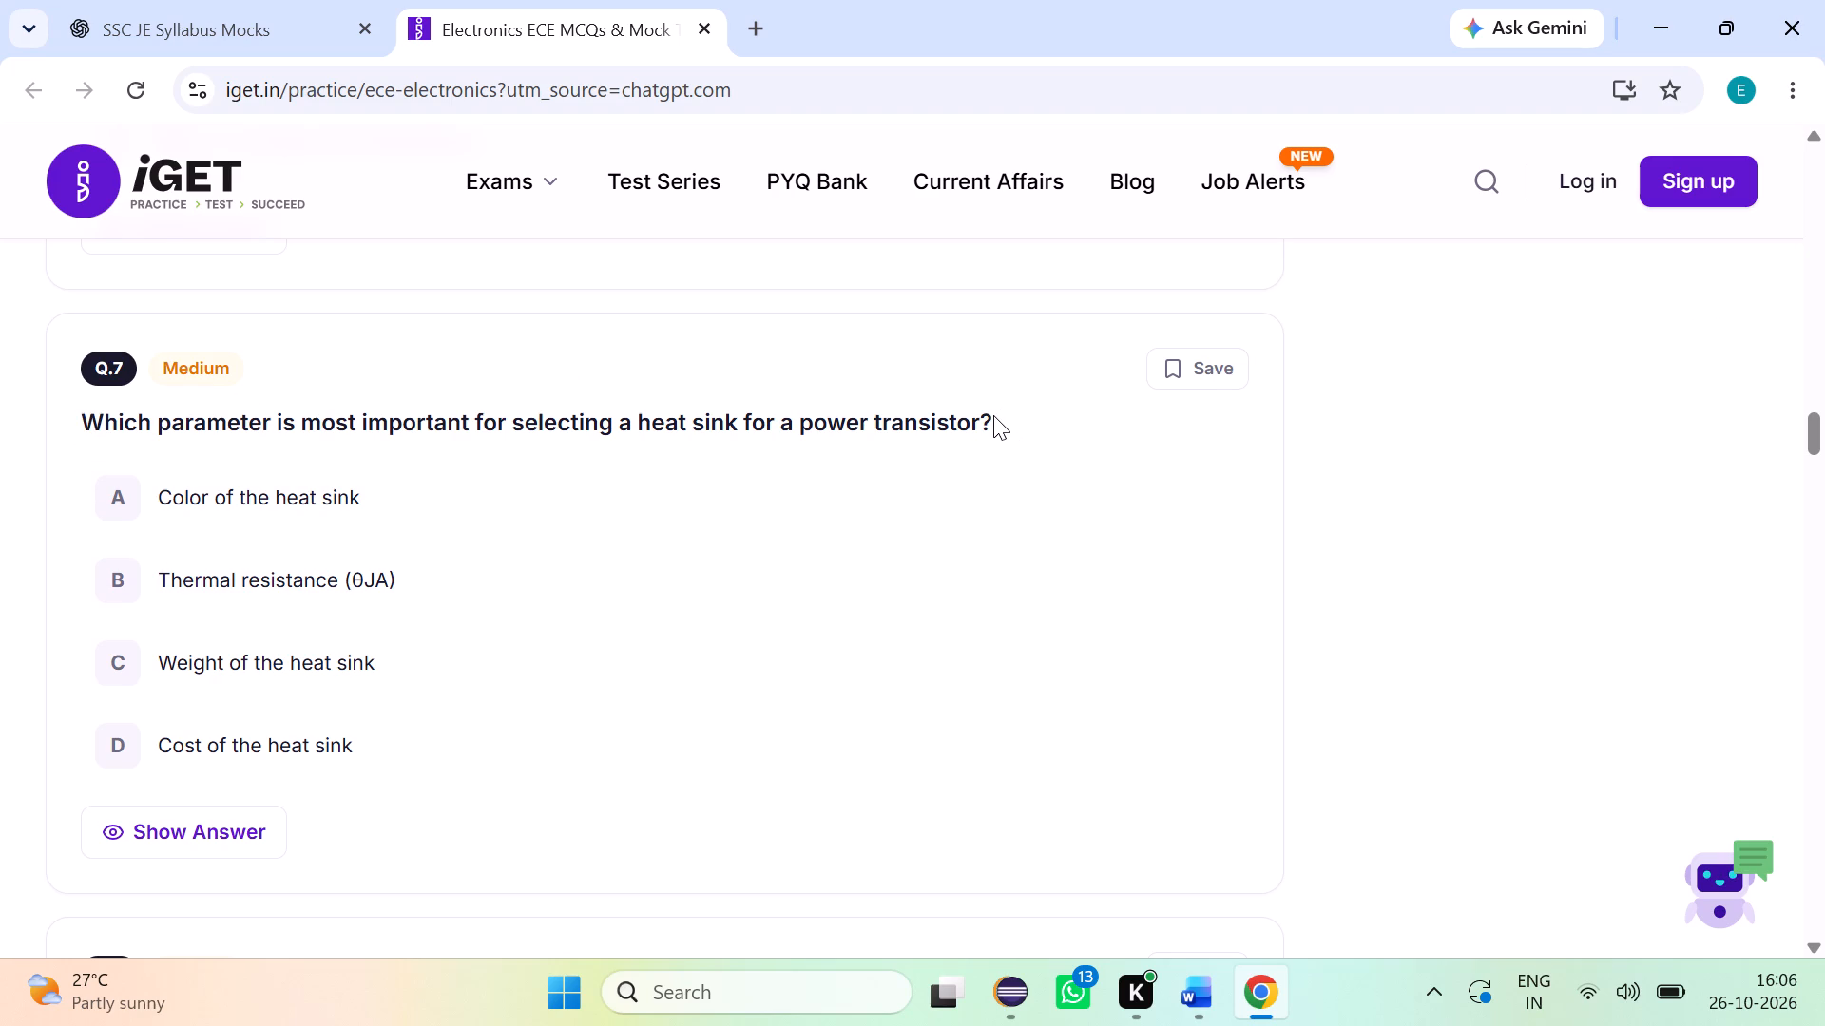
scroll(804, 454, down, 1)
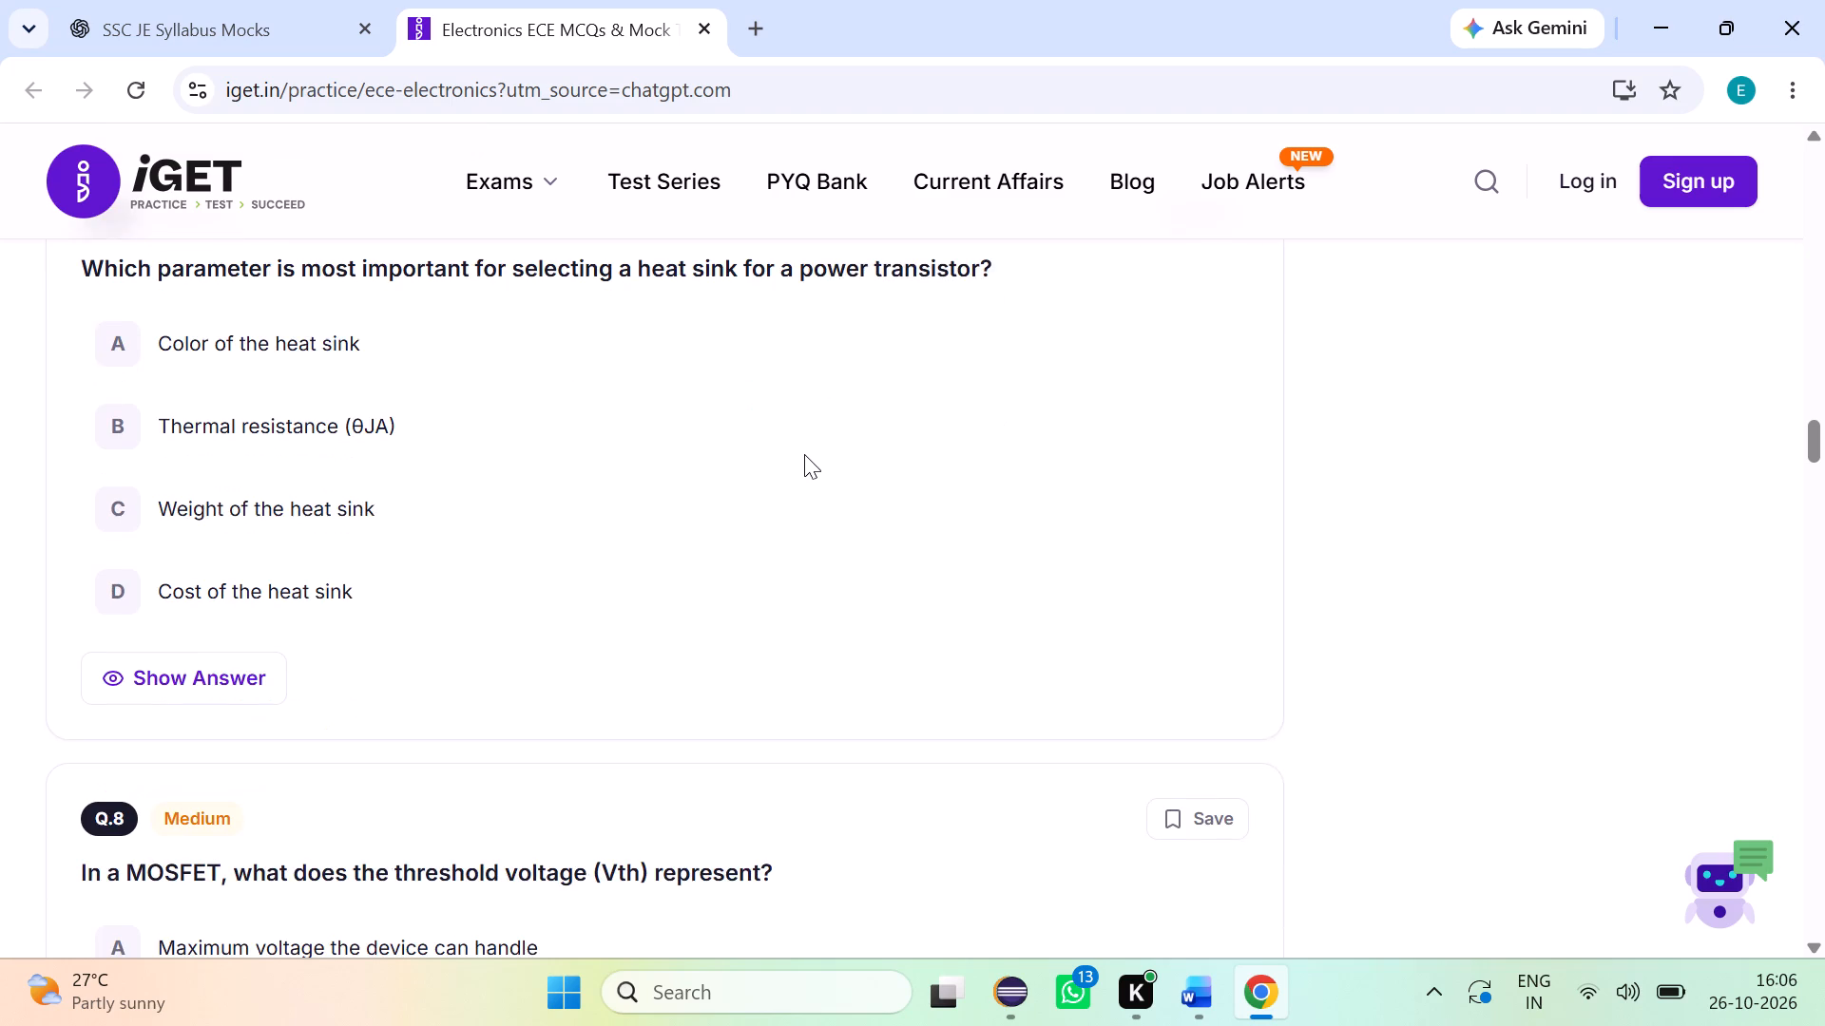
scroll(804, 454, down, 1)
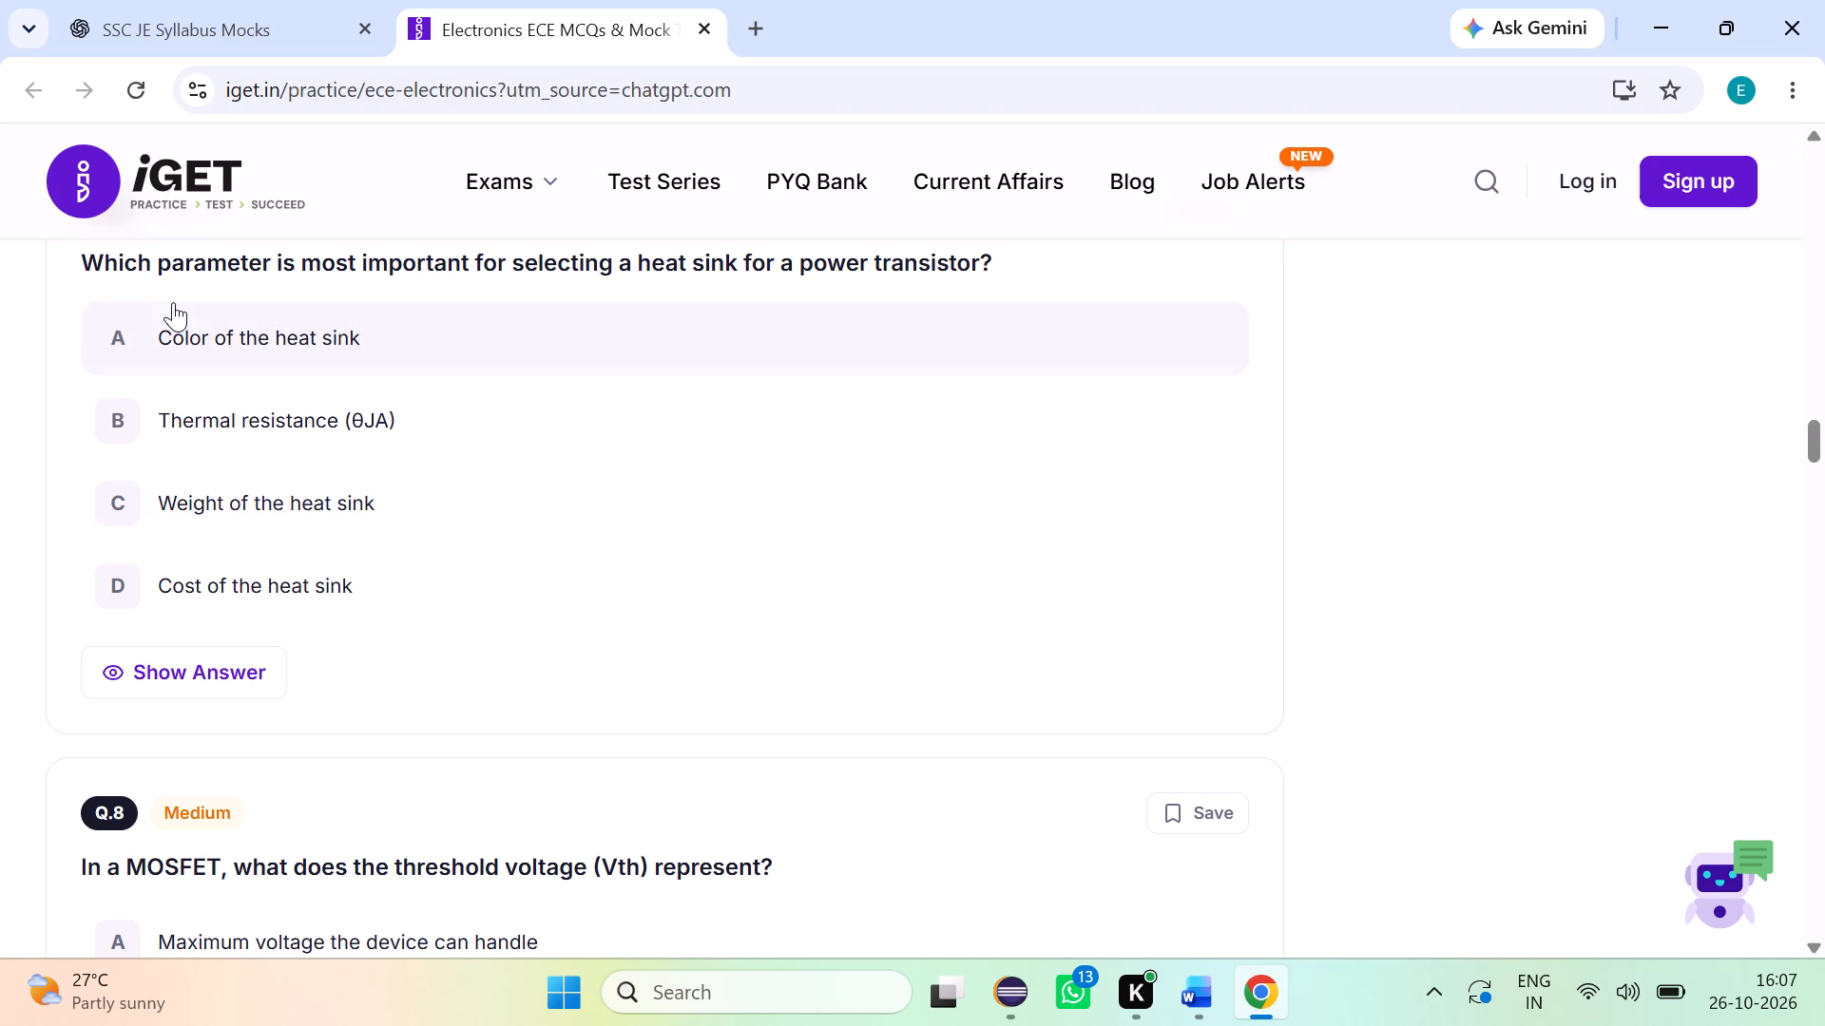
scroll(178, 356, up, 1)
scroll(178, 356, down, 2)
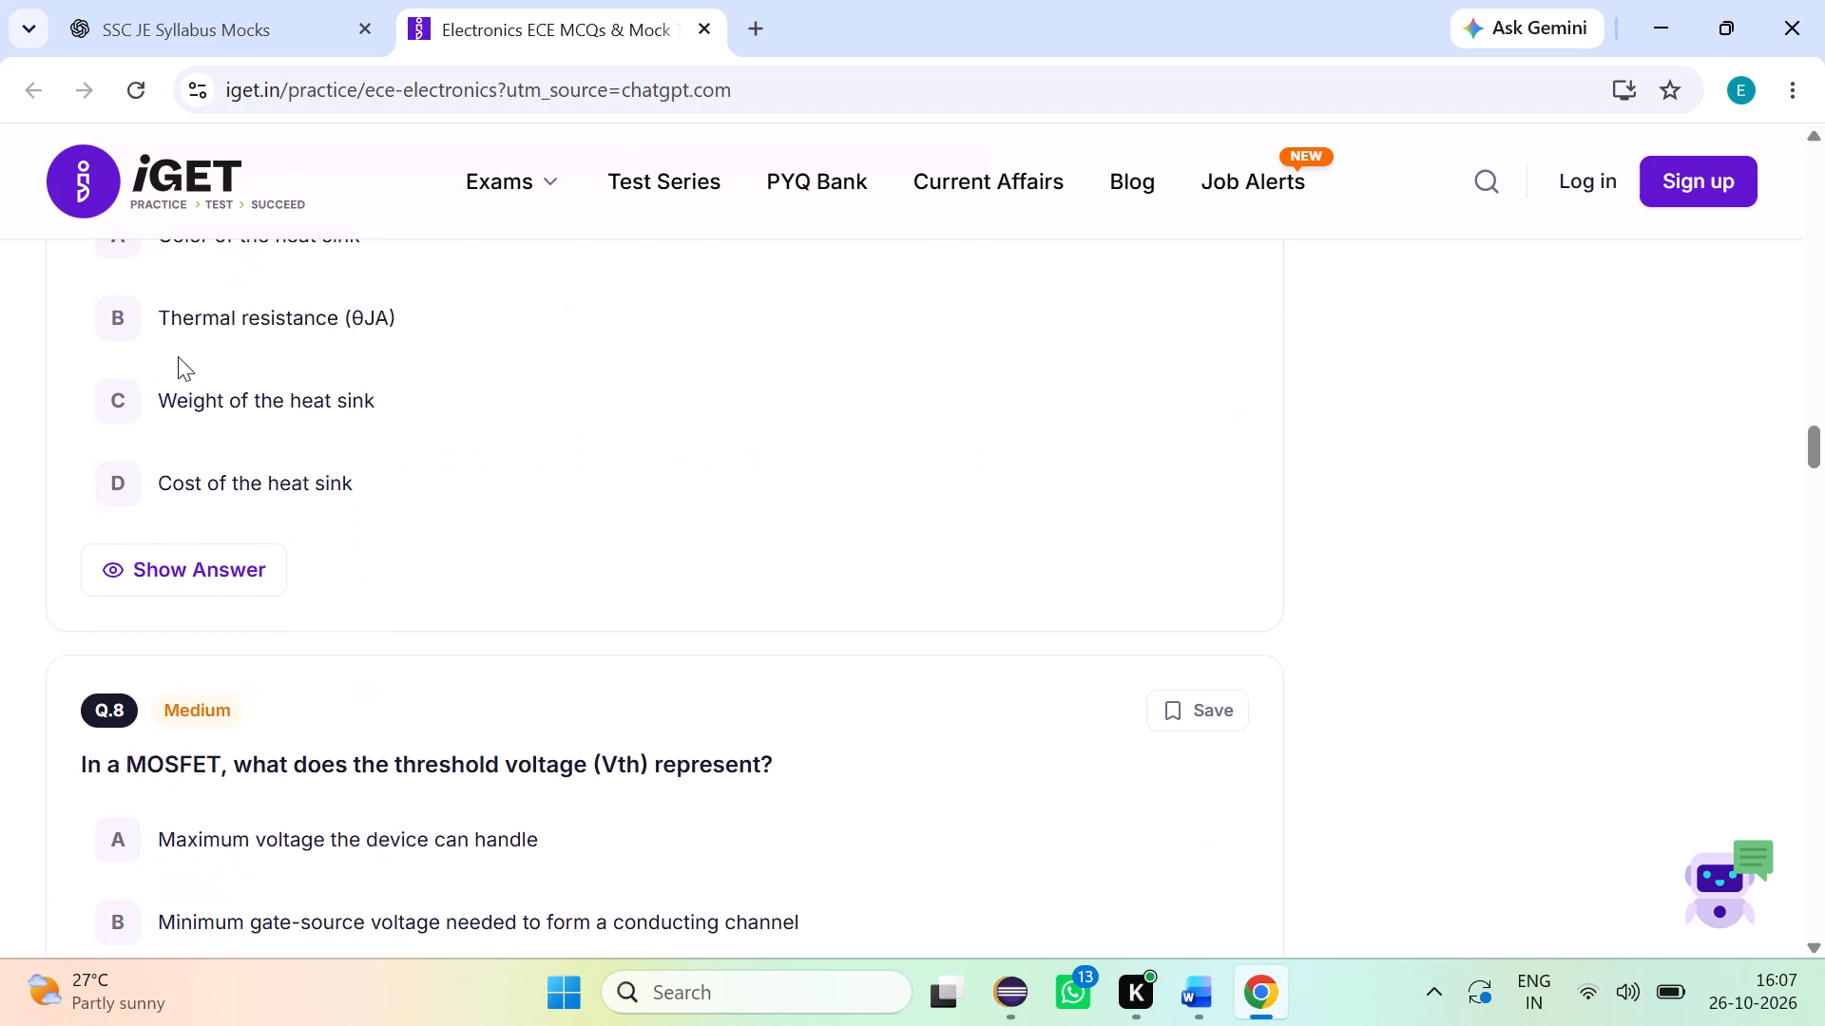
scroll(178, 356, up, 1)
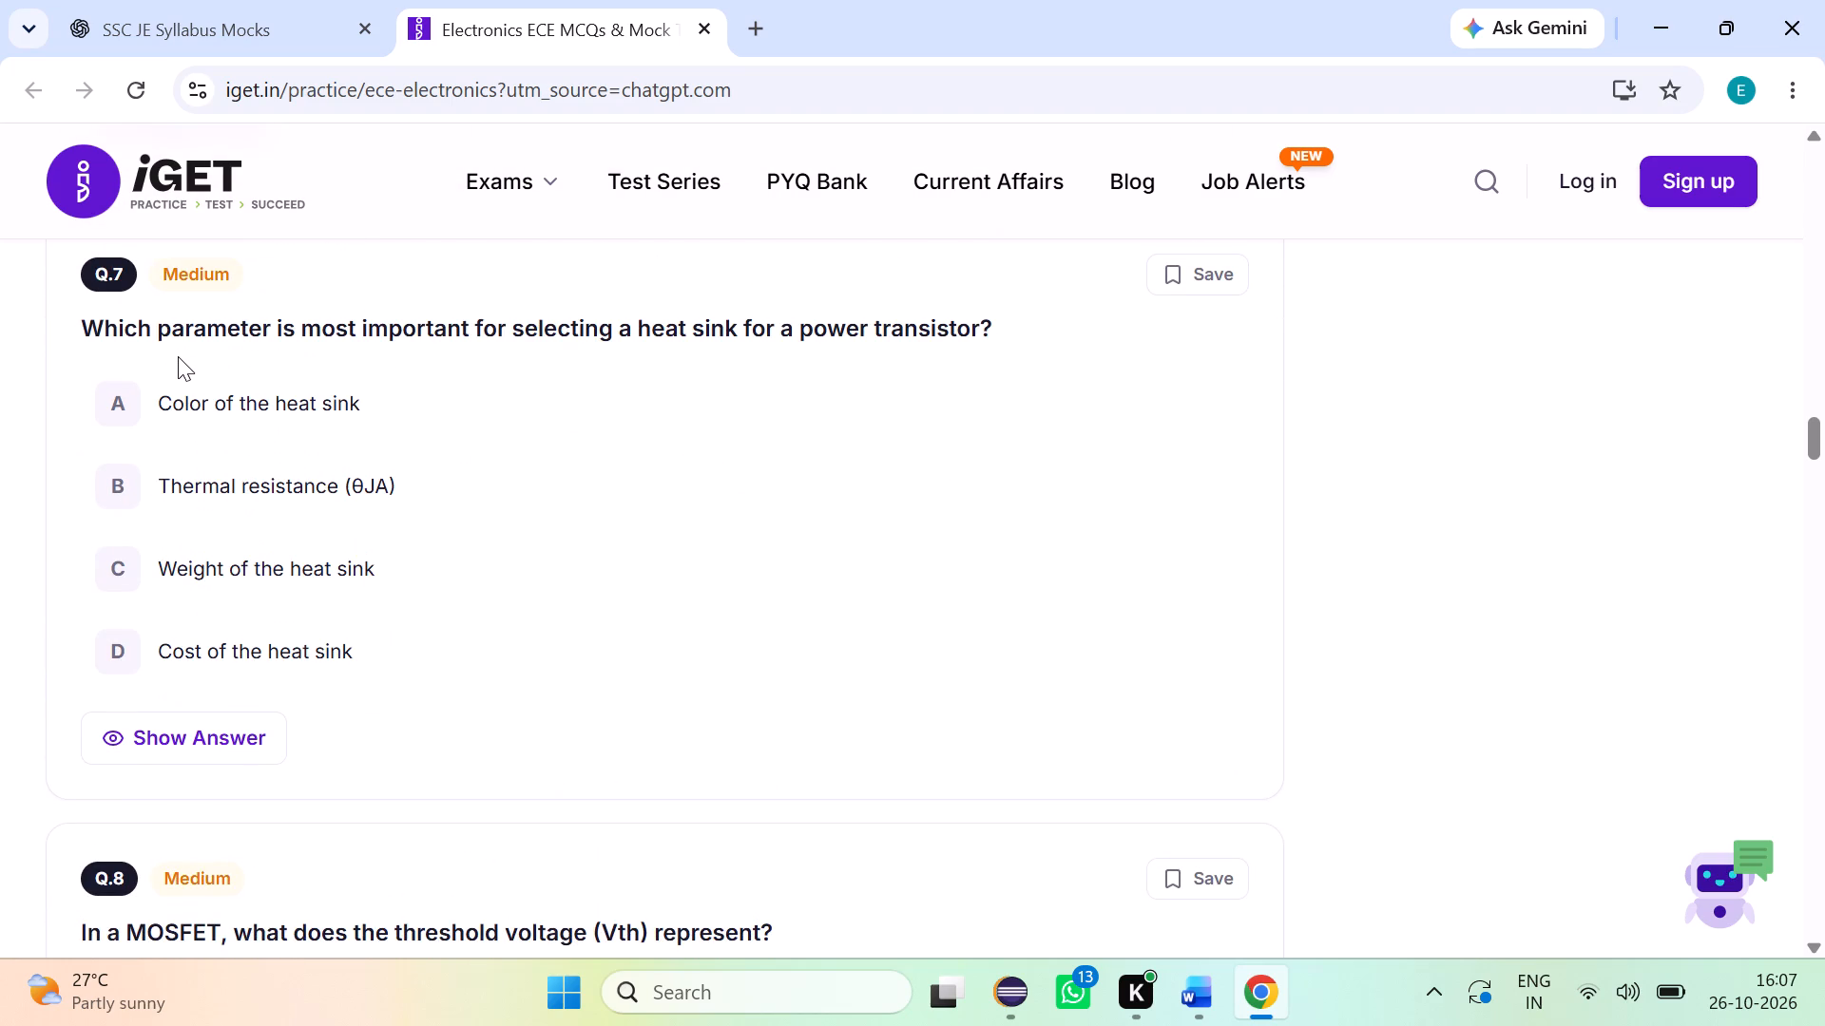
scroll(178, 356, down, 1)
scroll(178, 356, up, 1)
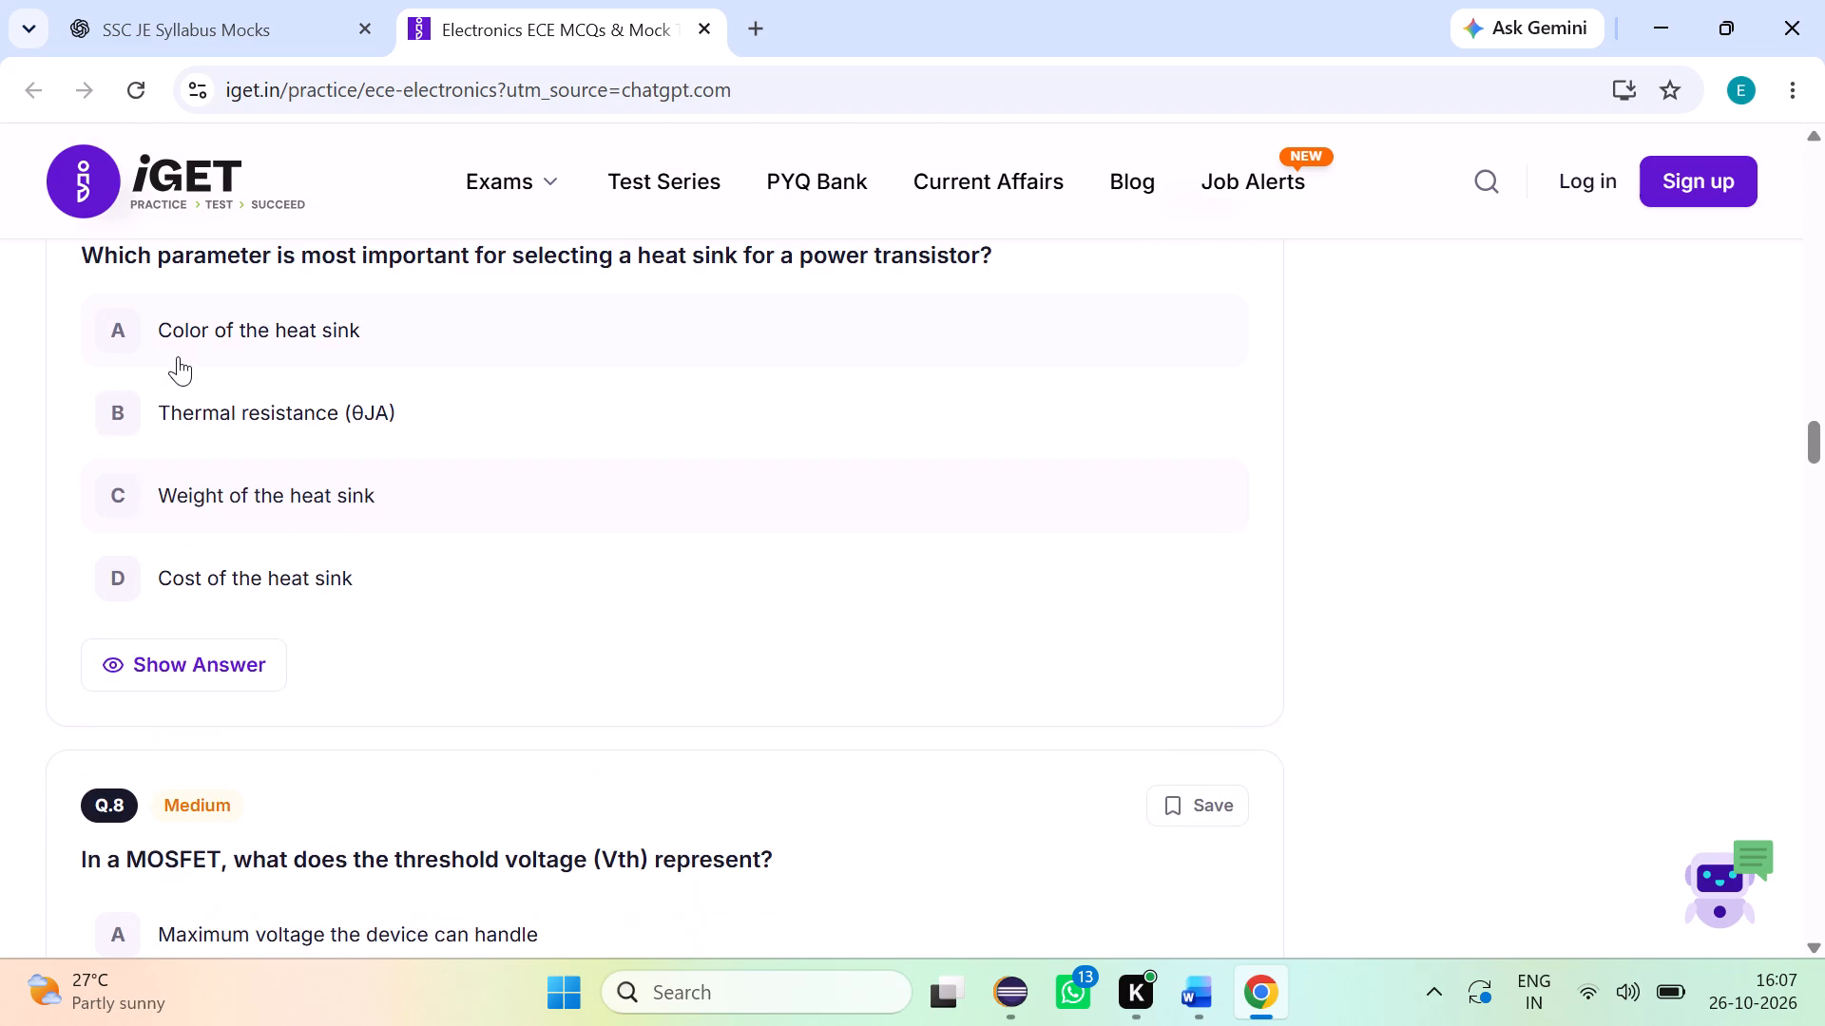
scroll(178, 356, up, 1)
scroll(178, 356, down, 1)
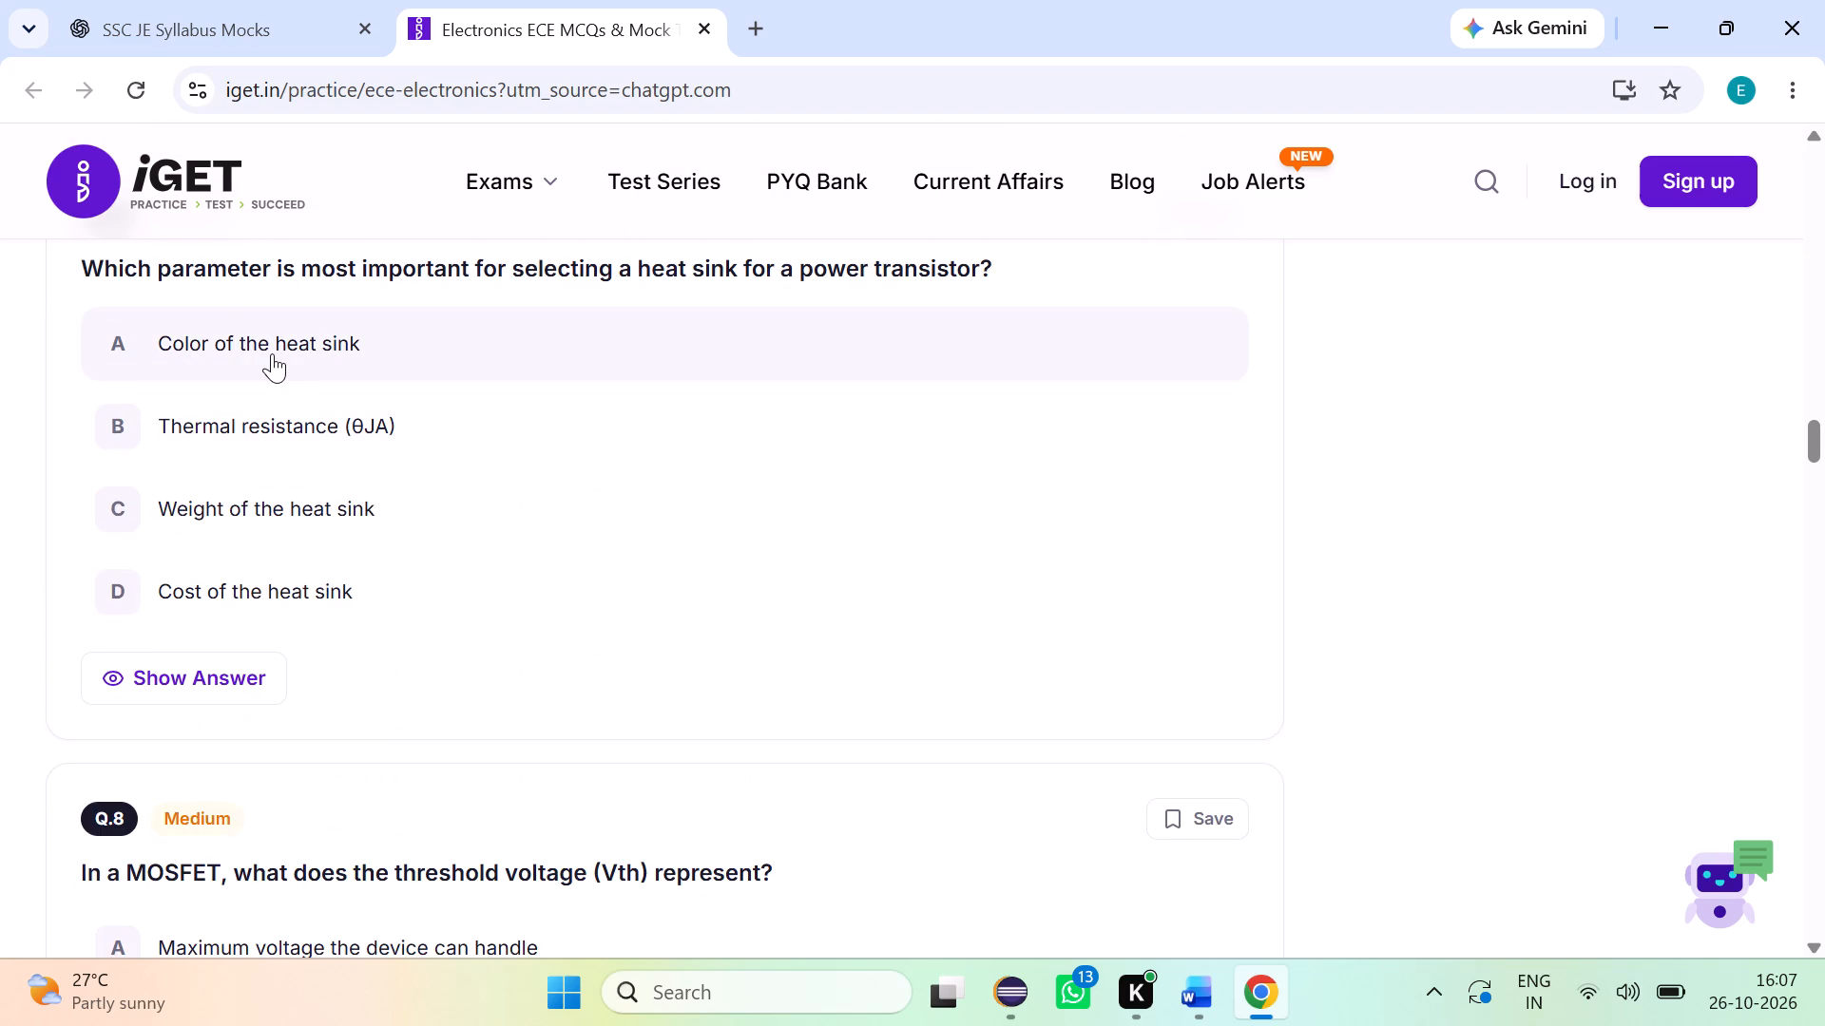
scroll(272, 353, down, 1)
scroll(272, 353, up, 1)
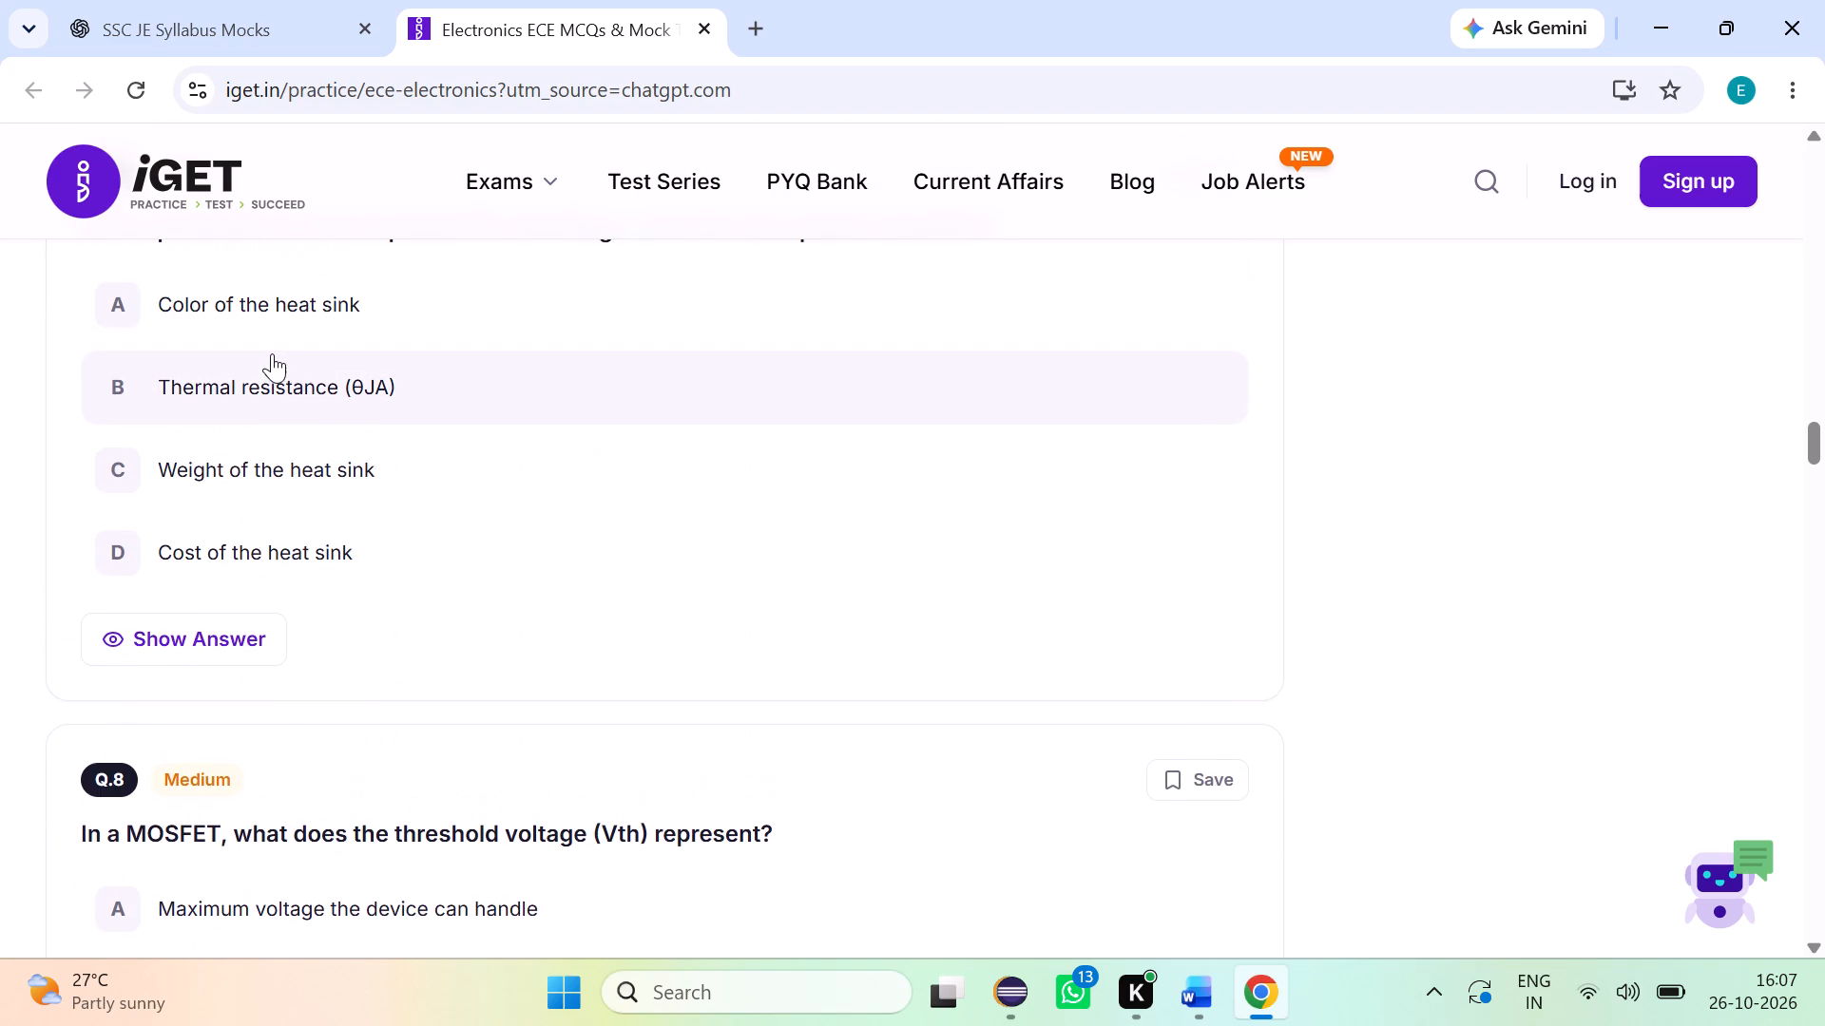
scroll(272, 353, up, 1)
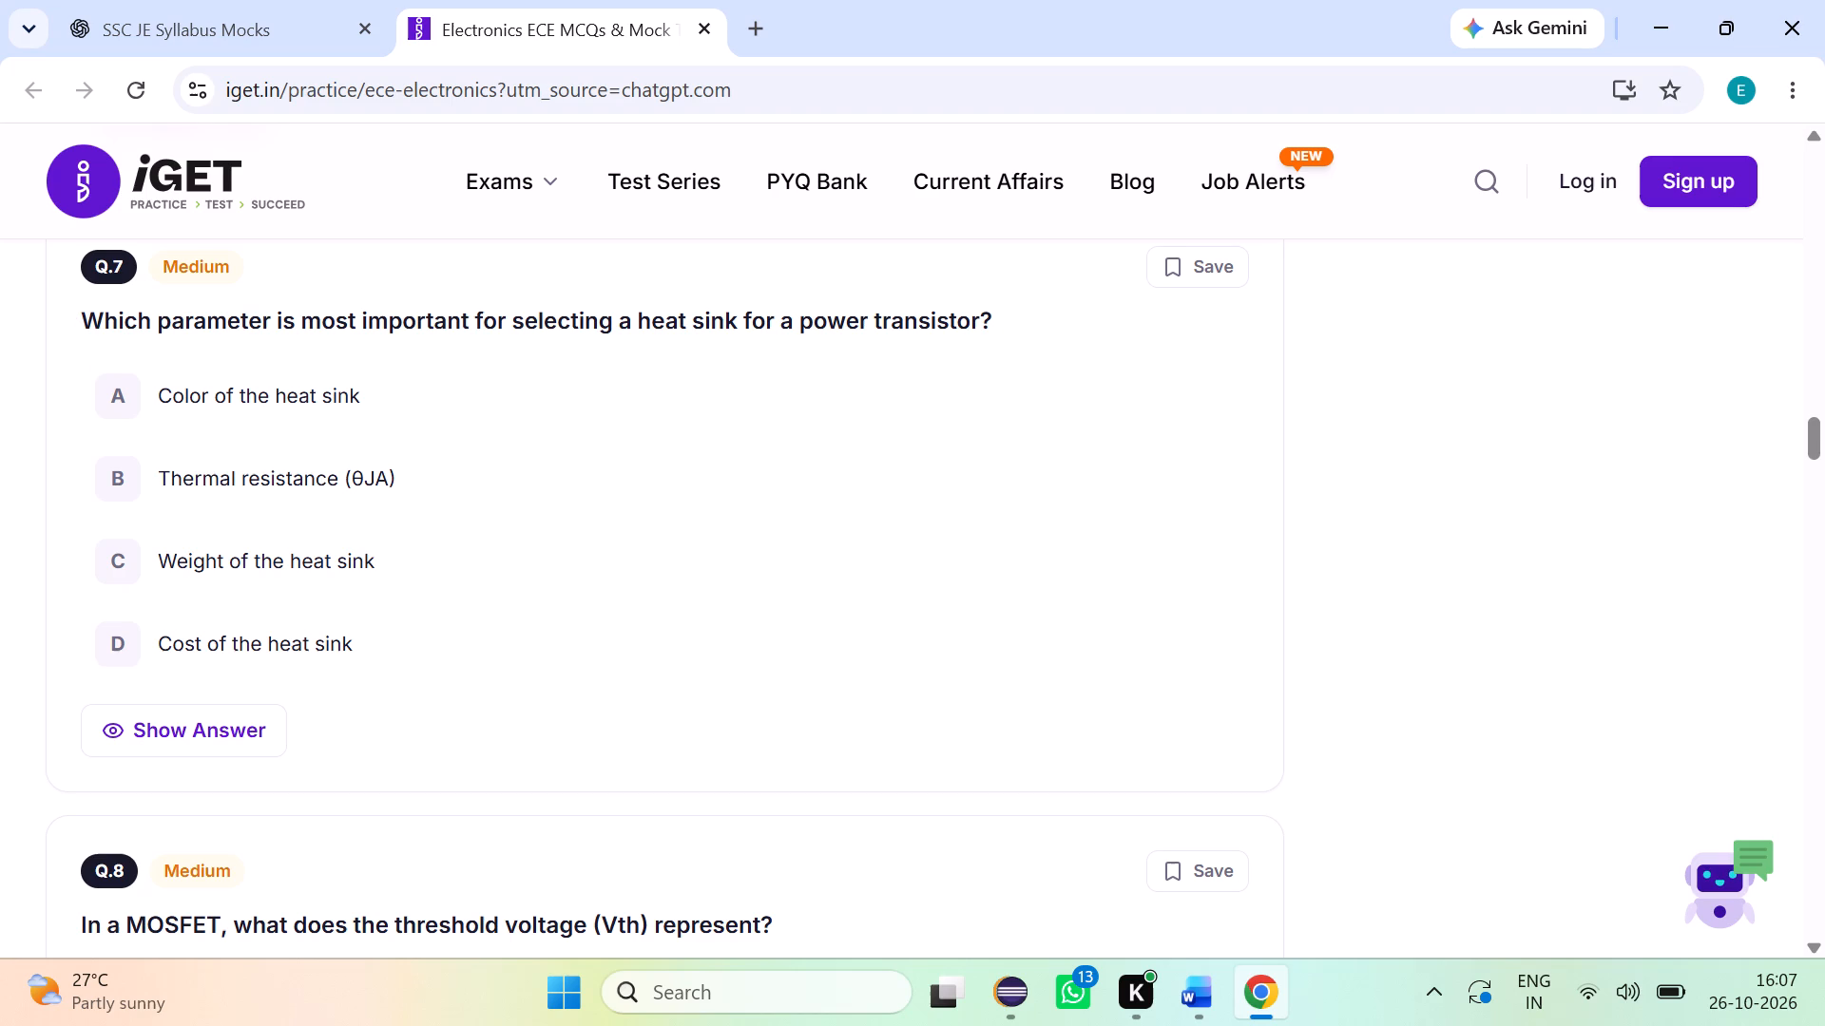
Answer Q.7 with "Thermal resistance (θJA)" and copy its question text into item 12 of the SSC JE Exam Word document.
drag(83, 313, 1157, 298)
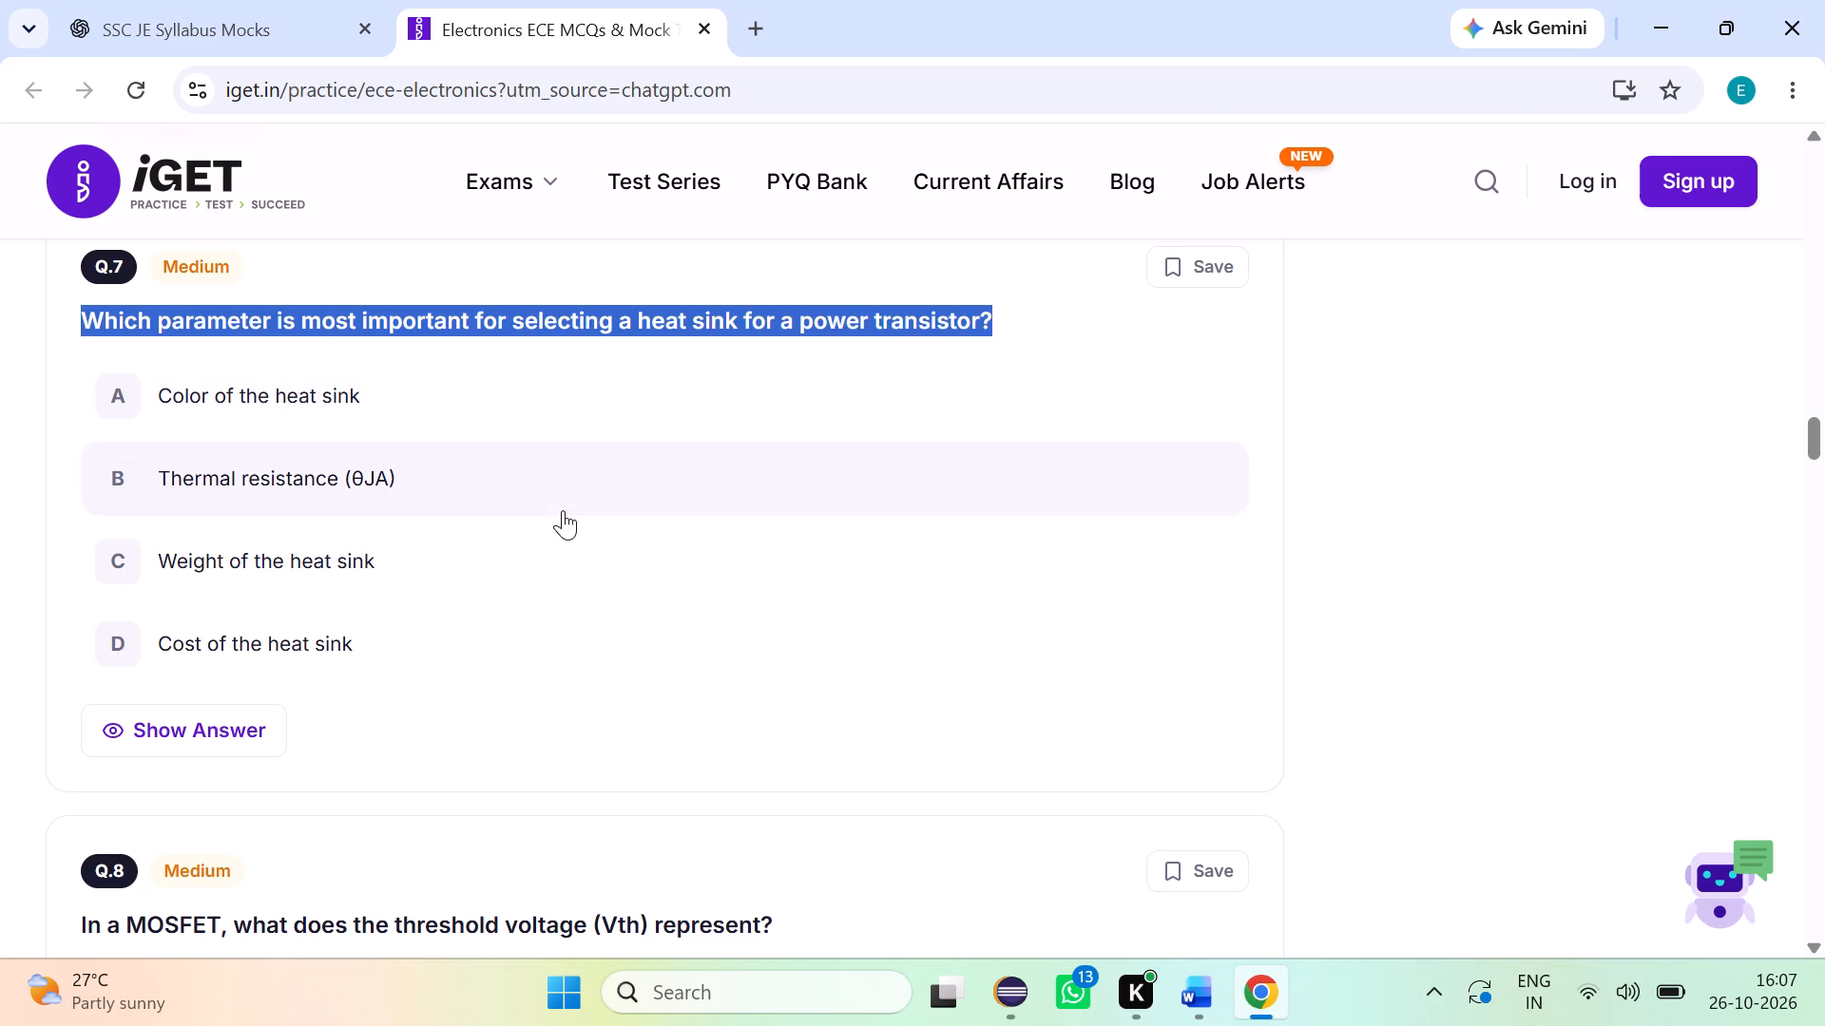
click(563, 510)
scroll(438, 508, down, 2)
scroll(438, 508, up, 1)
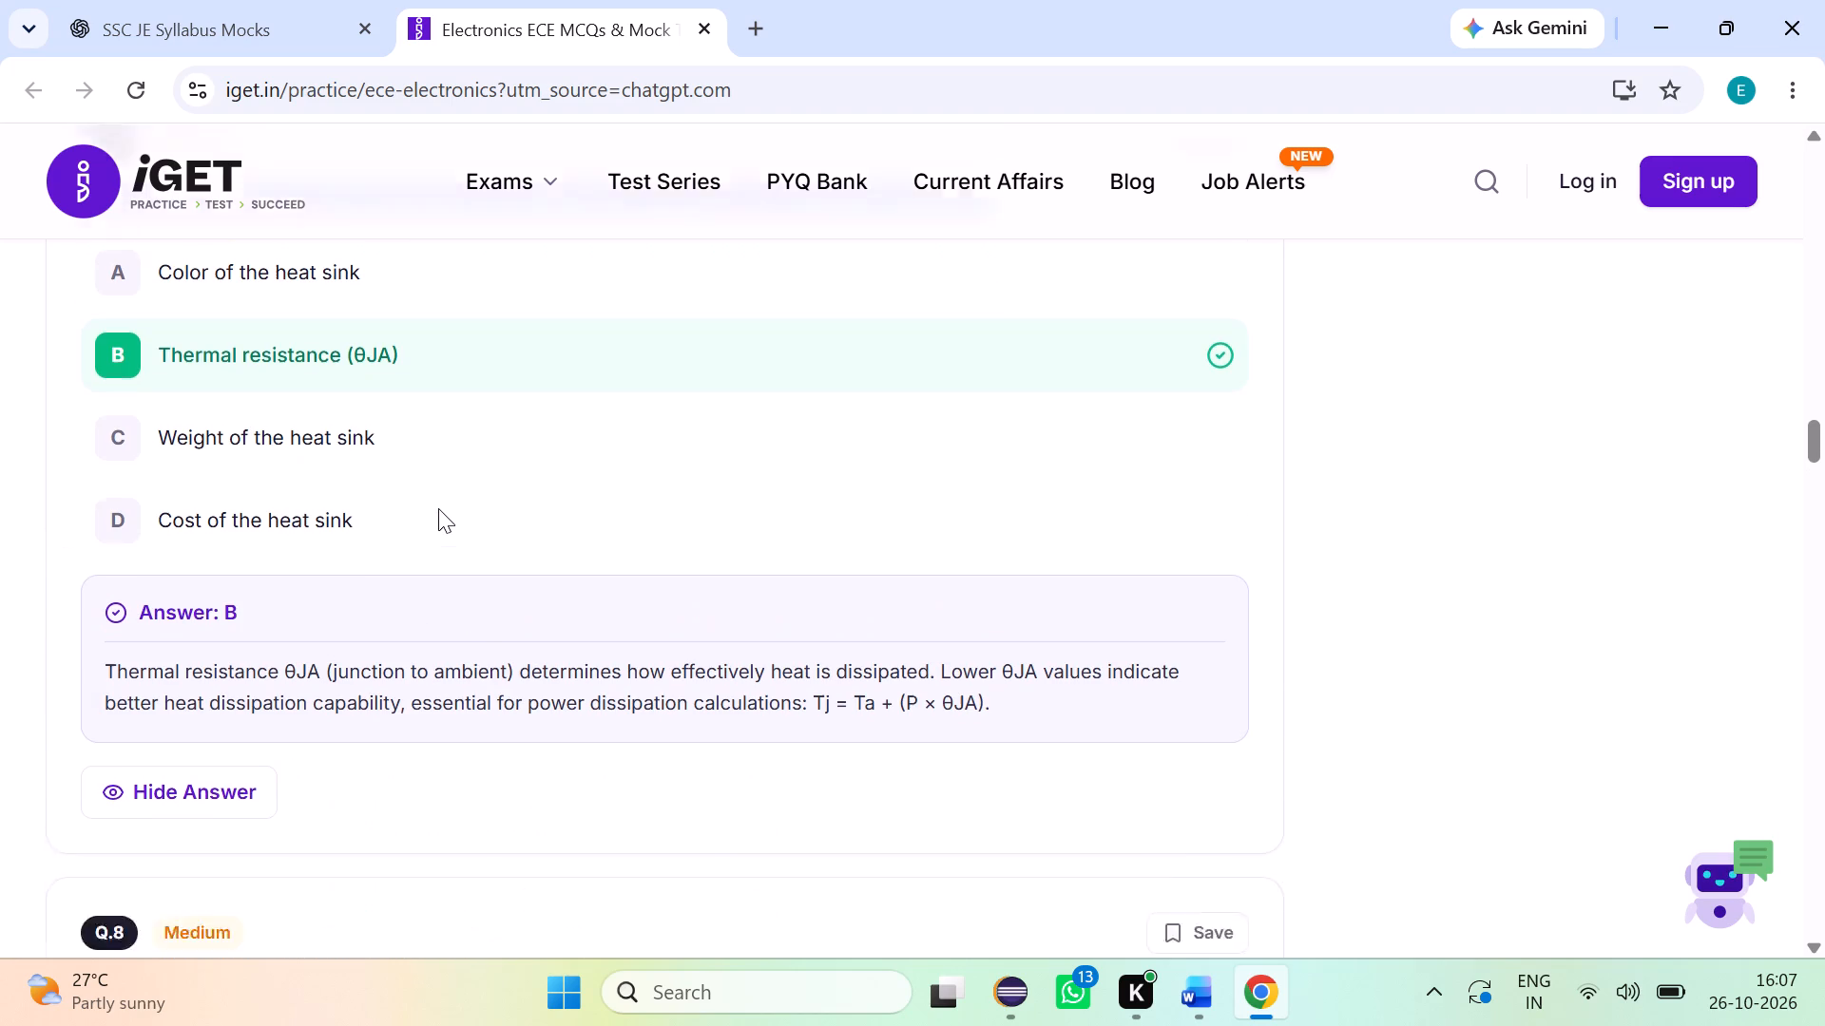
scroll(438, 508, up, 1)
key(ctrl+c)
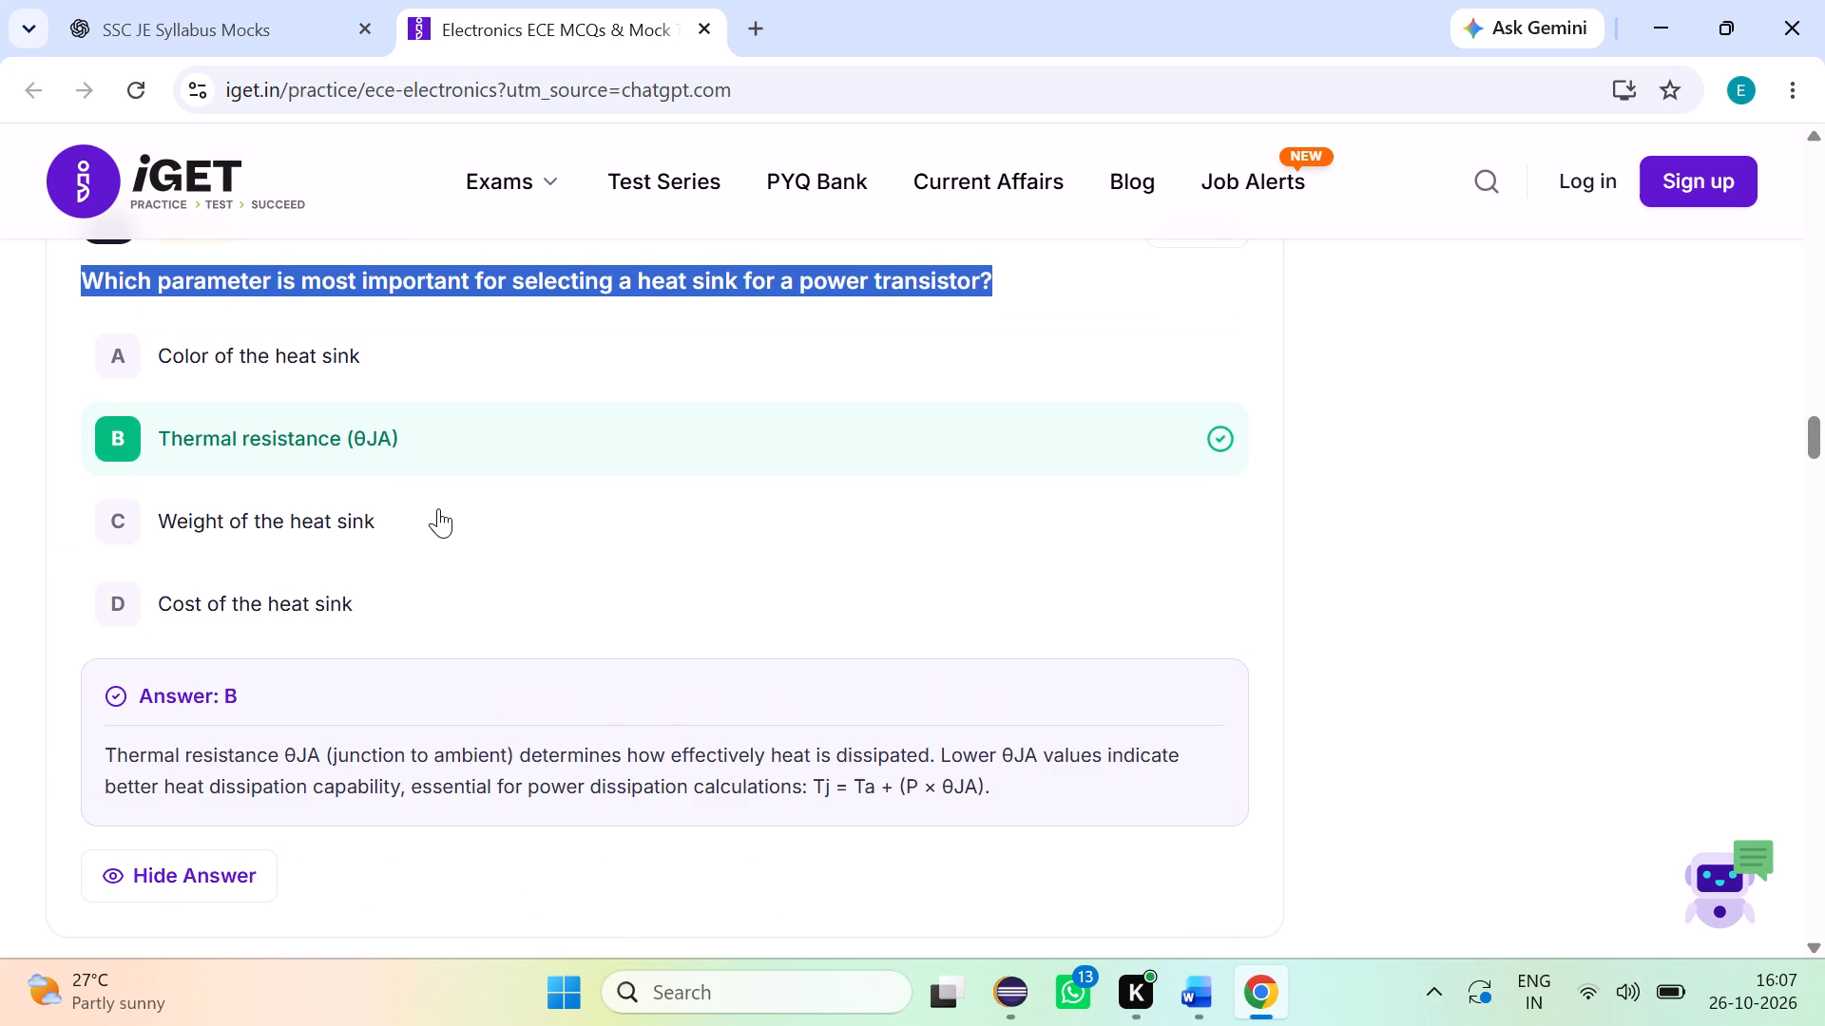
click(1202, 991)
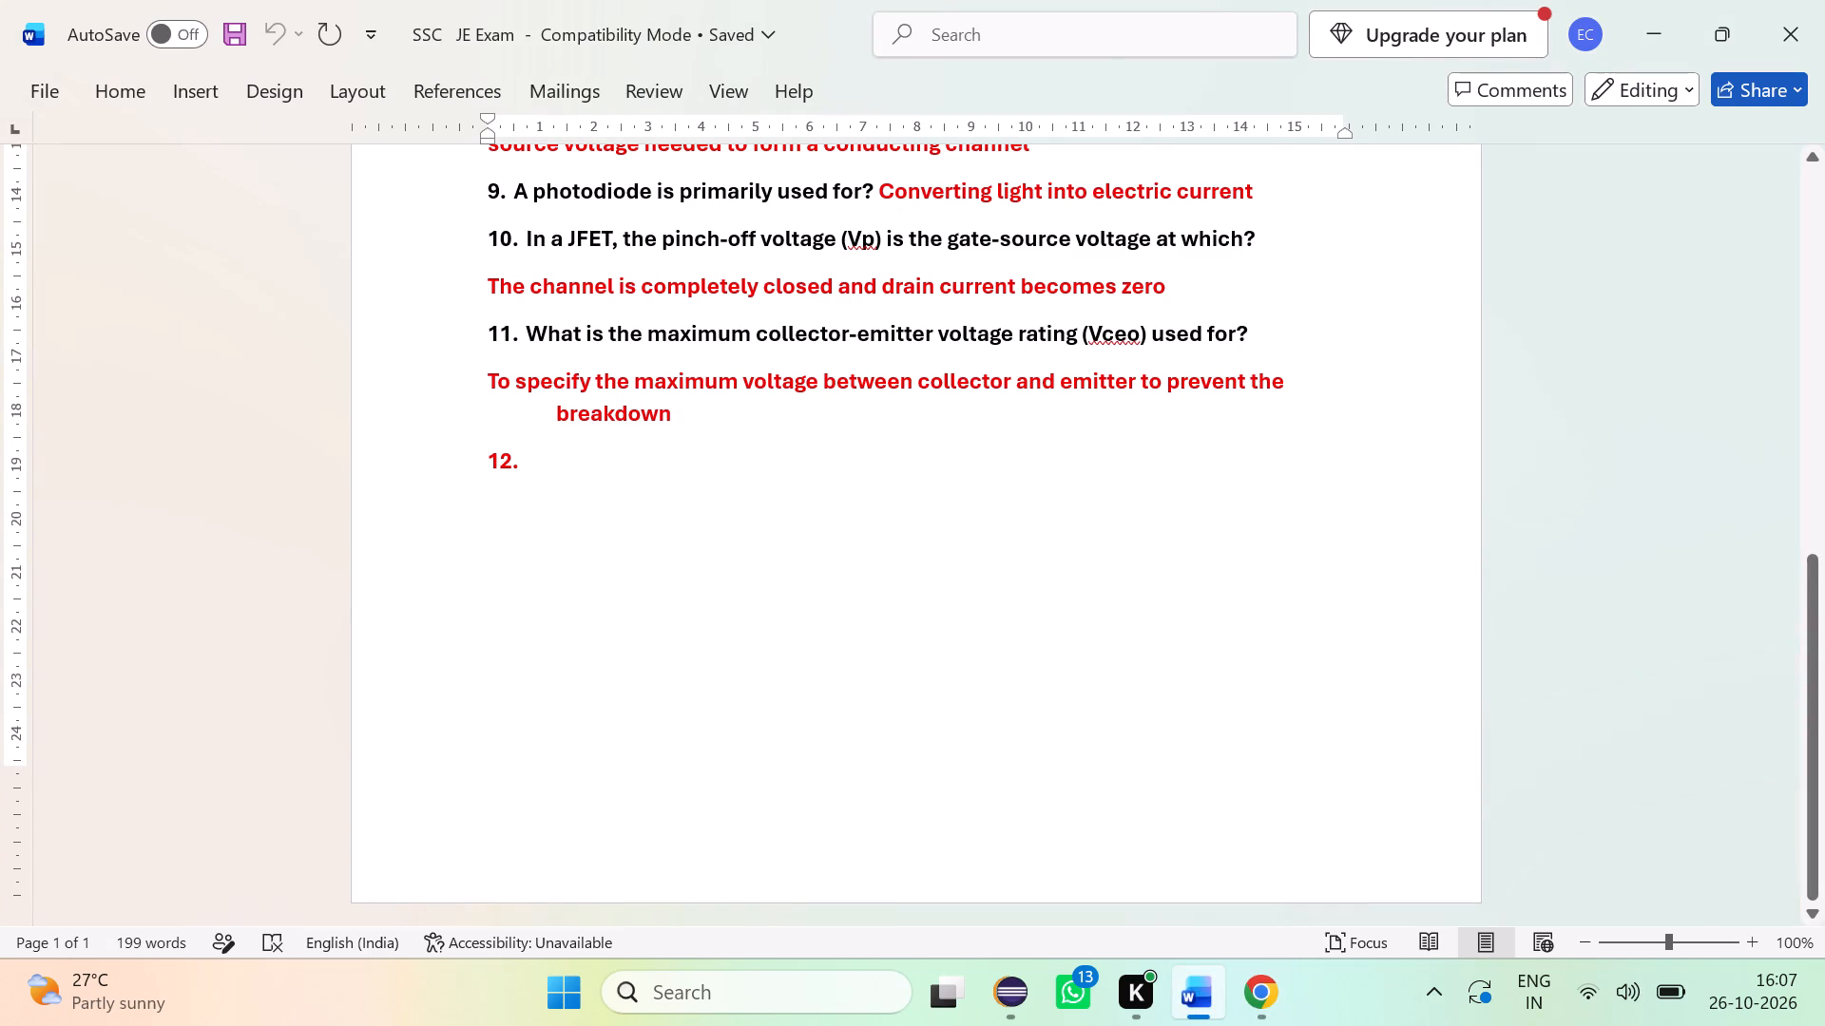
click(539, 456)
key(ctrl+v)
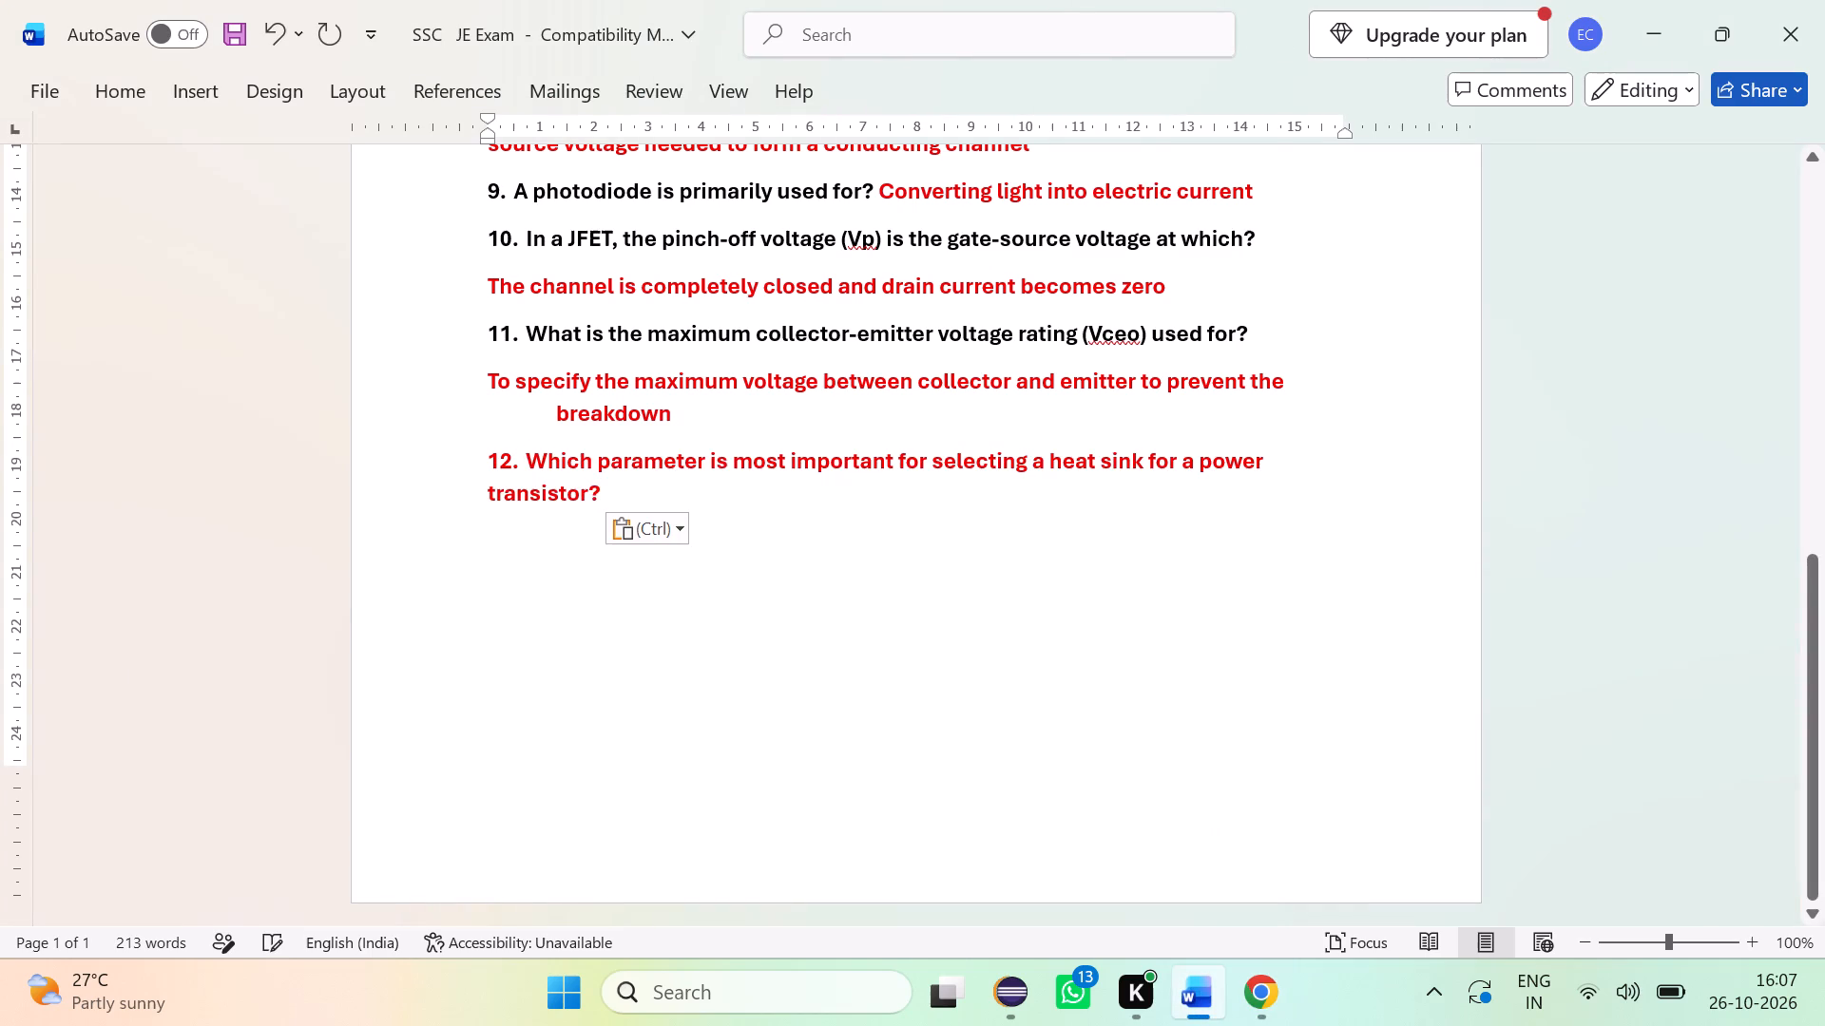
Change the font colour of item 12, including its number, to black.
drag(485, 456, 614, 485)
click(795, 442)
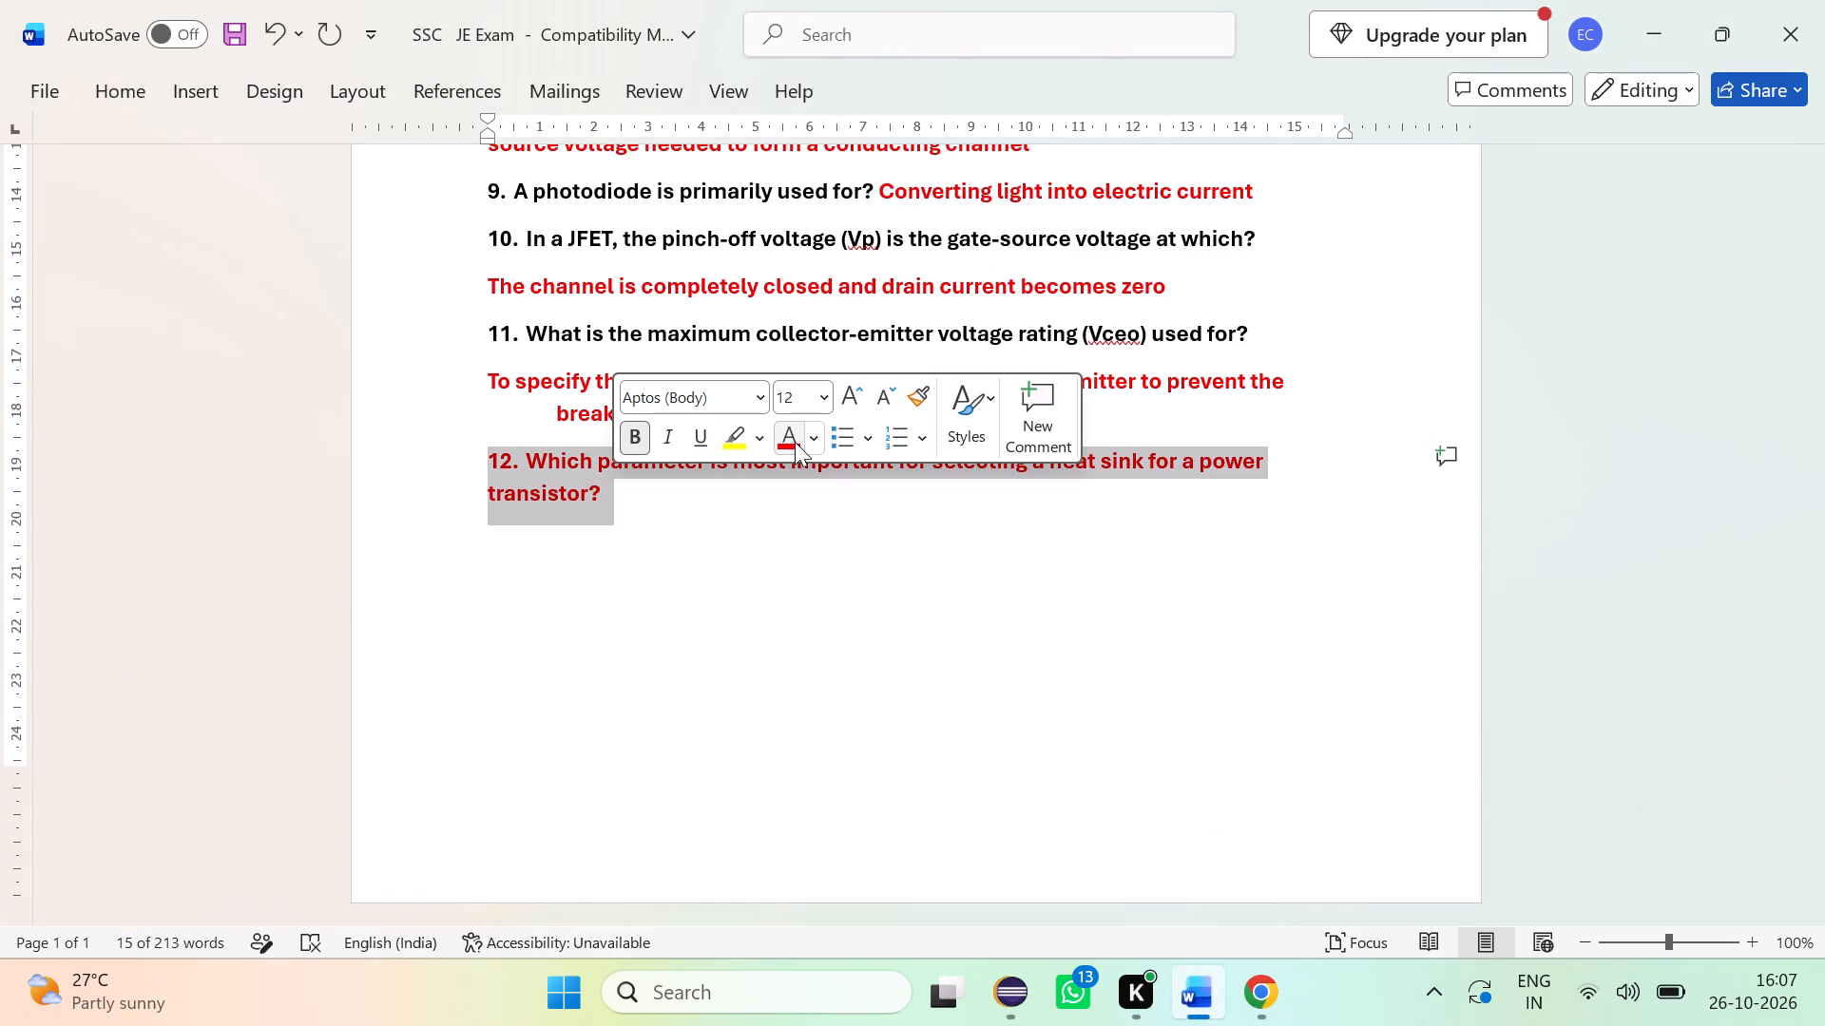
click(807, 441)
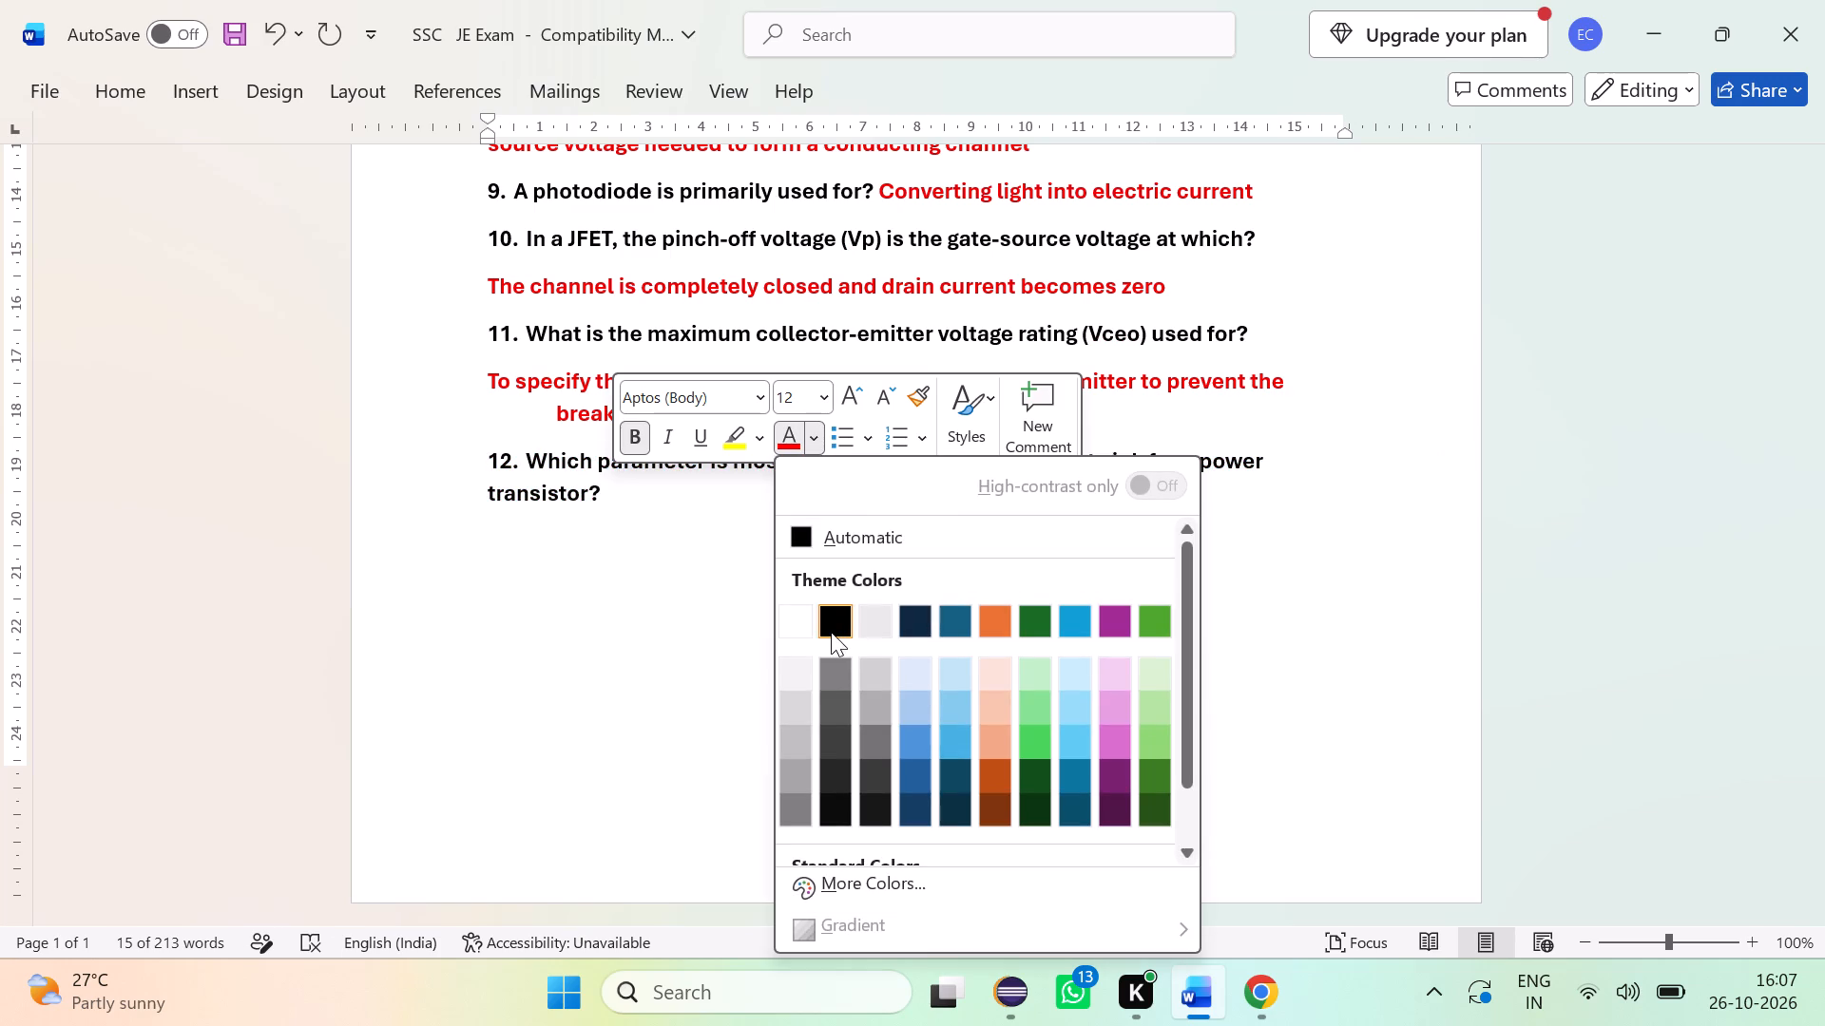
click(831, 632)
click(596, 492)
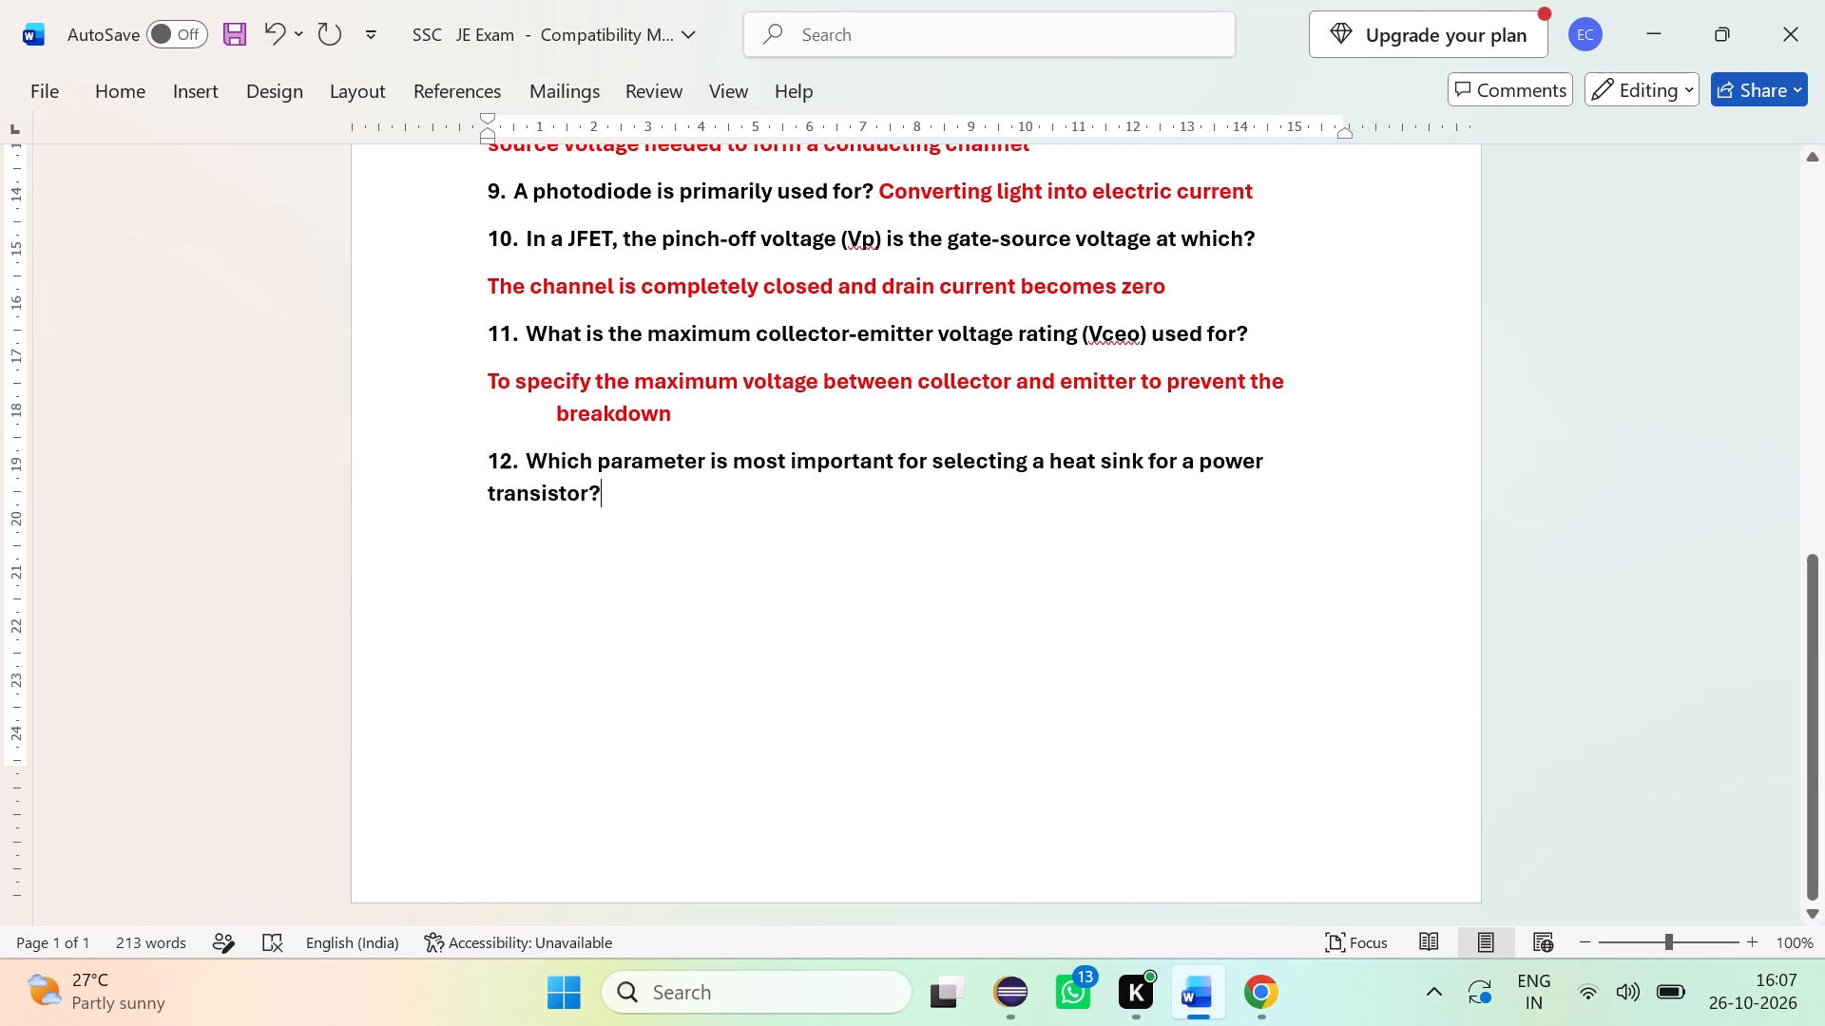
Add the answer "Thermal resistance" after item 12's question, separated from the question mark by a space.
click(653, 489)
text(Thern)
key(BackSpace)
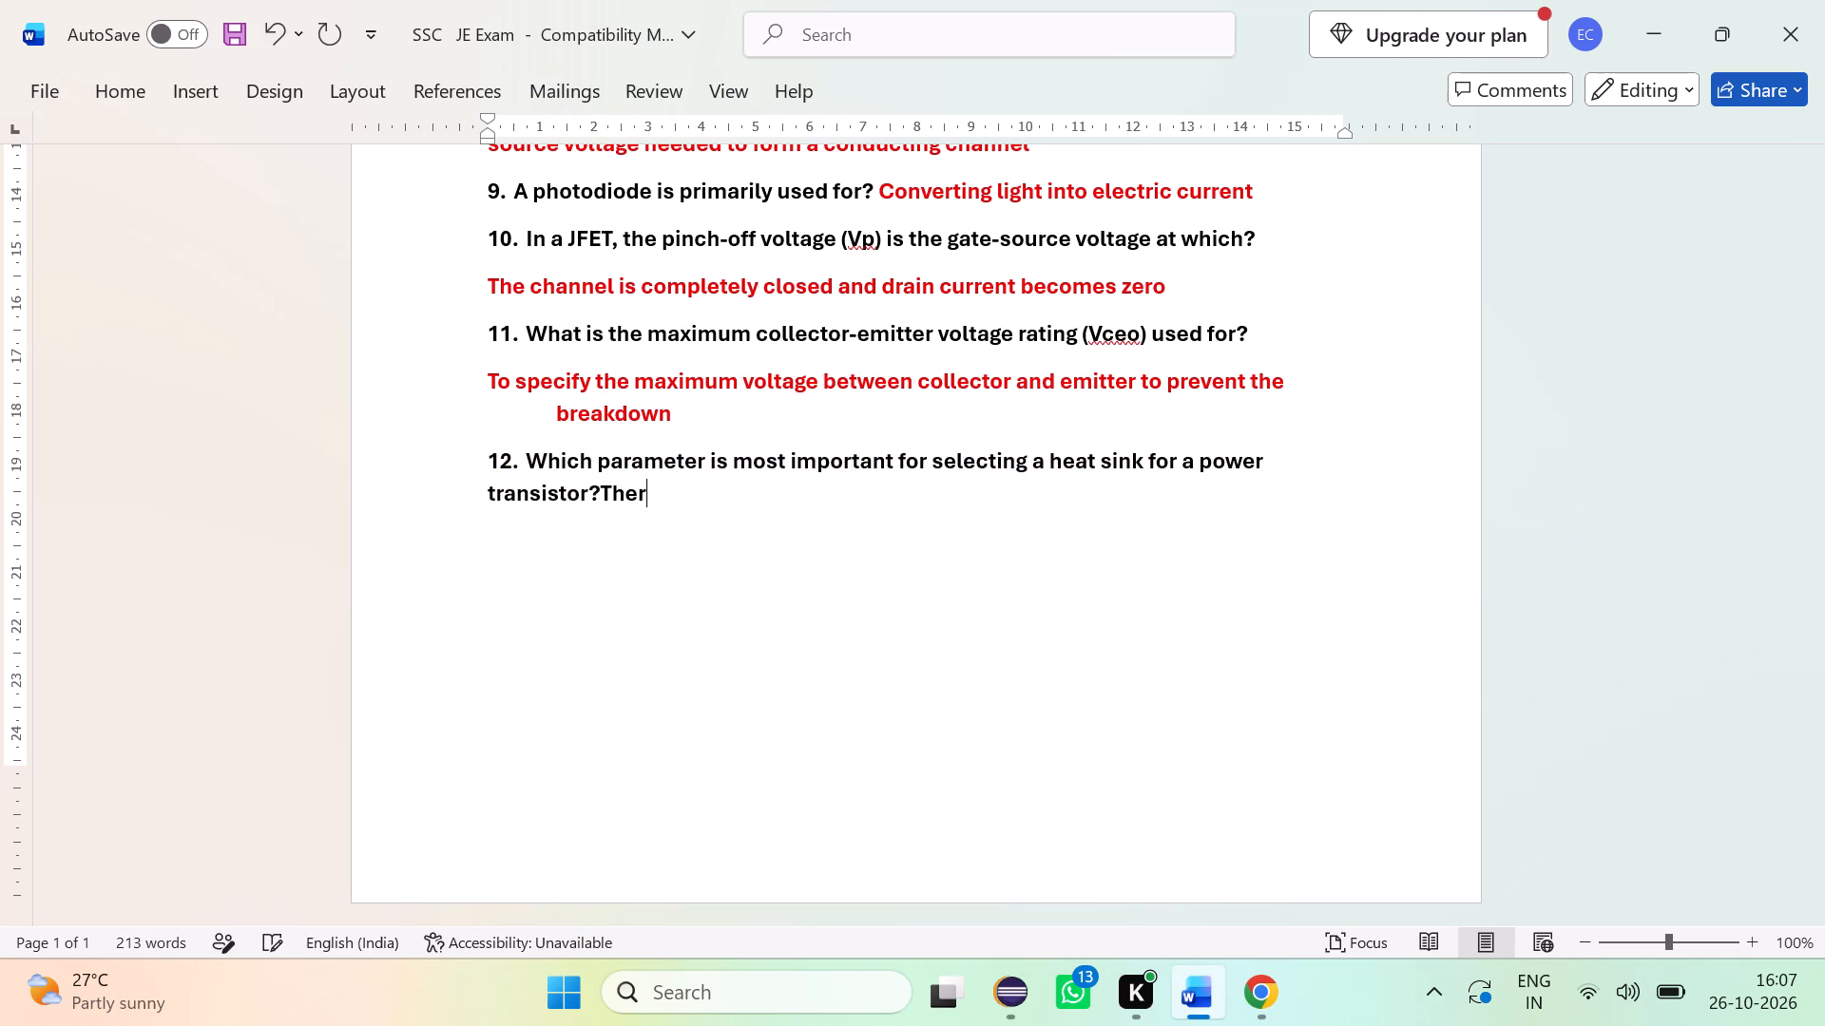
text(mal)
key(space)
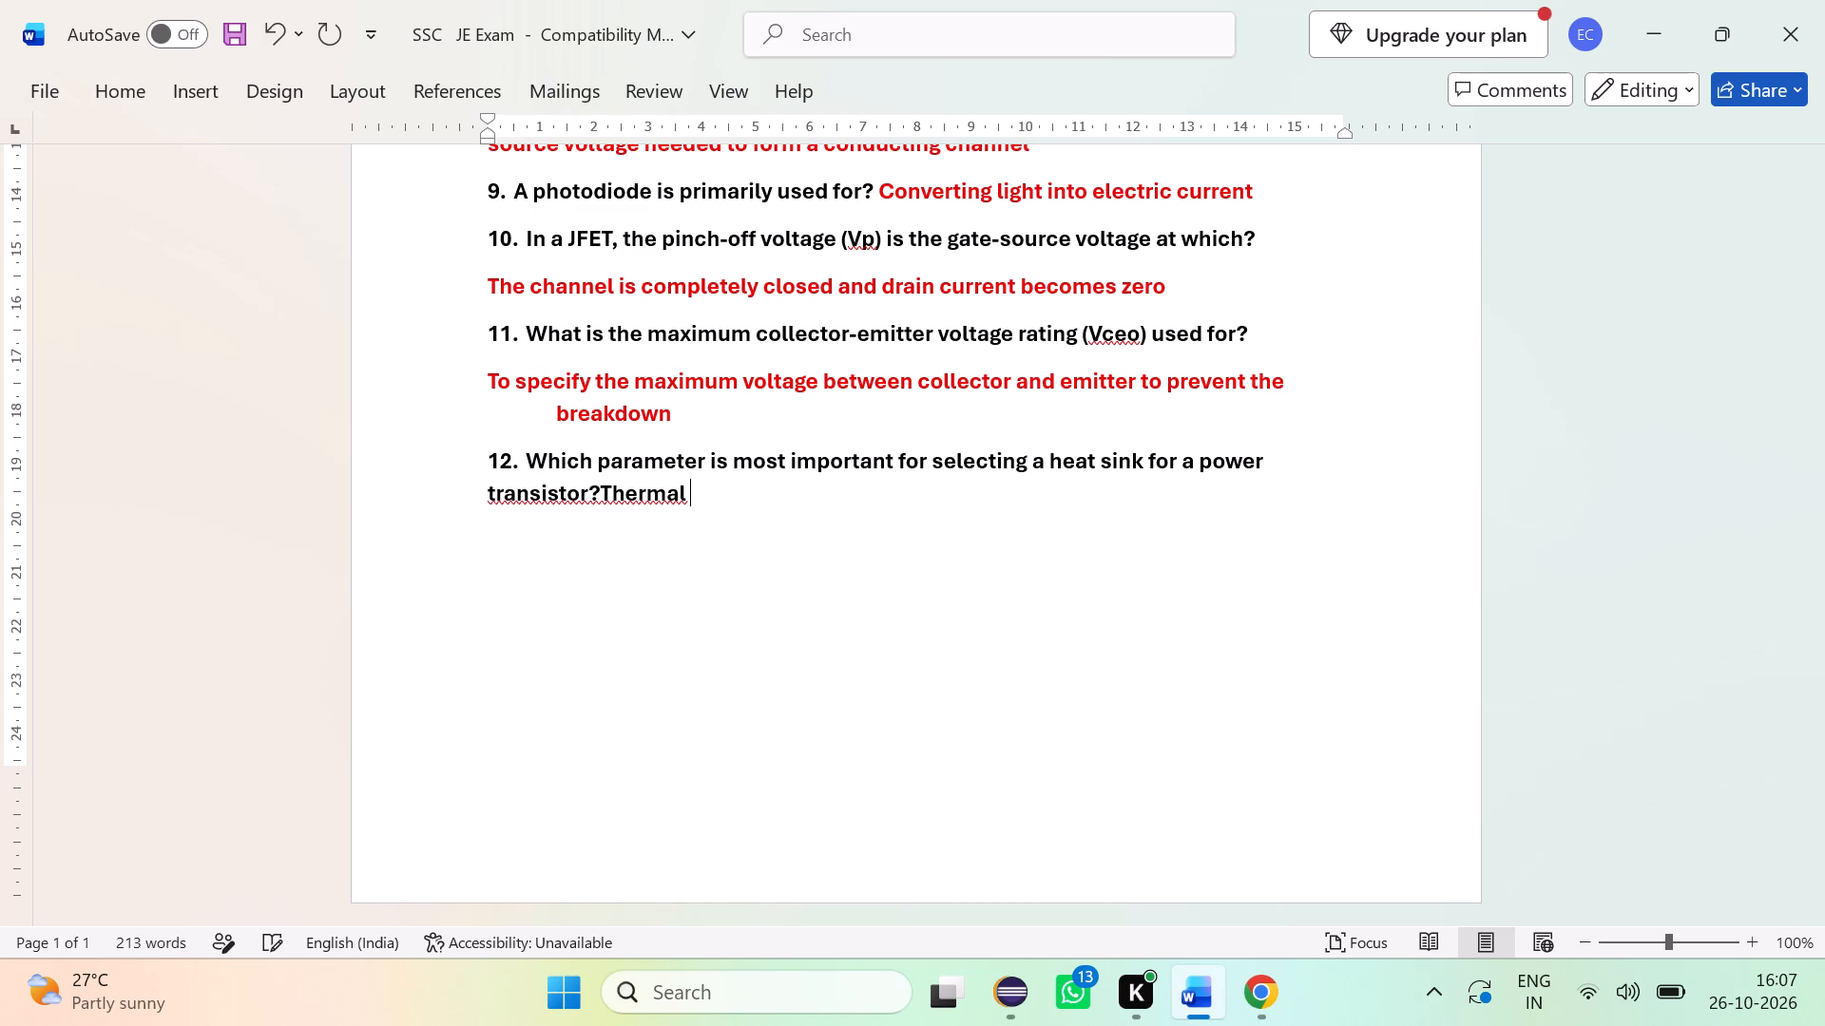
click(593, 493)
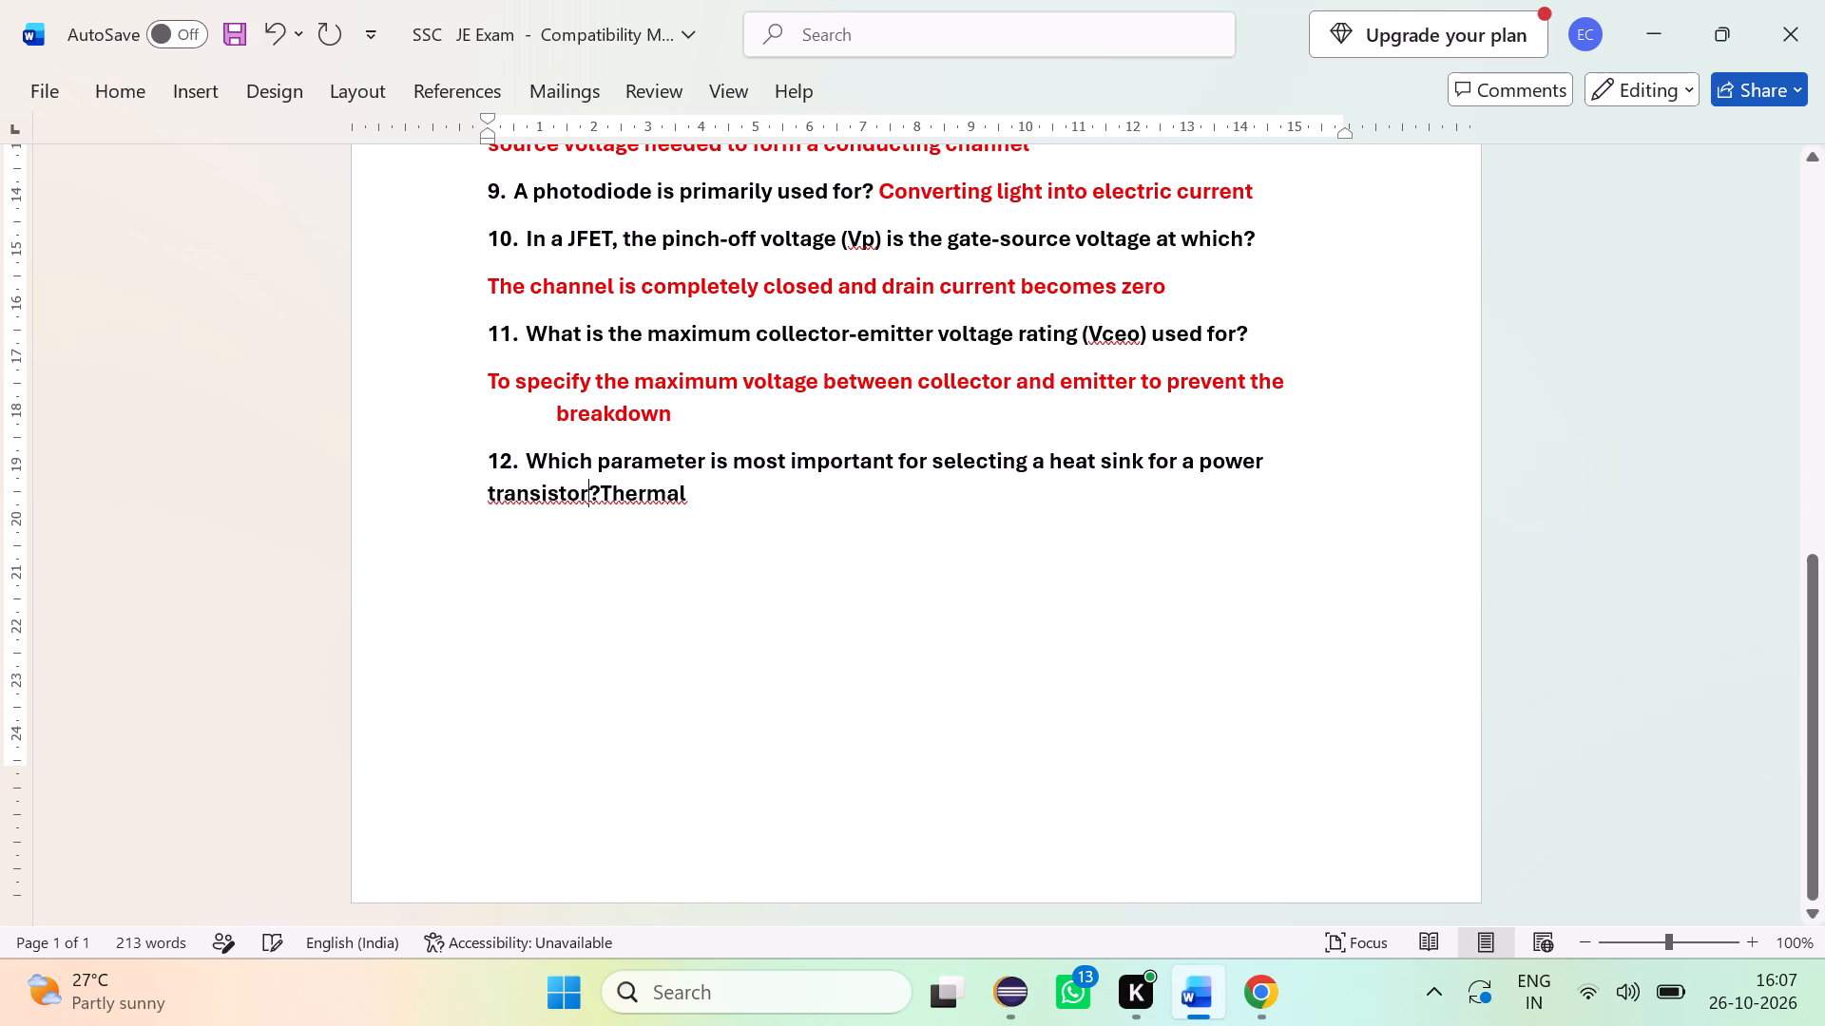
click(602, 493)
key(space)
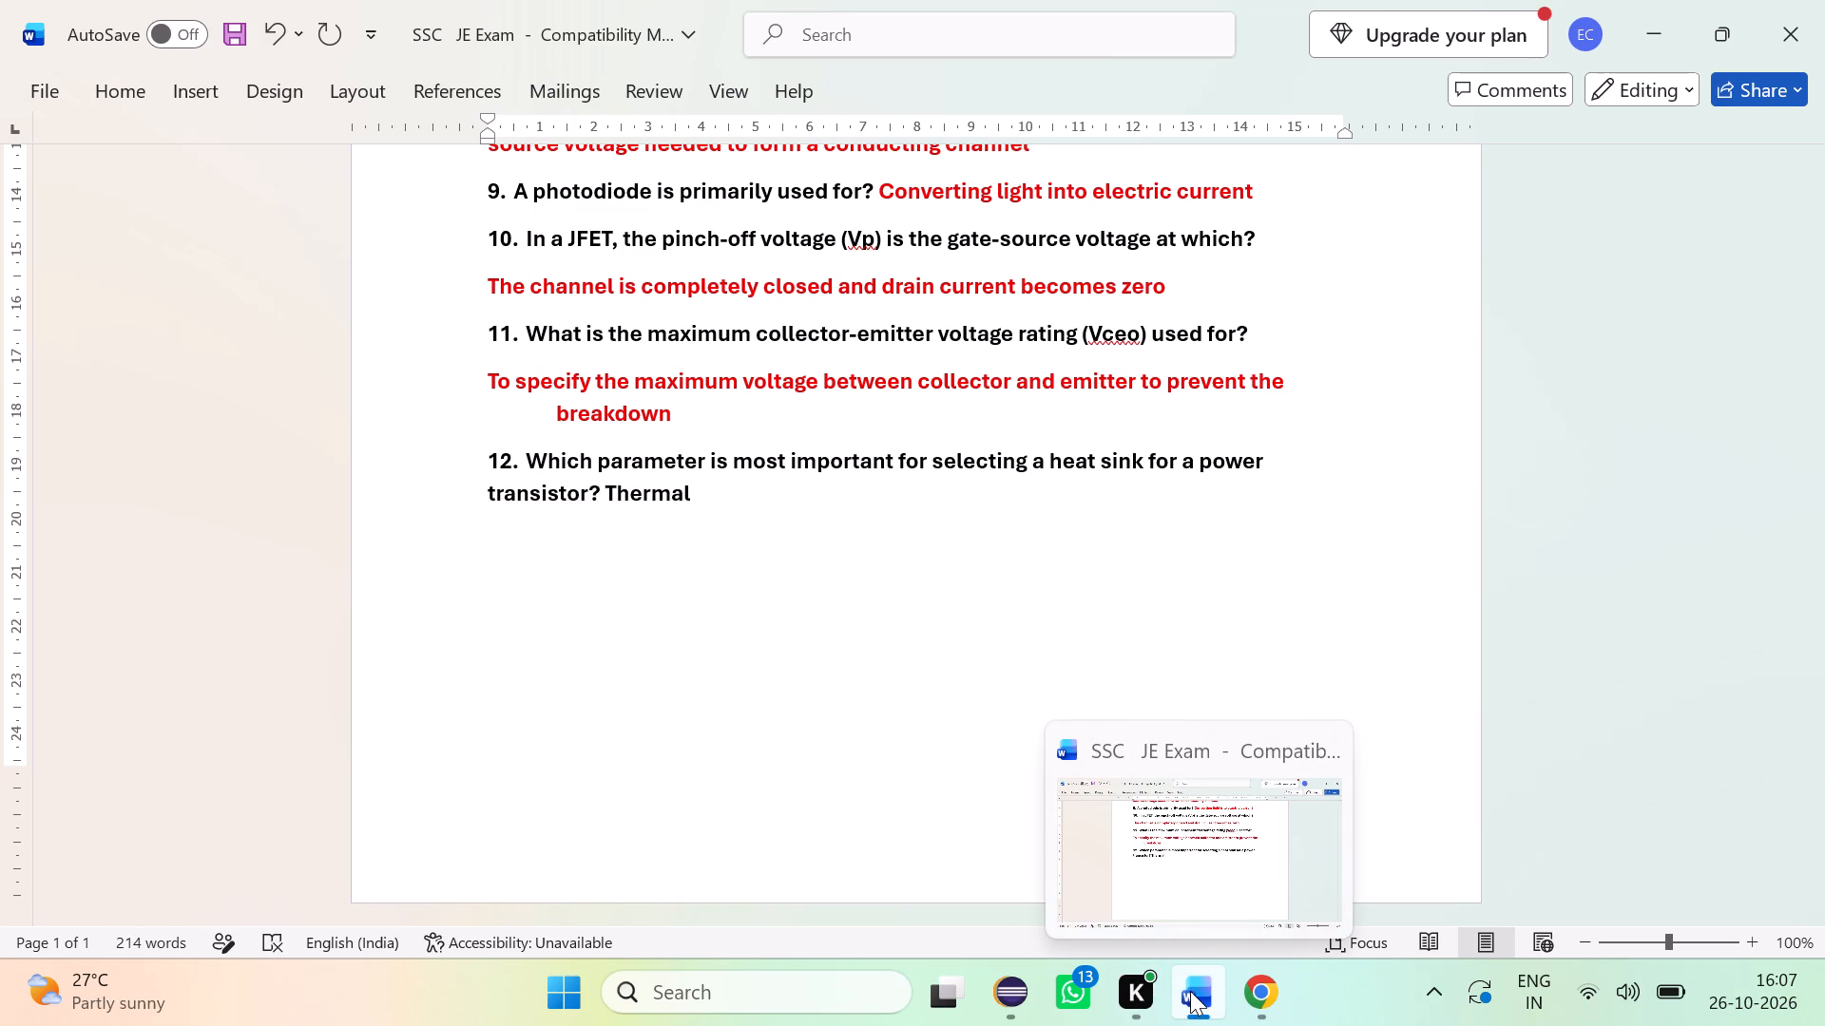
click(1257, 982)
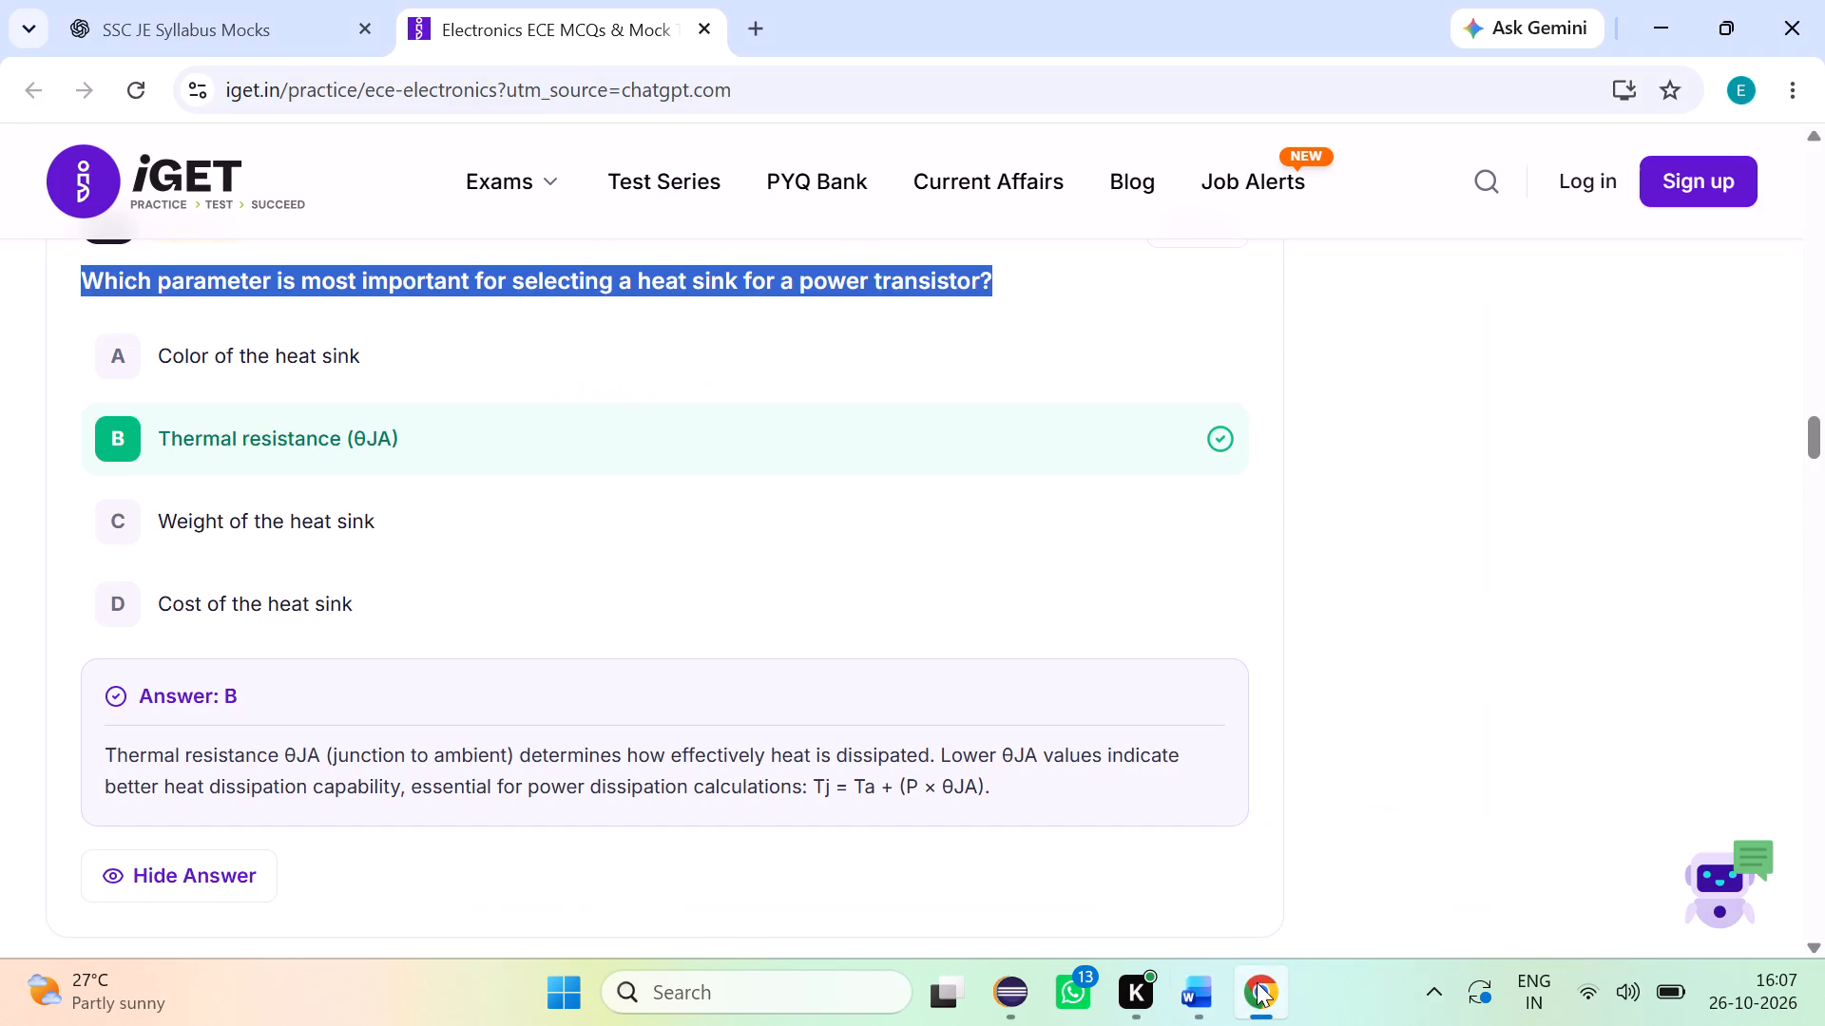
click(1192, 989)
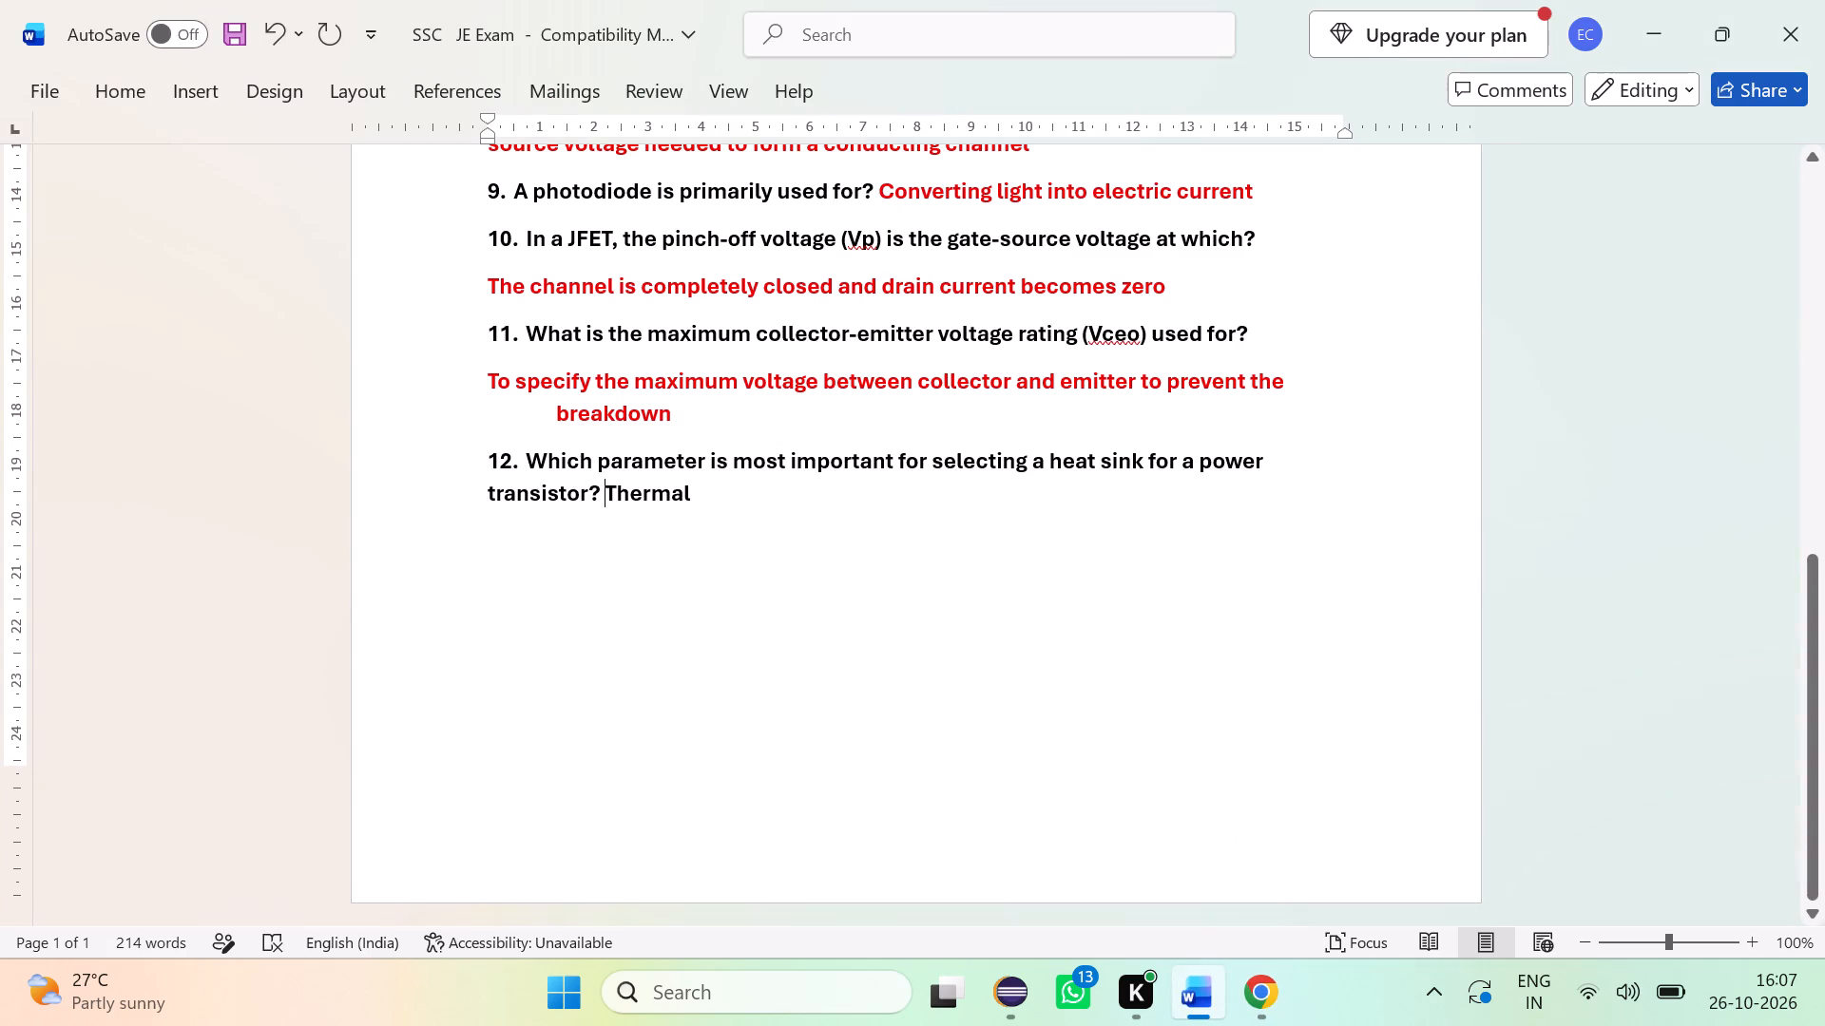
click(711, 502)
text(resu)
key(BackSpace)
text(istance)
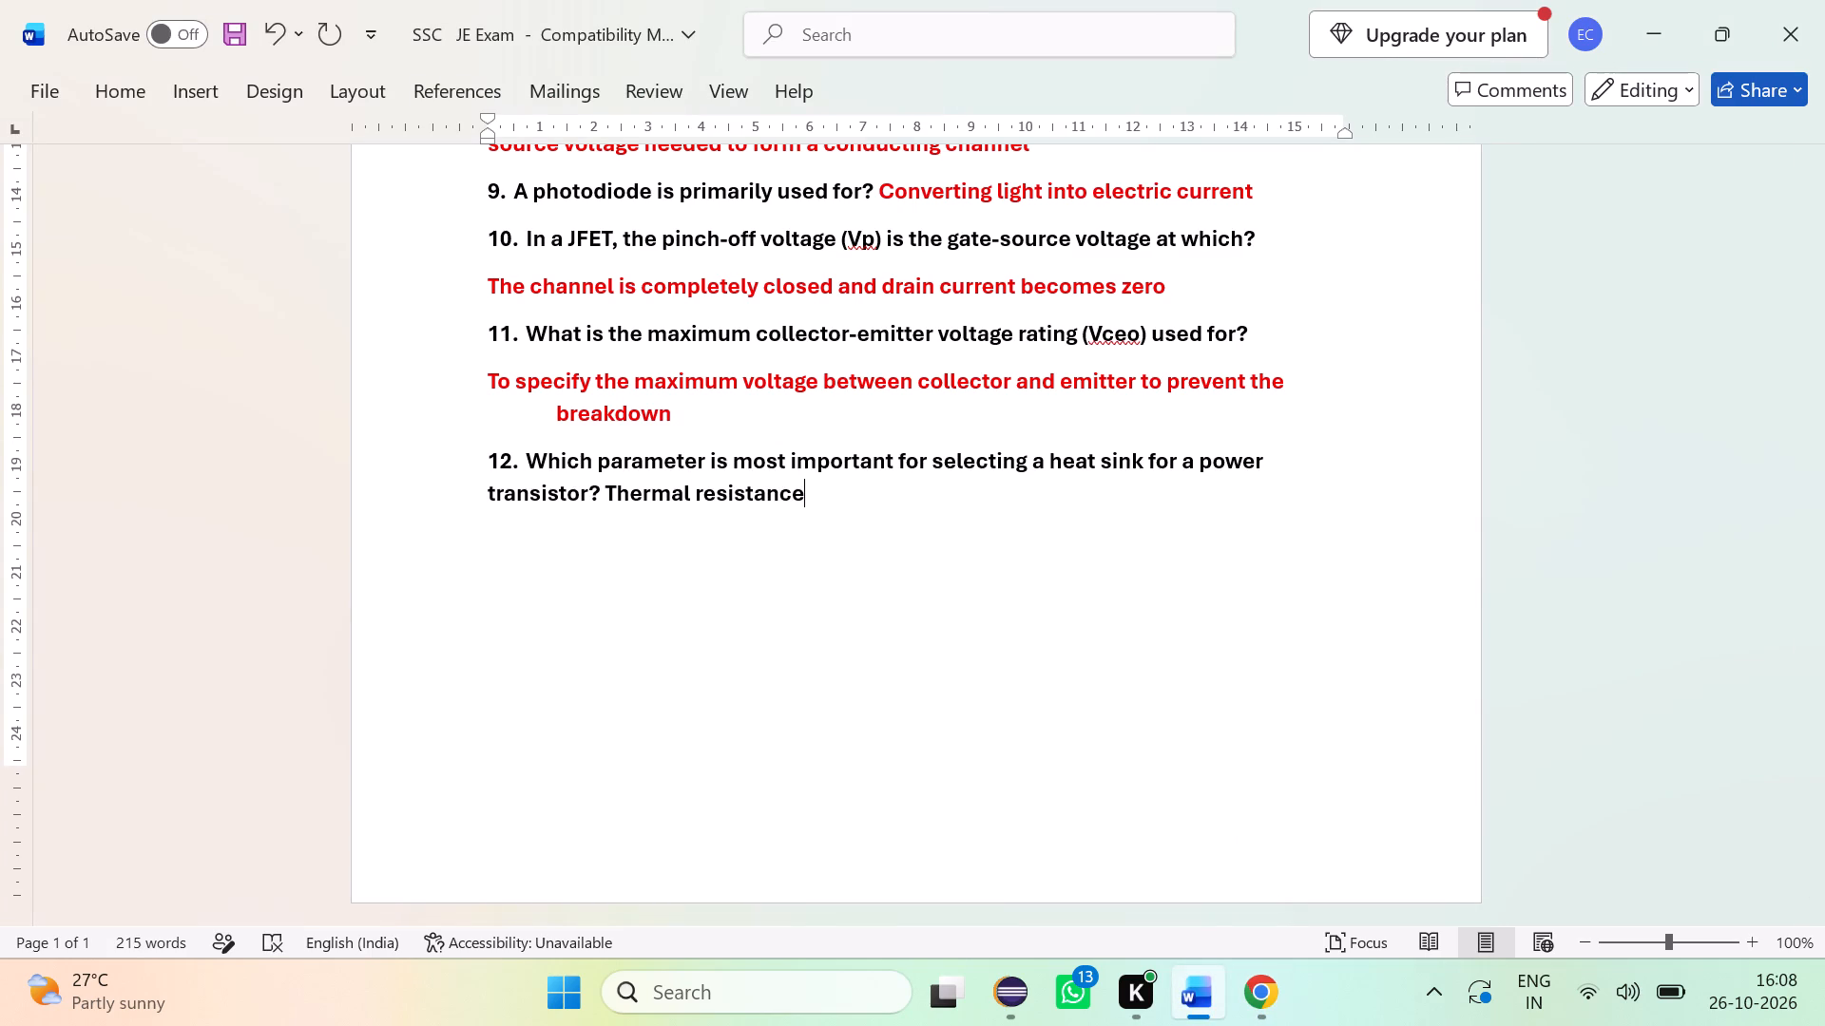
key(shift+super+l)
key(BackSpace)
Start item 13 on a new line and copy the Q.8 MOSFET threshold voltage question from the iGET page into it.
key(Return)
text(13)
key(period)
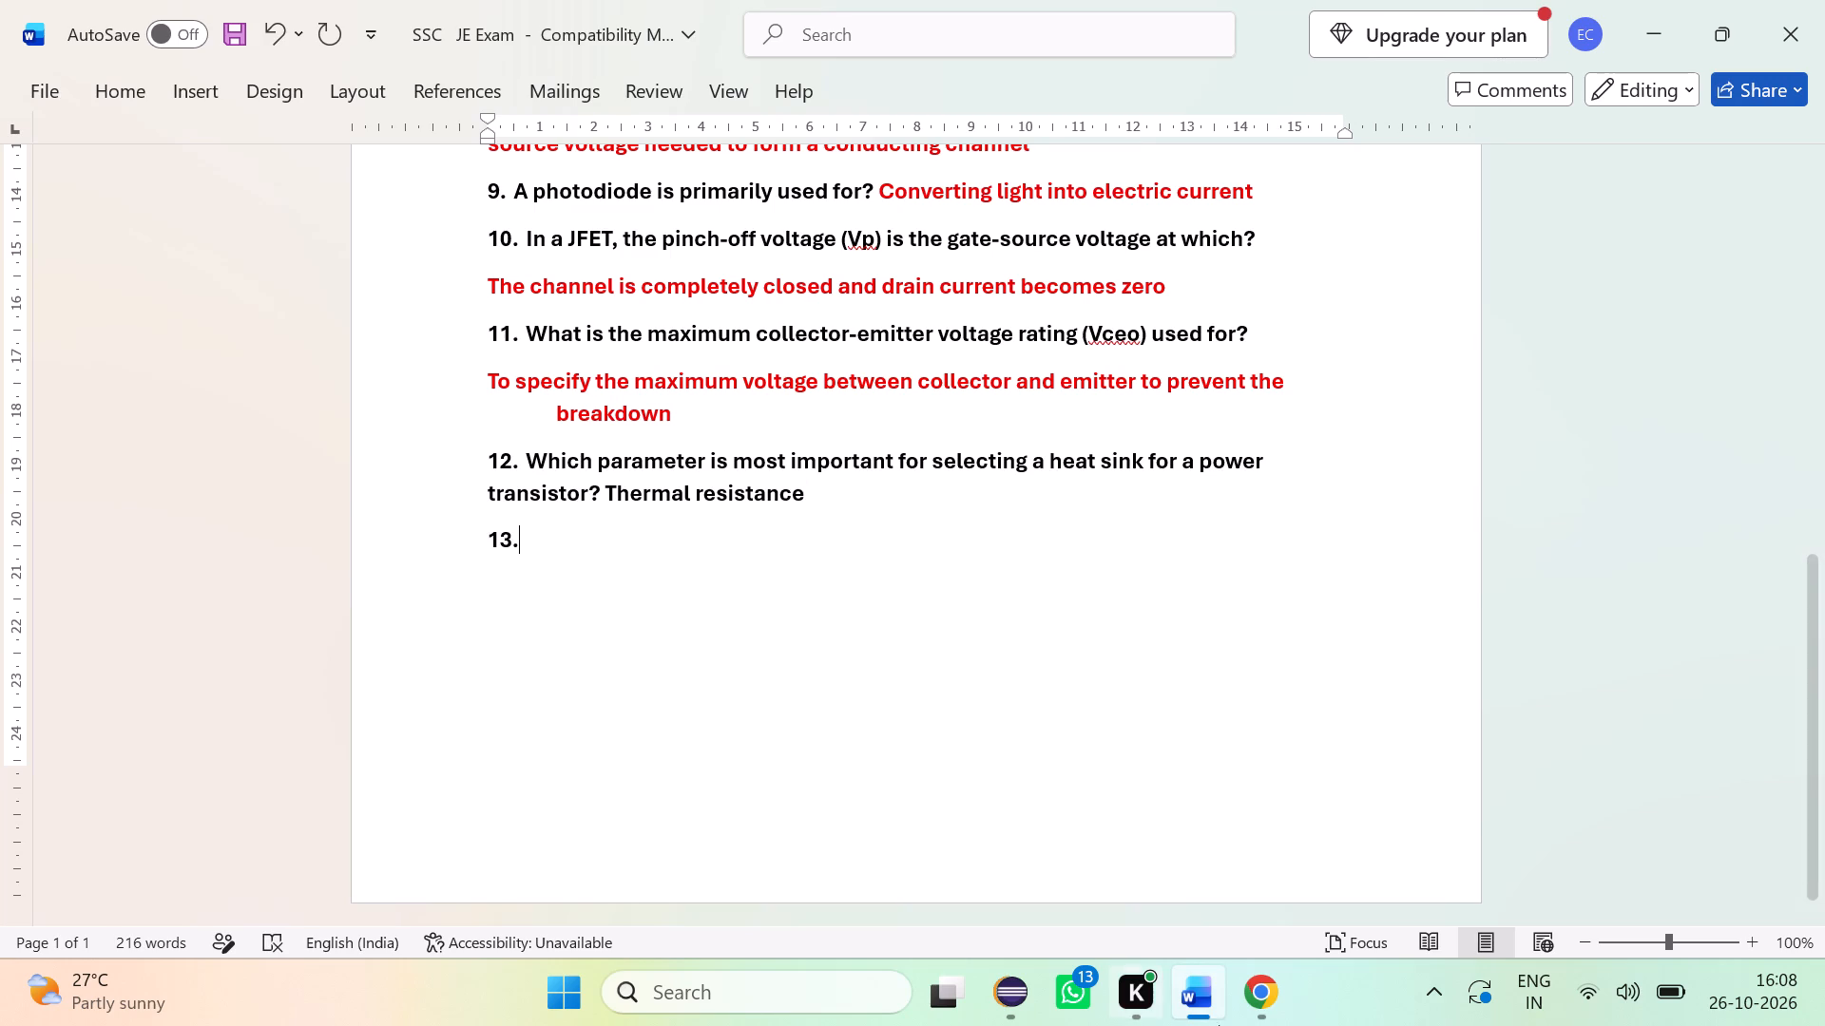
right_click(1243, 993)
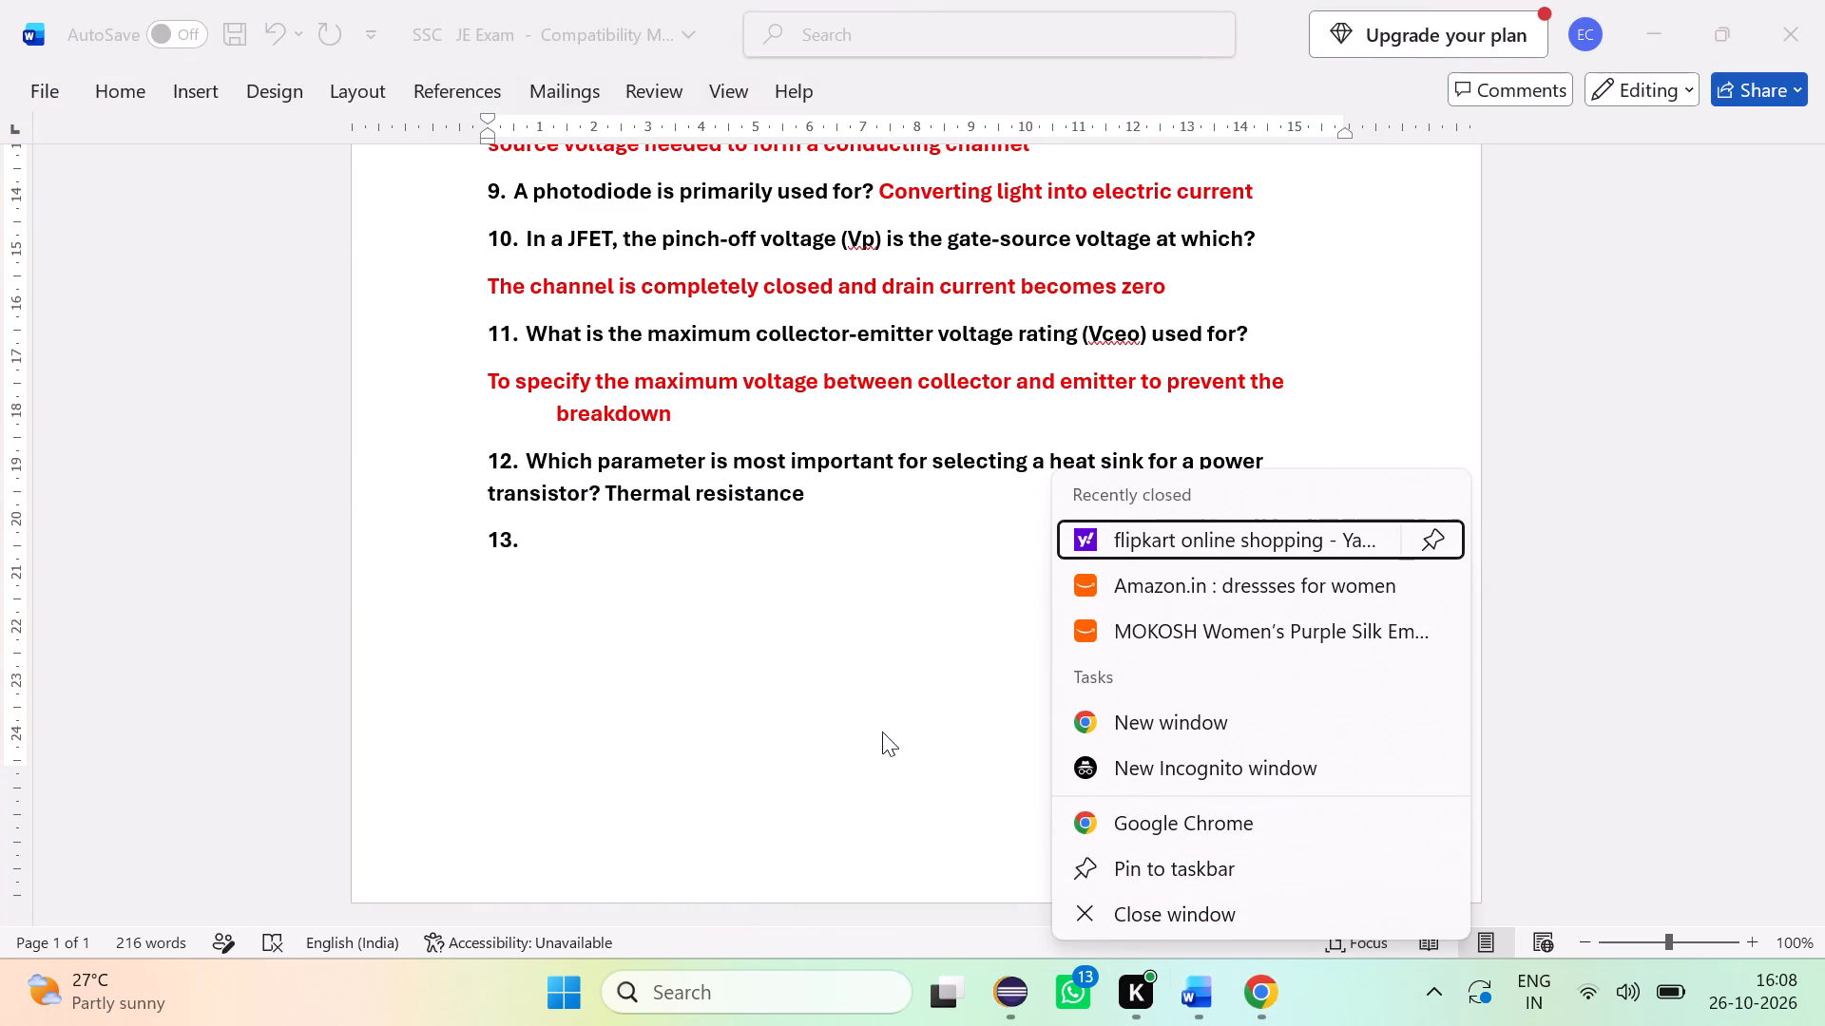
drag(945, 758, 1327, 978)
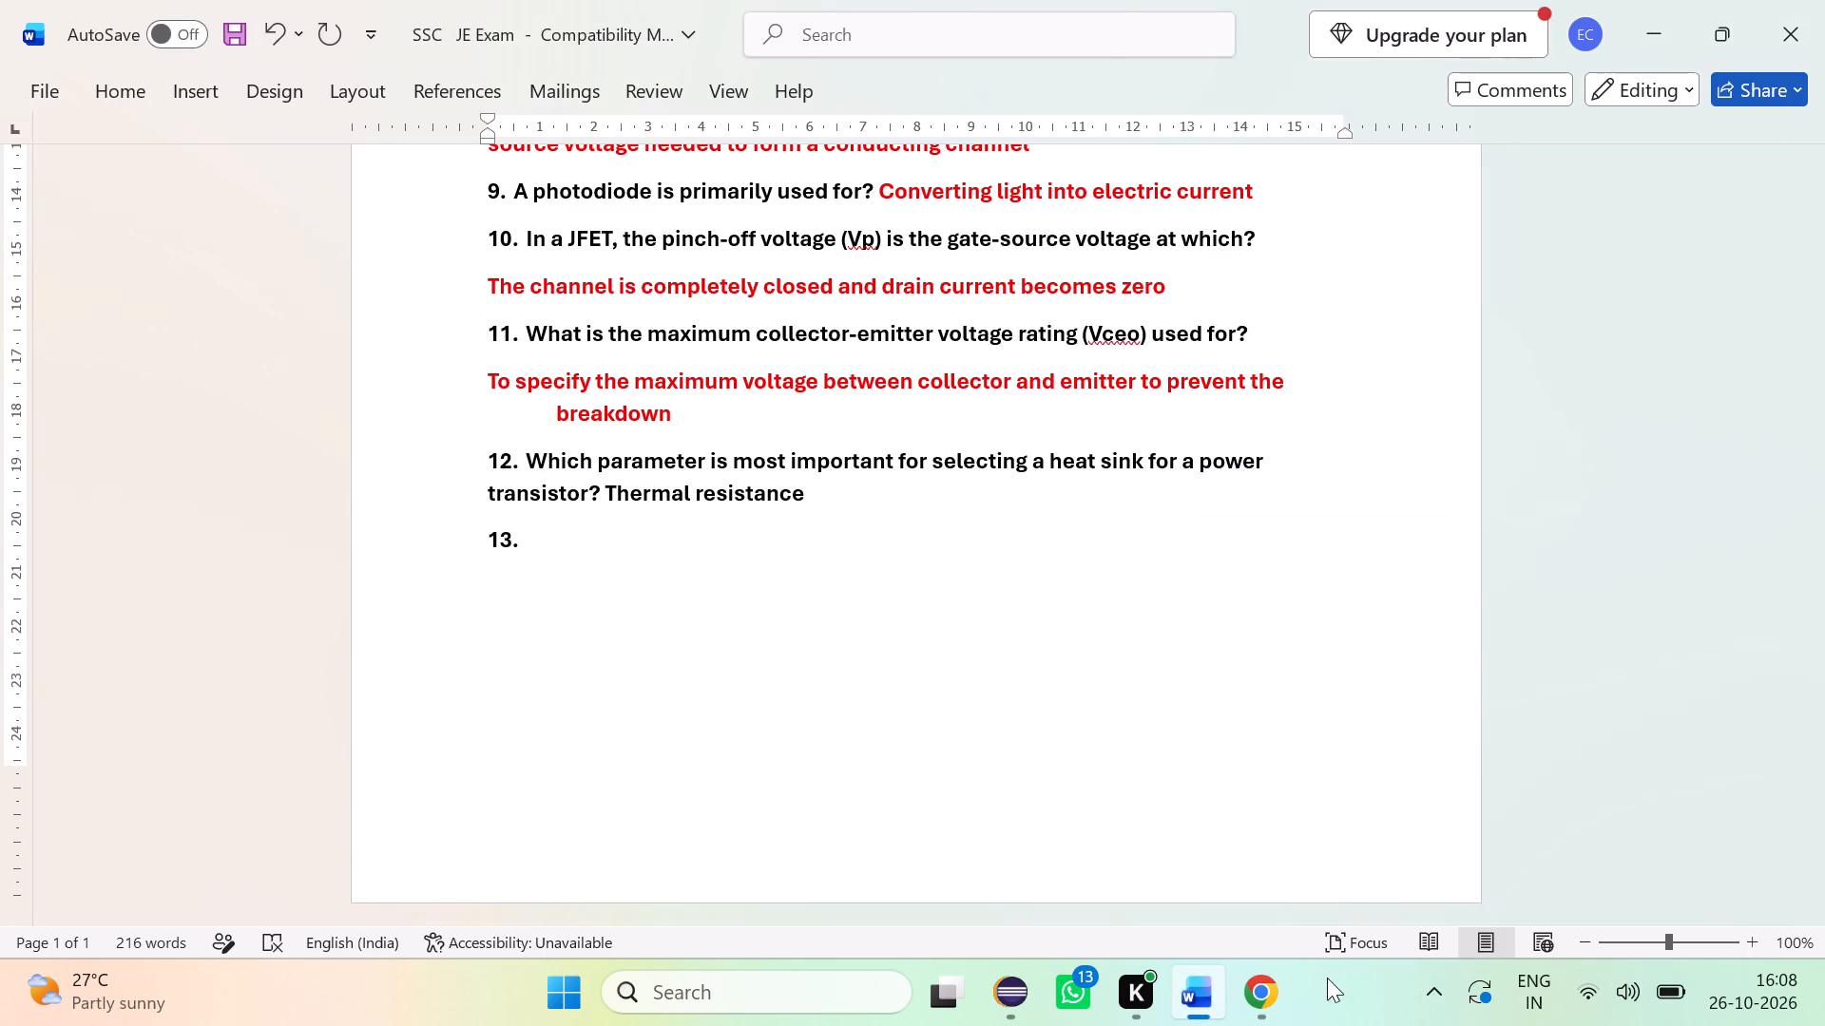
drag(1327, 978, 1266, 985)
click(1266, 985)
scroll(504, 451, down, 1)
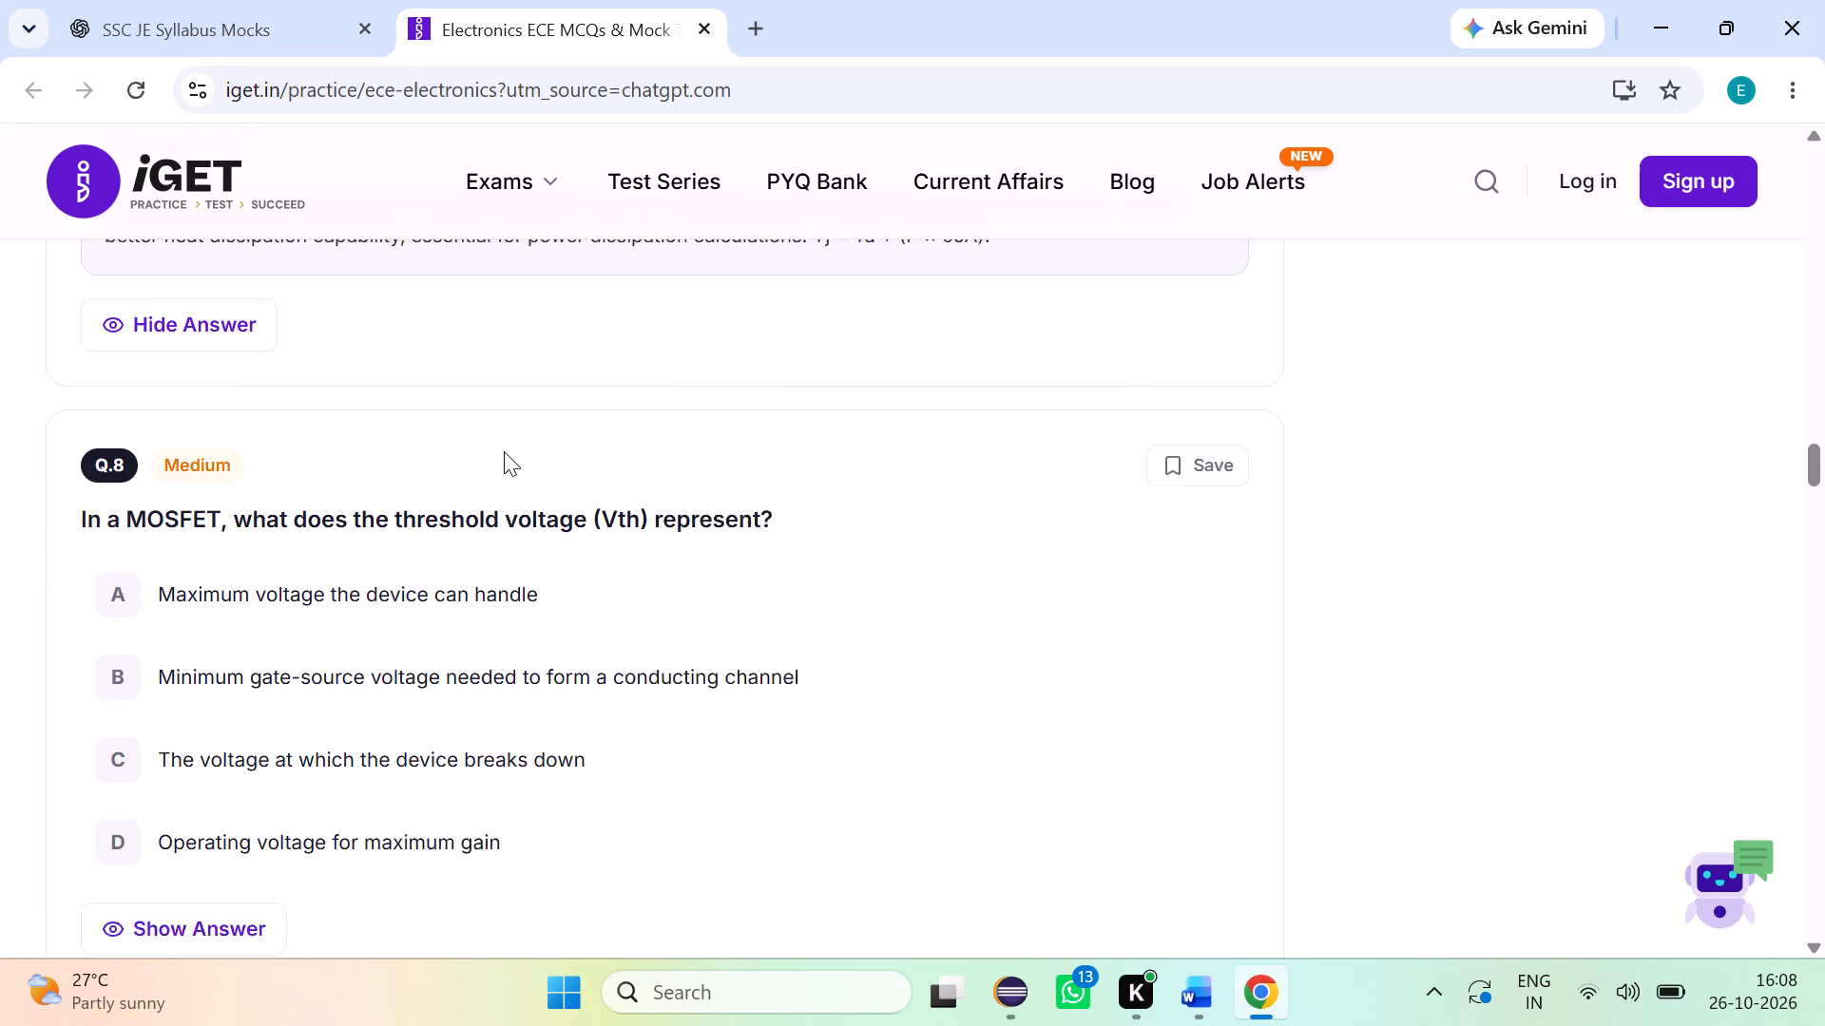
scroll(504, 451, down, 2)
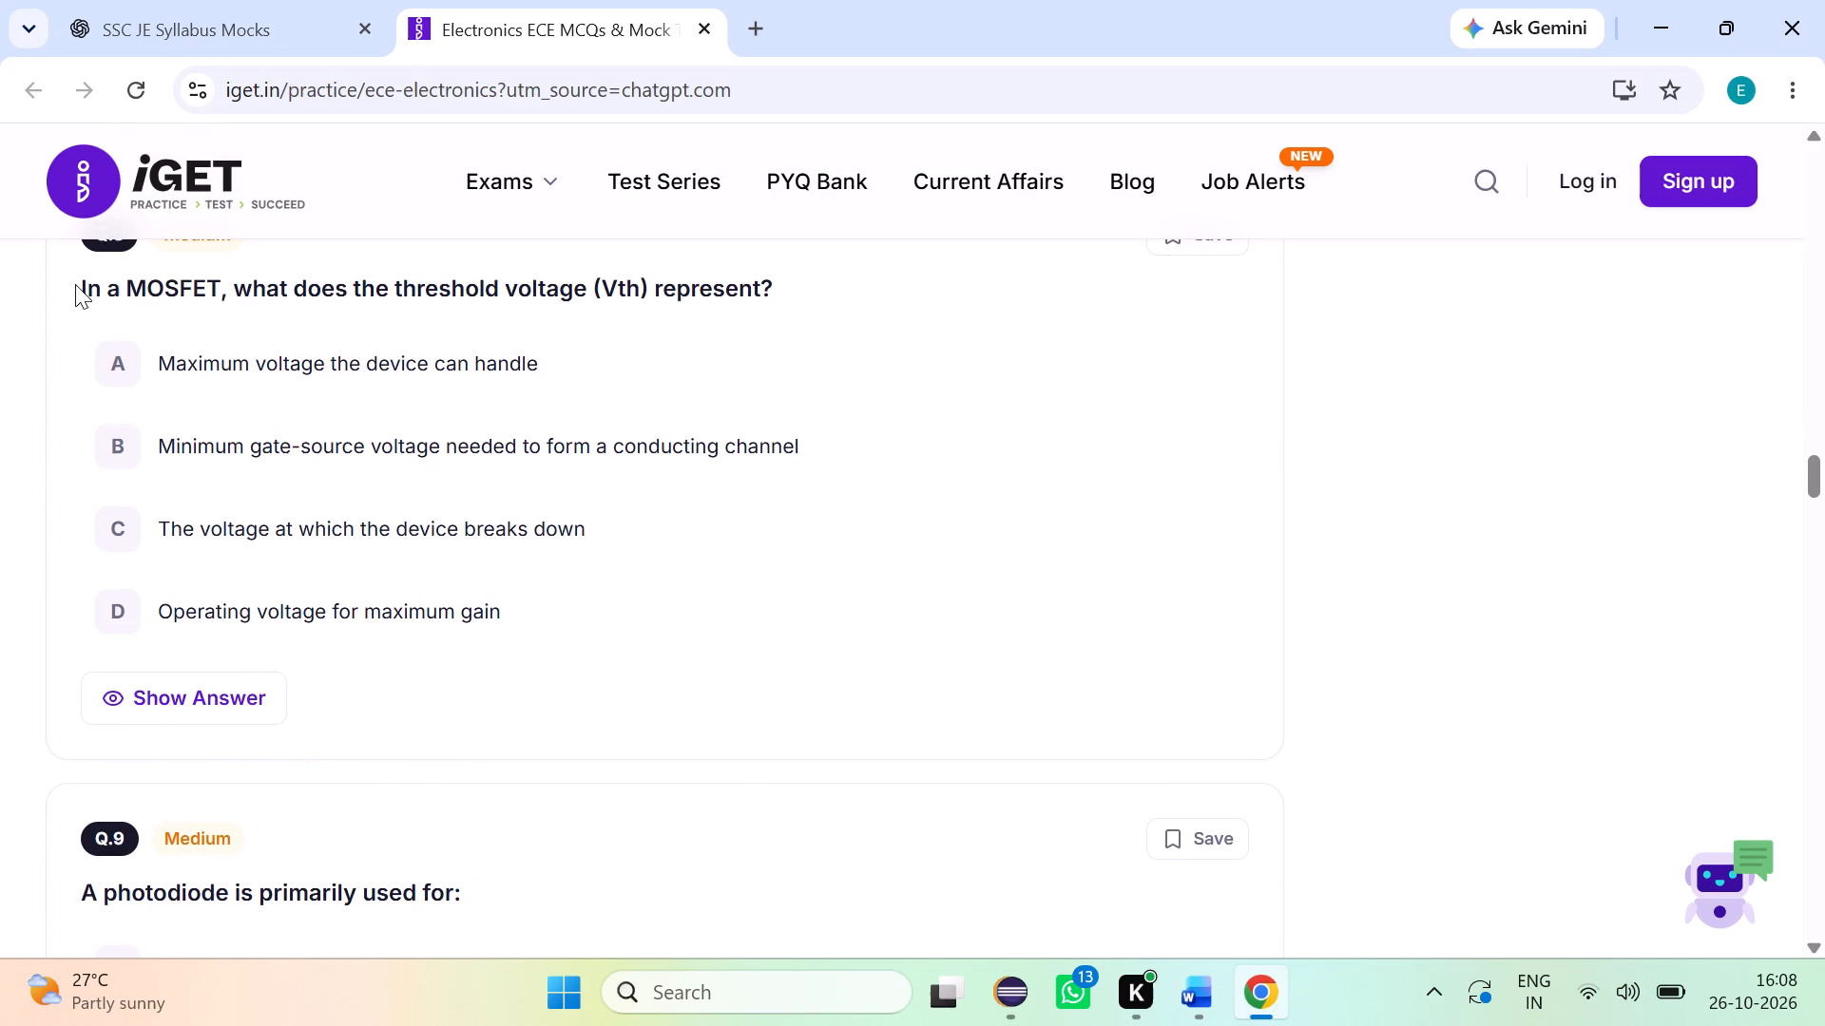
drag(86, 276, 823, 248)
drag(823, 248, 839, 284)
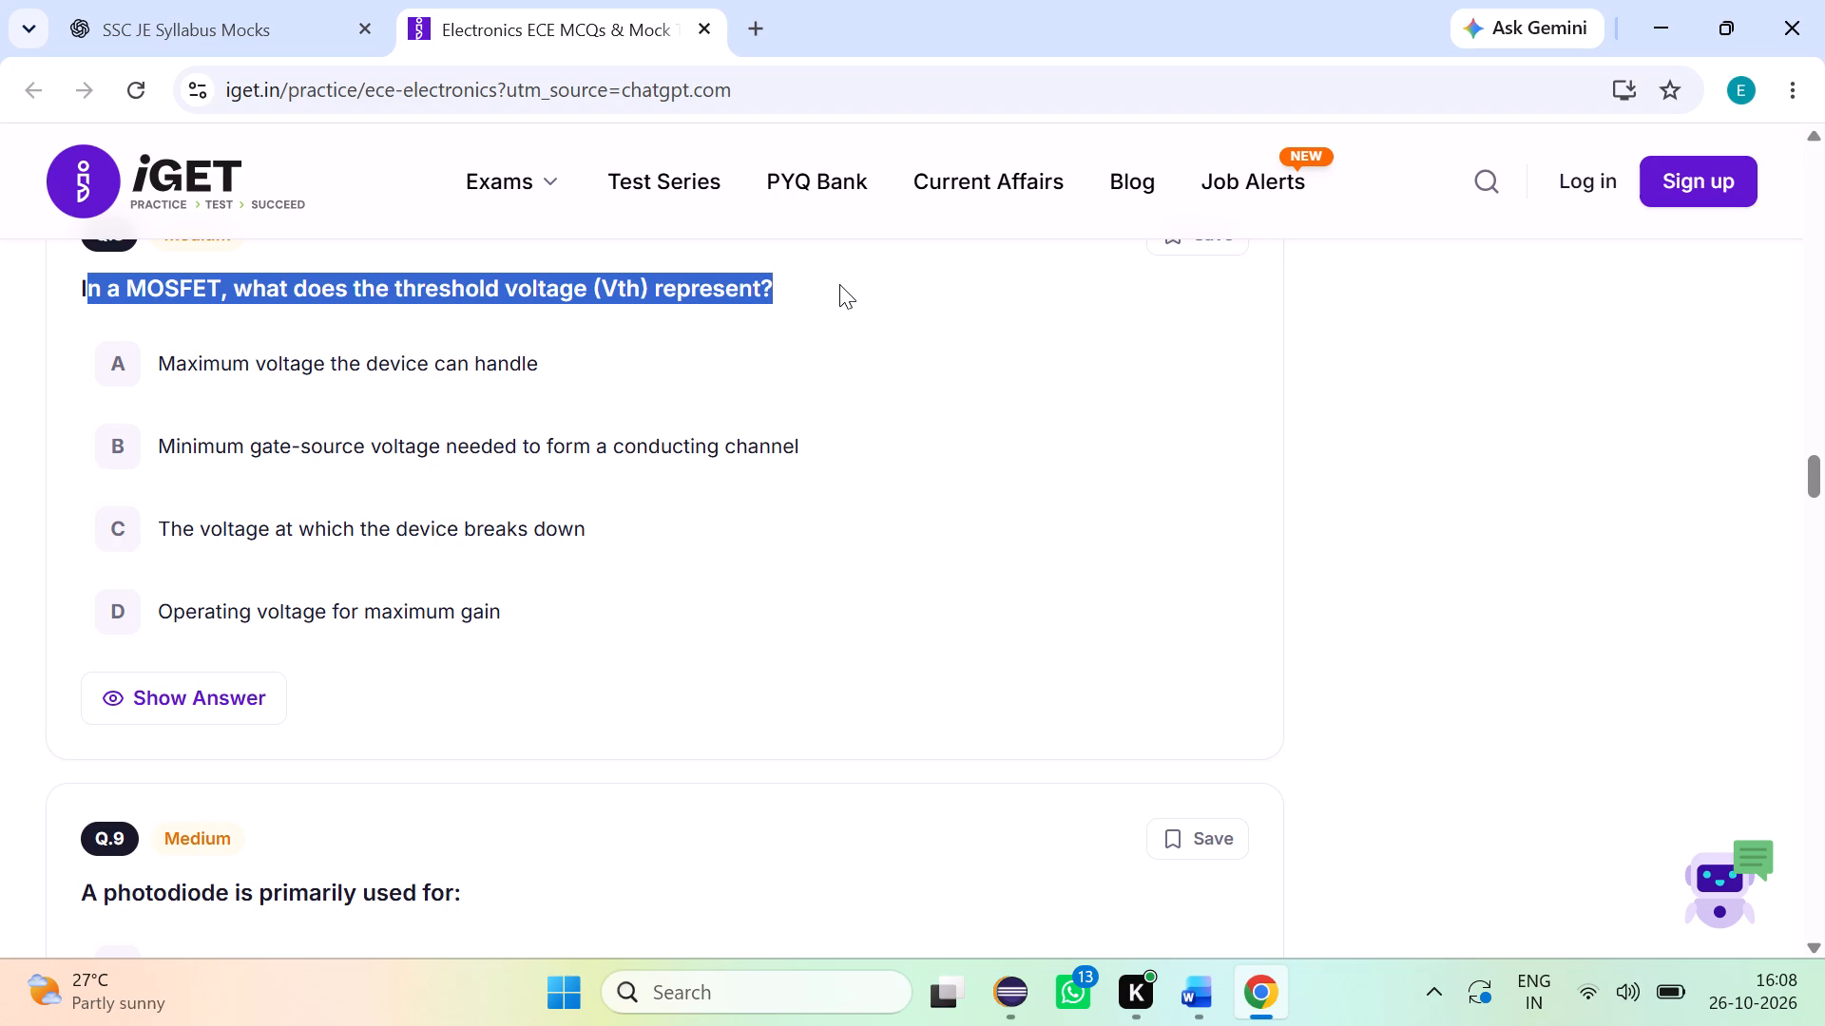
key(ctrl+c)
click(1258, 983)
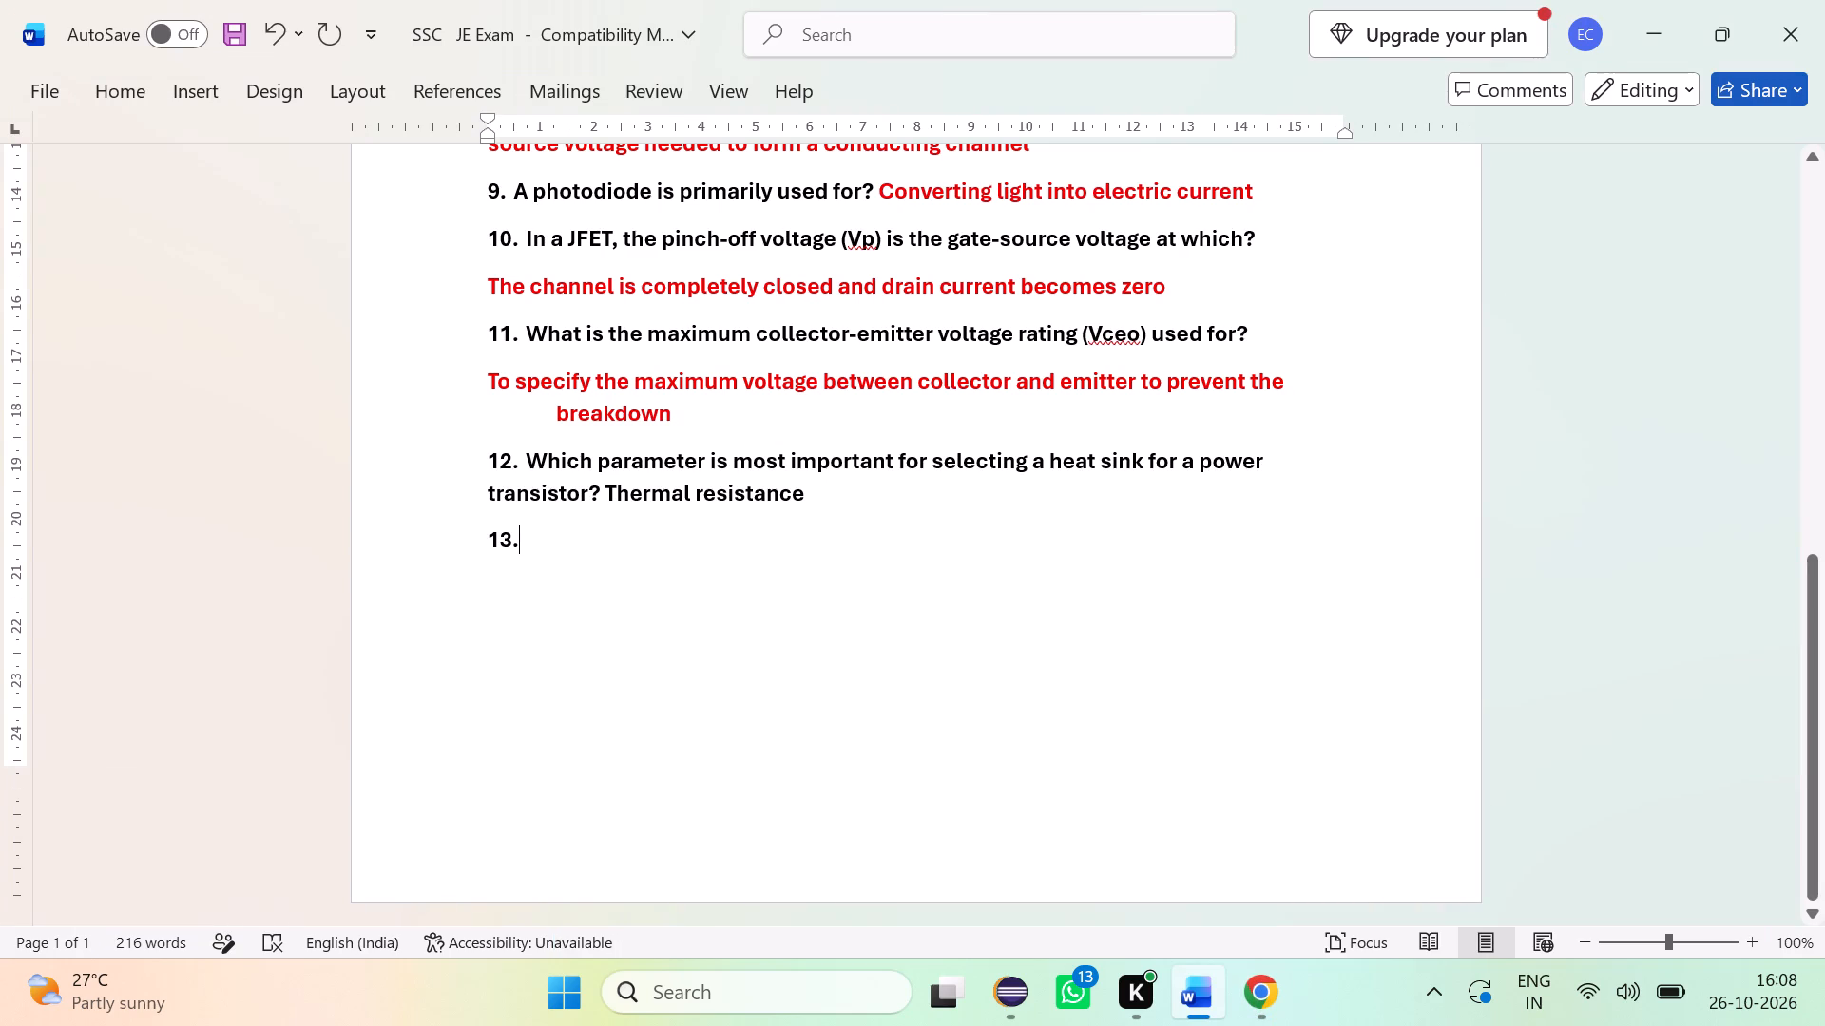
key(ctrl+v)
Insert the missing capital "I" at the start of item 13's question so it begins "In a MOSFET".
click(525, 543)
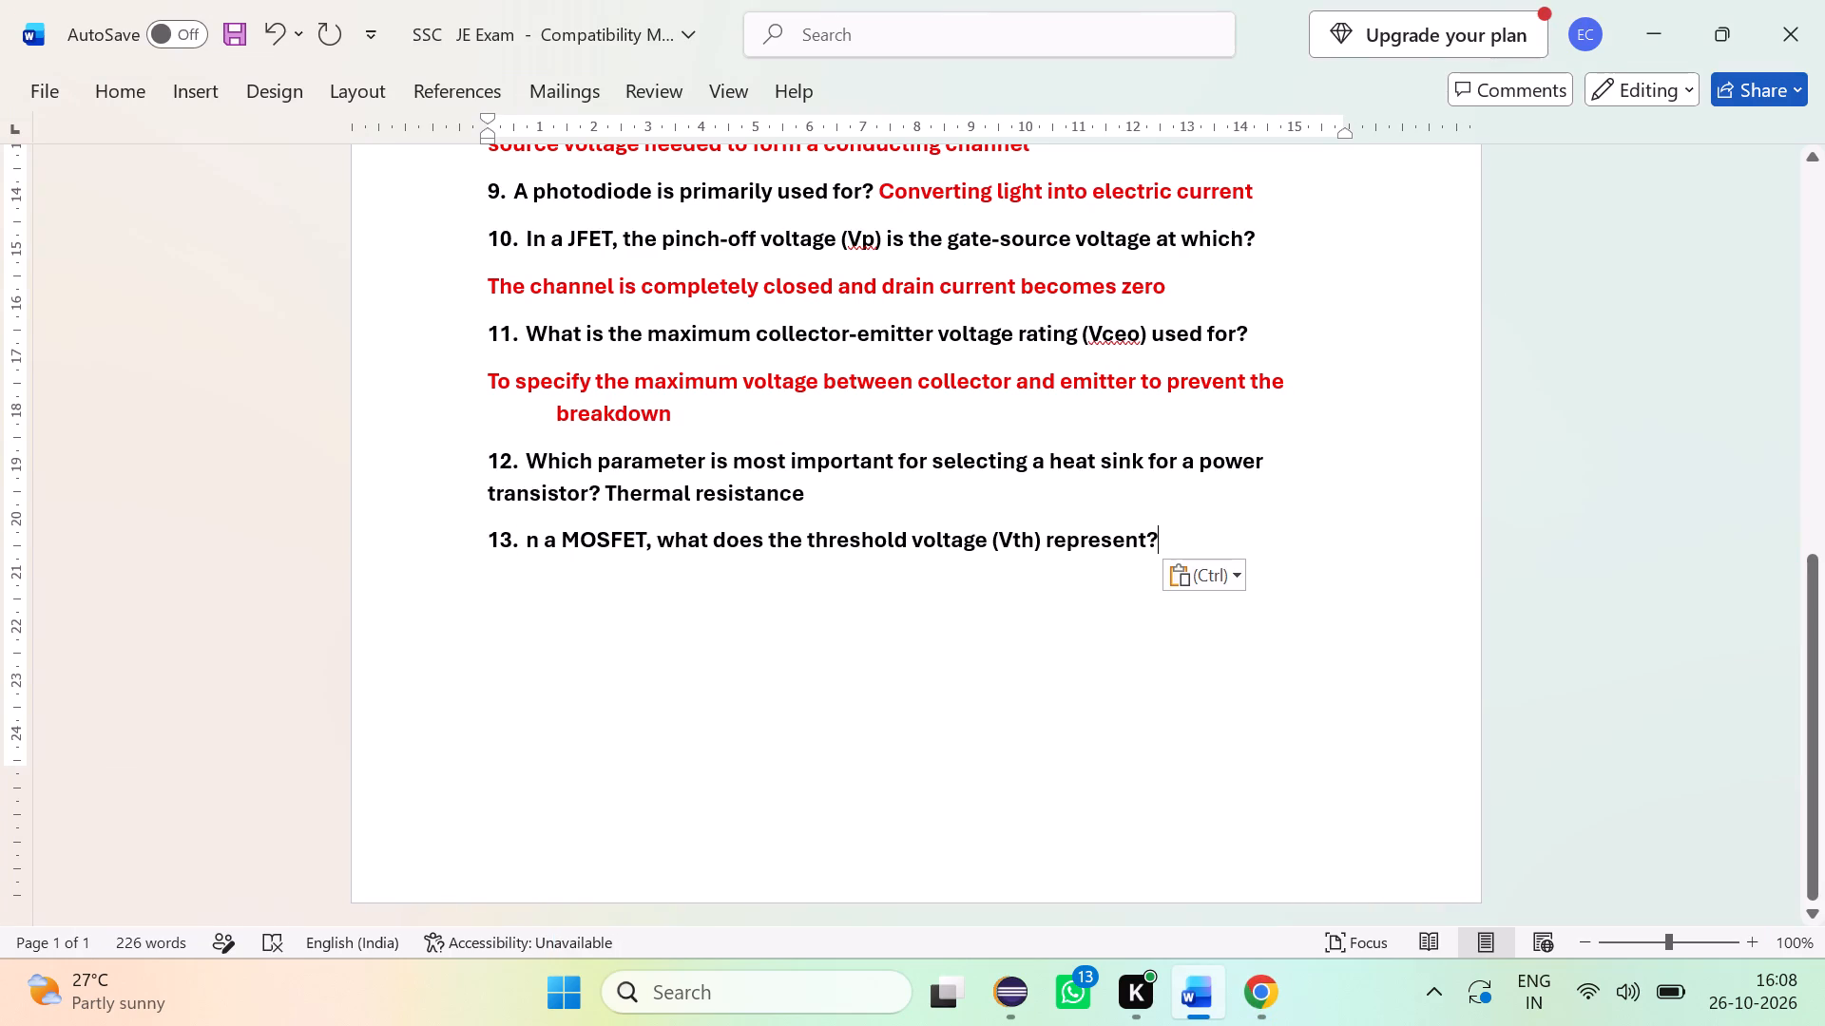
key(Right)
key(i)
key(BackSpace)
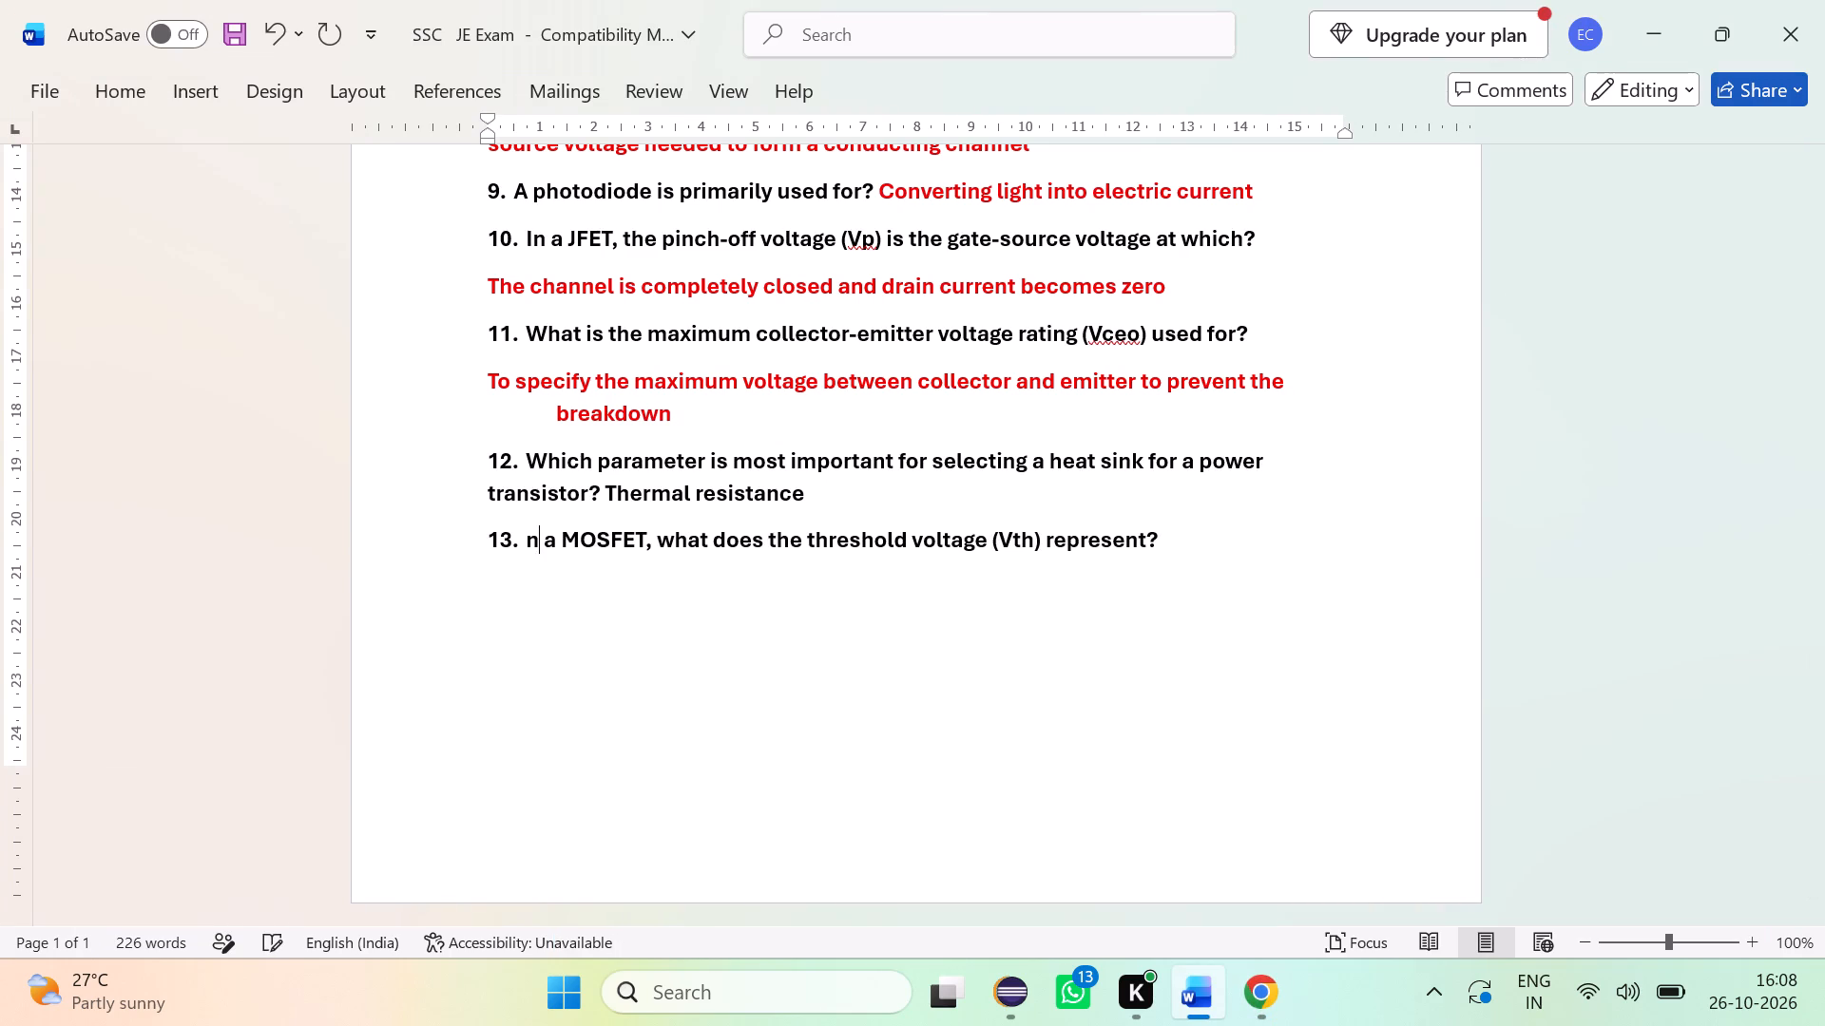
key(Left)
key(shift+i)
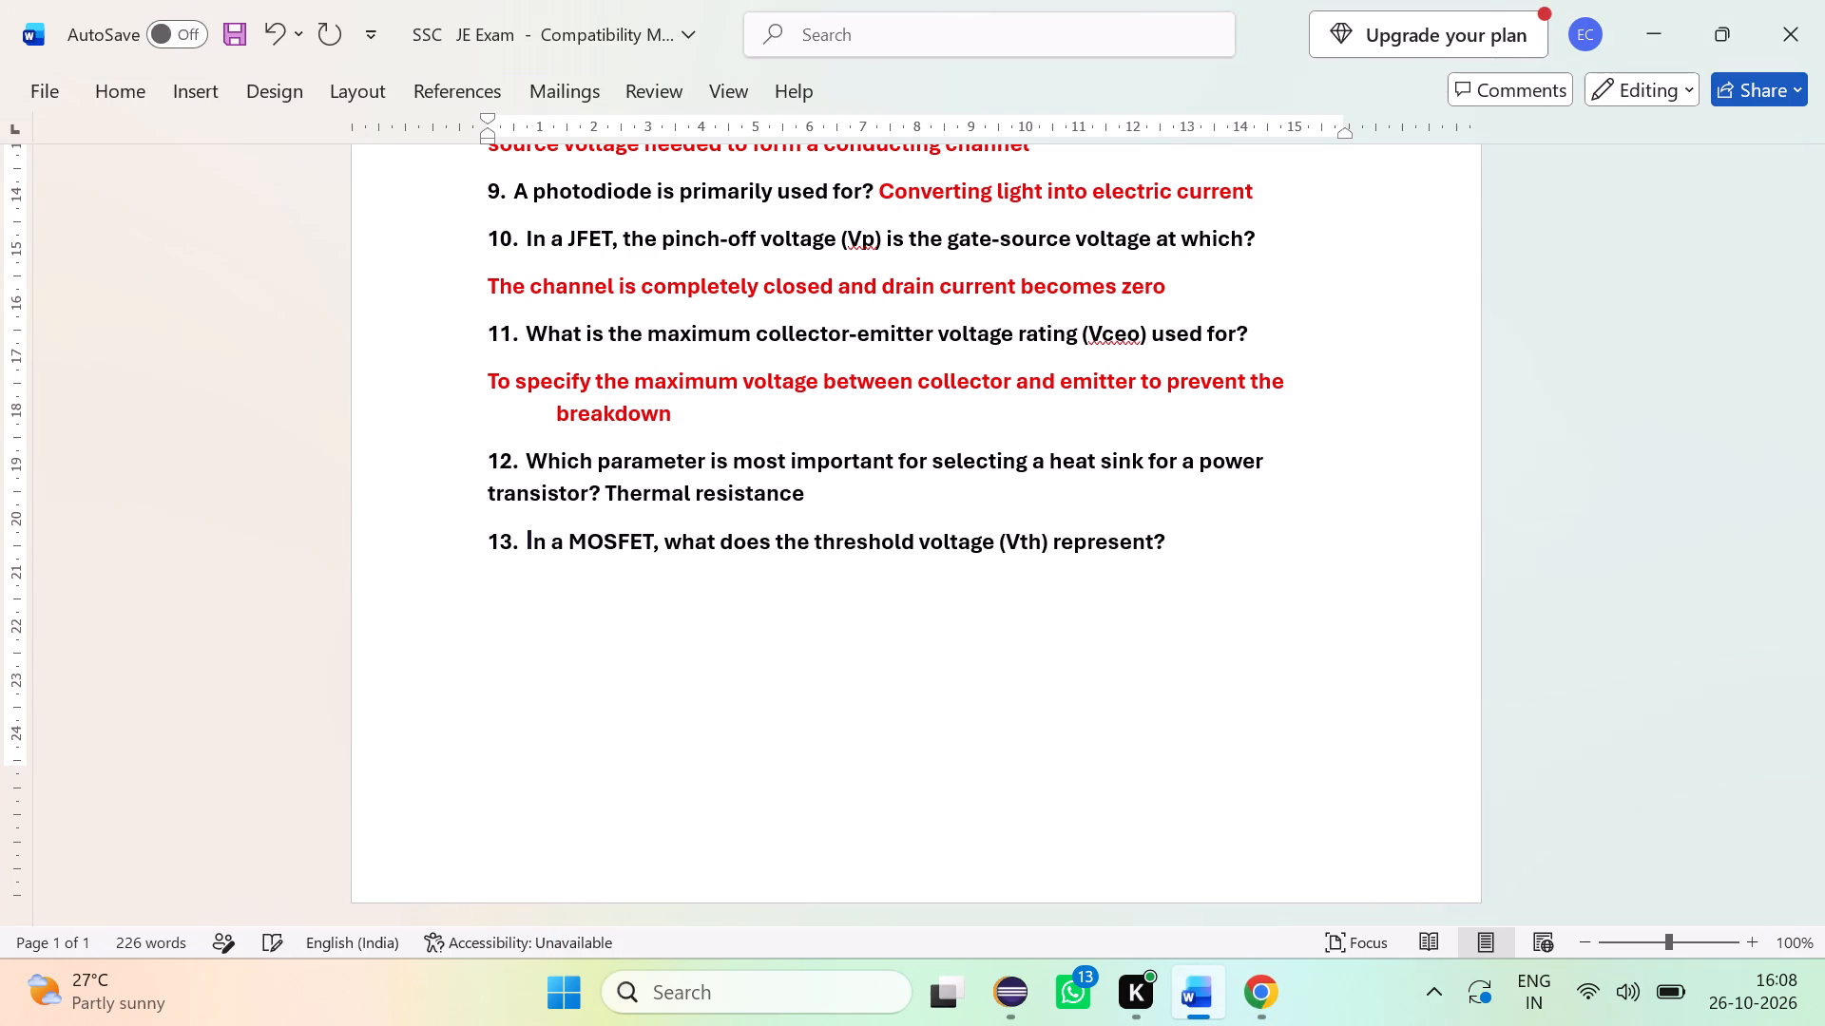
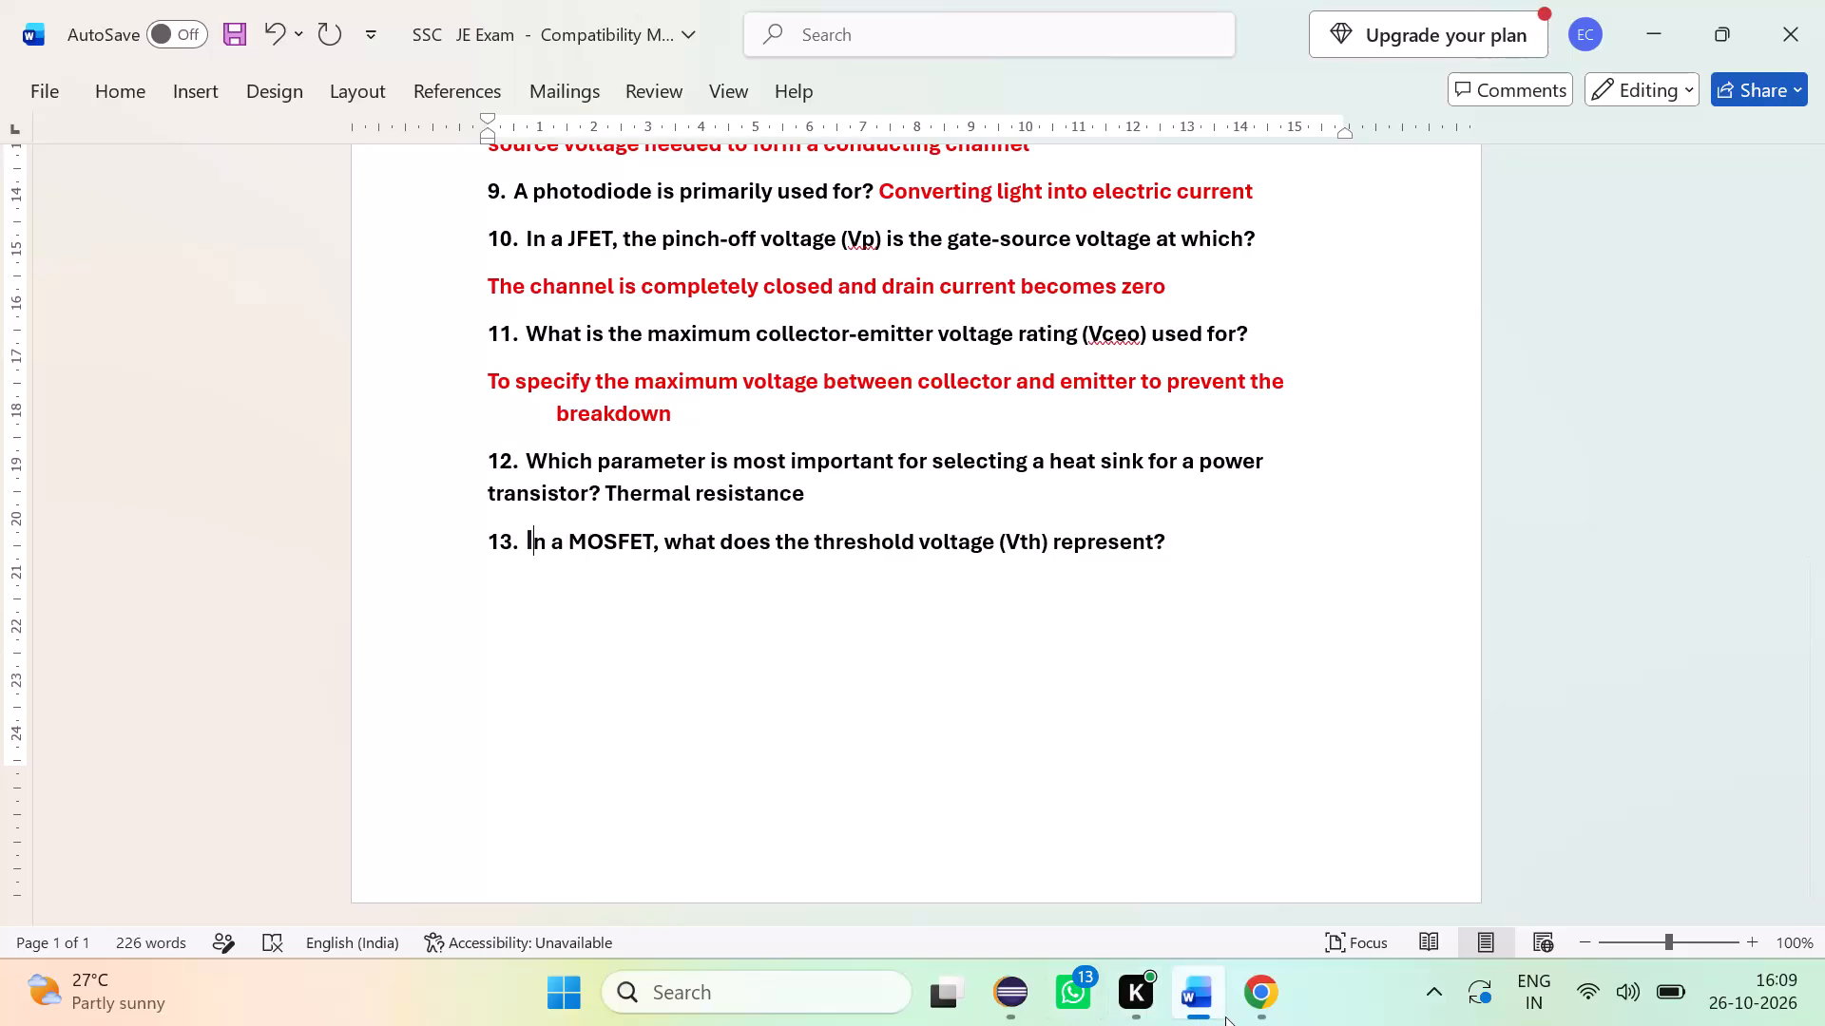
Switch to the iGET page and answer Q.8 with option B, "Minimum gate-source voltage needed to form a conducting channel".
click(1233, 985)
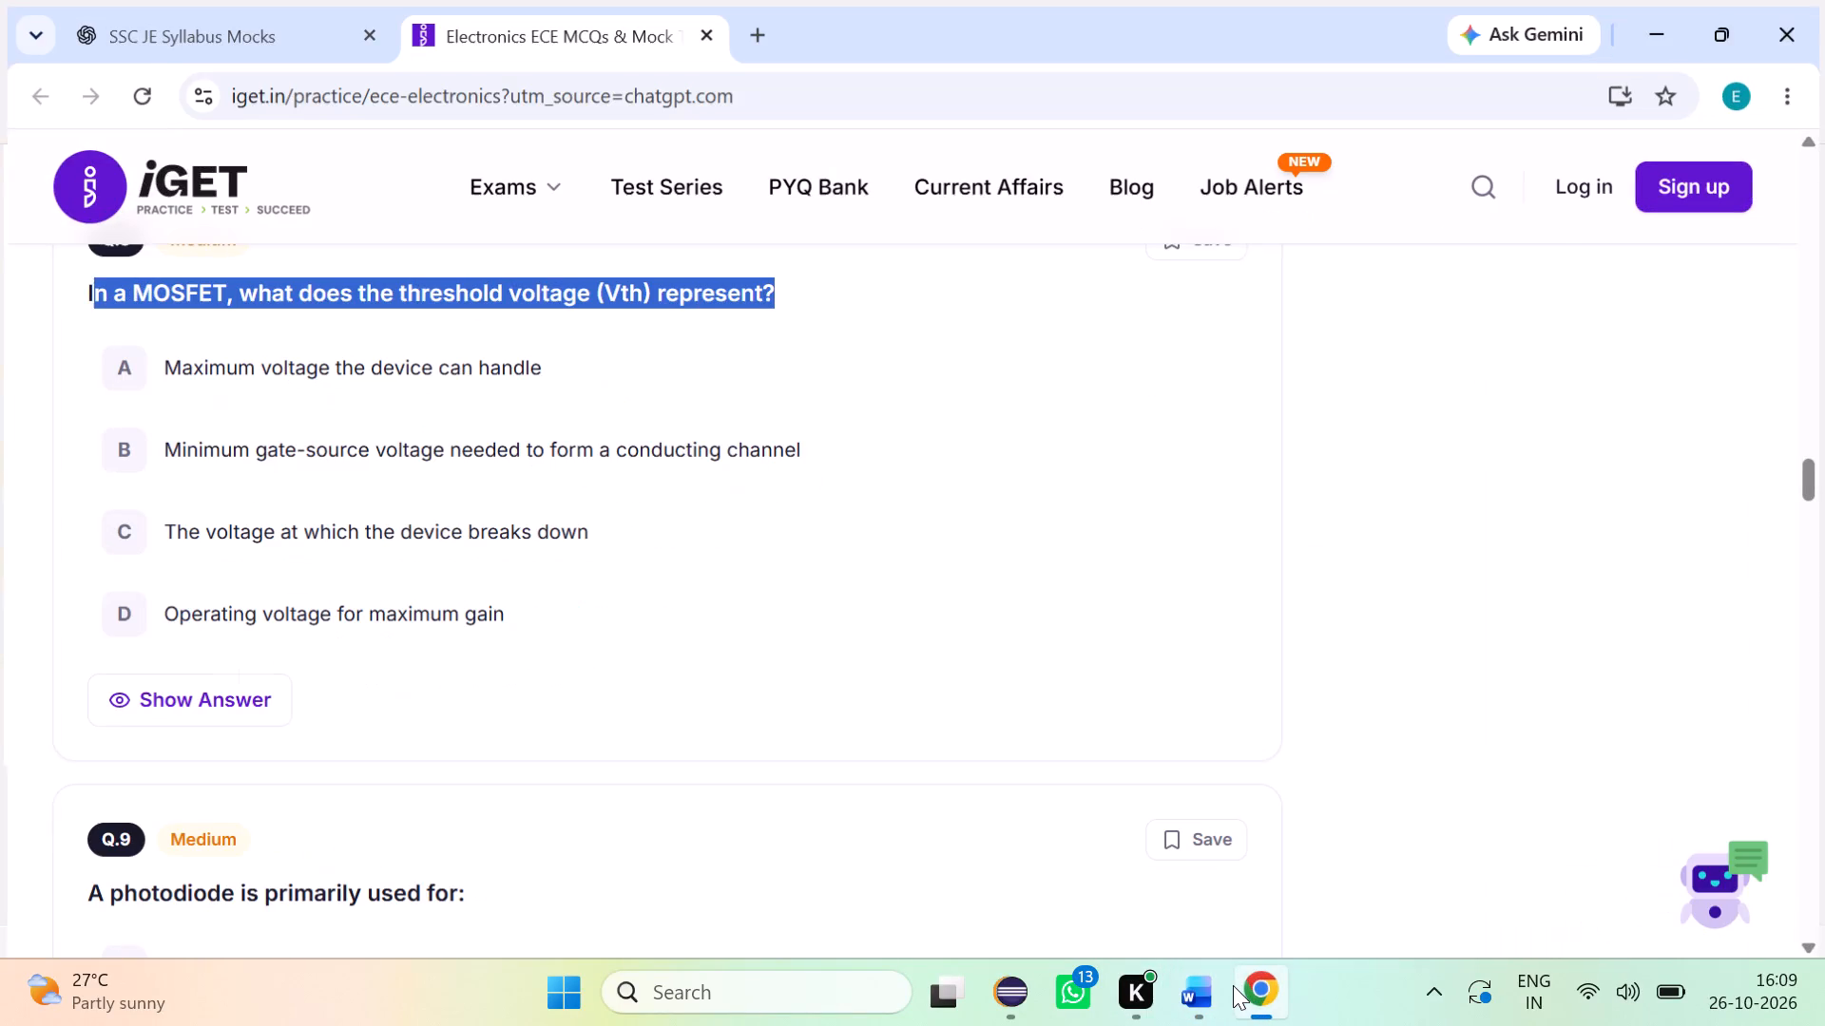
click(411, 452)
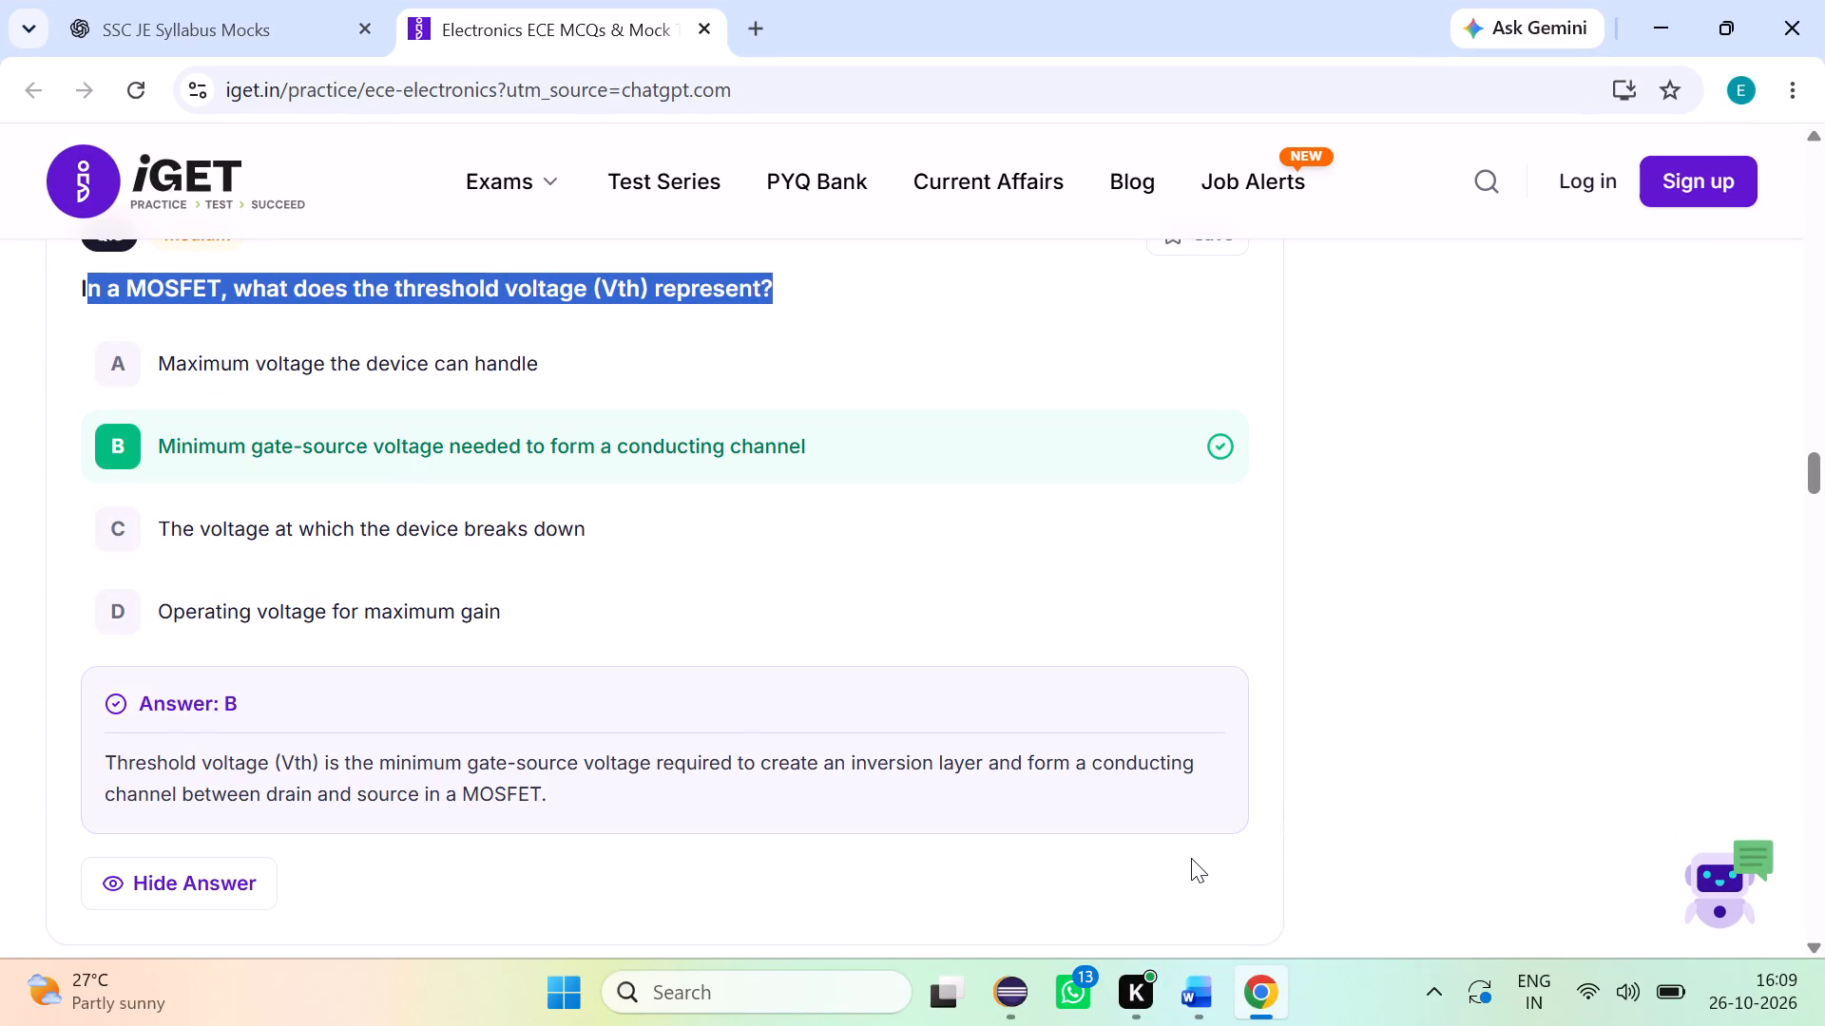
In the Word document, add the answer "Minimum gate-source voltage needed to form conducting channel" after item 13's question, separated by a space.
click(1207, 997)
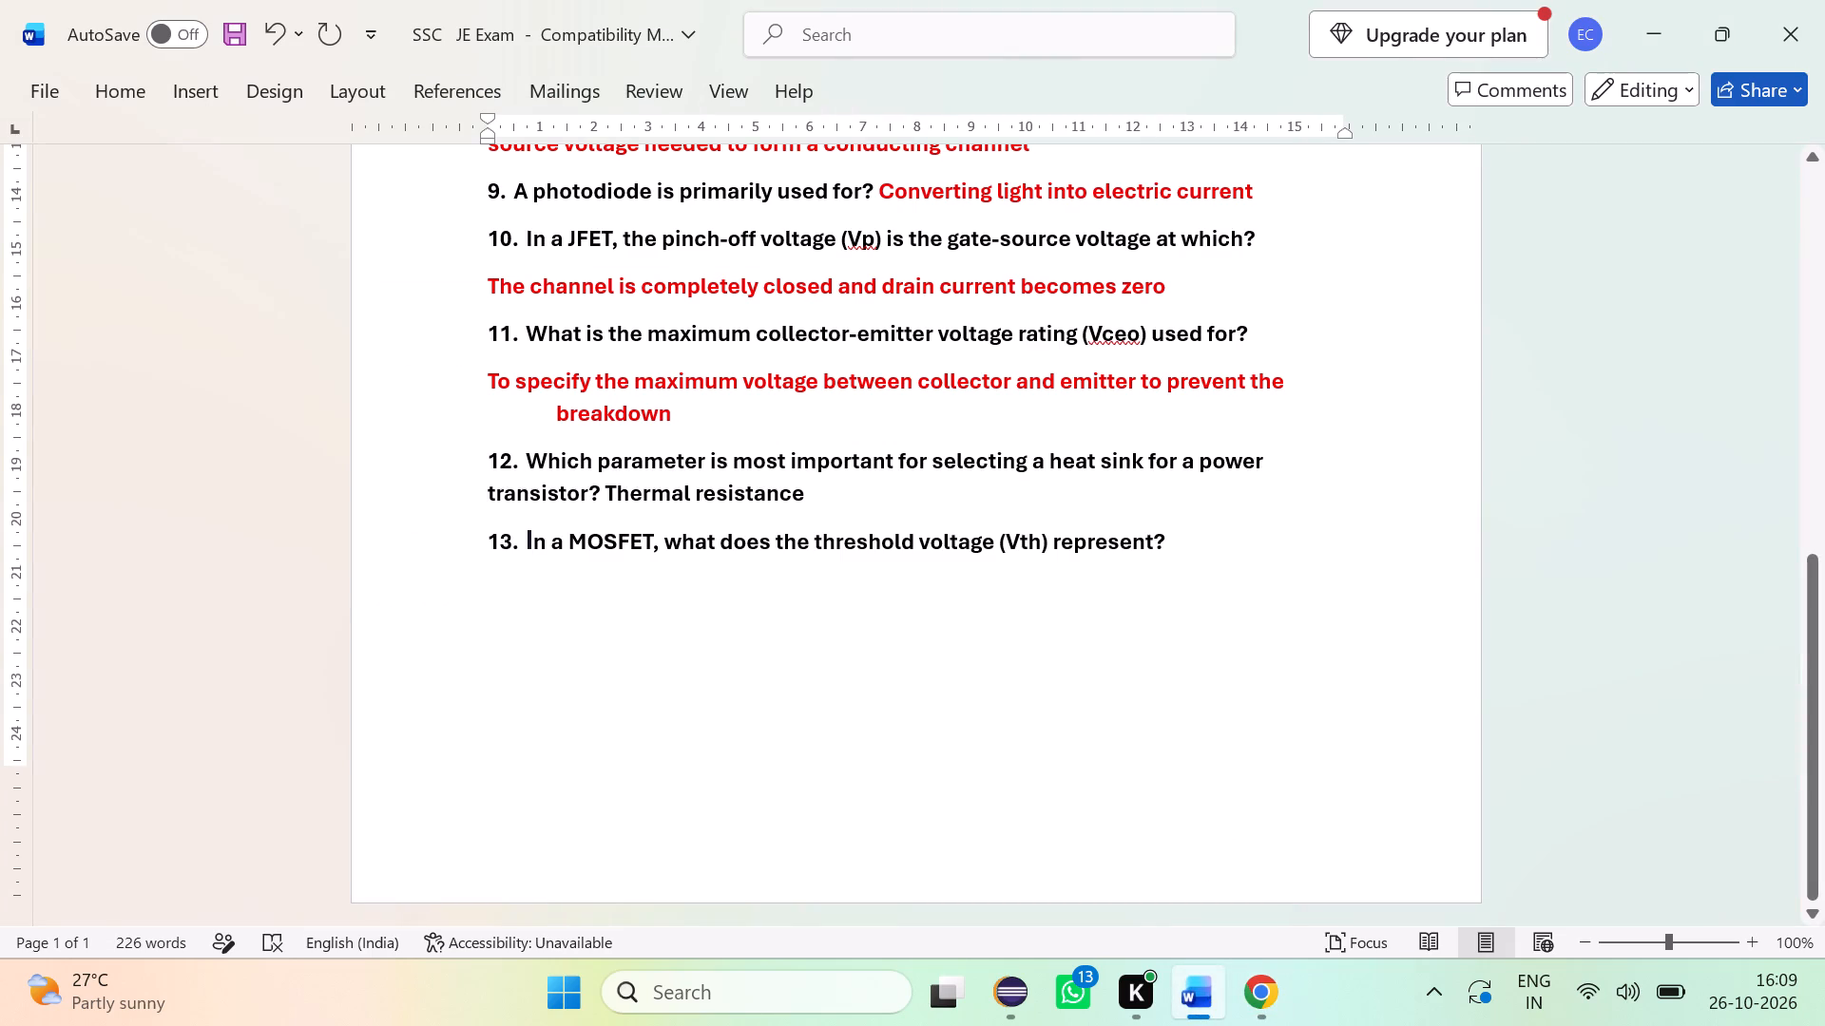
click(1193, 546)
key(space)
text(Minimm)
key(BackSpace)
text(um gate-sout)
key(BackSpace)
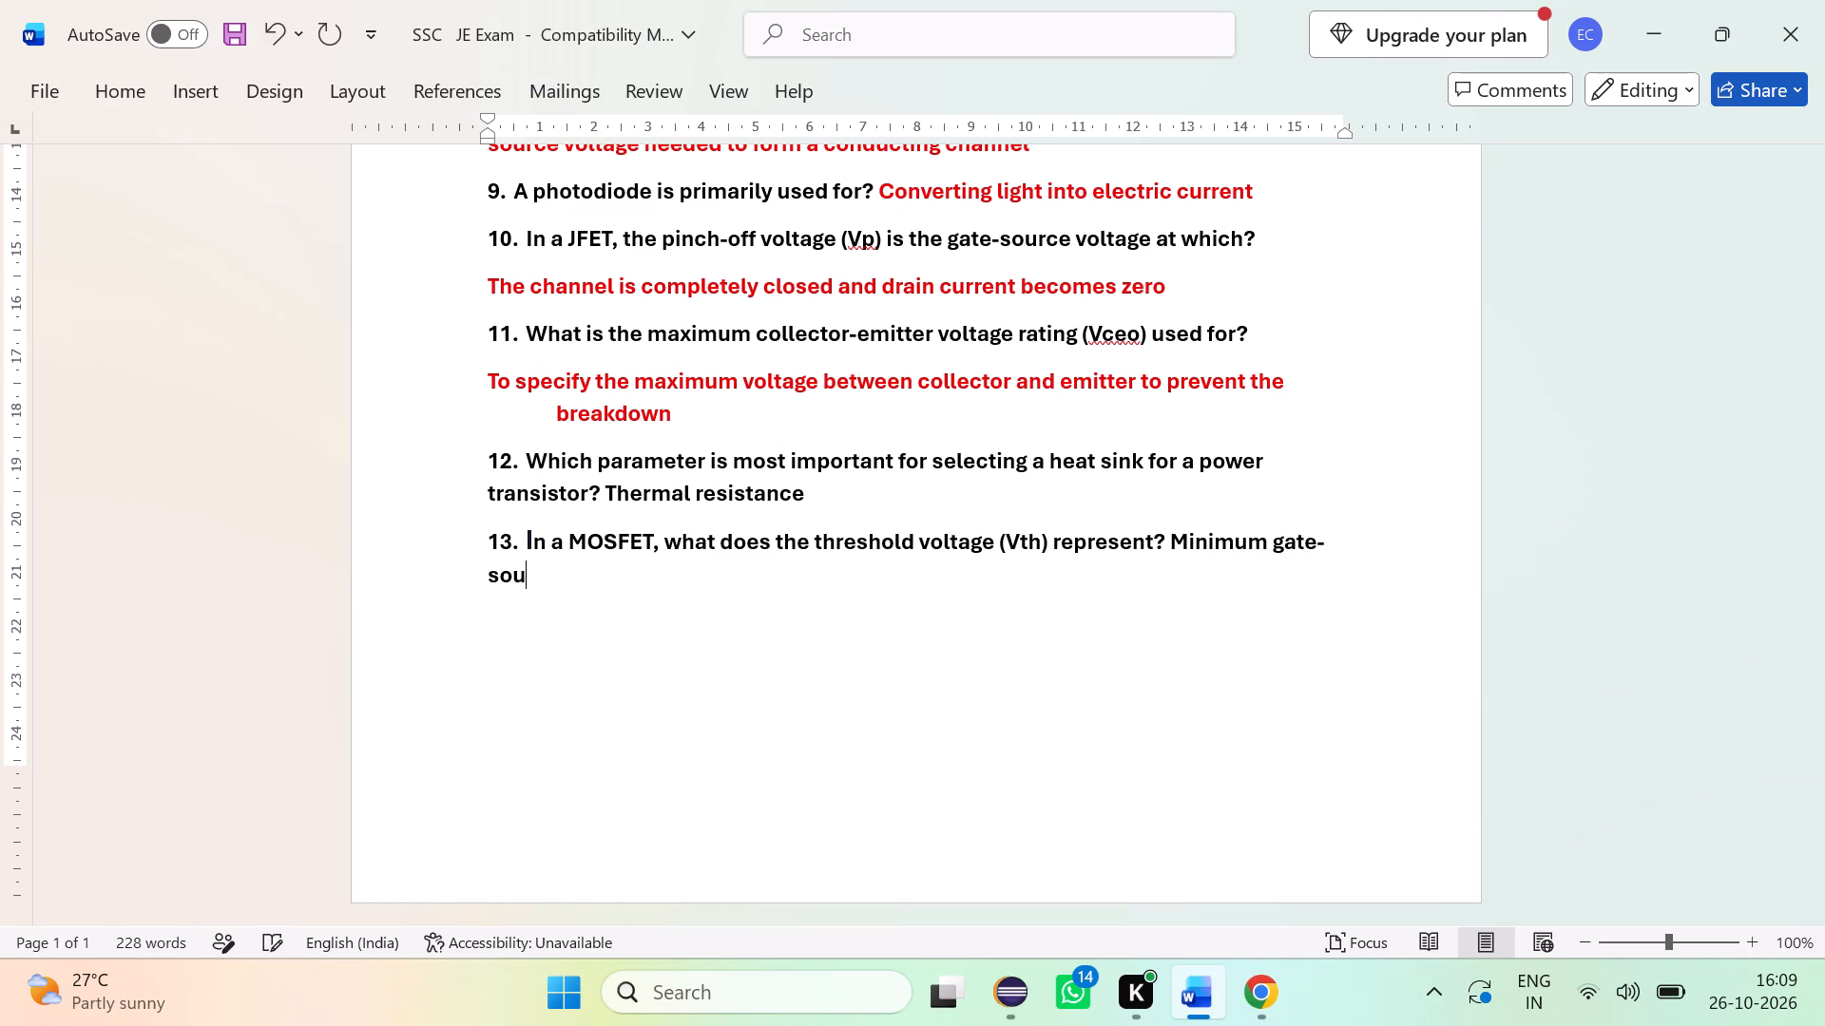
text(rce voltage)
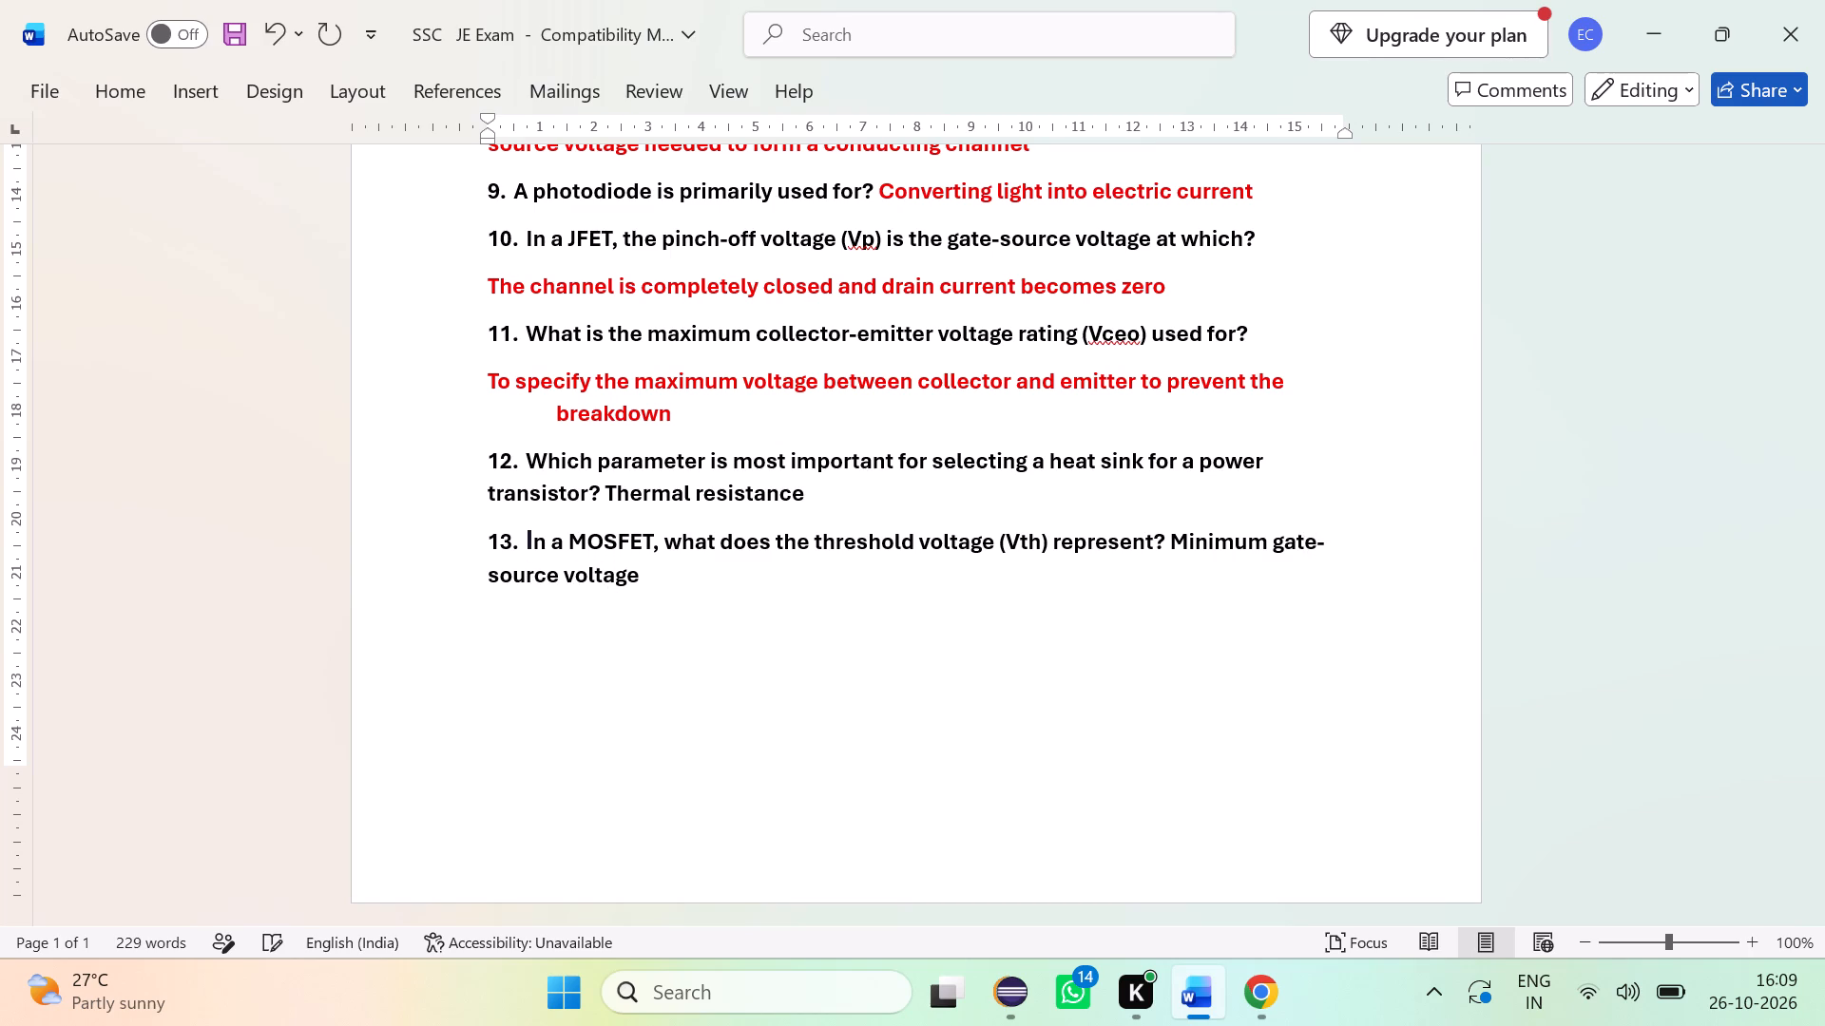
click(1277, 978)
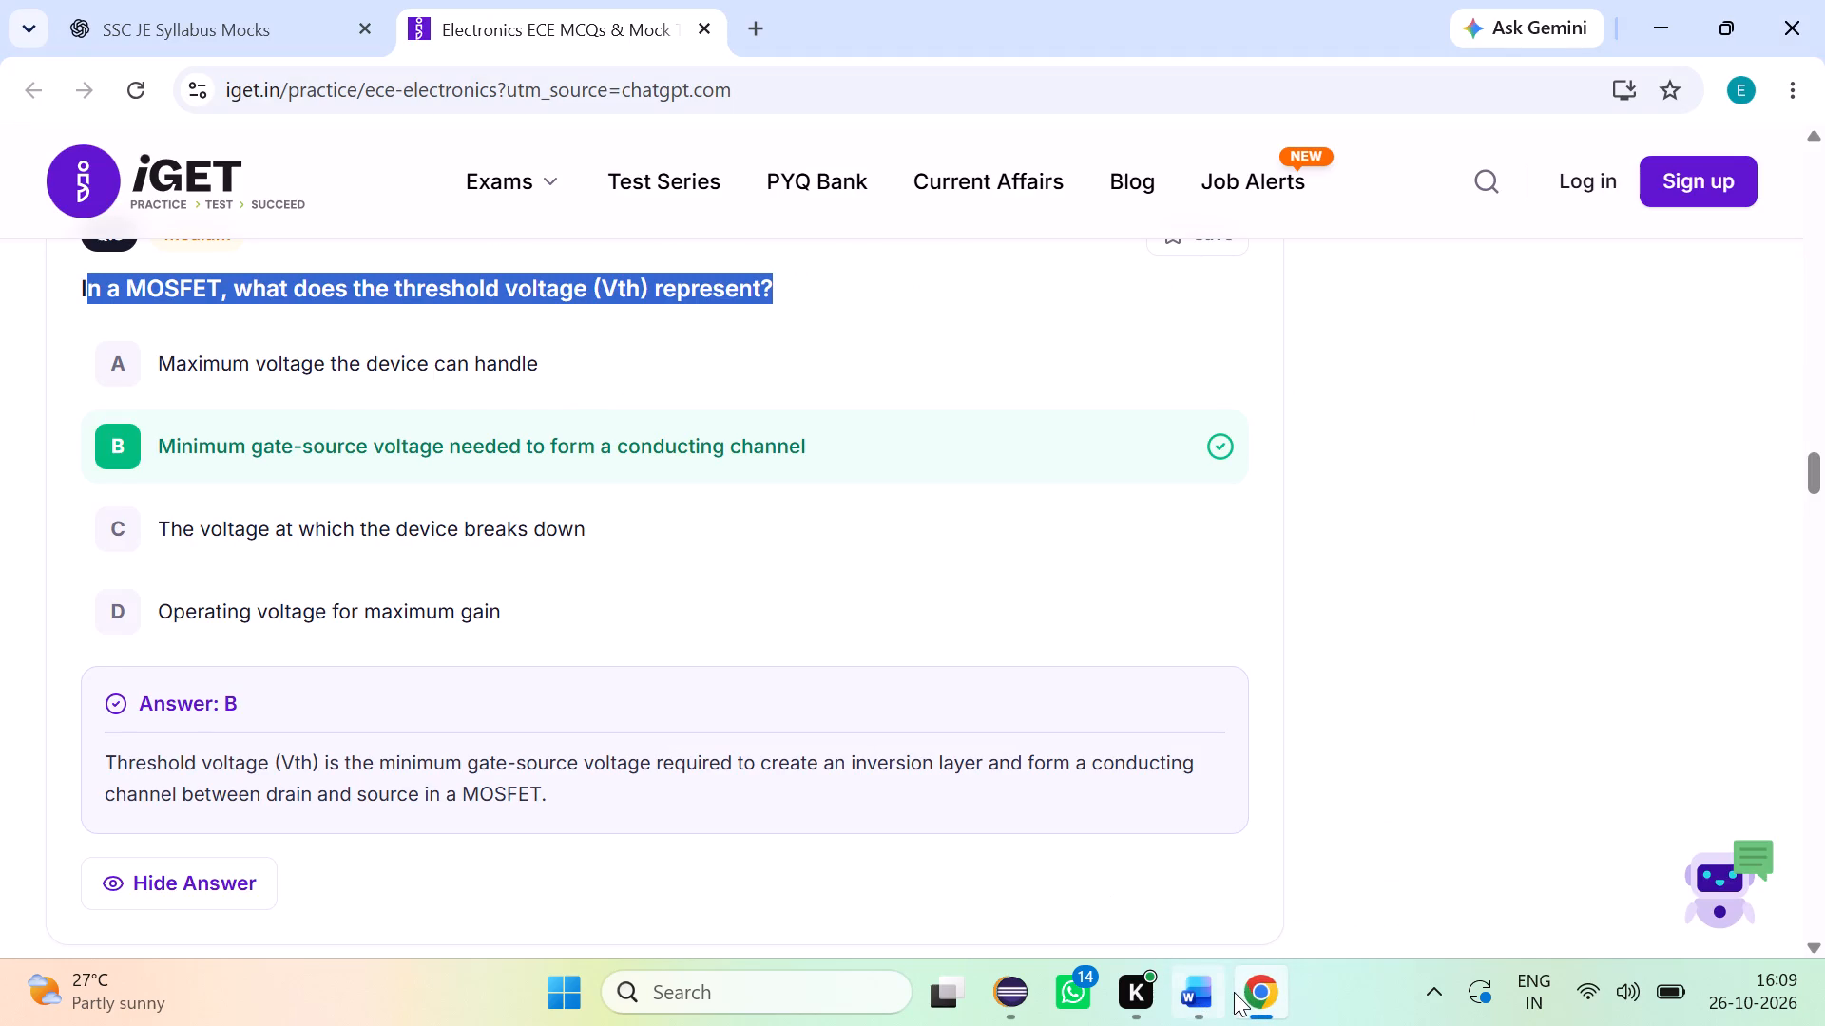
click(1224, 990)
key(space)
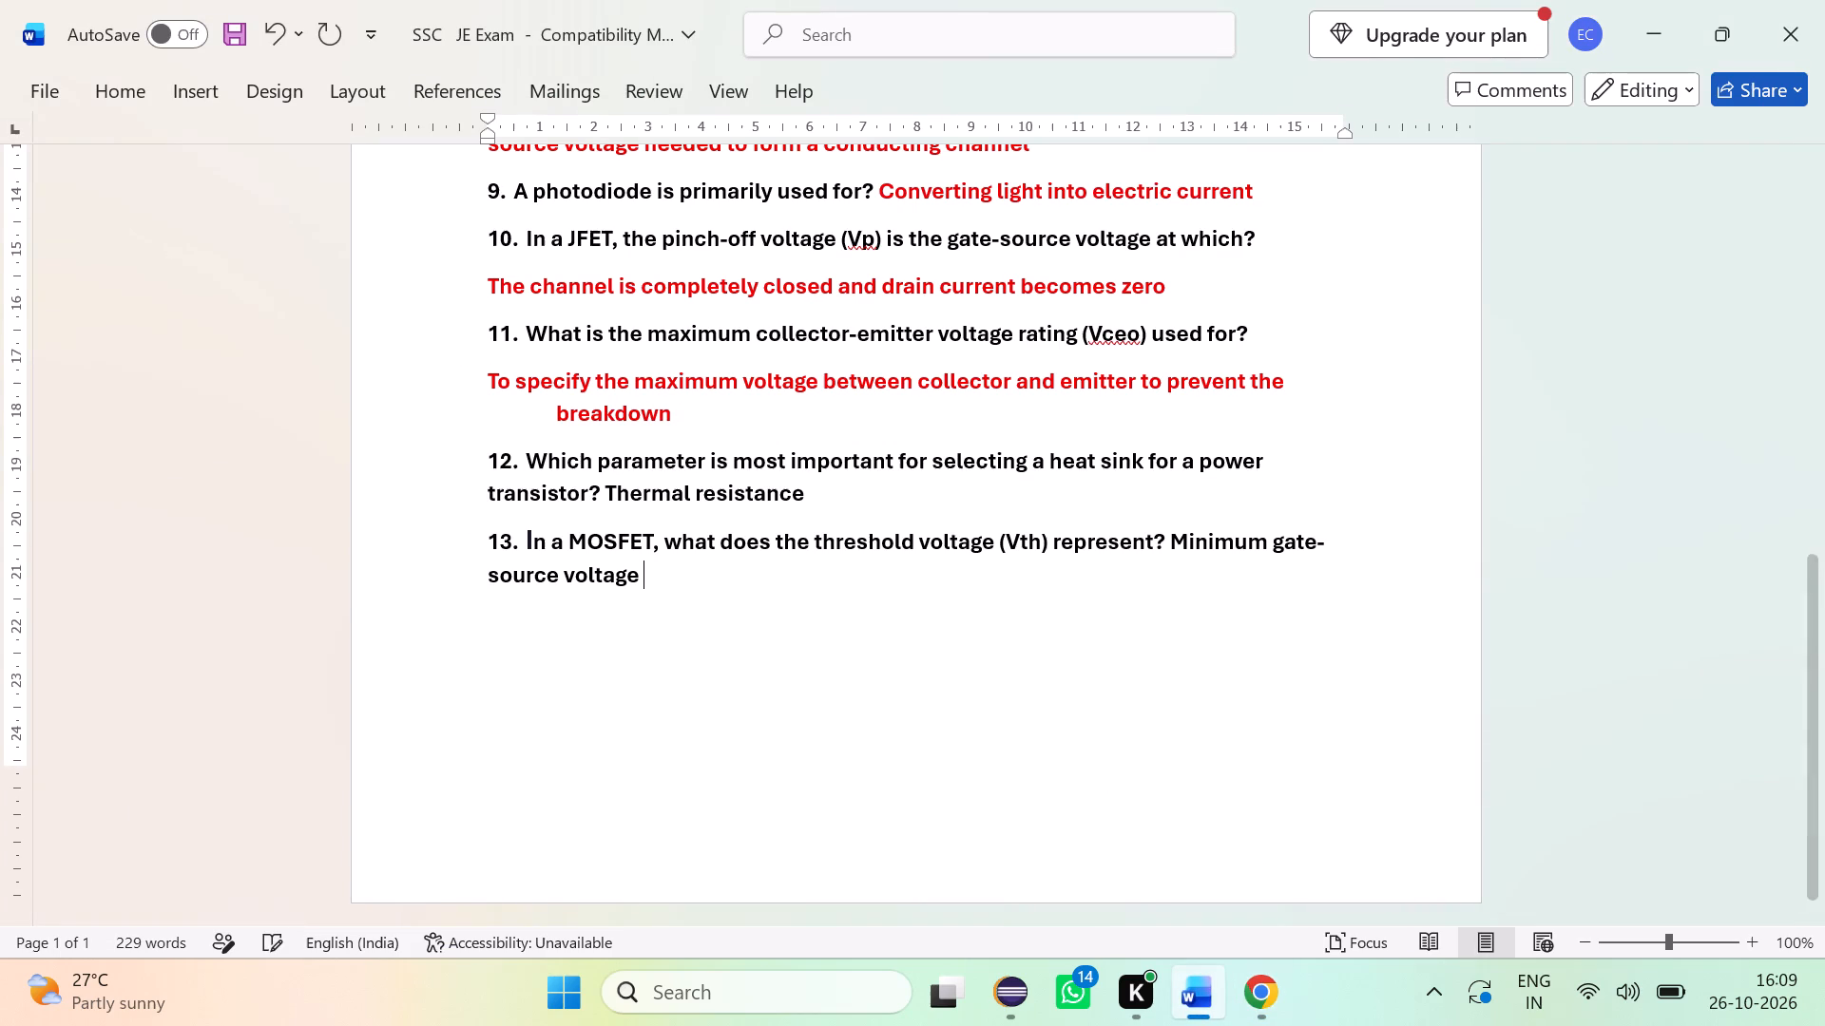
text(b)
key(BackSpace)
text(needed to foe)
key(BackSpace)
text(rm conducting chanee)
key(BackSpace)
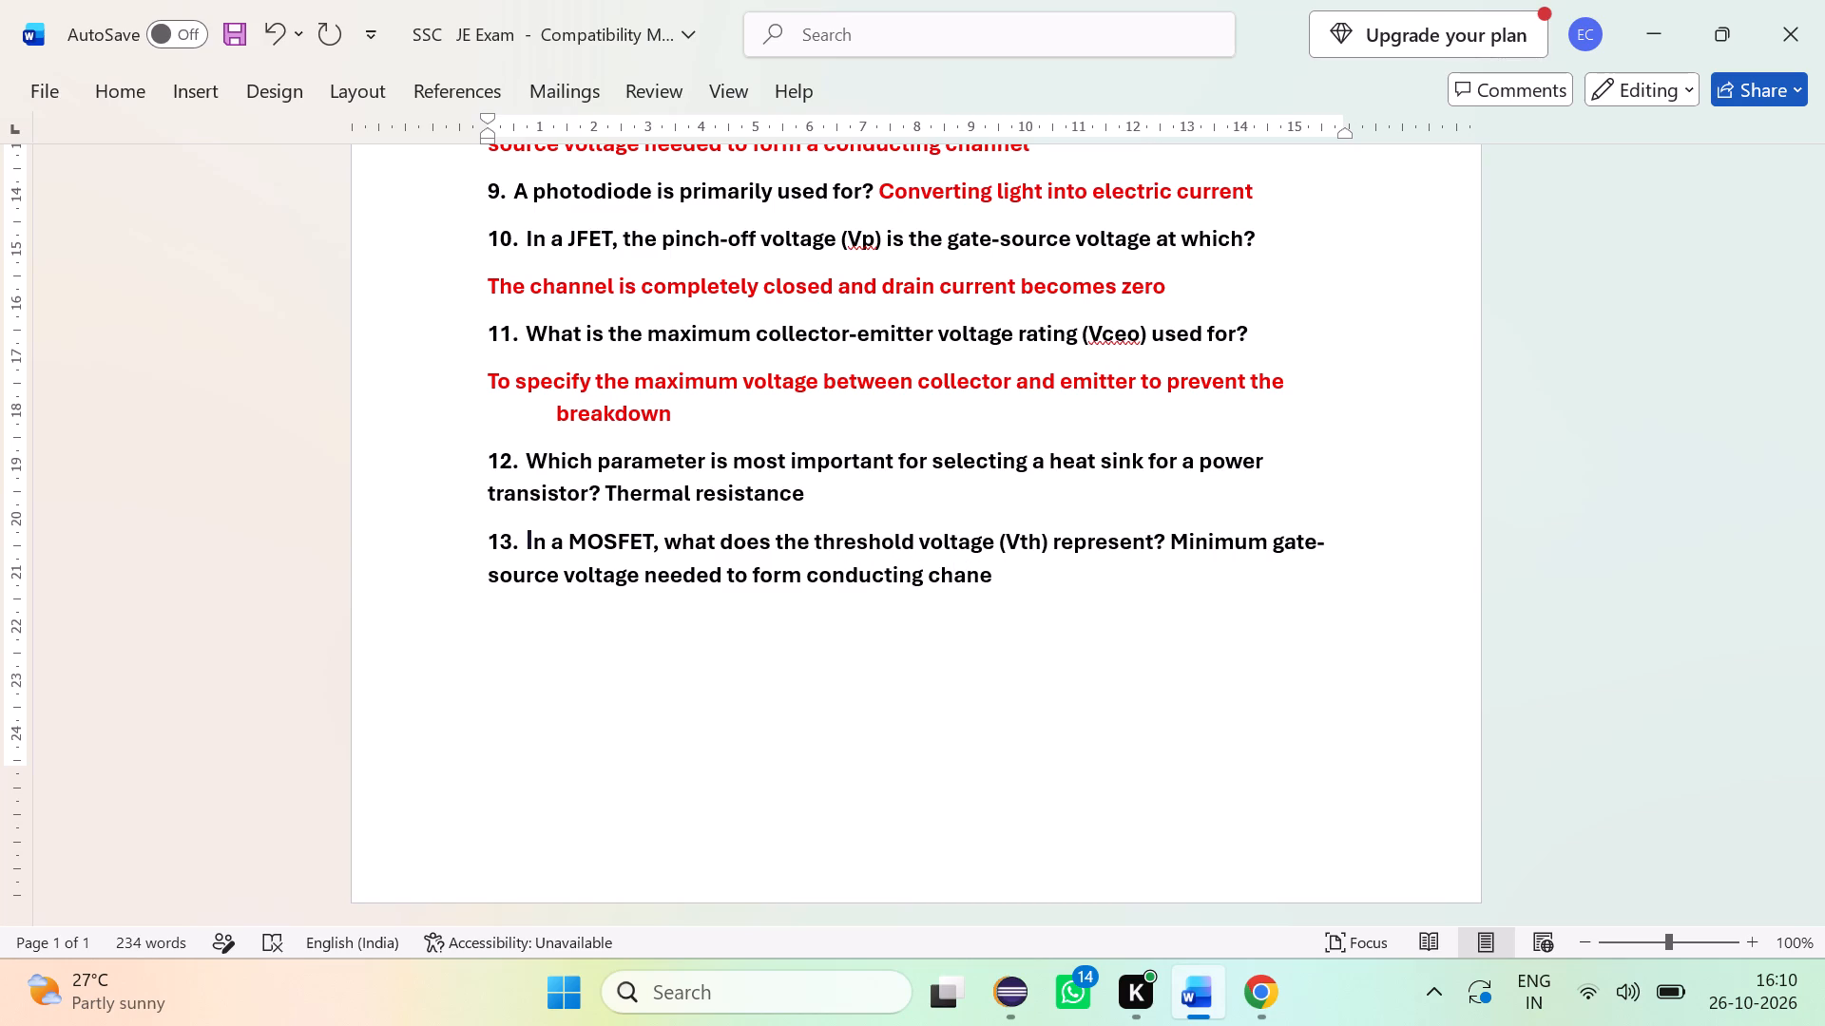
key(BackSpace)
text(nel)
On the iGET page, copy the Q.9 question text "A photodiode is primarily used for:".
click(1269, 1003)
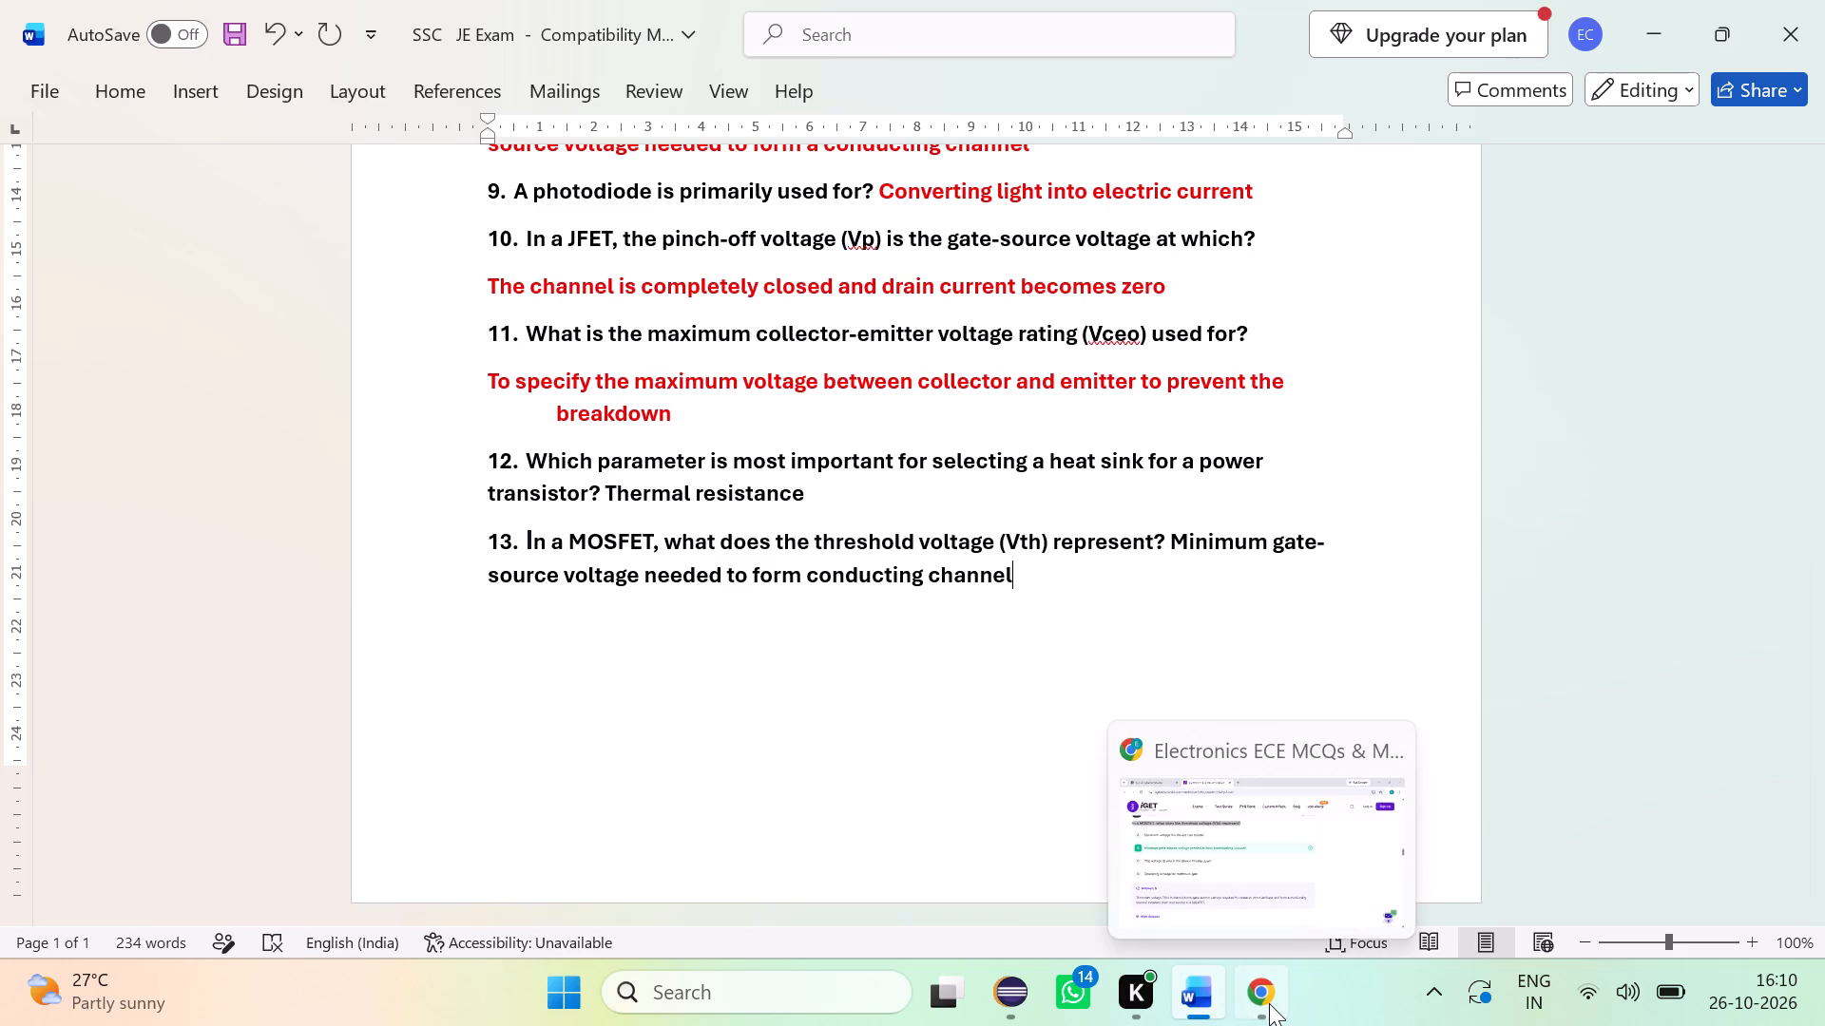
scroll(733, 683, down, 3)
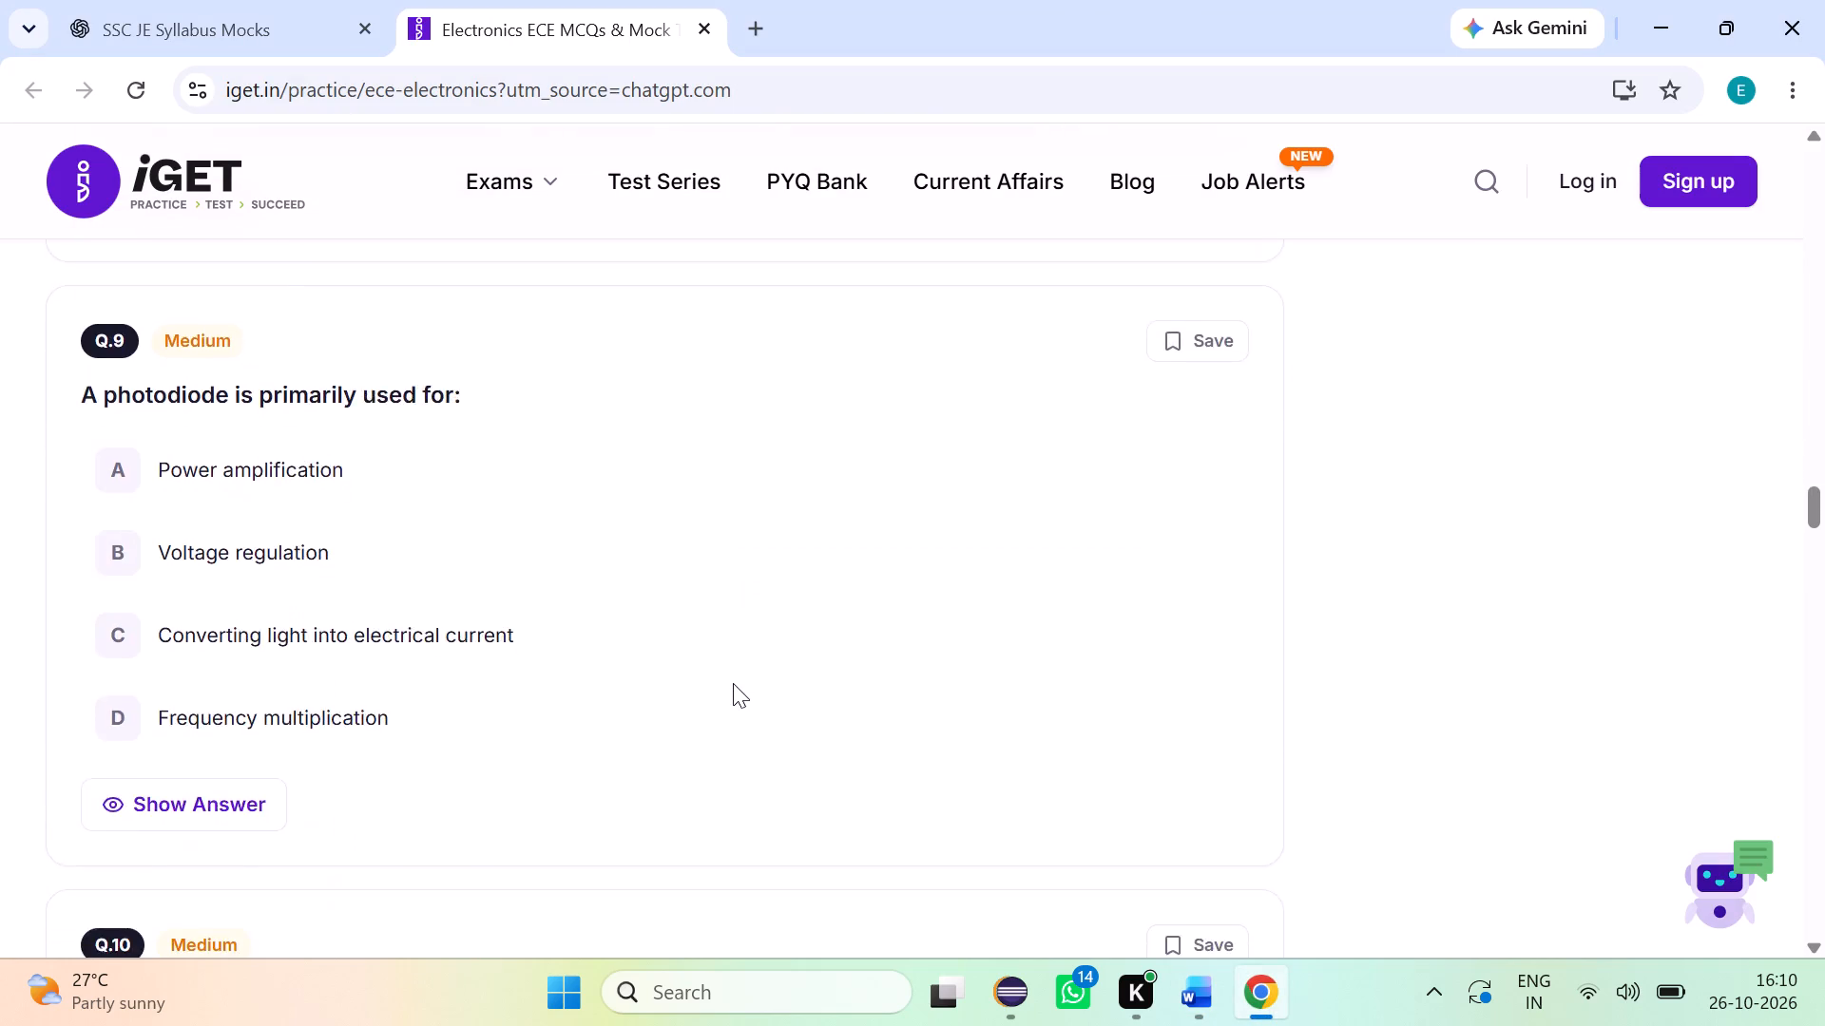
scroll(733, 683, down, 2)
scroll(316, 519, up, 1)
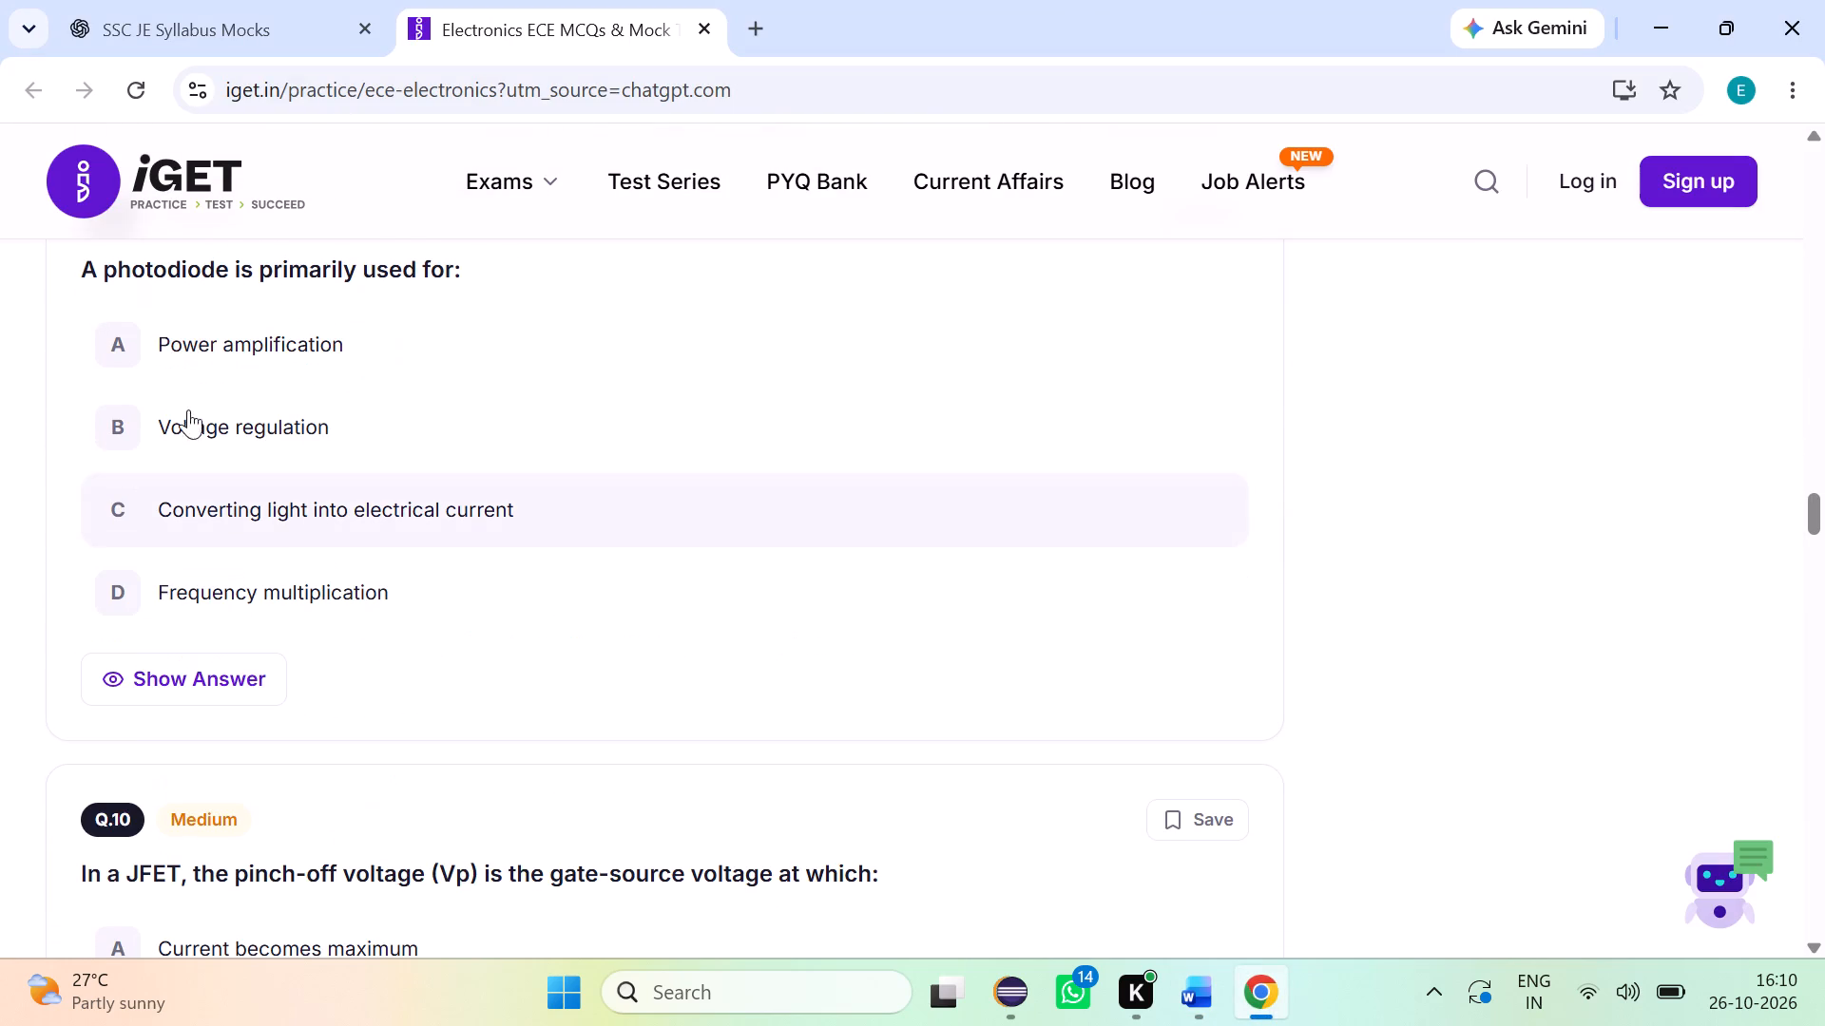
drag(82, 260, 528, 290)
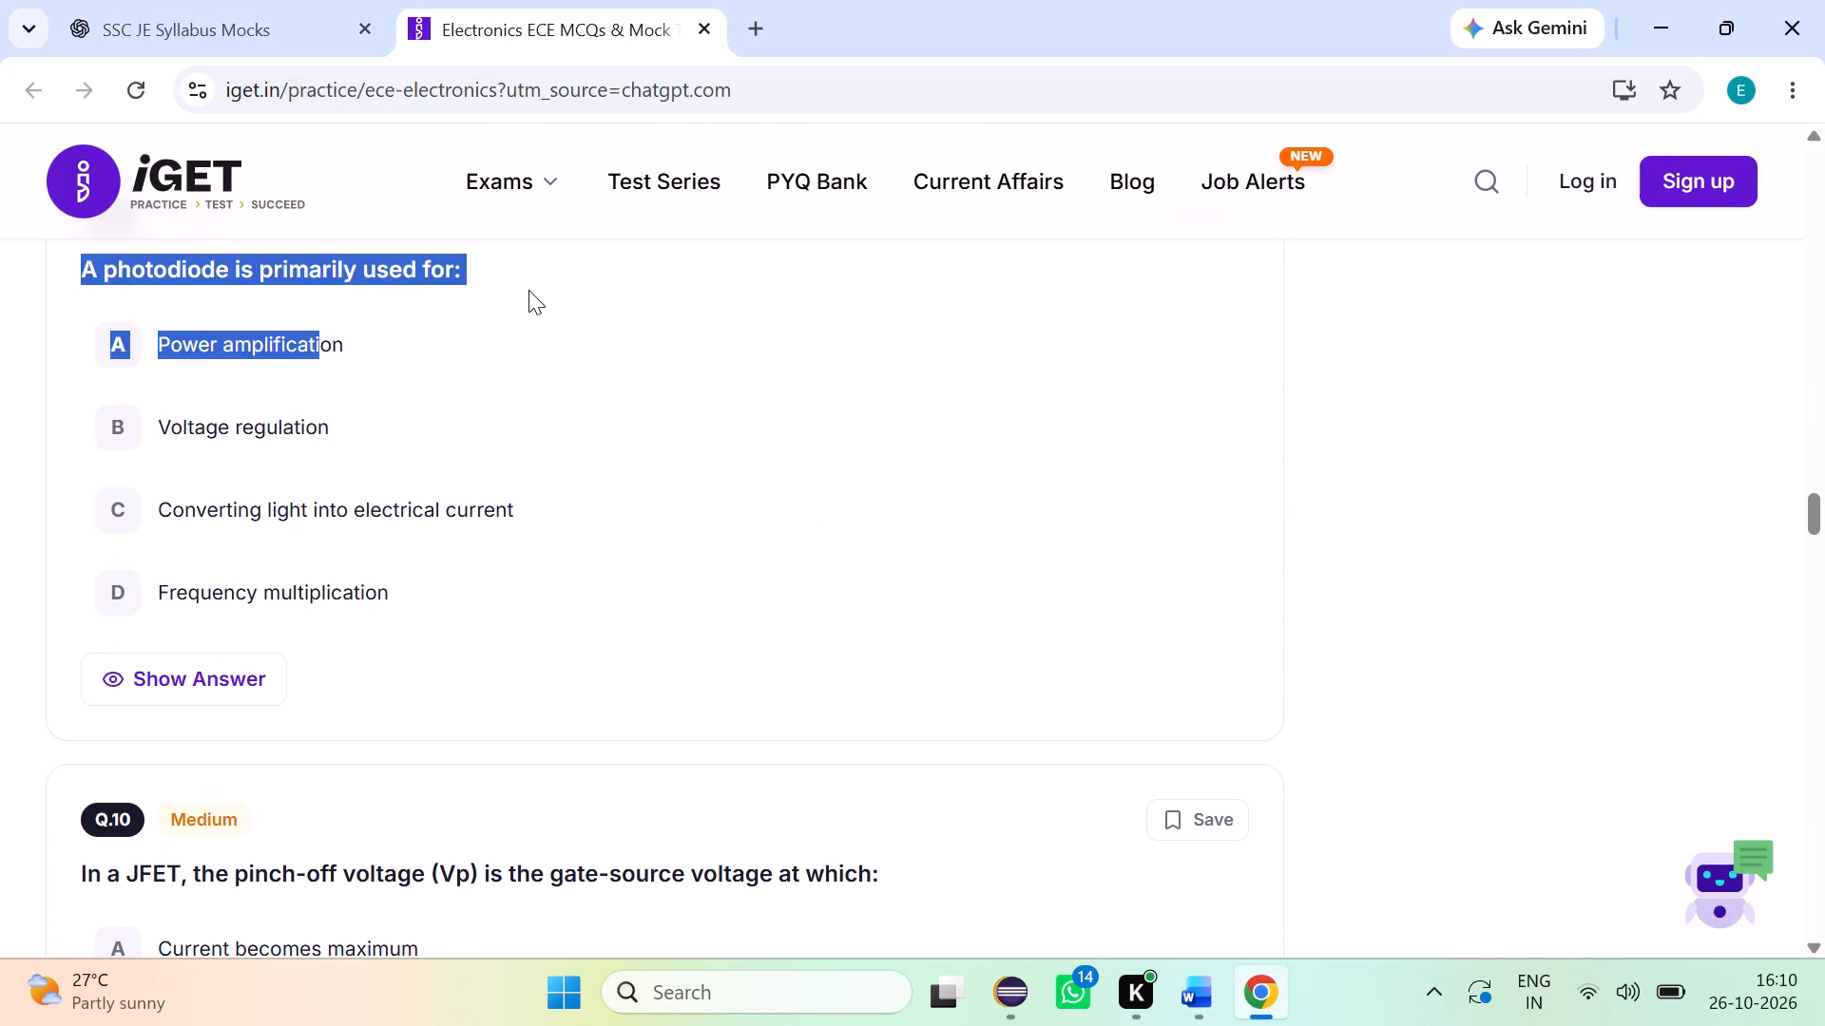
drag(528, 290, 524, 275)
key(ctrl+c)
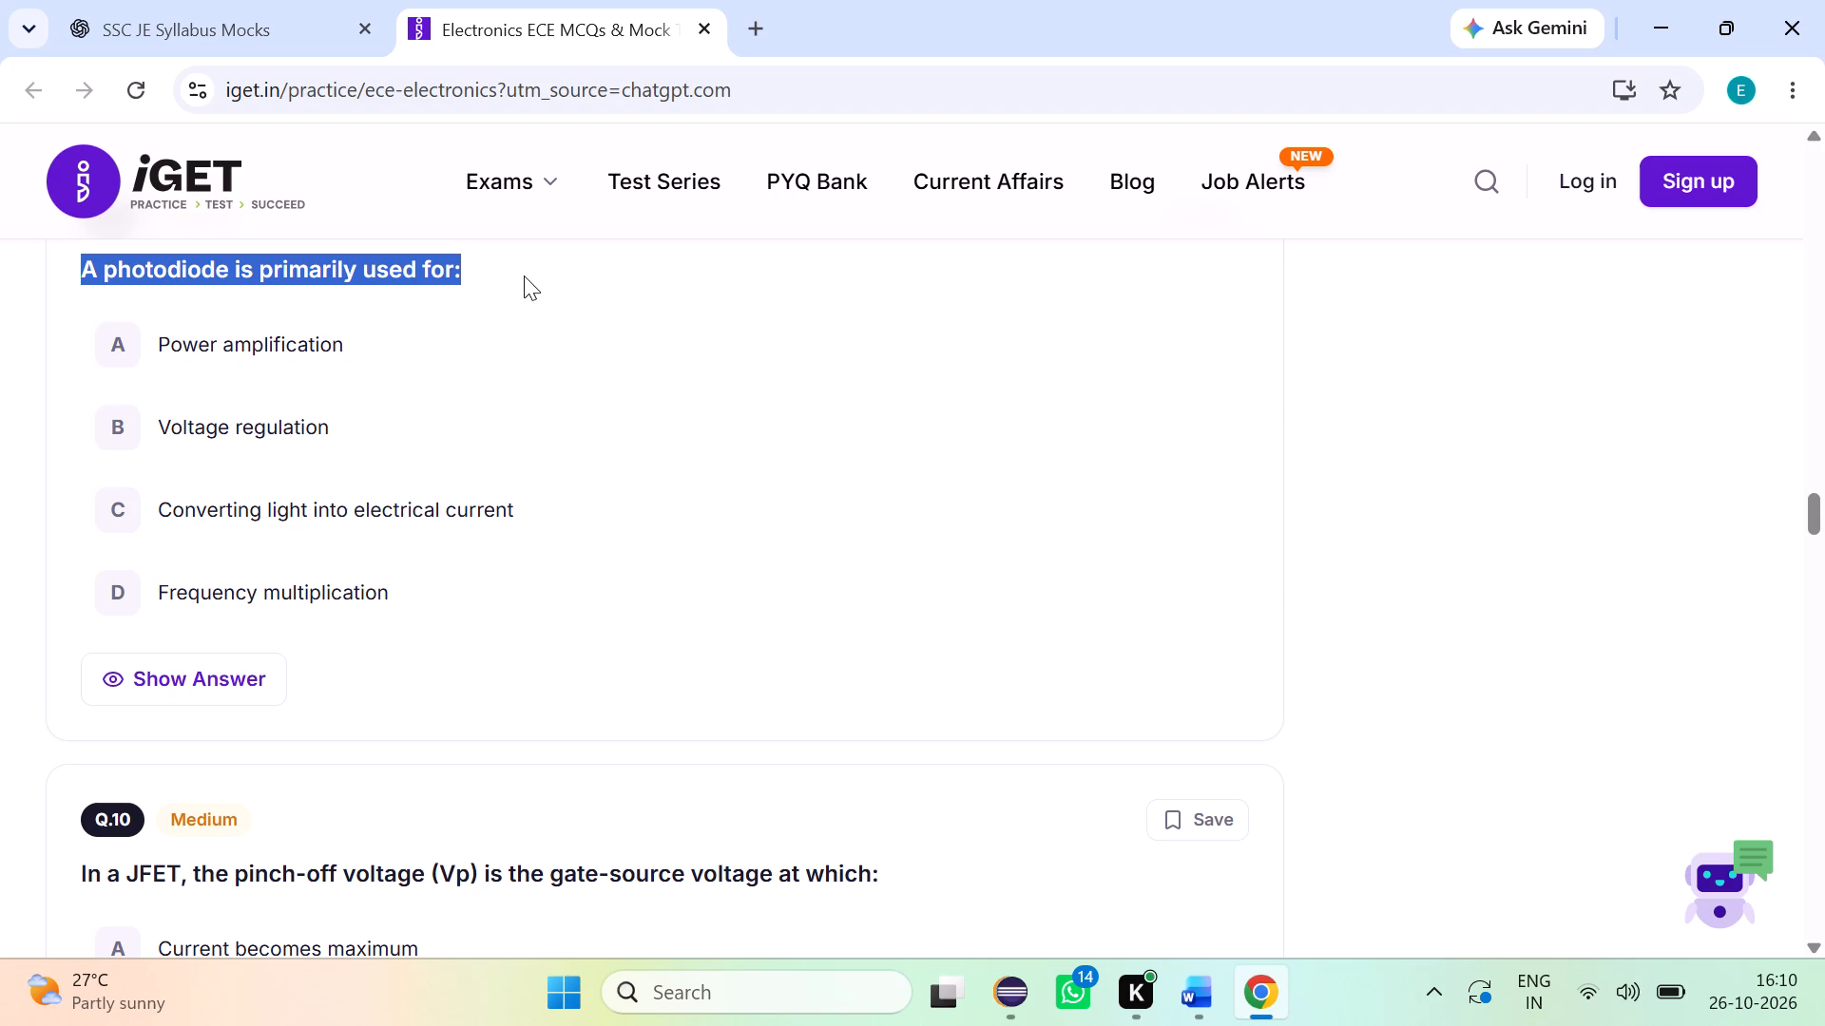
Answer the Q.9 photodiode question with option B, "Voltage regulation".
click(373, 422)
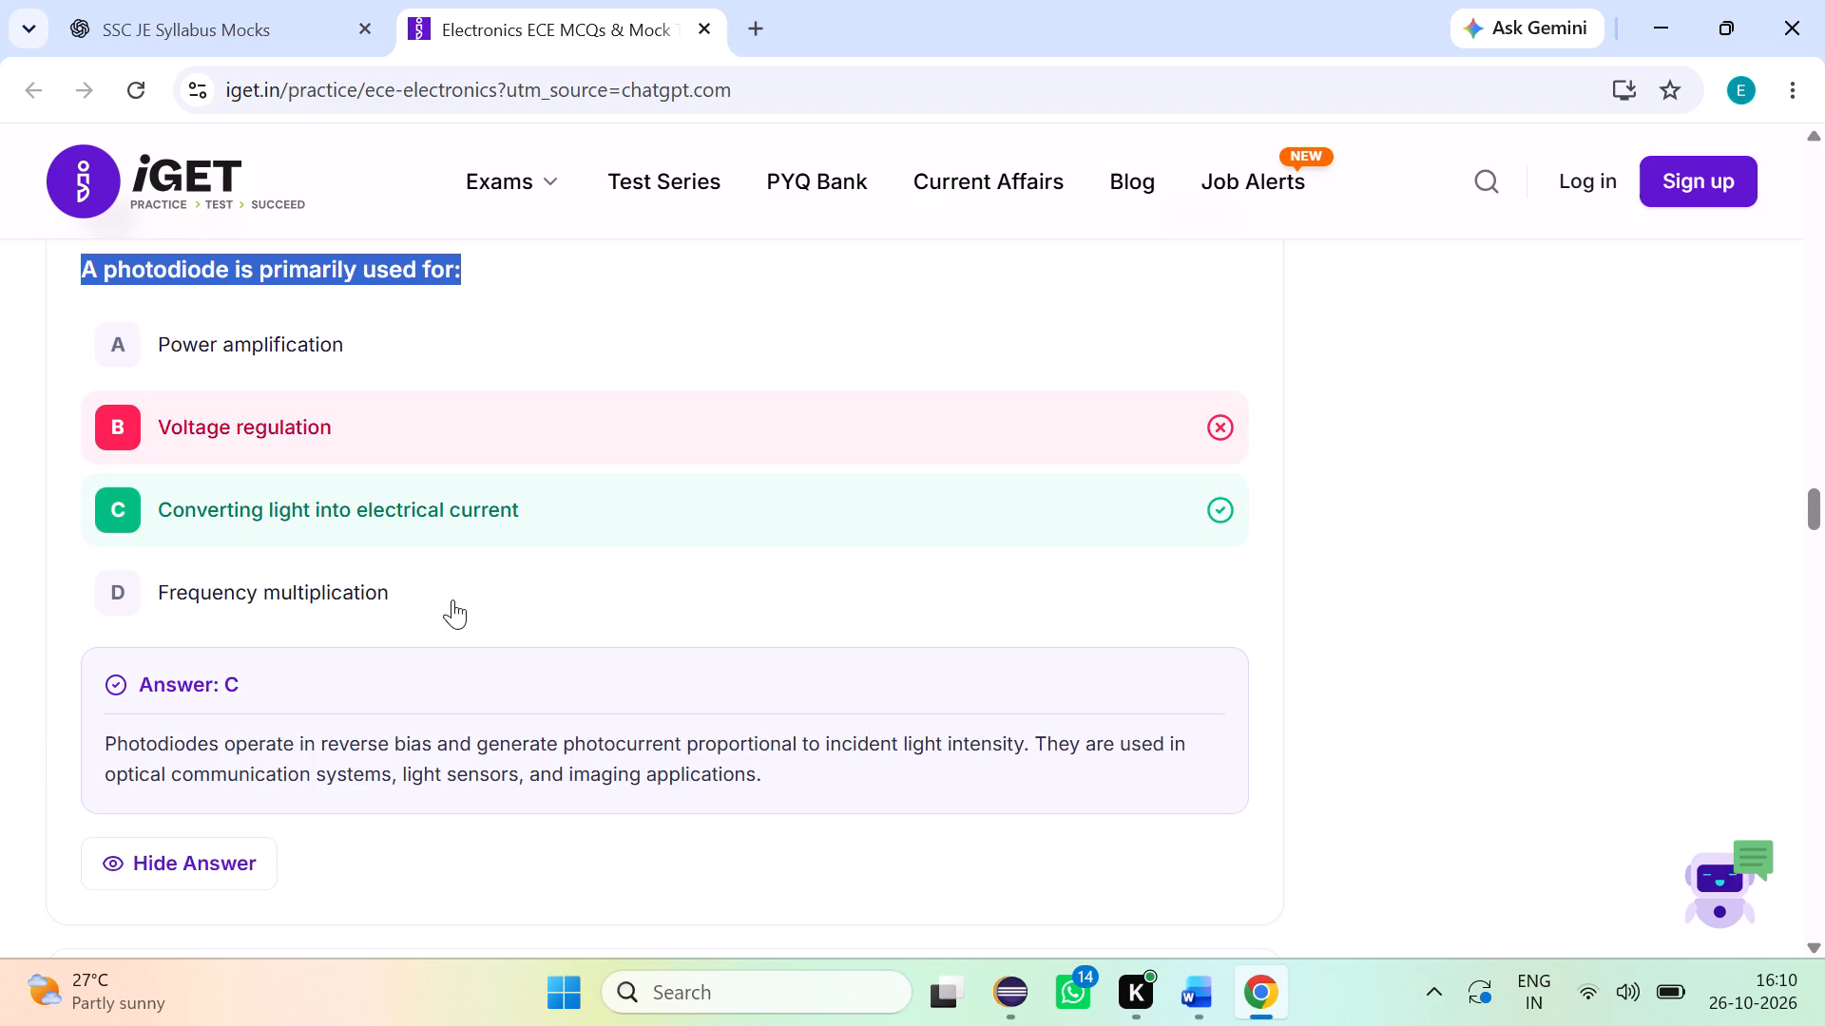
scroll(462, 485, up, 1)
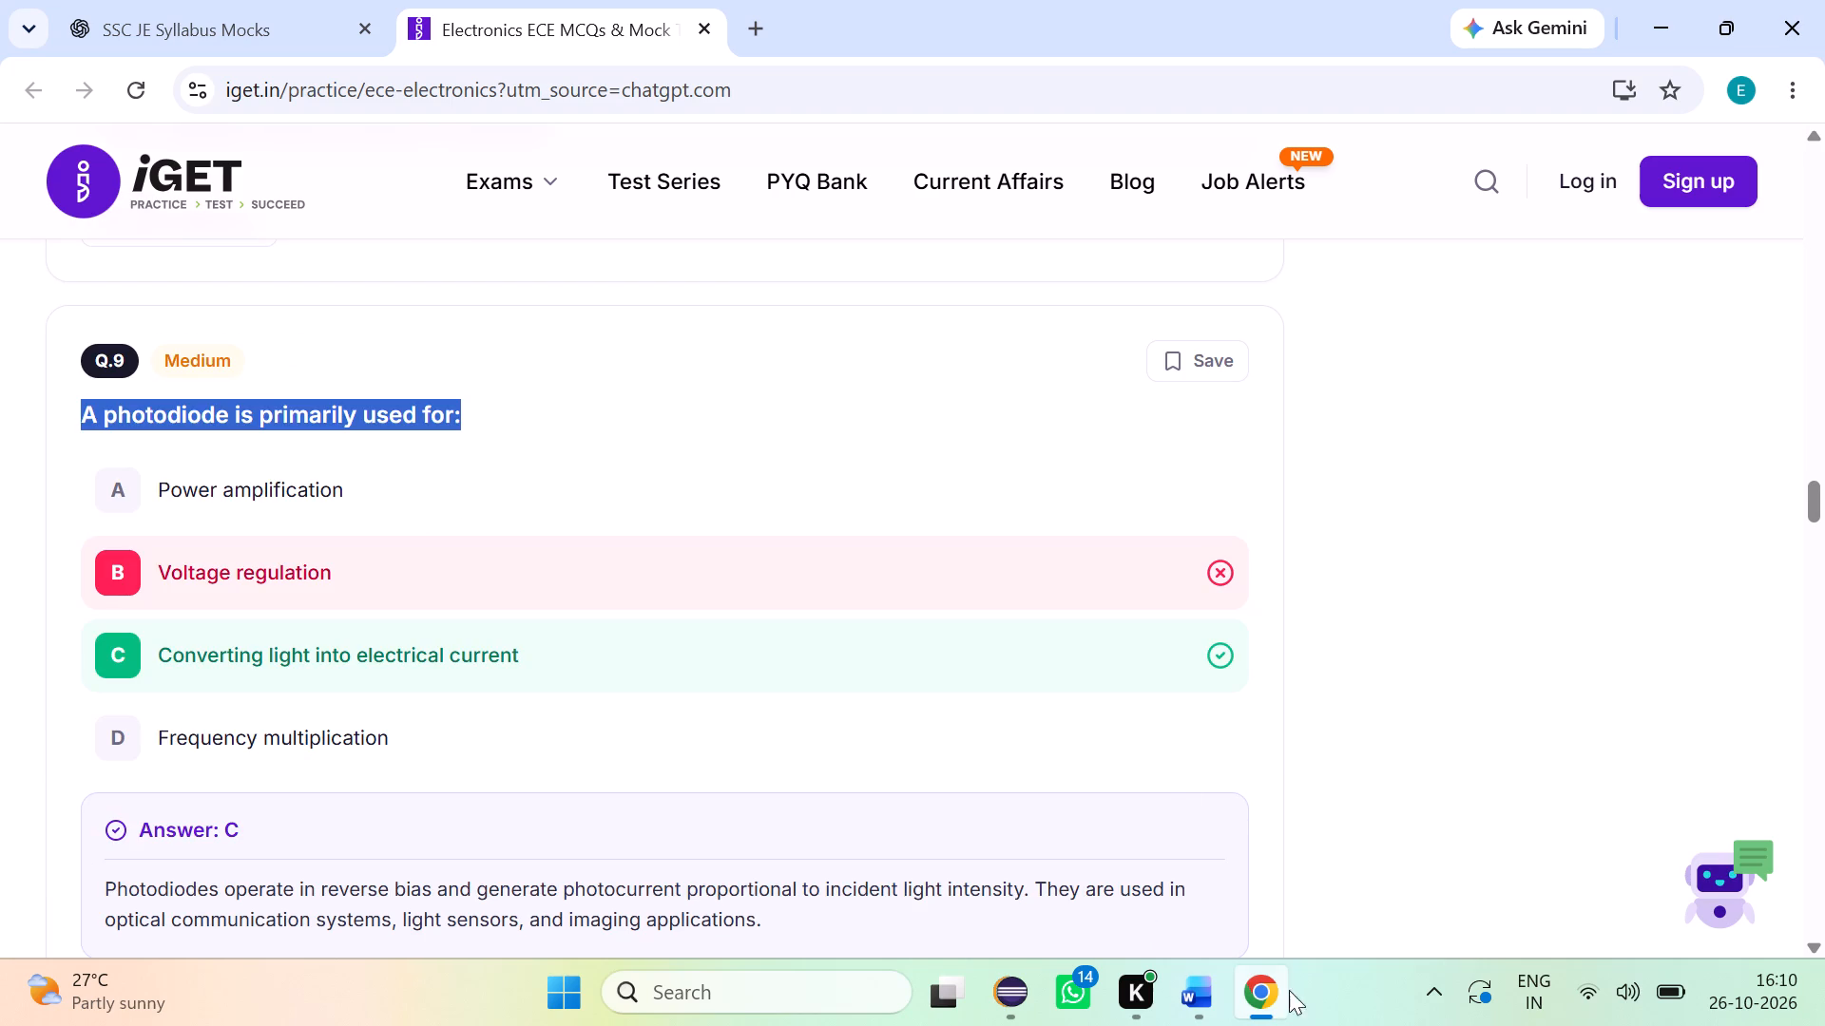
Back in the Word document, insert a space between item 5's question mark and its answer "Ic=alpha*Beta".
click(1272, 997)
scroll(989, 644, up, 1)
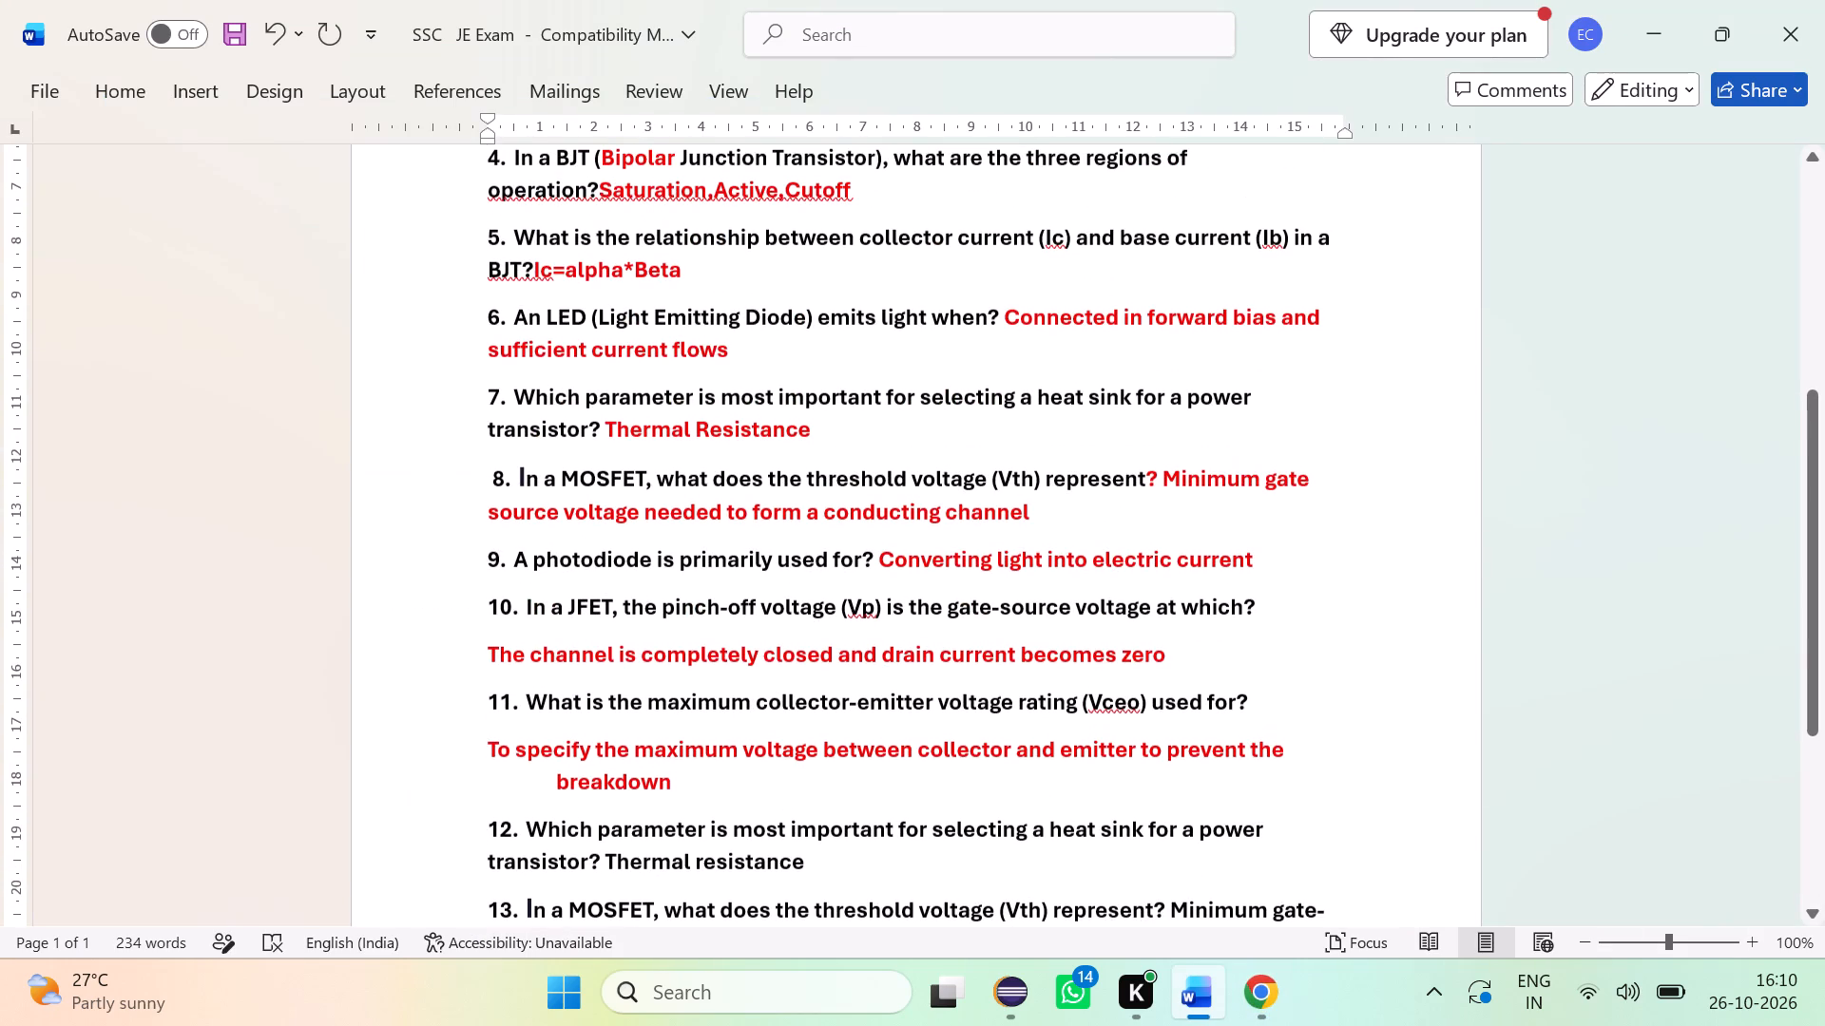
scroll(989, 644, up, 1)
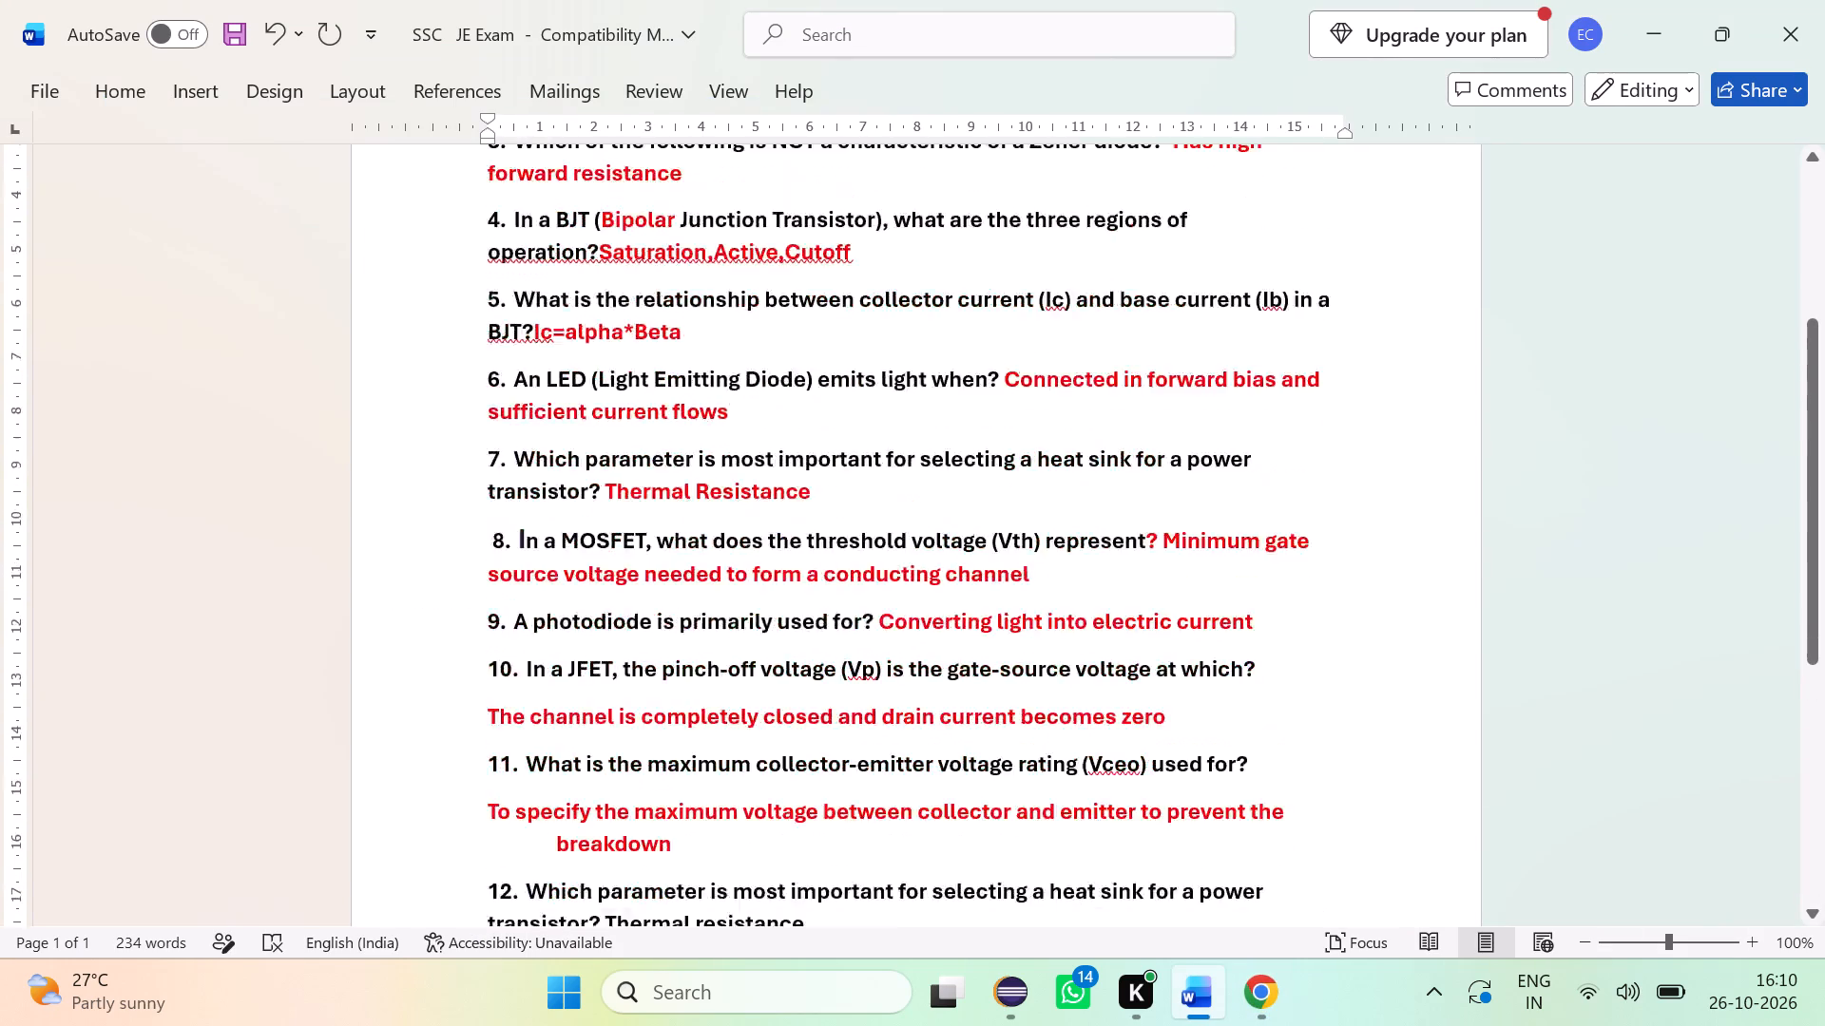
scroll(989, 644, up, 1)
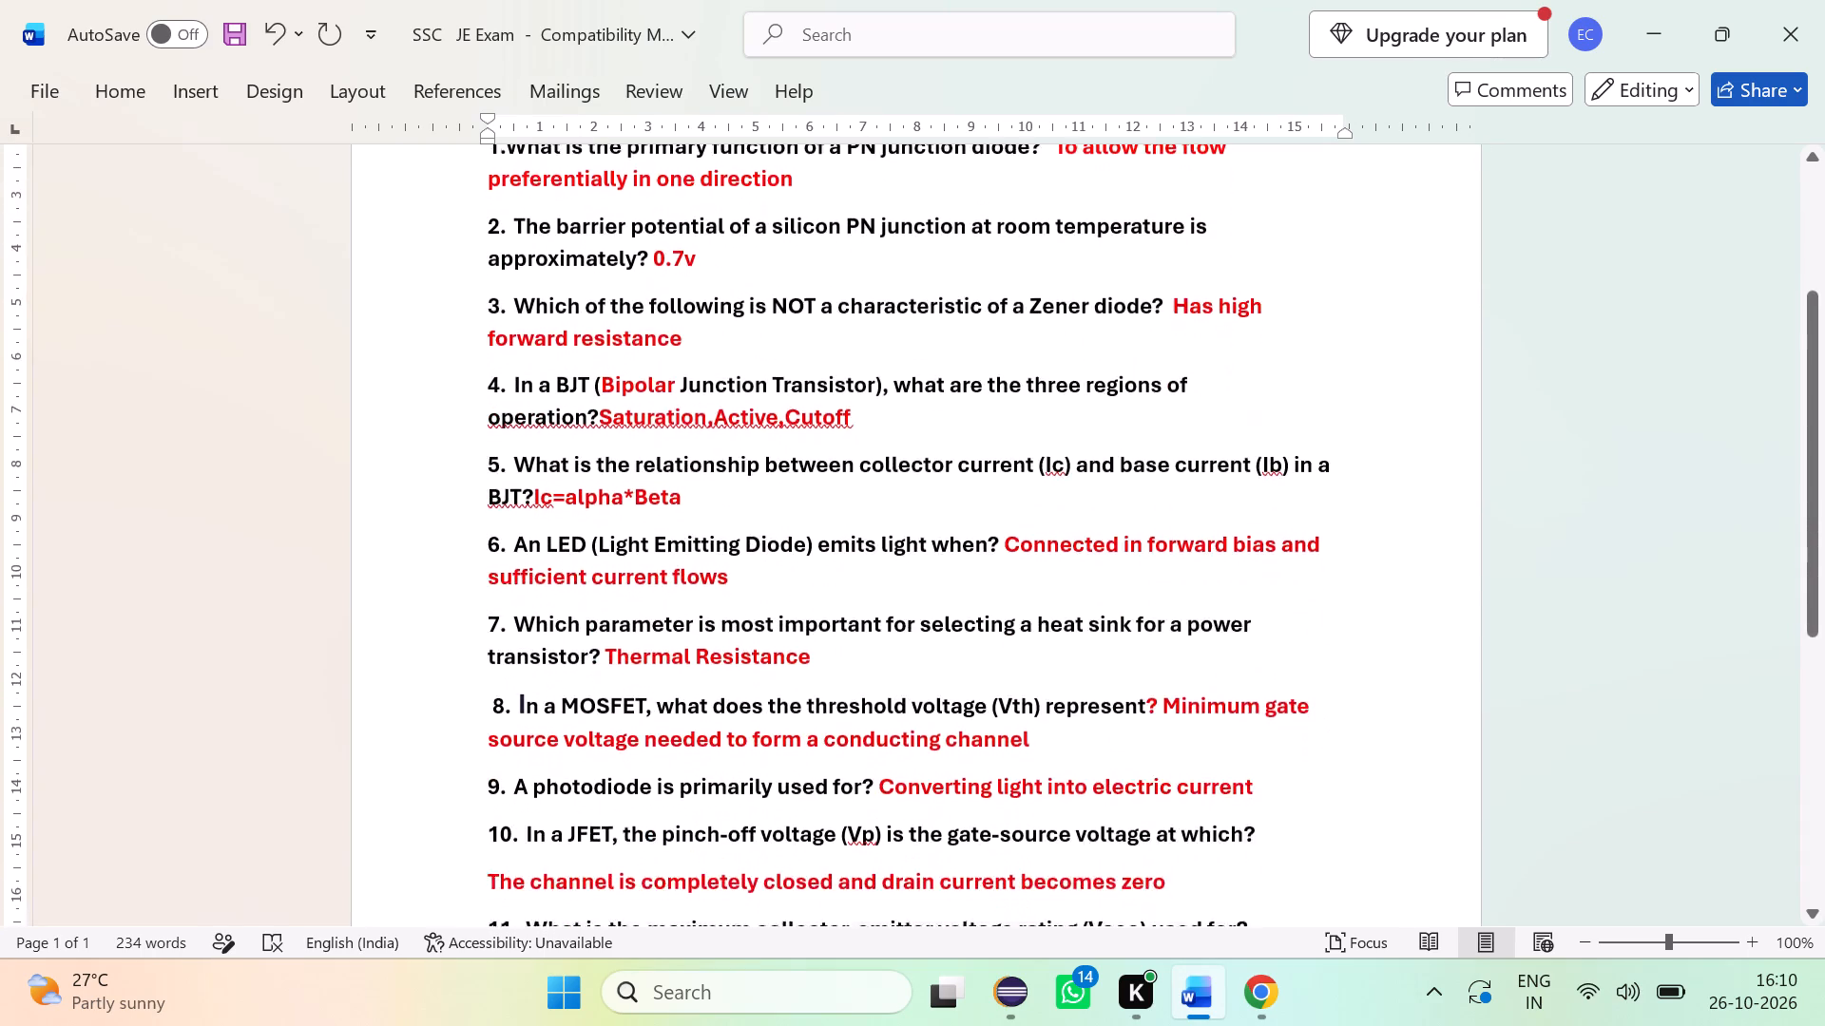
scroll(989, 644, down, 1)
scroll(989, 644, up, 1)
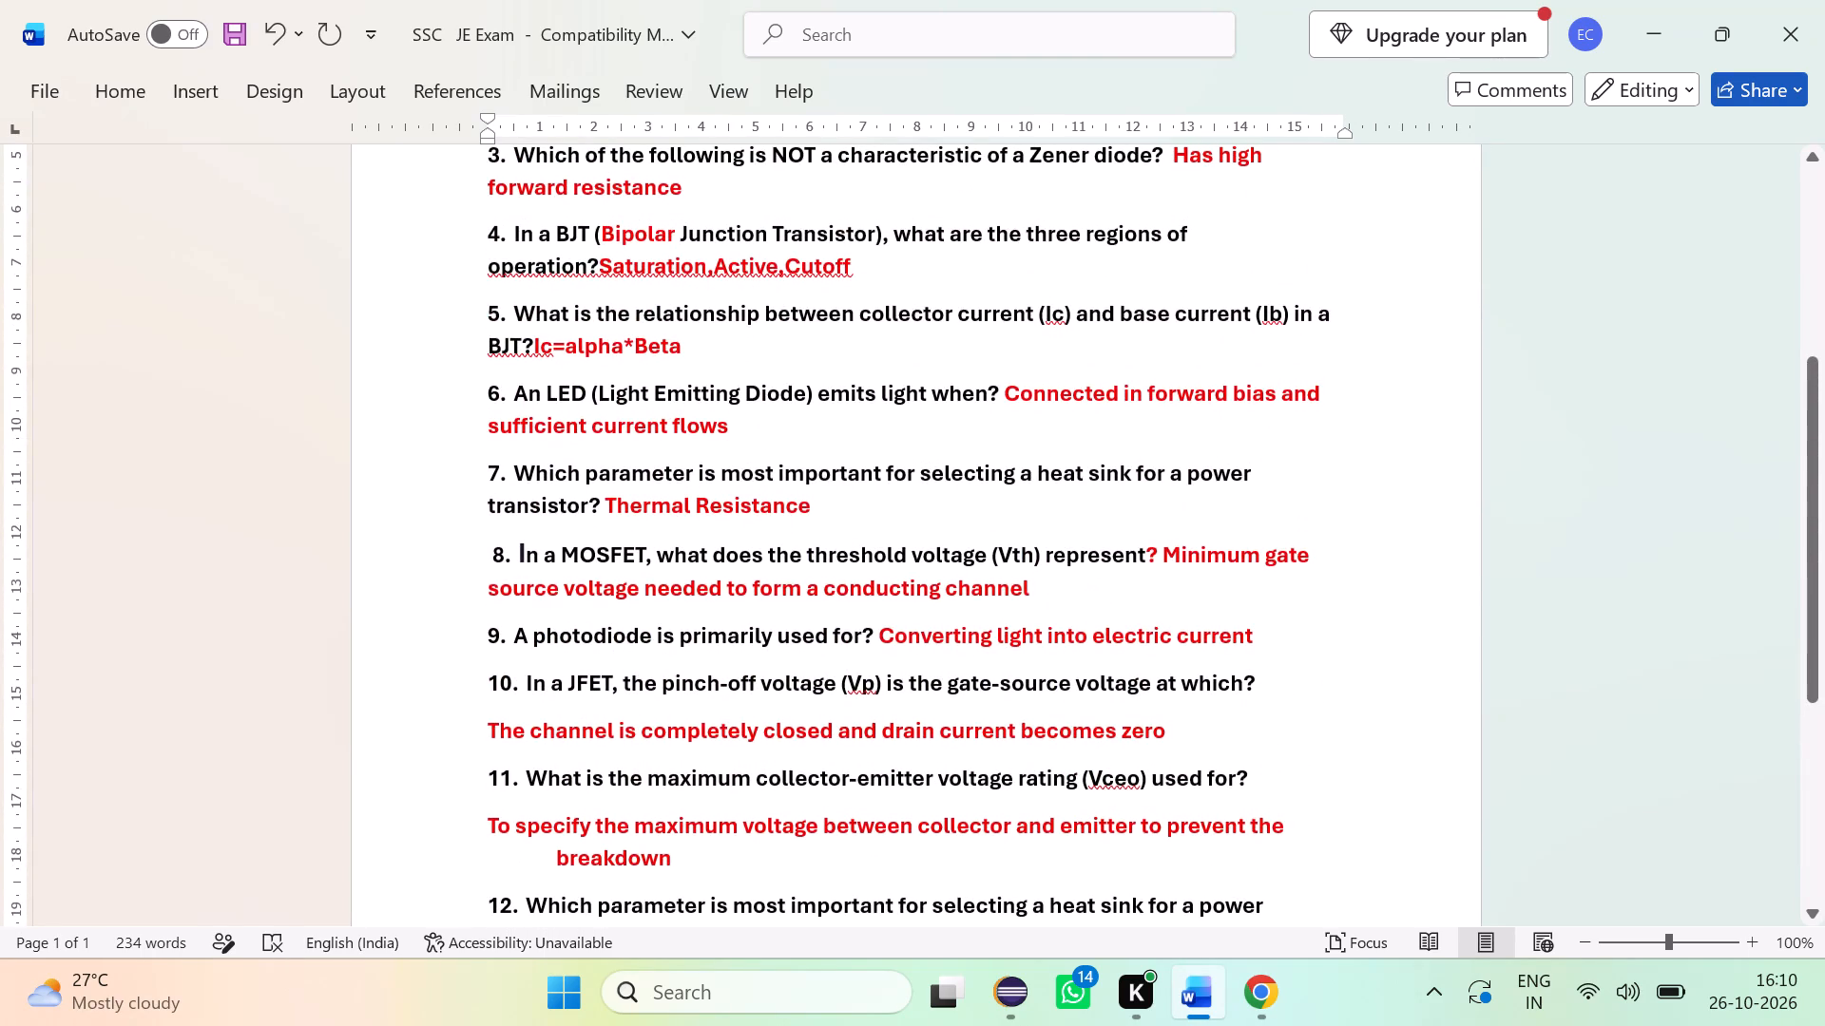
click(532, 349)
key(space)
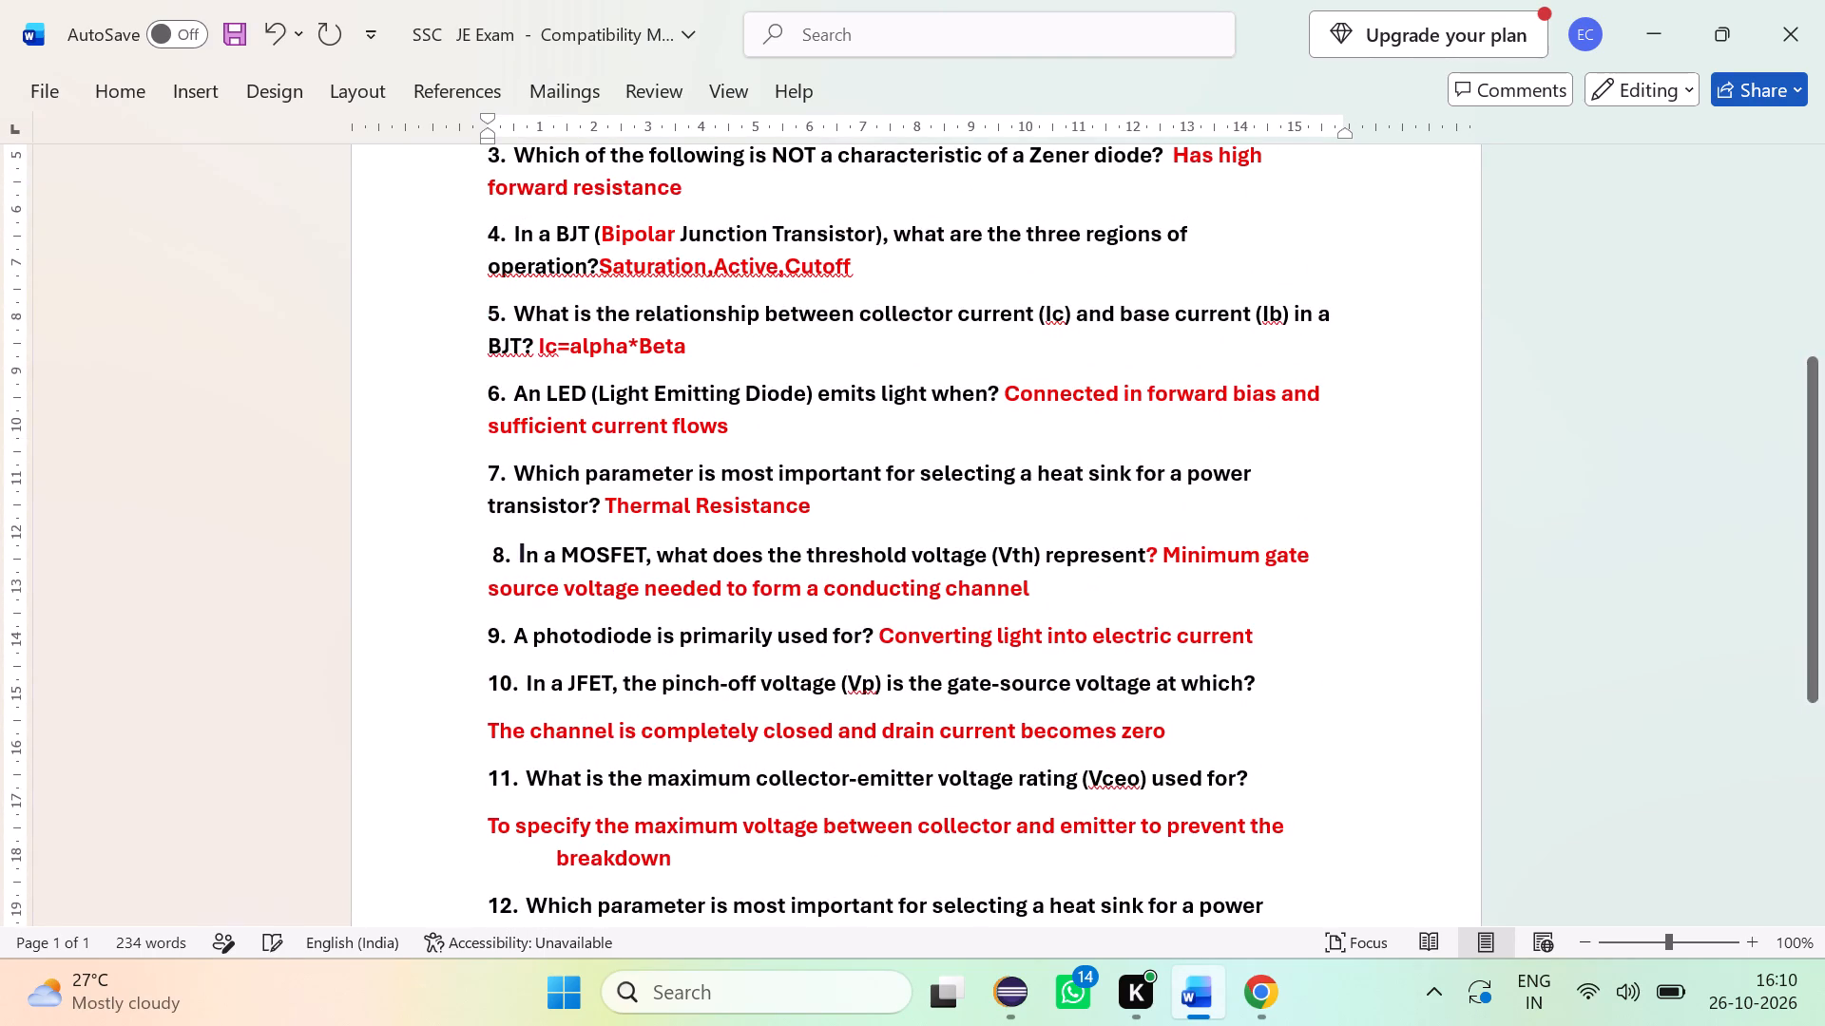
In item 4, insert a space before the answer and after each comma so it reads "Saturation, Active, Cutoff".
click(597, 265)
key(space)
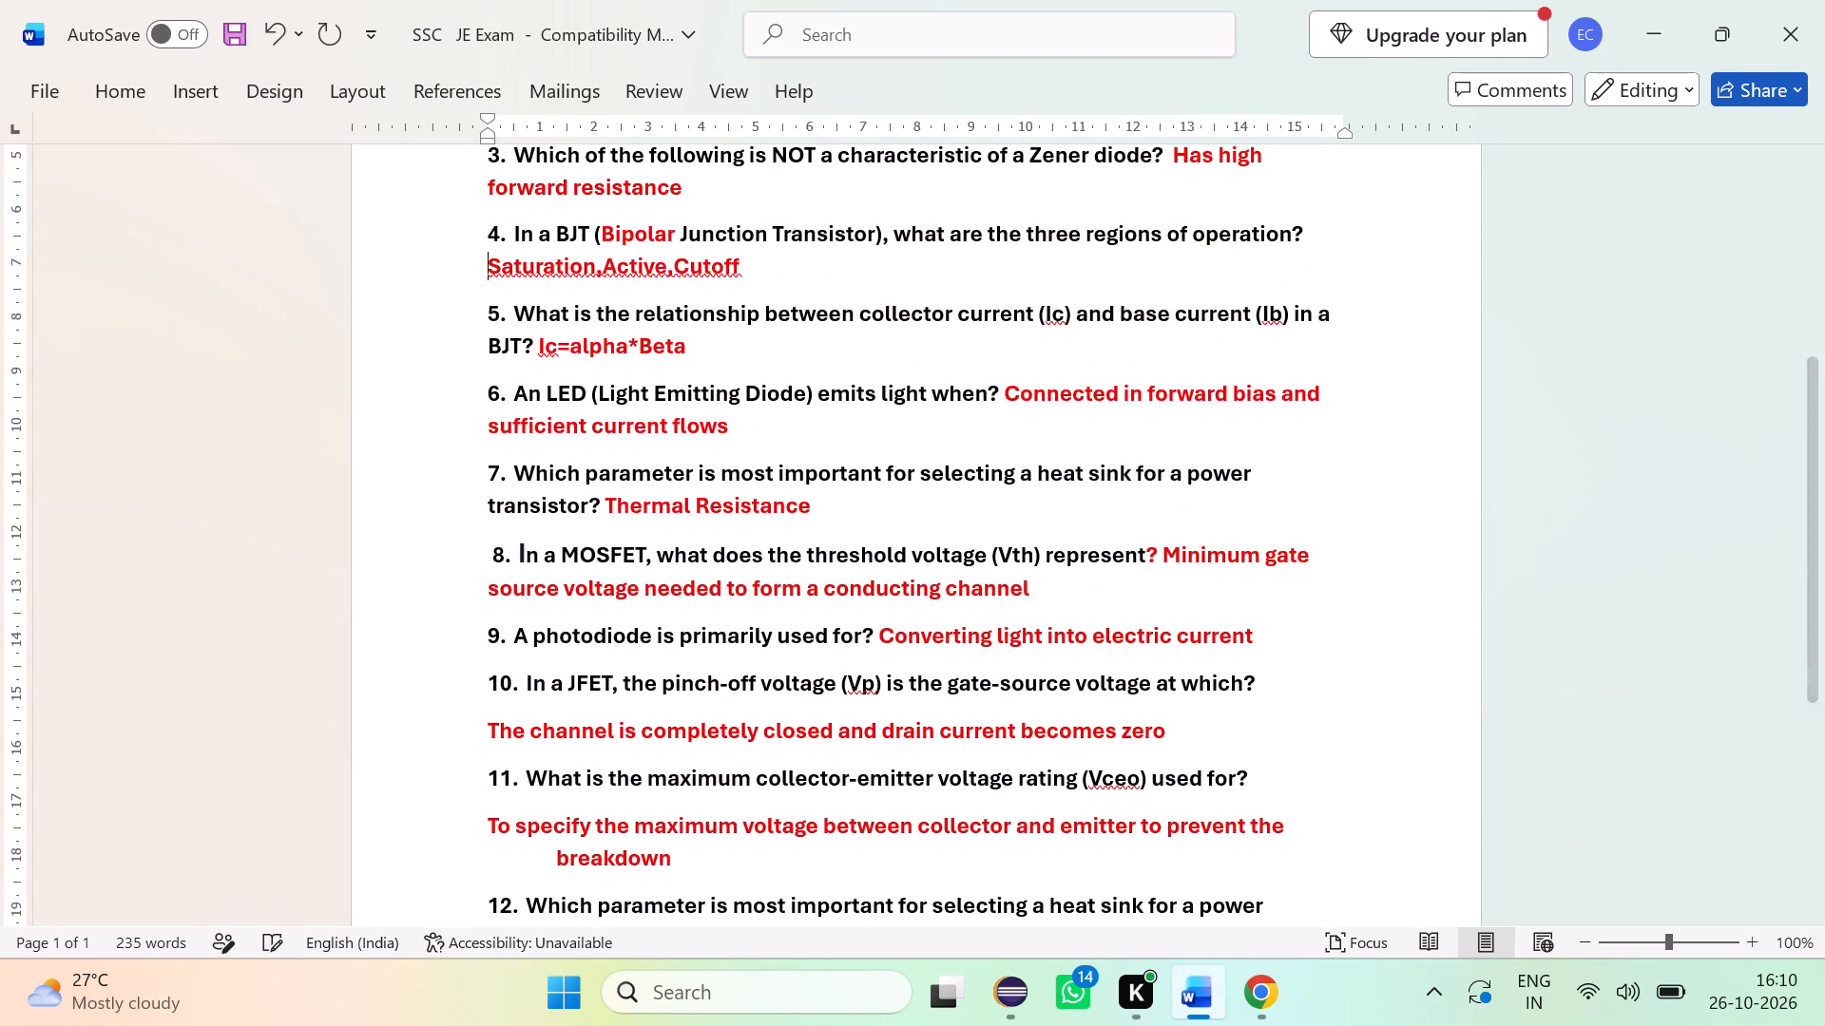
scroll(597, 265, down, 1)
scroll(597, 265, up, 1)
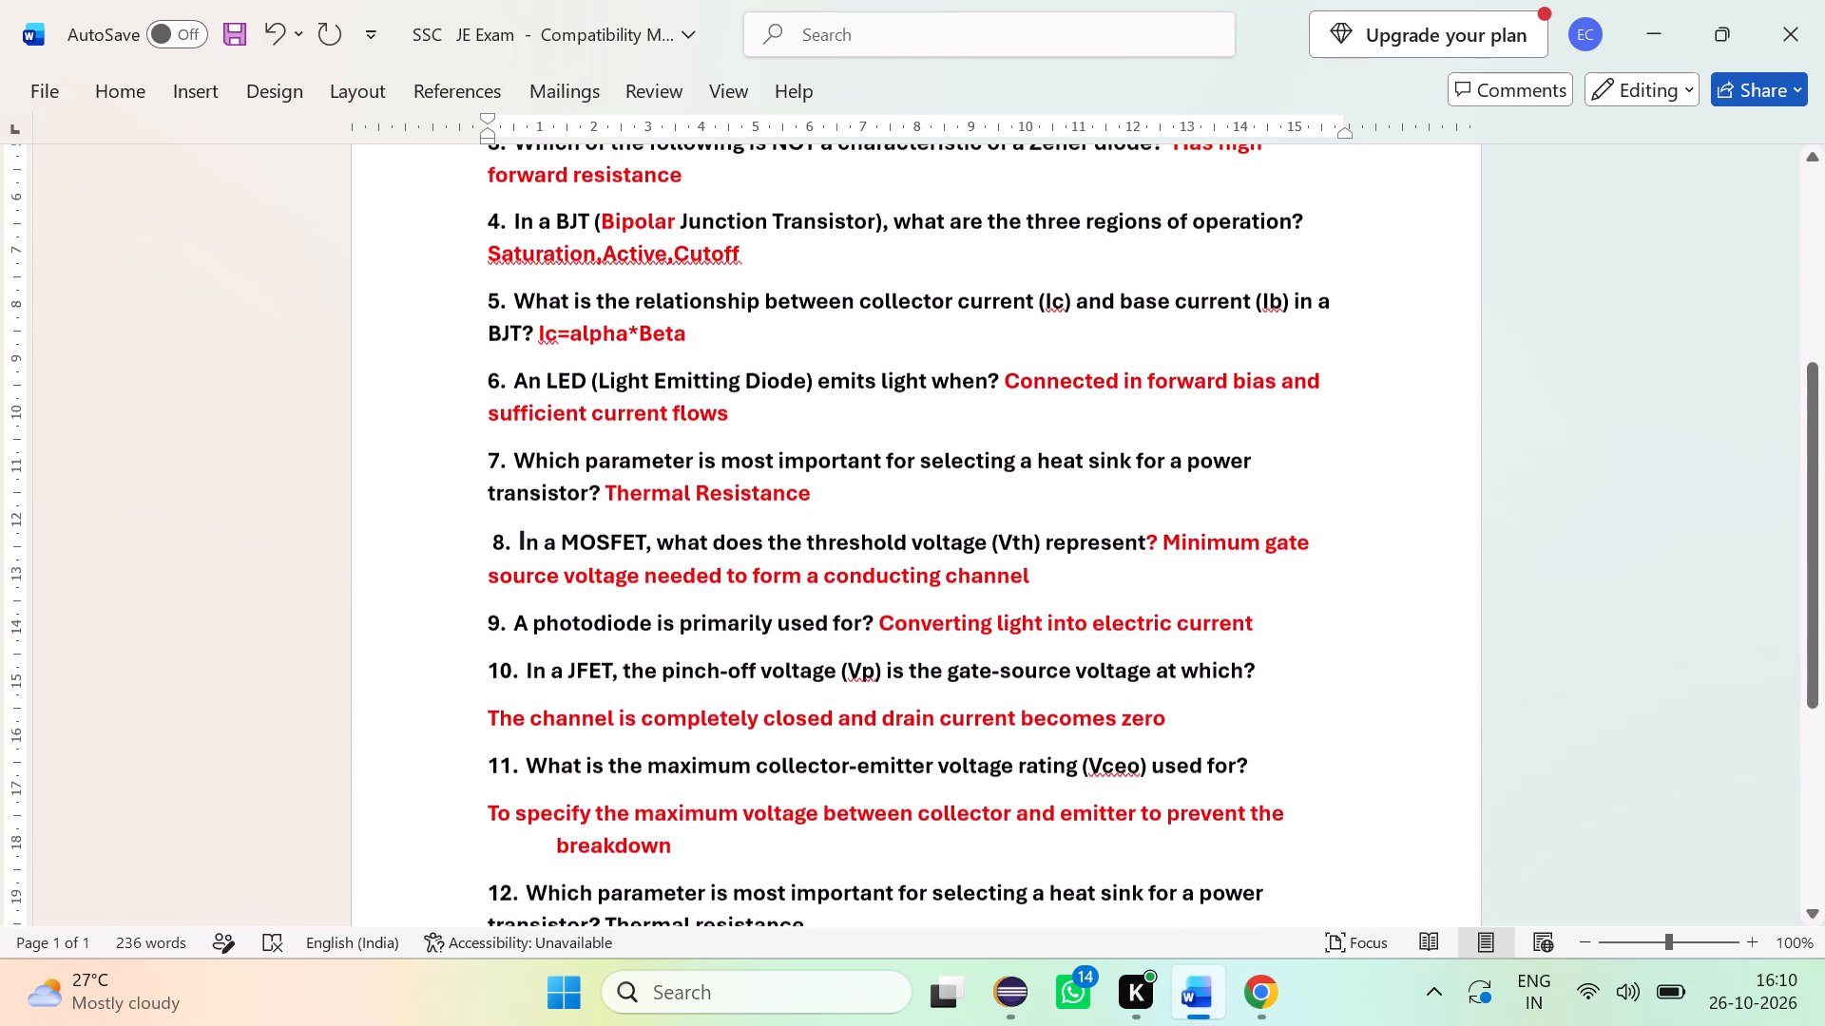
click(601, 254)
key(space)
key(space)
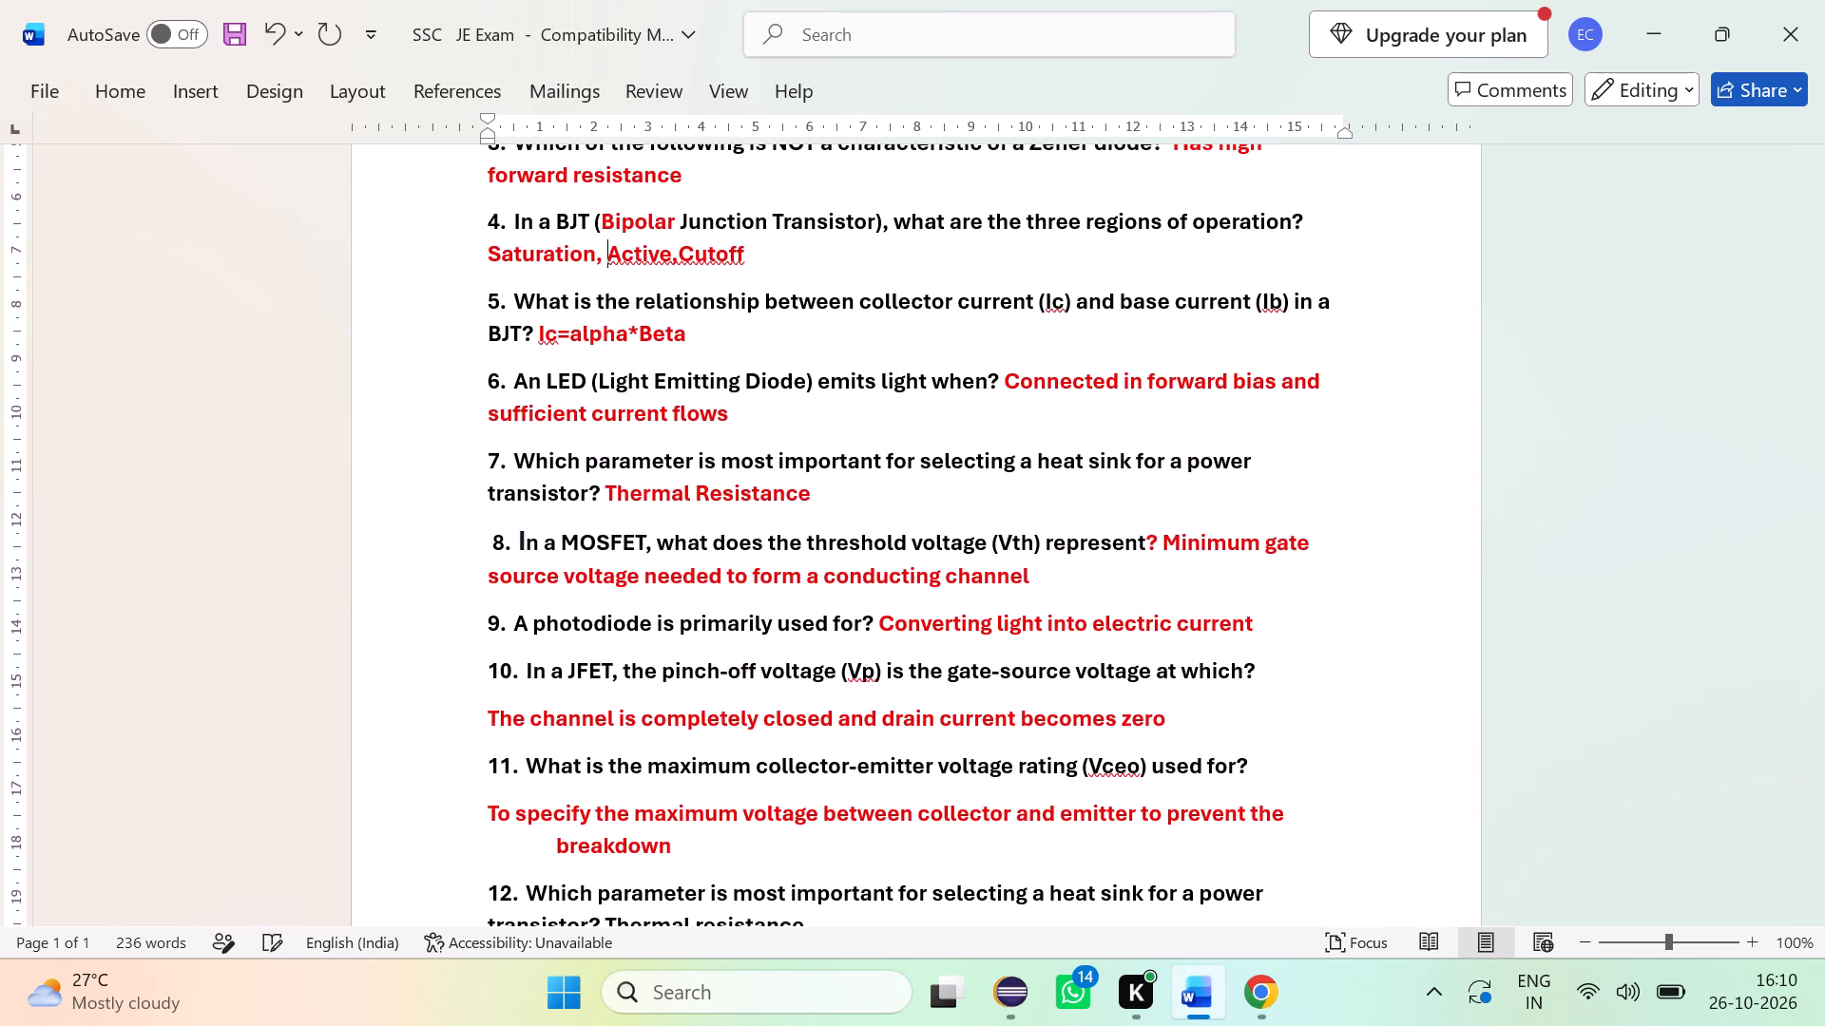
click(679, 251)
key(space)
Insert a space after the "V" in item 11's "Vceo" so it reads "V ceo".
scroll(746, 455, down, 1)
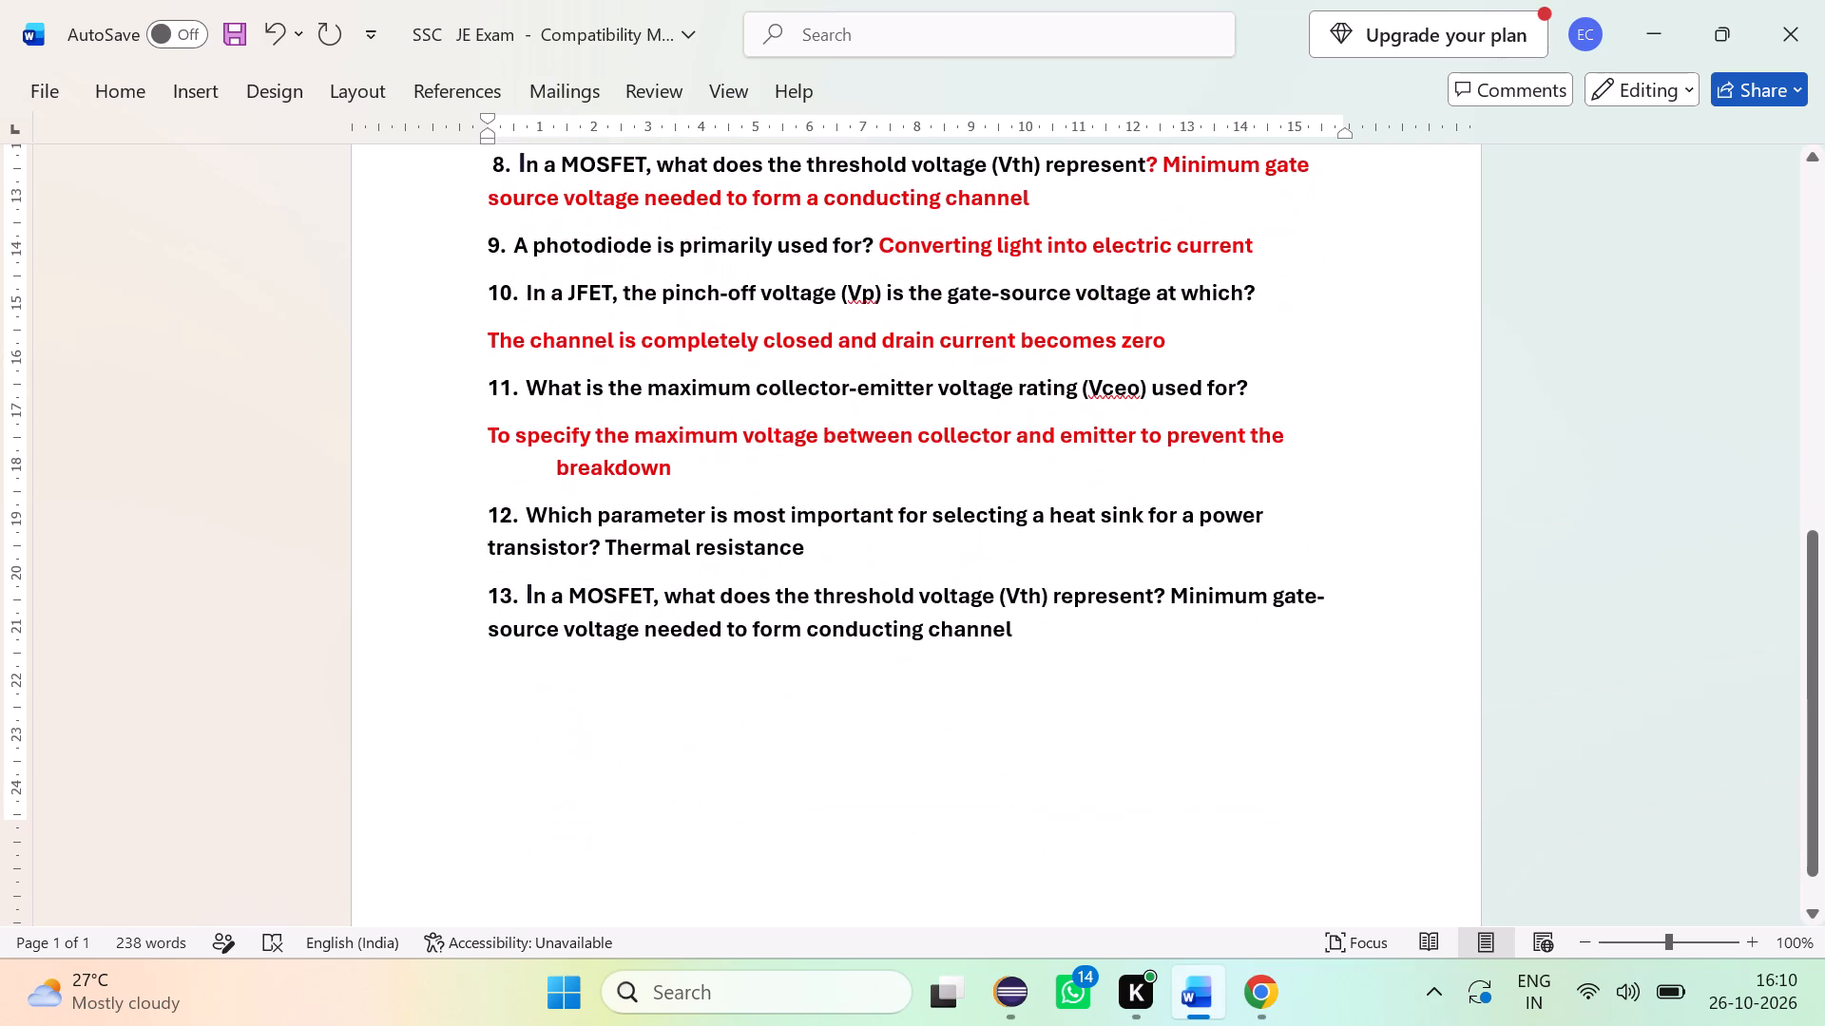
click(1104, 387)
key(space)
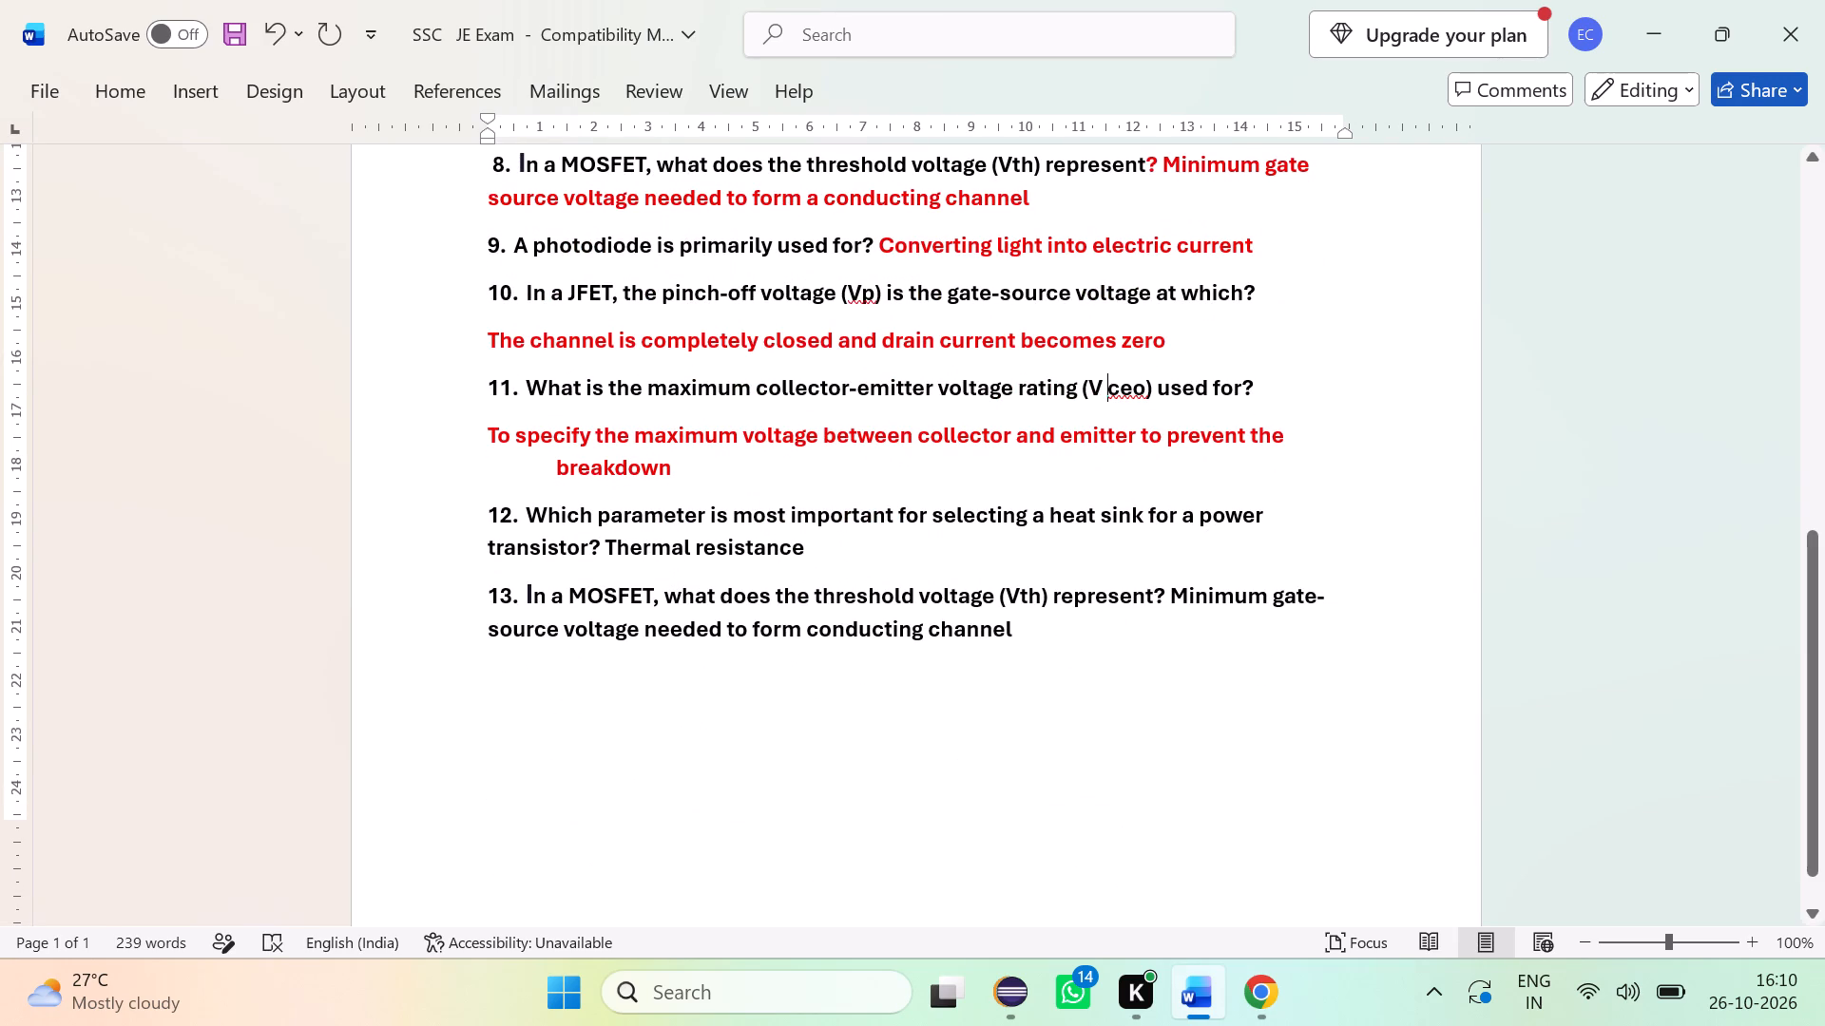
Change the font colour of item 12's answer "Thermal resistance" to red.
drag(605, 548, 688, 537)
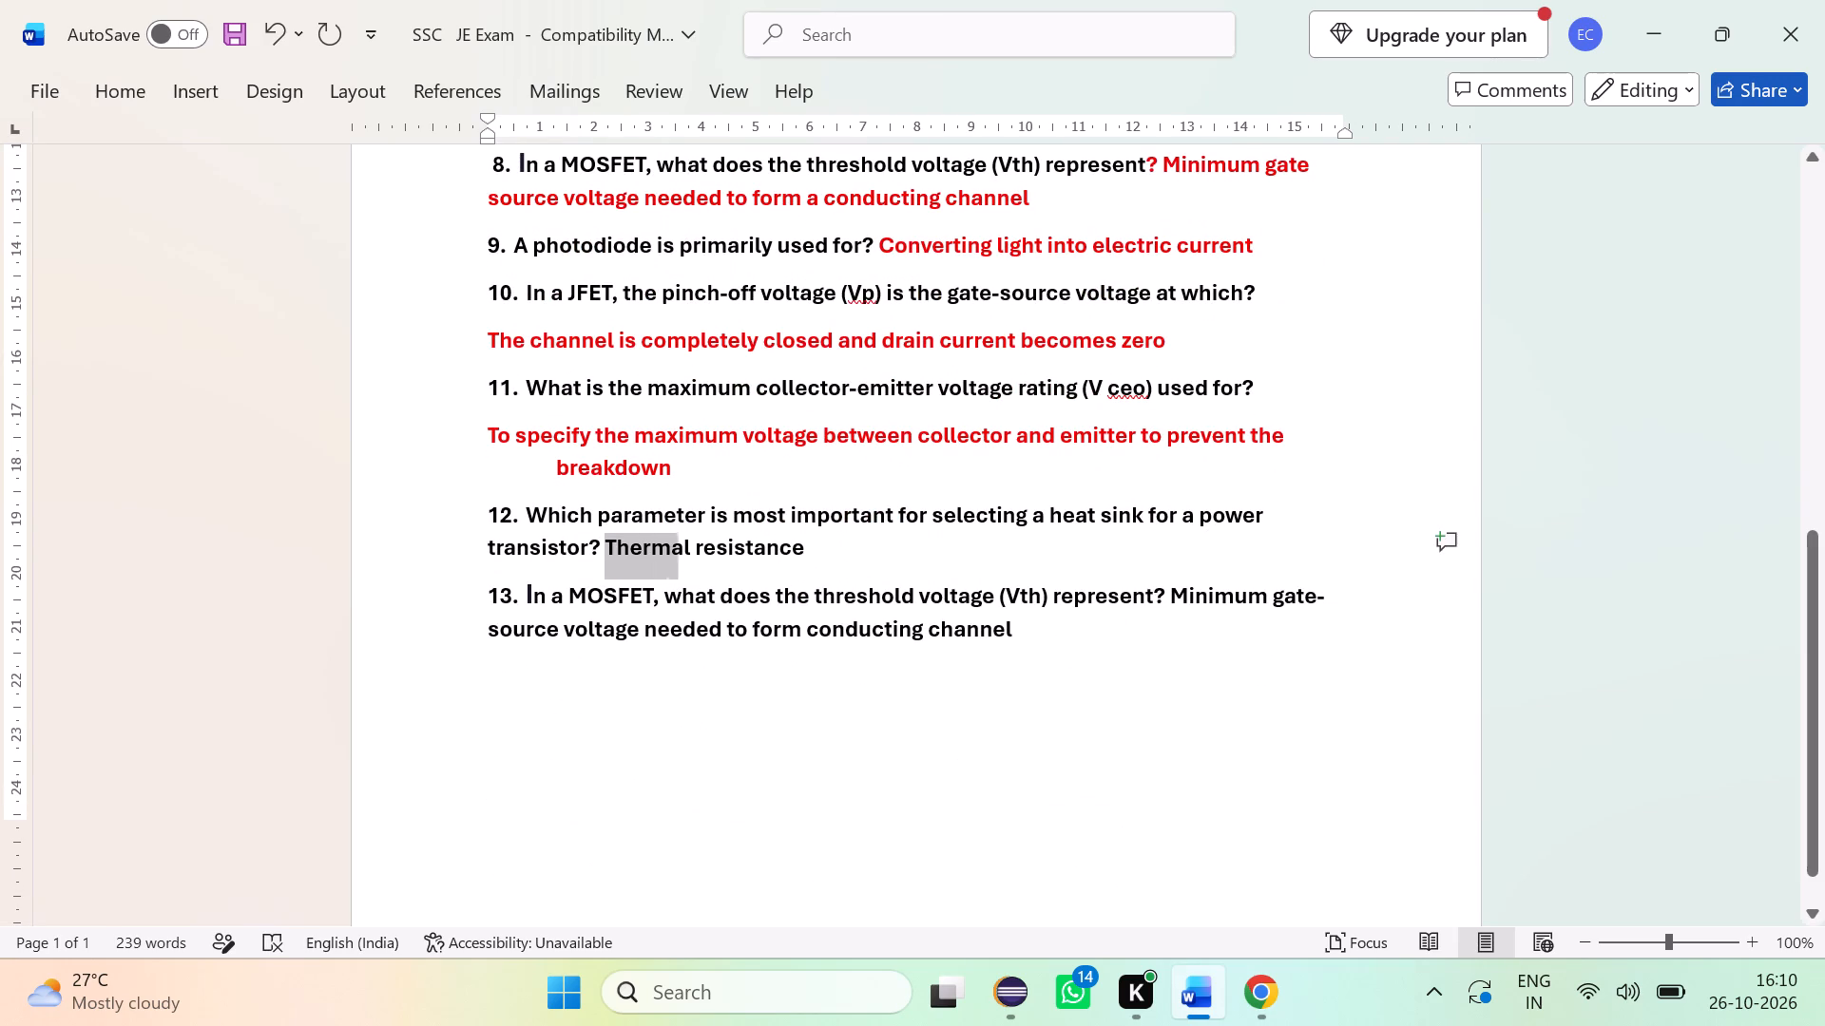
drag(688, 537, 803, 553)
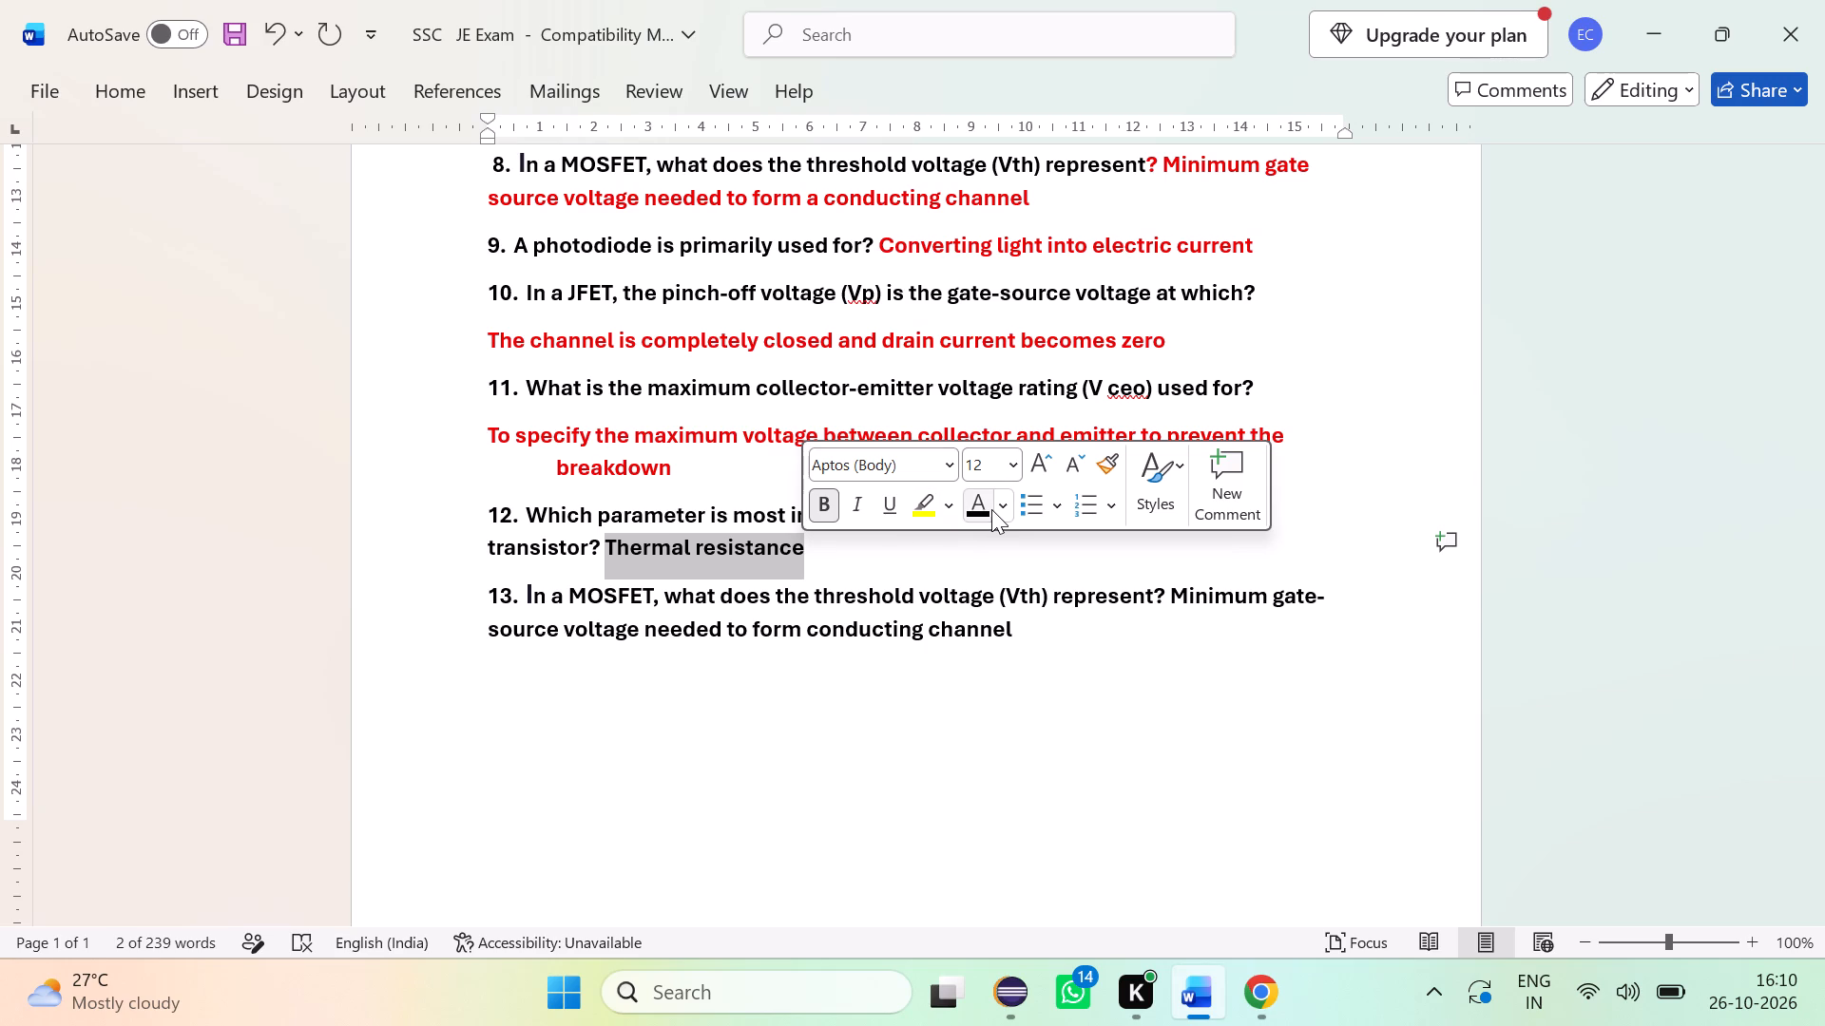
click(991, 509)
click(1002, 506)
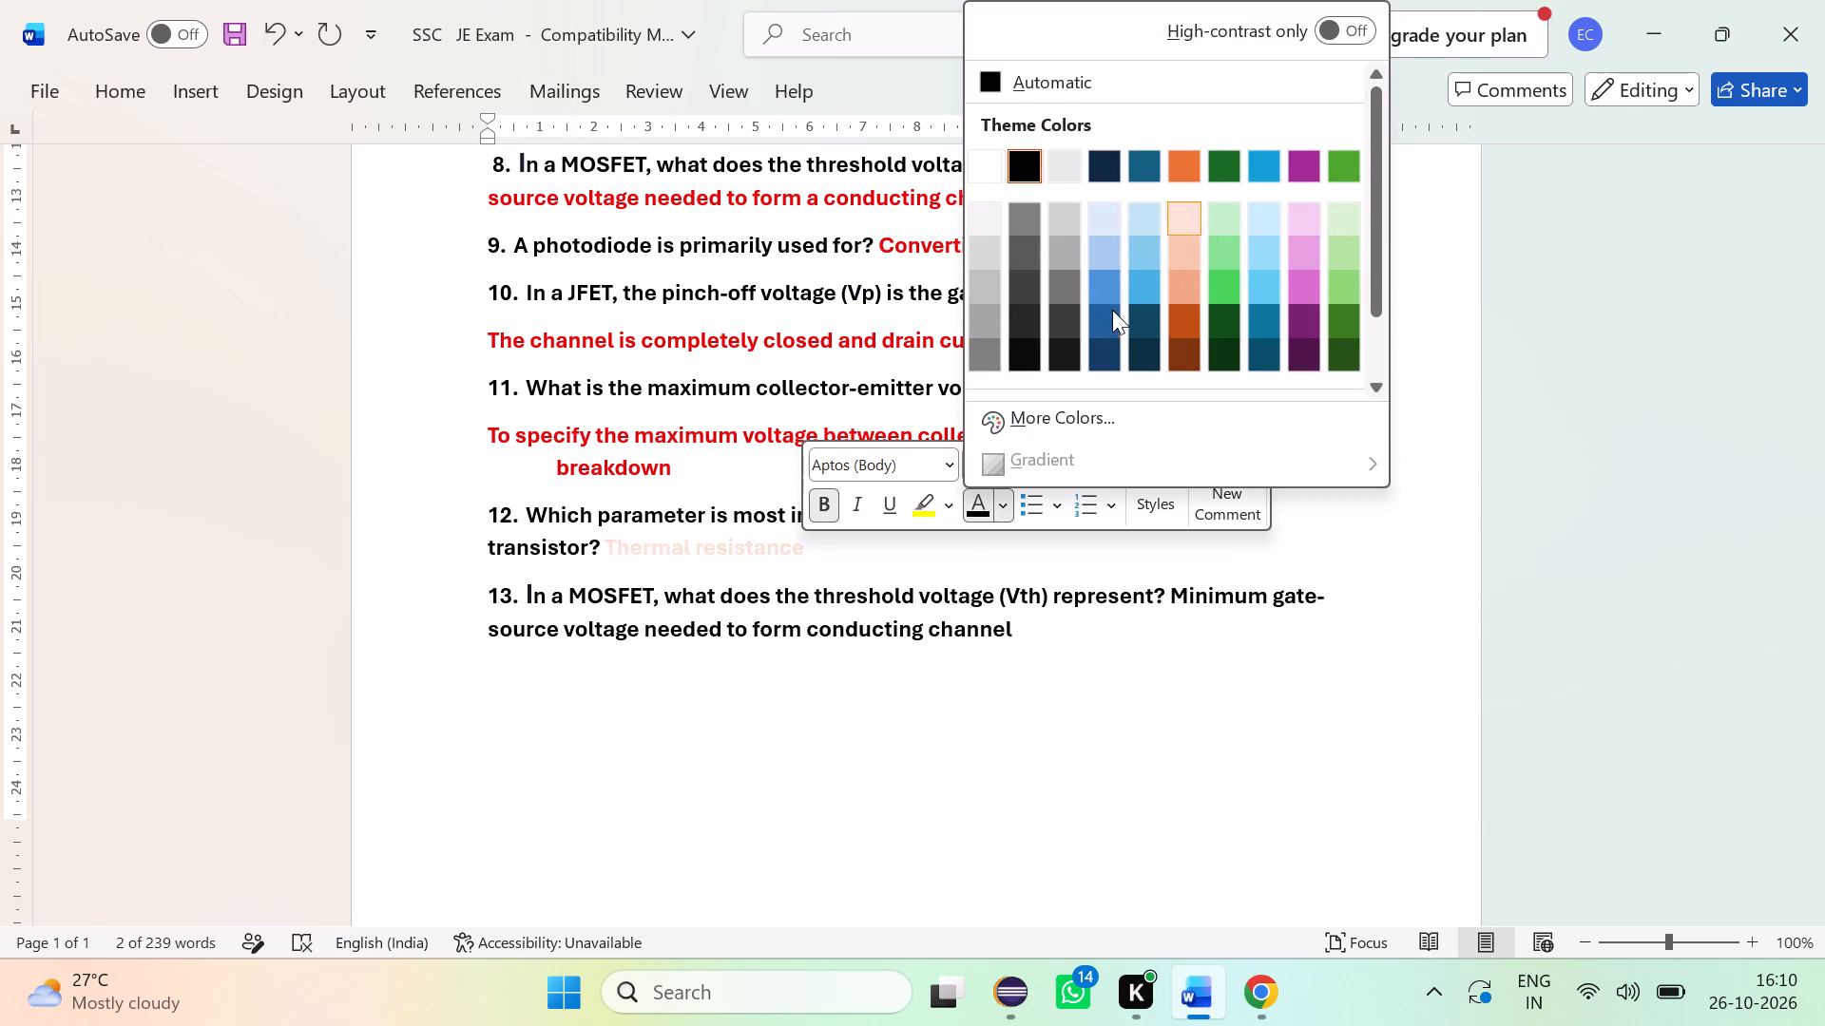
scroll(1110, 311, down, 1)
click(1034, 363)
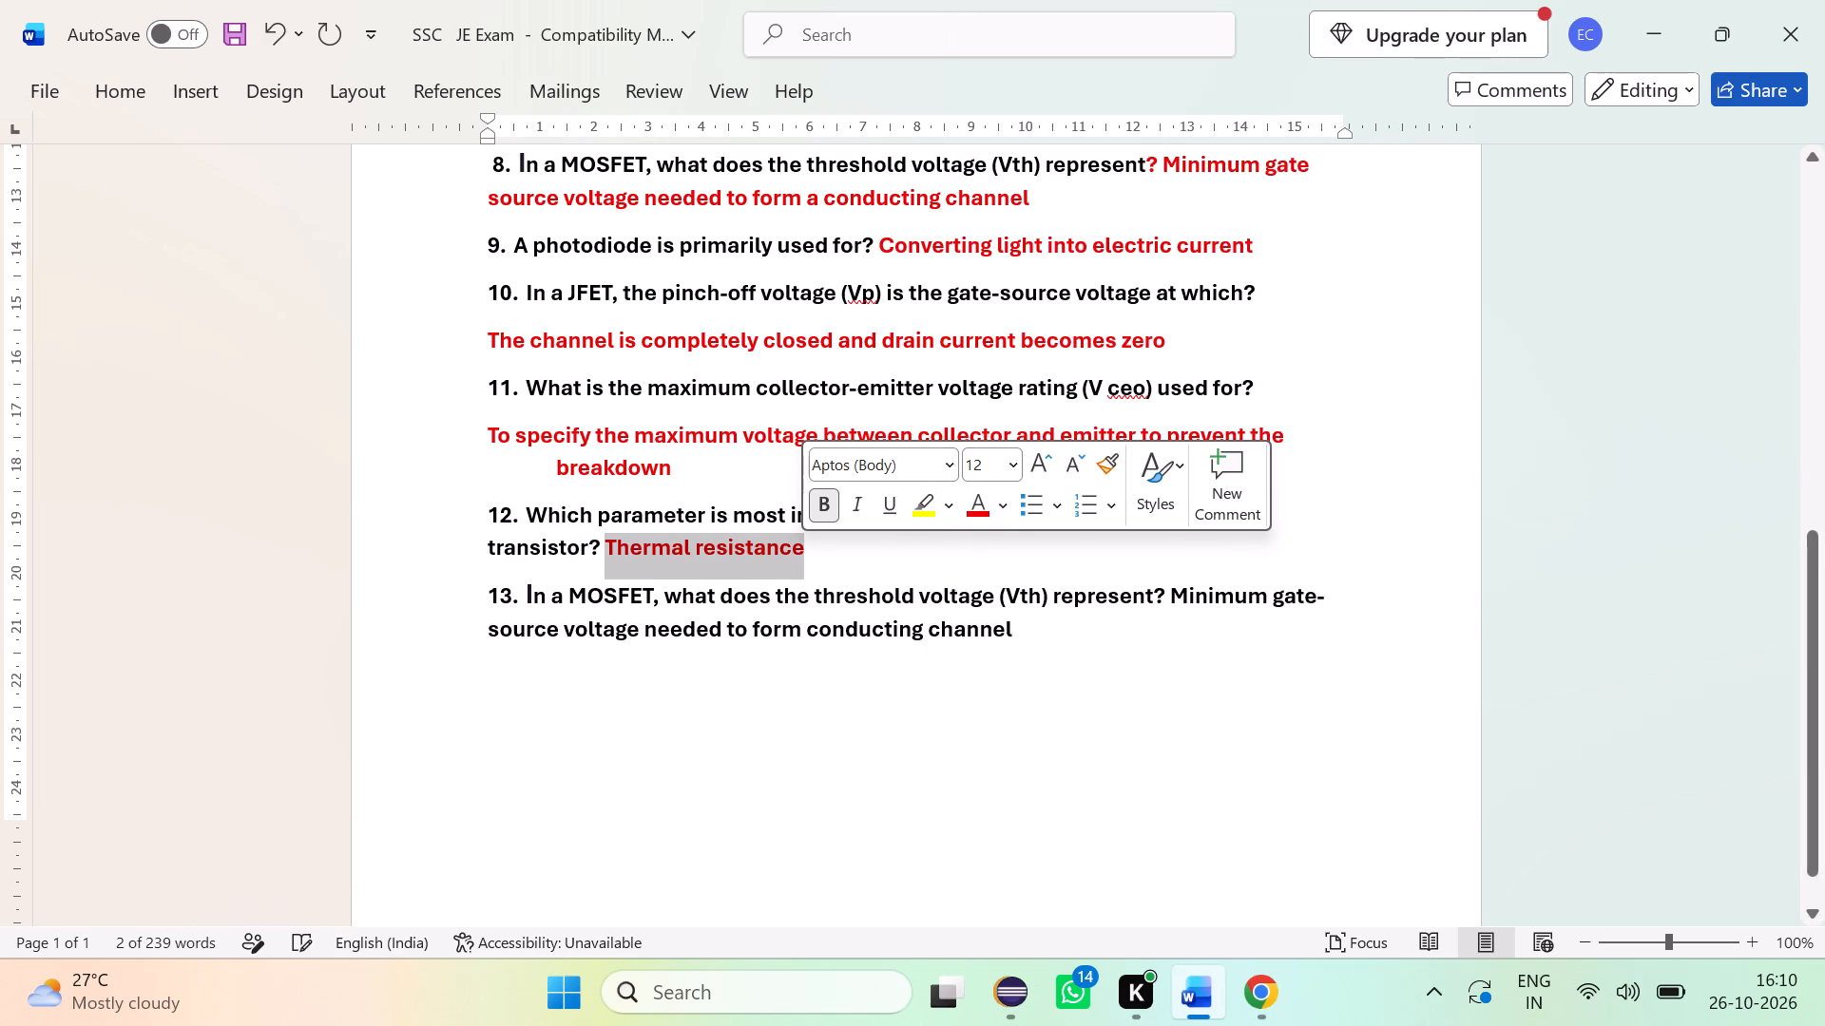
click(866, 769)
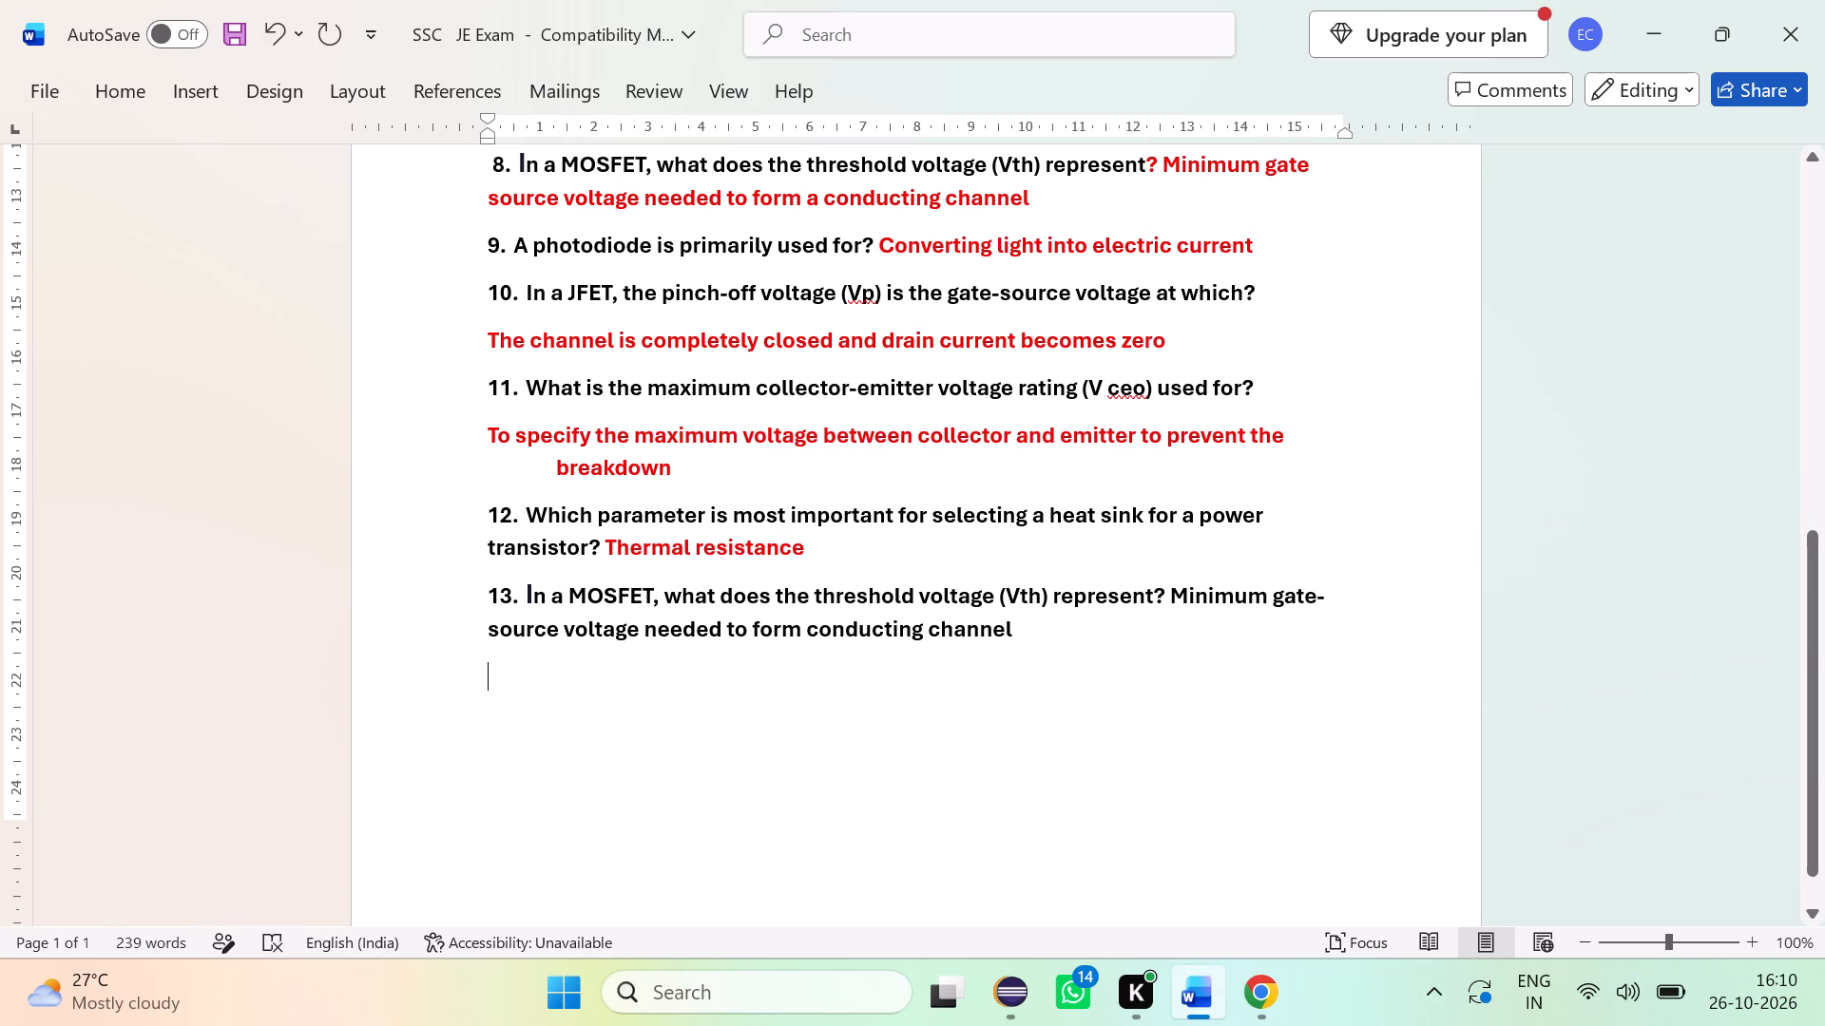
Change the font colour of item 13's answer "Minimum gate-source voltage needed to form conducting channel" to red.
drag(1170, 589, 1264, 605)
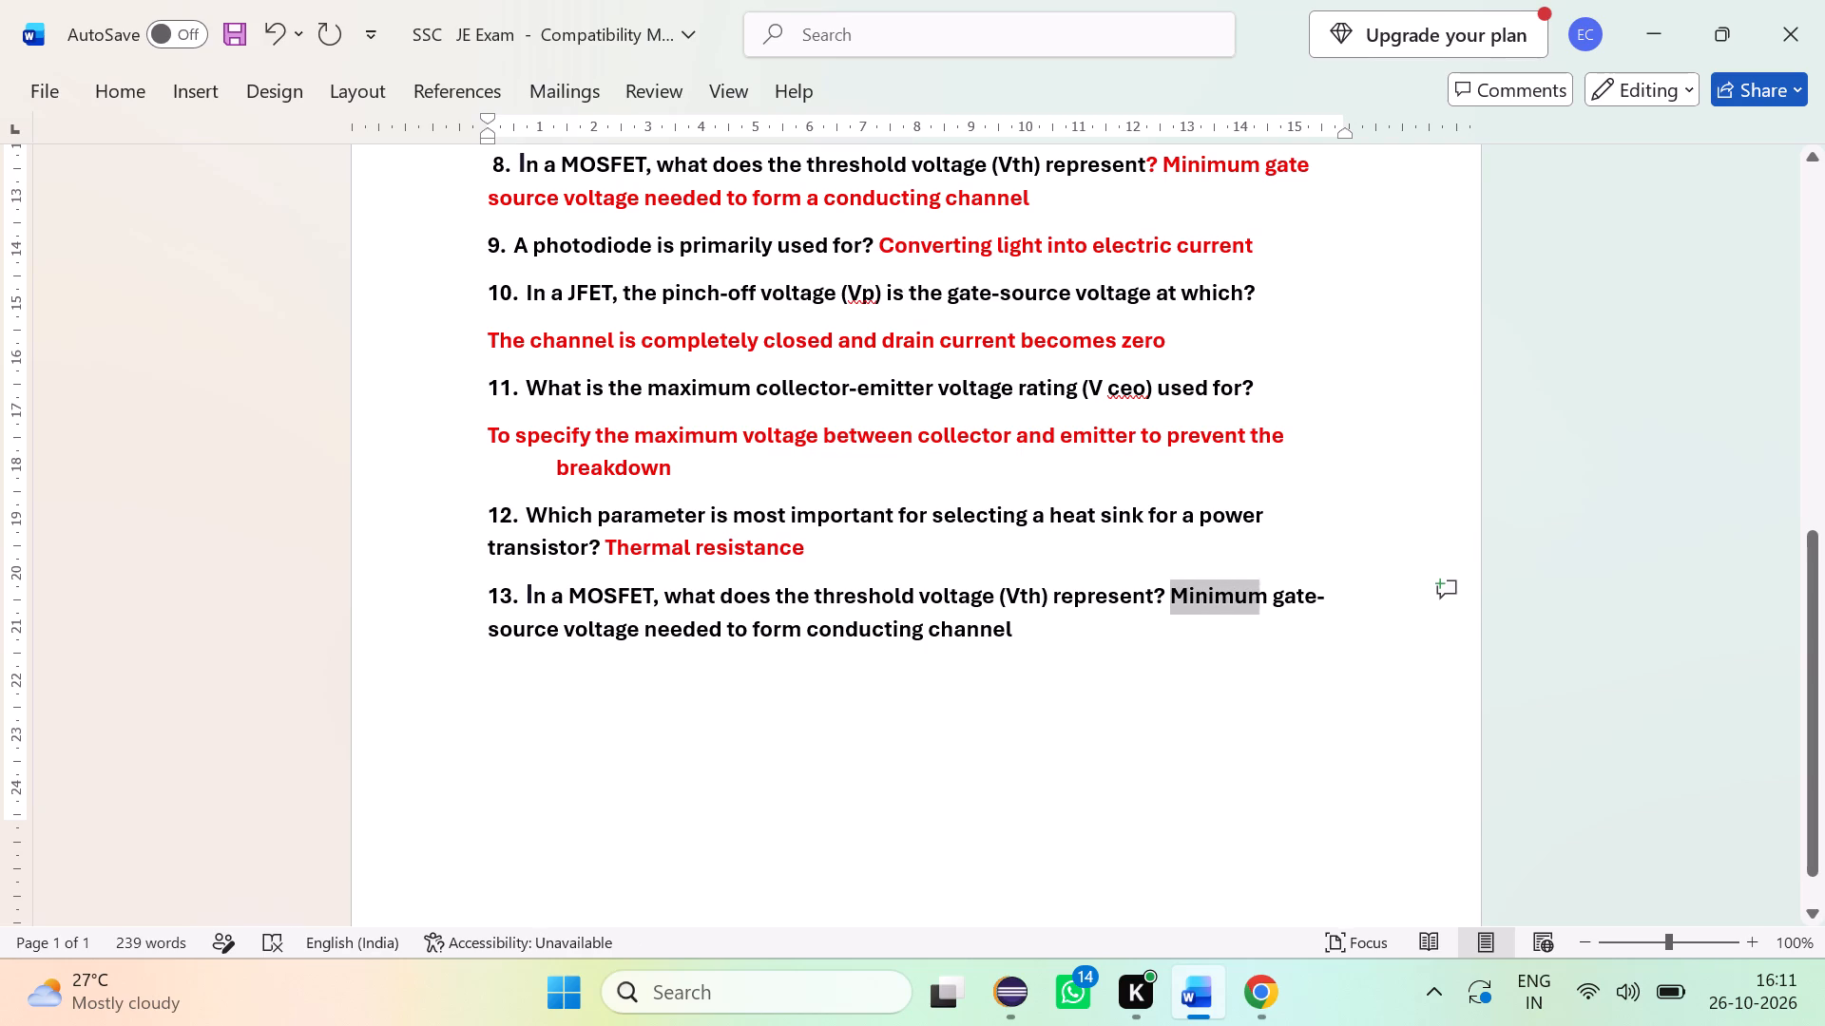
drag(1264, 605, 1336, 623)
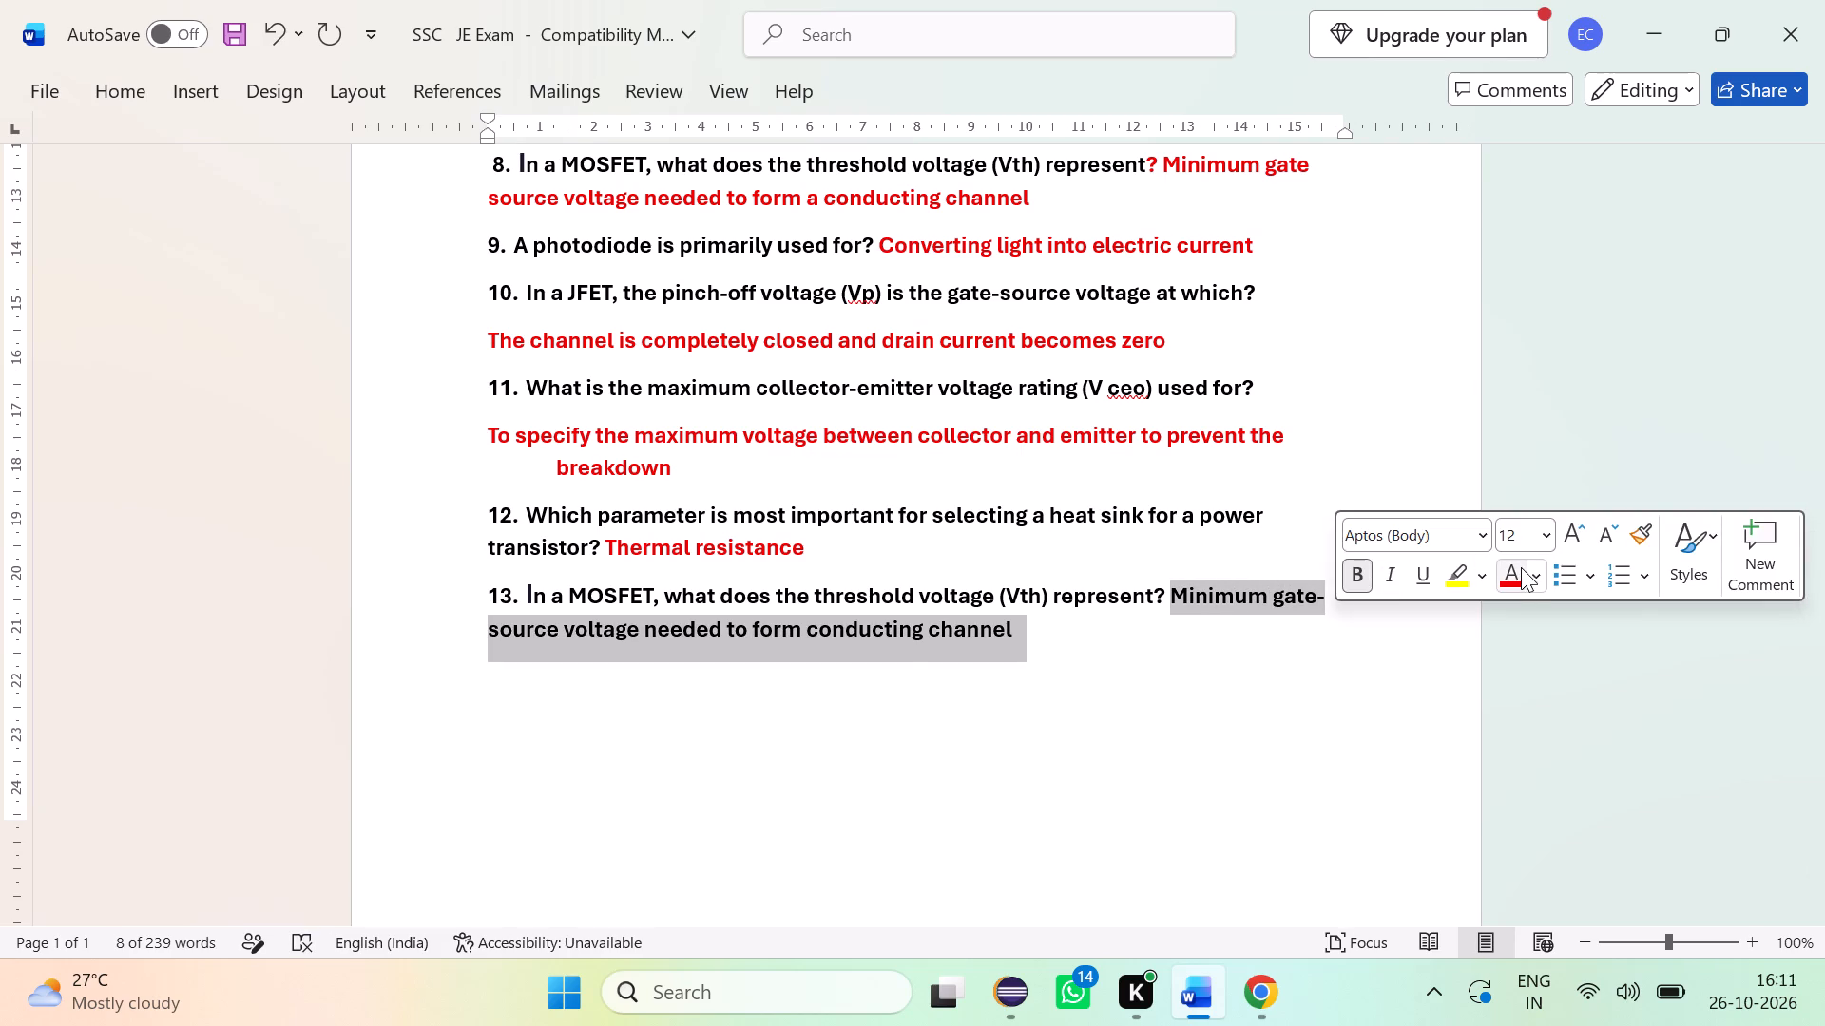
click(1522, 570)
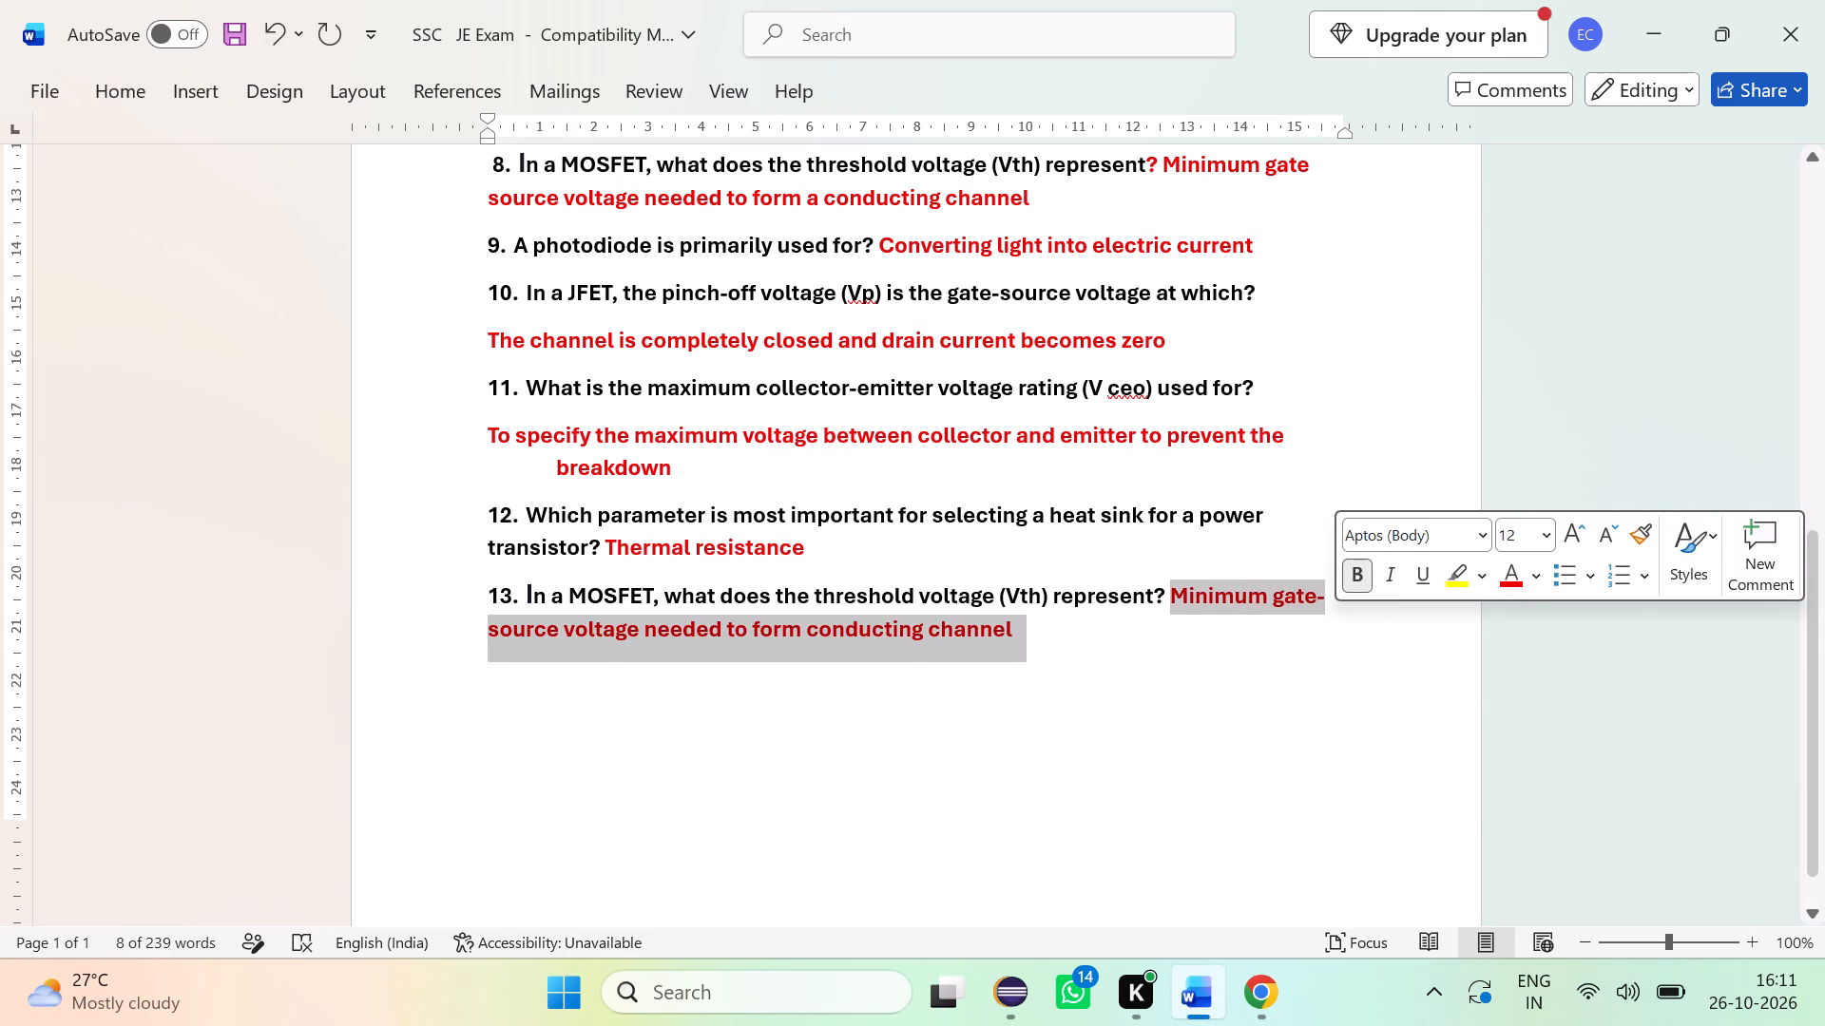
Start item 14 on a new line below item 13 and paste the copied question "A photodiode is primarily used for:".
click(1025, 643)
key(Return)
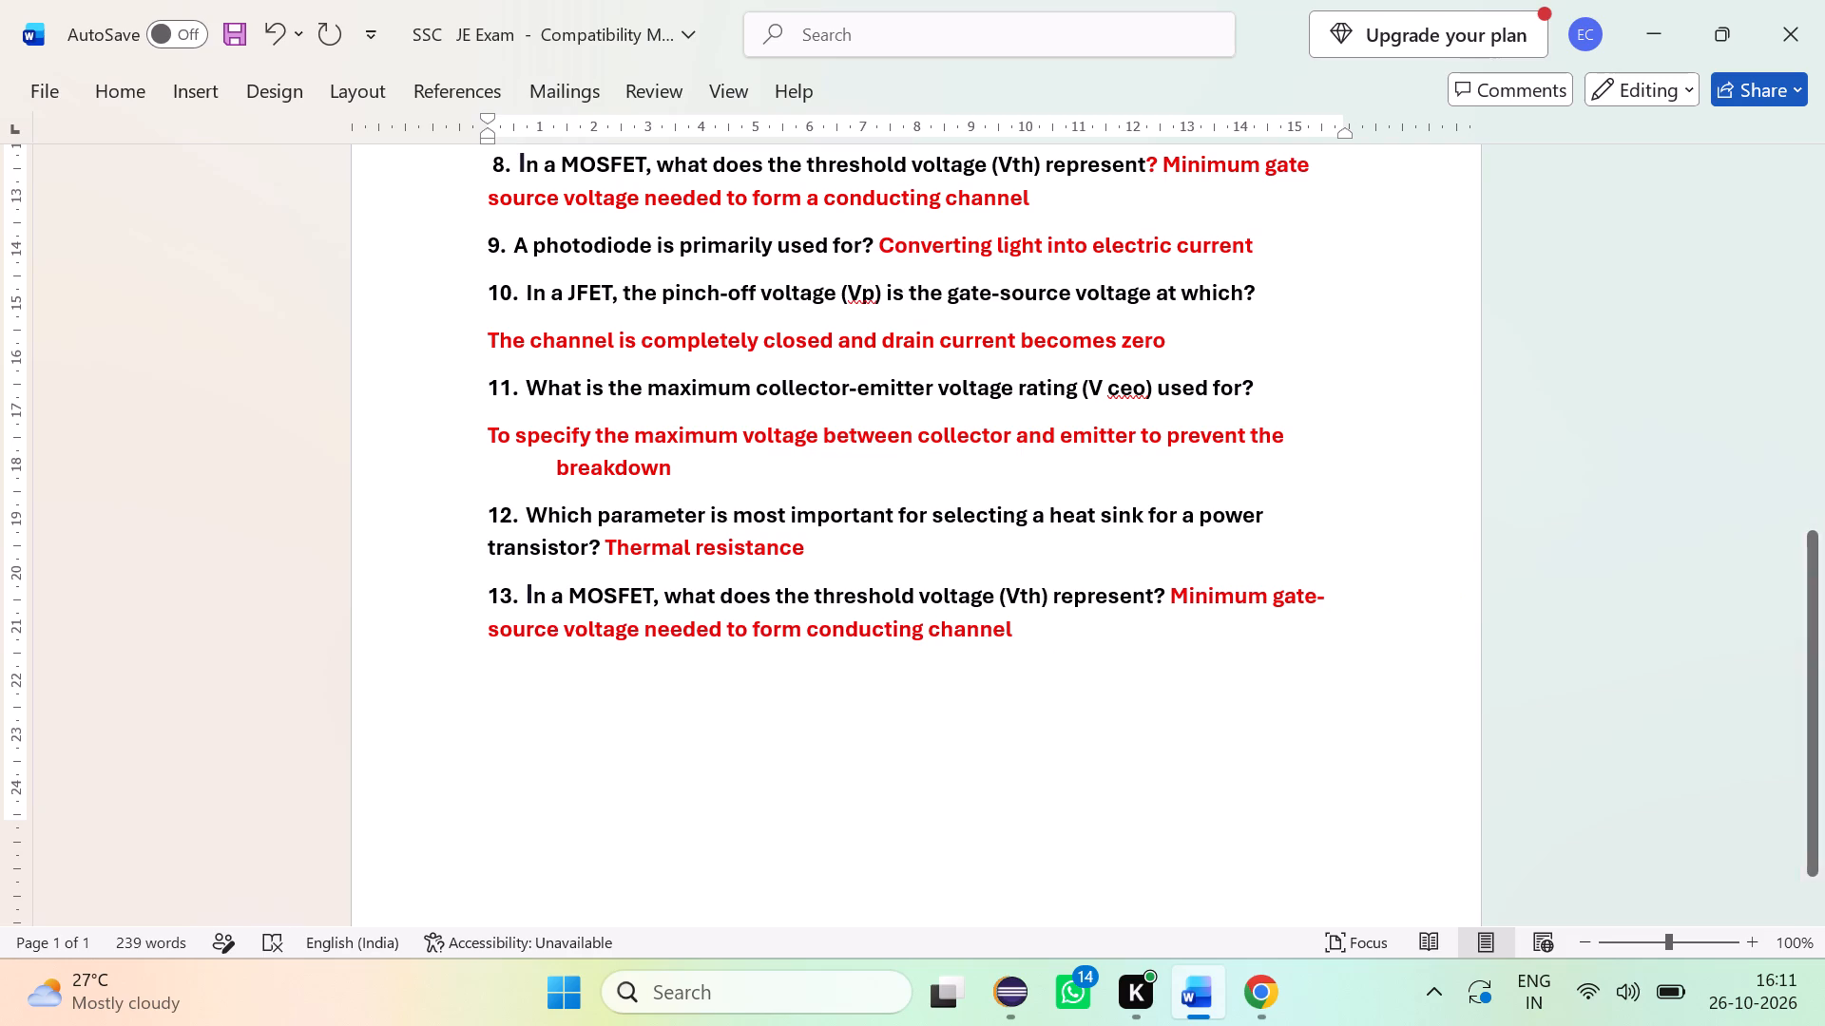
text(14)
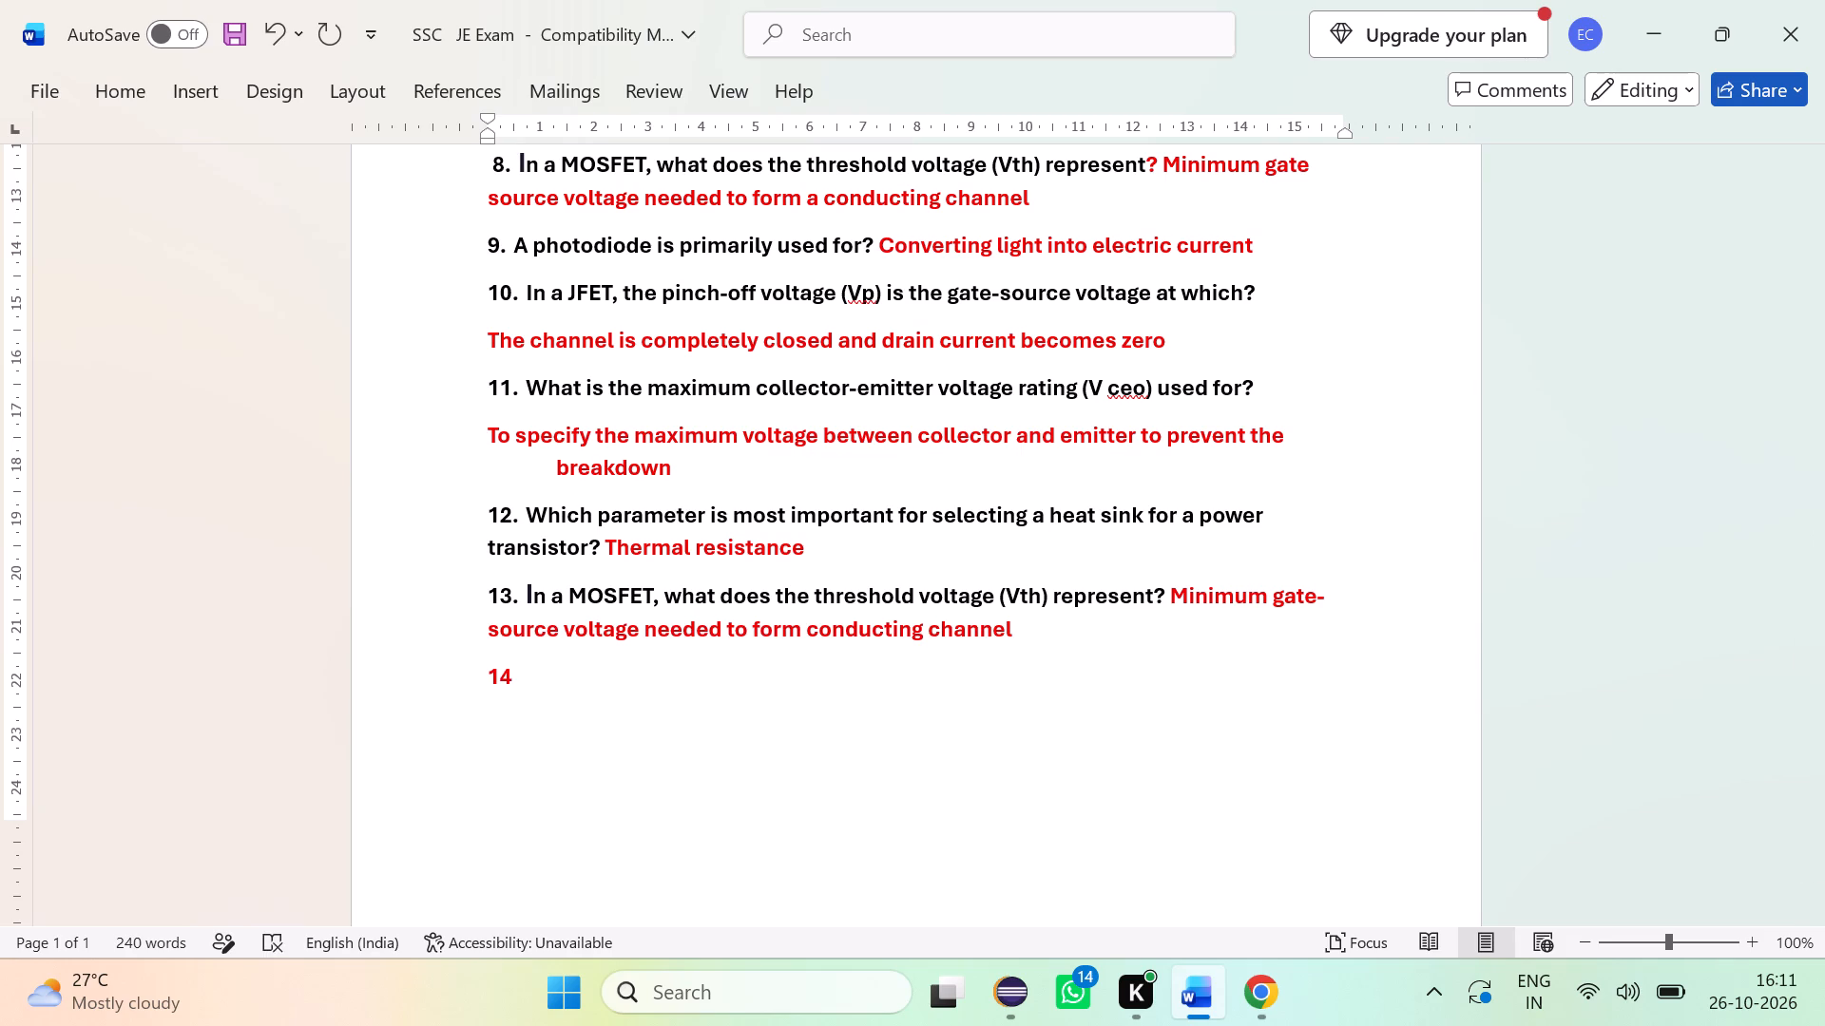
key(period)
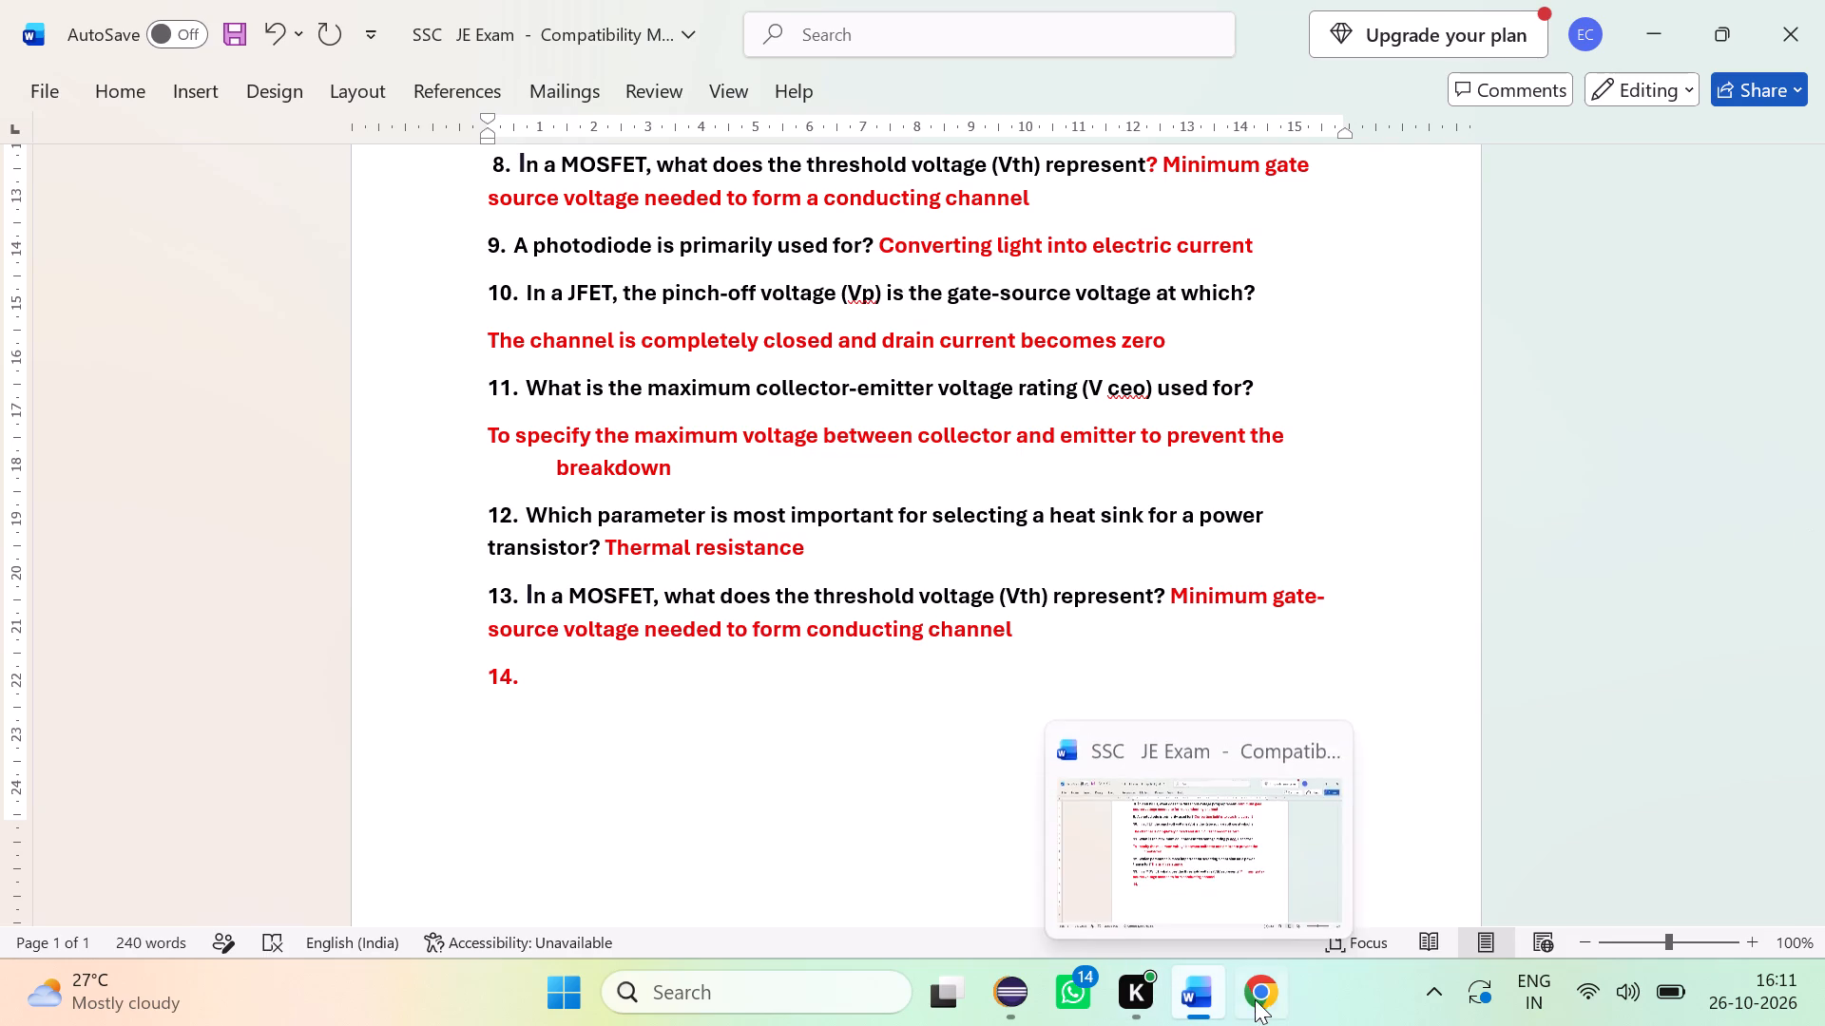
click(1260, 996)
scroll(775, 608, down, 1)
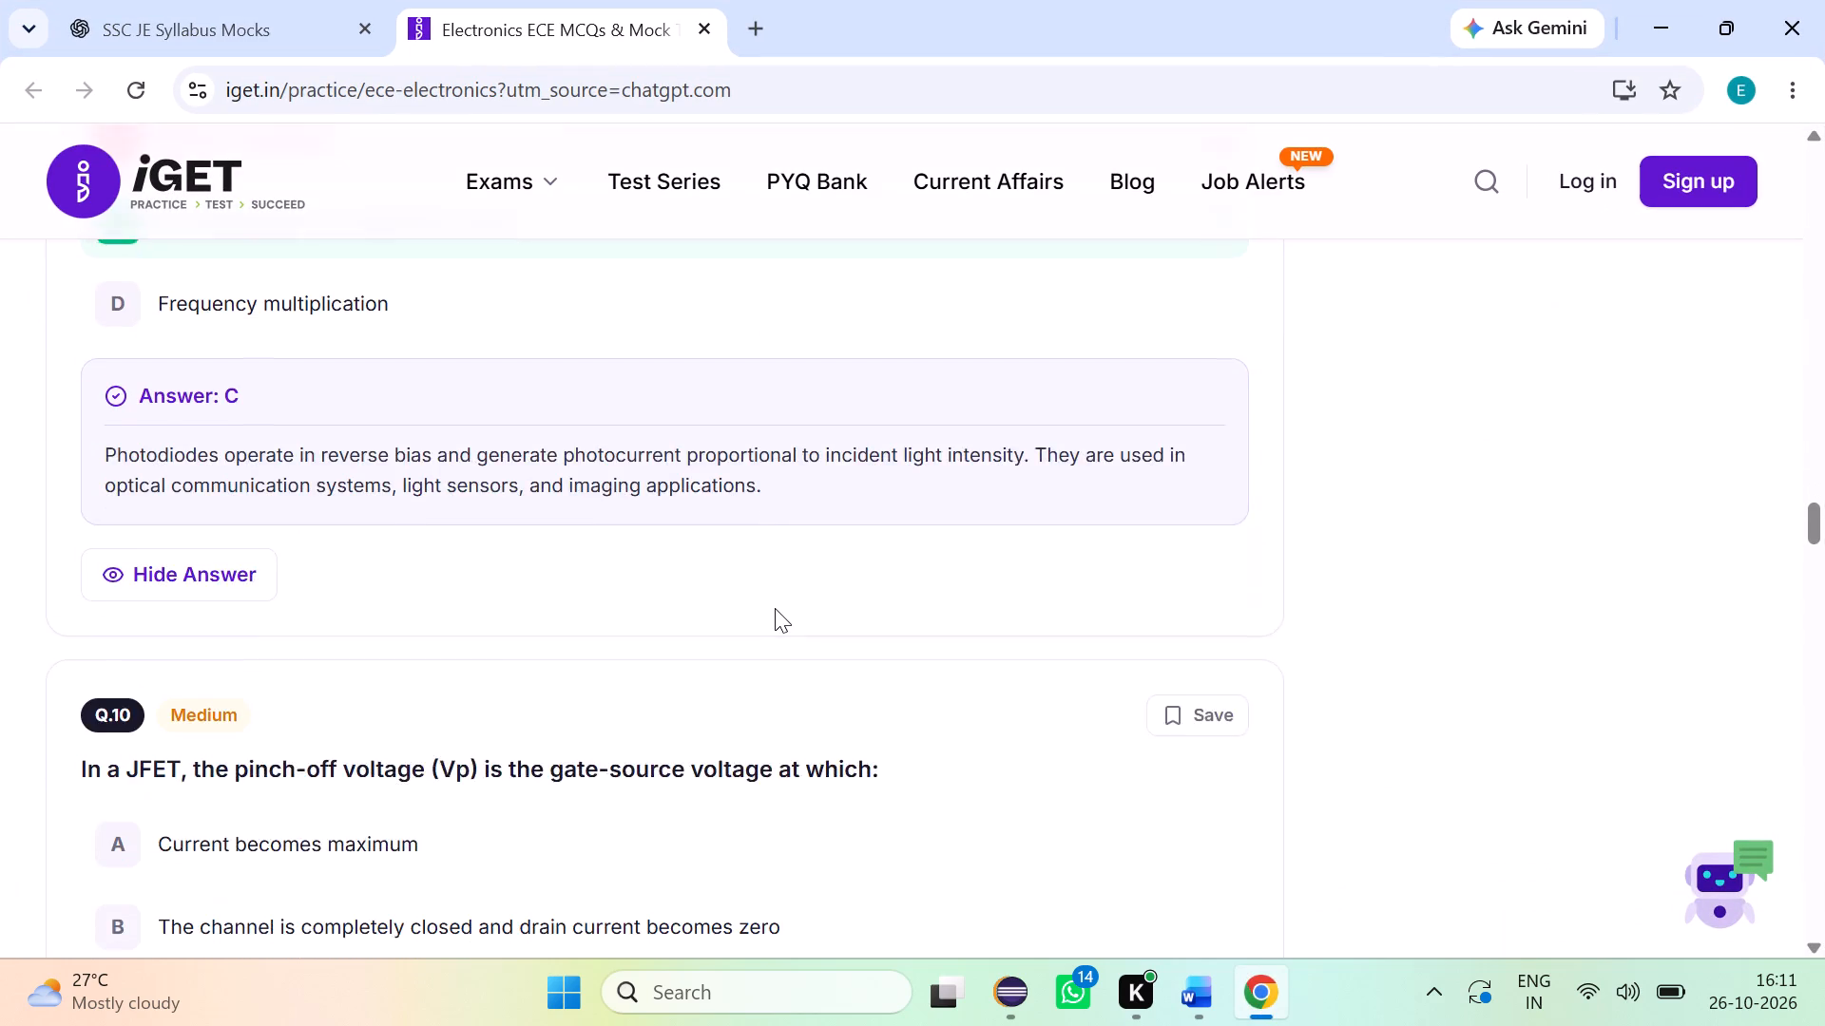
scroll(775, 608, down, 1)
scroll(775, 608, up, 1)
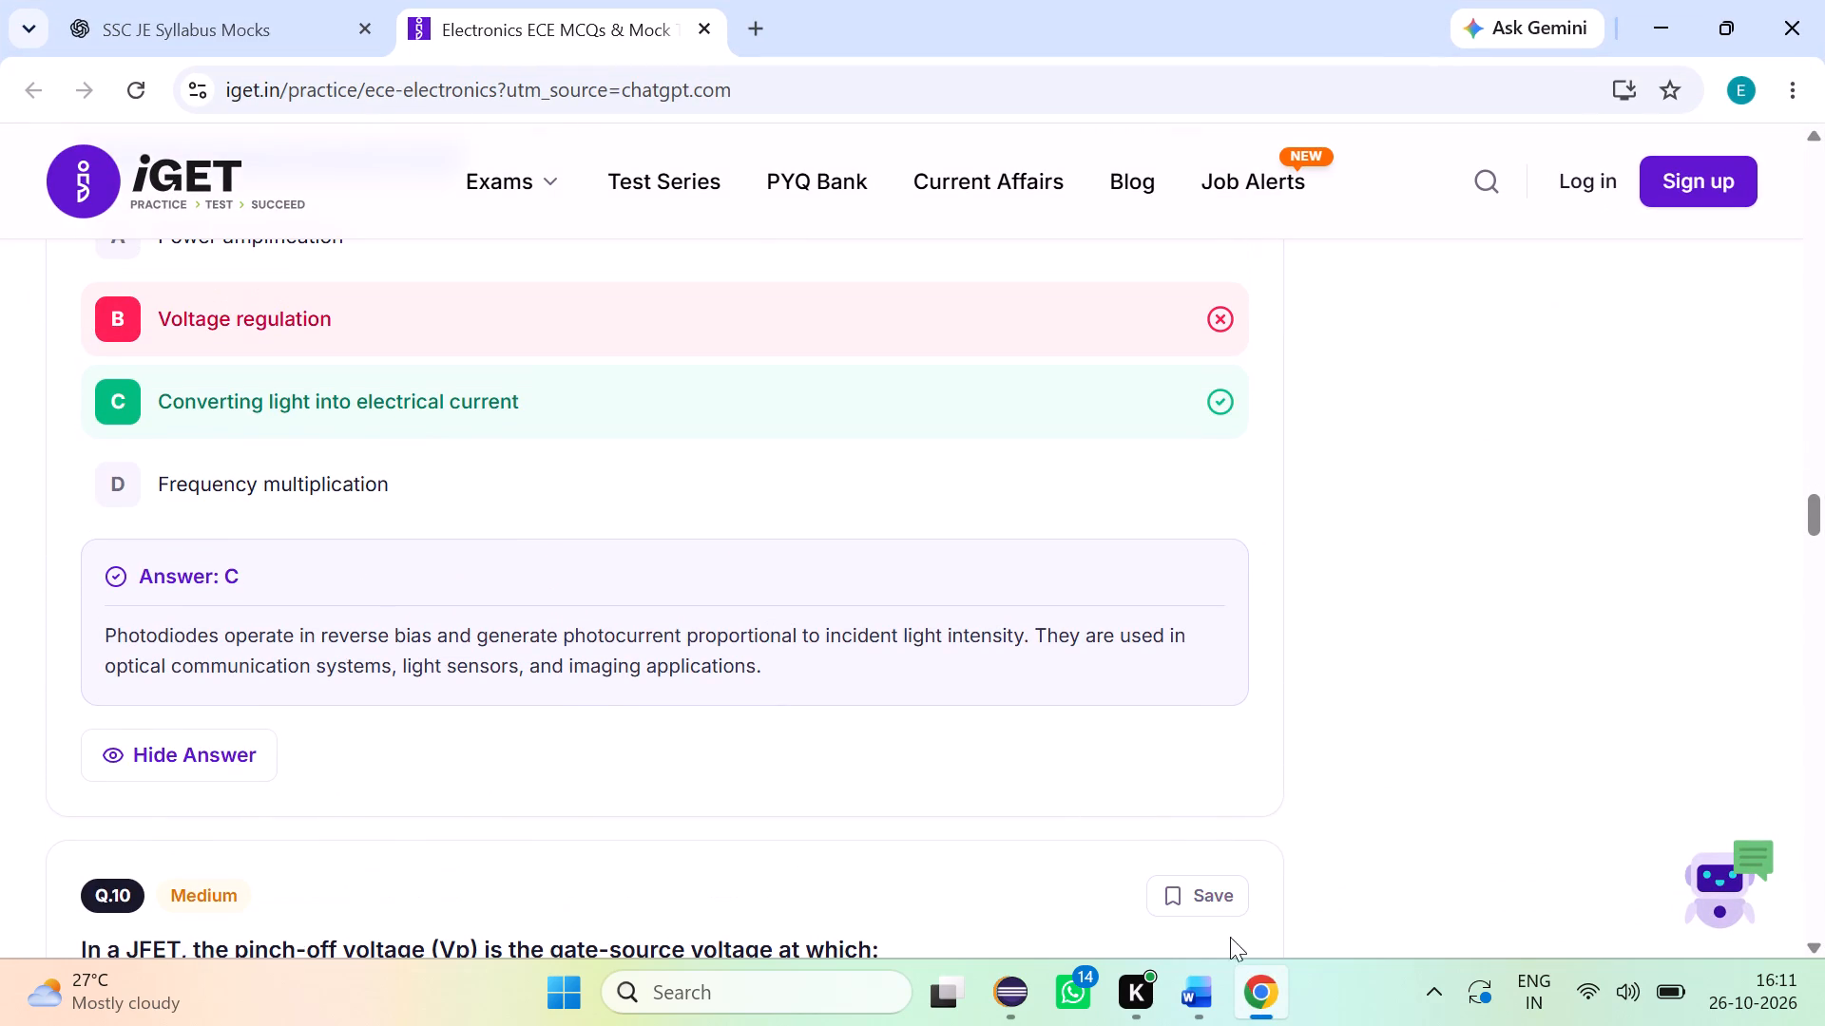
click(1217, 995)
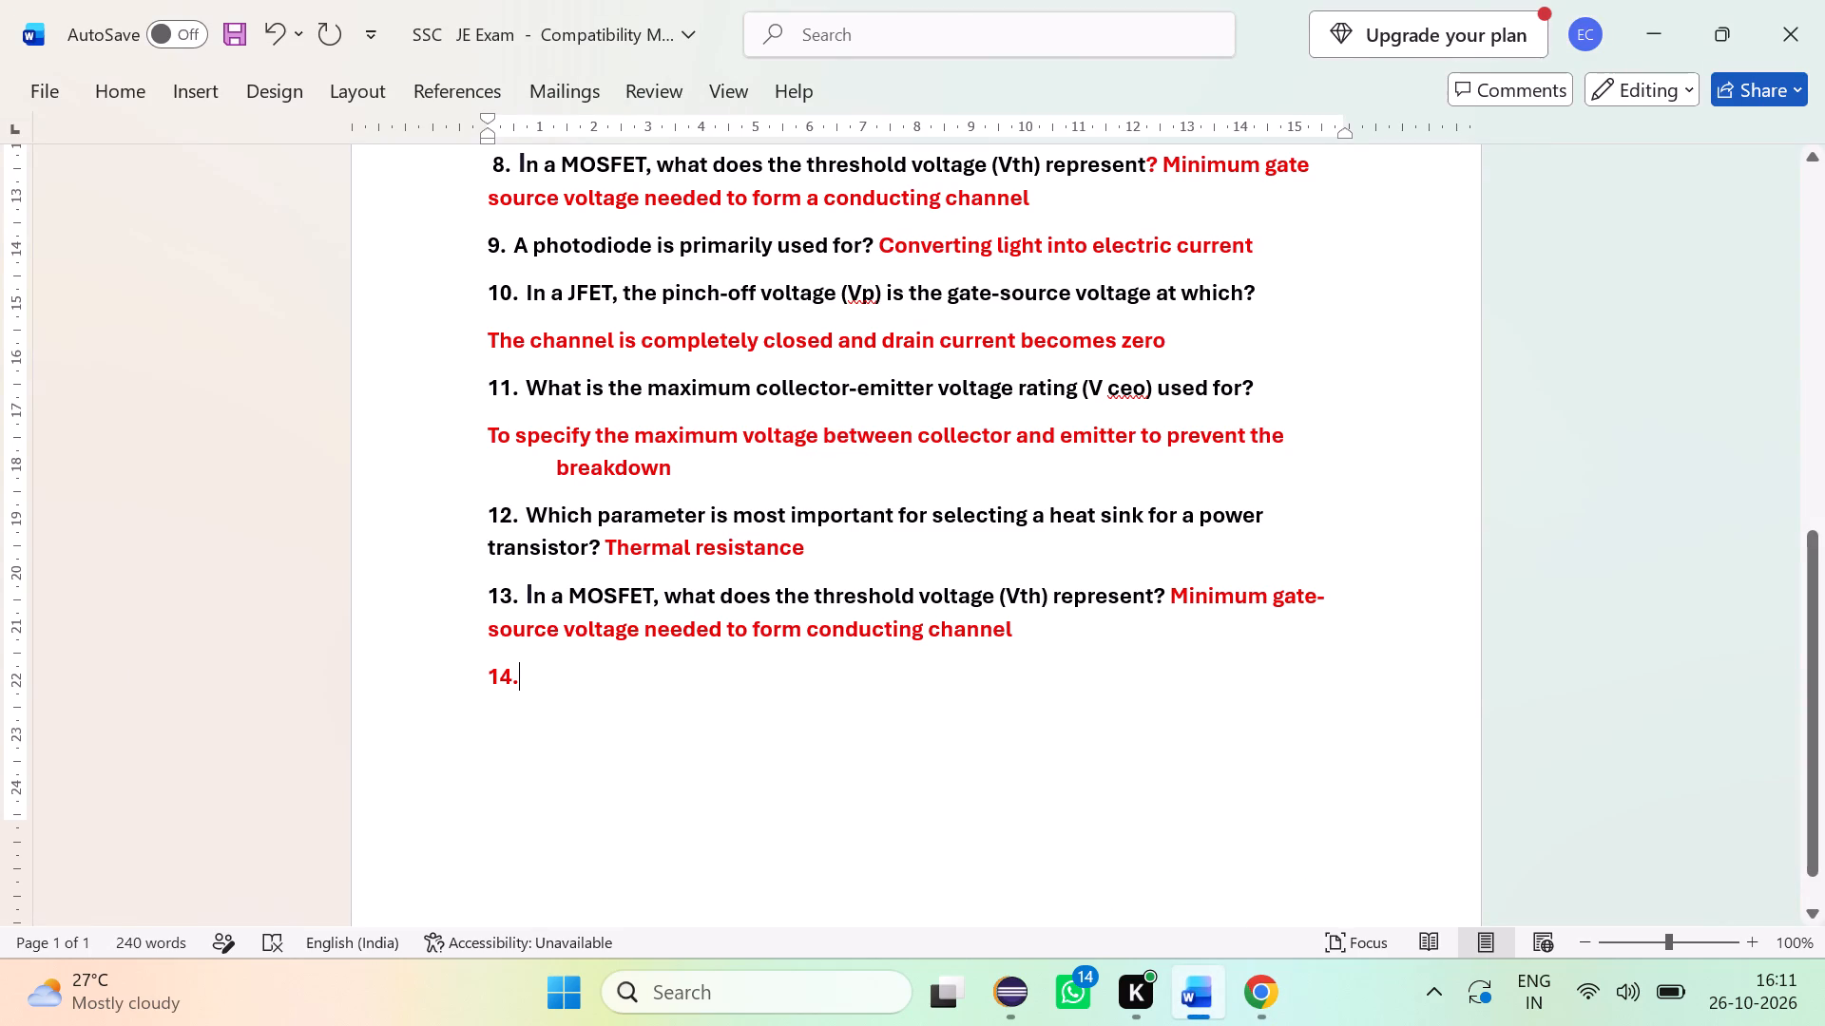
key(ctrl+v)
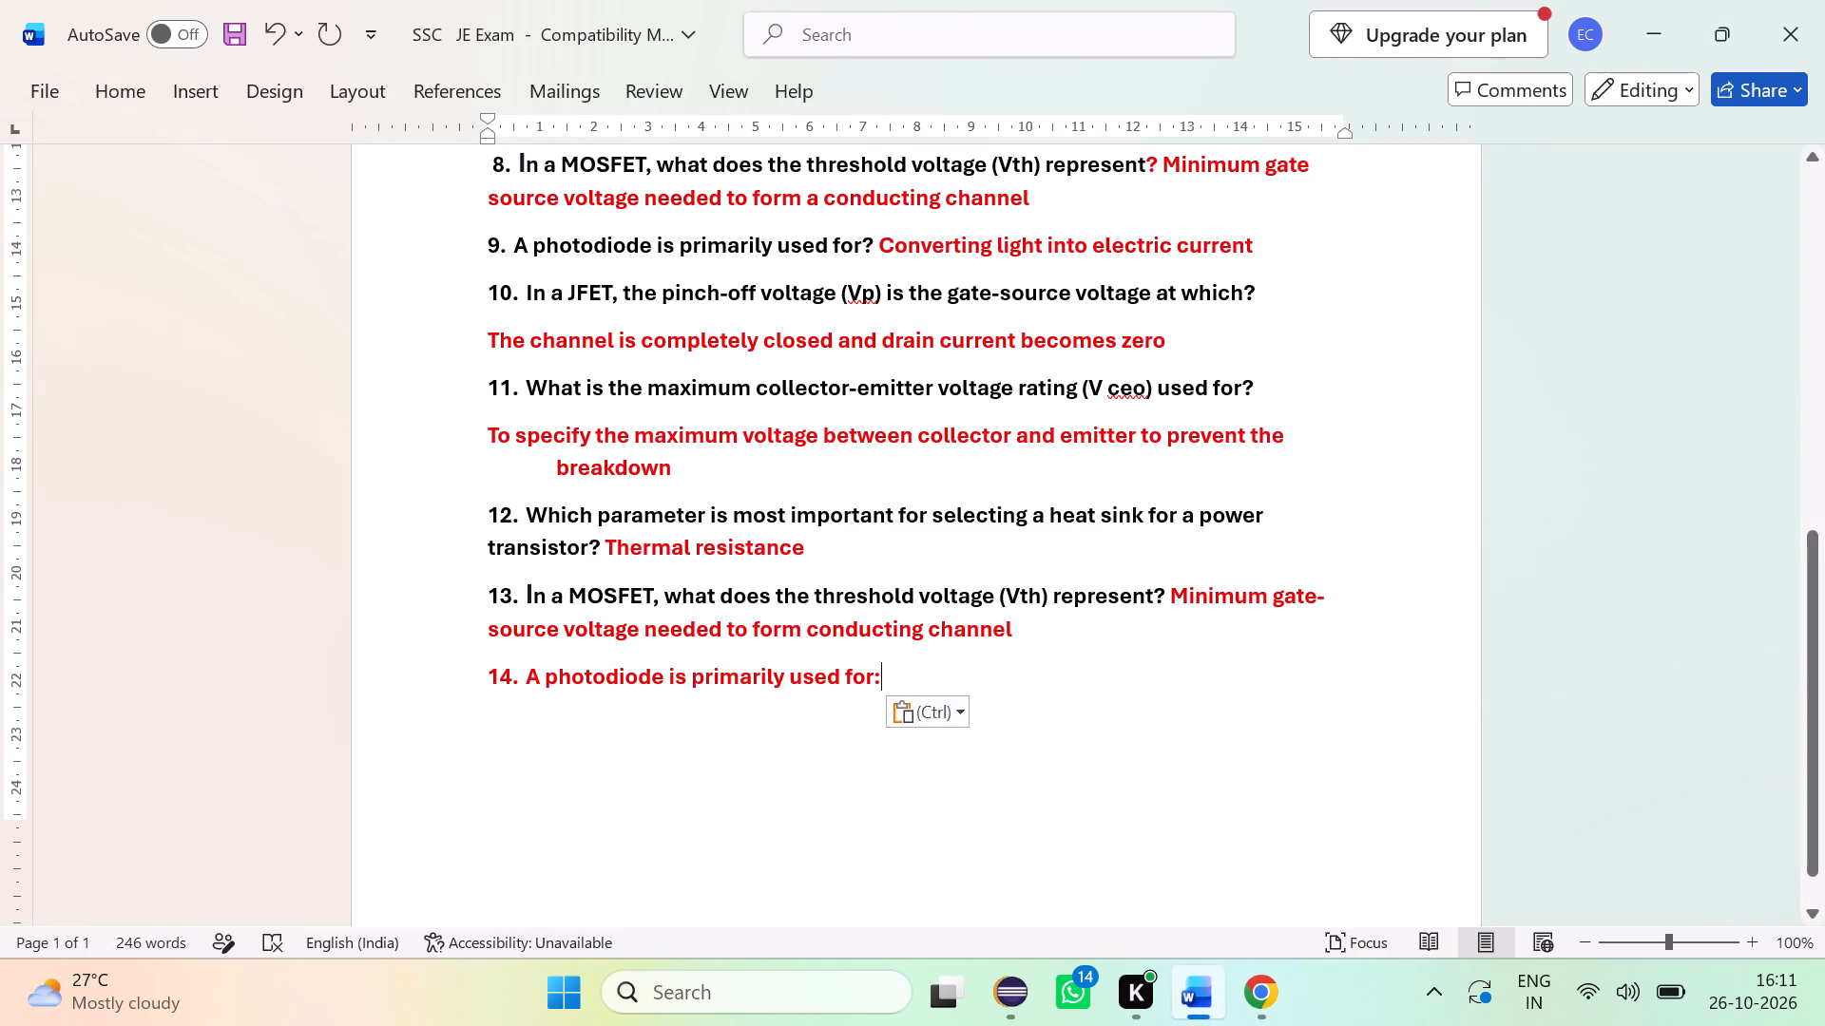
Change the font colour of item 14's number and question text to black.
drag(489, 675, 857, 673)
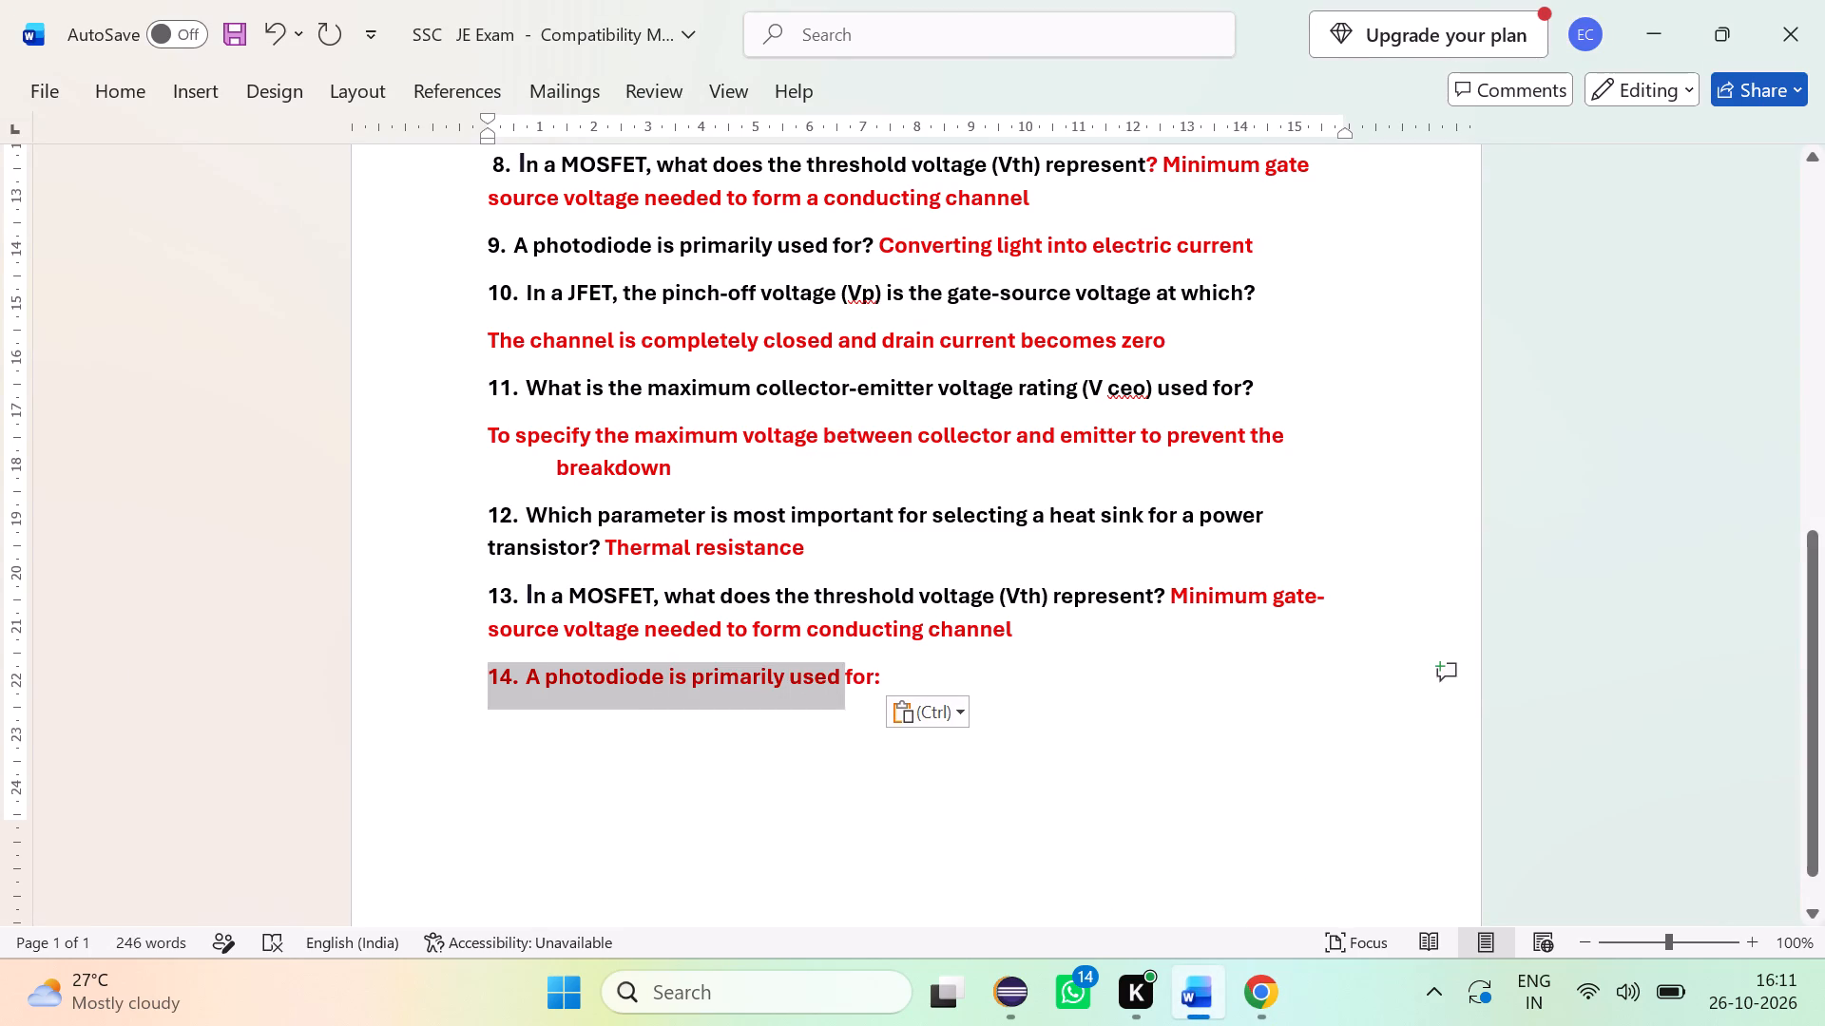
drag(857, 673, 882, 676)
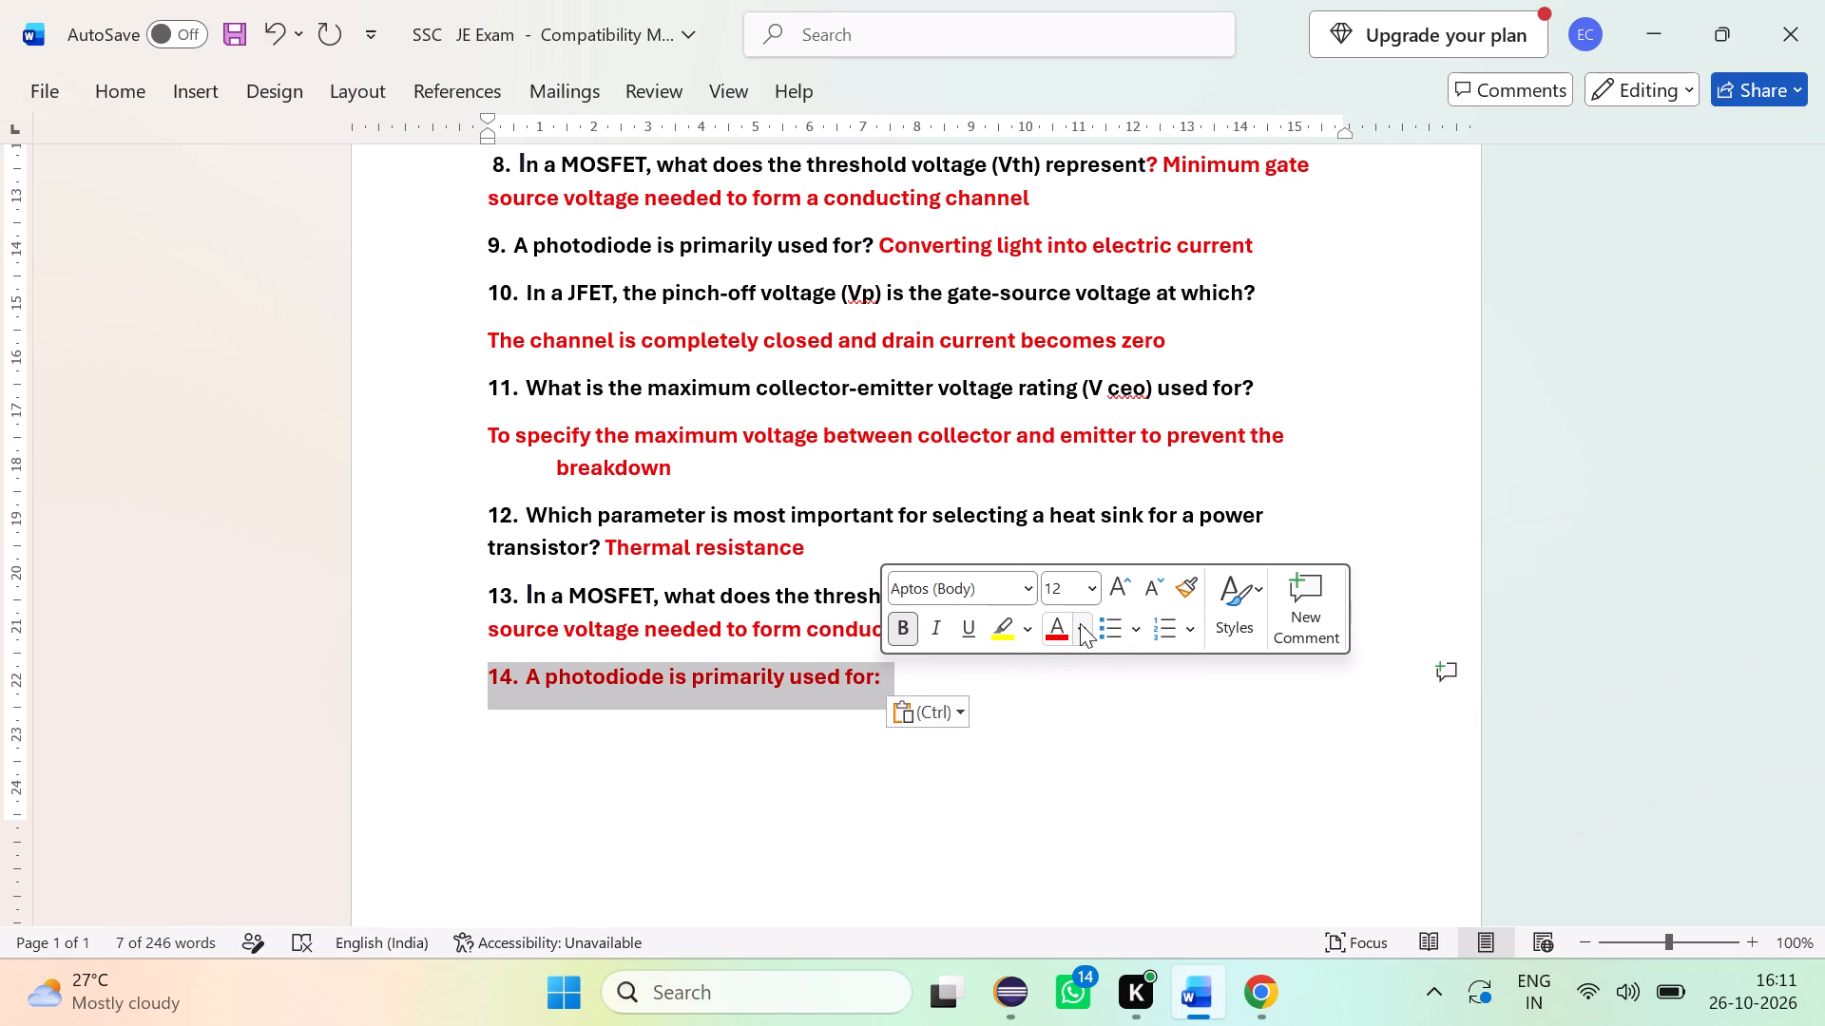
click(1080, 623)
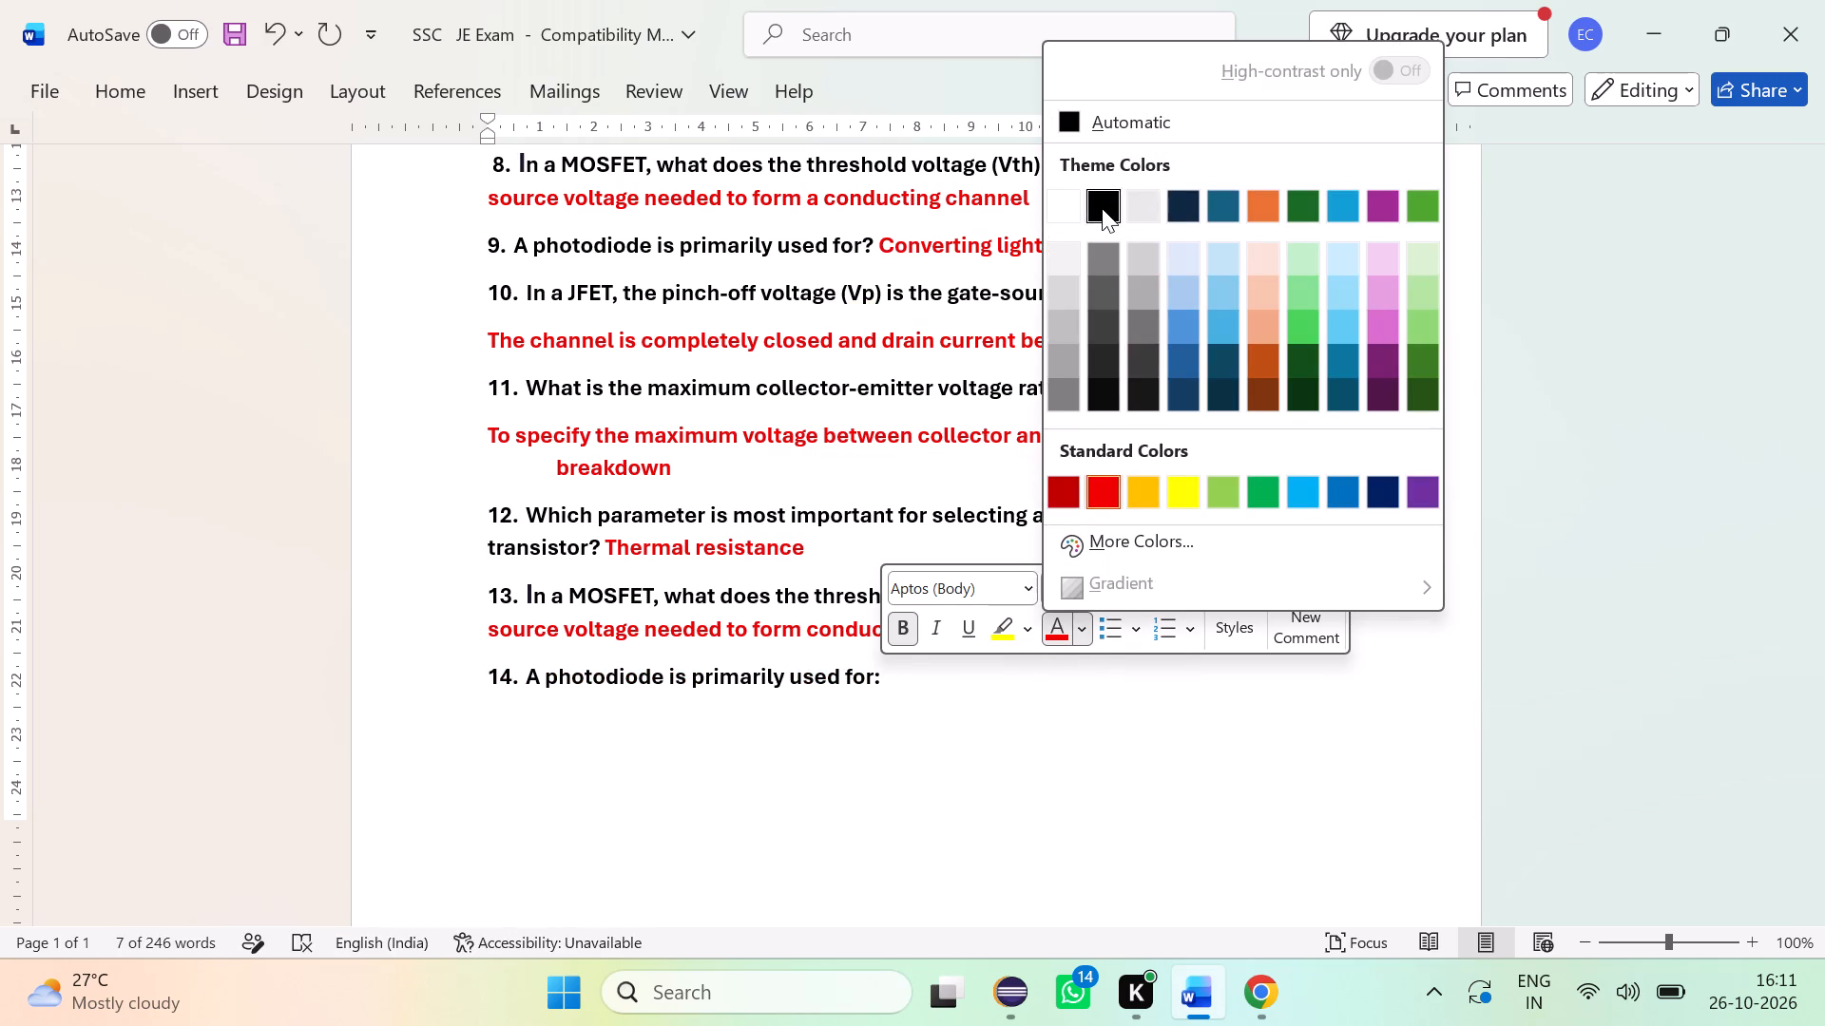
click(1102, 208)
Replace the colon at the end of item 14's question with a question mark.
click(902, 668)
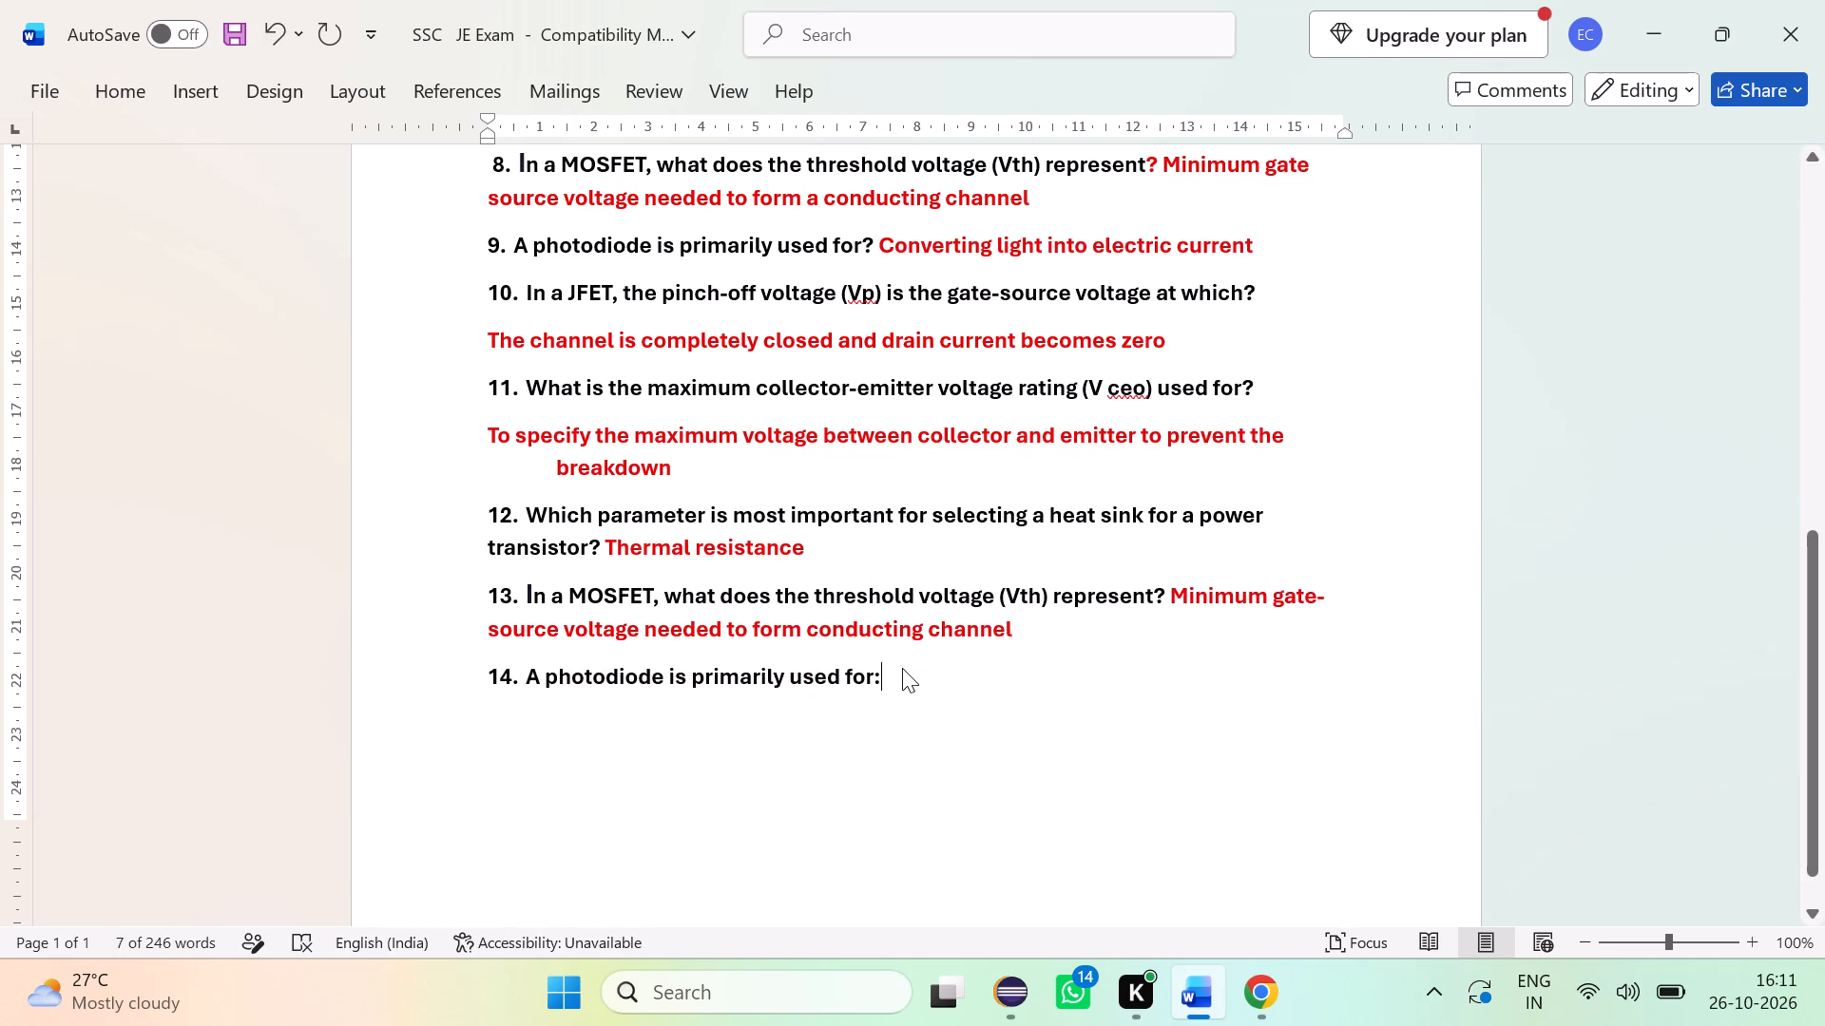
key(BackSpace)
key(shift+question)
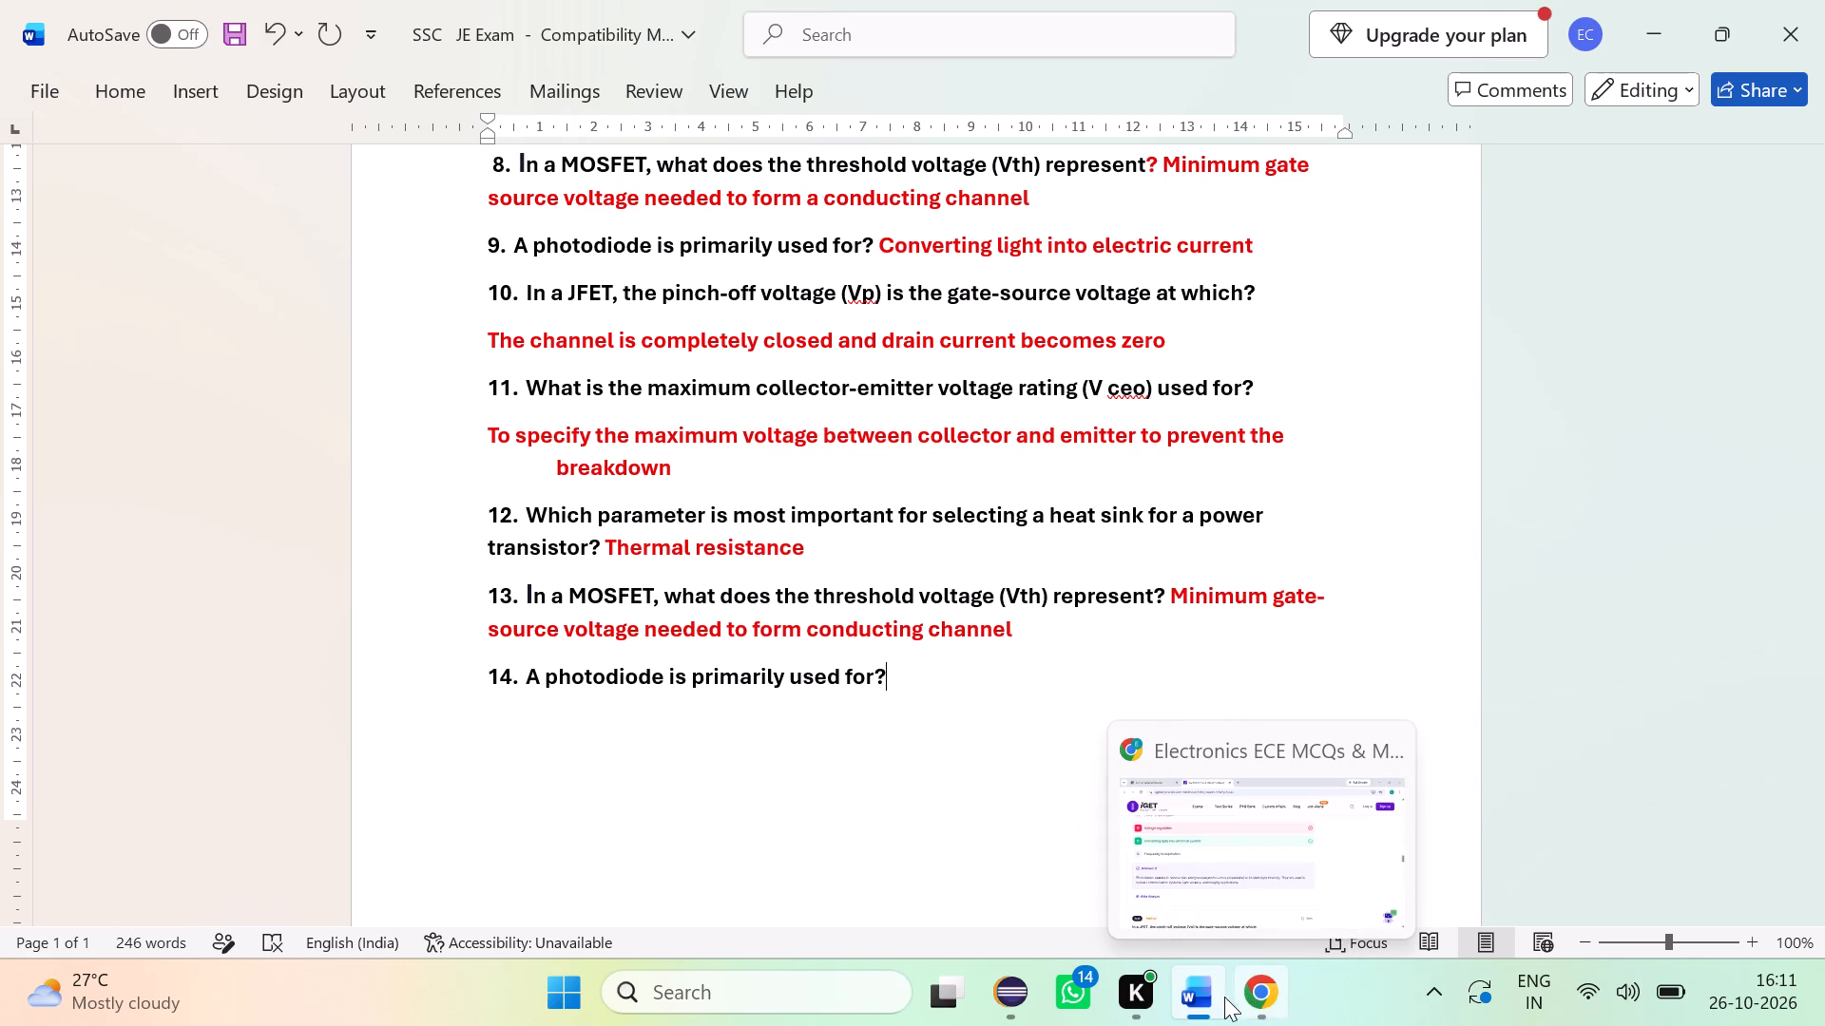
Add the answer "Converting light into electric current" after item 14's question, checking it against the iGET page in Chrome.
click(1254, 983)
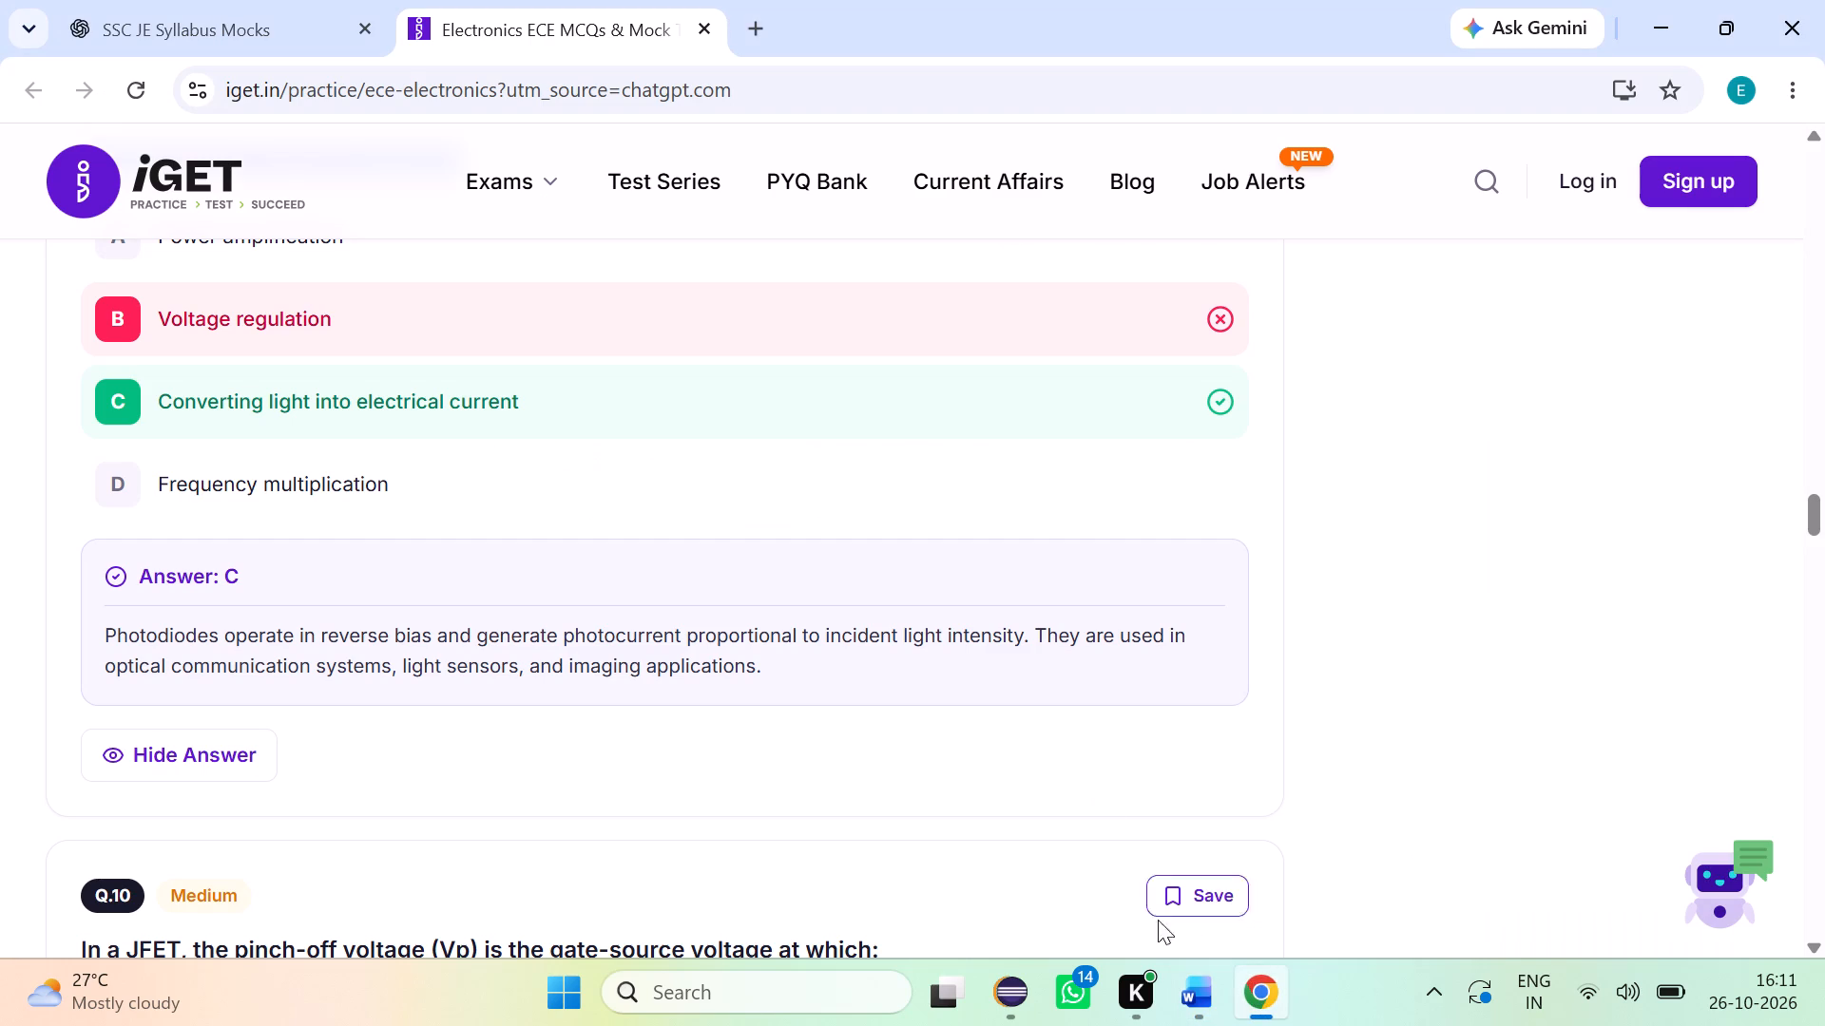
click(1197, 982)
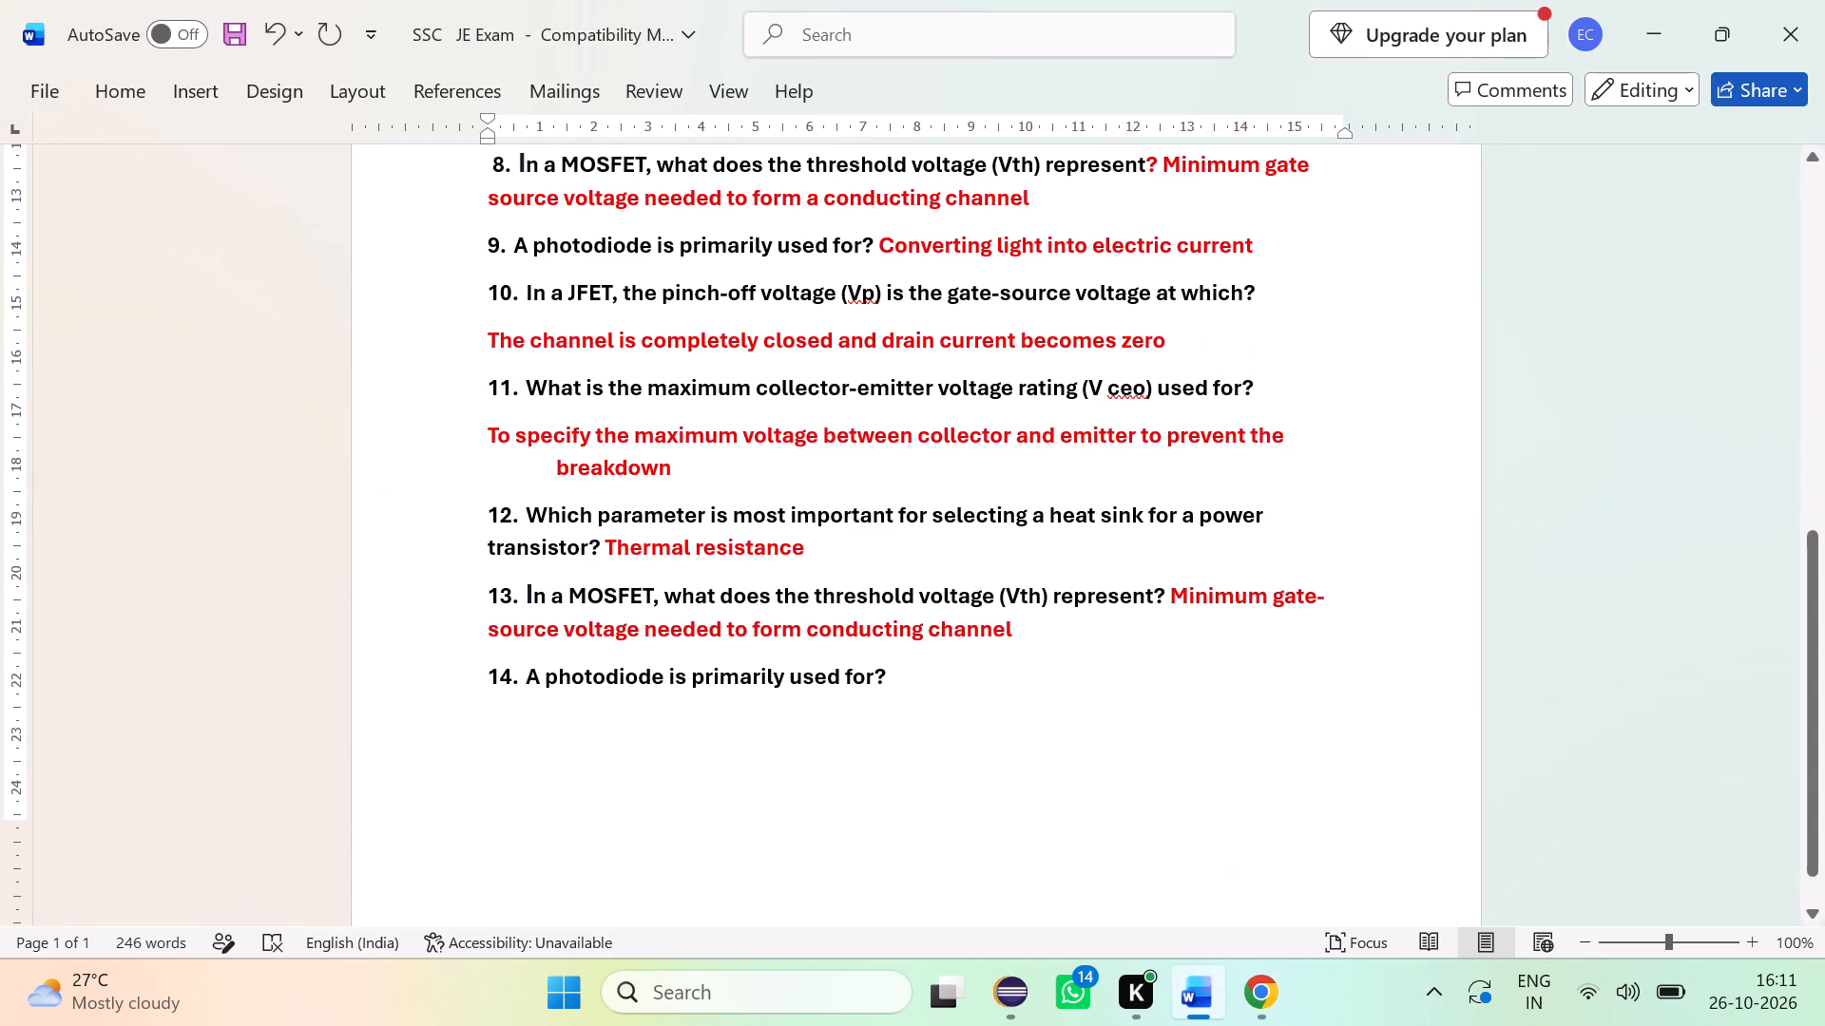
key(space)
text(co)
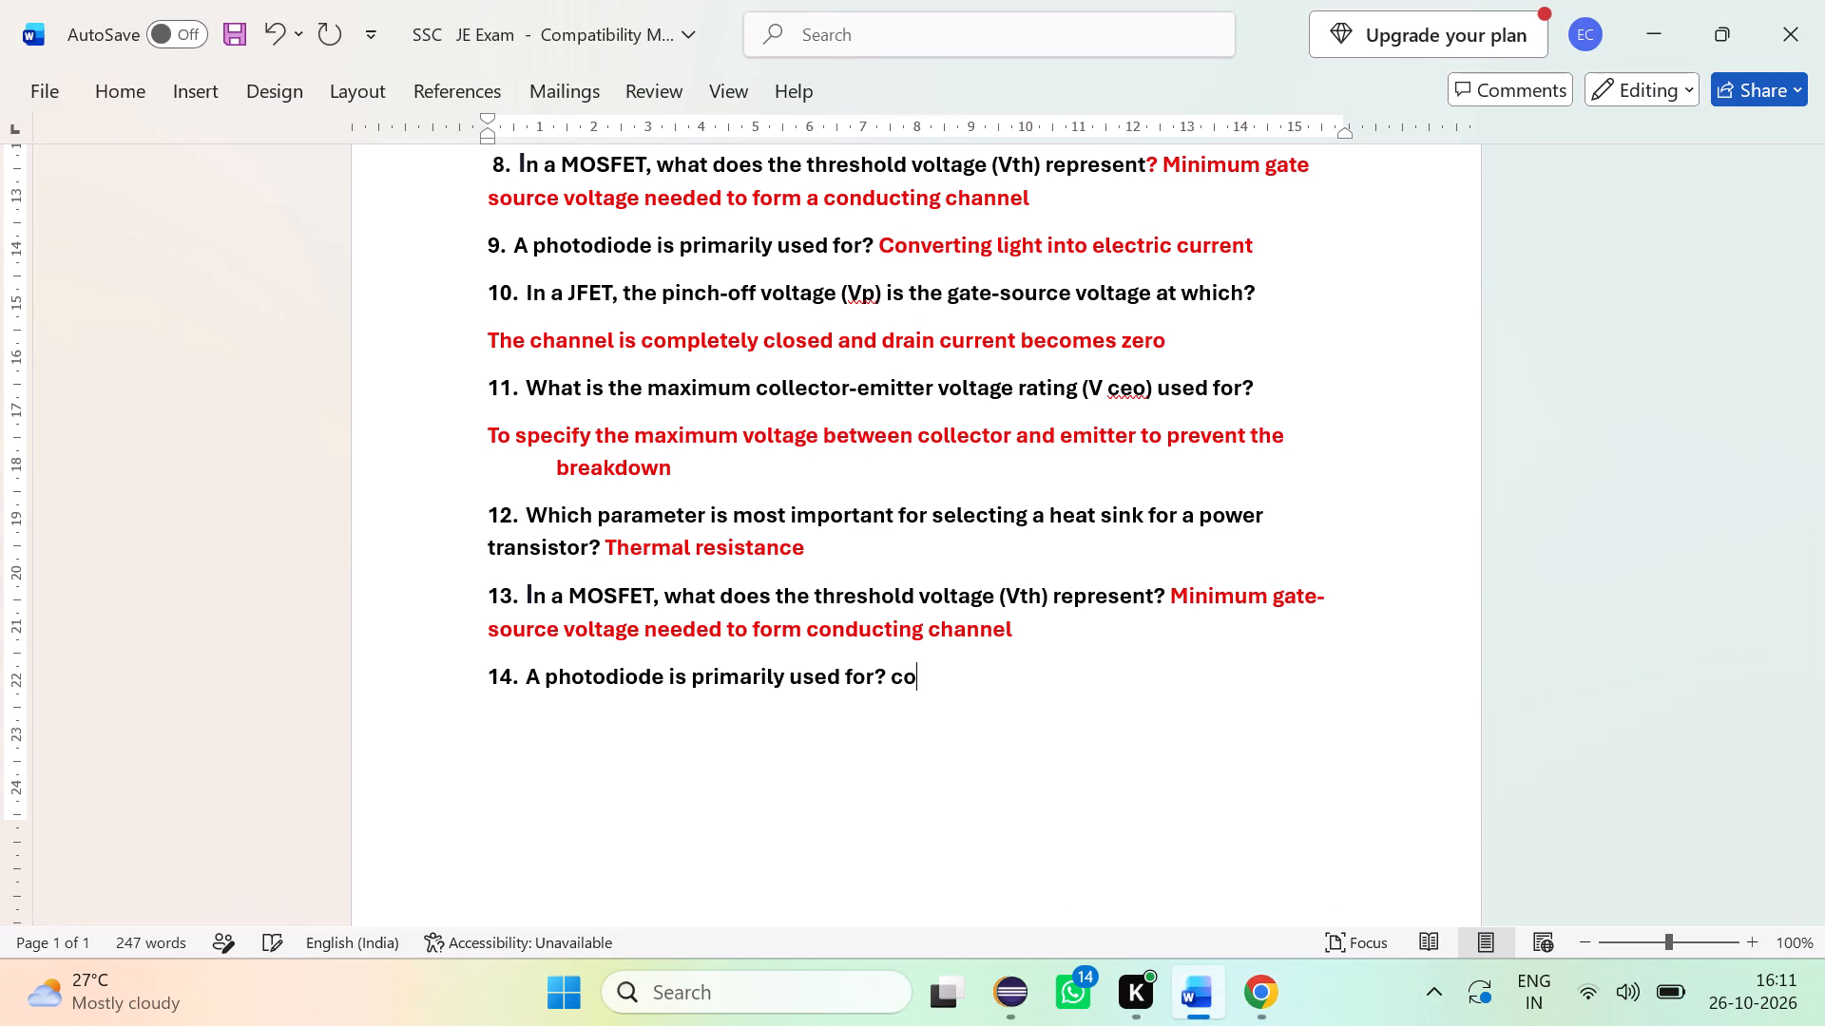
key(v)
key(BackSpace)
key(n)
text(ver)
text(ting)
key(space)
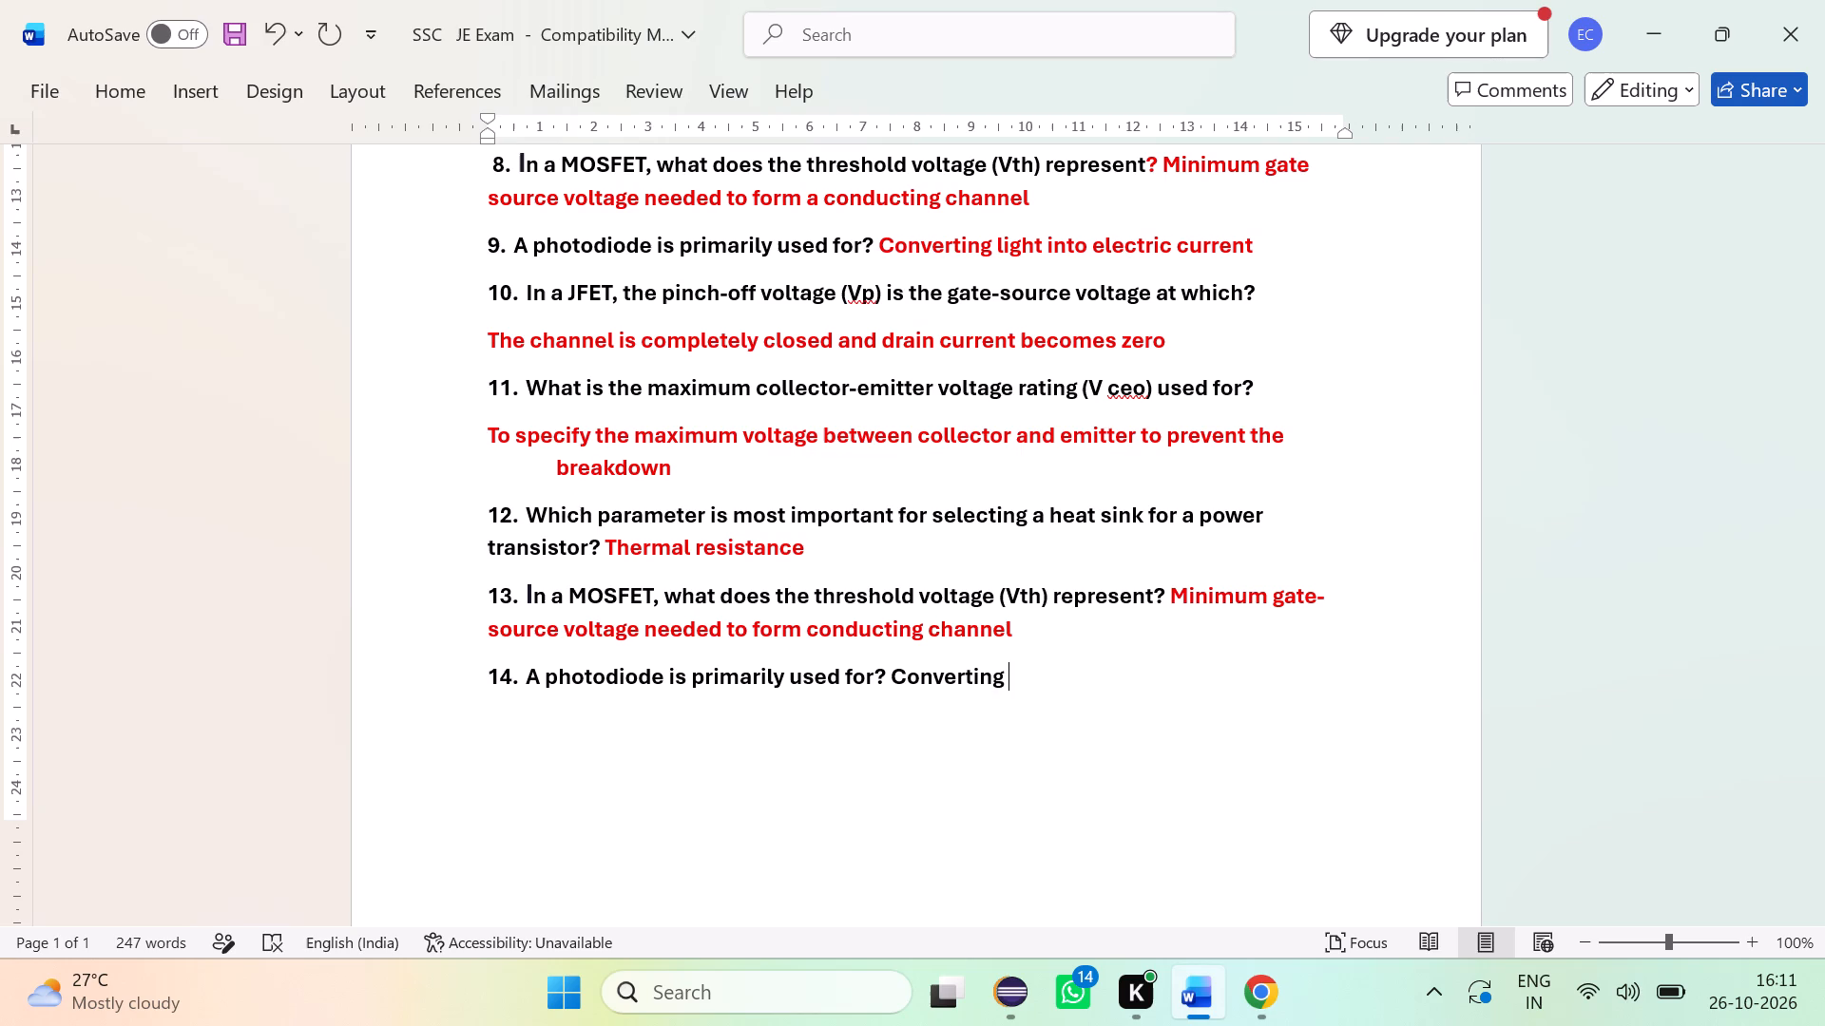
text(into)
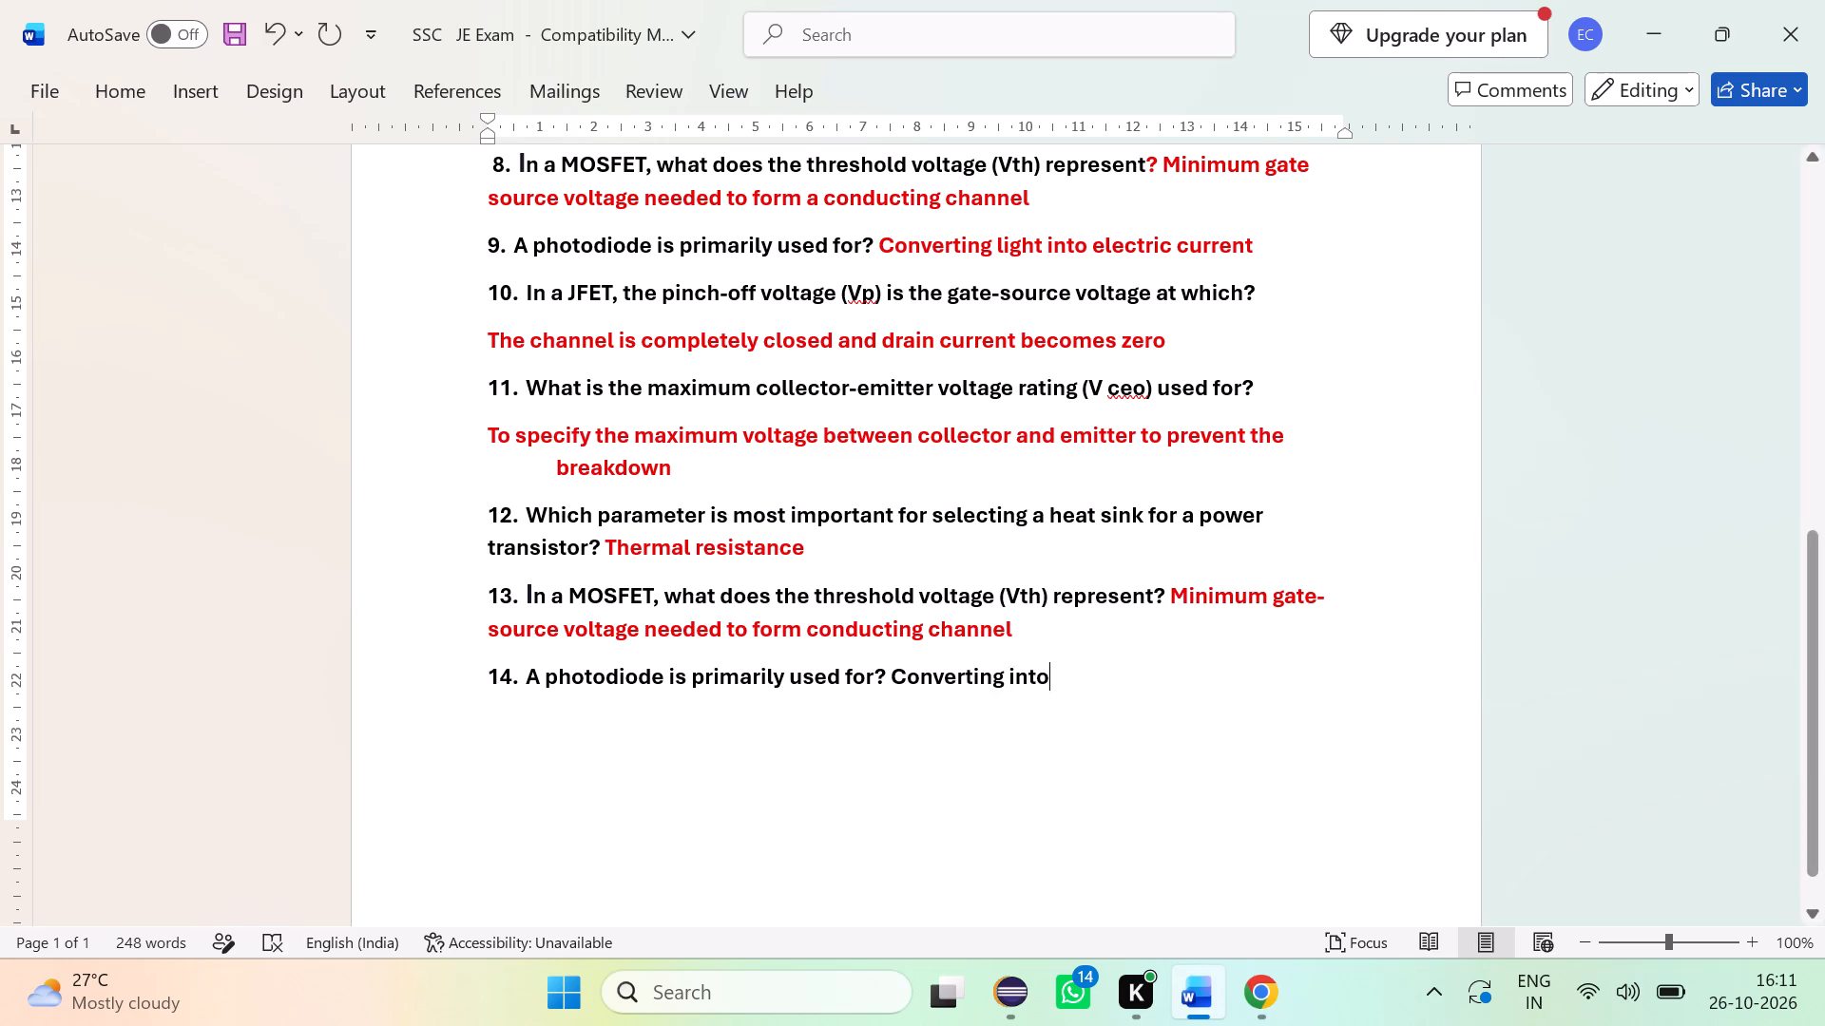
click(1264, 1019)
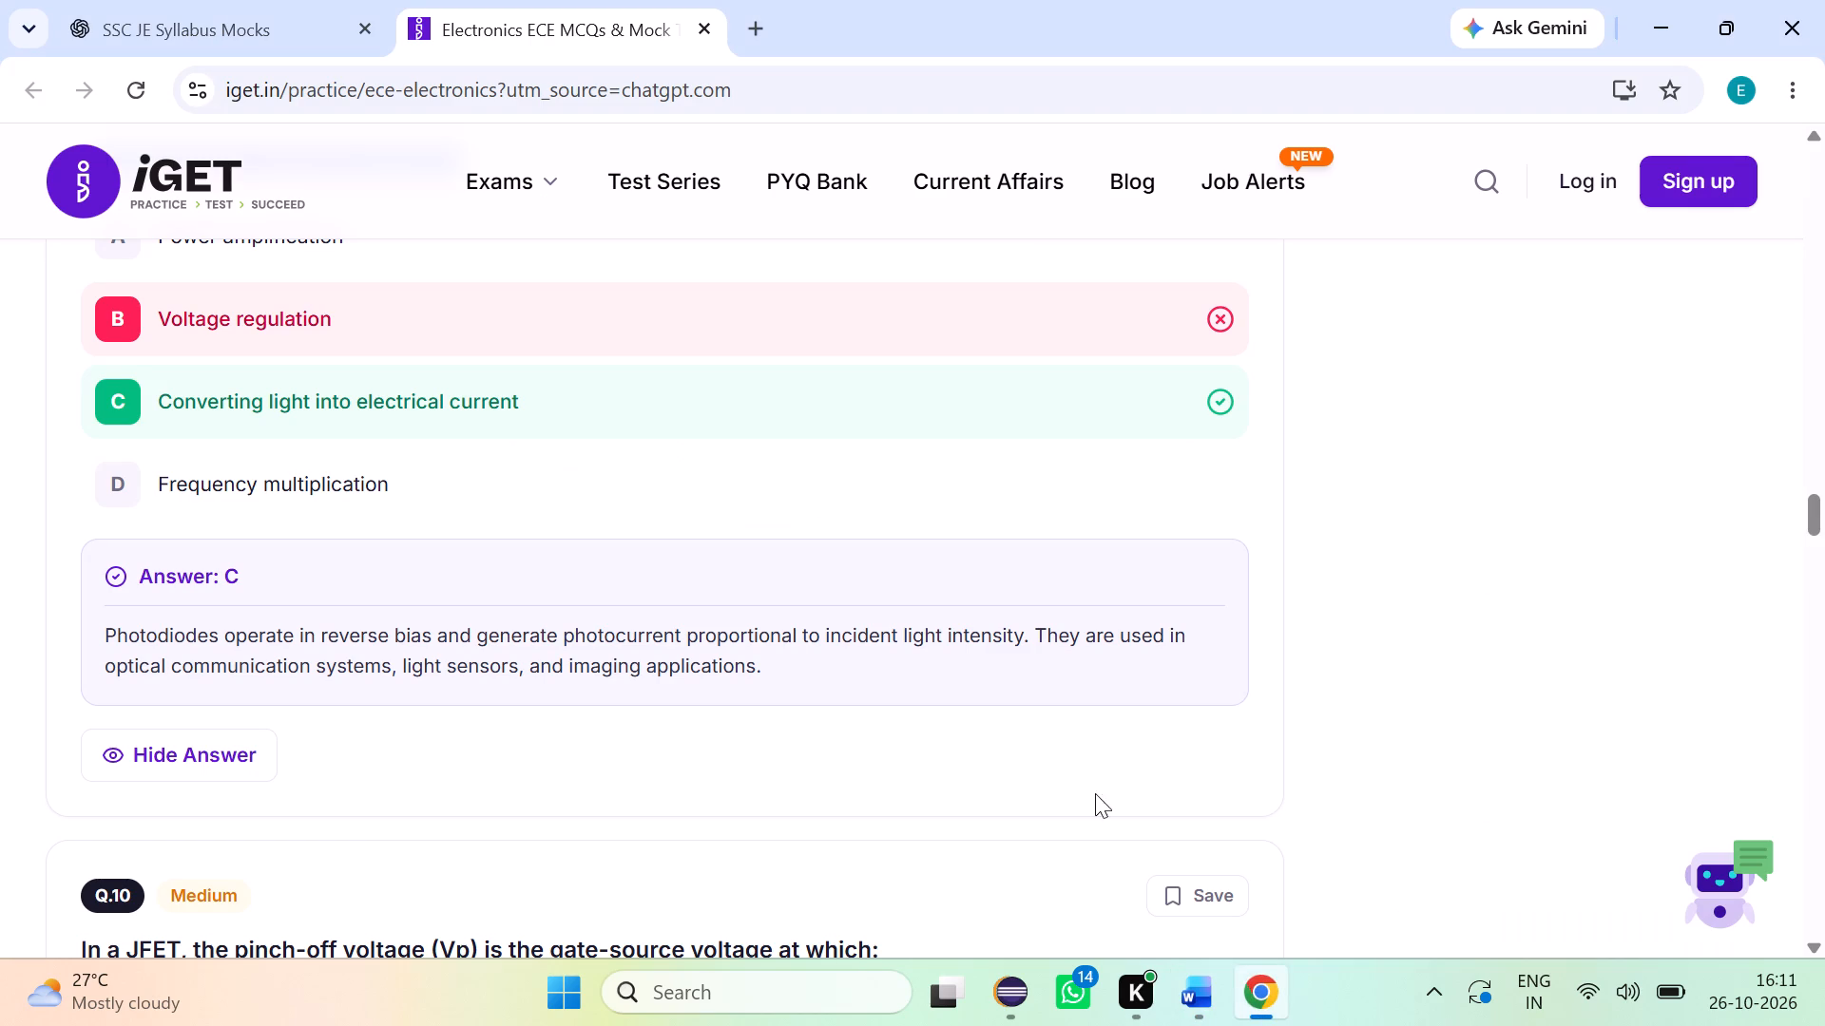
click(1198, 997)
key(BackSpace)
key(BackSpace)
key(BackSpace)
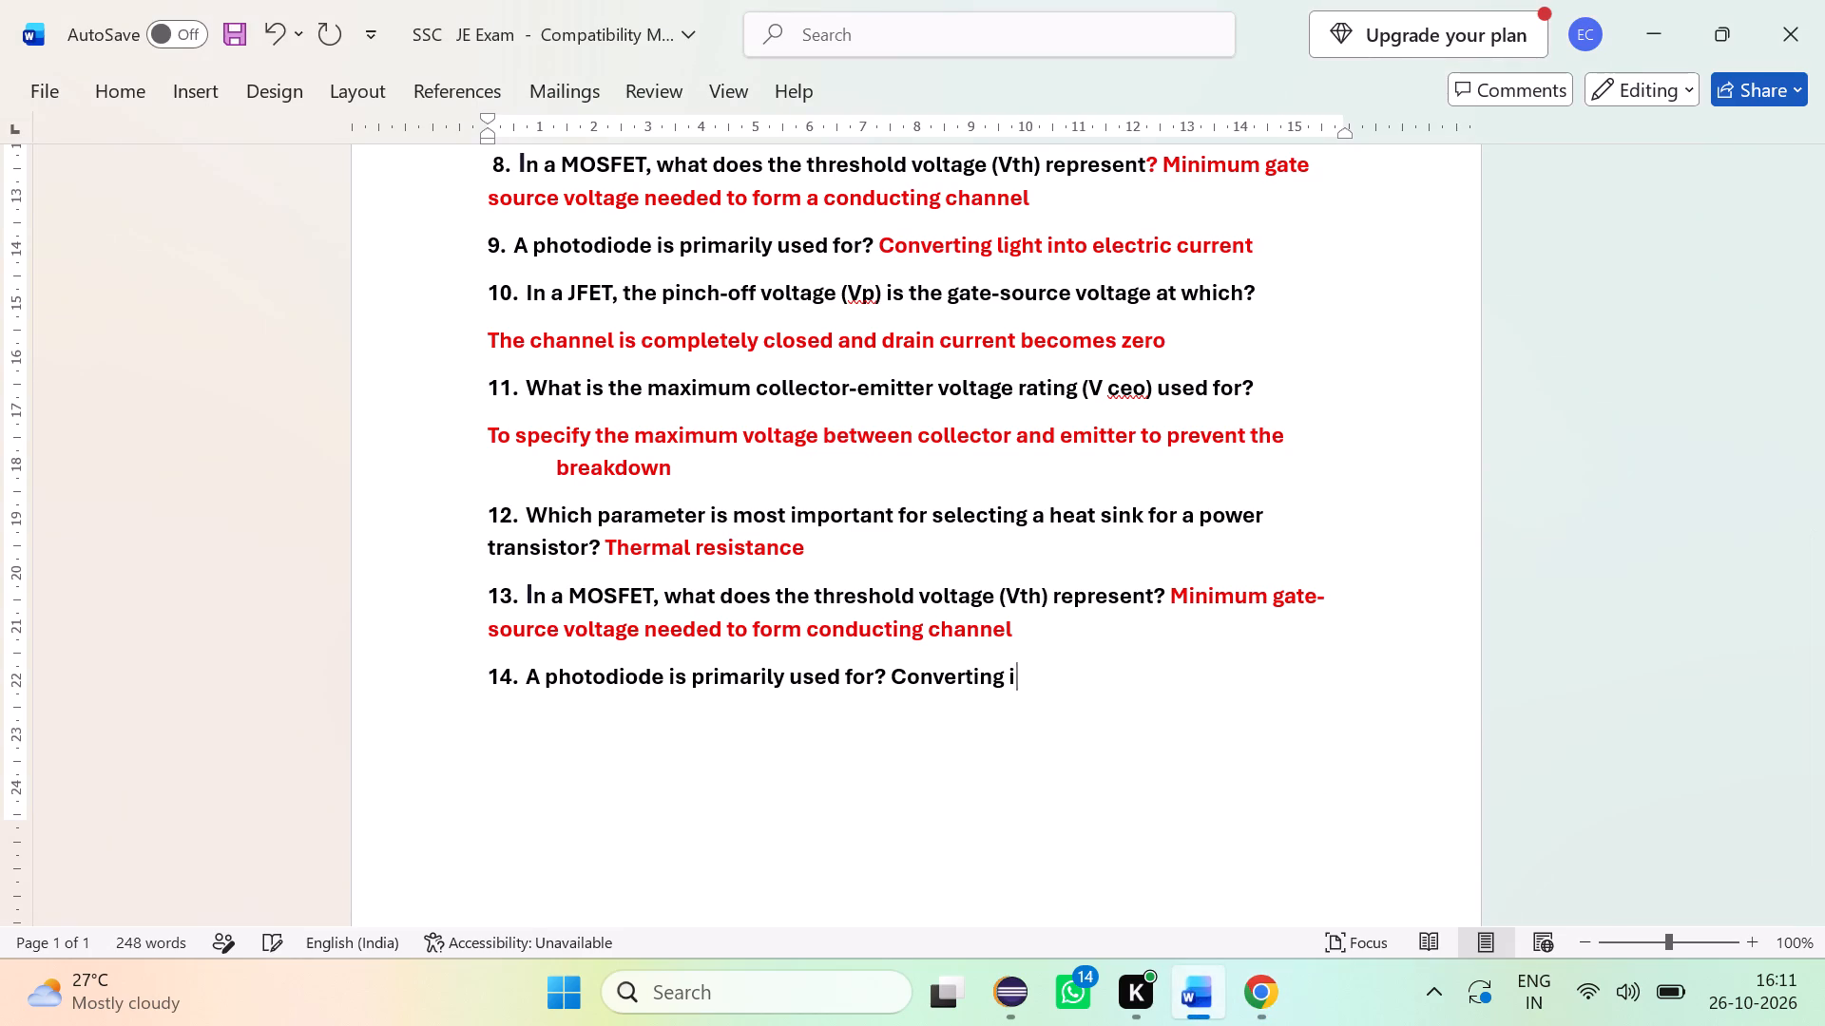
key(BackSpace)
text(light into)
key(space)
click(1259, 993)
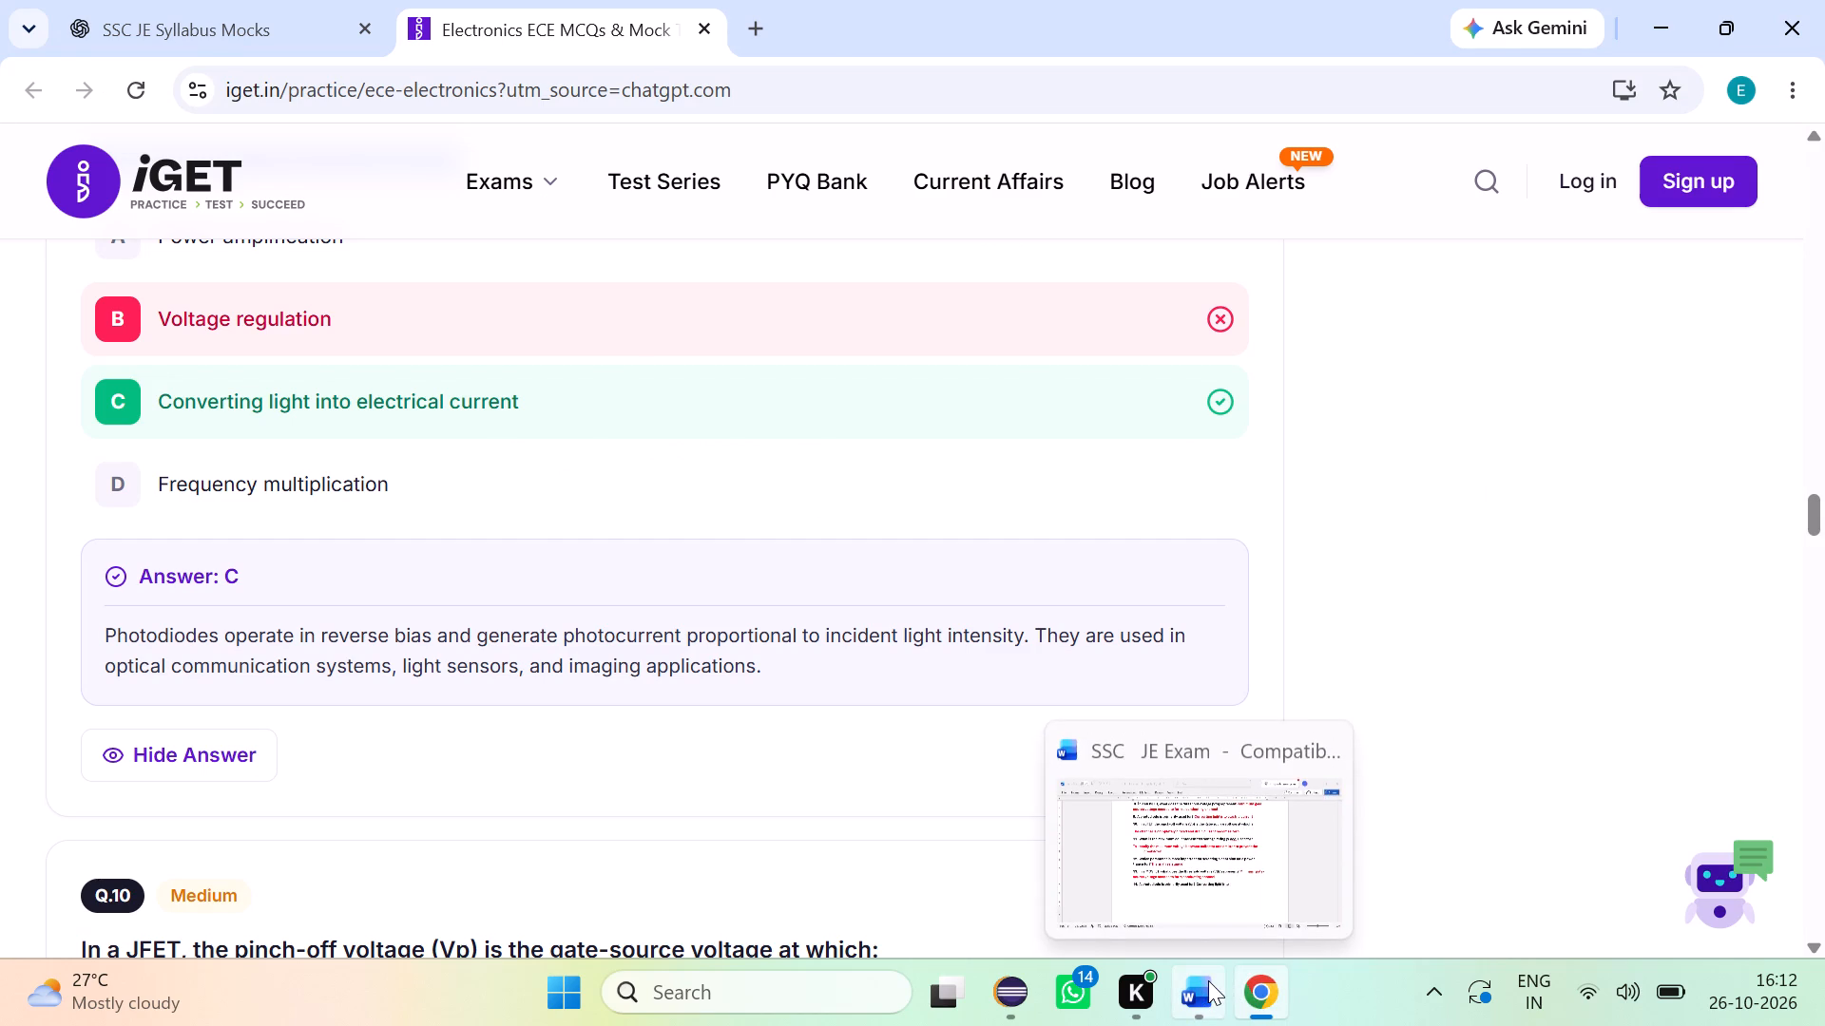
click(1208, 980)
text(electric current)
Add item 15 using iGET's Q.10 question copied from Chrome, ending it with a question mark: "In a JFET, the pinch-off voltage (Vp)... at which?".
key(Return)
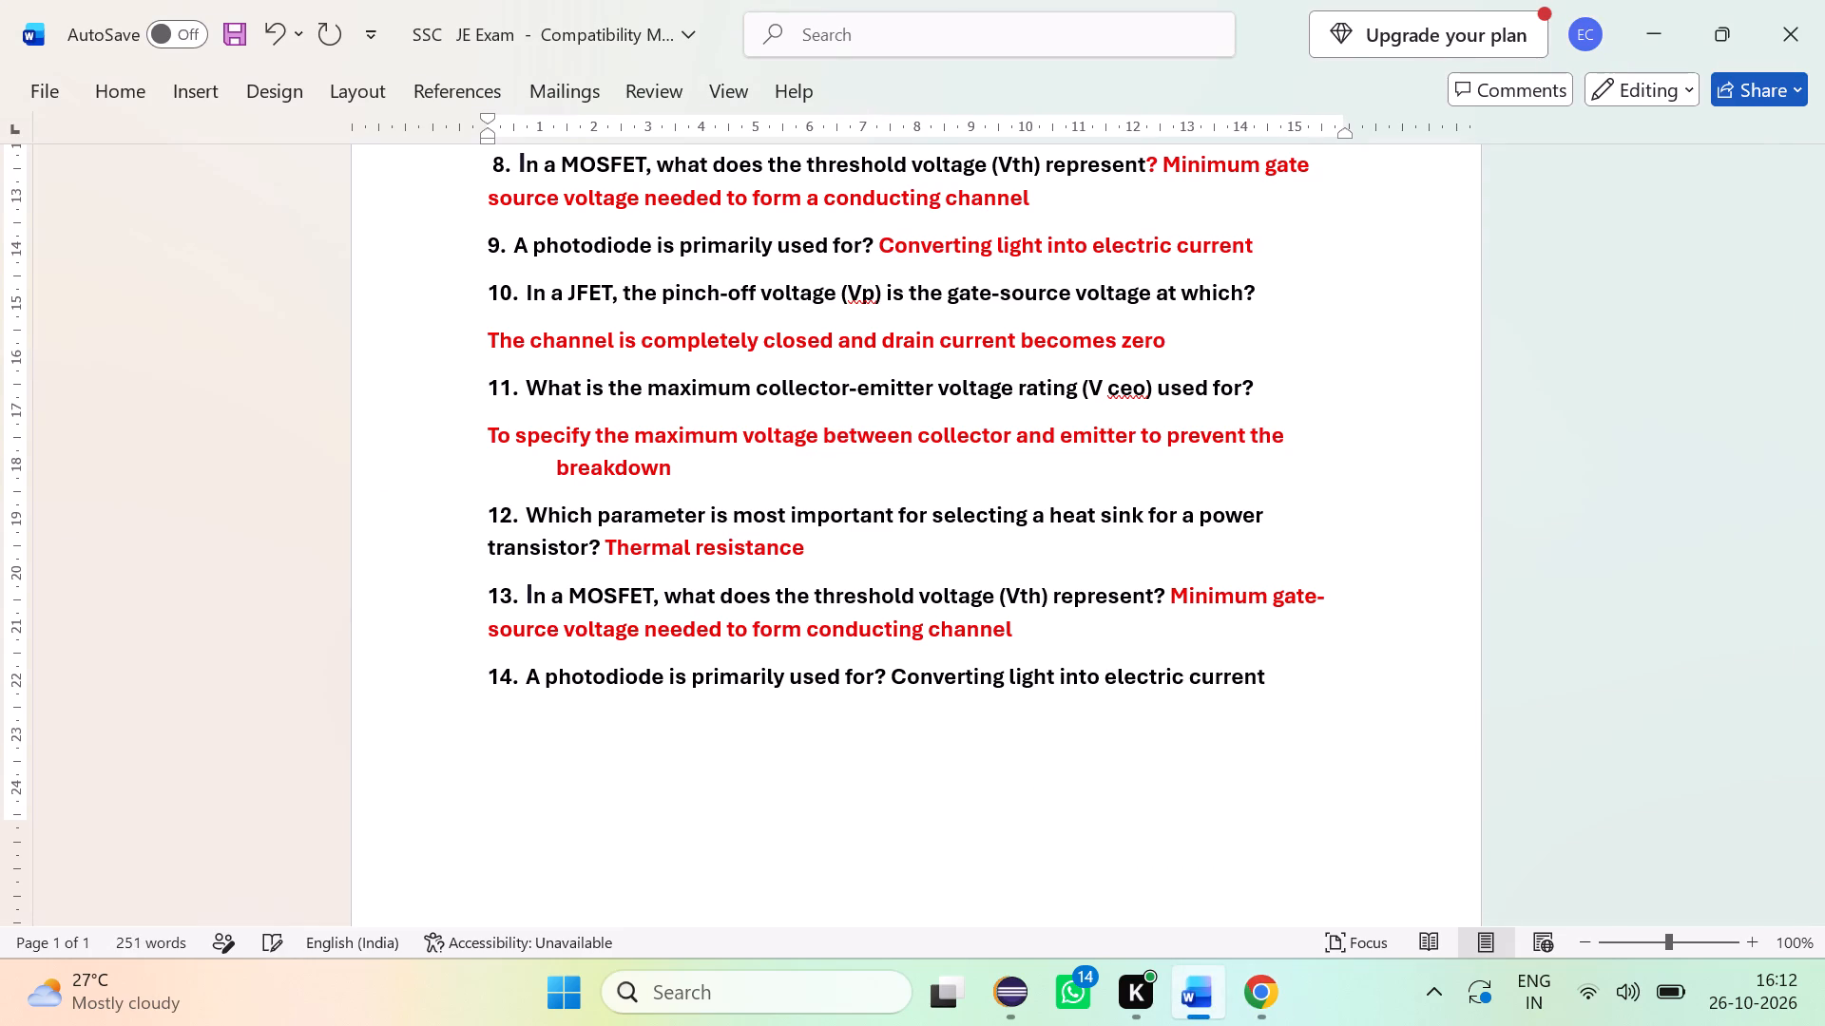
text(15.)
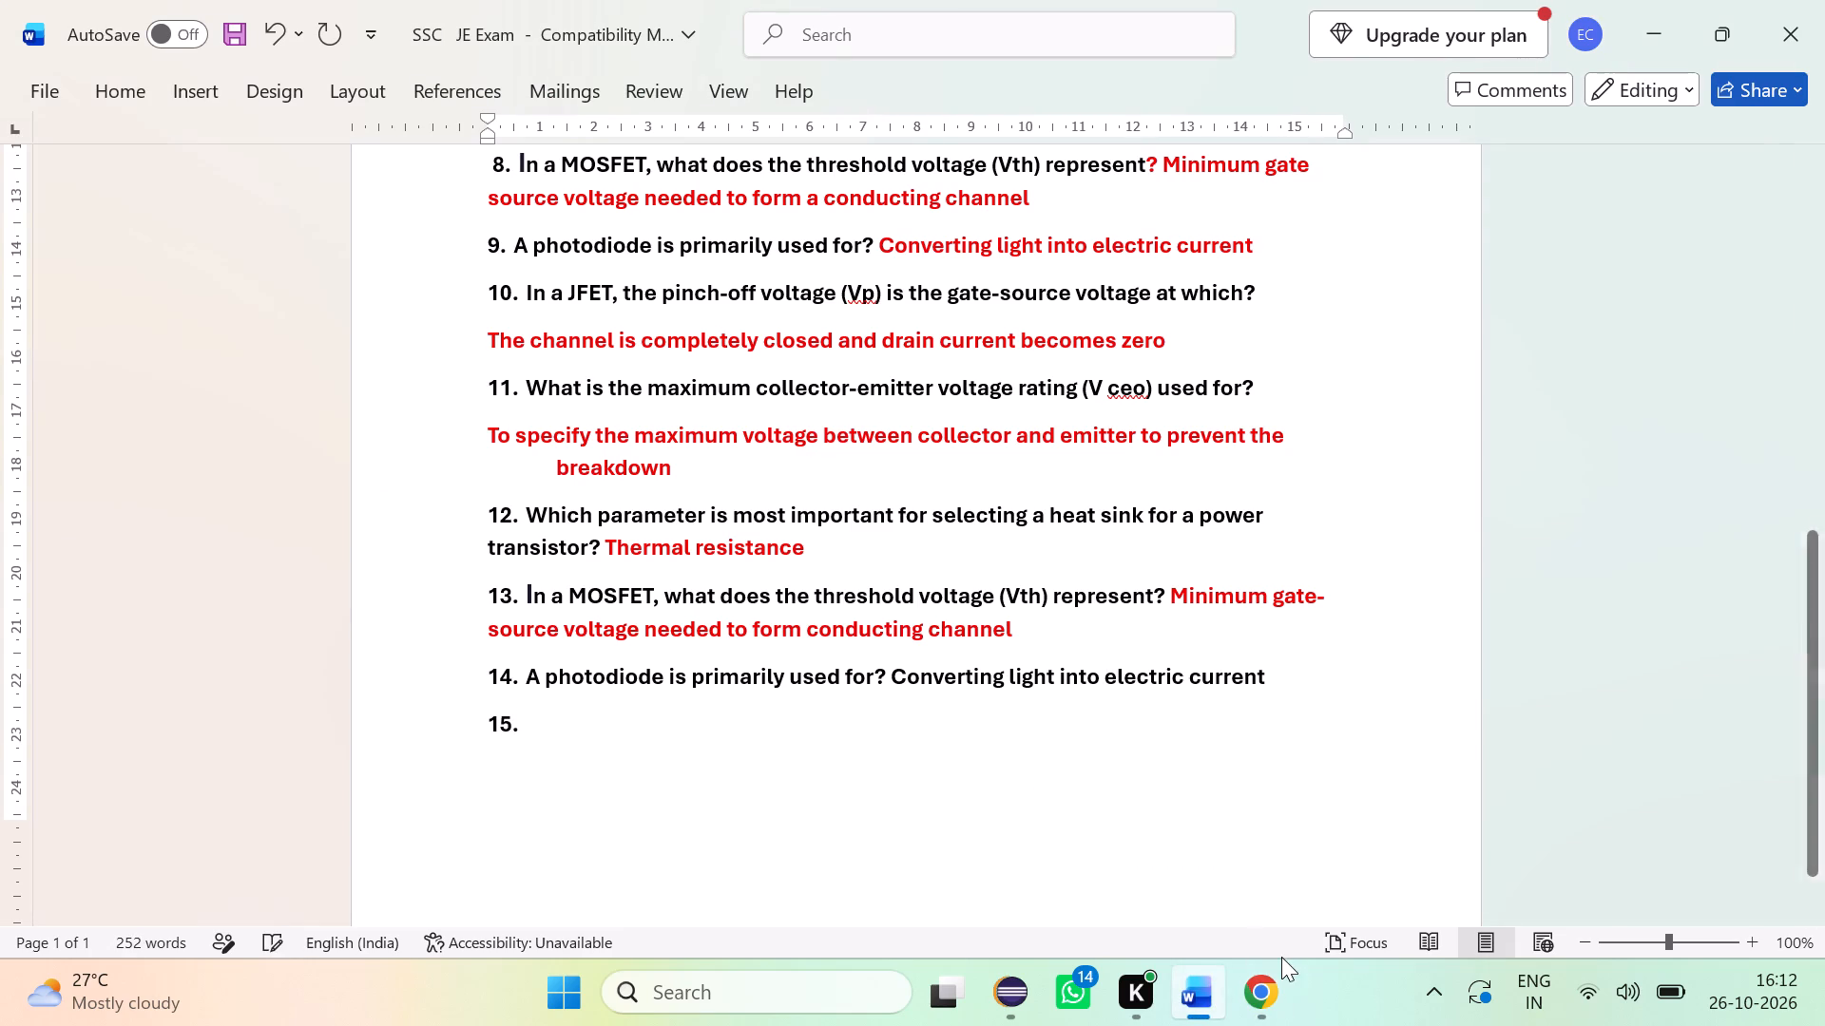
click(1252, 976)
scroll(744, 610, down, 1)
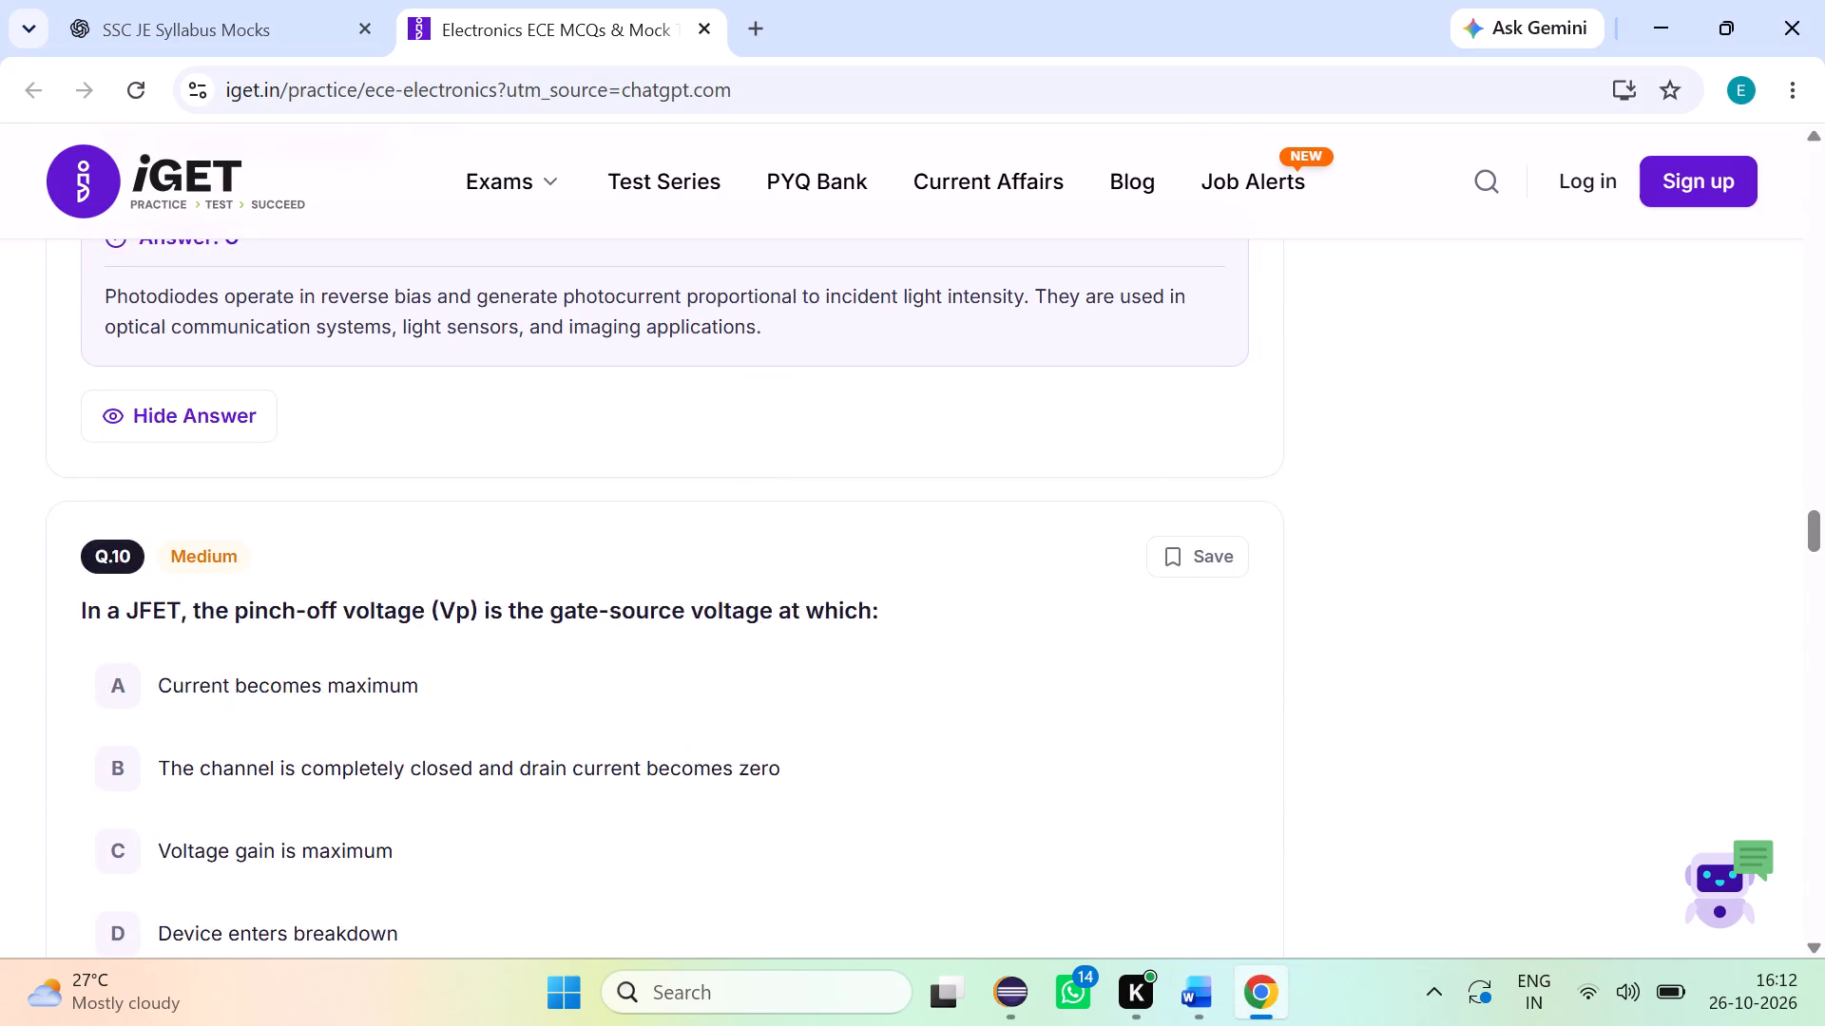
scroll(744, 610, down, 1)
scroll(115, 534, down, 1)
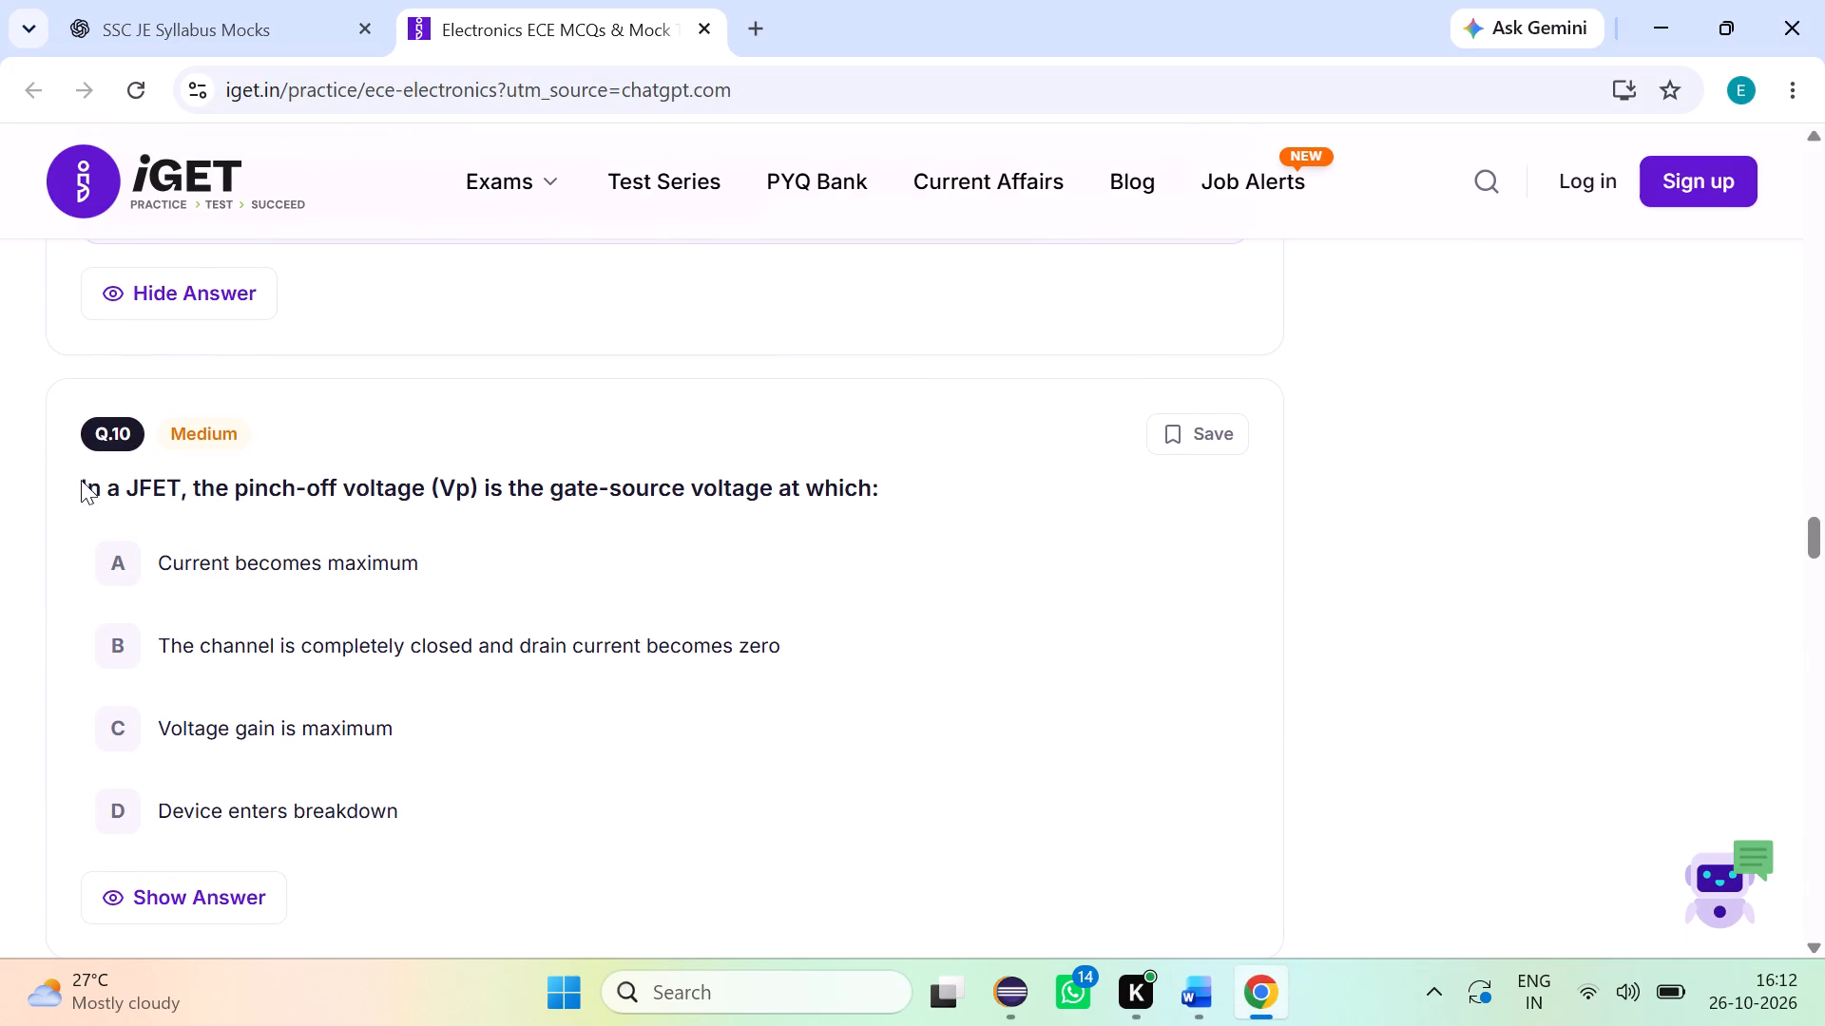
drag(81, 476, 935, 483)
key(ctrl+c)
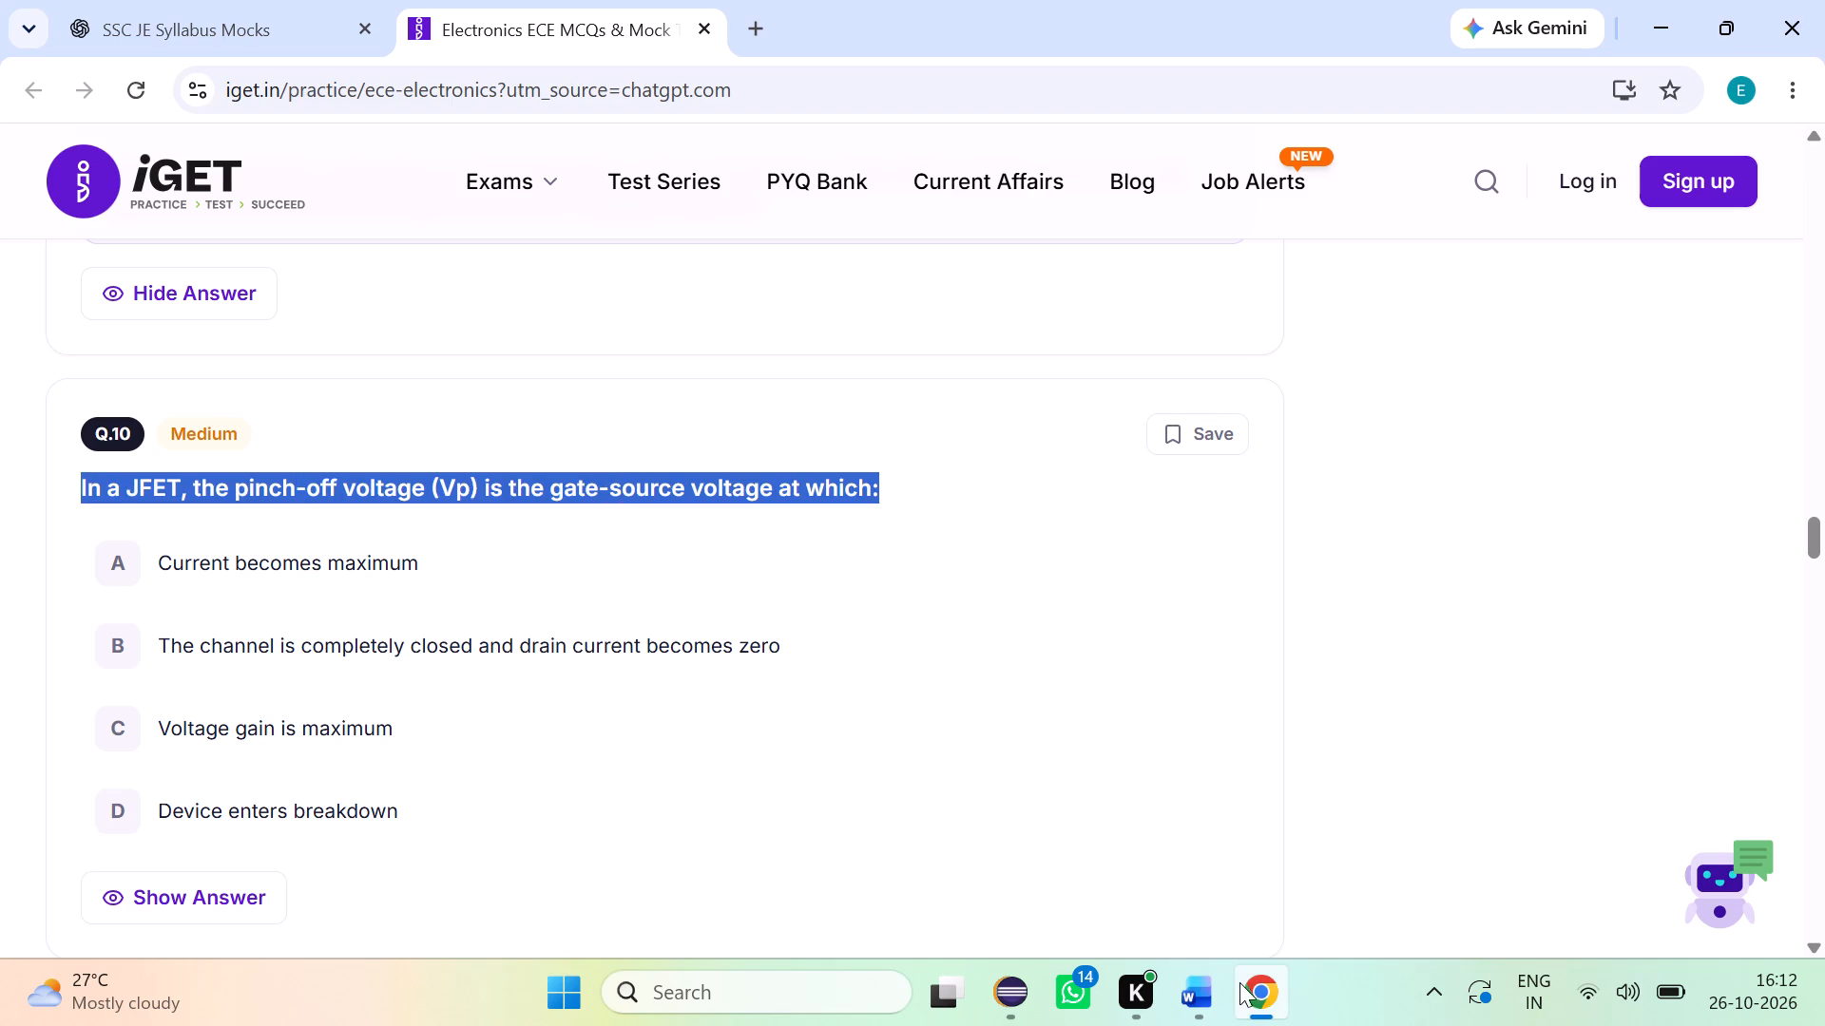
click(1209, 988)
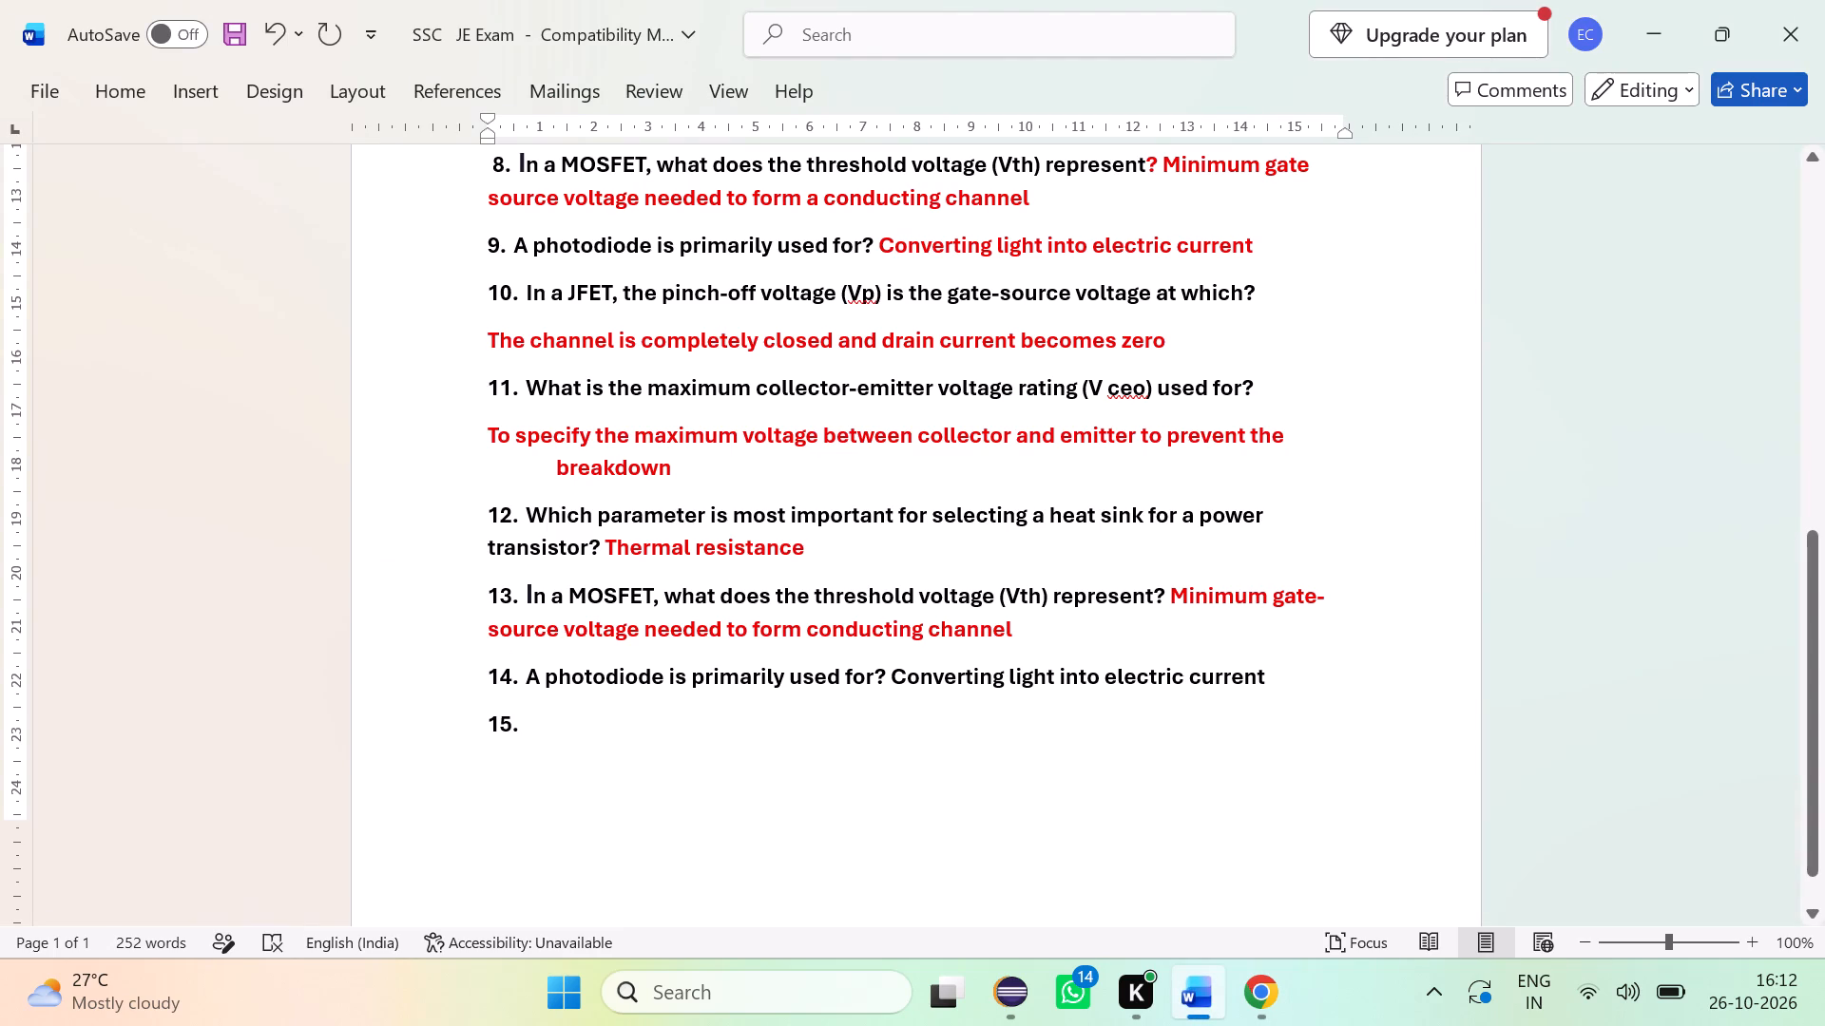
key(ctrl+v)
key(BackSpace)
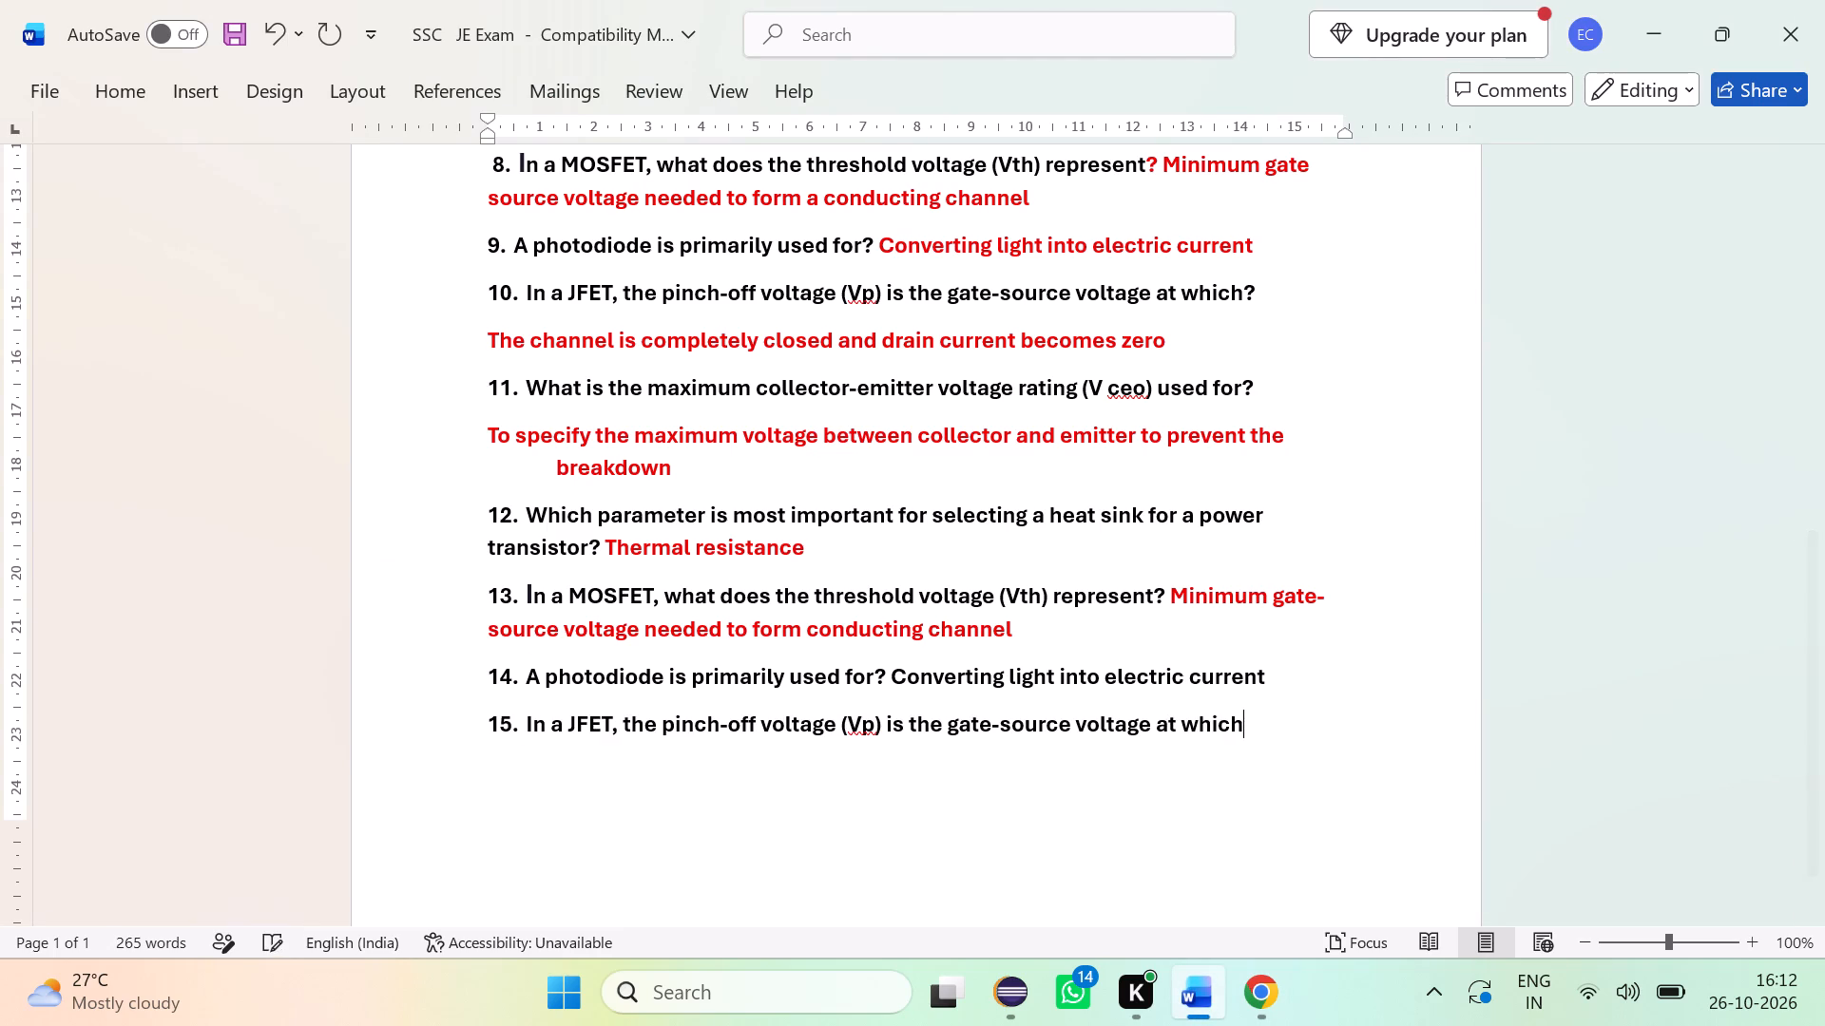
key(shift+question)
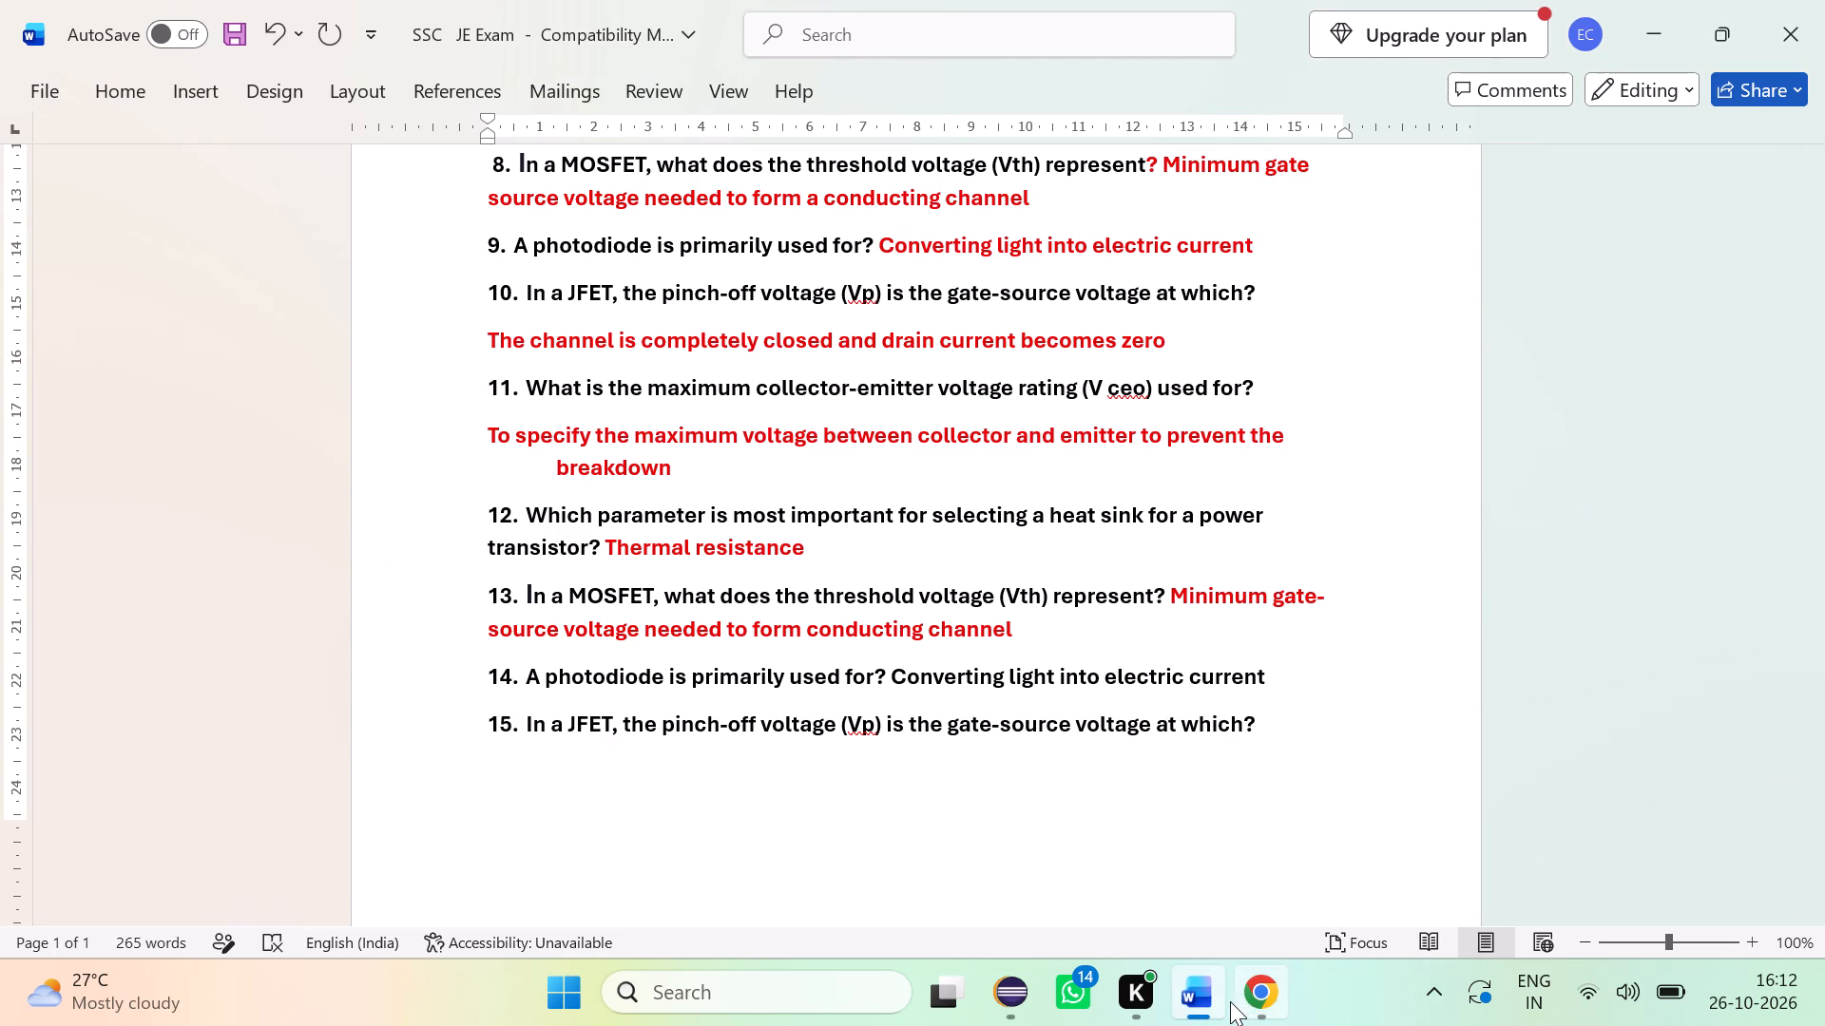
In Chrome, answer iGET's Q.10 with option B, "The channel is completely closed and drain current becomes zero".
click(1230, 1001)
click(329, 673)
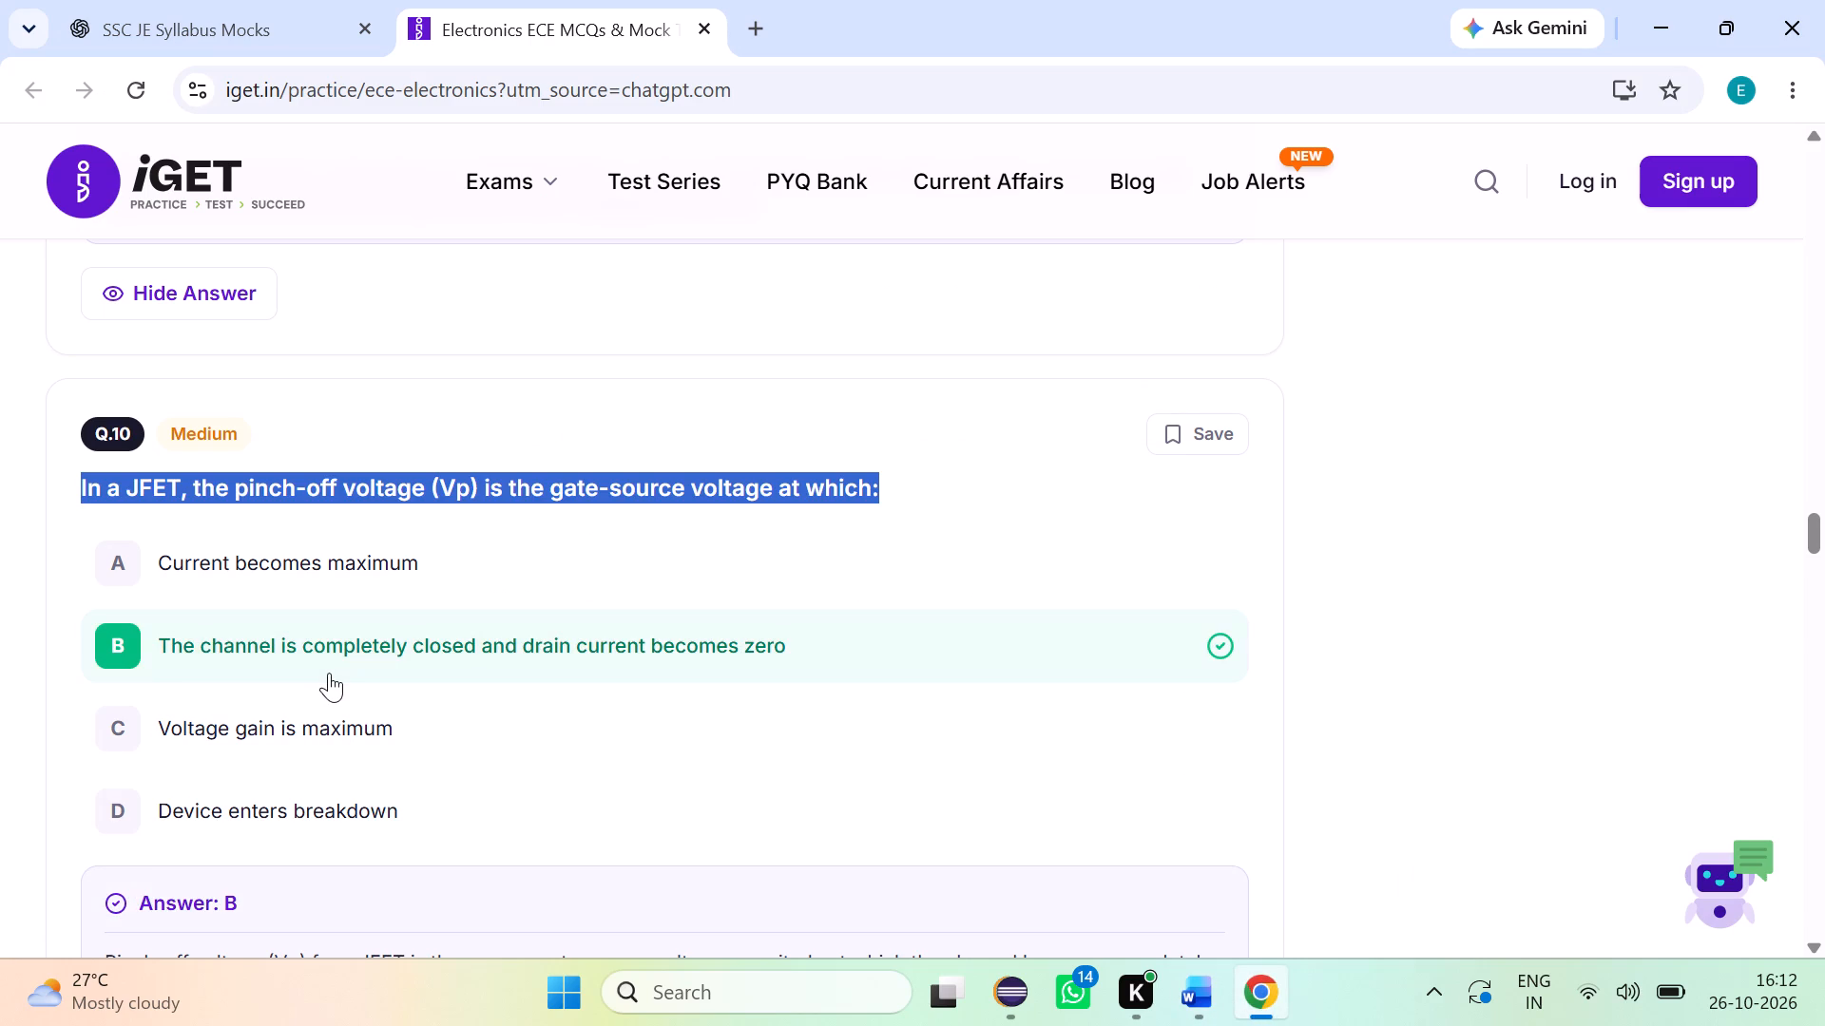
Switch to the SSC JE Exam document in Word and insert a space between "V" and "p" in item 15's question.
click(1201, 996)
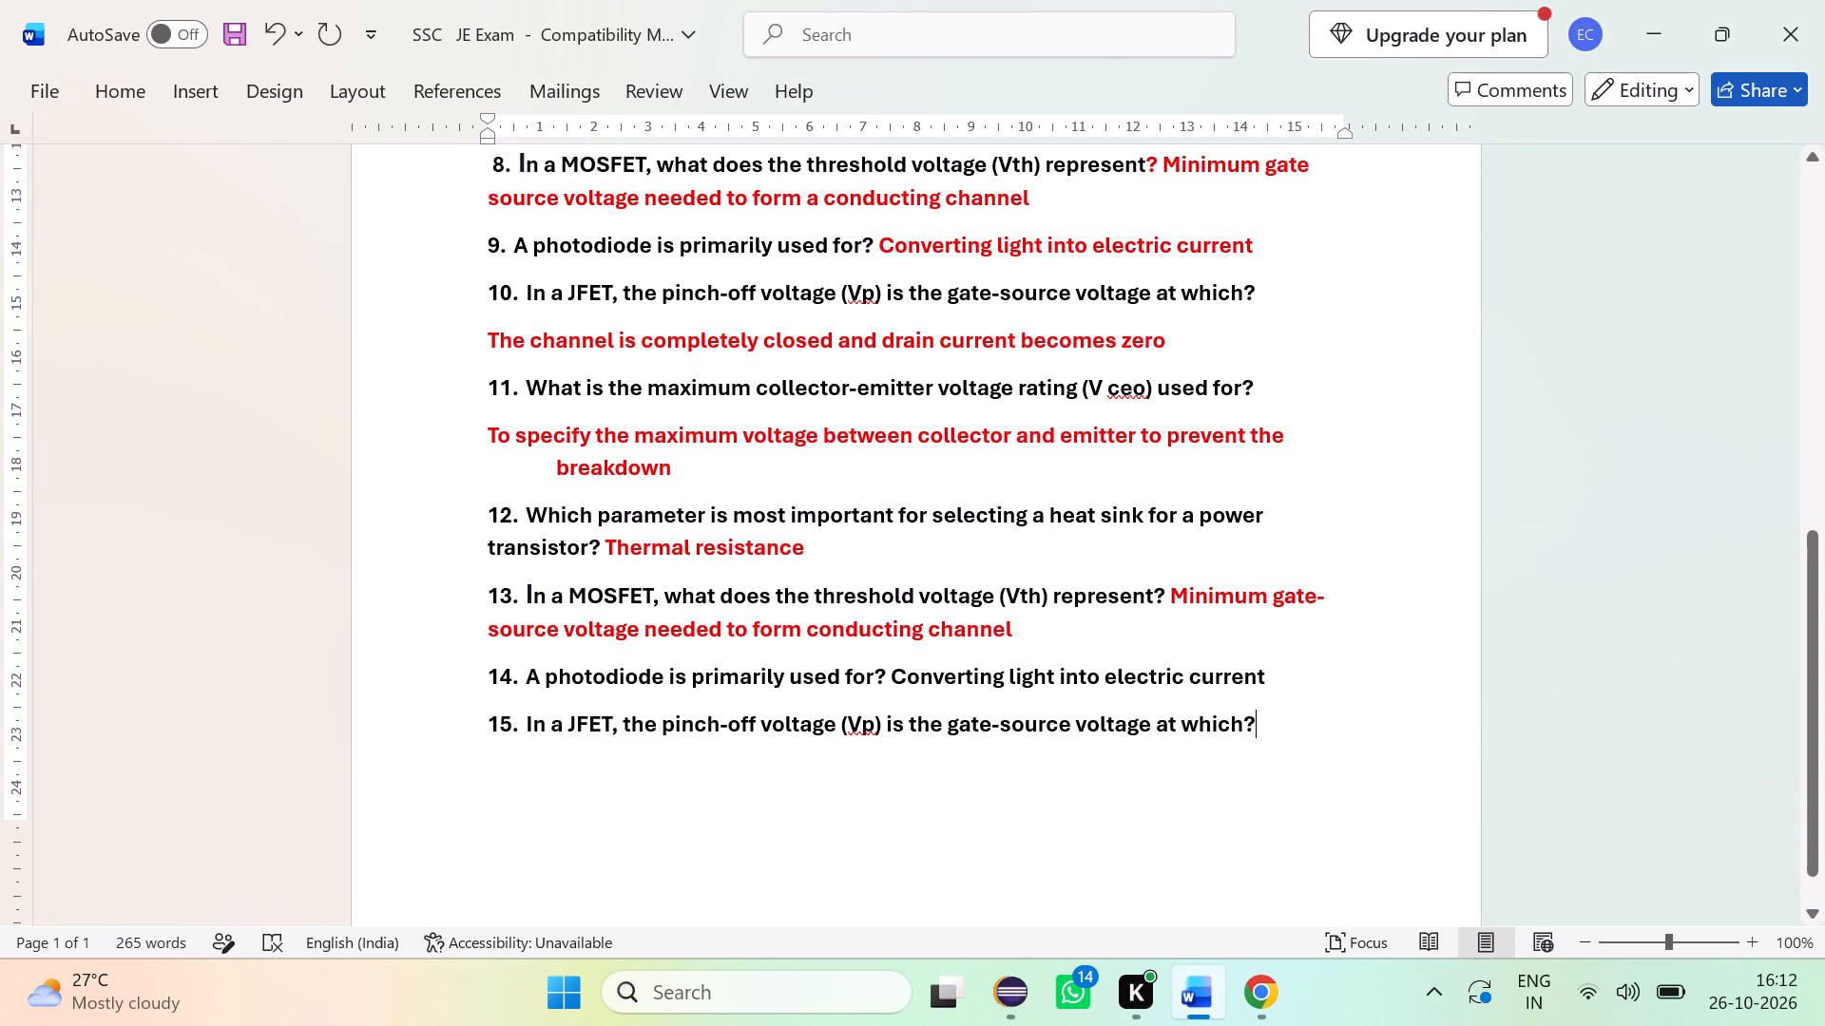
click(856, 718)
key(space)
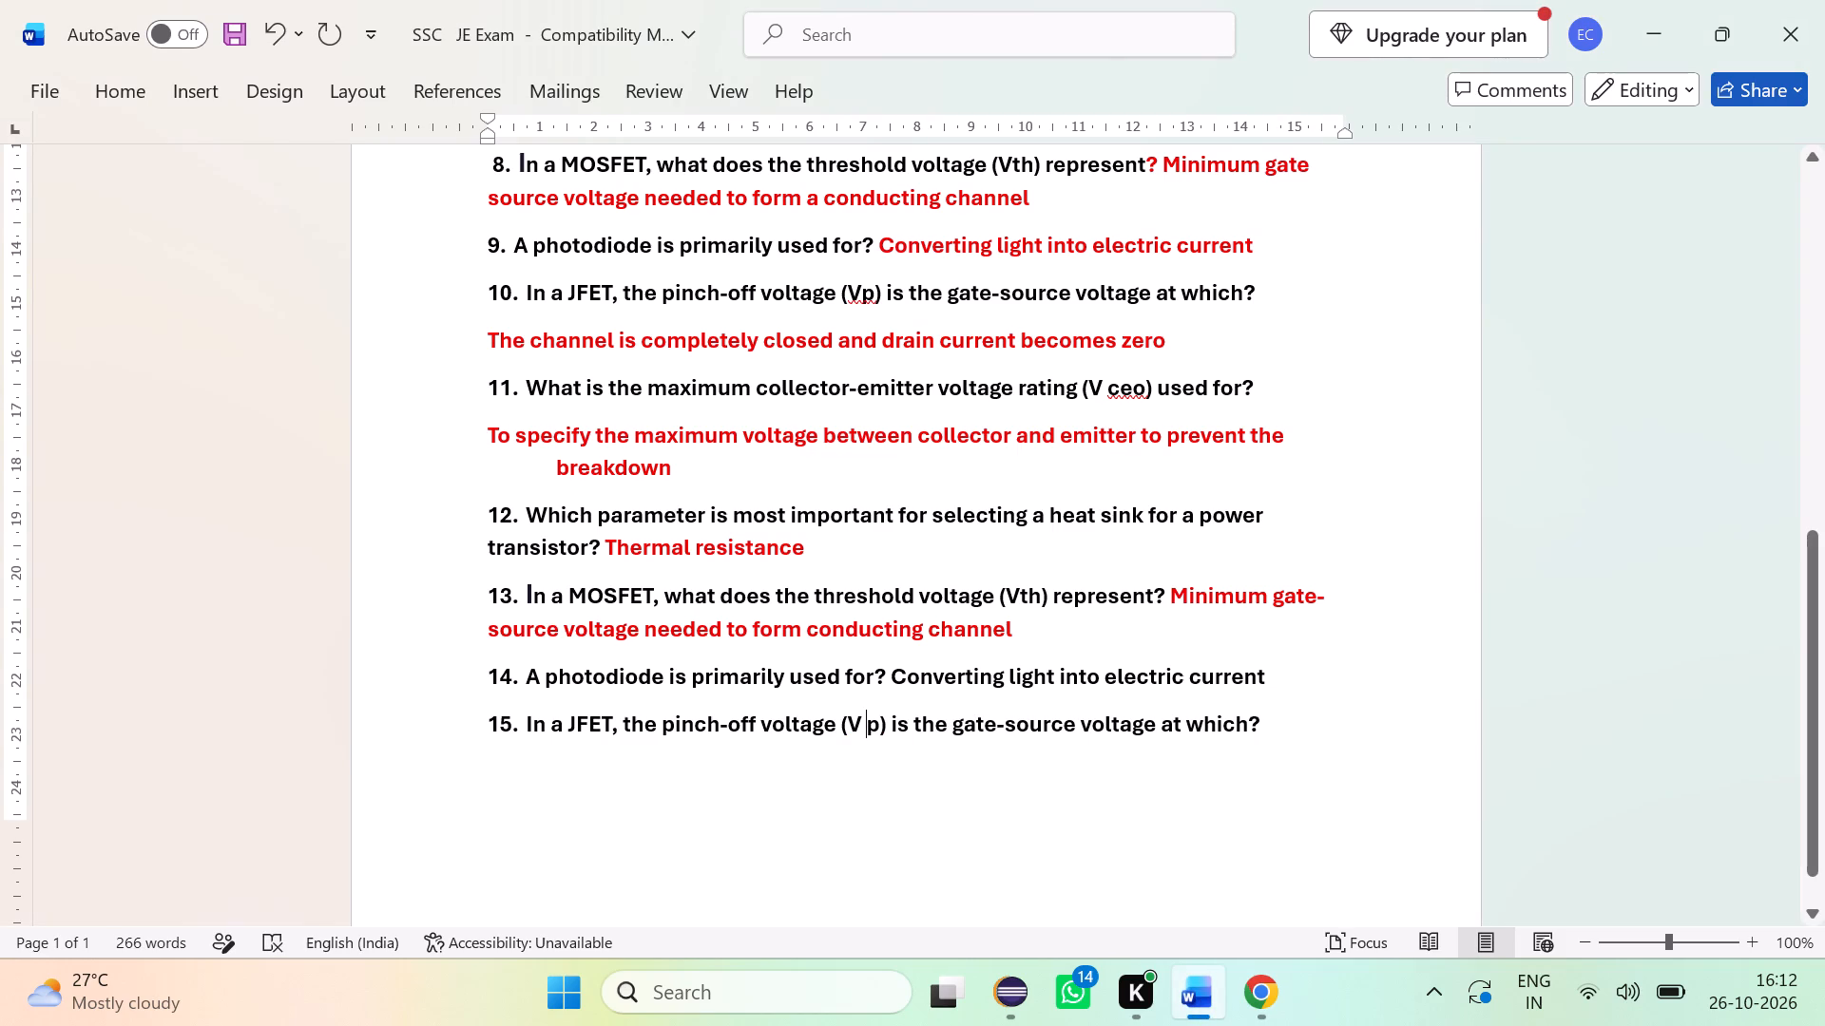
Colour item 14's answer "Converting light into electric current" in standard red.
drag(896, 676, 1330, 679)
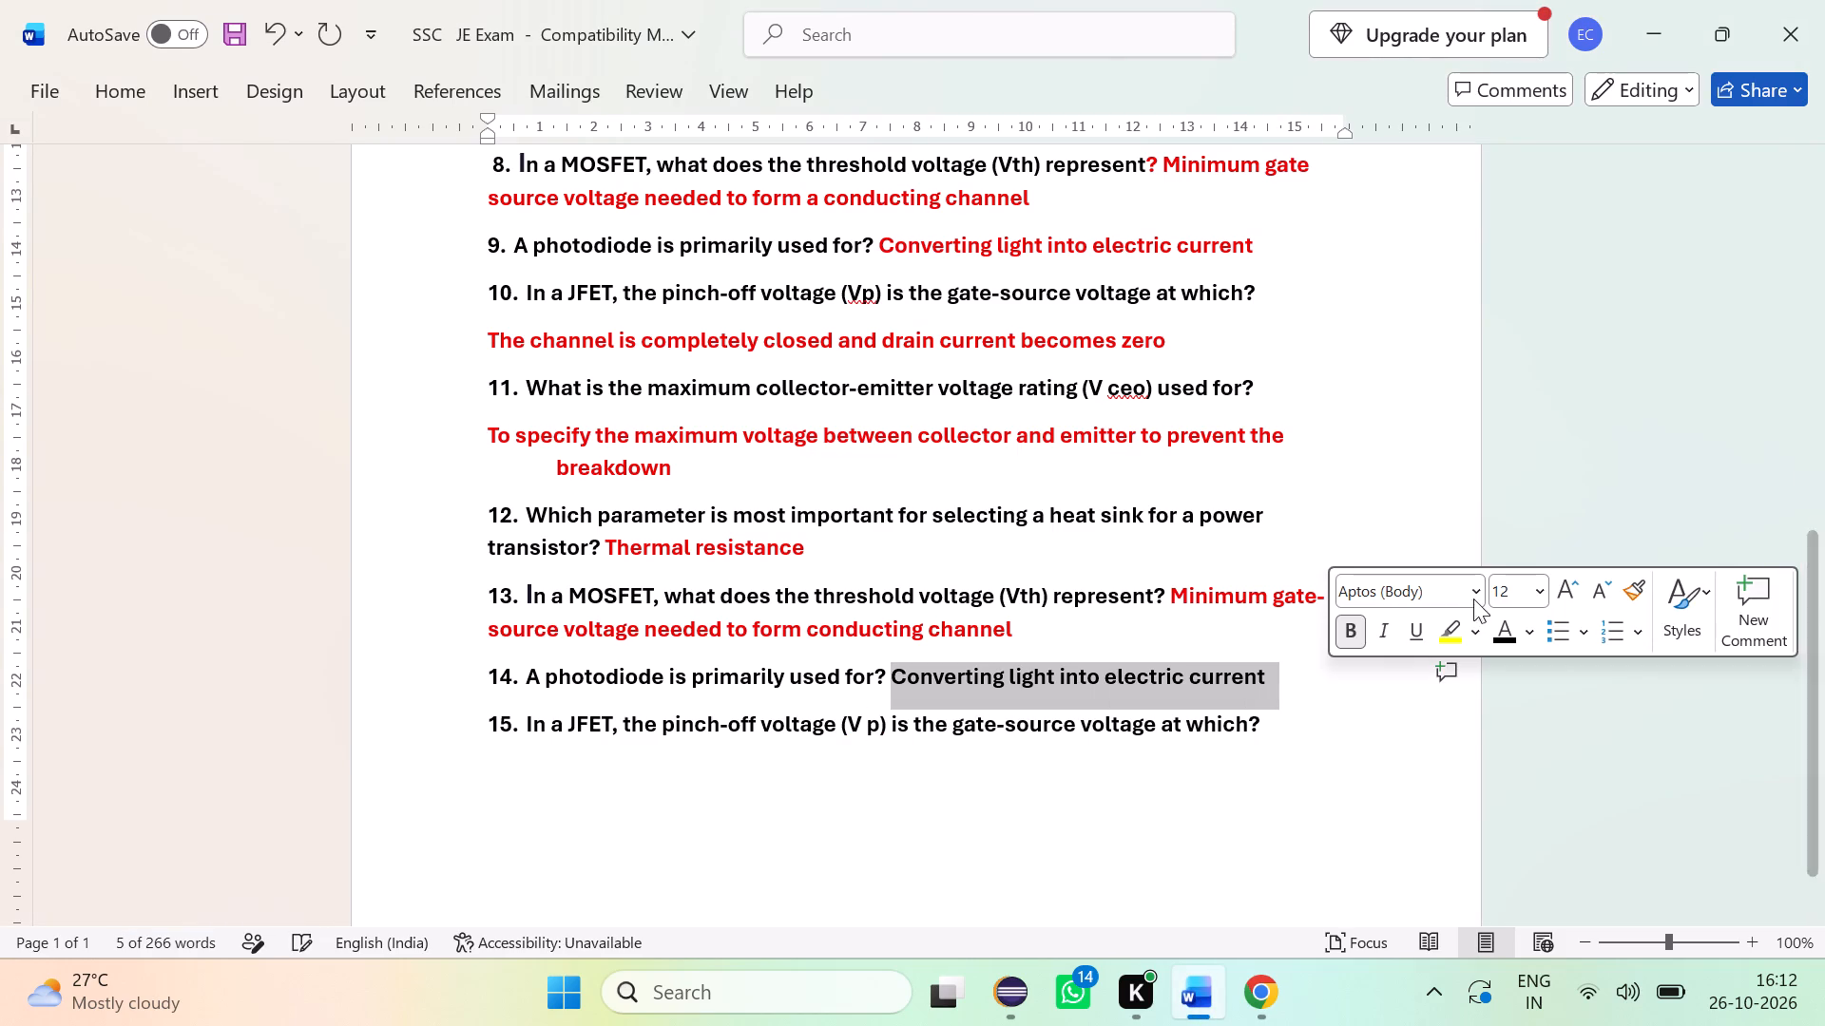
click(1518, 634)
click(1518, 620)
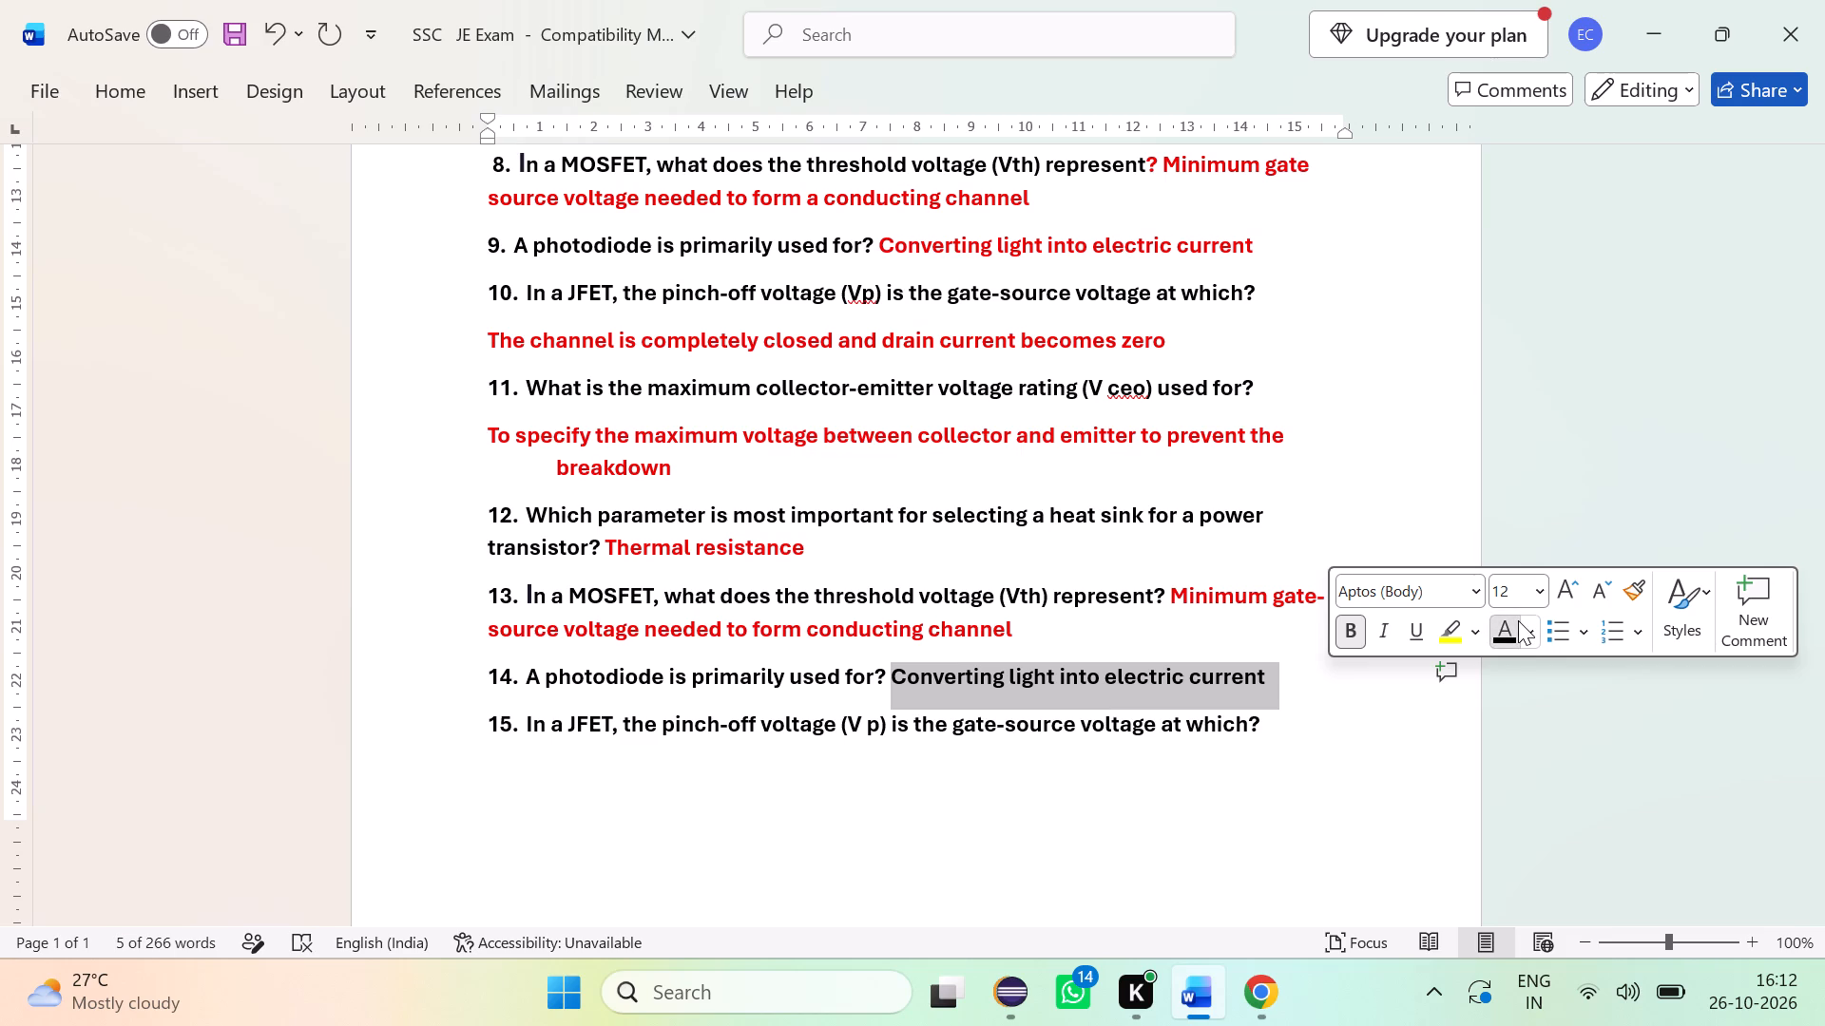
click(1528, 624)
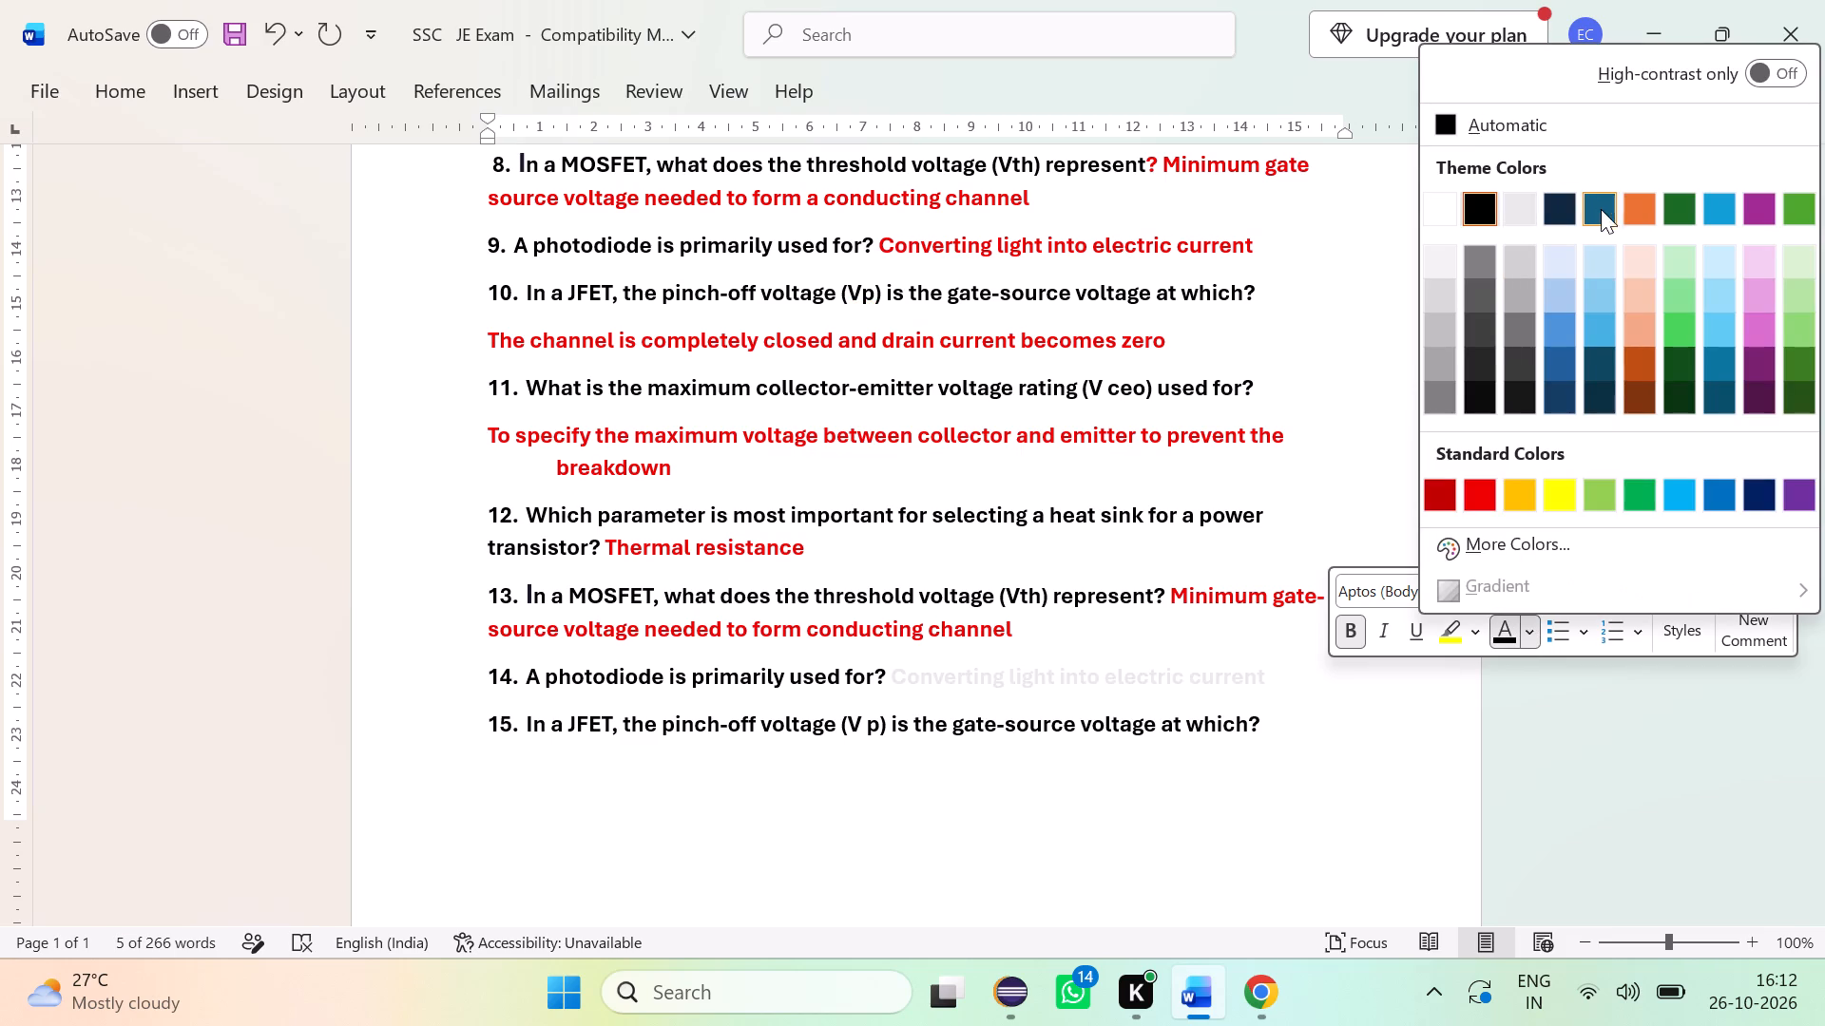
click(1472, 494)
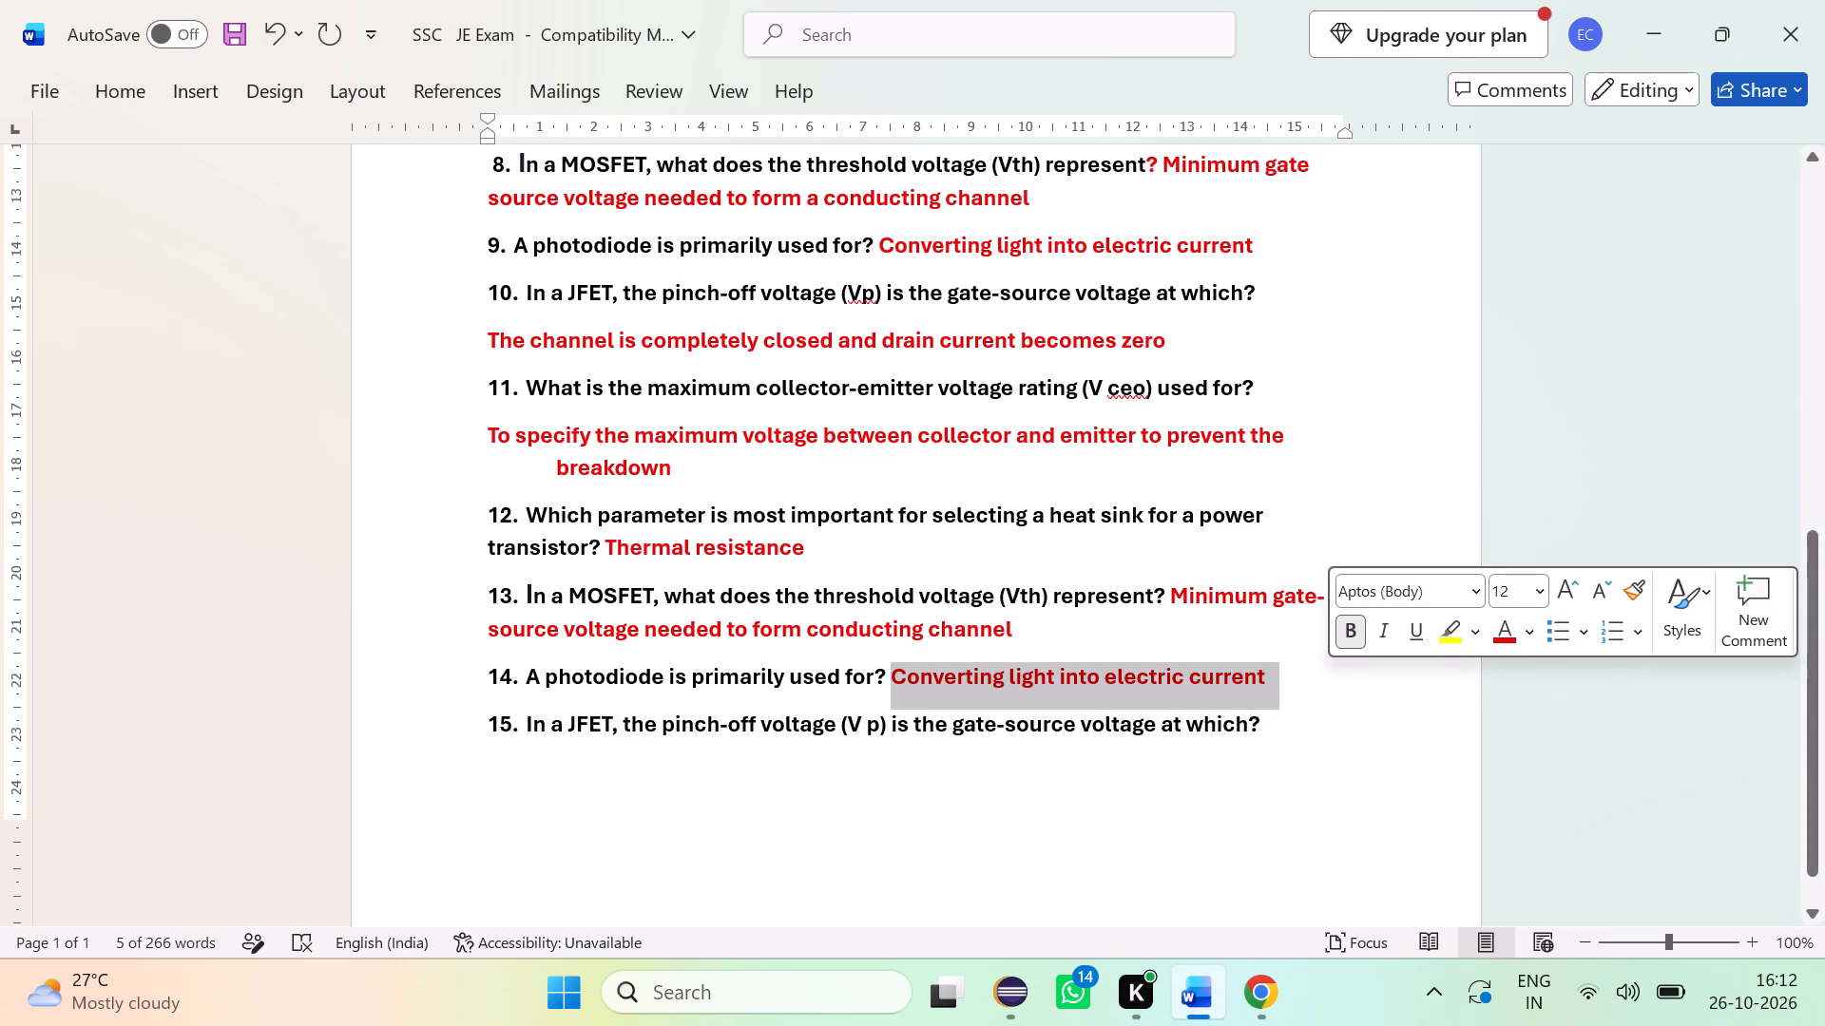
Add the answer text "The channel is completely" after item 15's question, checking the wording against iGET's Q.10 in Chrome.
click(1280, 740)
key(space)
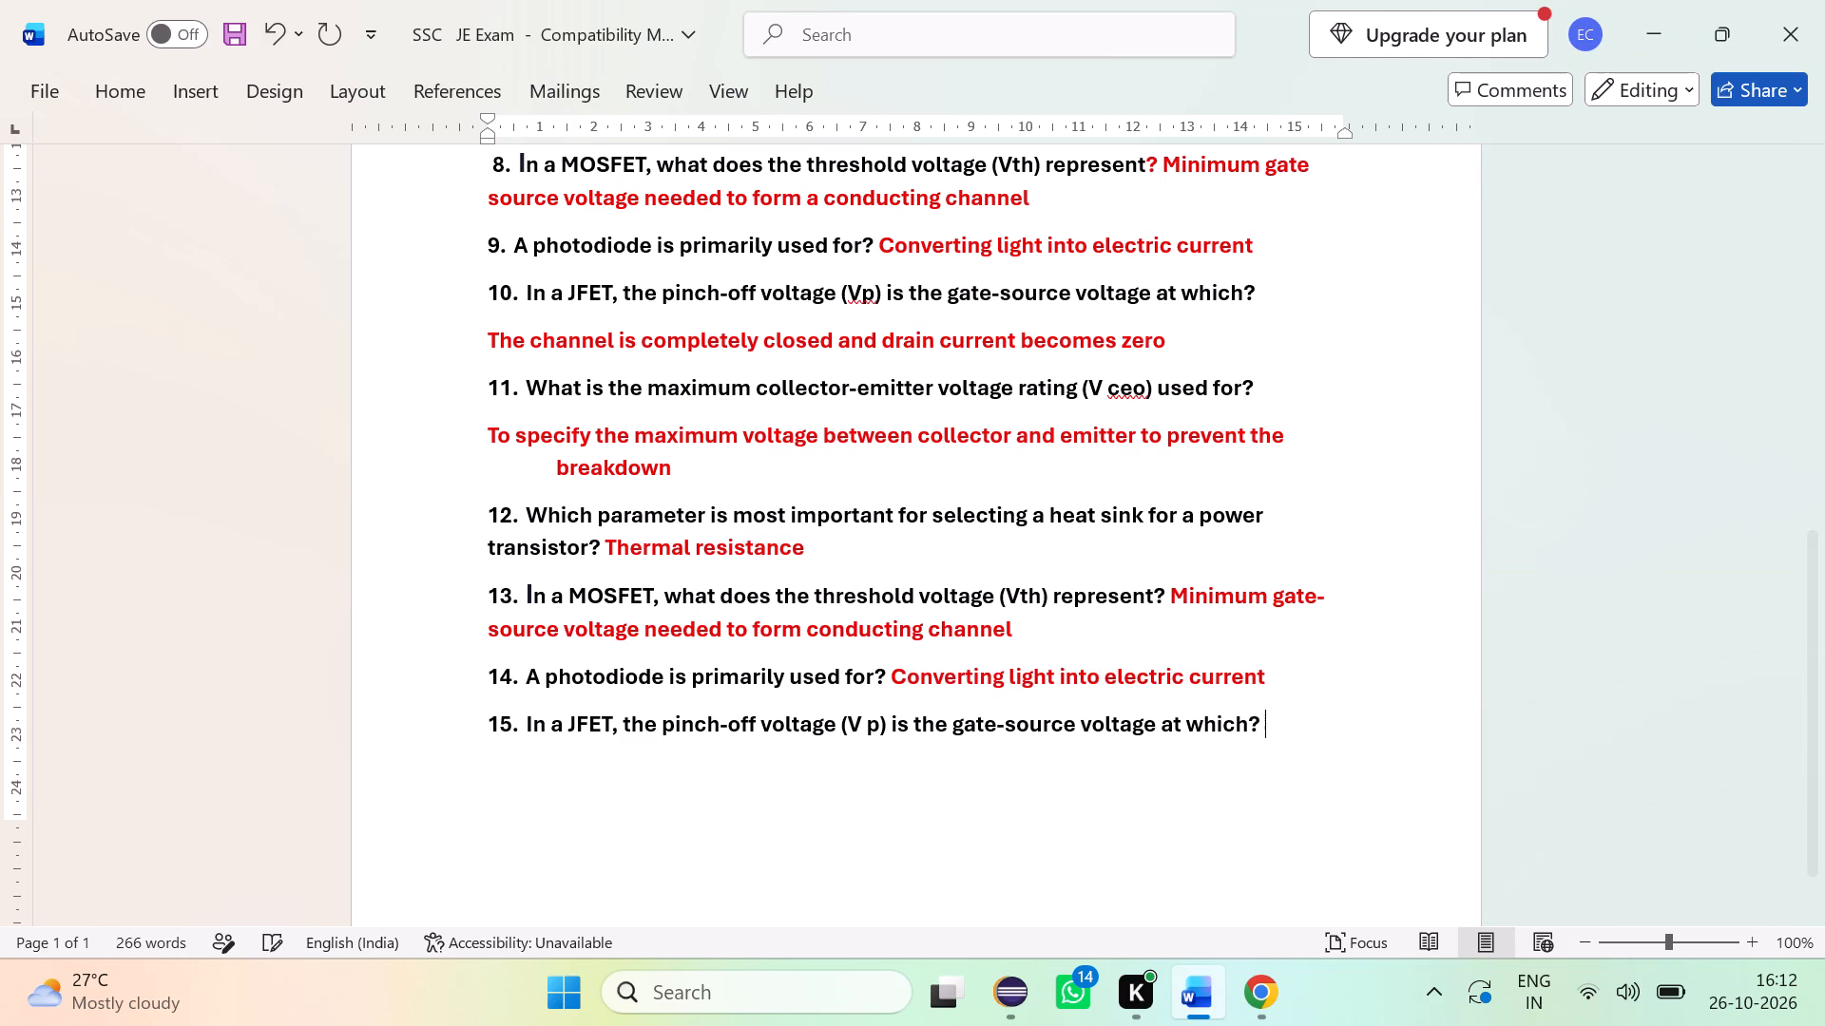
text(THe)
key(BackSpace)
key(BackSpace)
text(he)
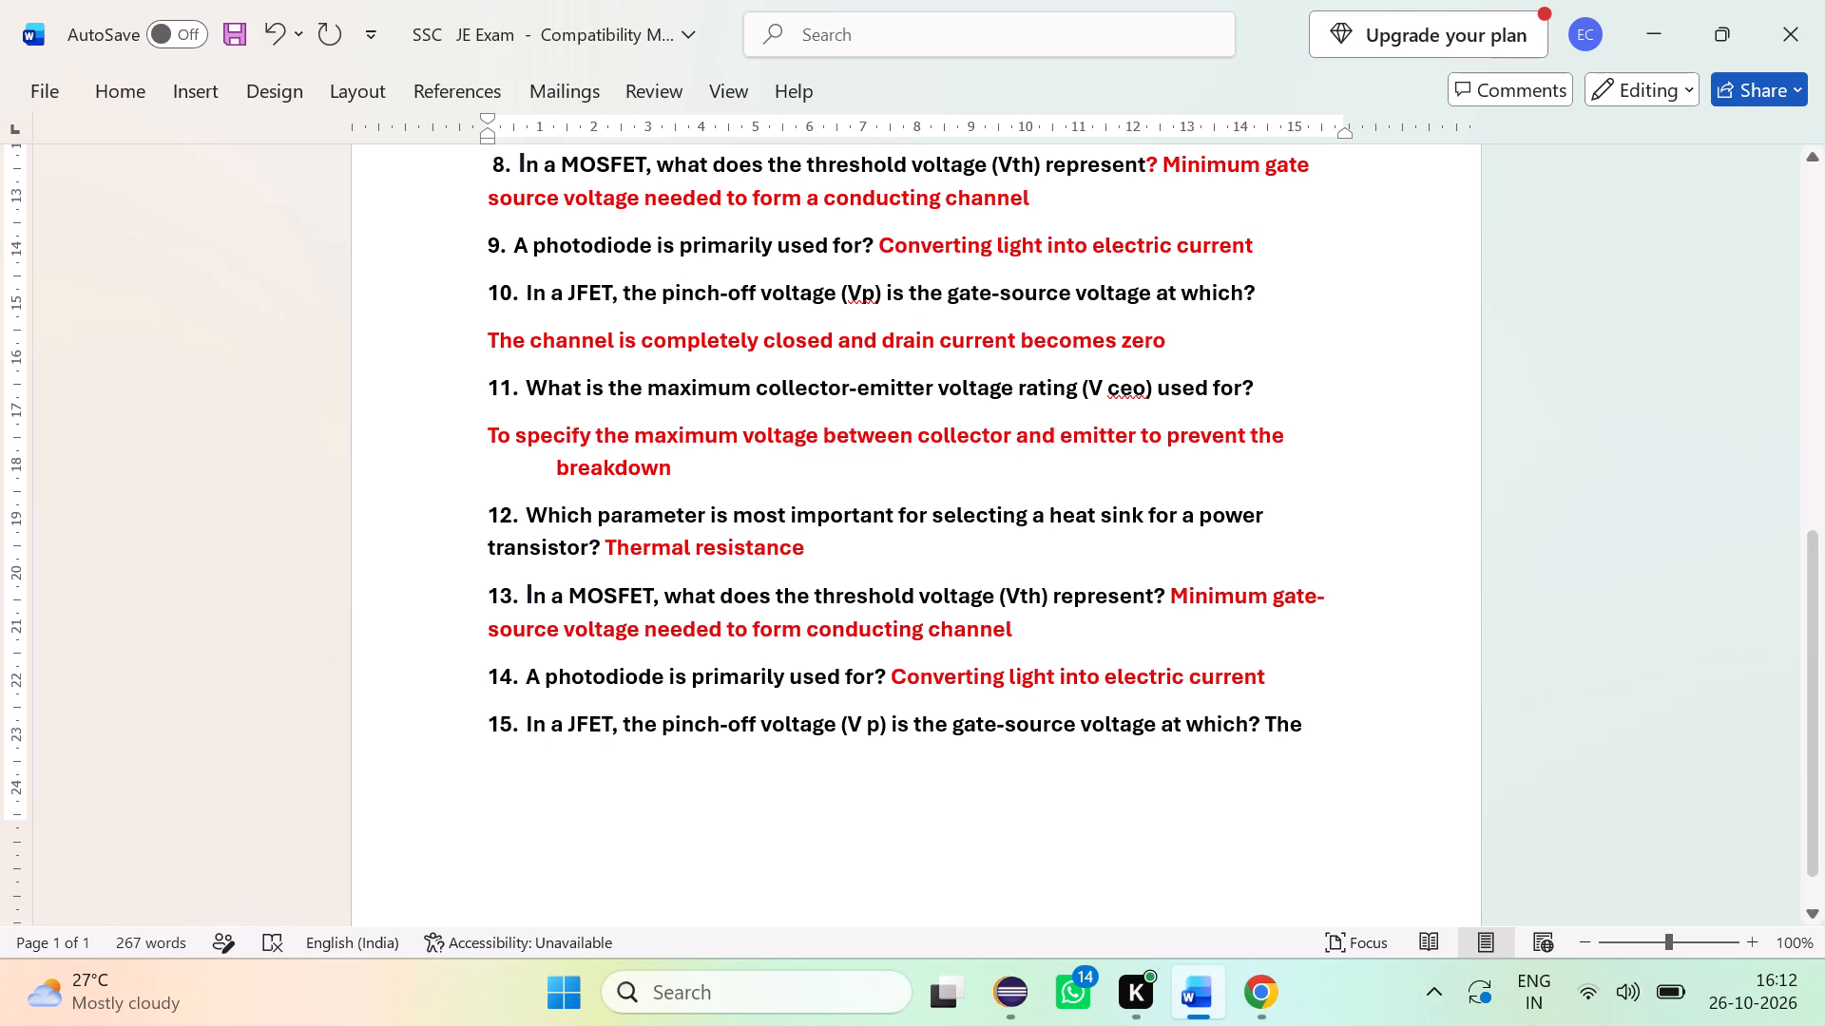
click(1271, 1002)
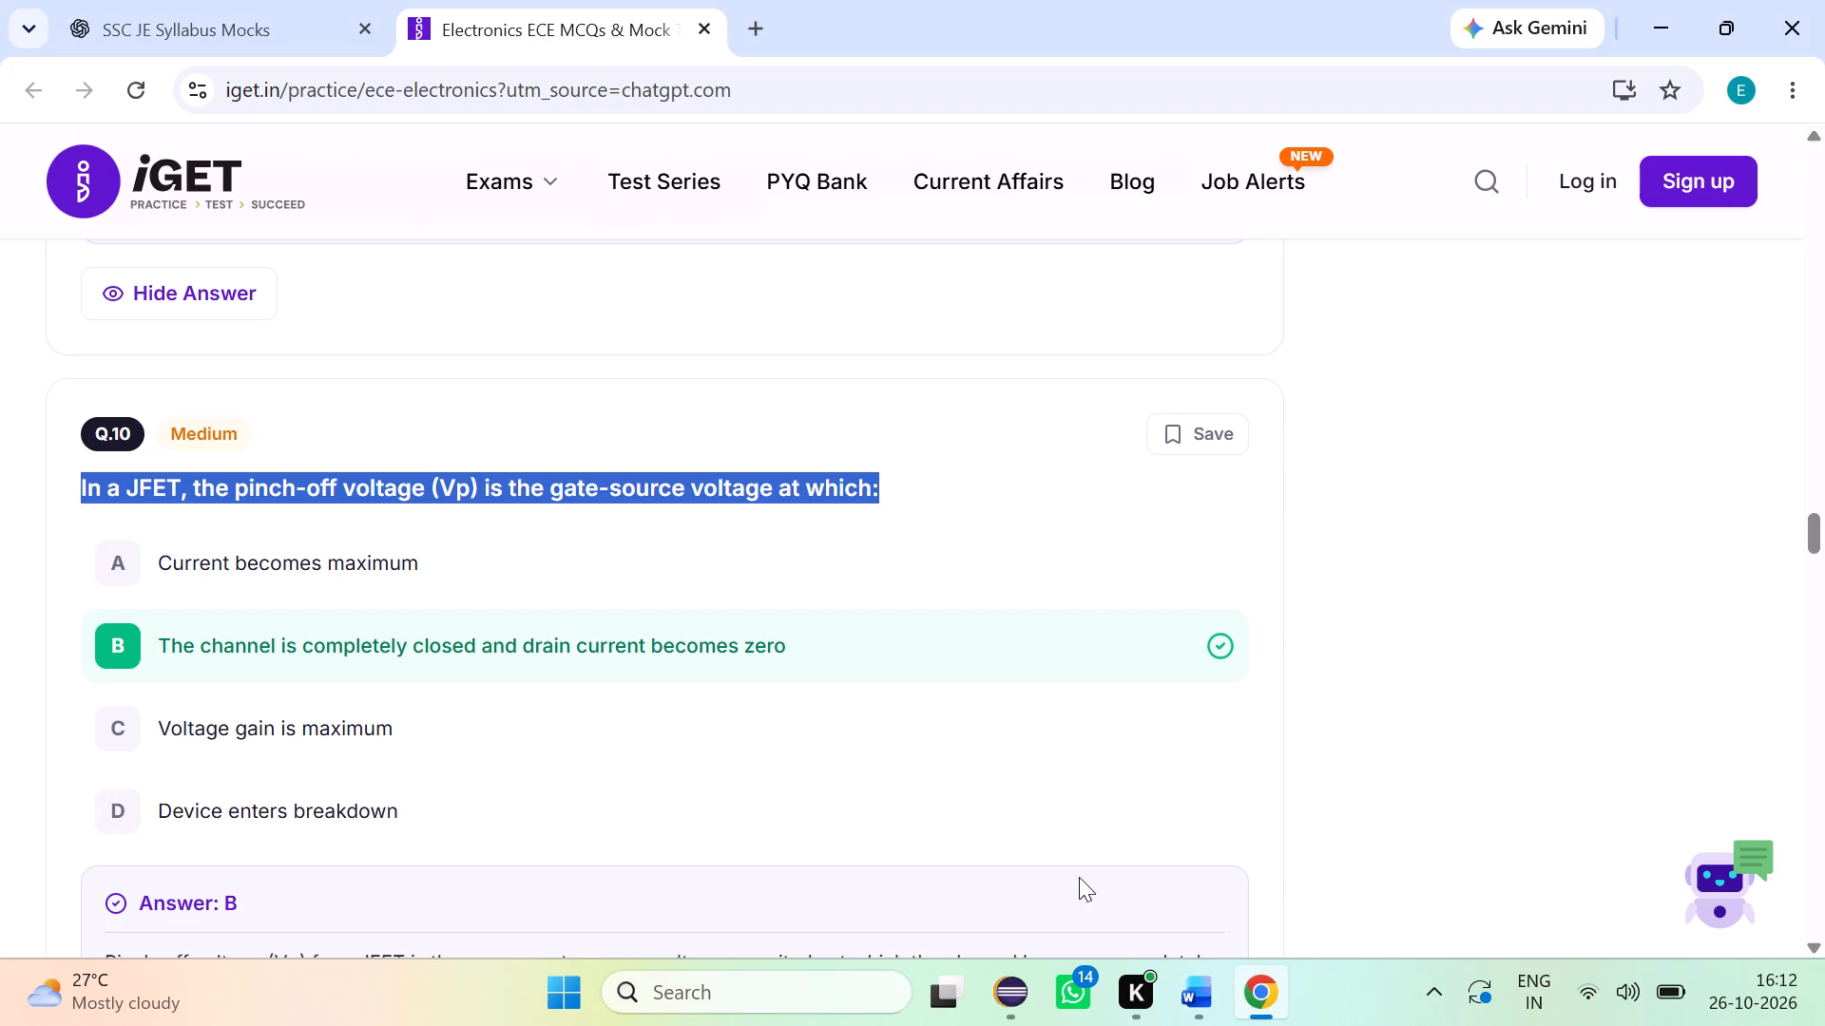
click(1202, 1003)
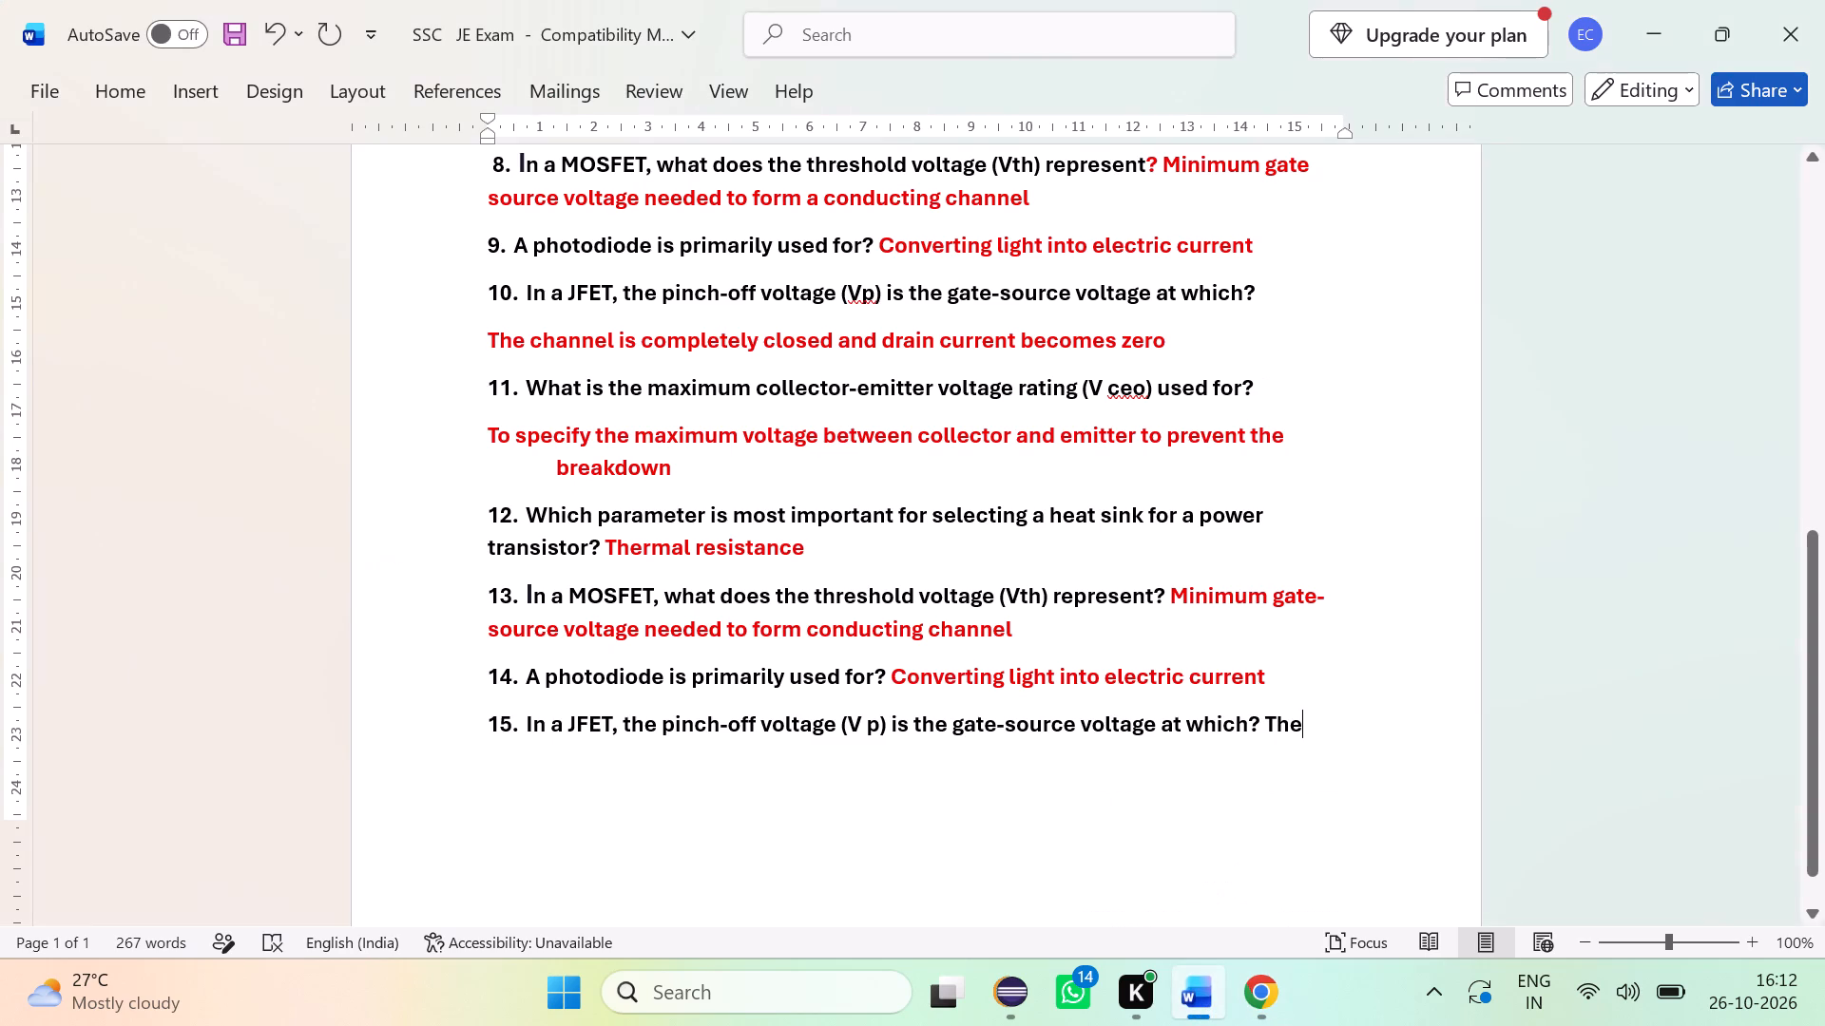
key(space)
text(channel is compl)
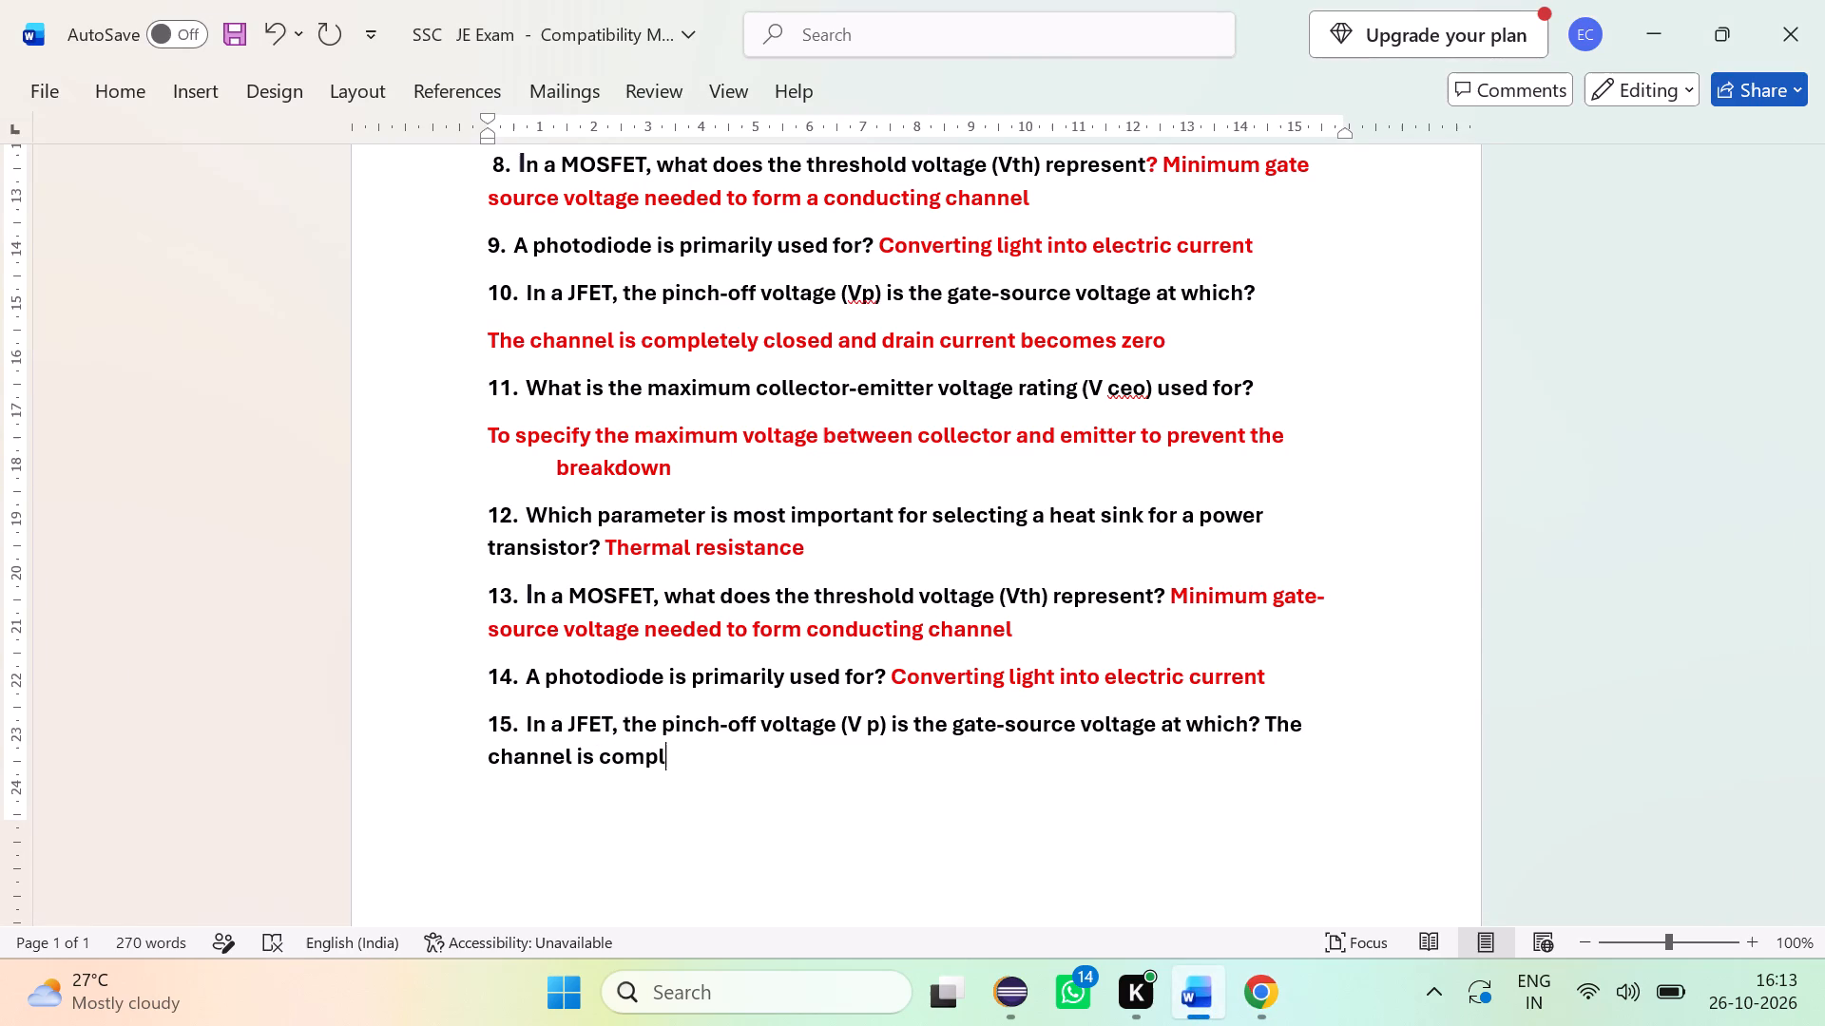
text(etely)
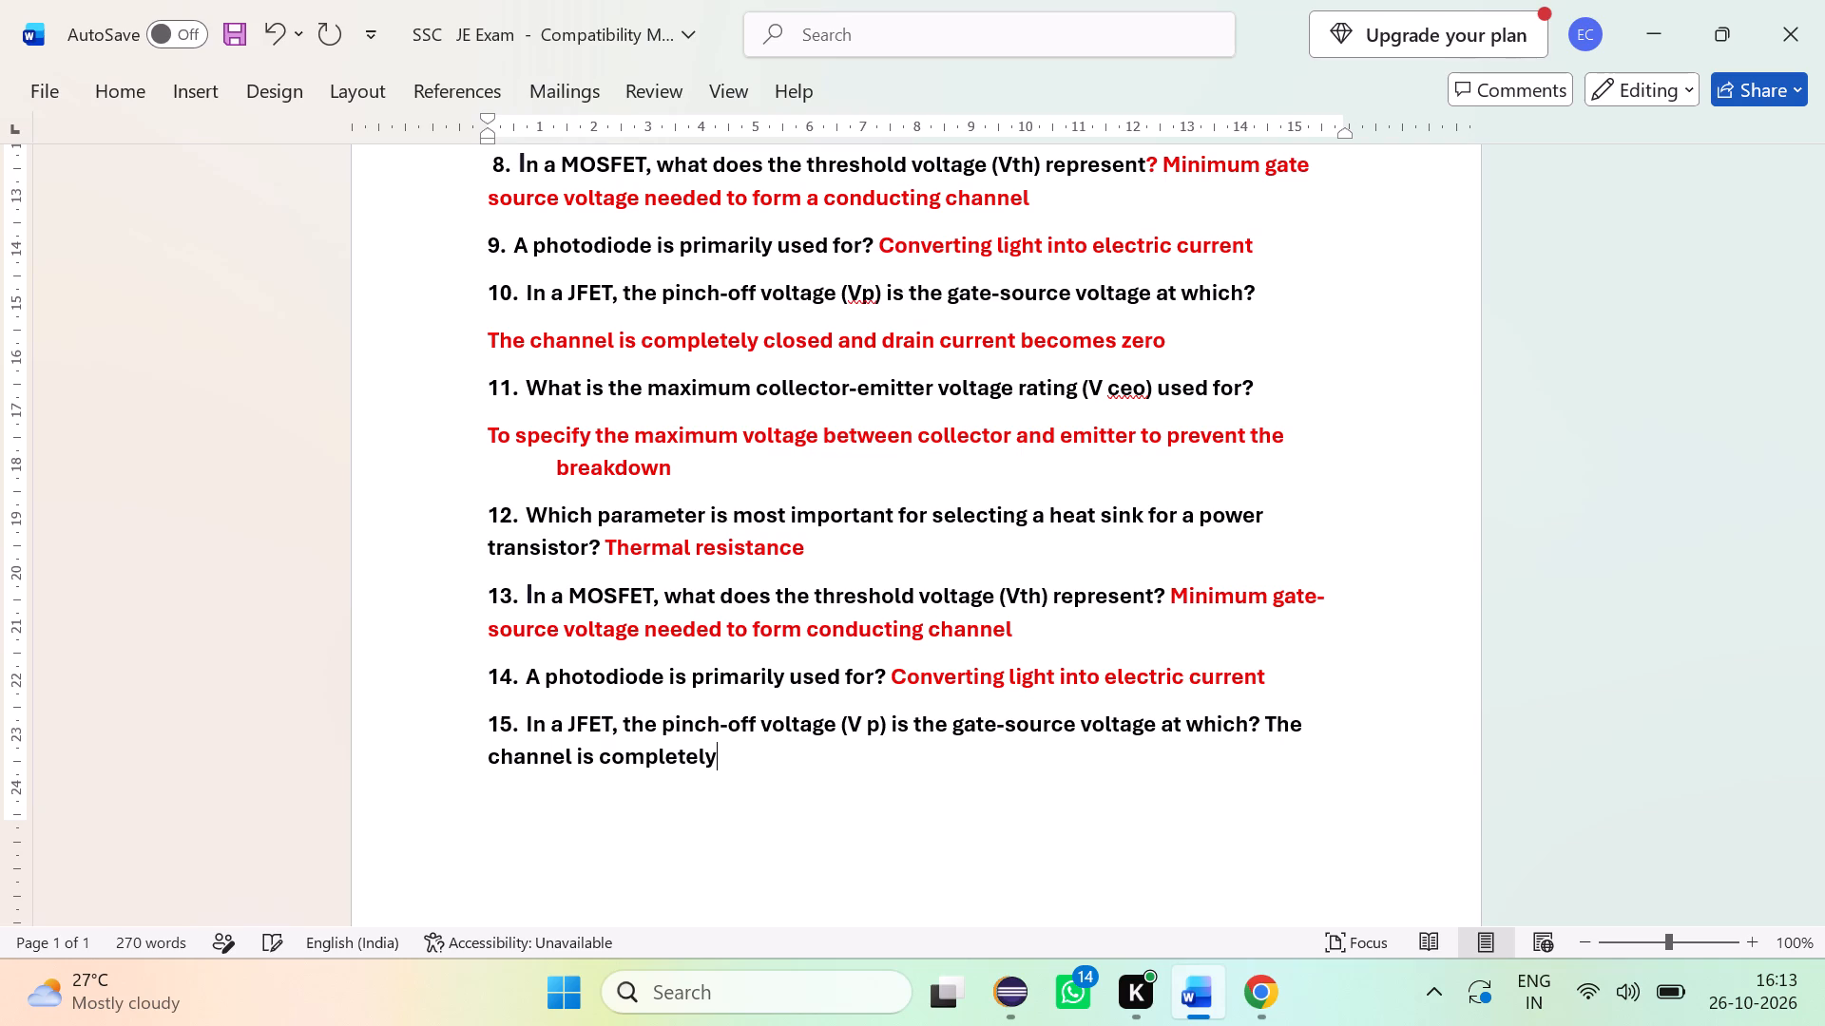
click(1203, 969)
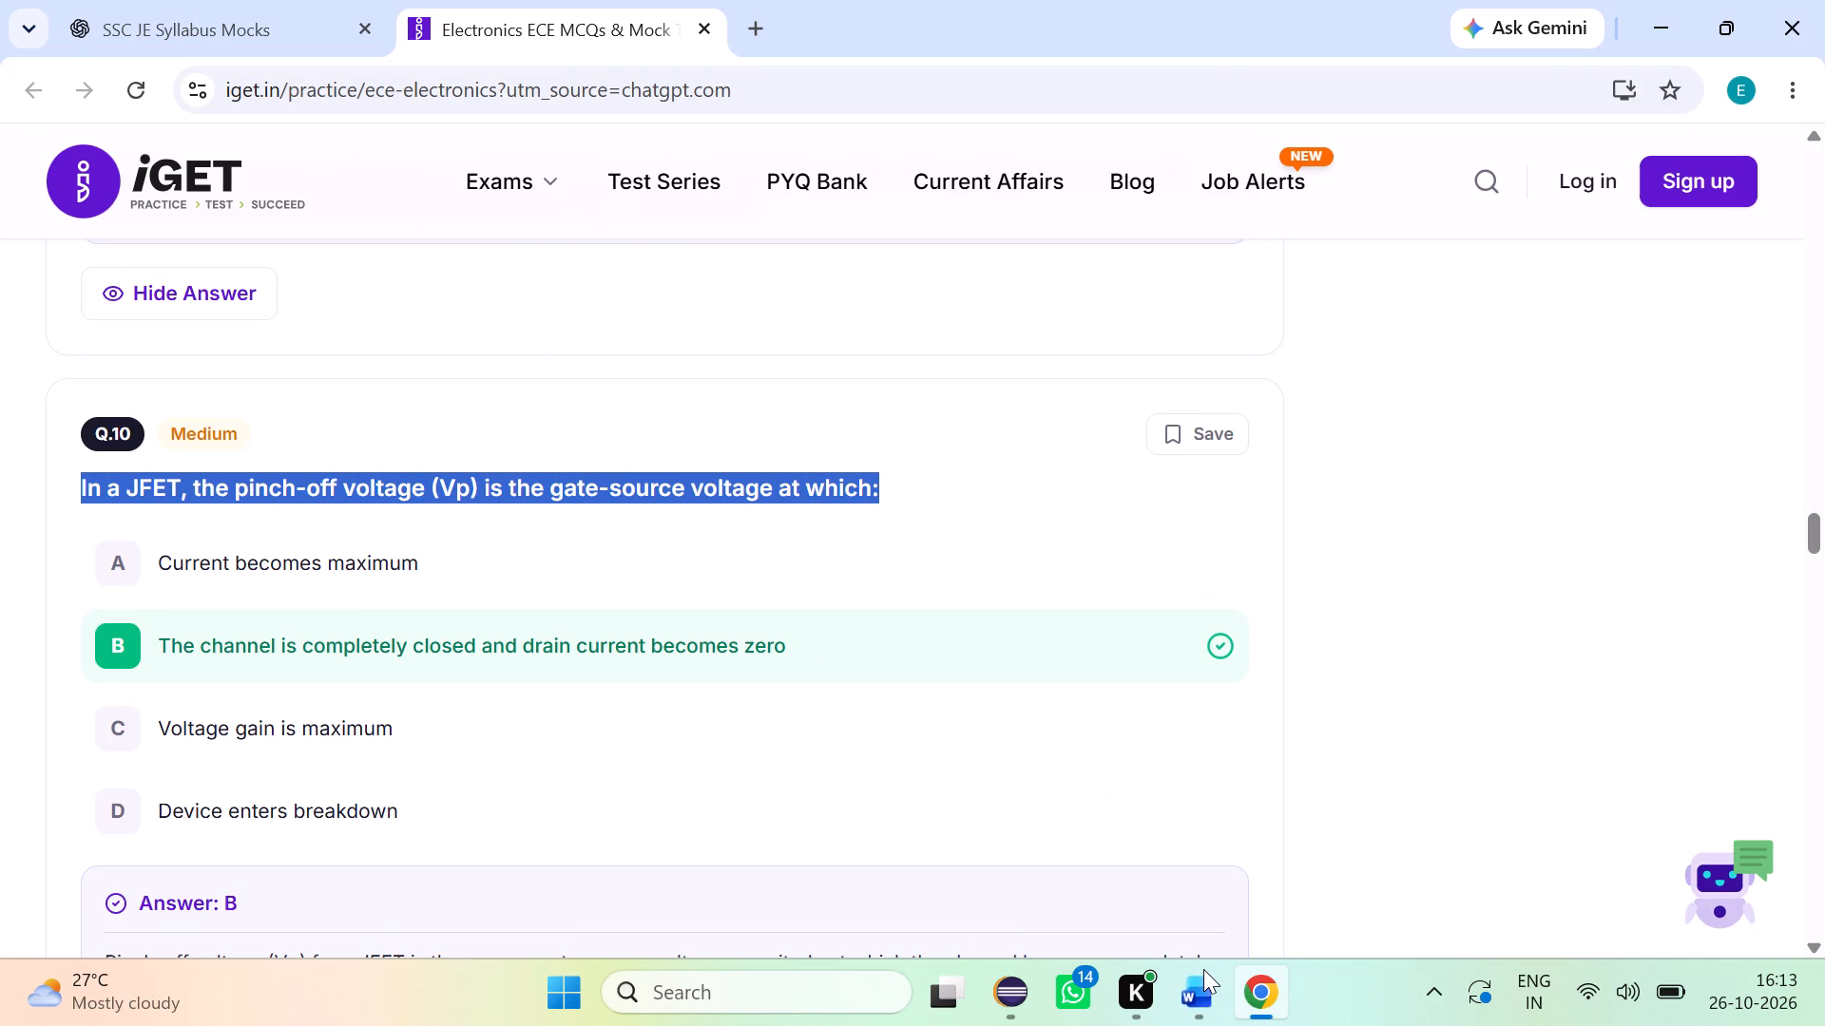
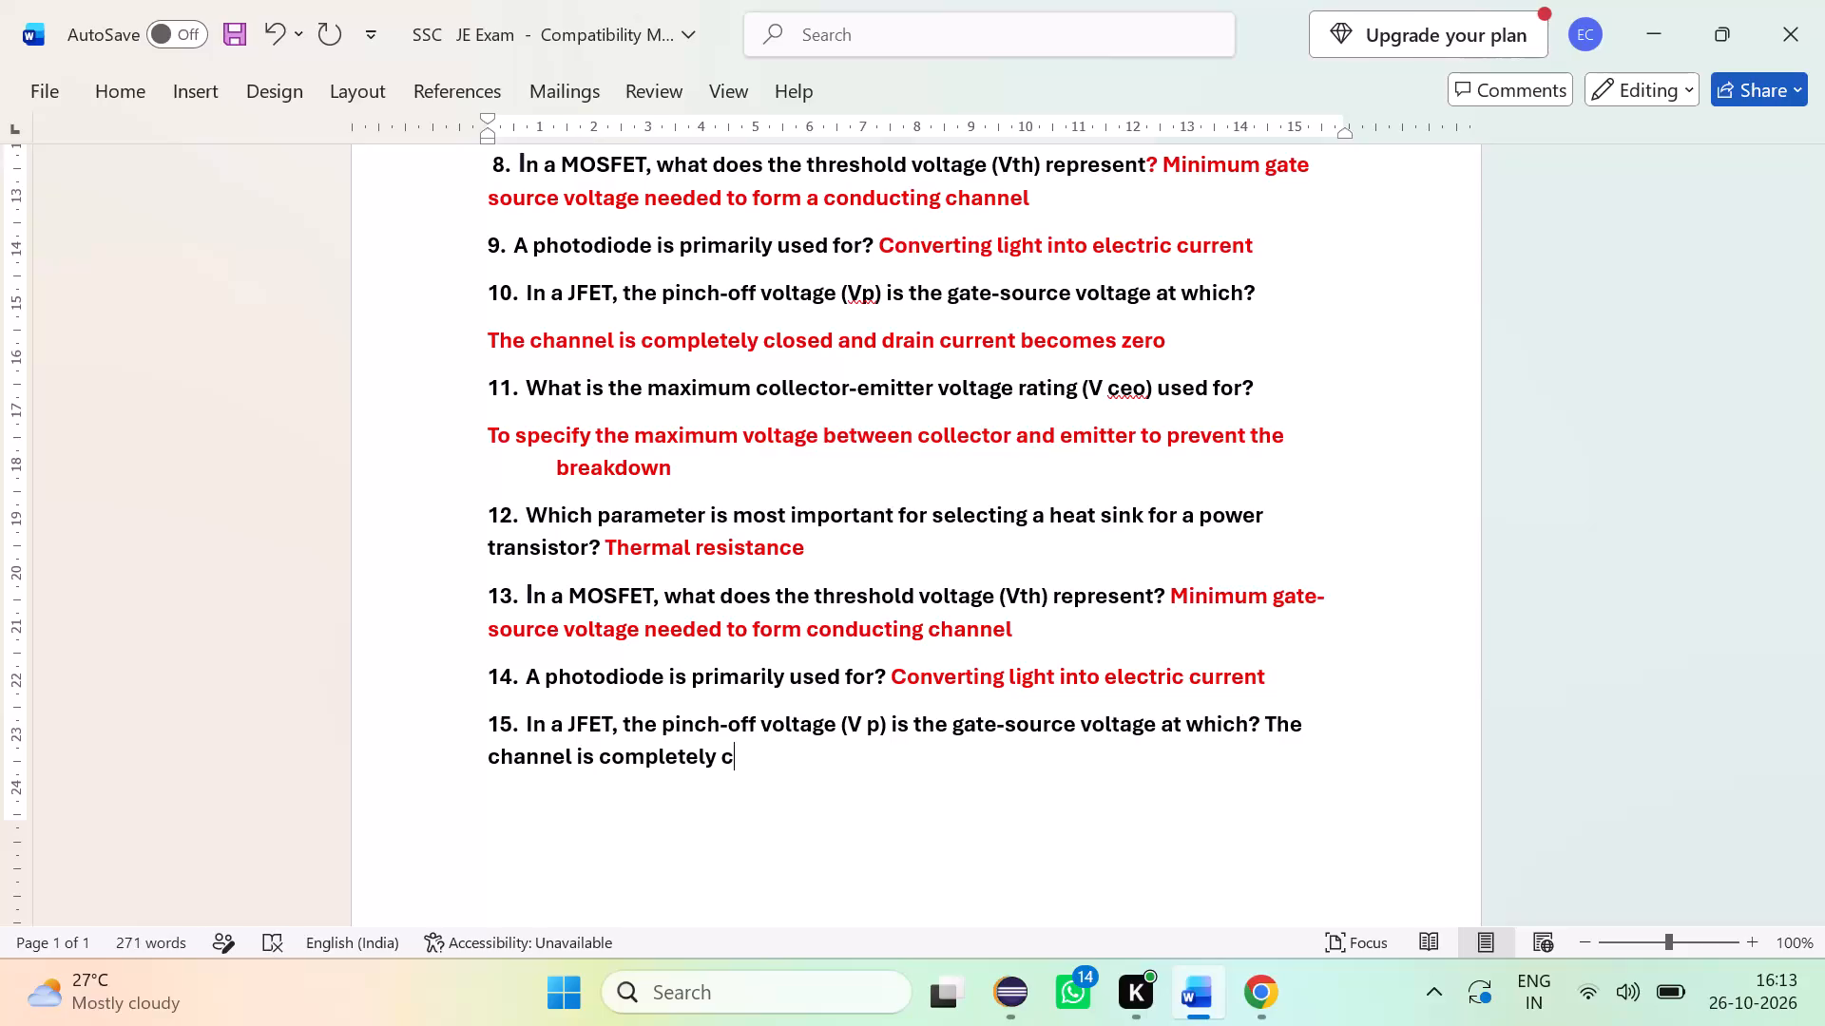
Complete item 15's answer with "closed and drain current becomes zero", checking the wording against iGET's Q.10 in Chrome.
text(lod)
key(BackSpace)
text(sed)
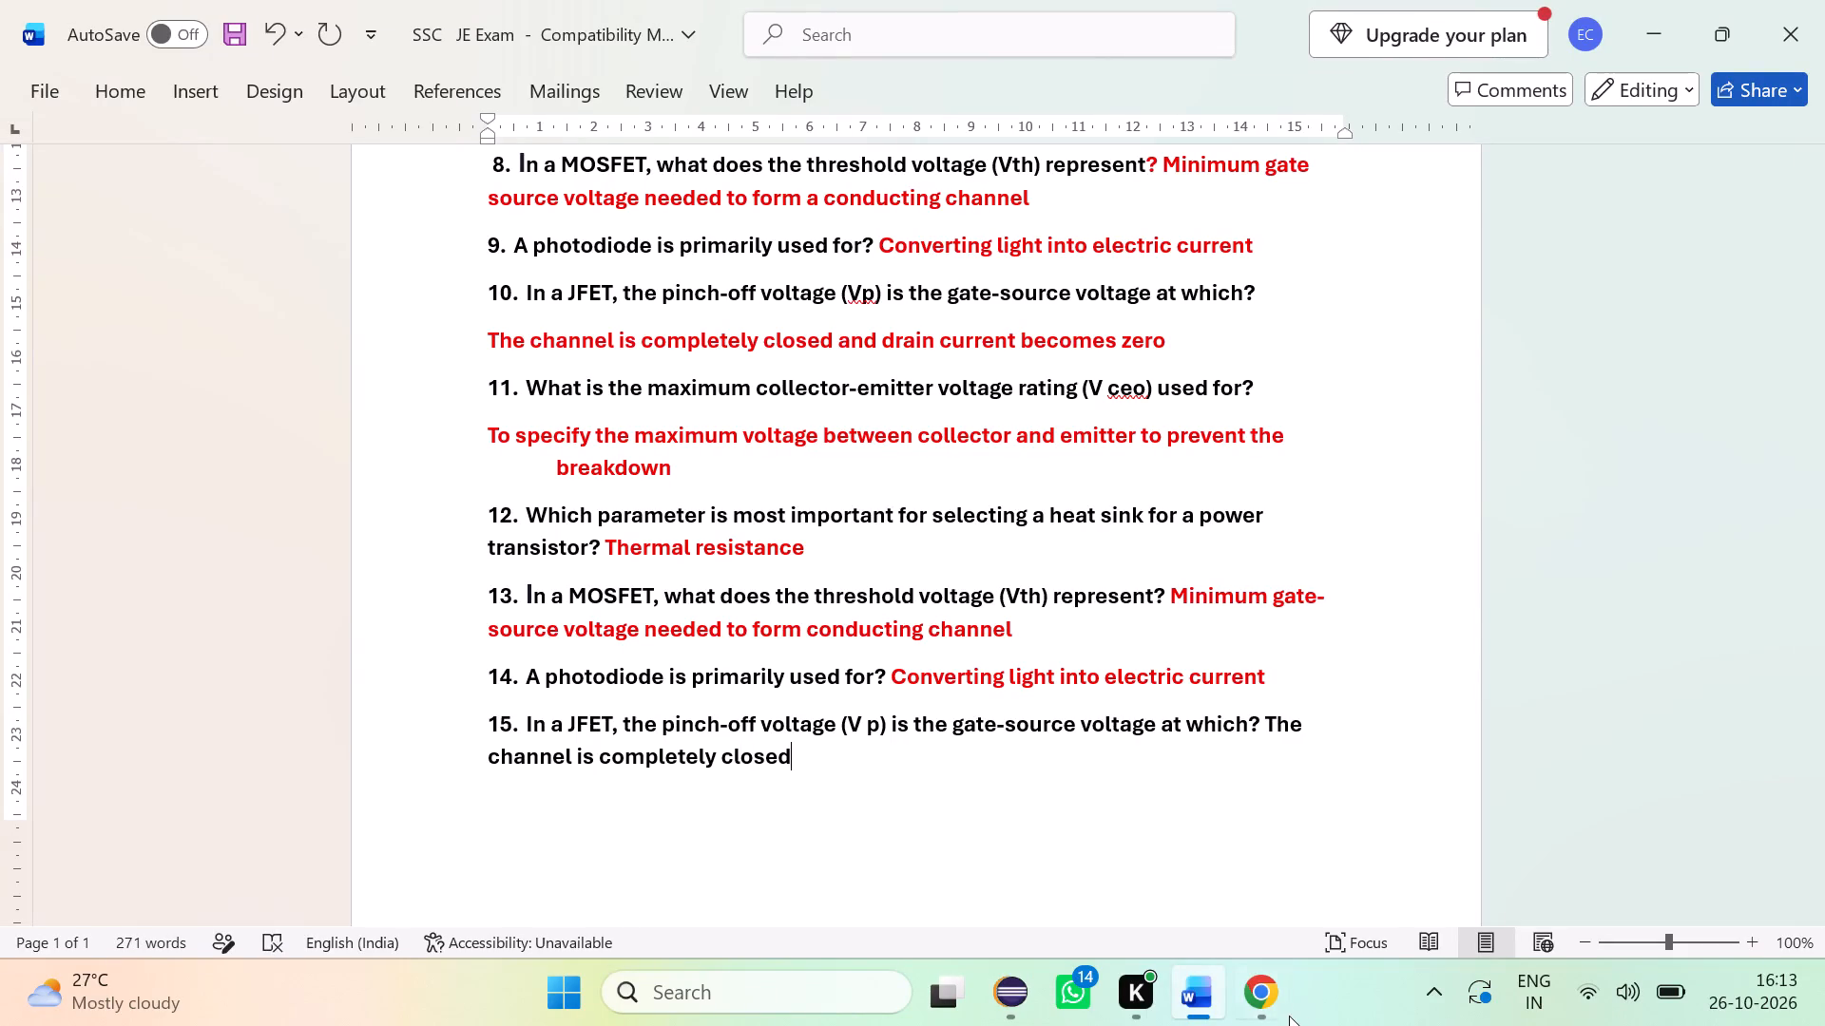
click(1251, 998)
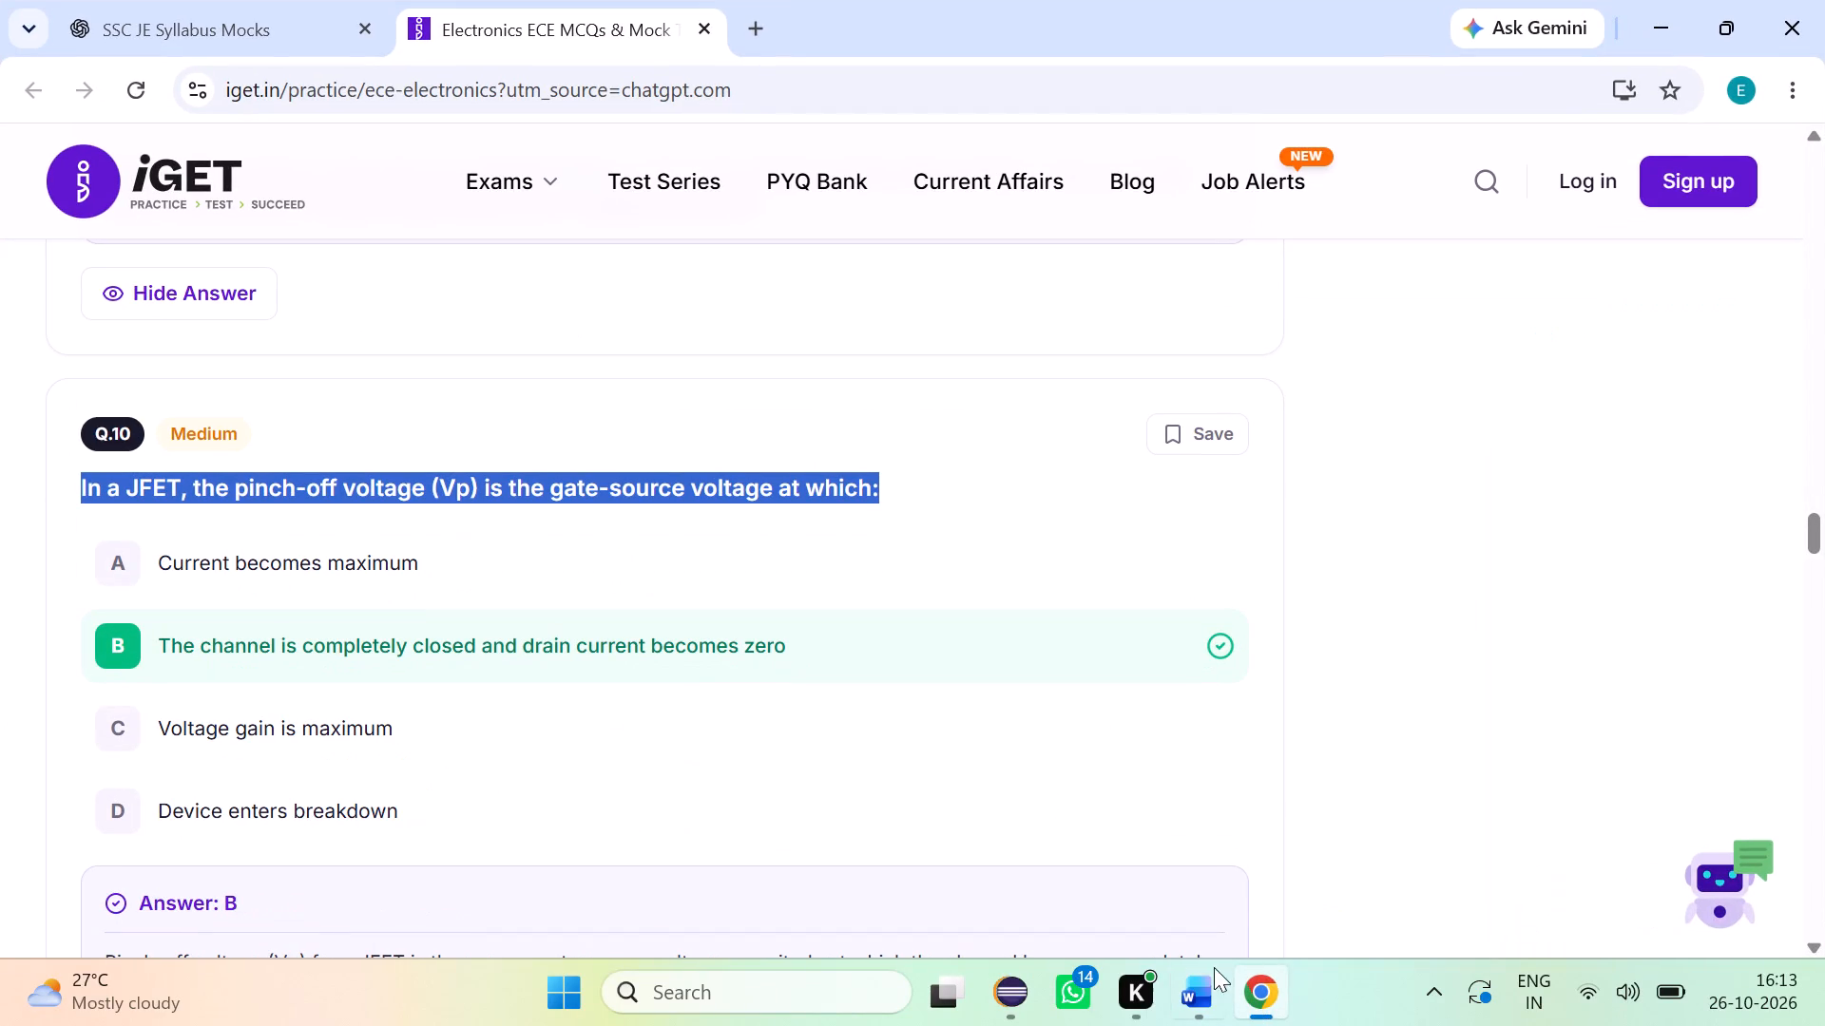
click(1206, 988)
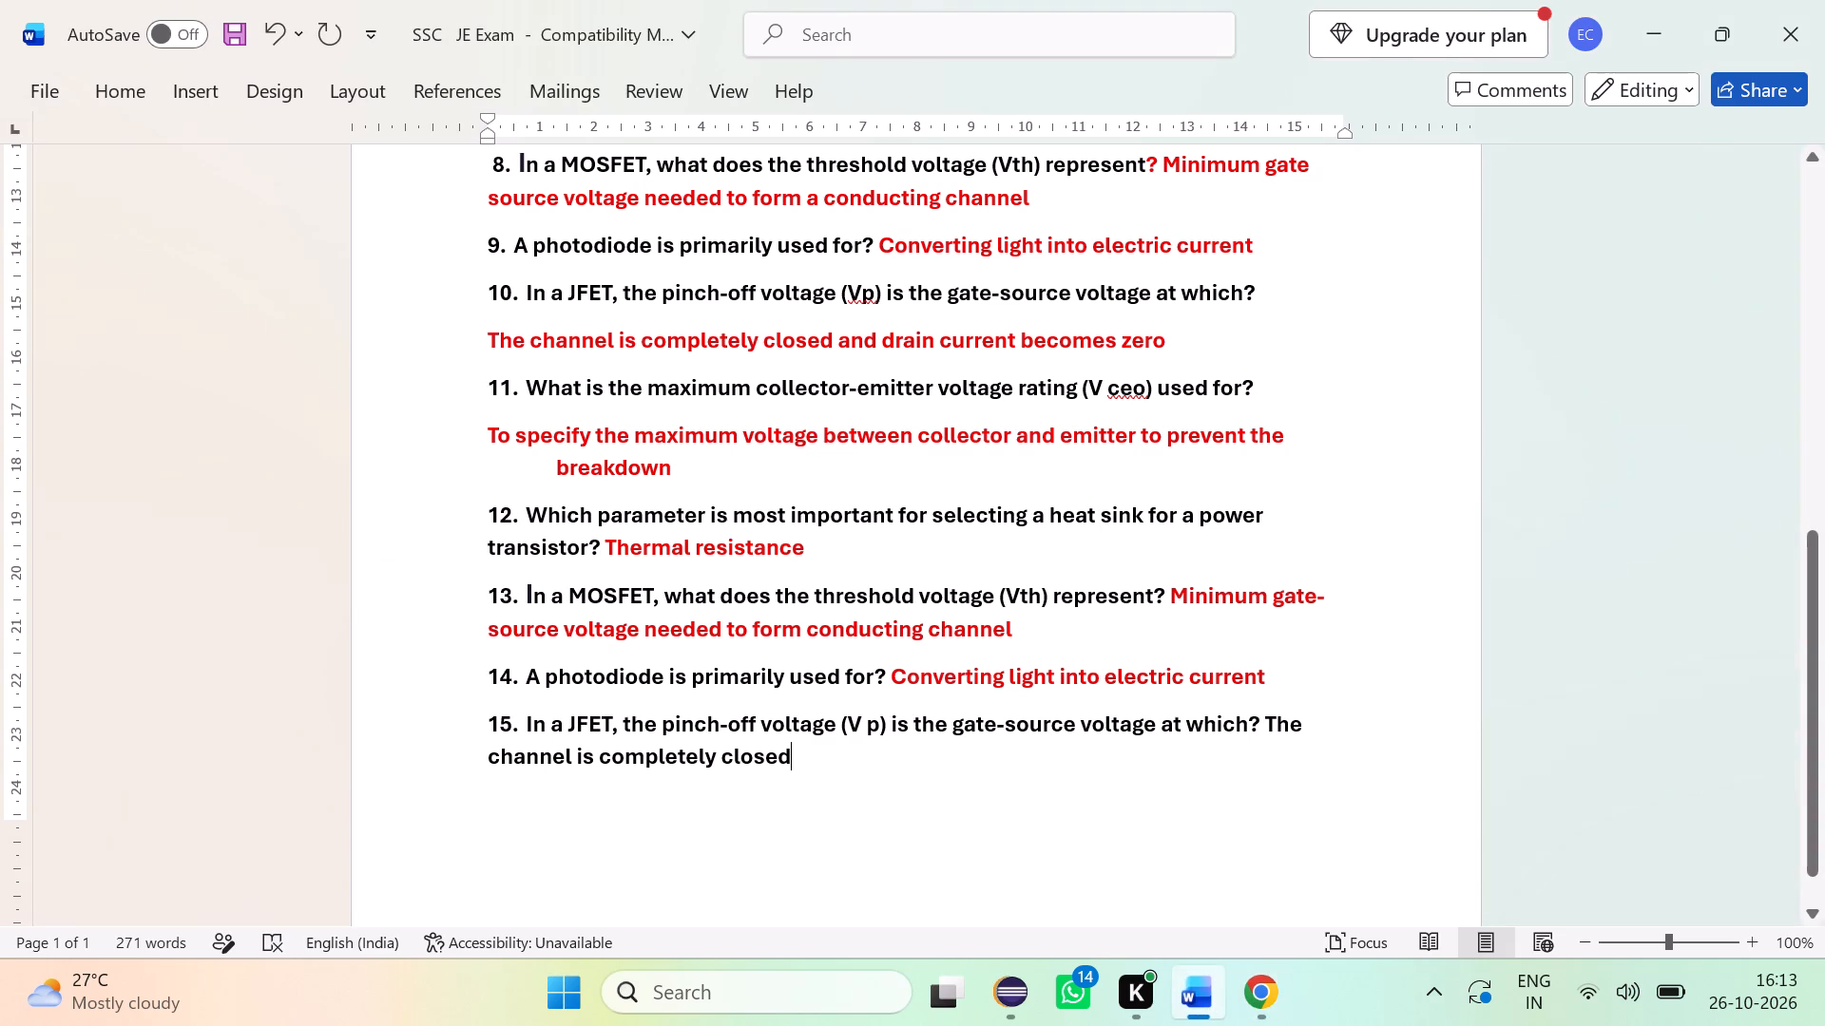
key(space)
text(and drain current becomes zw)
key(BackSpace)
text(ero)
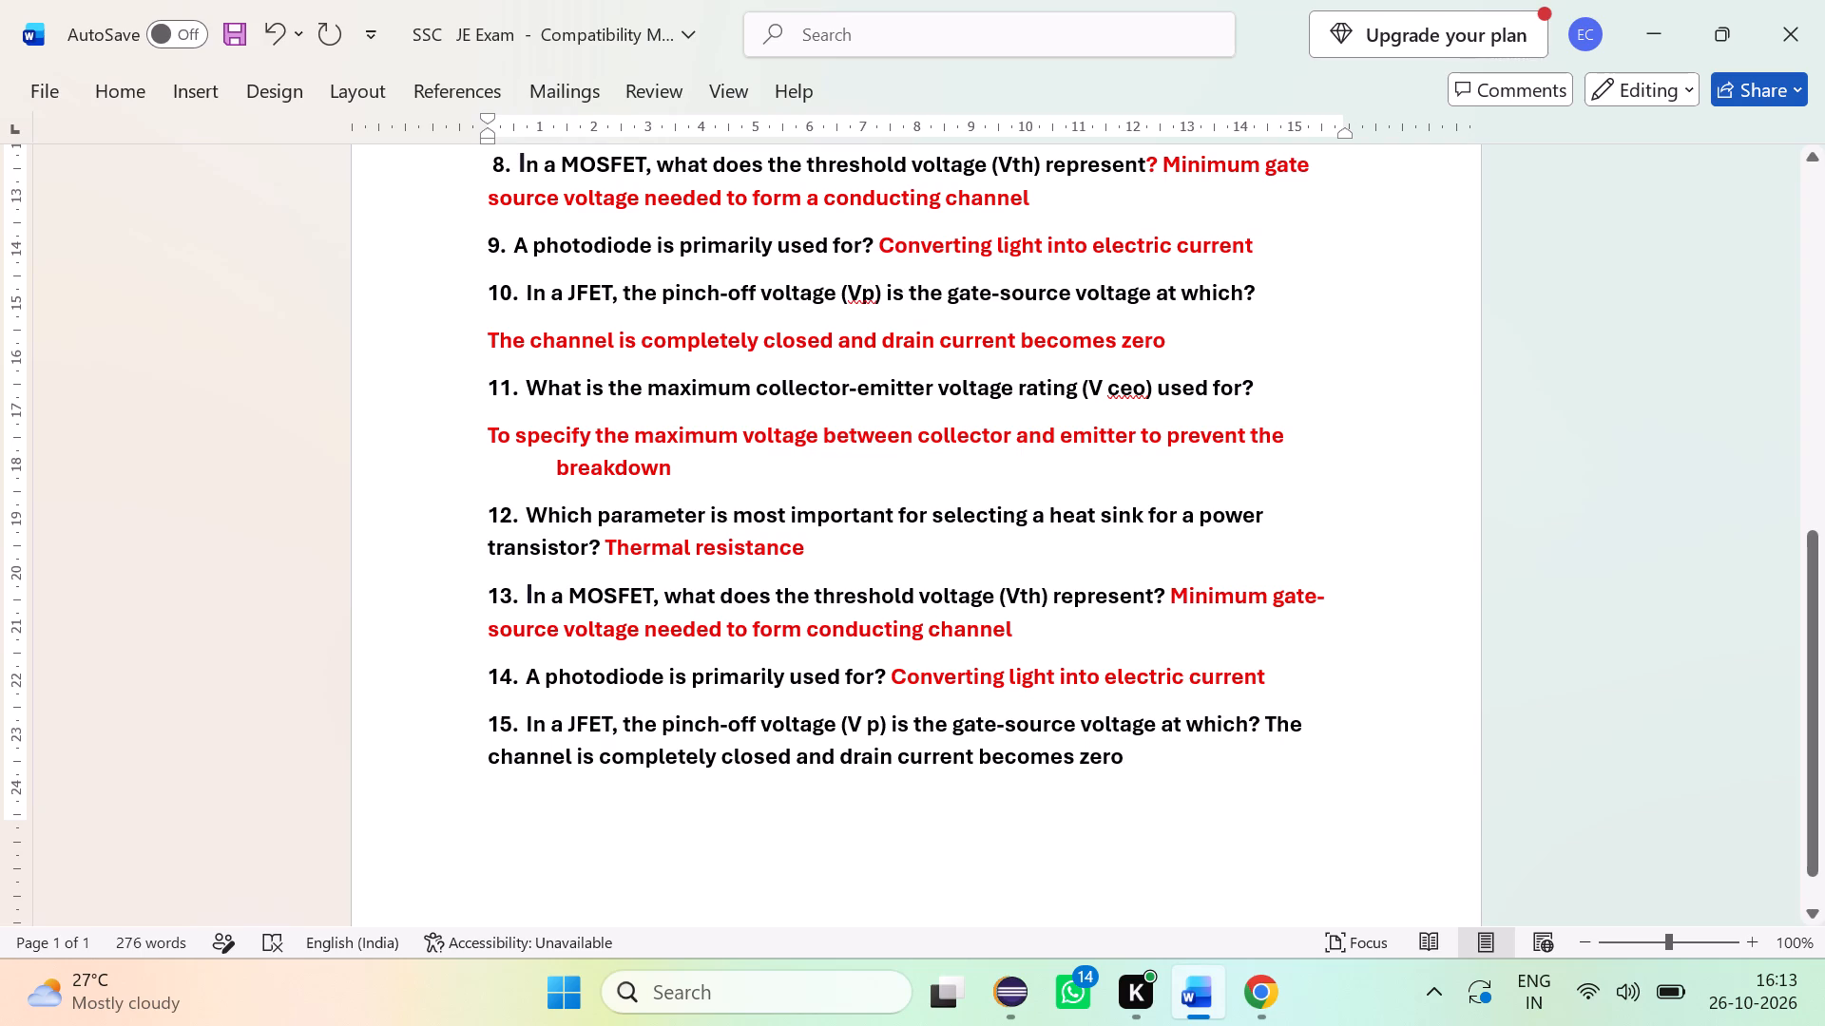
Colour item 15's answer "The channel is completely closed and drain current becomes zero", including the preceding question mark, in standard red.
click(1260, 727)
drag(1260, 727, 1343, 769)
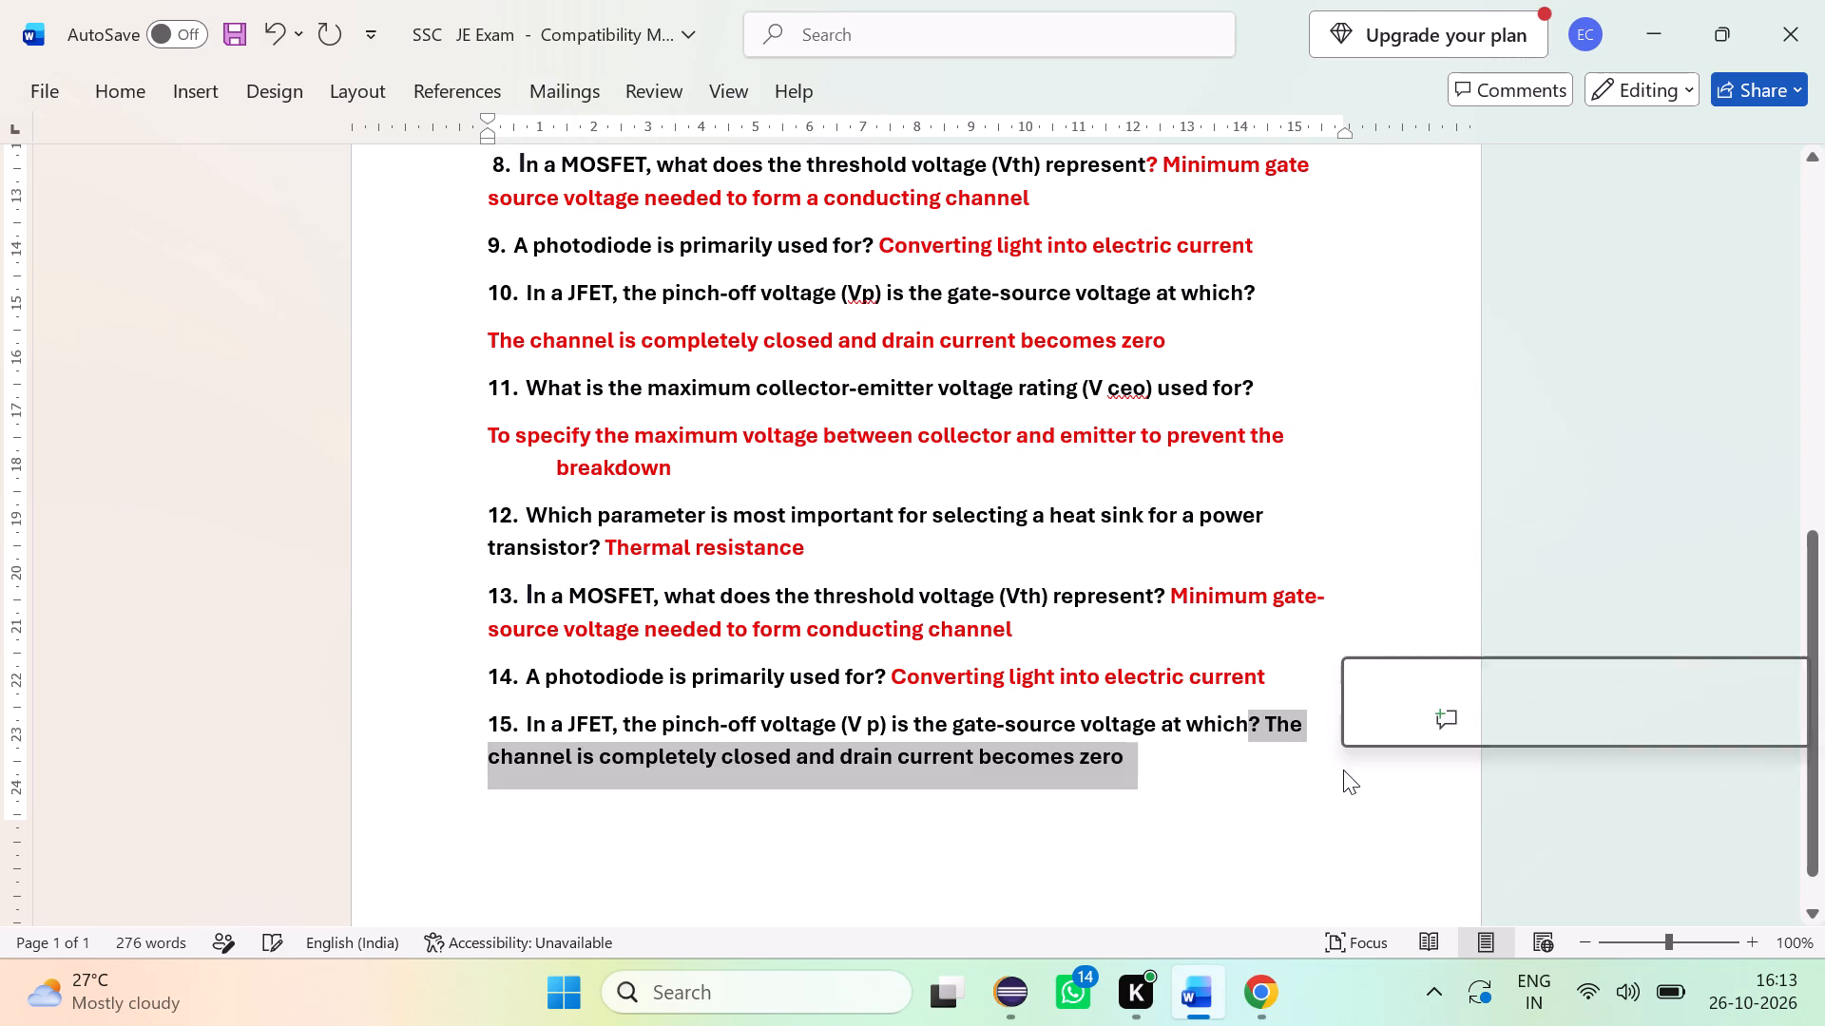
click(1535, 724)
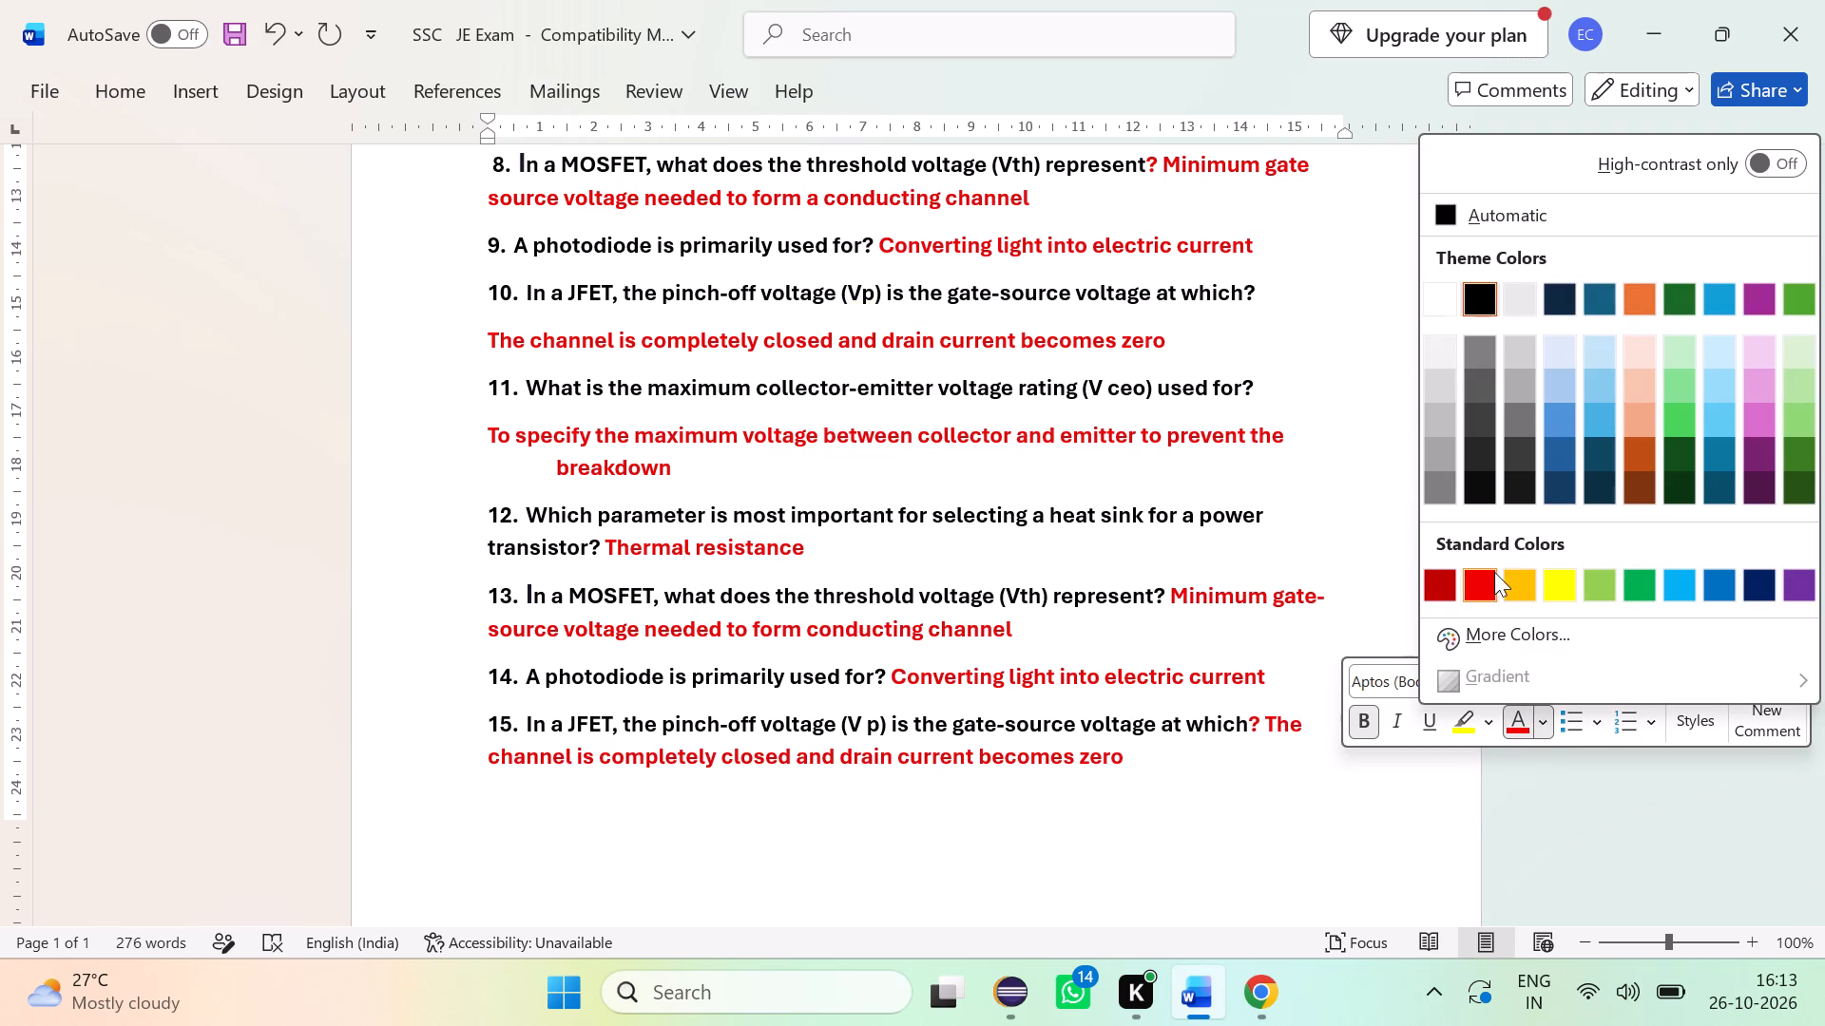
click(1474, 584)
Add item 16 below item 15 in Word, with iGET's Q.11 question about the maximum collector-emitter voltage rating copied from Chrome.
click(1144, 766)
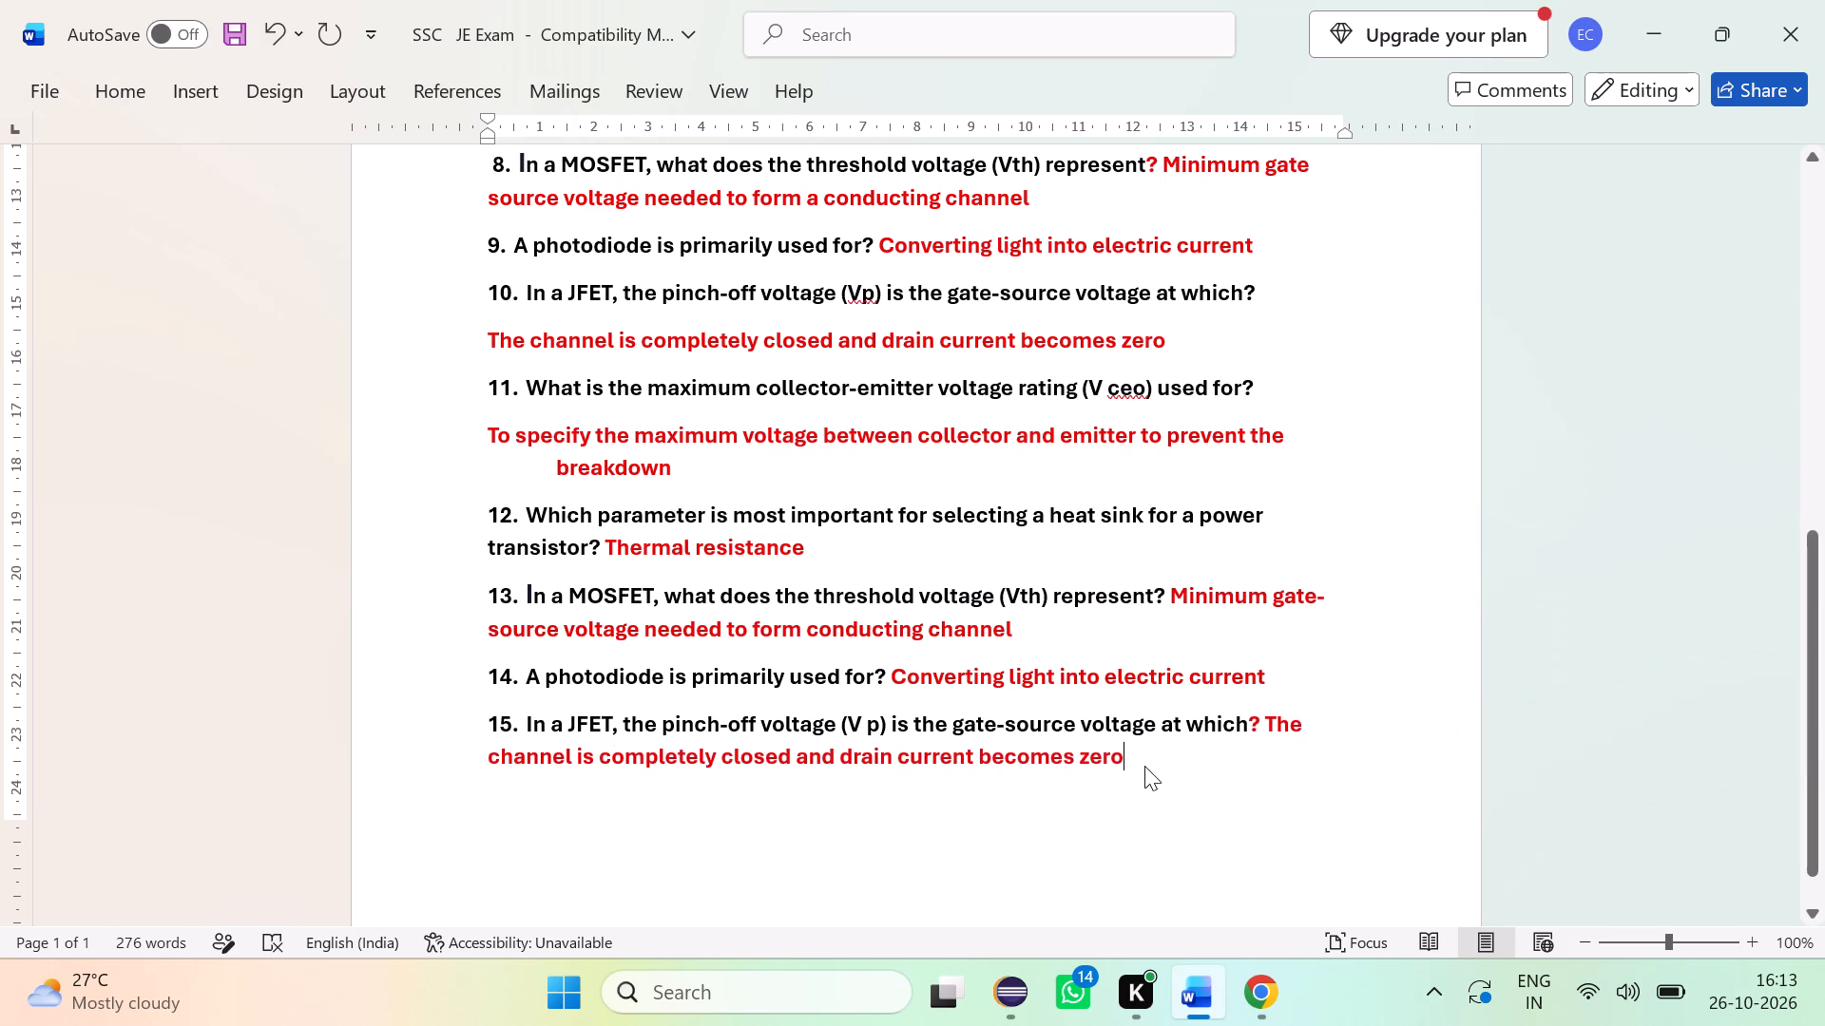
key(Return)
text(16)
key(period)
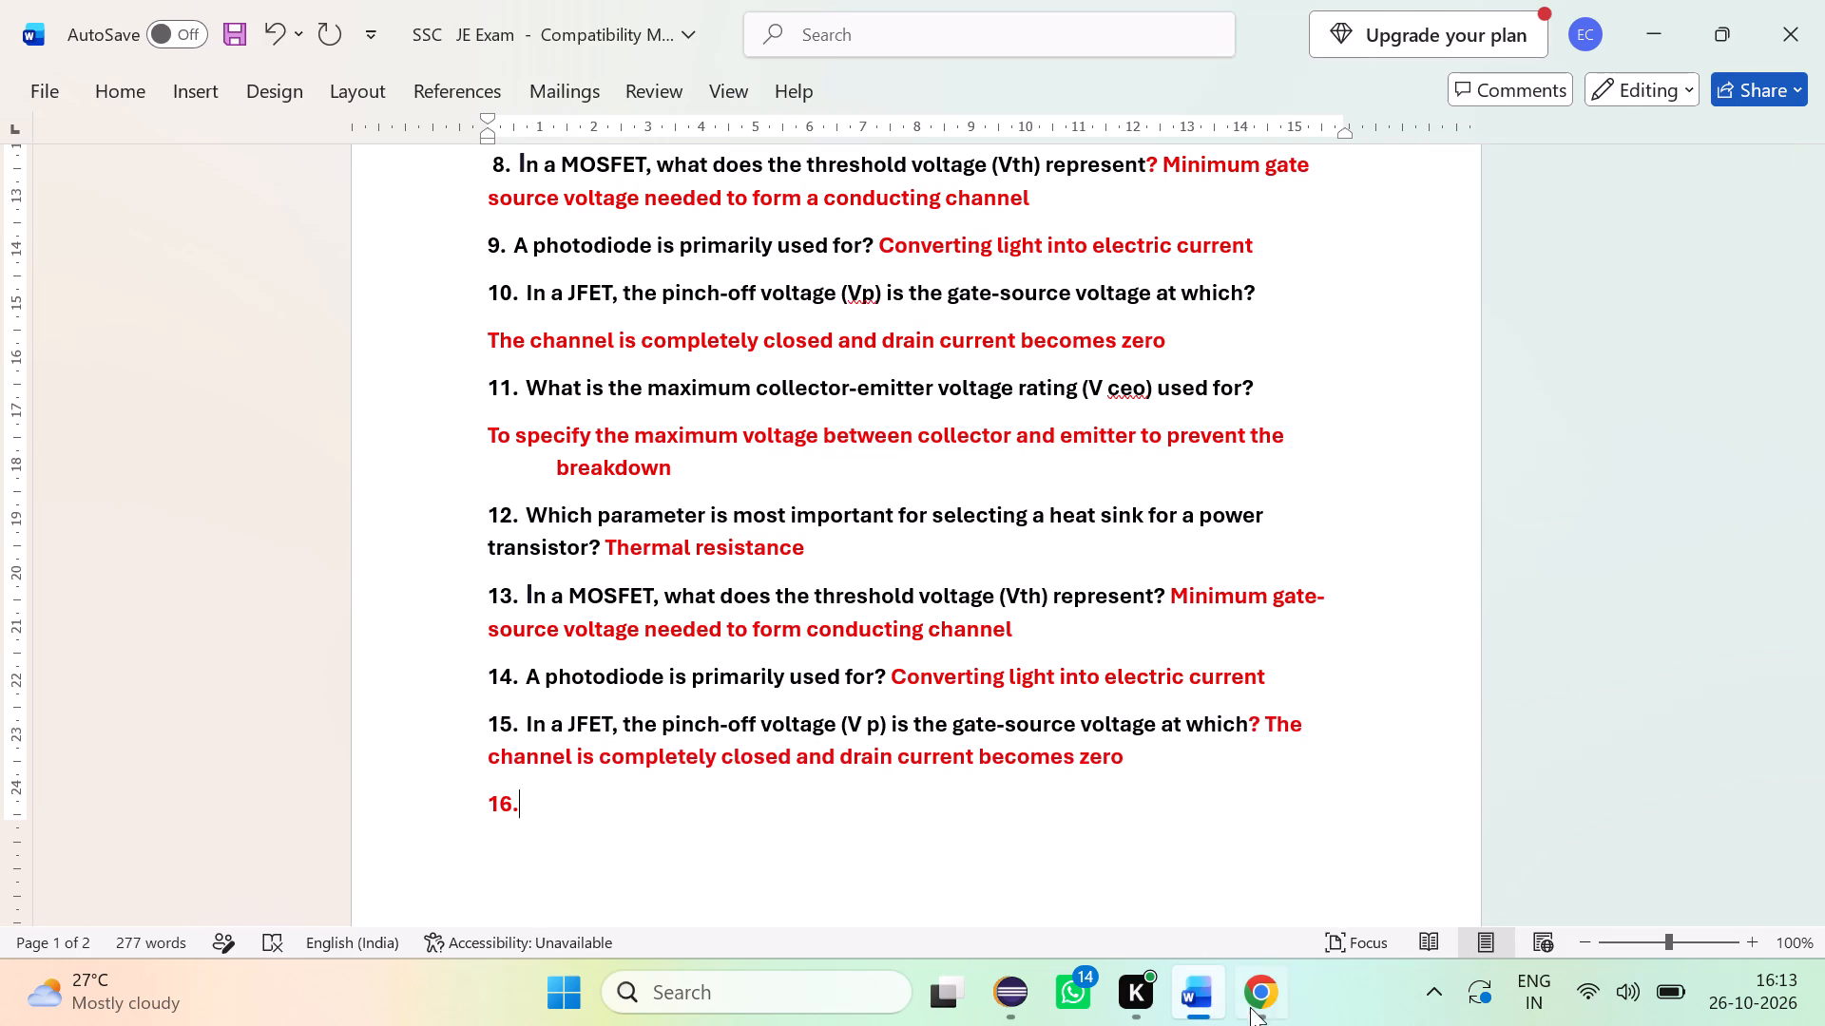
click(1265, 1007)
scroll(760, 683, down, 2)
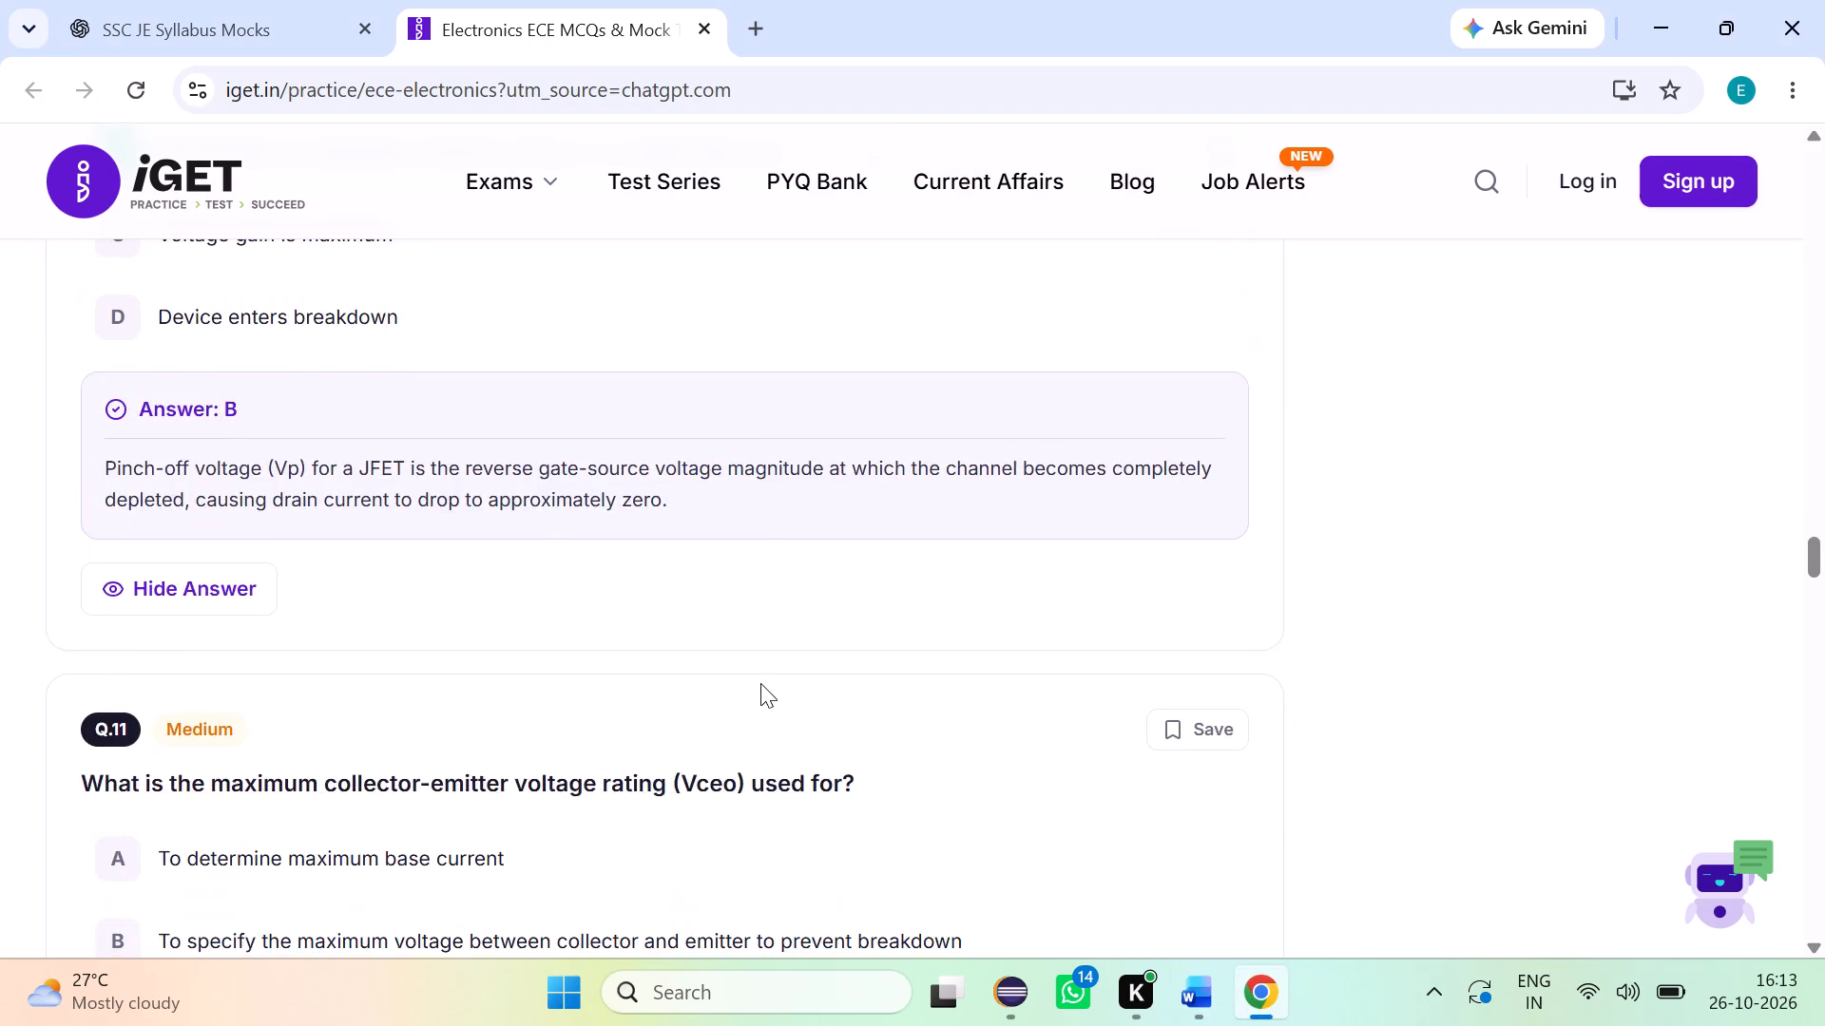
scroll(760, 683, down, 1)
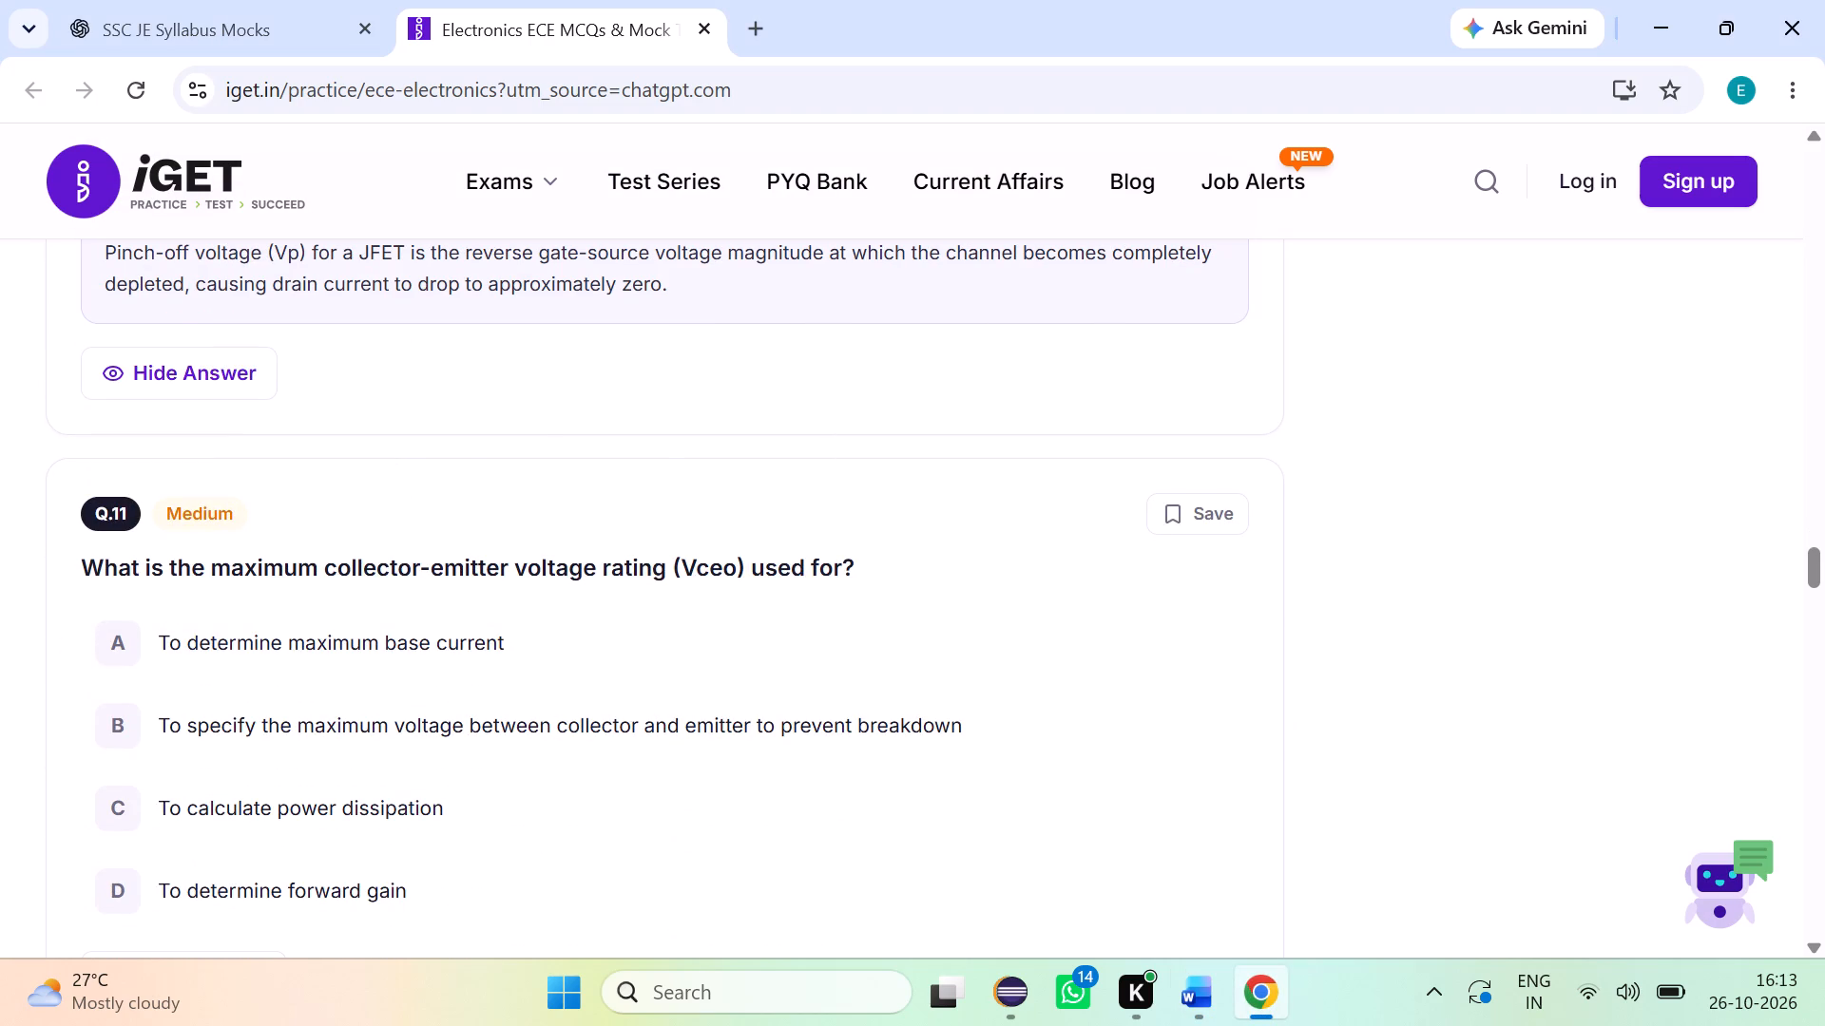
drag(81, 560, 888, 557)
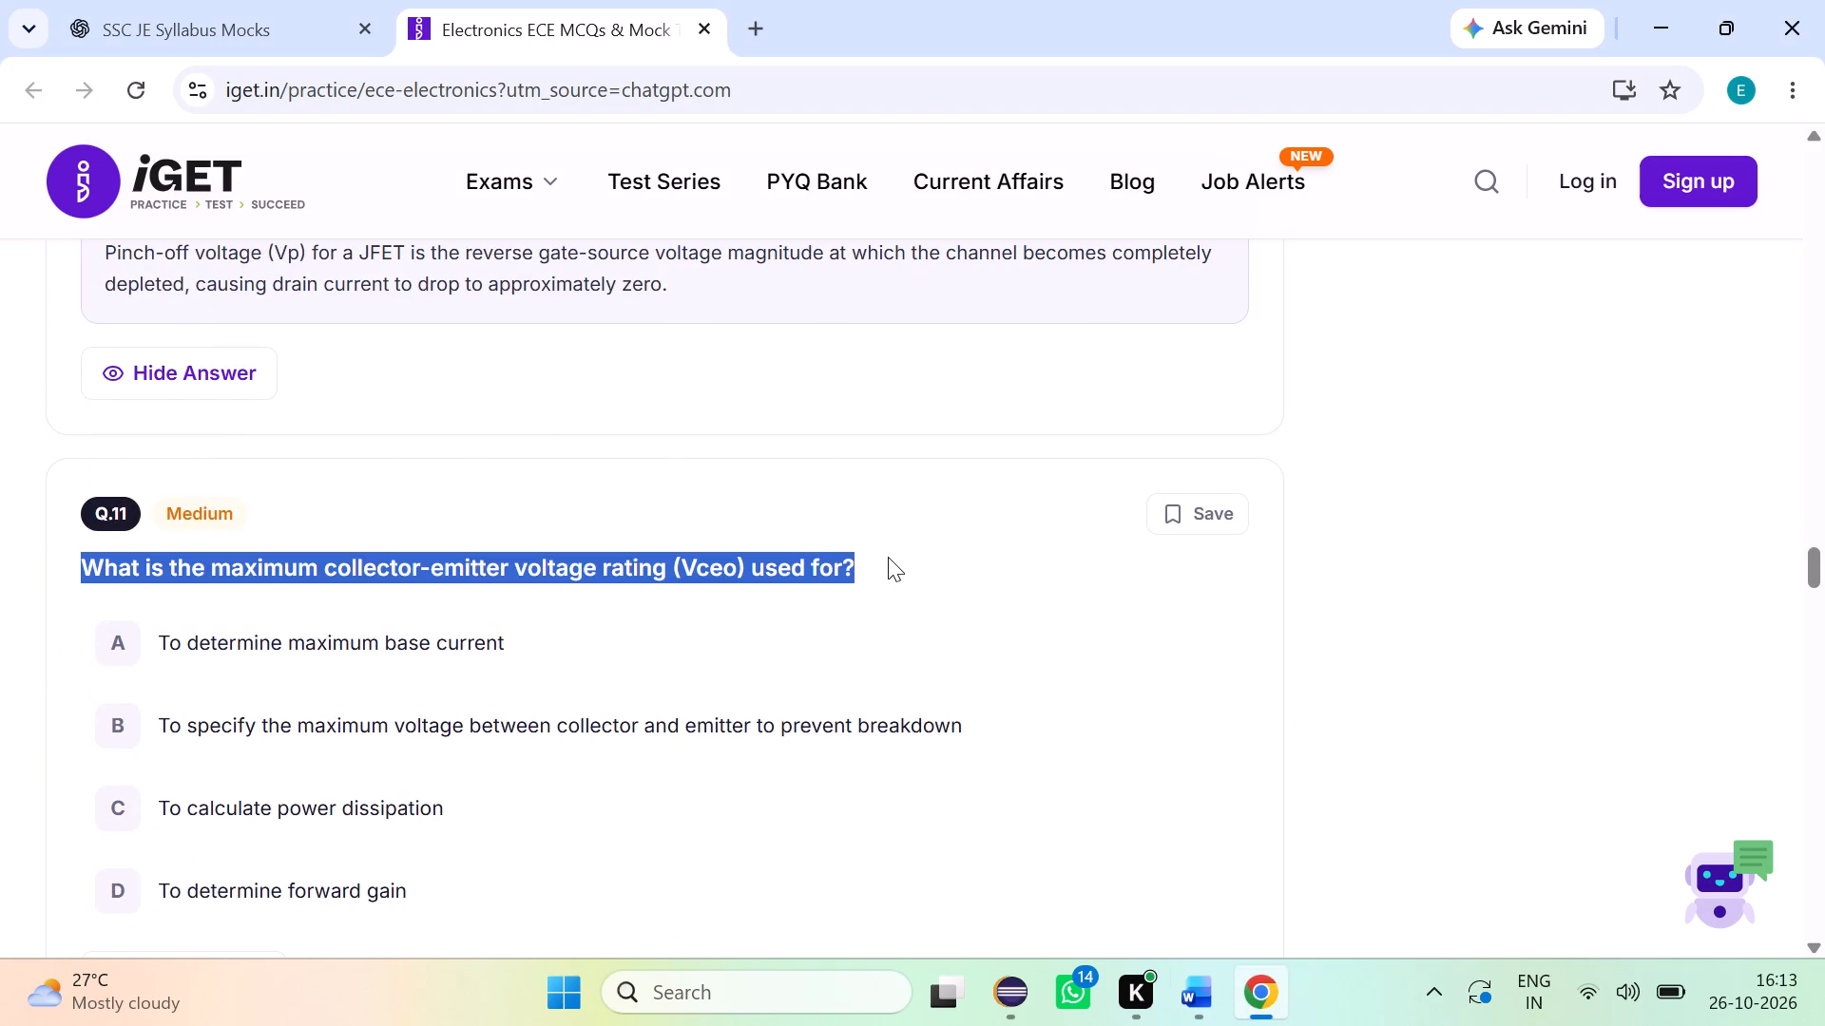
key(ctrl+c)
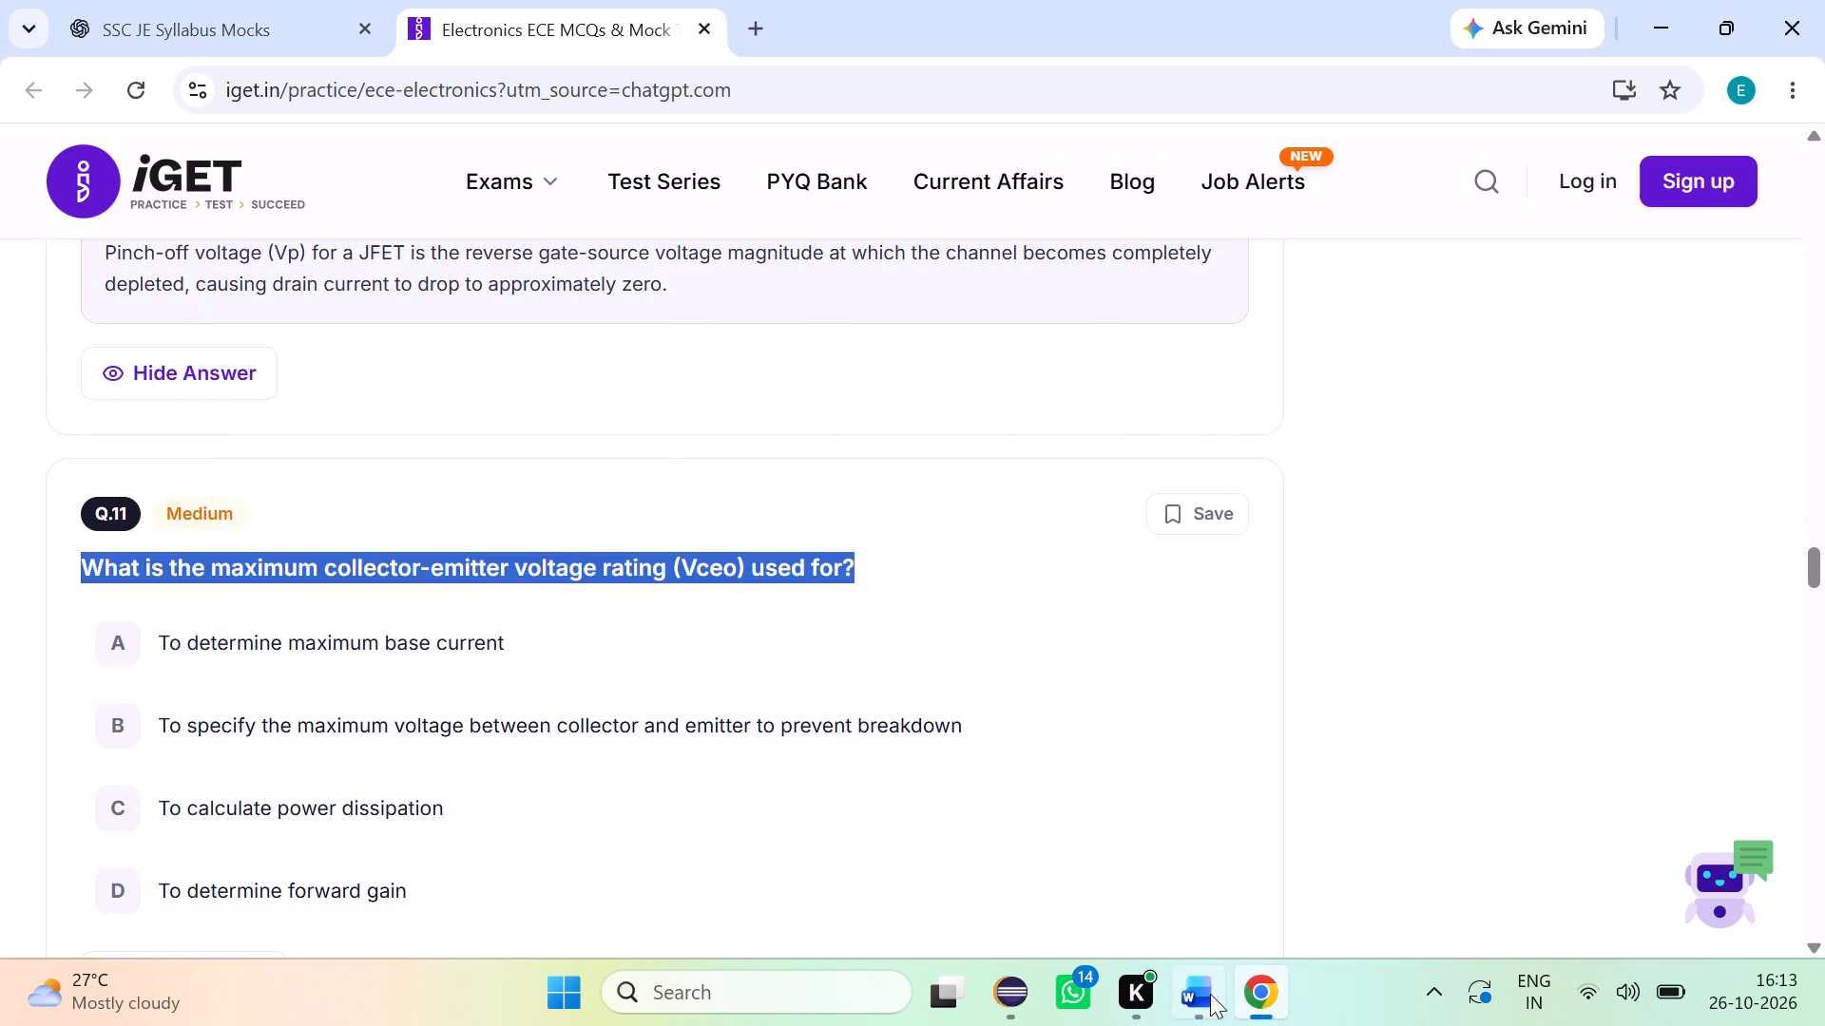
click(1210, 994)
key(ctrl+v)
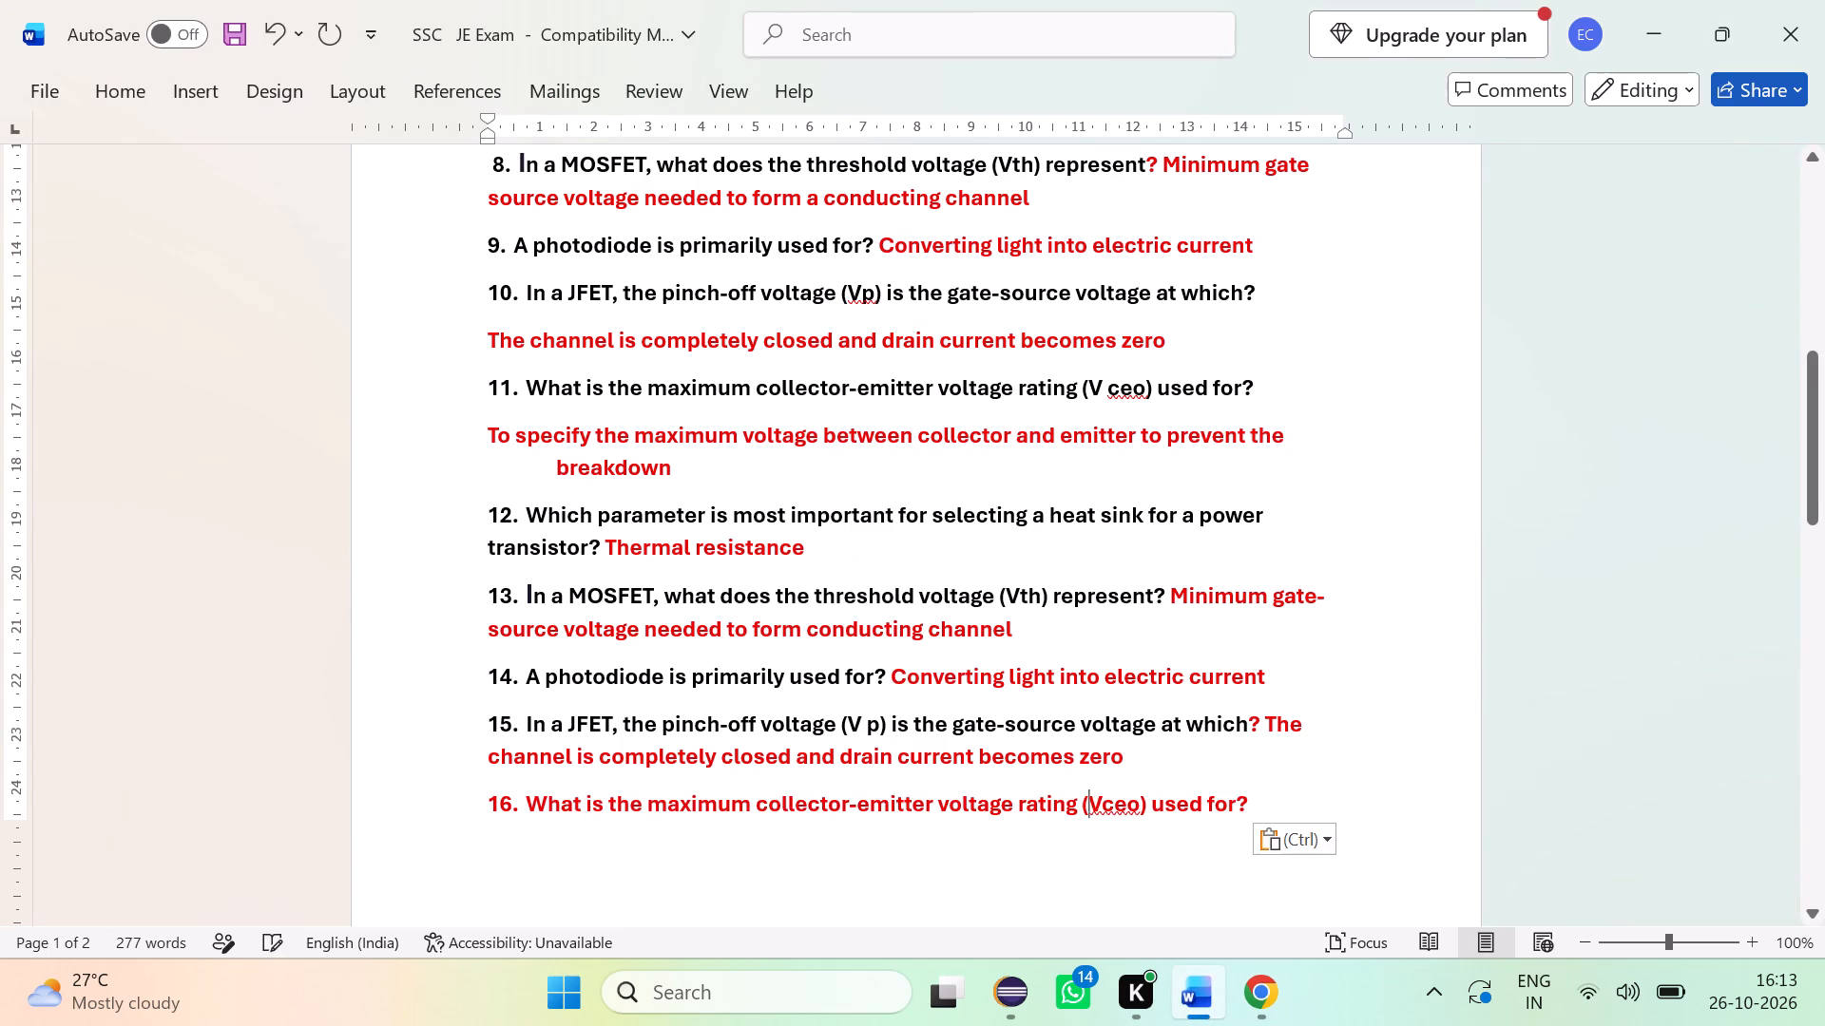
Colour the whole of item 16's question text black.
drag(487, 803, 1255, 850)
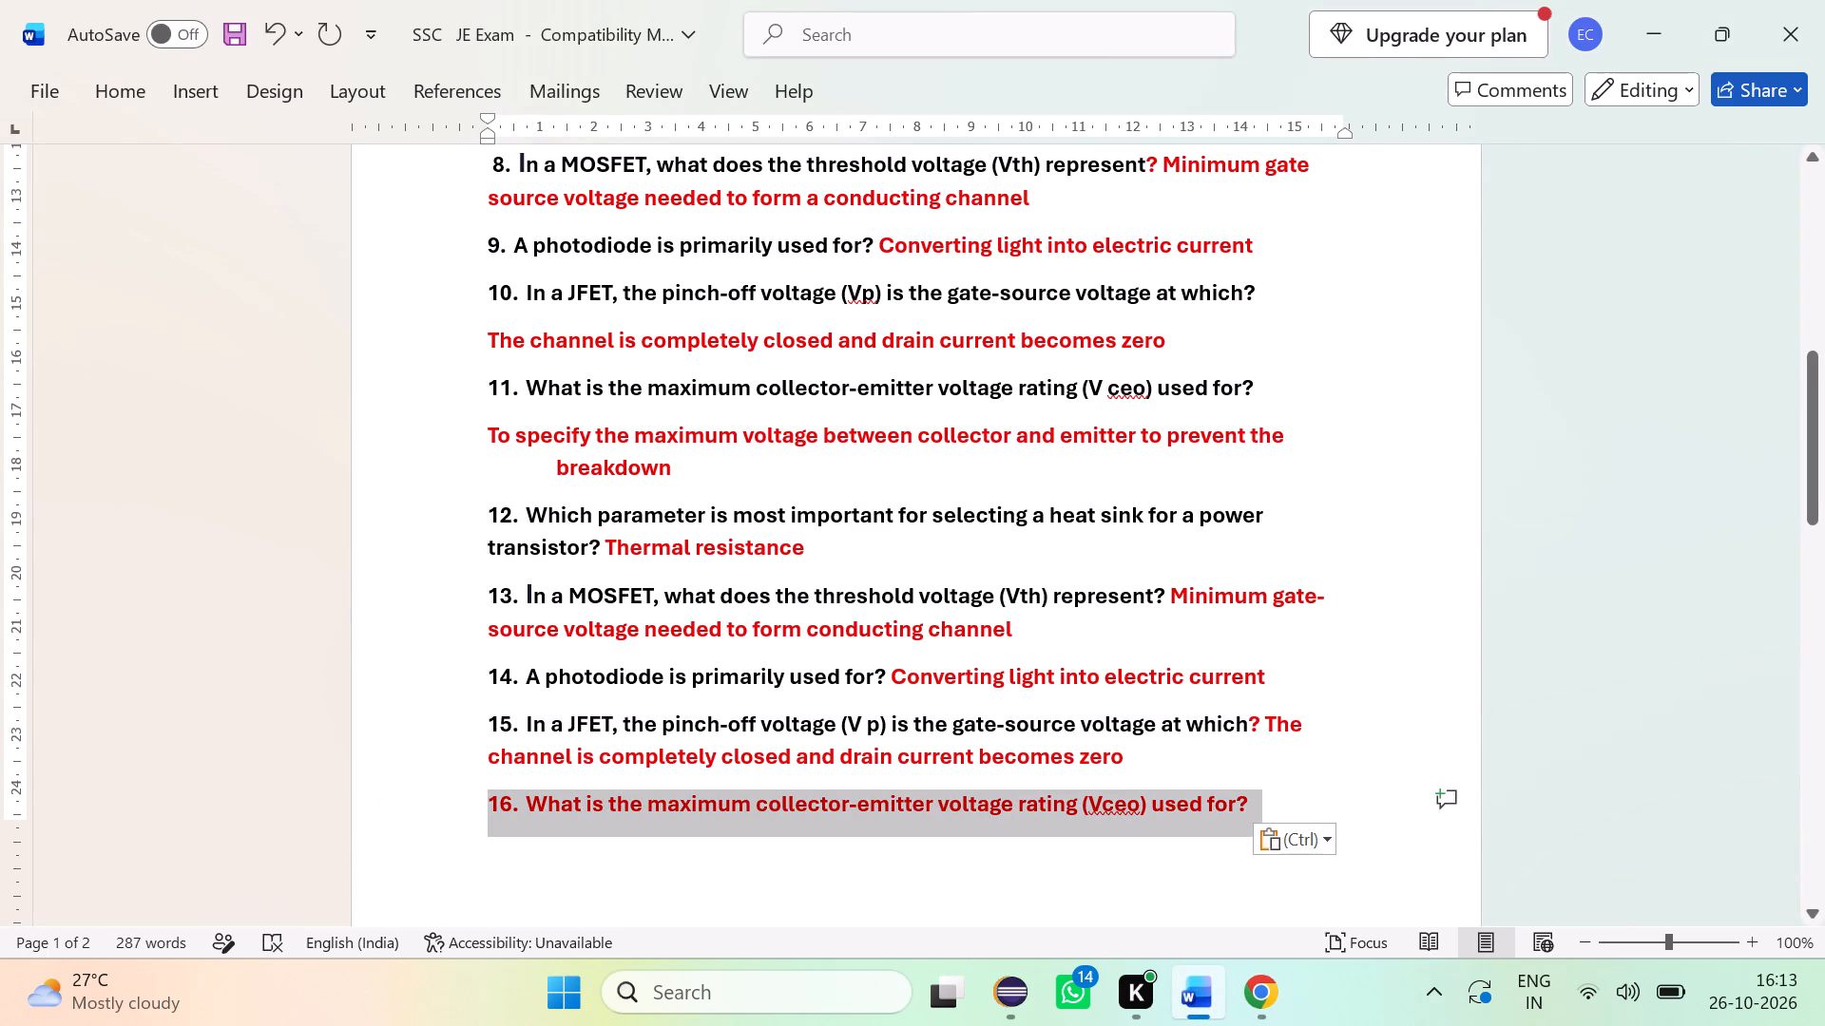
drag(1255, 850, 1254, 846)
click(1436, 794)
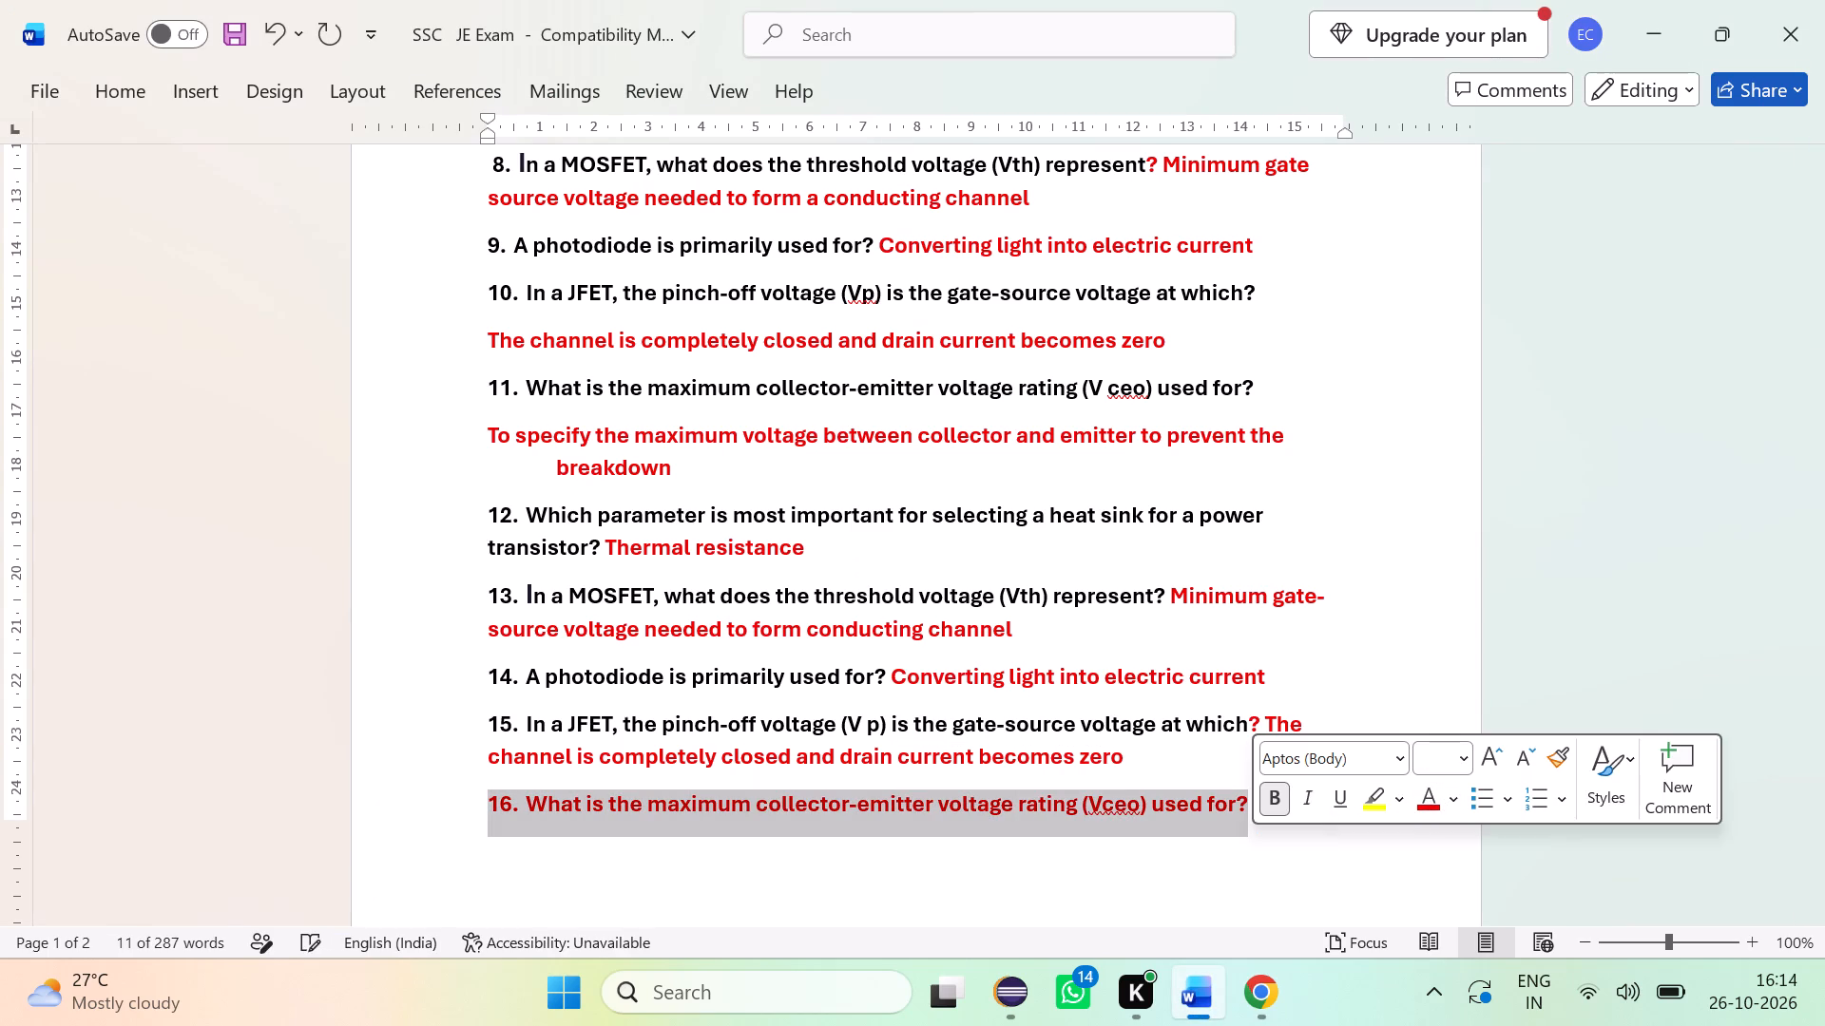
click(1452, 807)
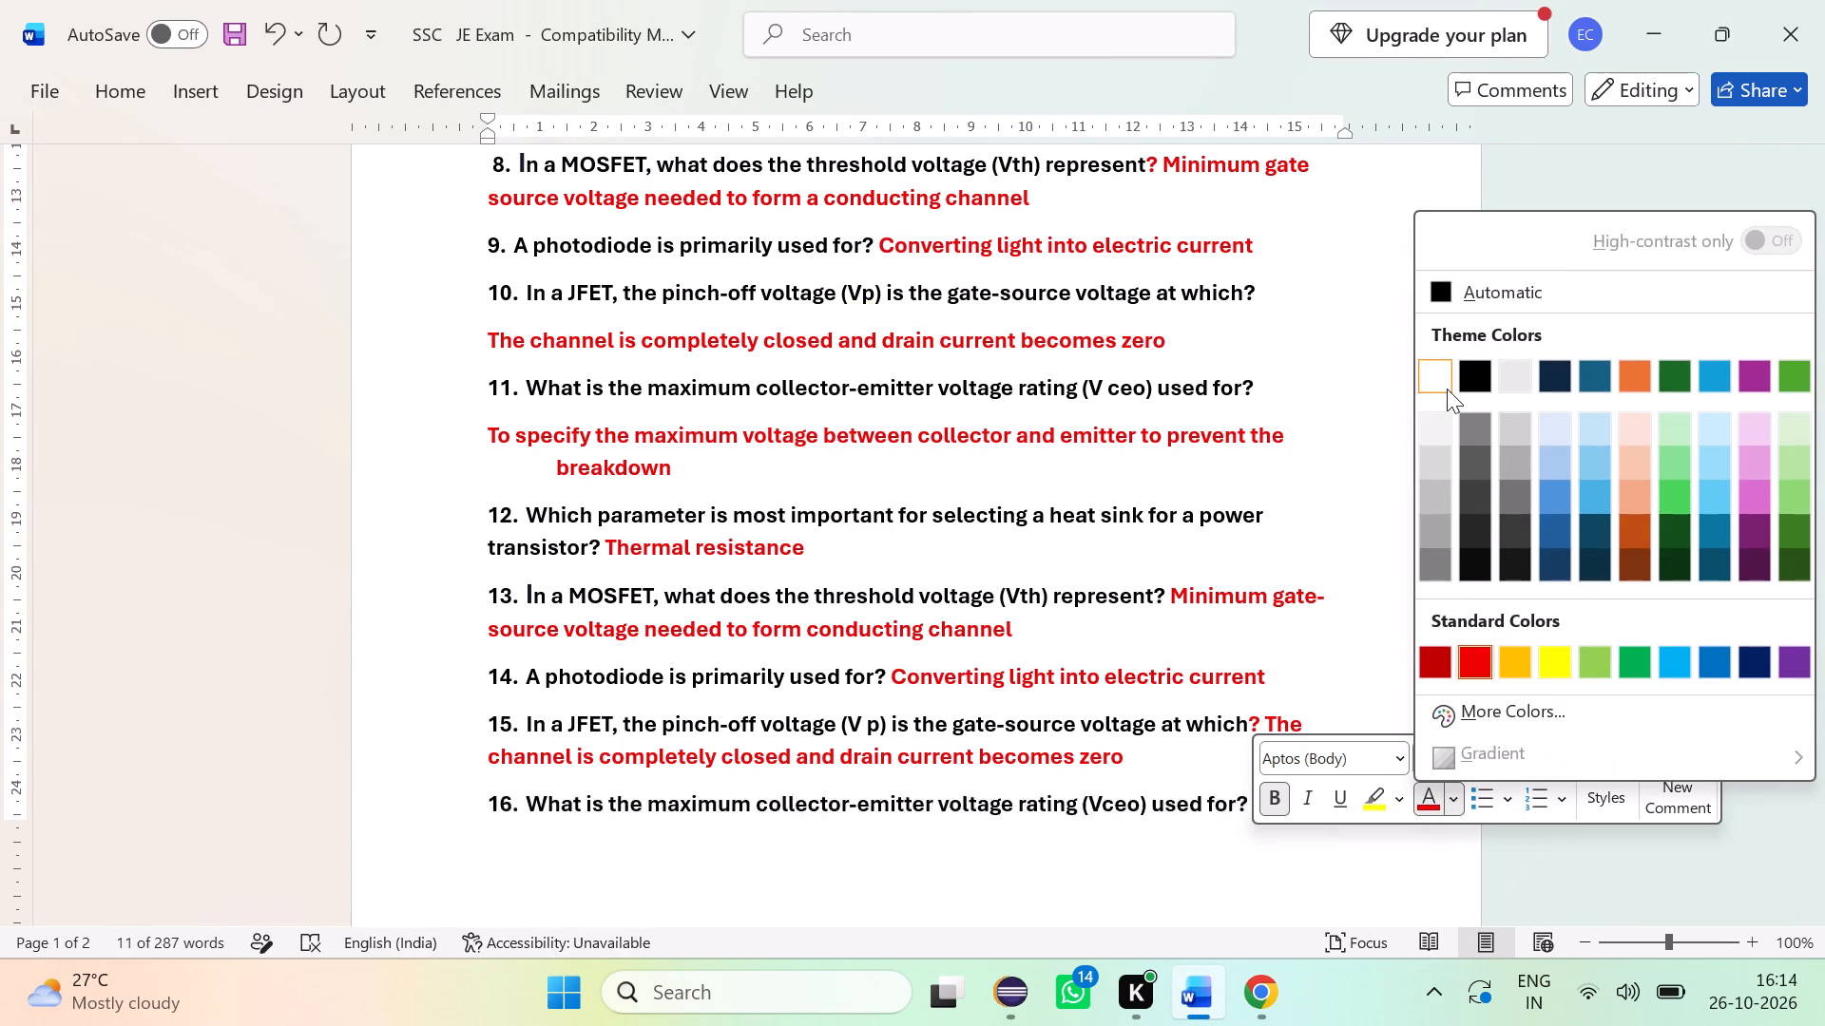
click(1483, 377)
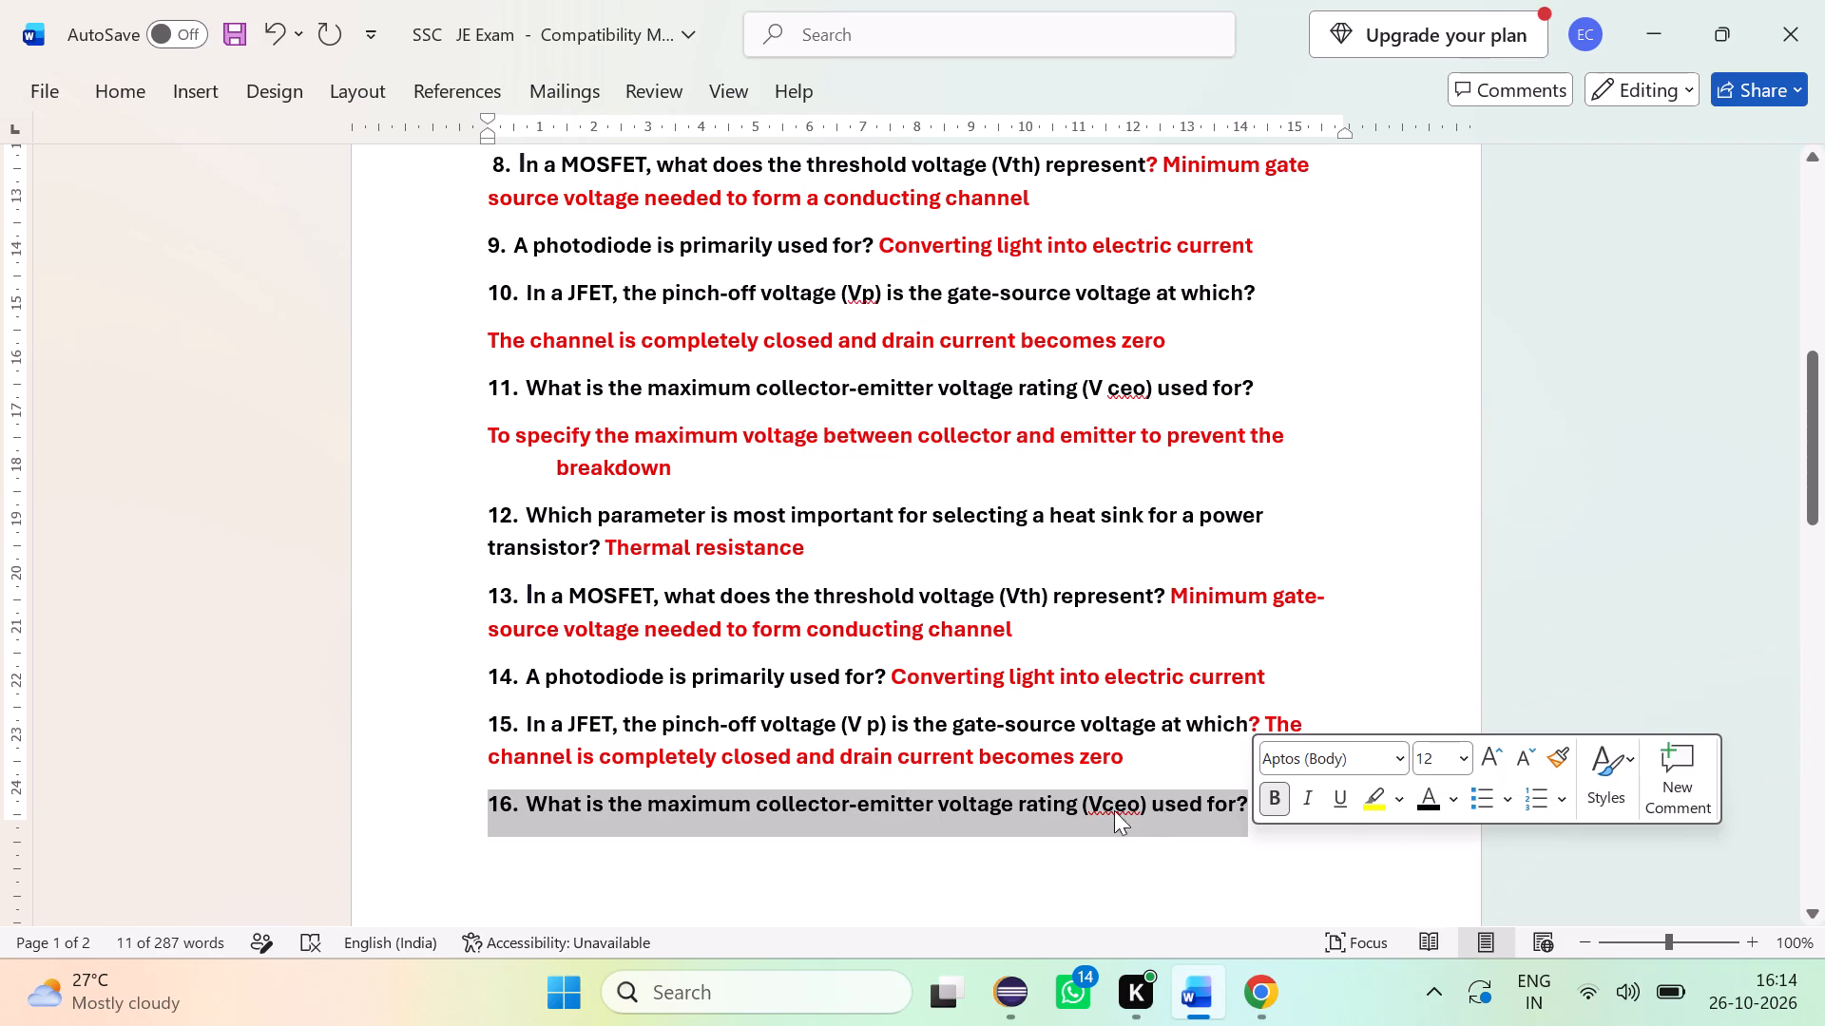
Insert spaces between the letters of "Vceo" in item 16 so that it reads "V c e o".
click(1105, 799)
key(space)
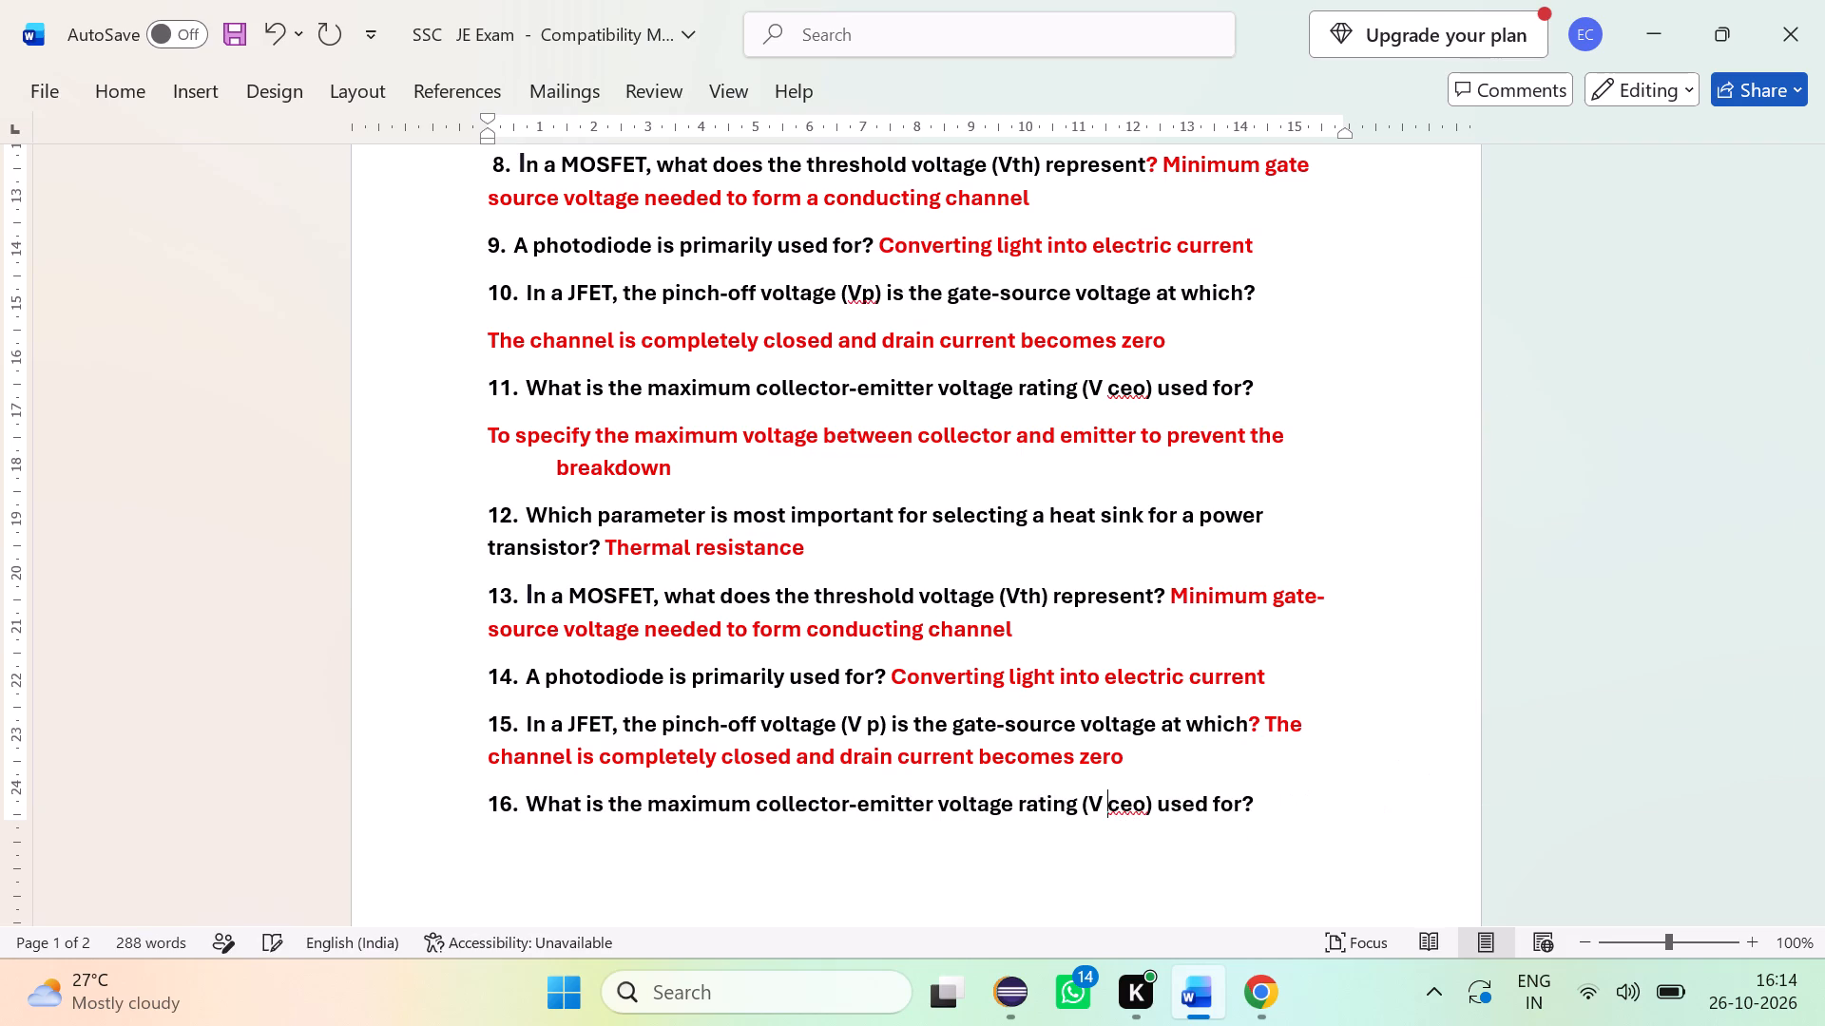
click(1121, 807)
key(space)
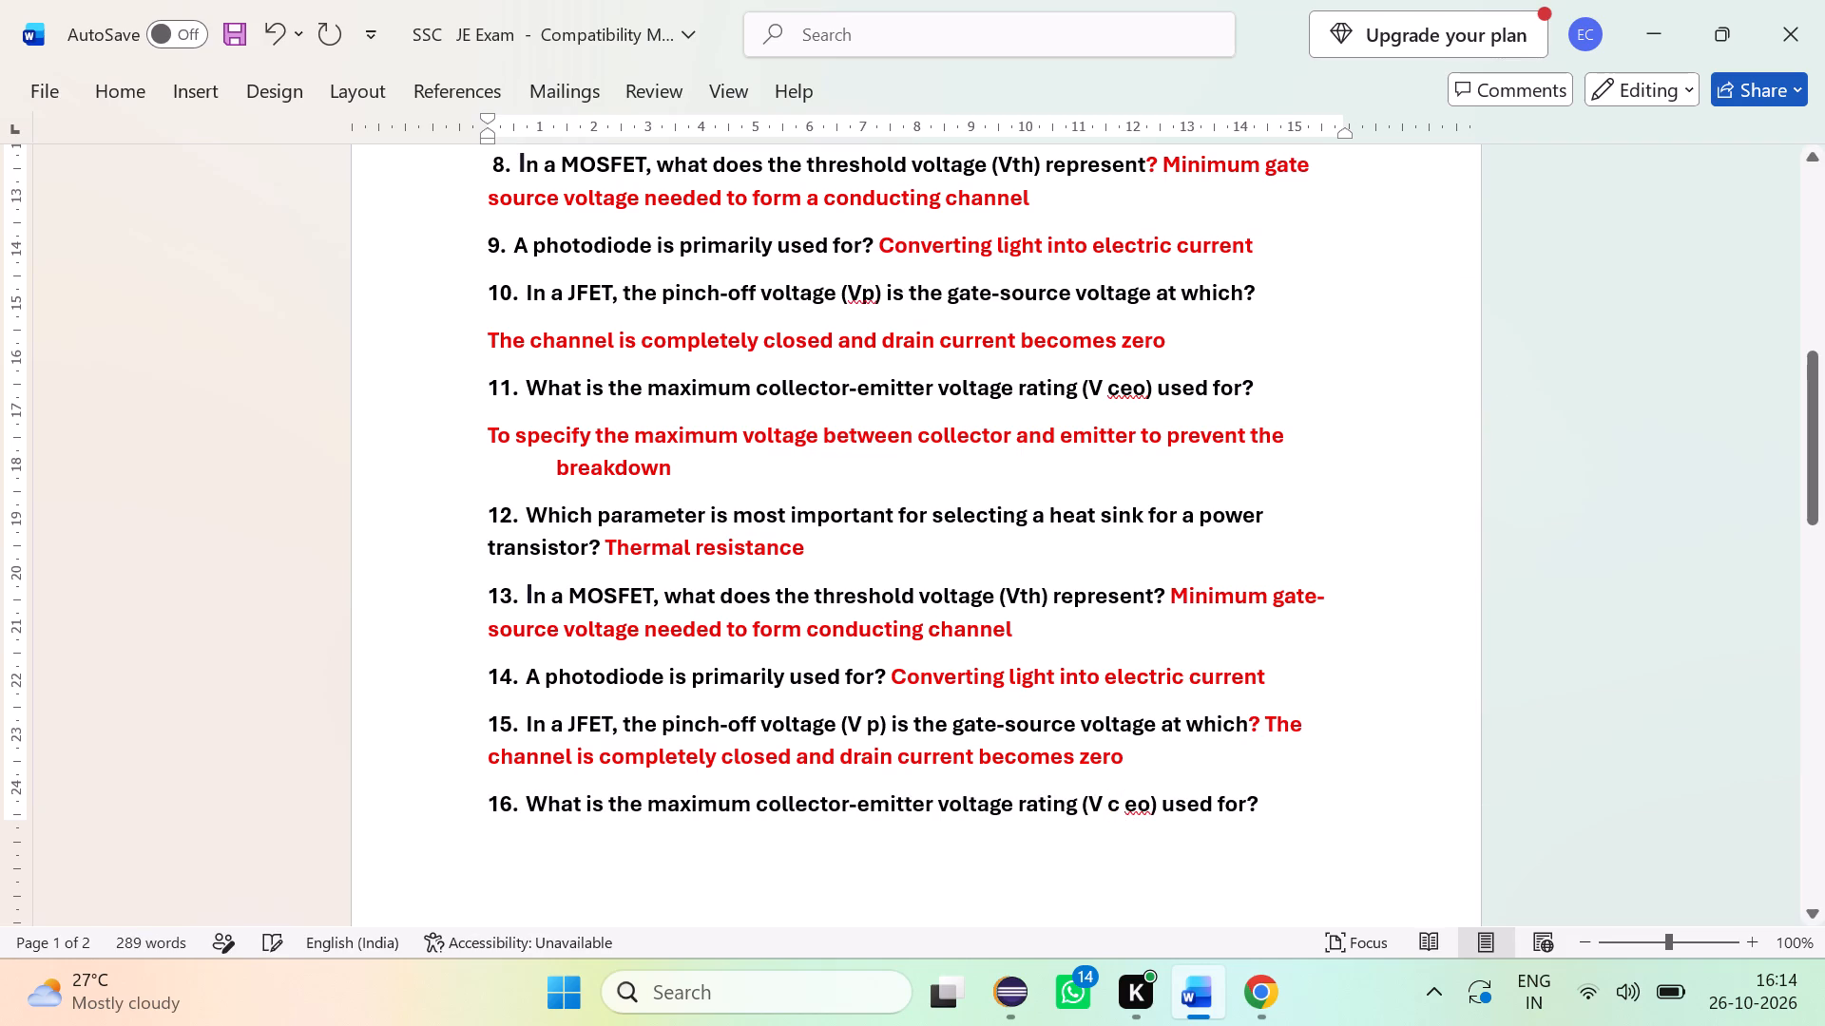
click(1138, 800)
key(space)
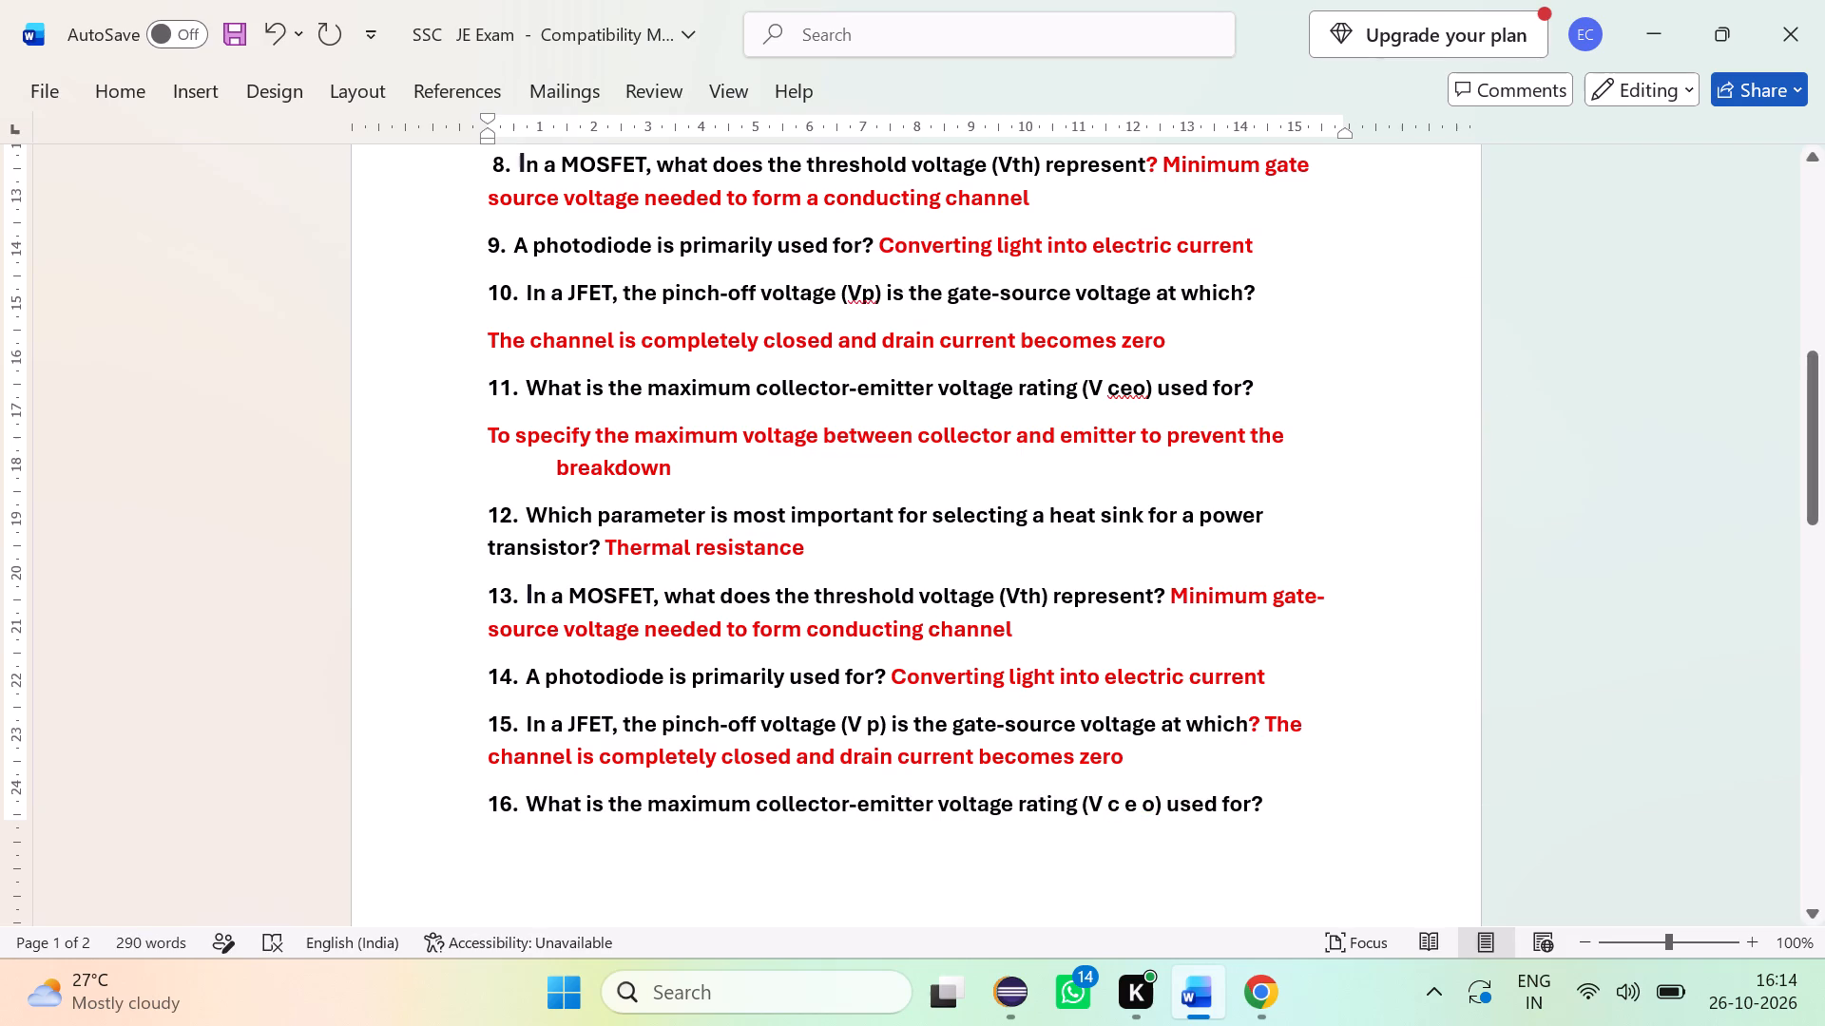
In Chrome, answer iGET's Q.11 with option B, "To specify the maximum voltage between collector and emitter to prevent breakdown".
click(1257, 995)
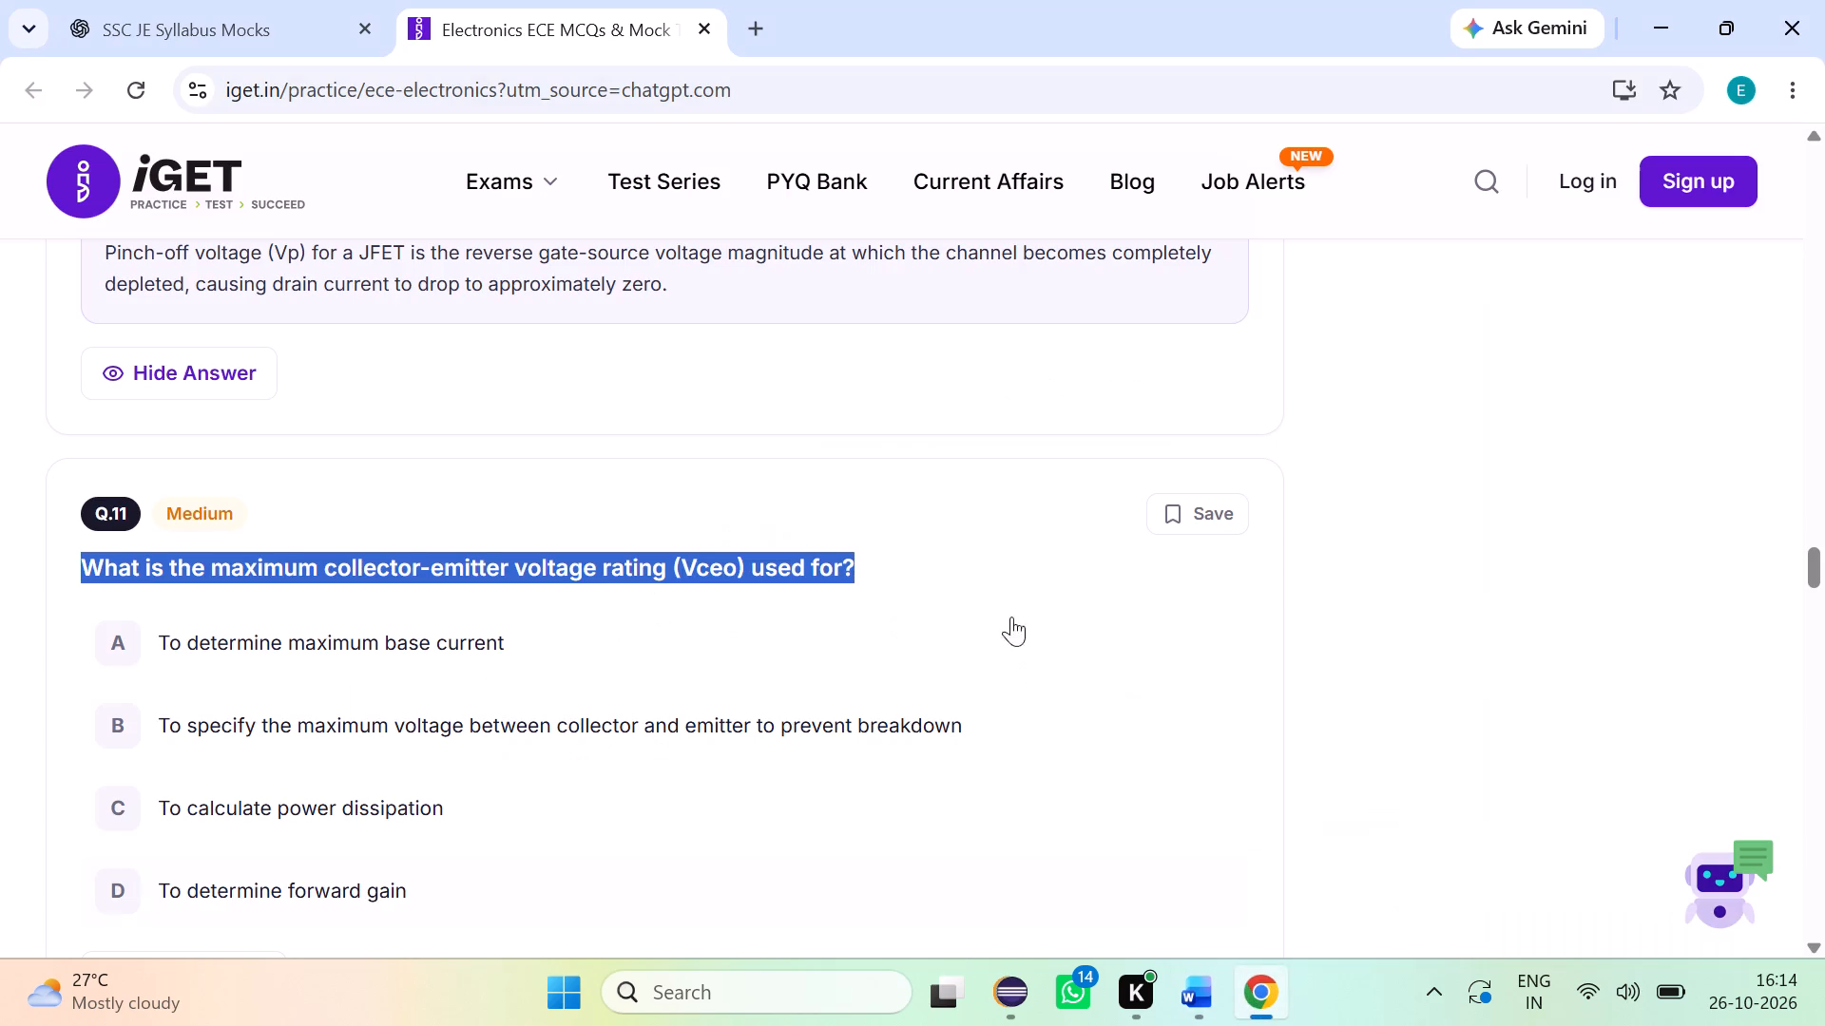
scroll(435, 641, down, 1)
click(435, 628)
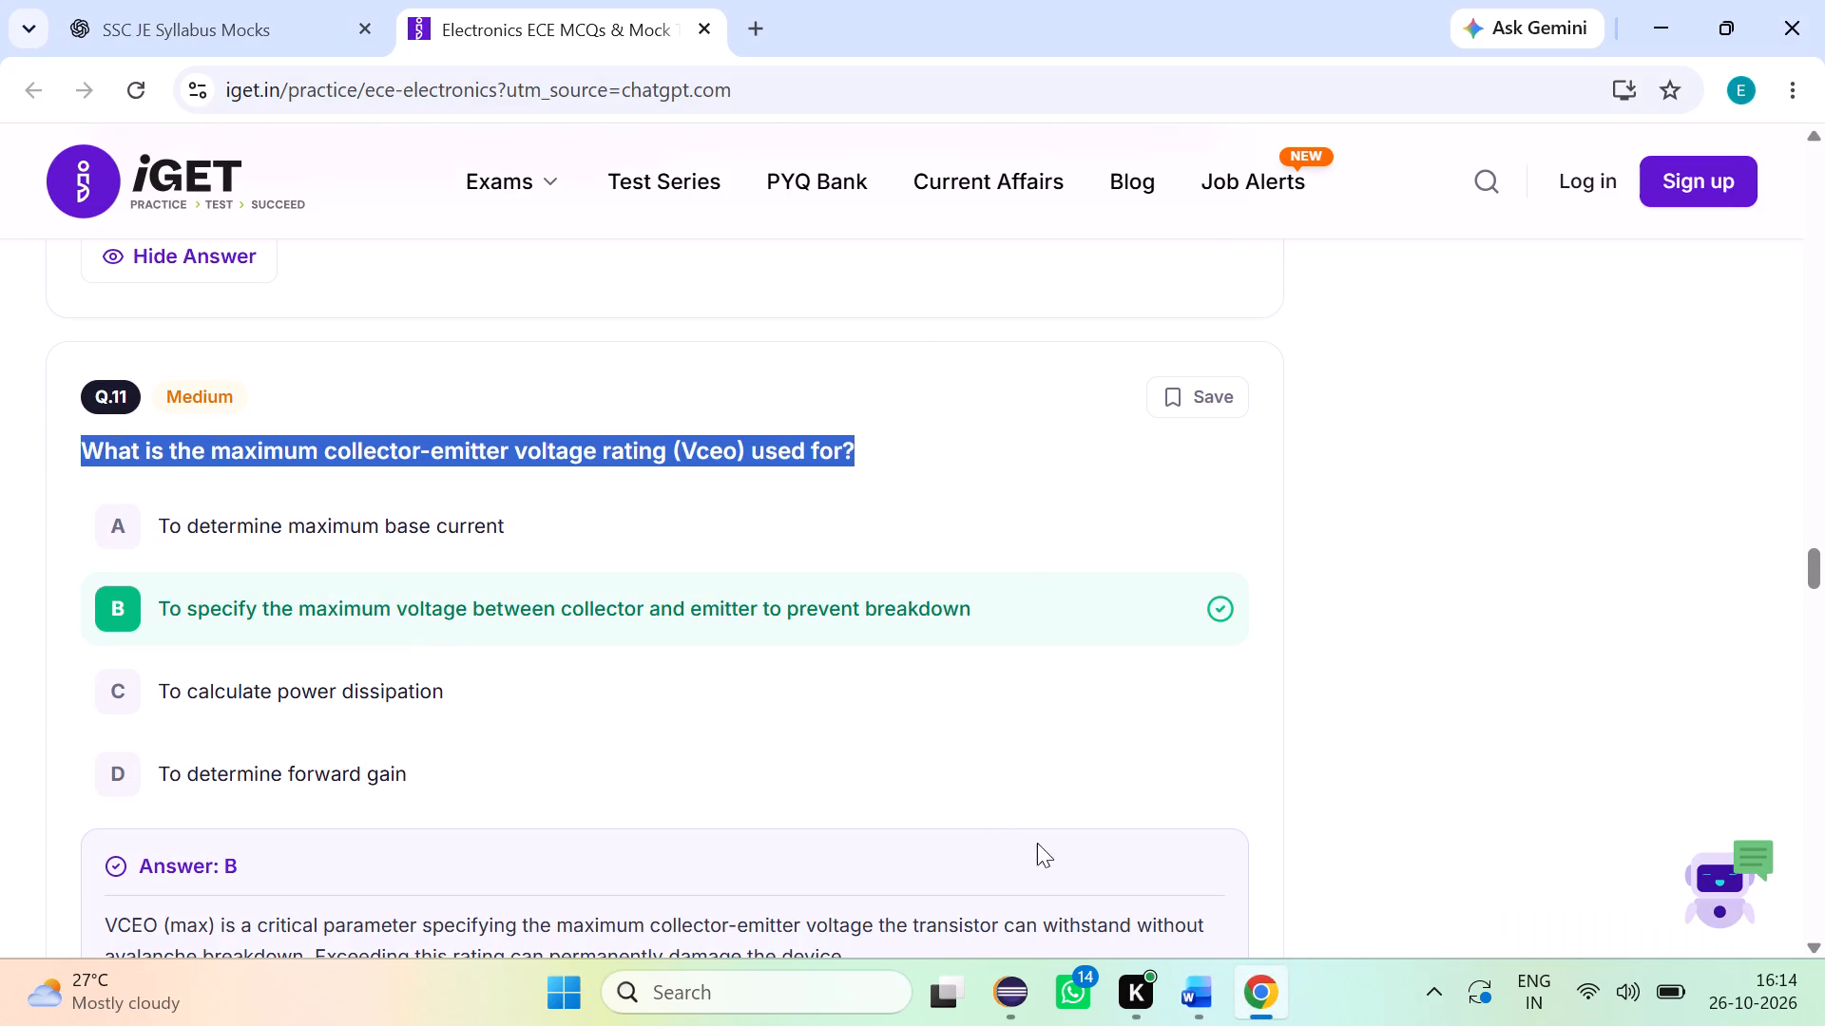
Switch to Word, give item 16 a hanging indent and begin its answer after the question with "To specify the".
click(1172, 972)
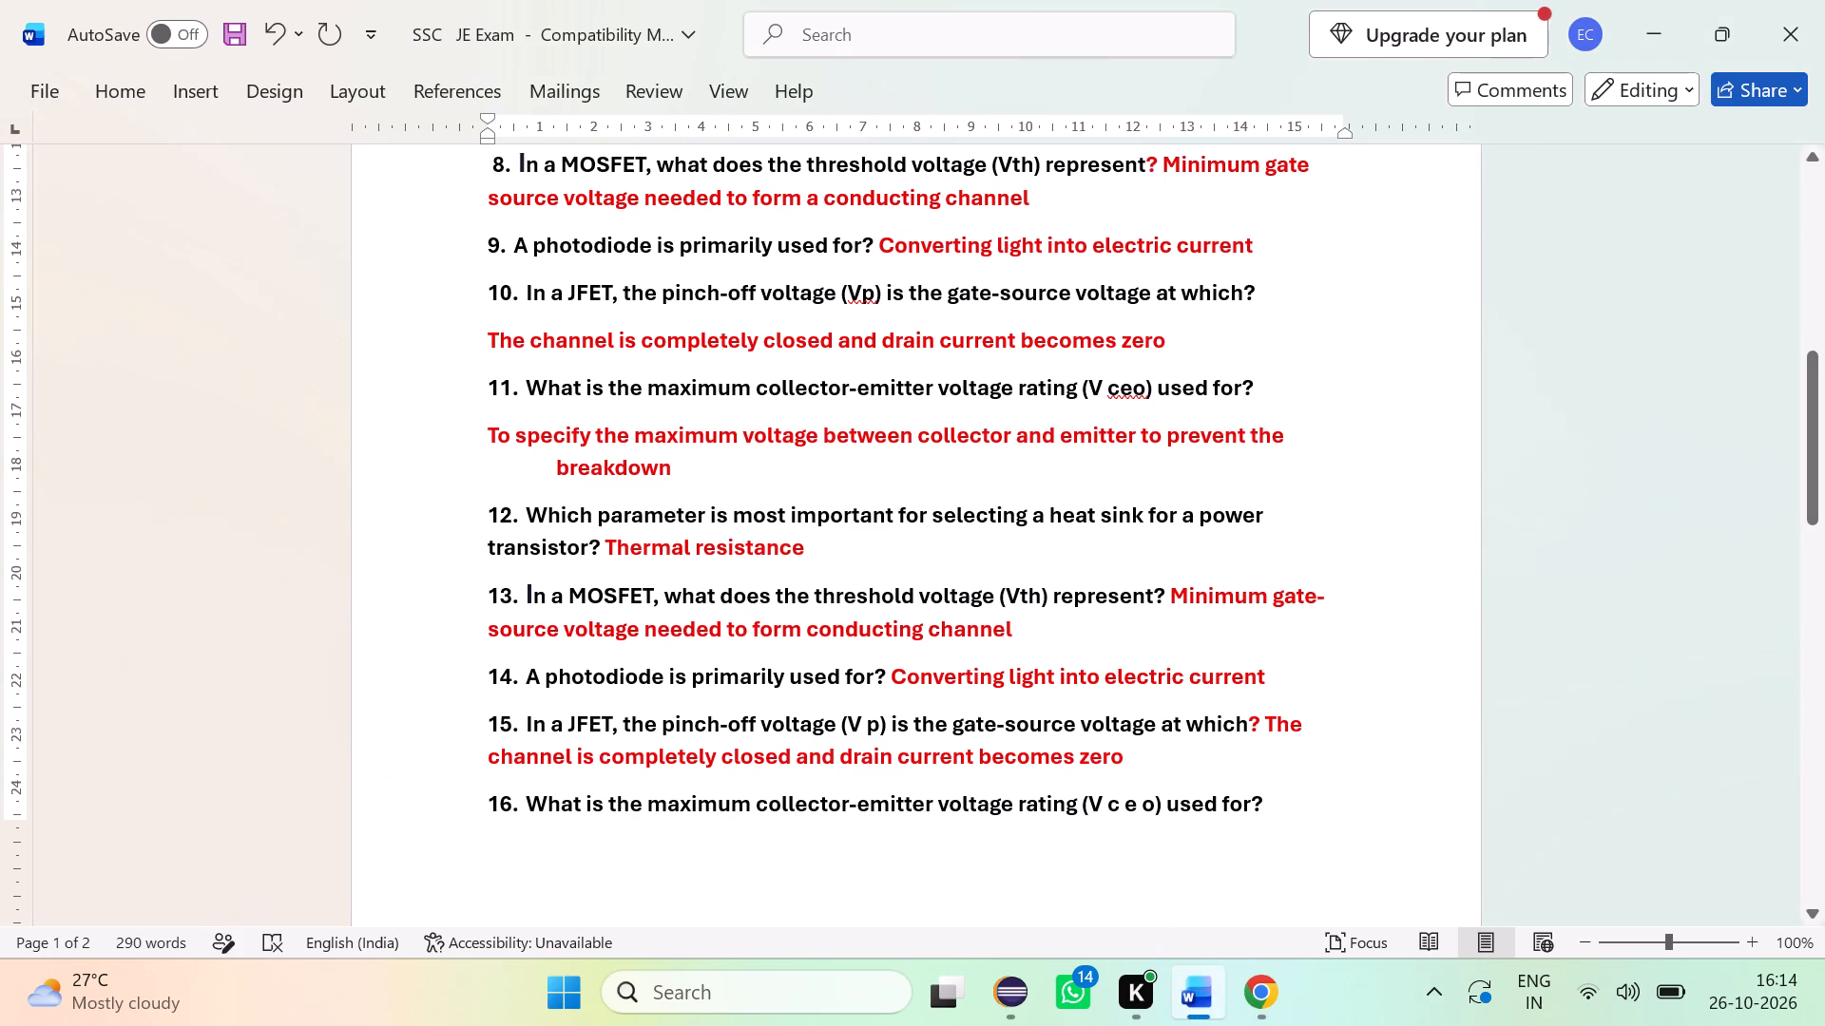
click(1297, 804)
key(space)
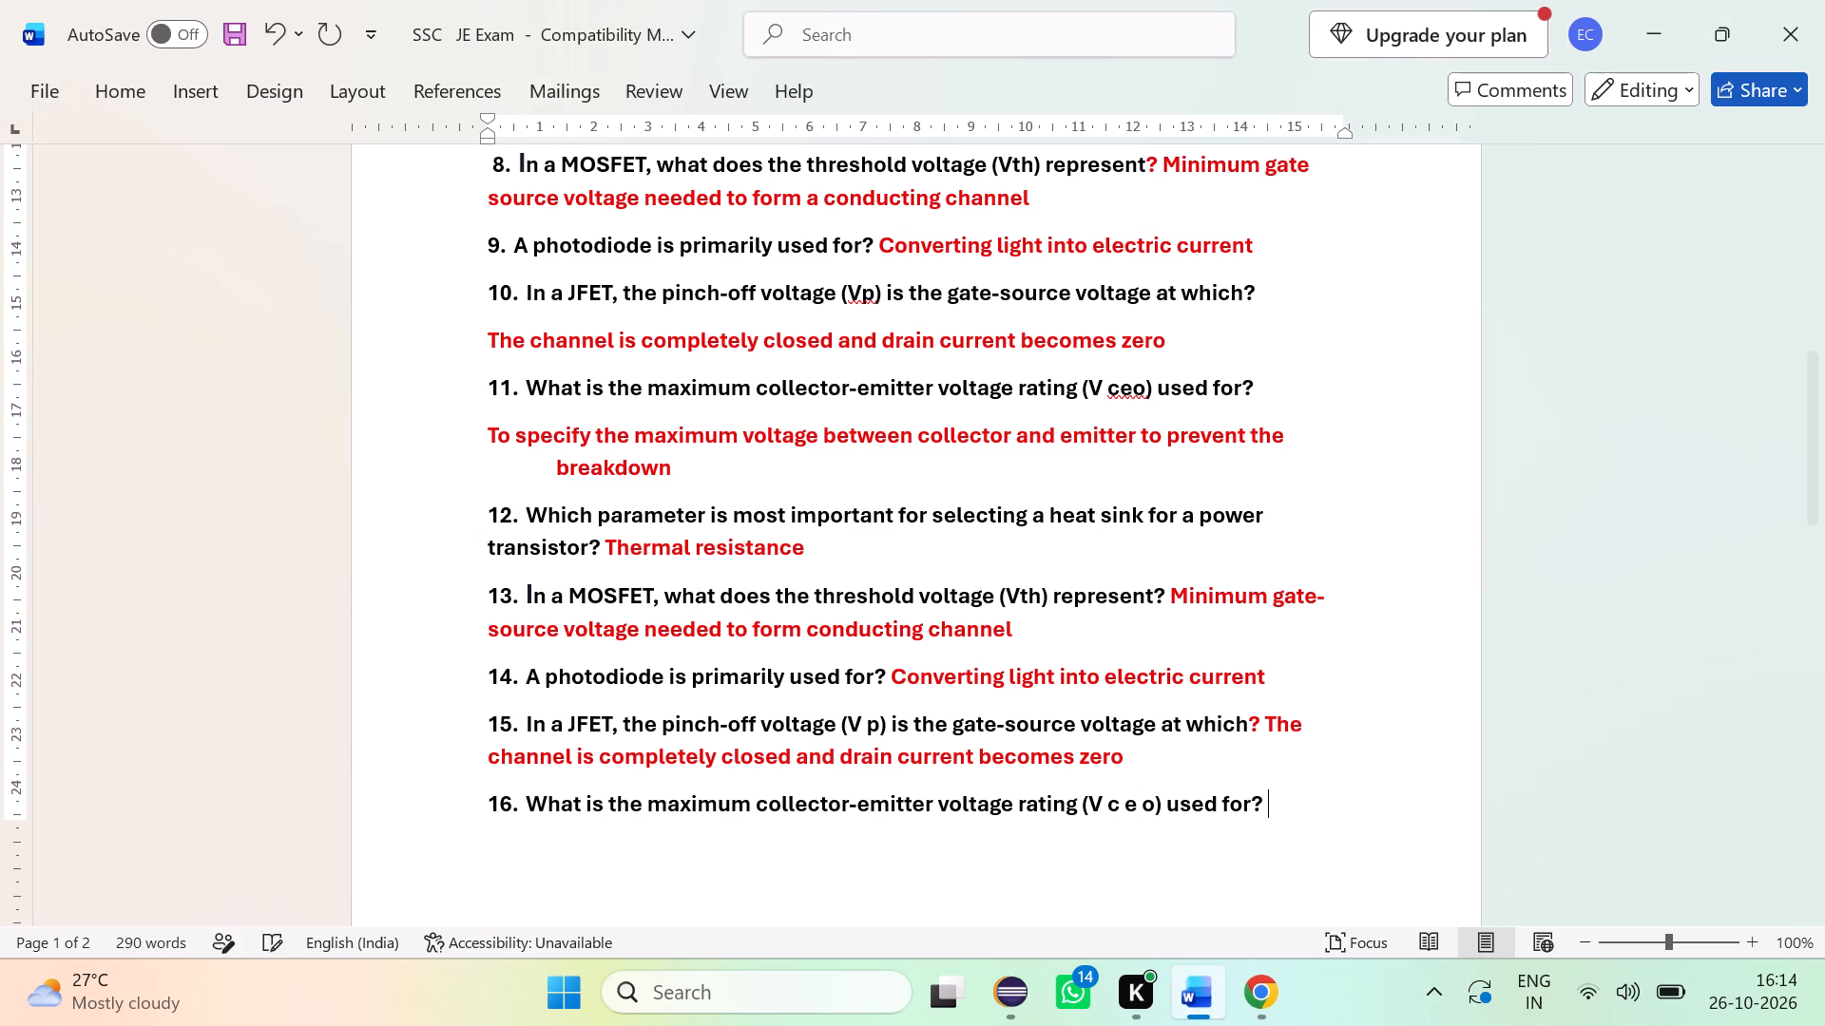
key(ctrl+t)
text(To sp)
key(e)
text(cify)
key(space)
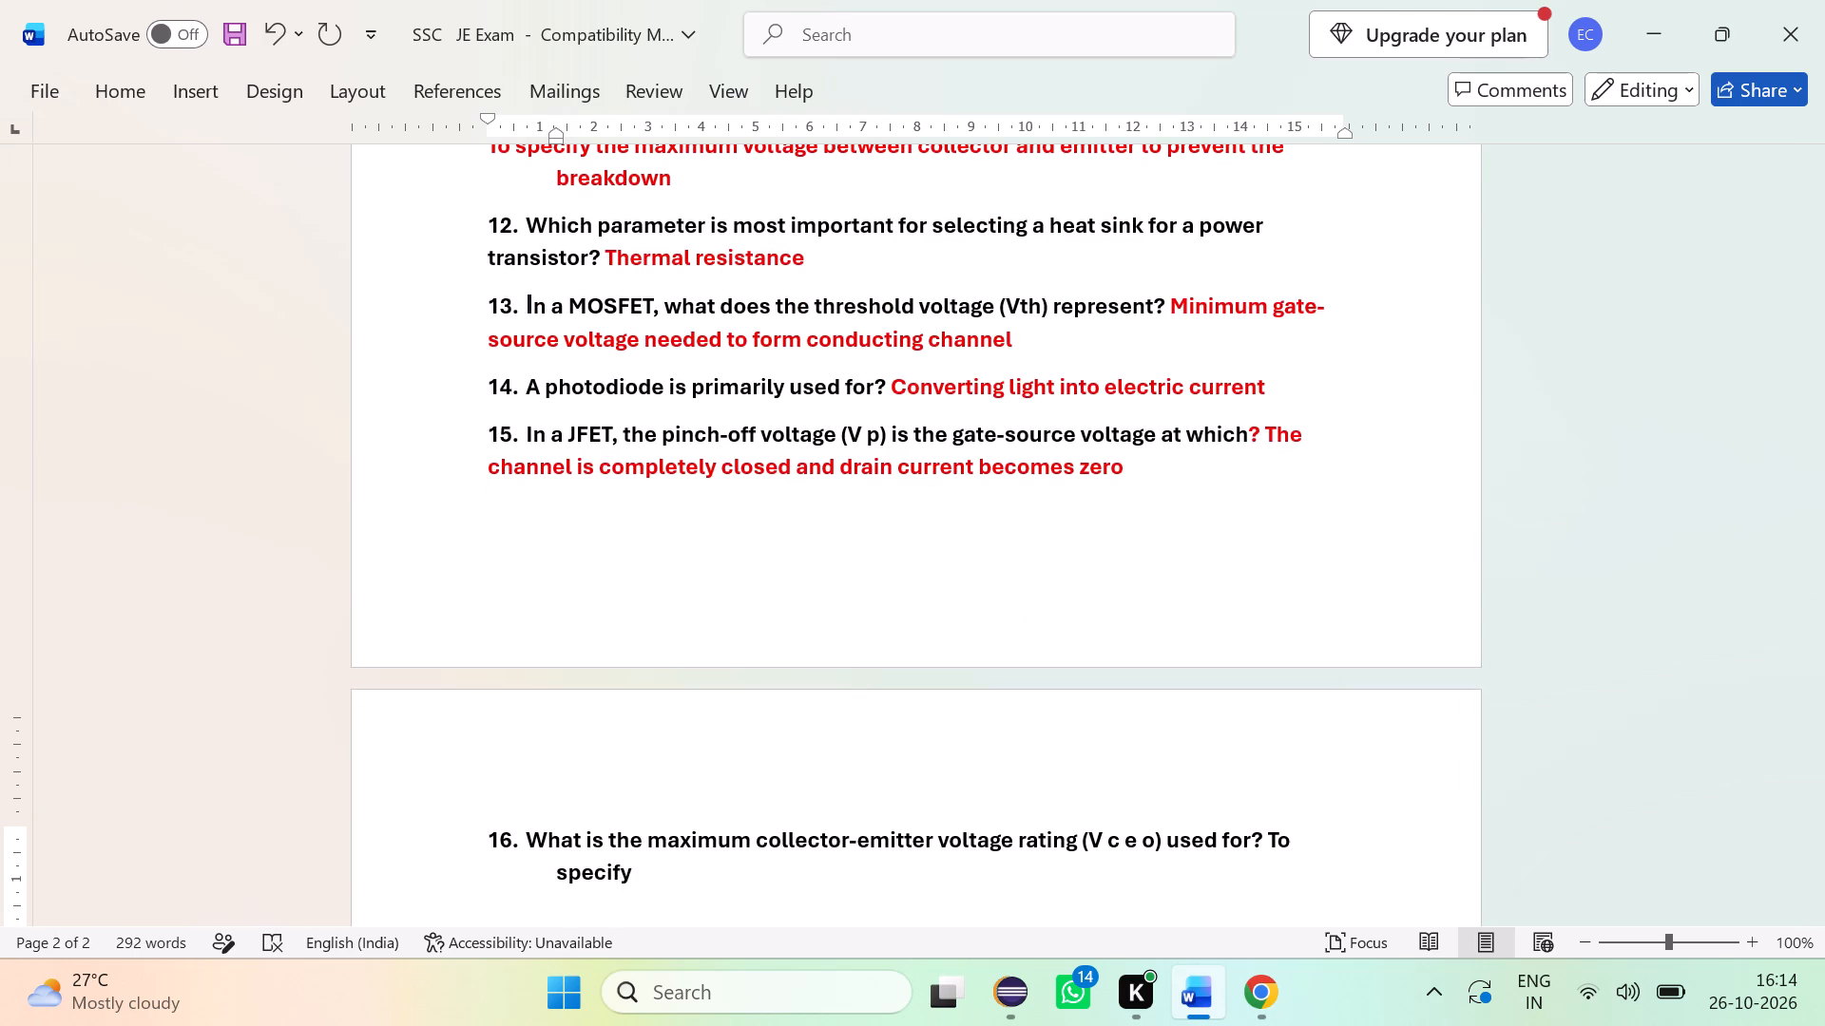
text(the)
key(space)
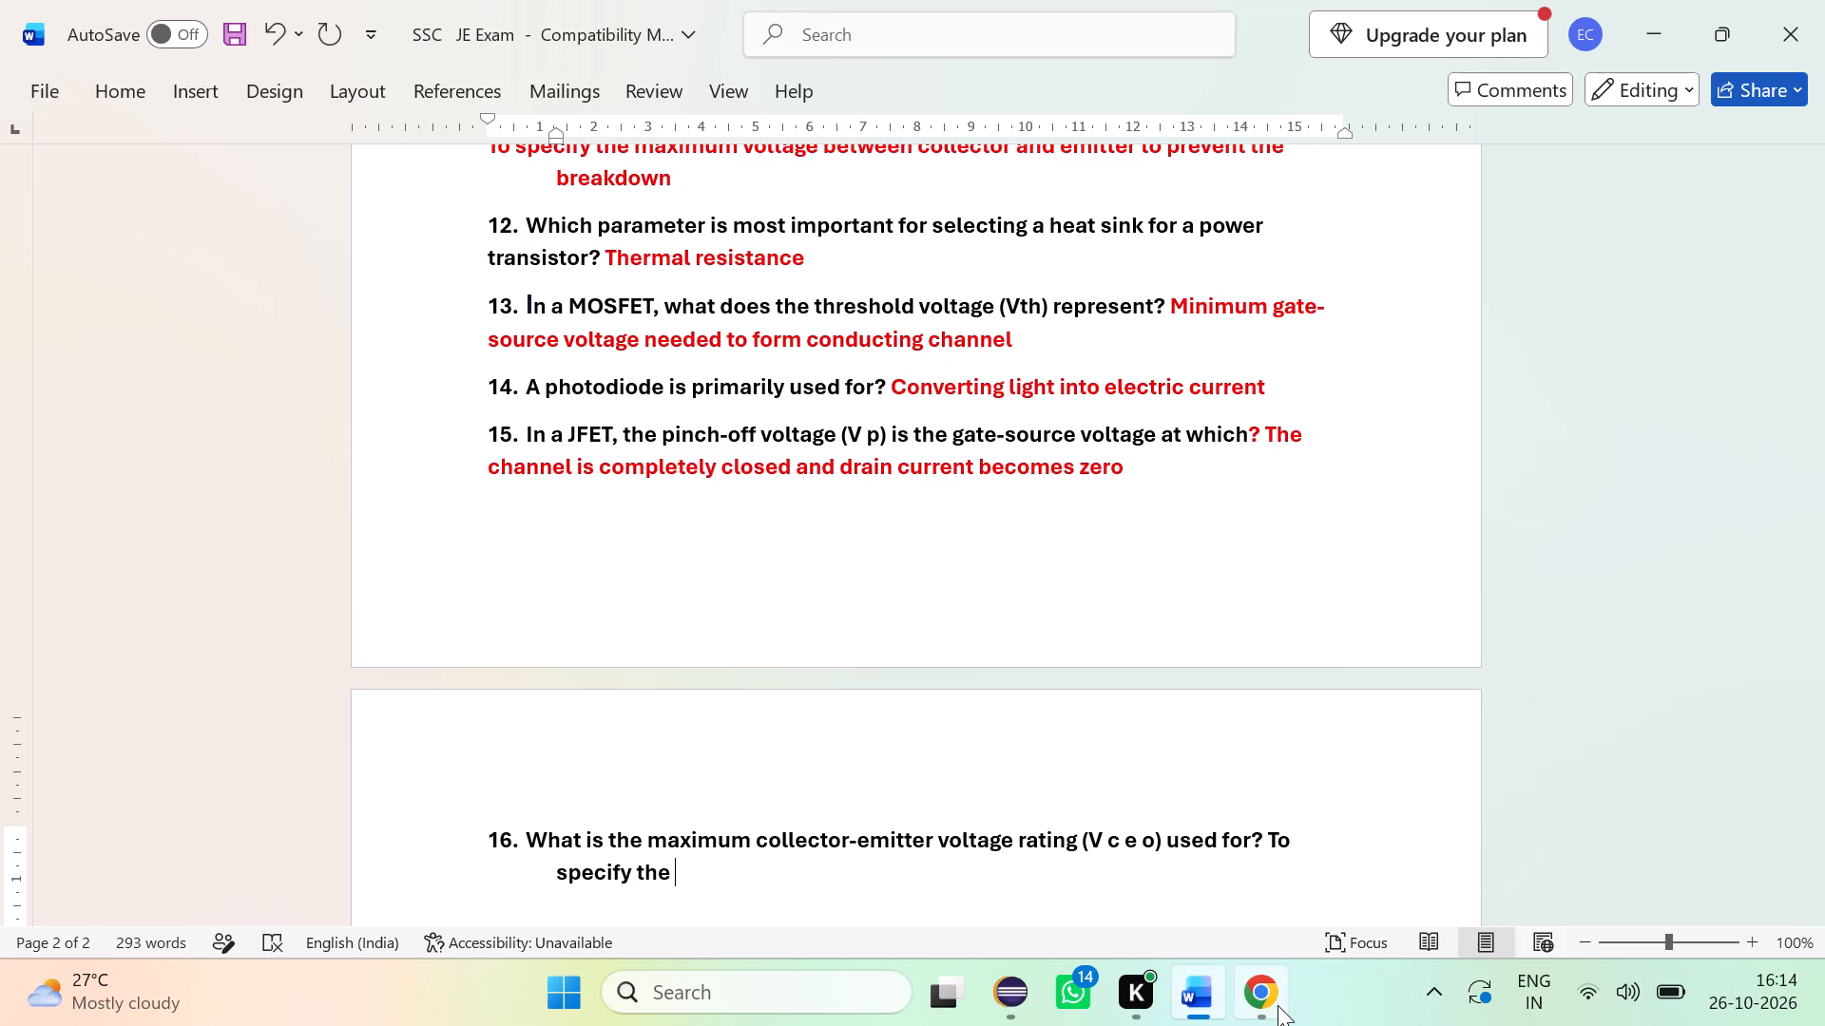
Continue item 16's answer with "maximum voltage between collector", checking the wording against iGET's Q.11 in Chrome.
click(1277, 1005)
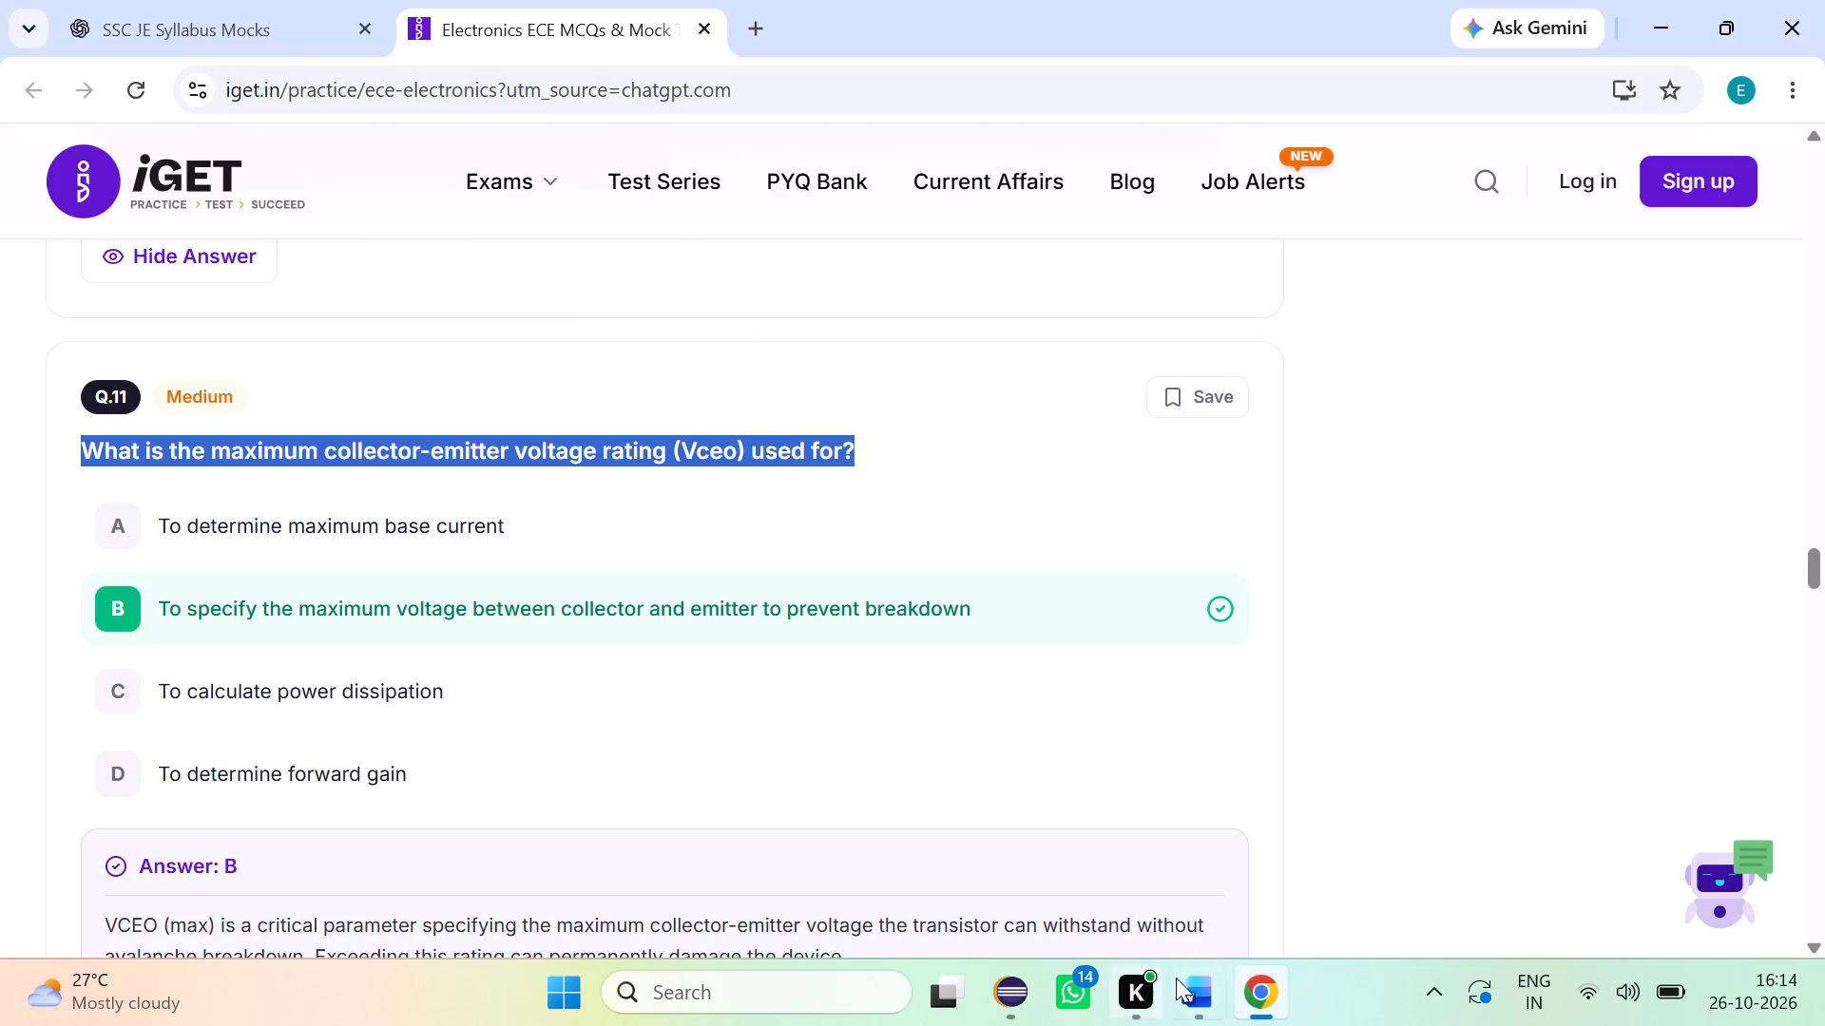
click(1194, 994)
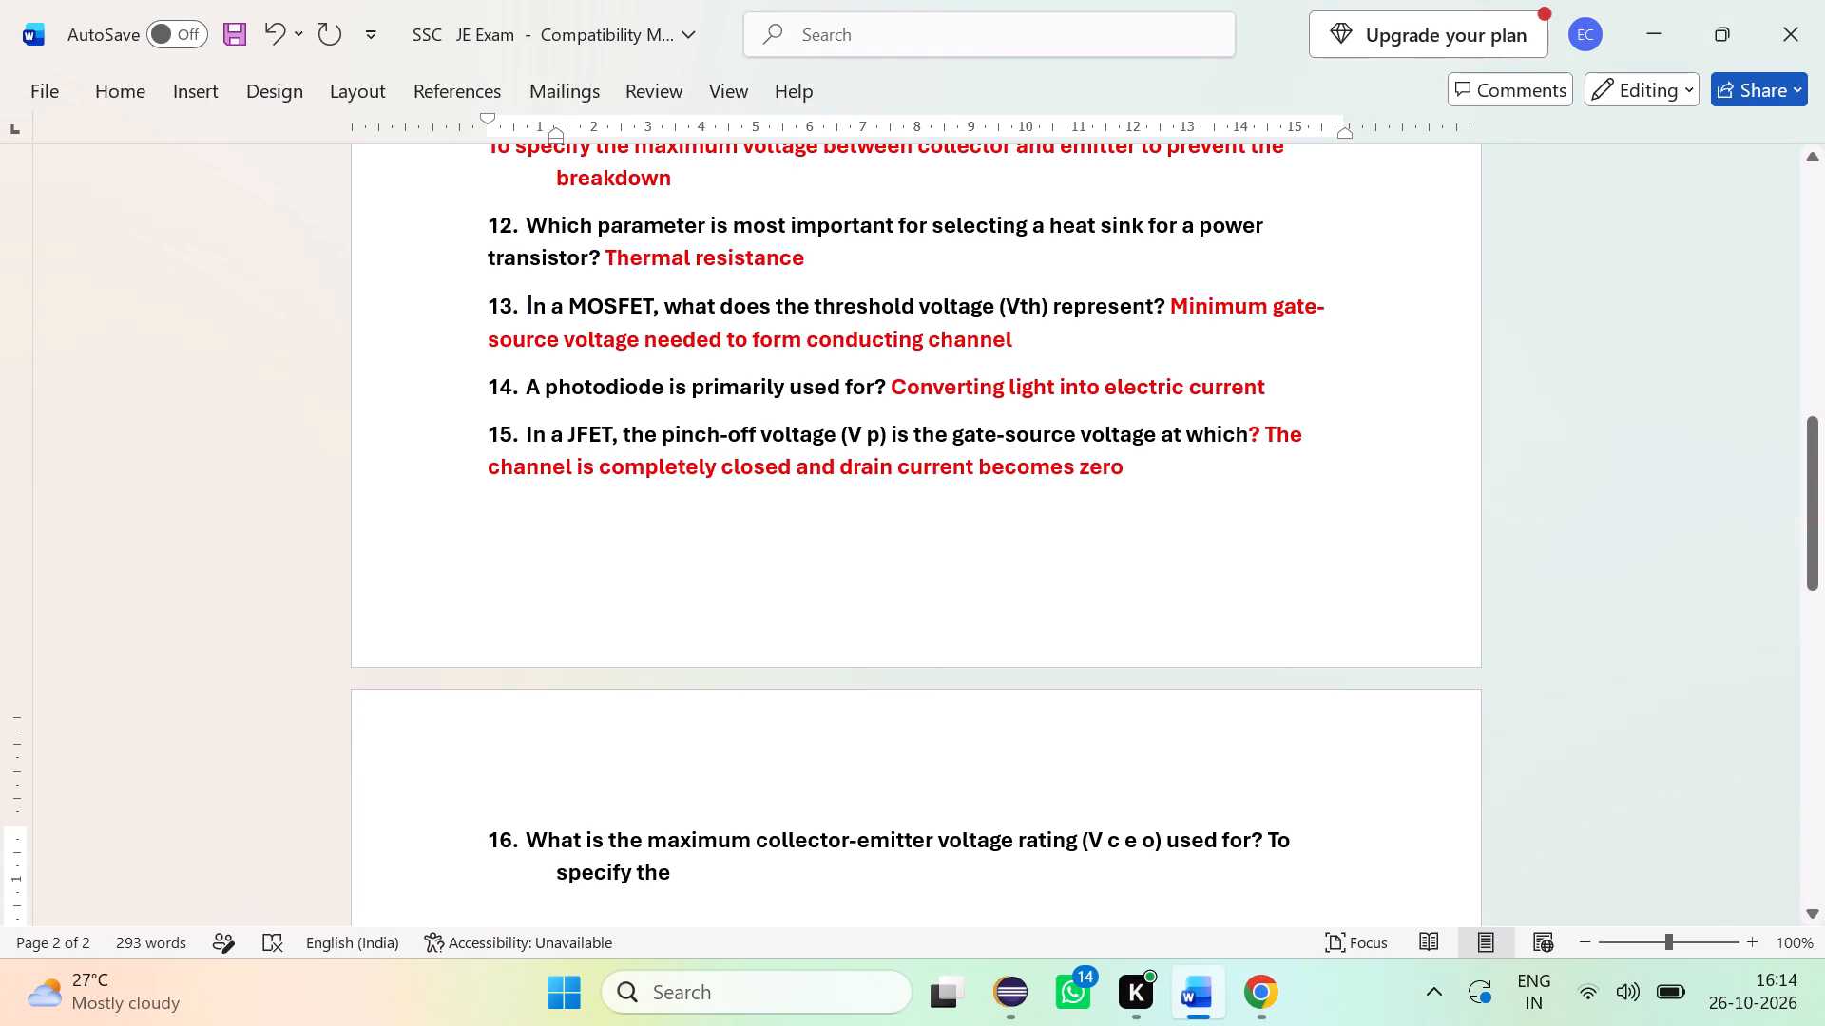
text(maxiu)
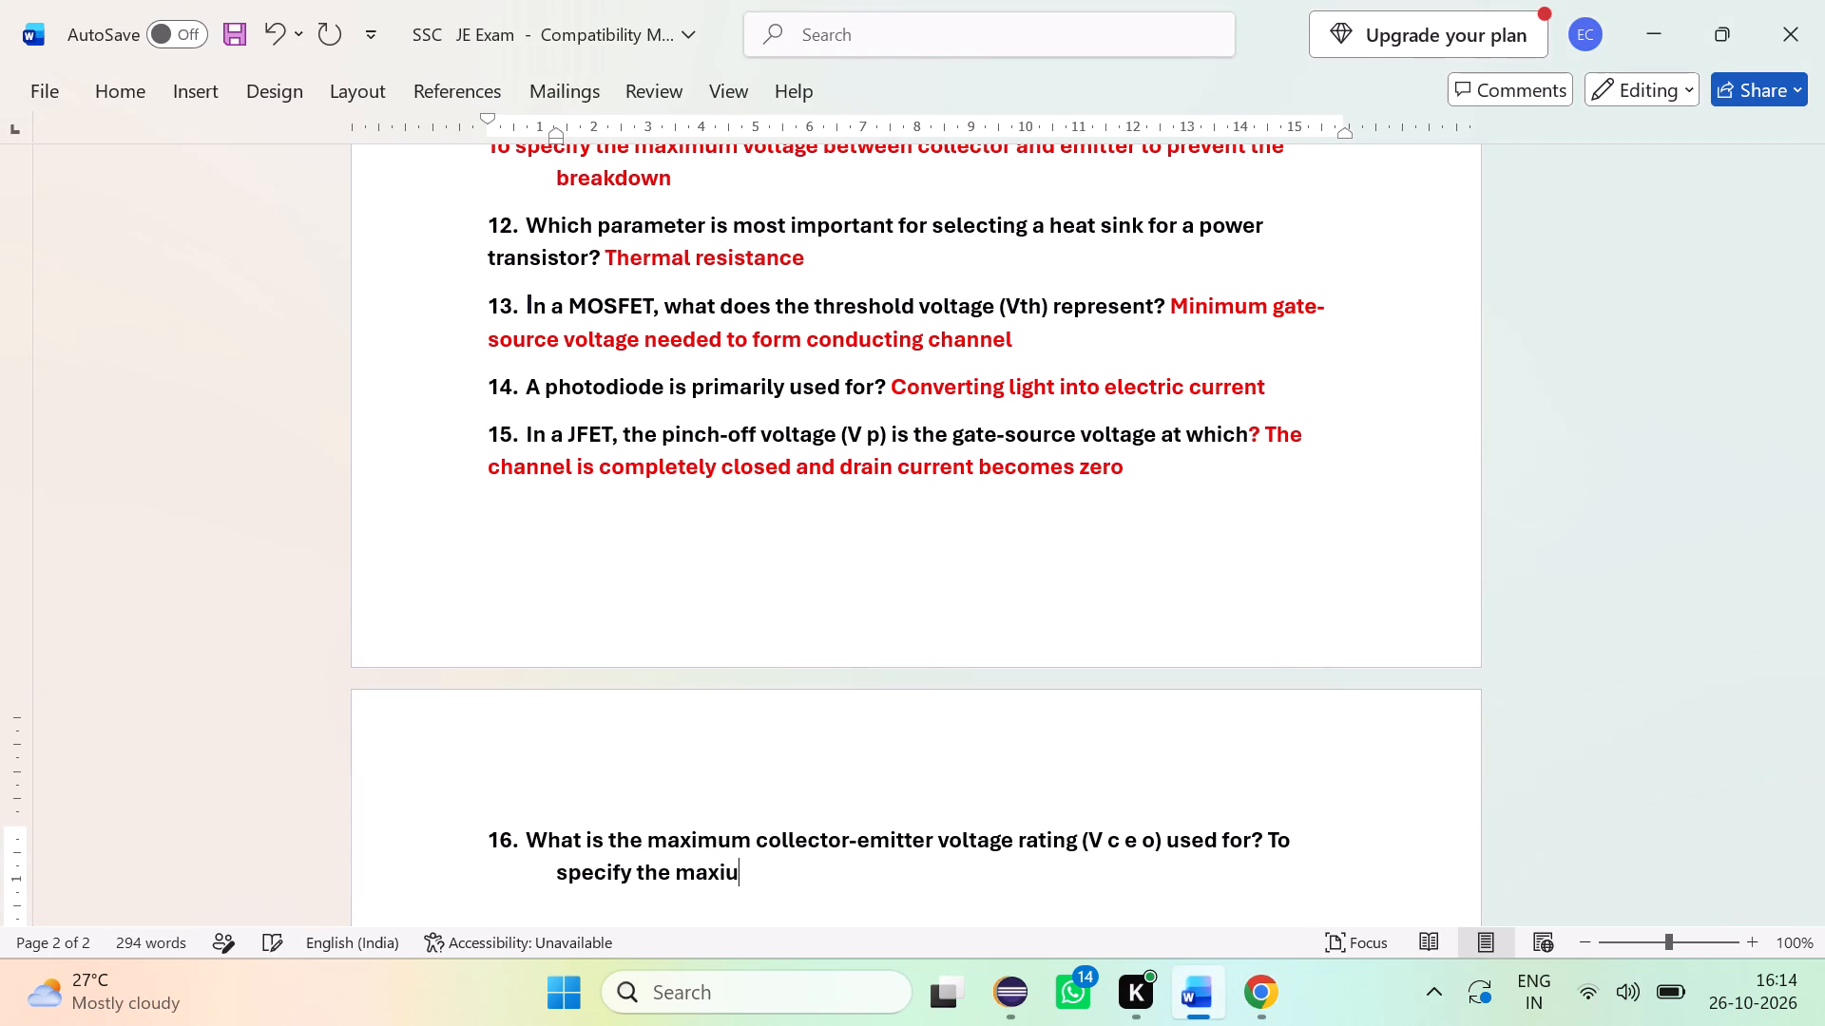
key(BackSpace)
text(mum c)
key(BackSpace)
text(voltaf)
key(BackSpace)
text(ge)
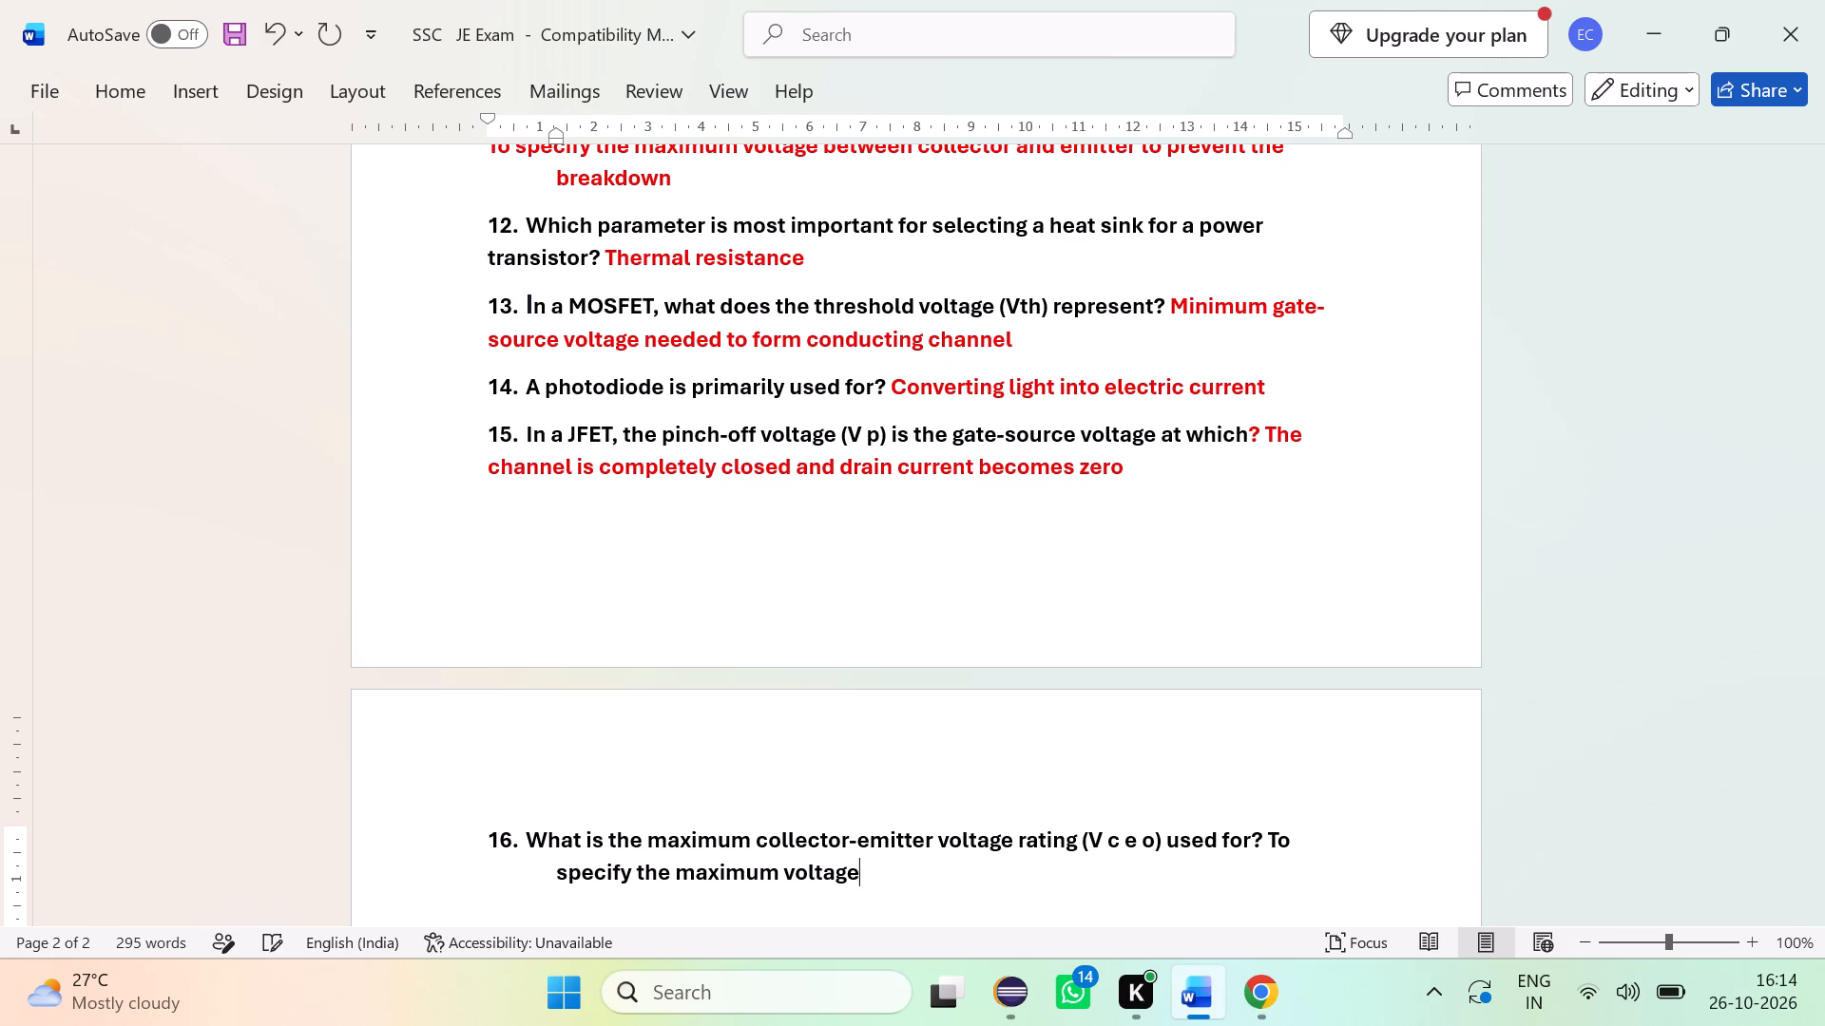
click(1279, 1005)
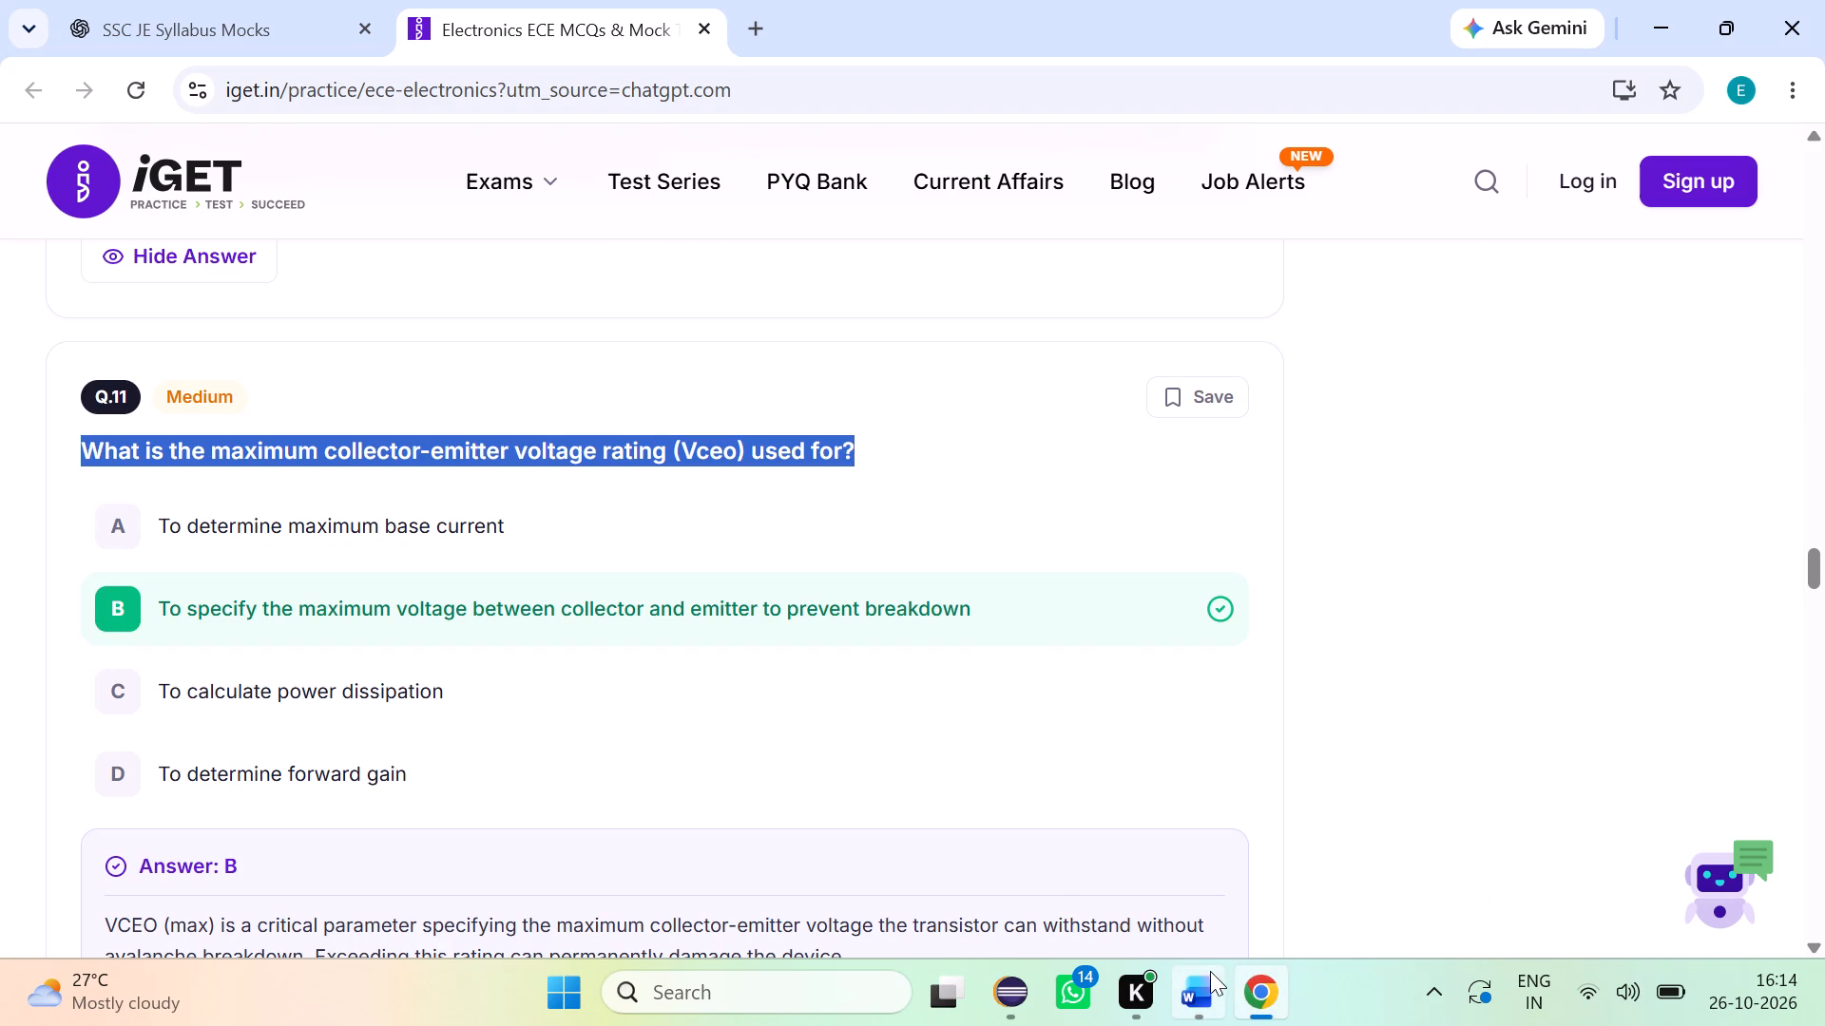
click(1190, 980)
key(space)
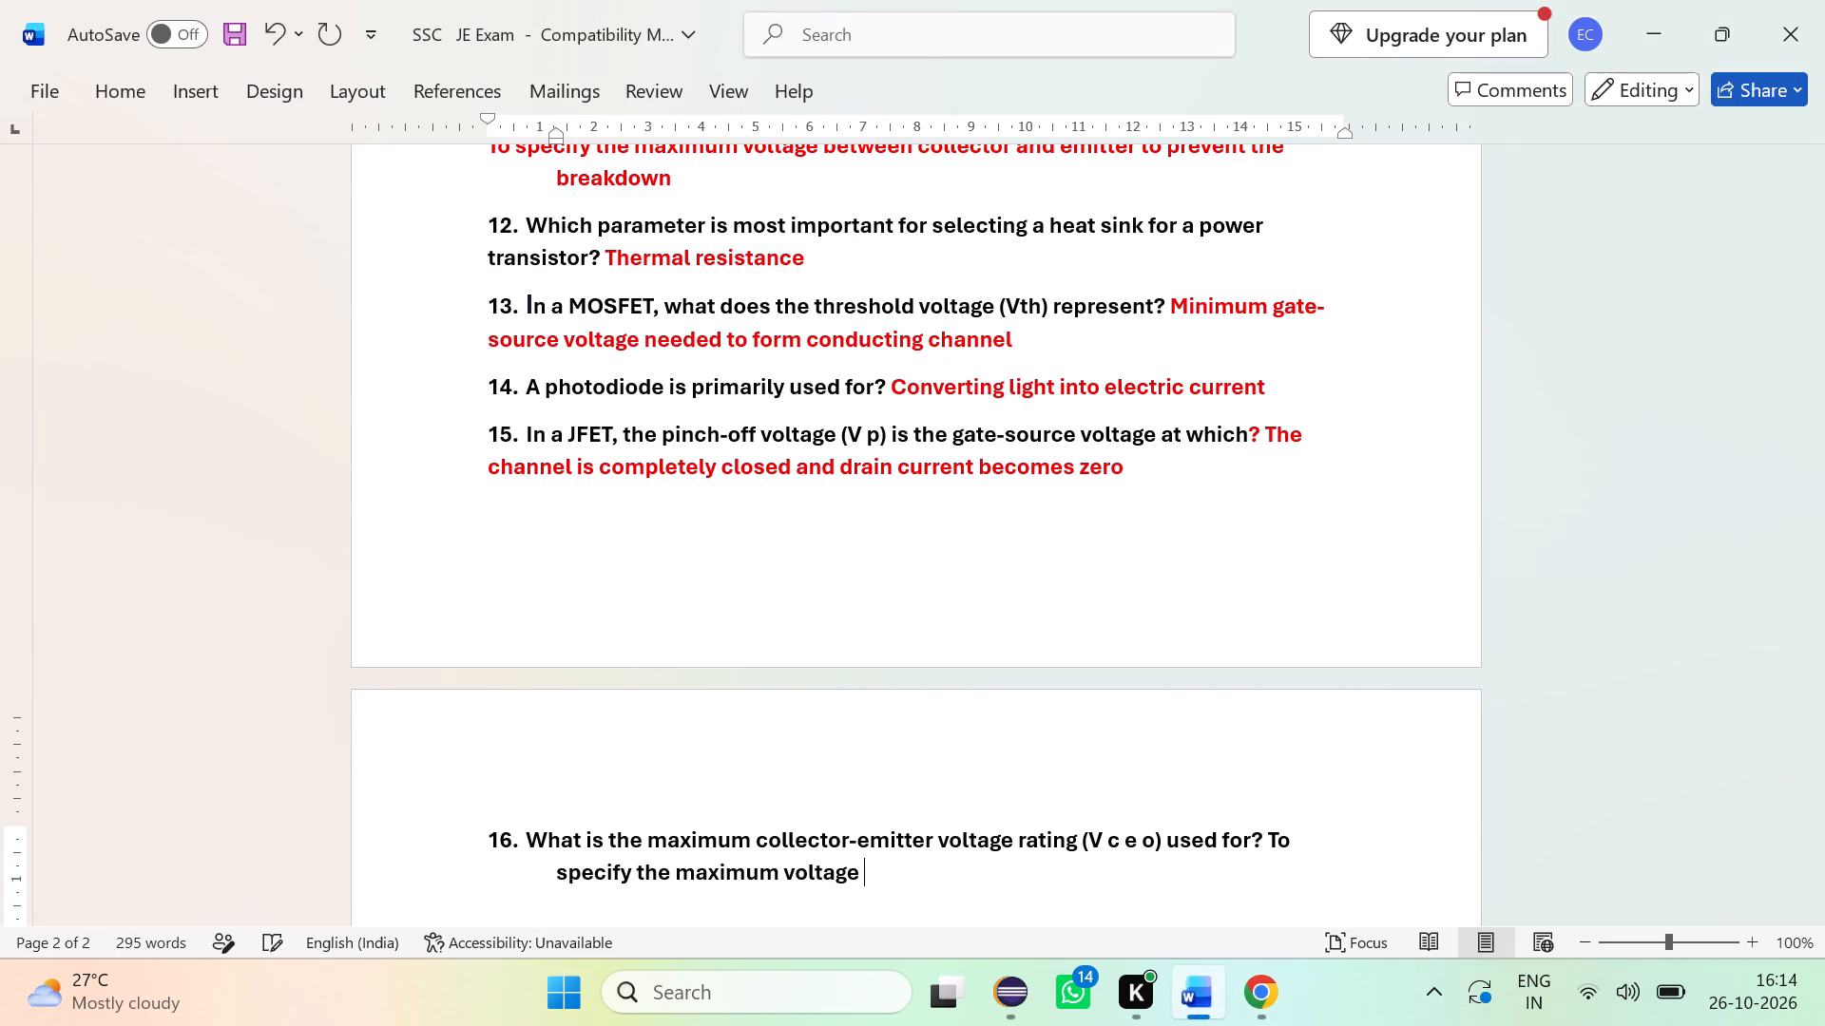
text(between collector)
key(space)
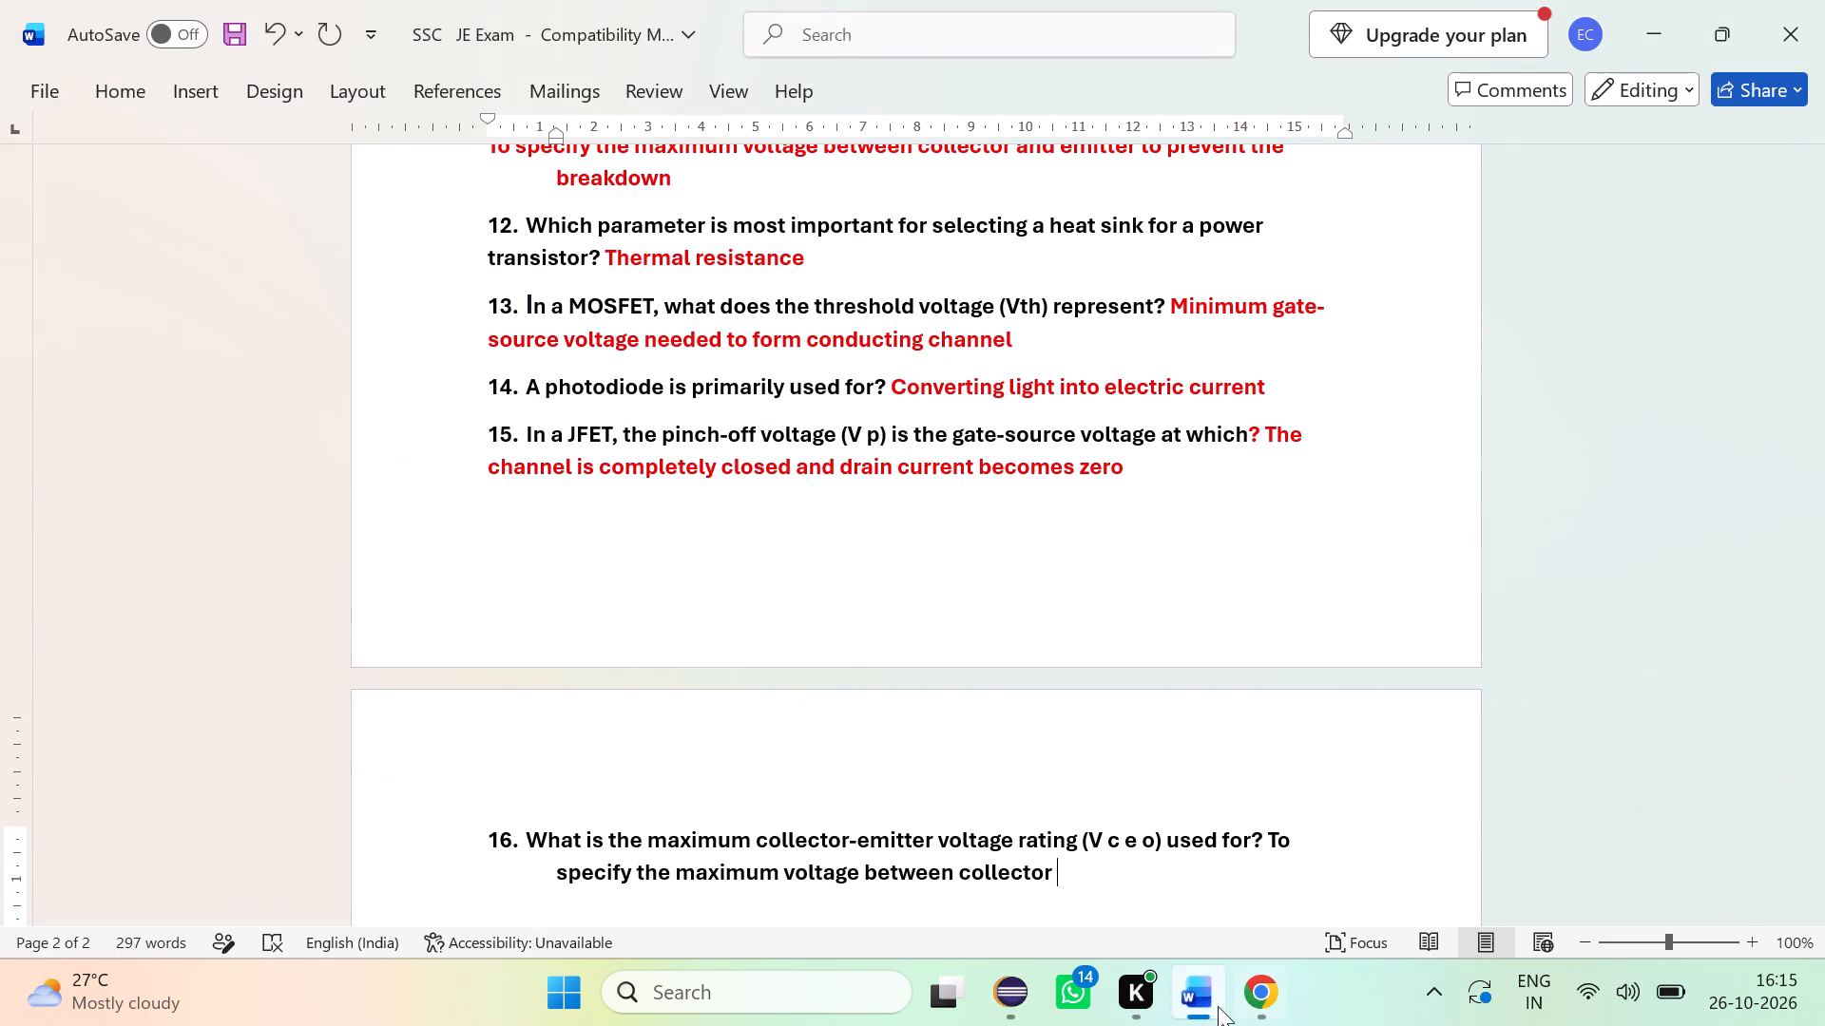
click(1208, 1001)
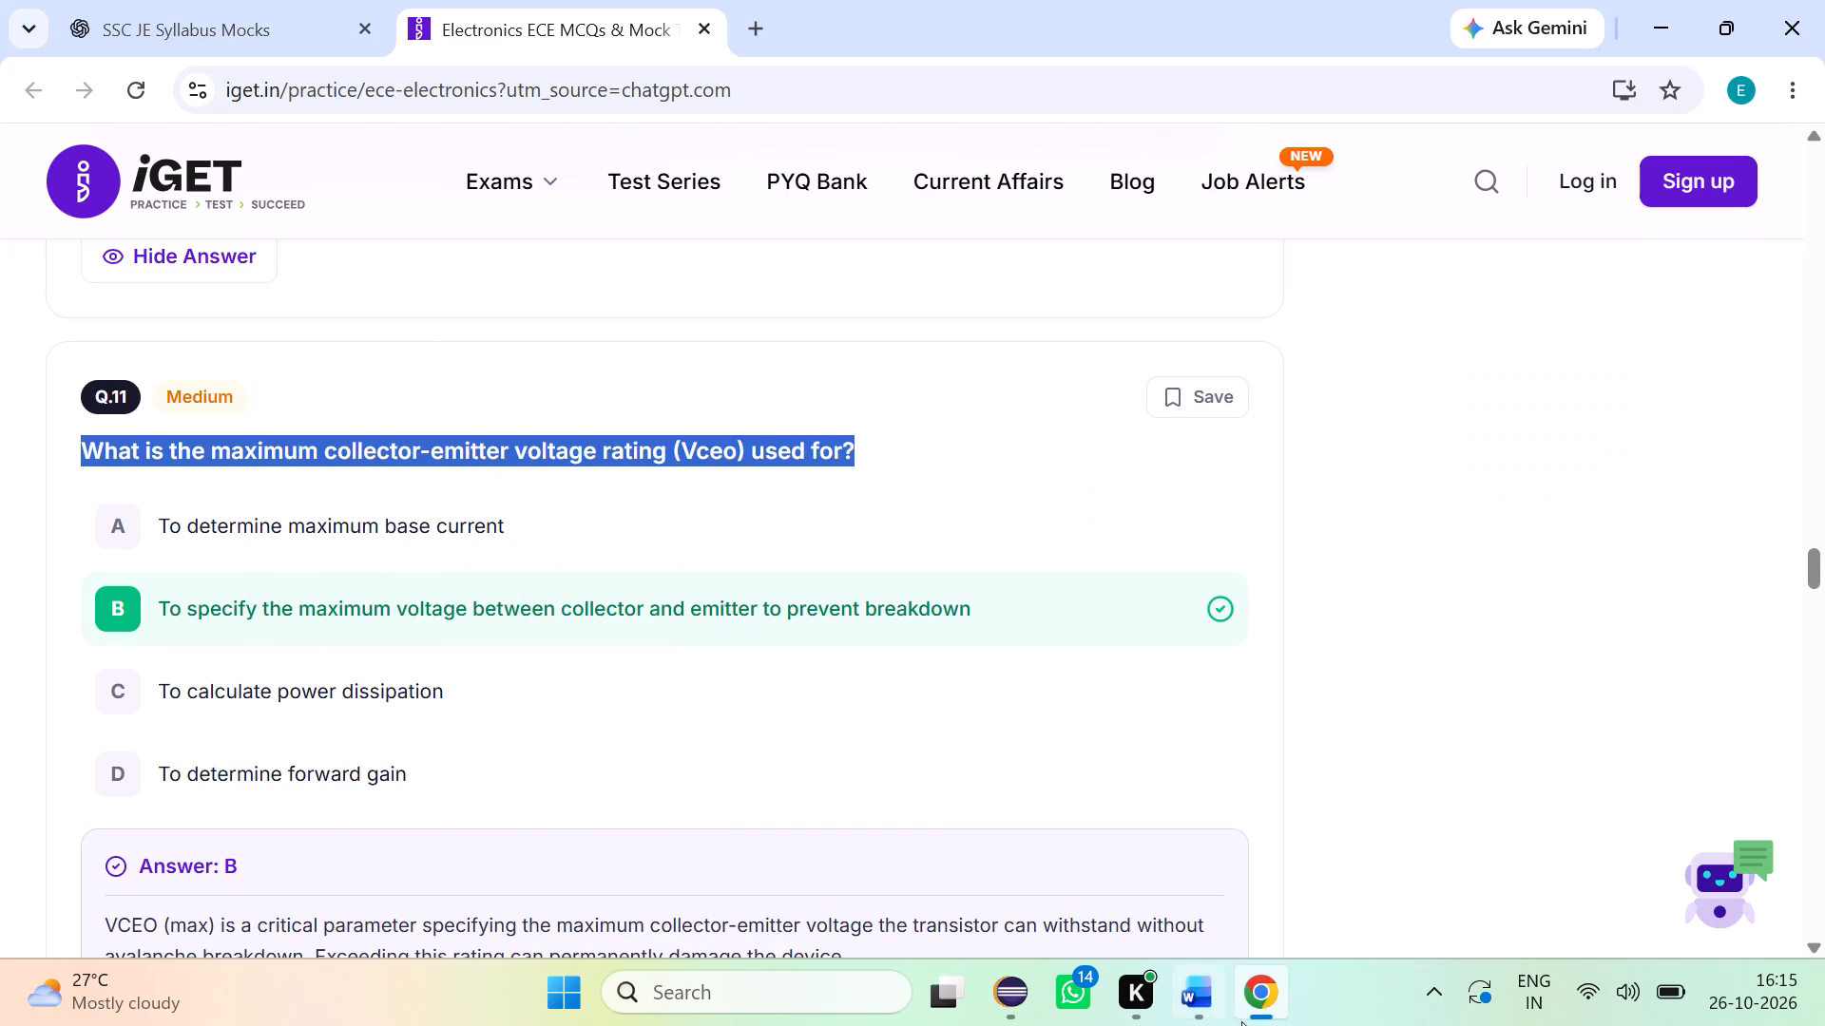
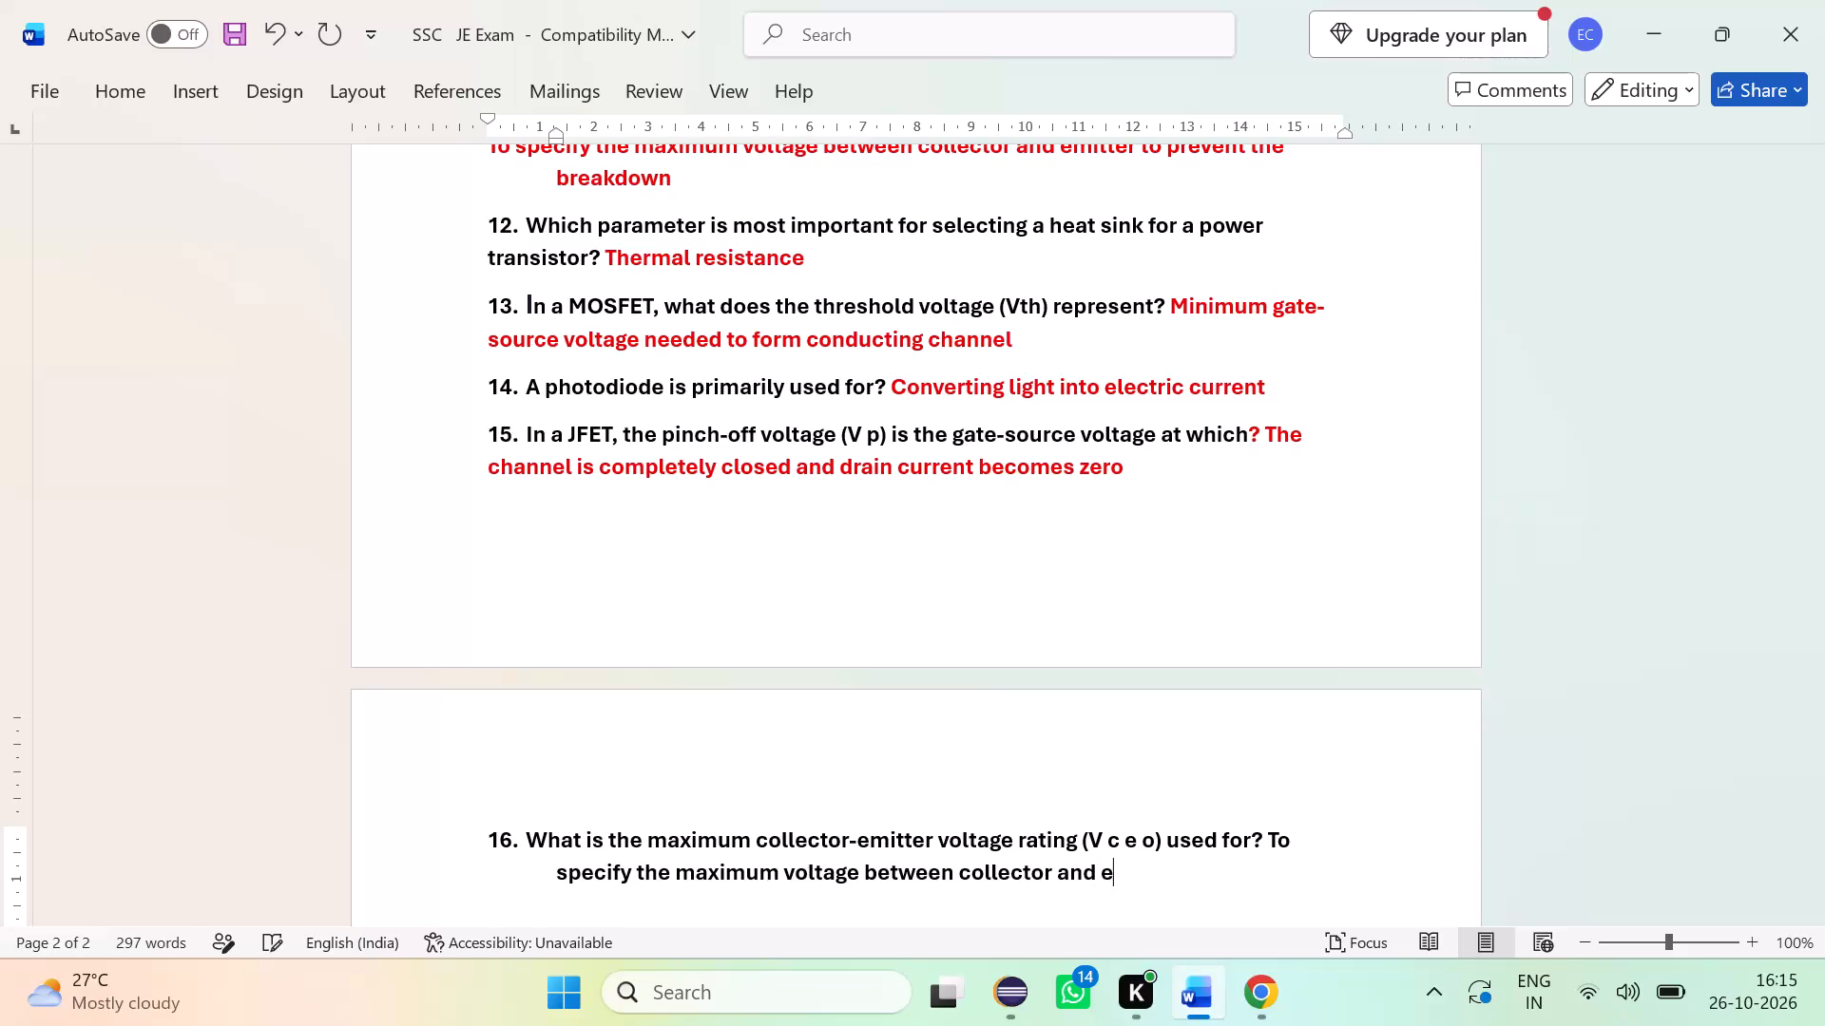
Finish item 16's answer with "emitter to prevent breakdown", checking the wording against iGET's Q.11 in Chrome.
key(BackSpace)
text(tter)
click(1259, 1011)
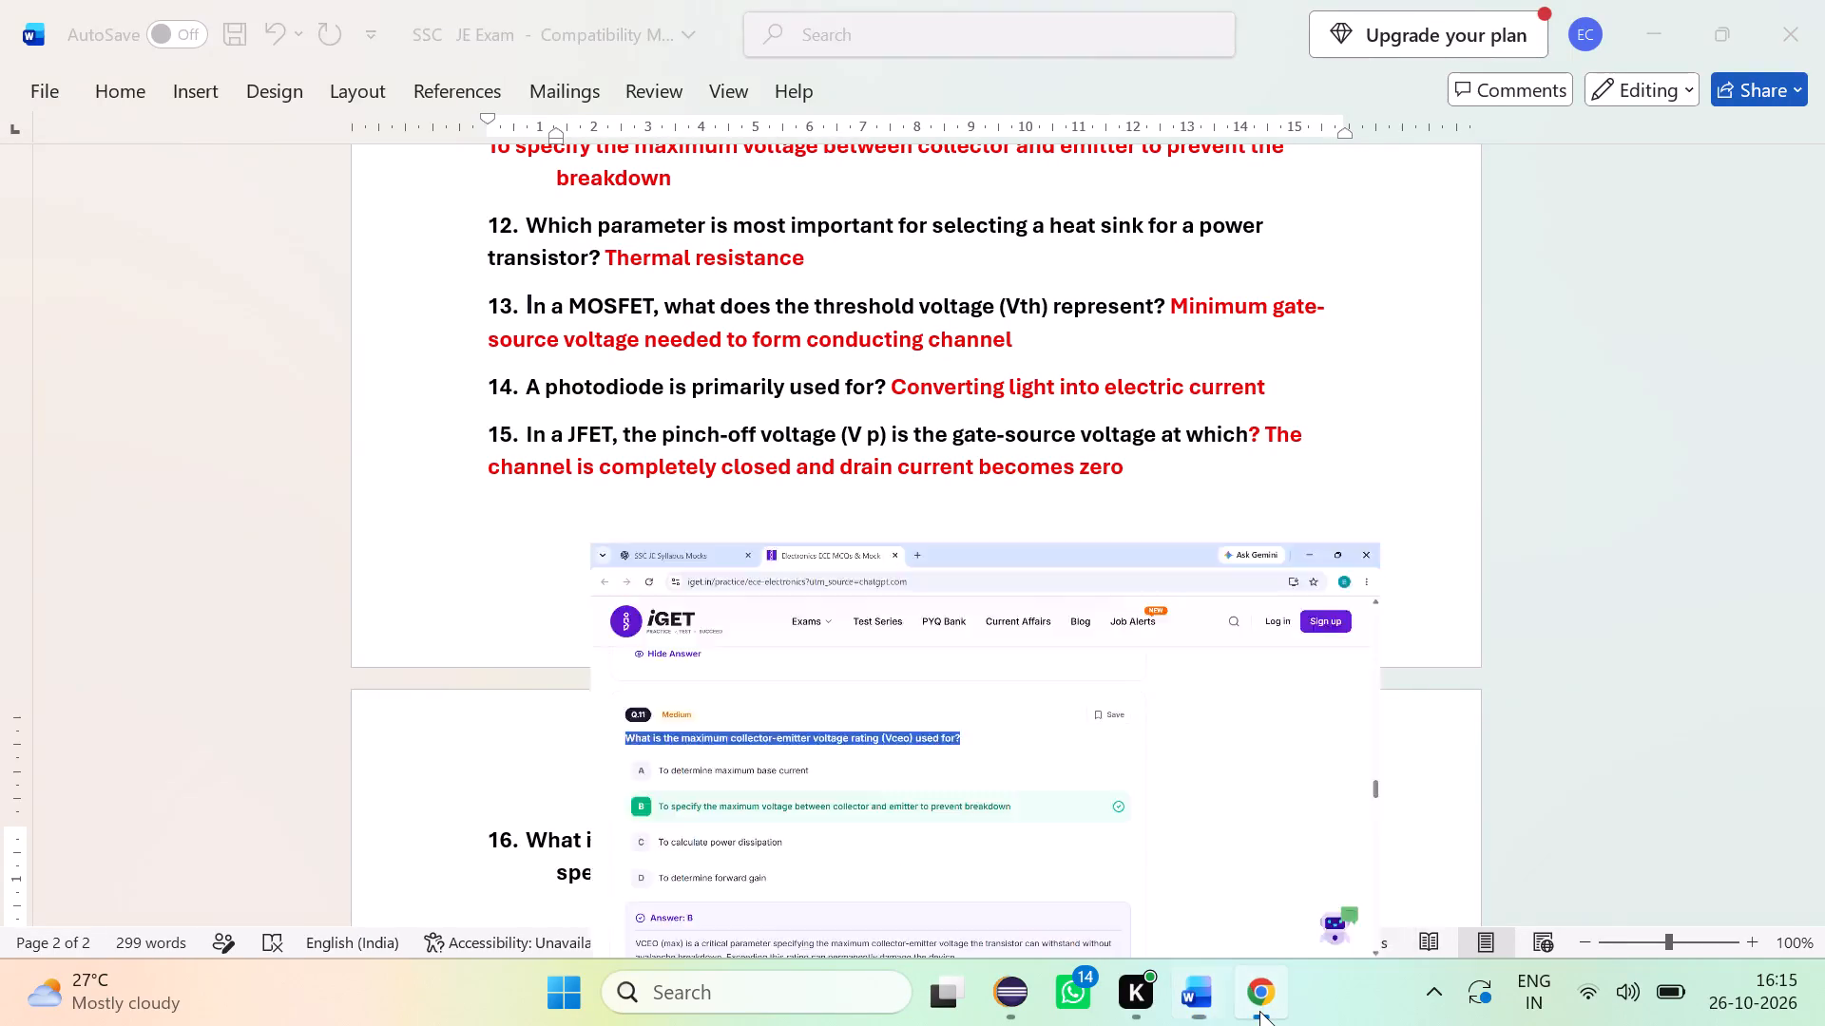
click(1199, 1013)
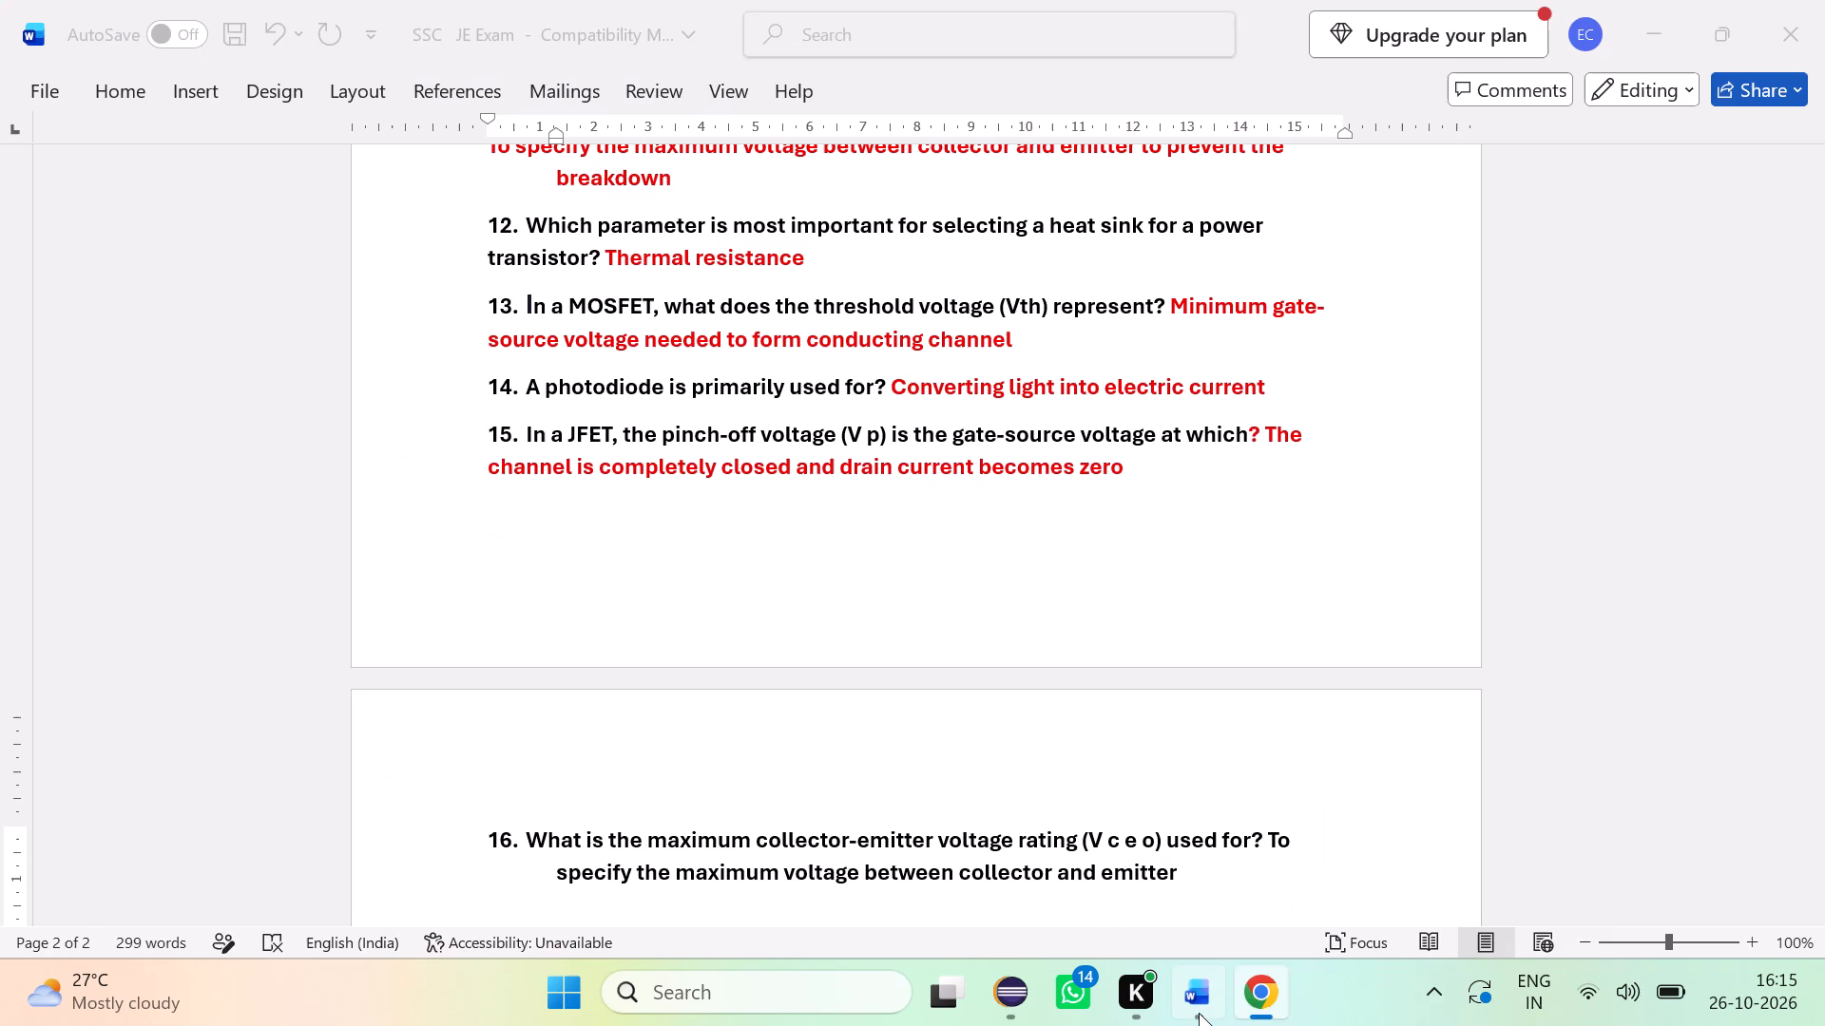
key(space)
text(to prevent break)
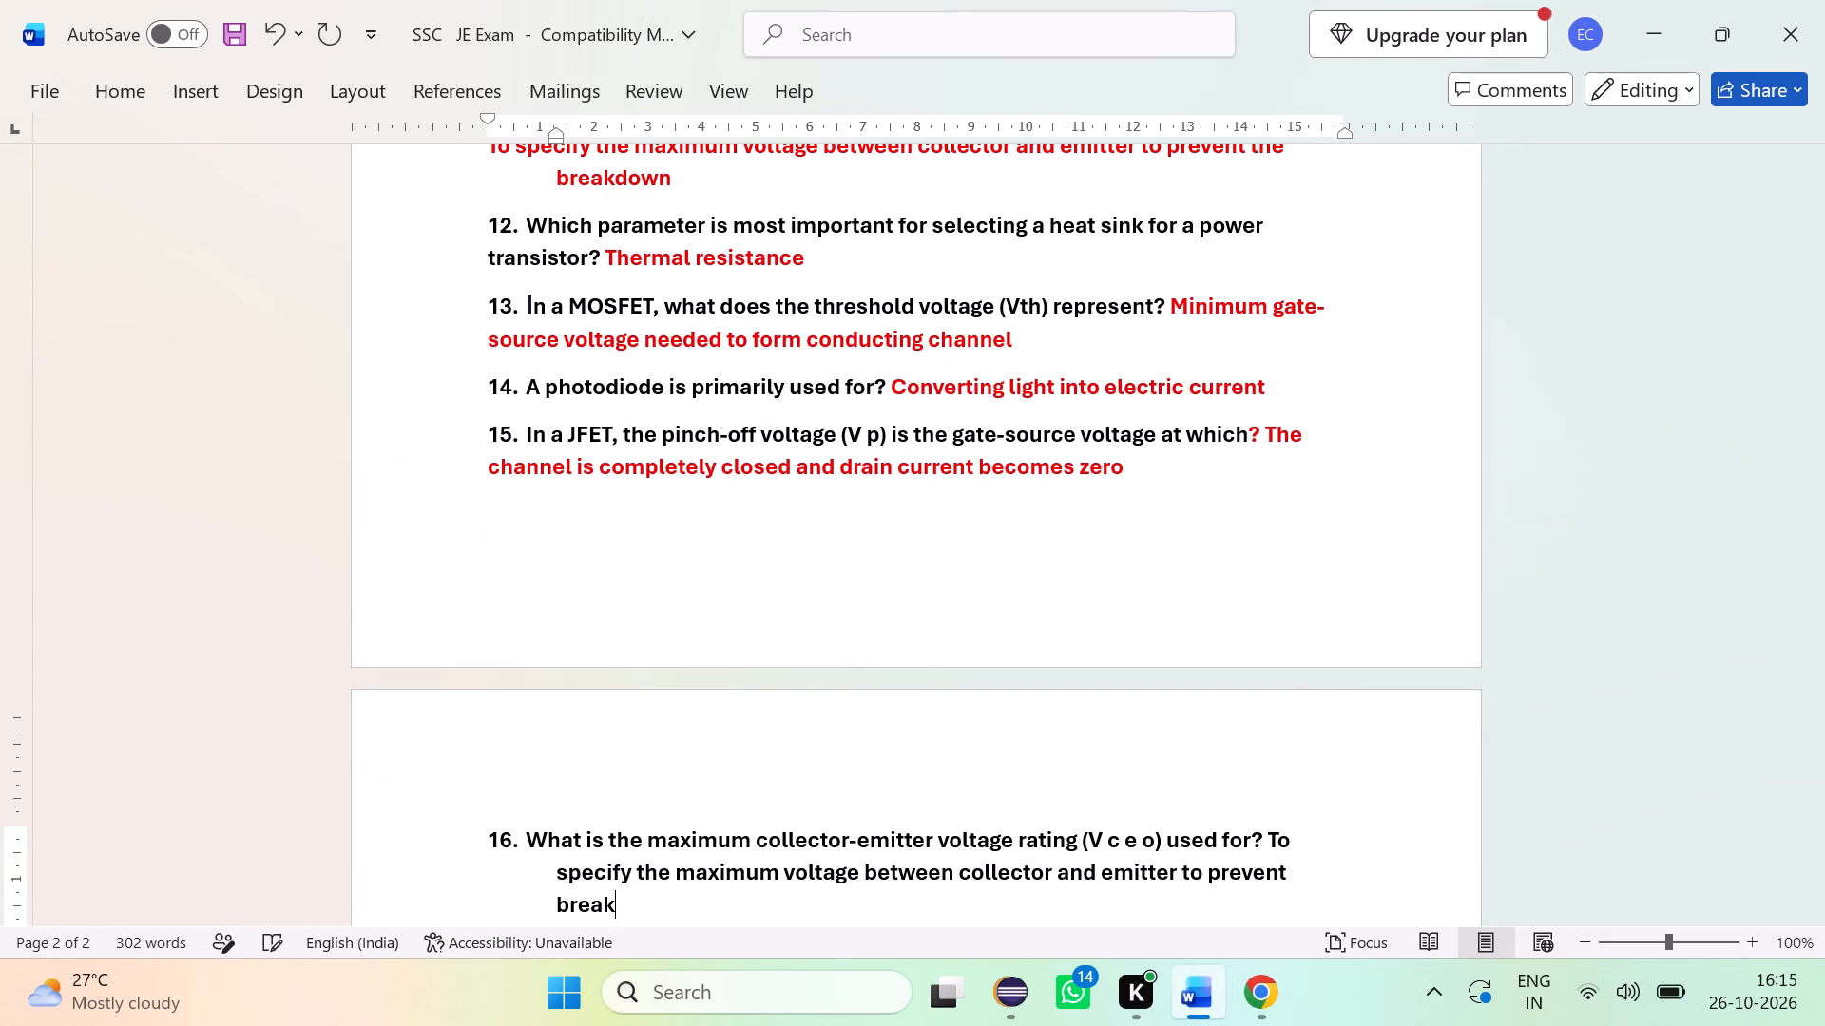
text(down)
Colour item 16's answer, from "To specify" through "breakdown", in standard red.
scroll(1152, 922, down, 1)
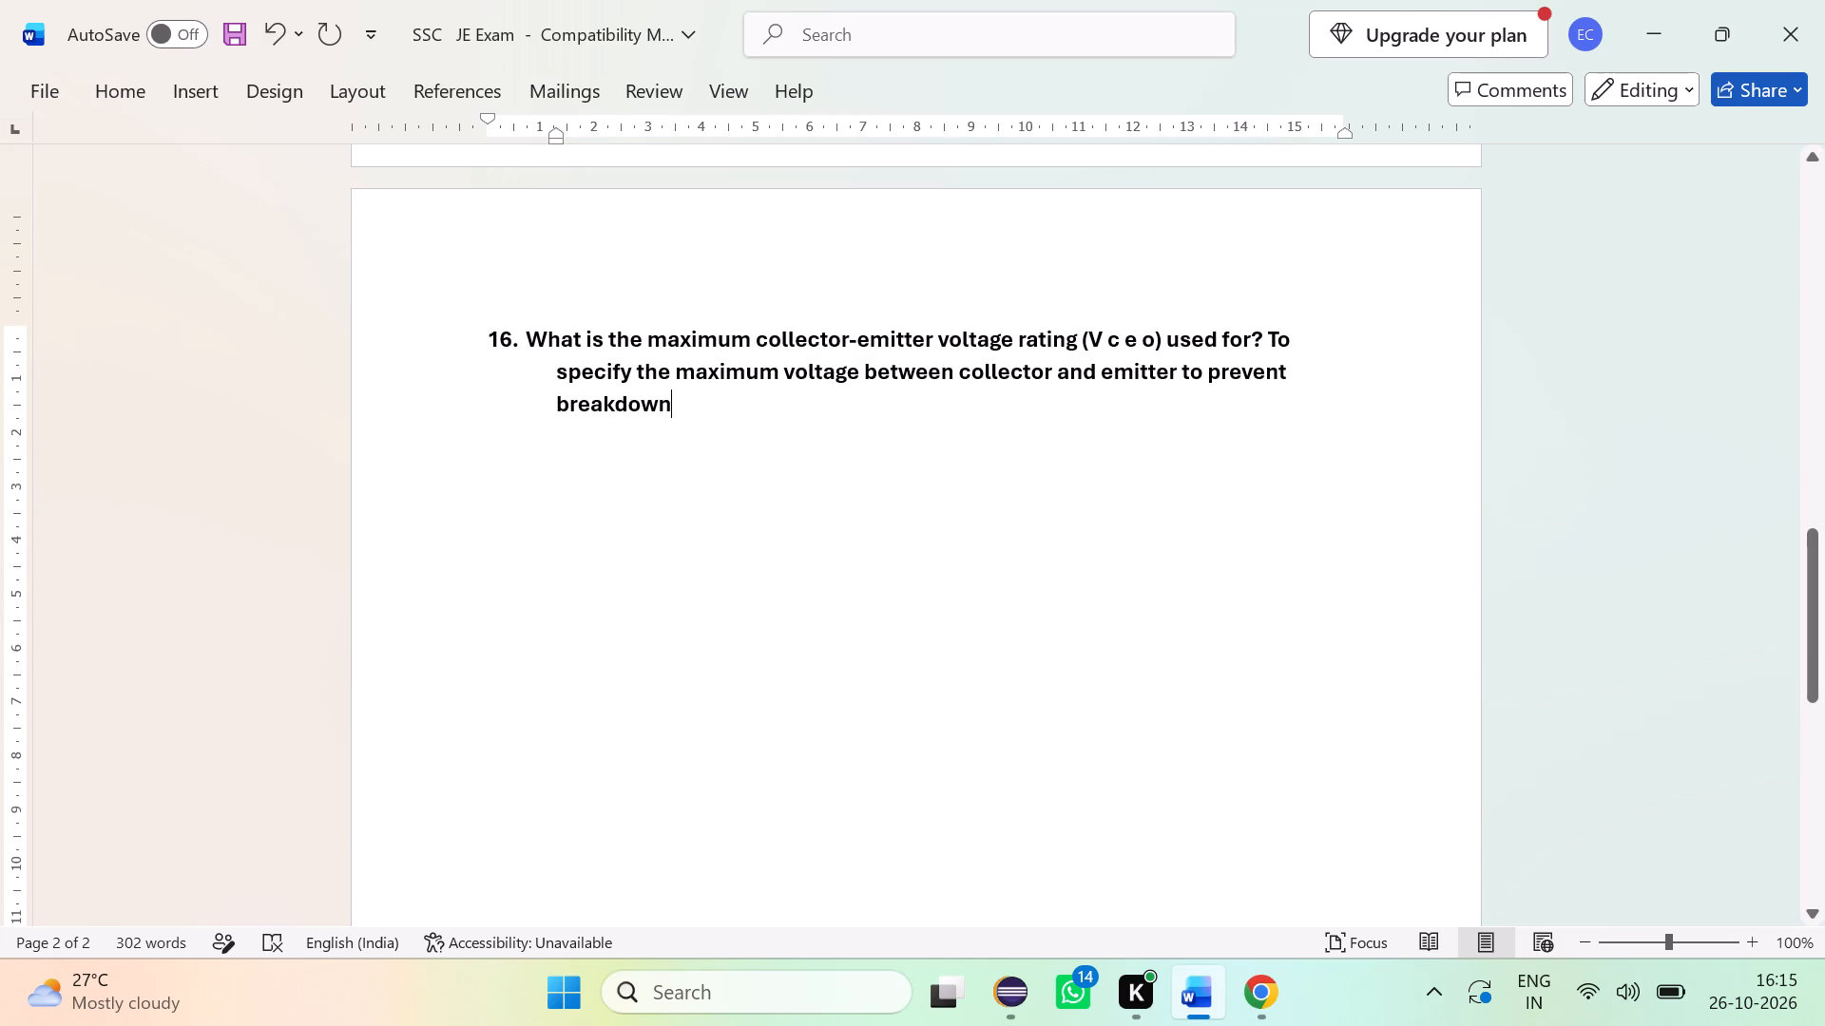
drag(1264, 332, 1278, 333)
double_click(1278, 333)
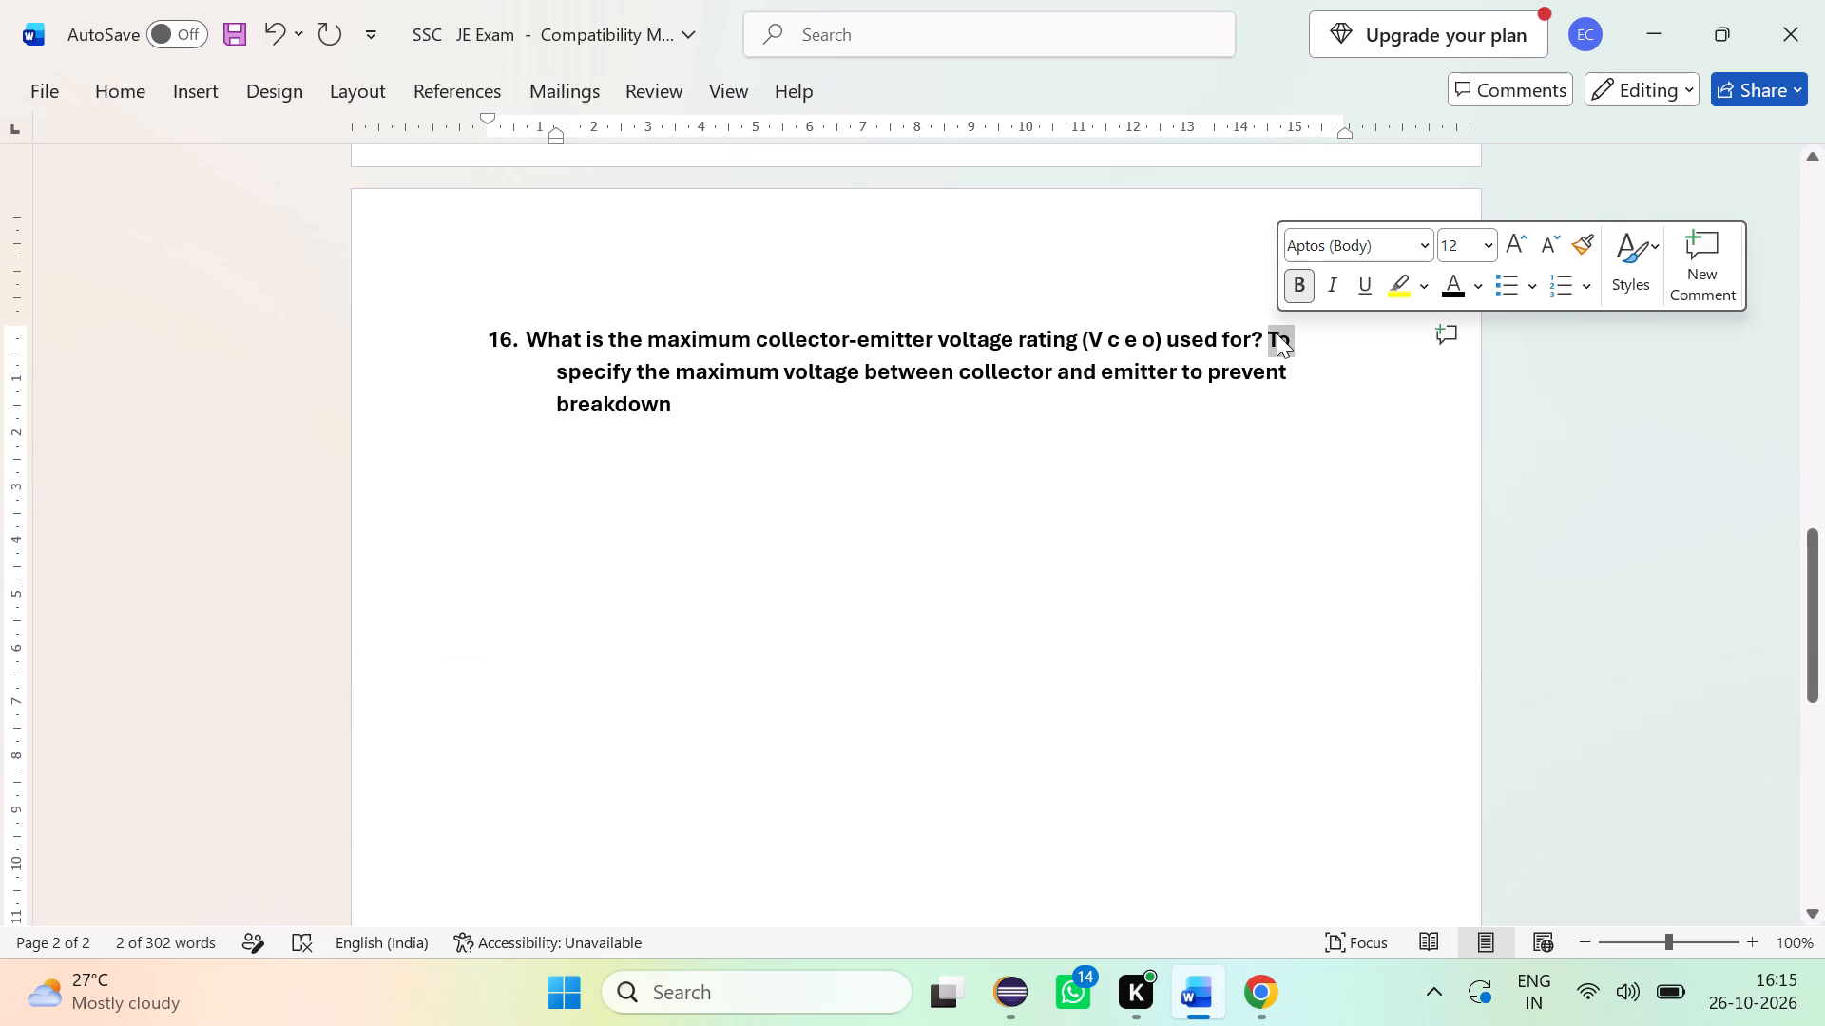
click(1266, 313)
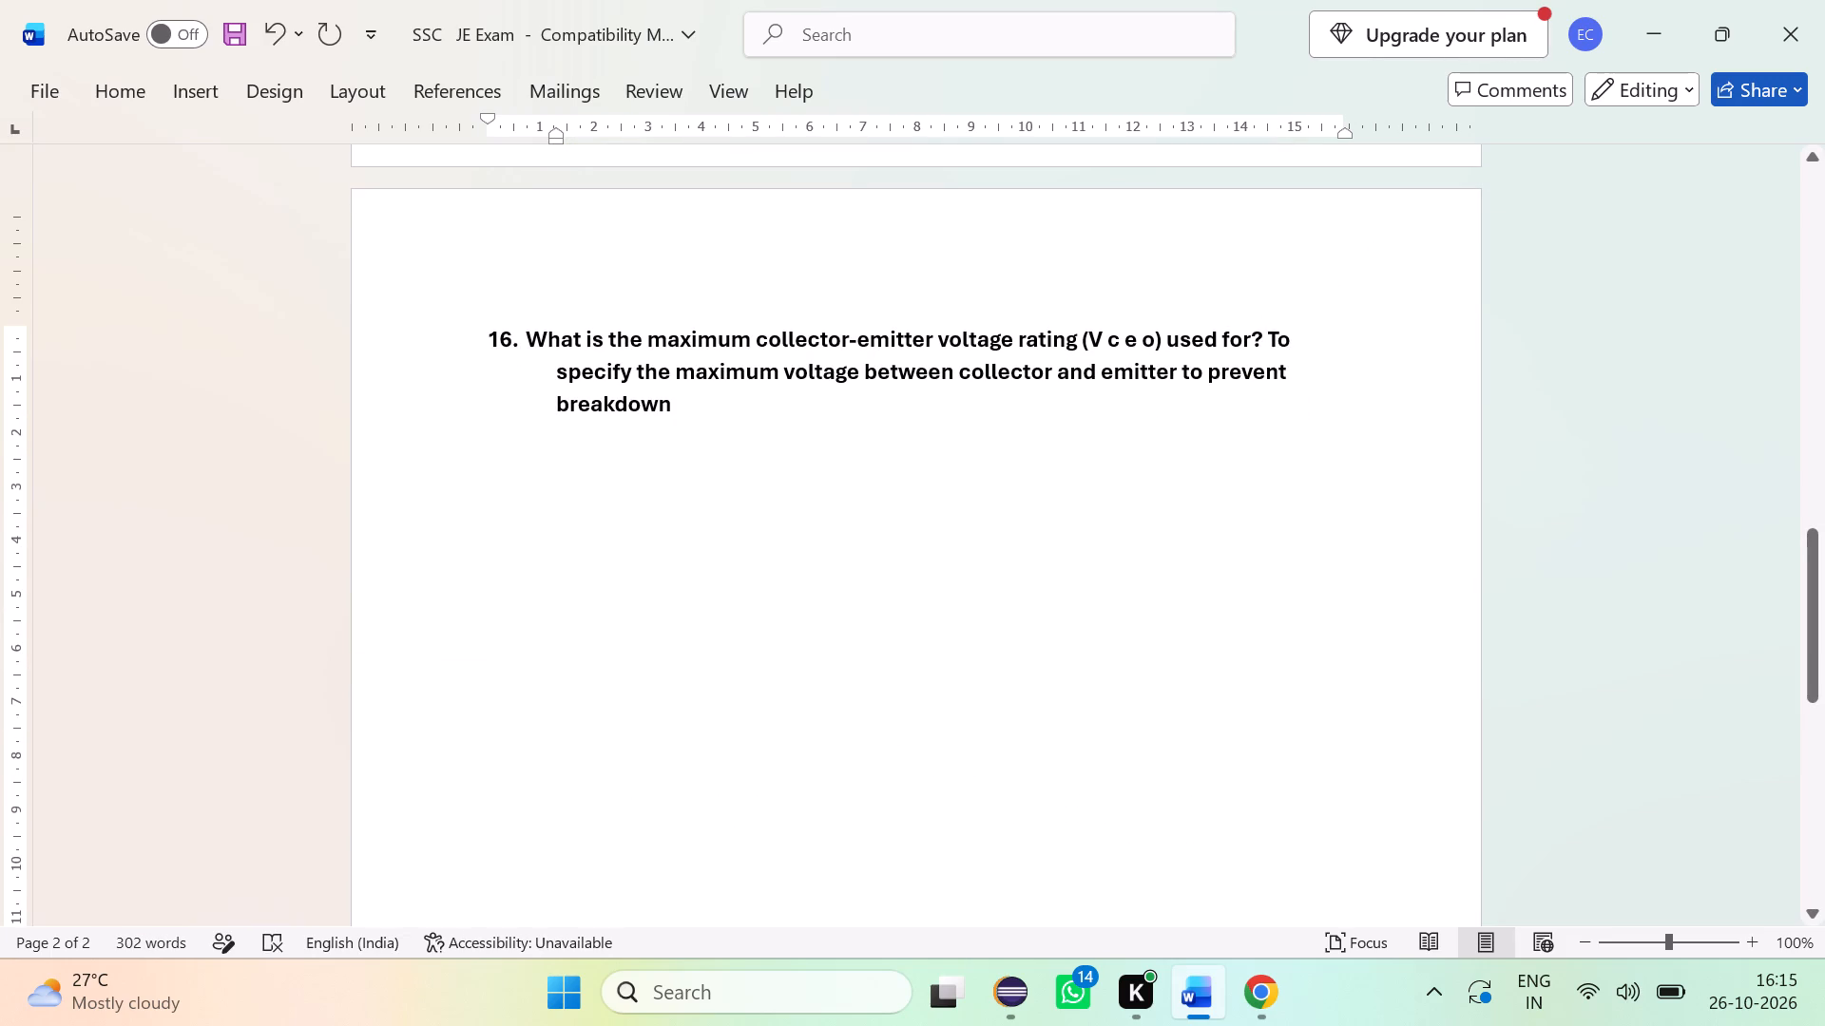
drag(1268, 330, 1338, 398)
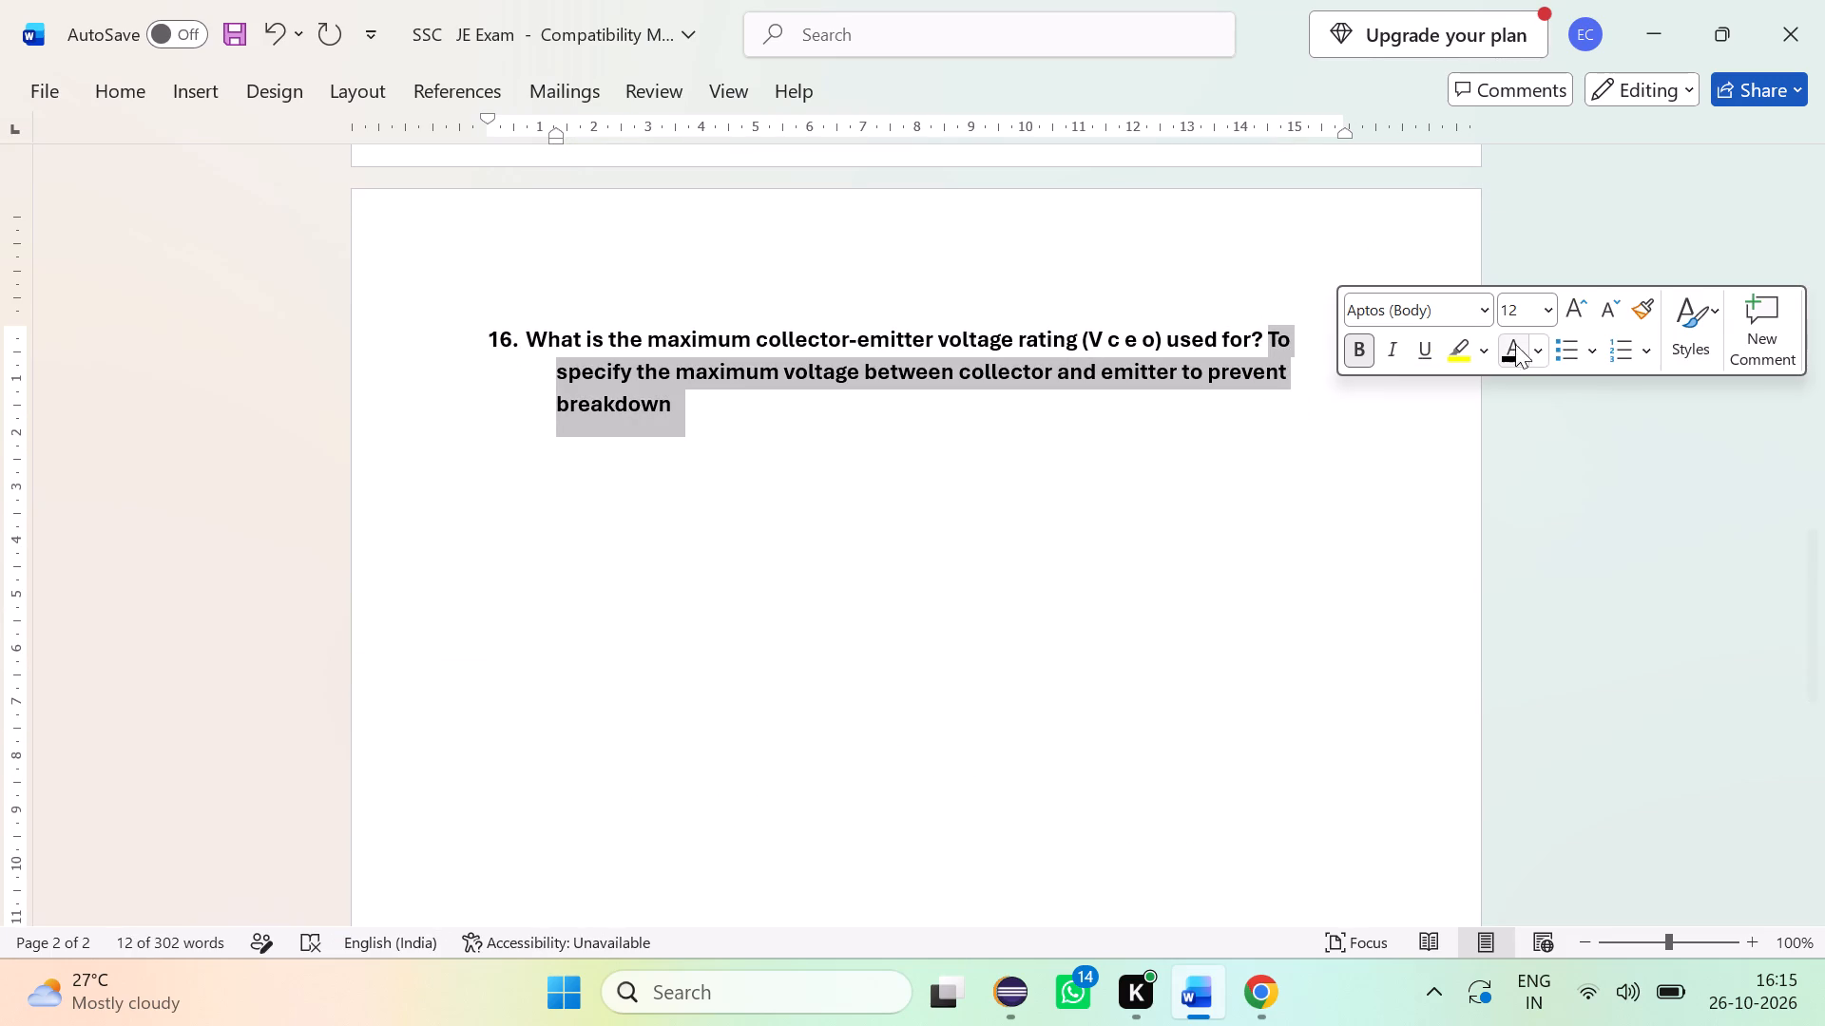
click(1537, 350)
drag(1537, 350, 1524, 496)
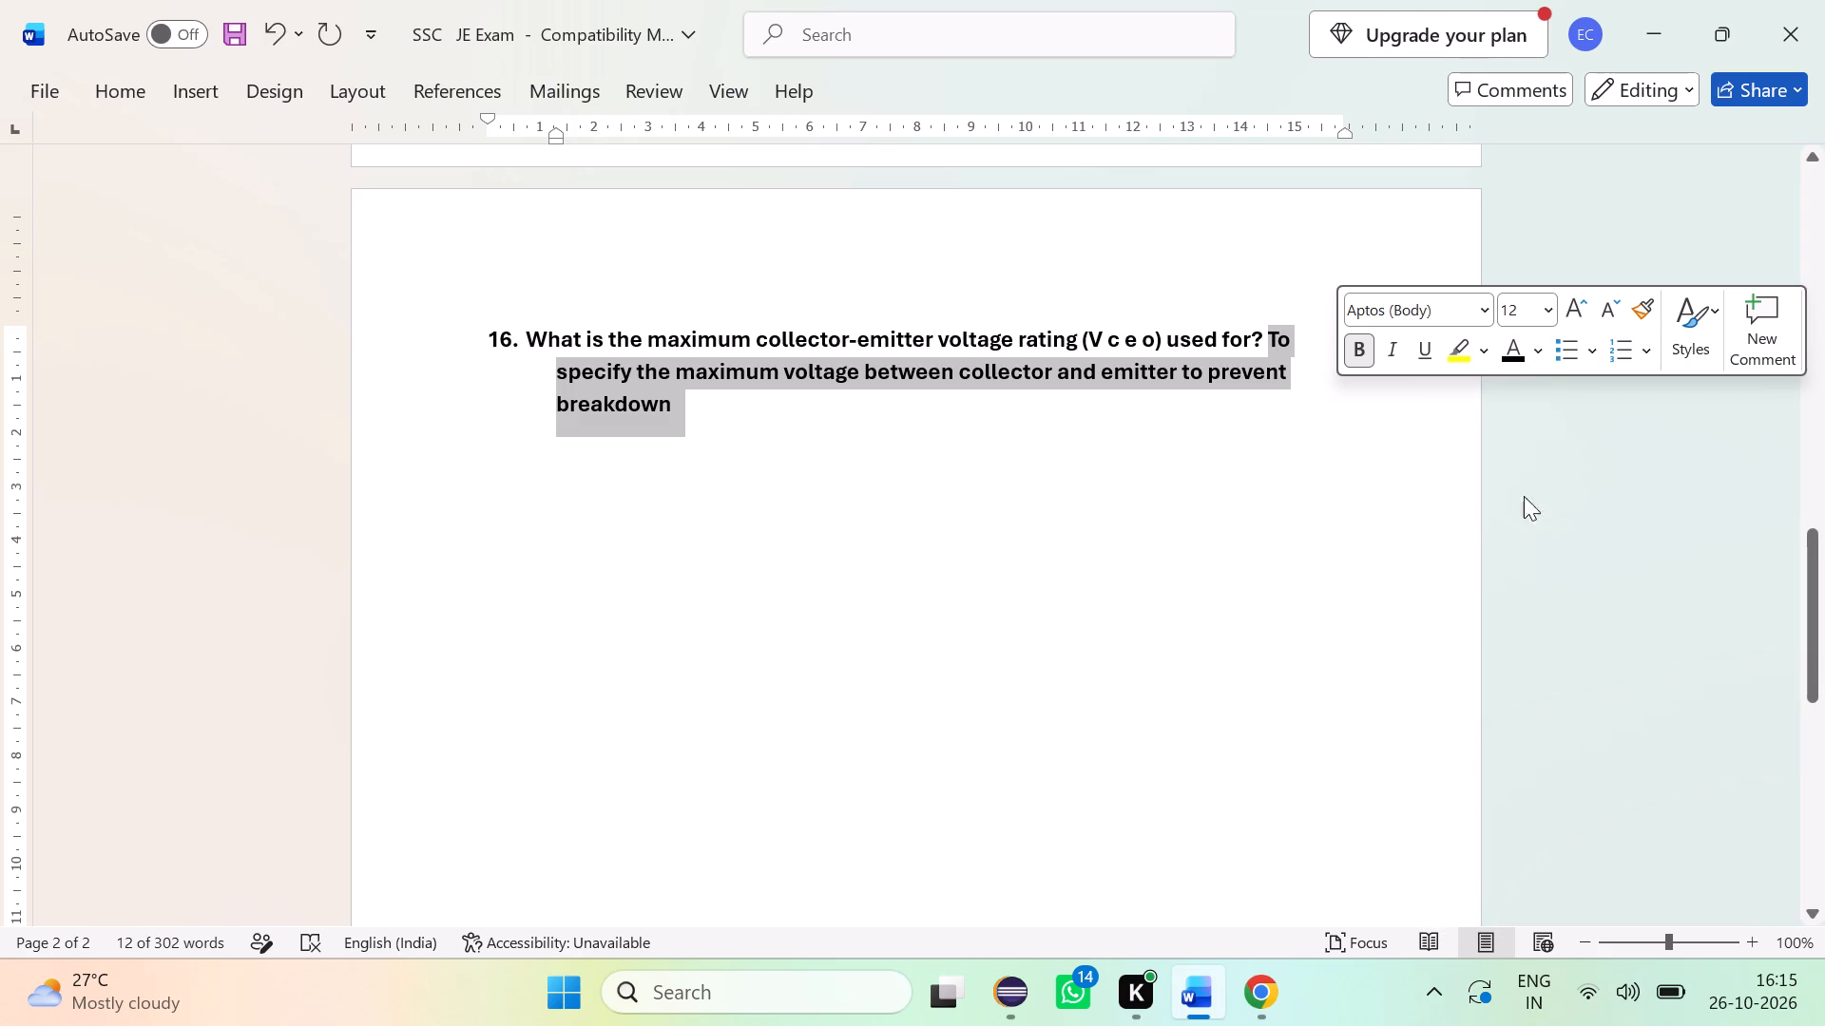
drag(1524, 496, 1536, 363)
double_click(1536, 363)
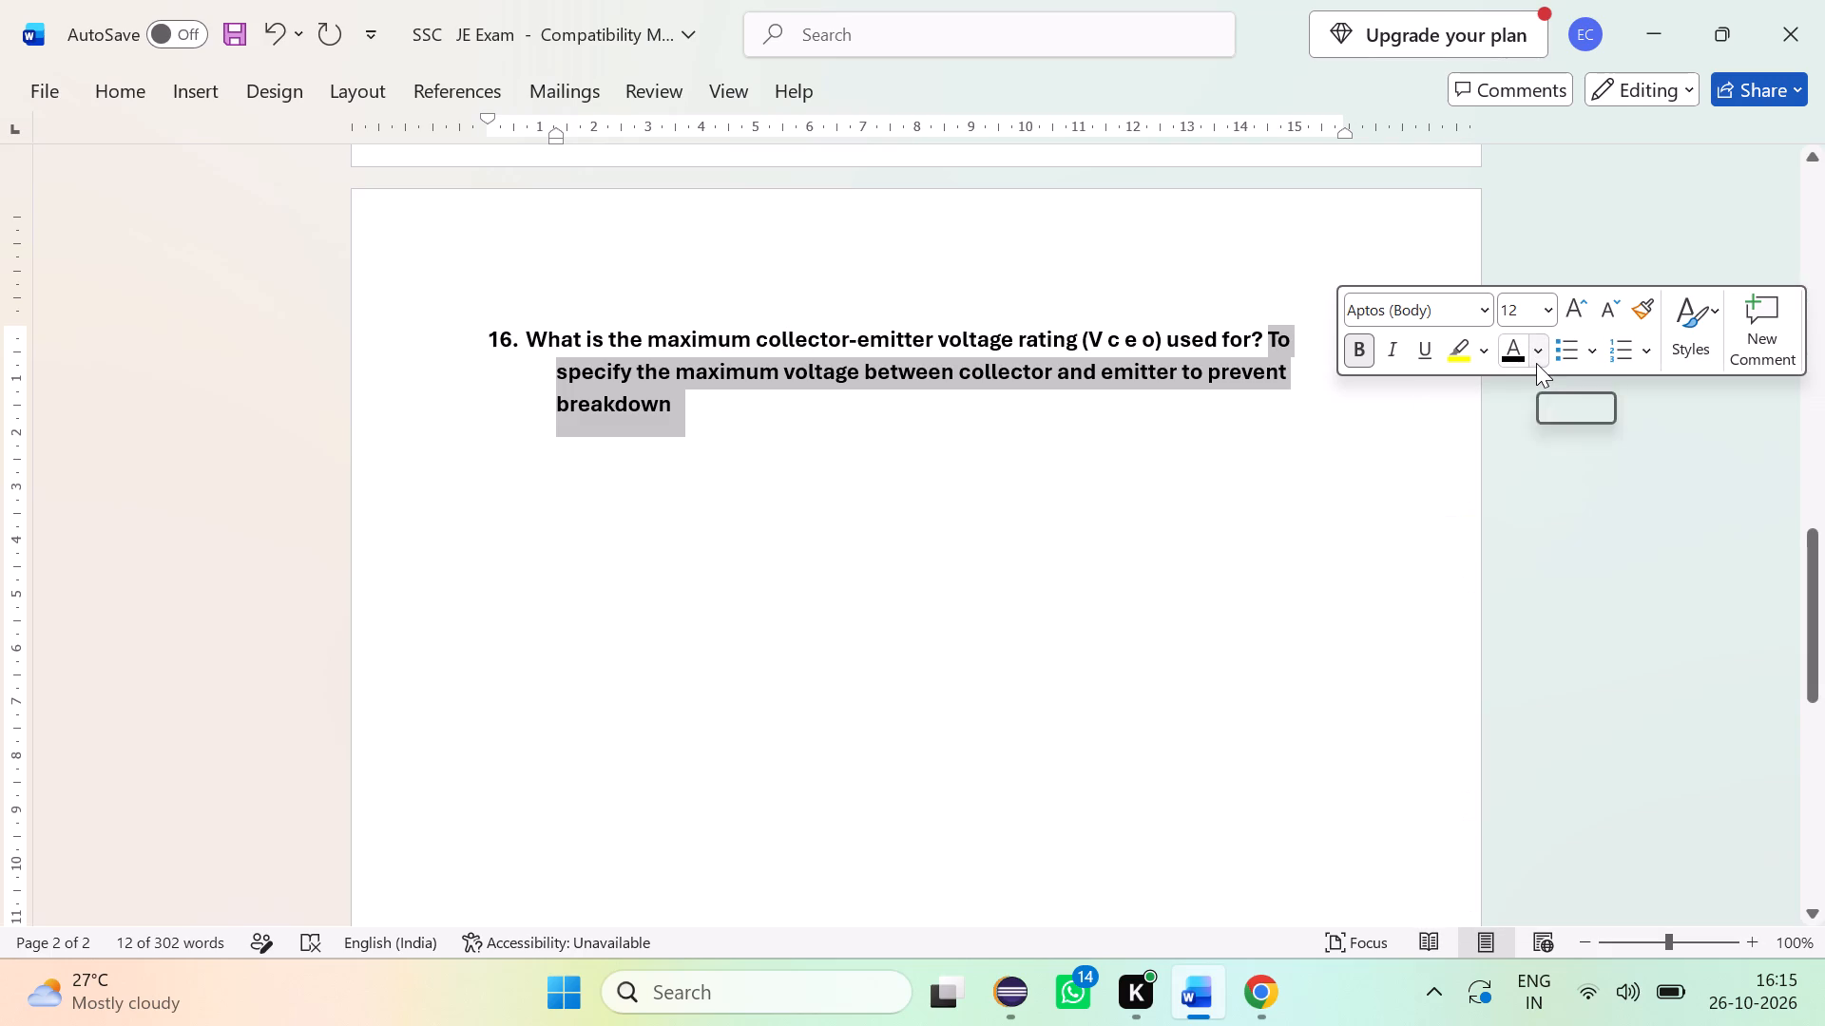
click(1536, 363)
click(1470, 842)
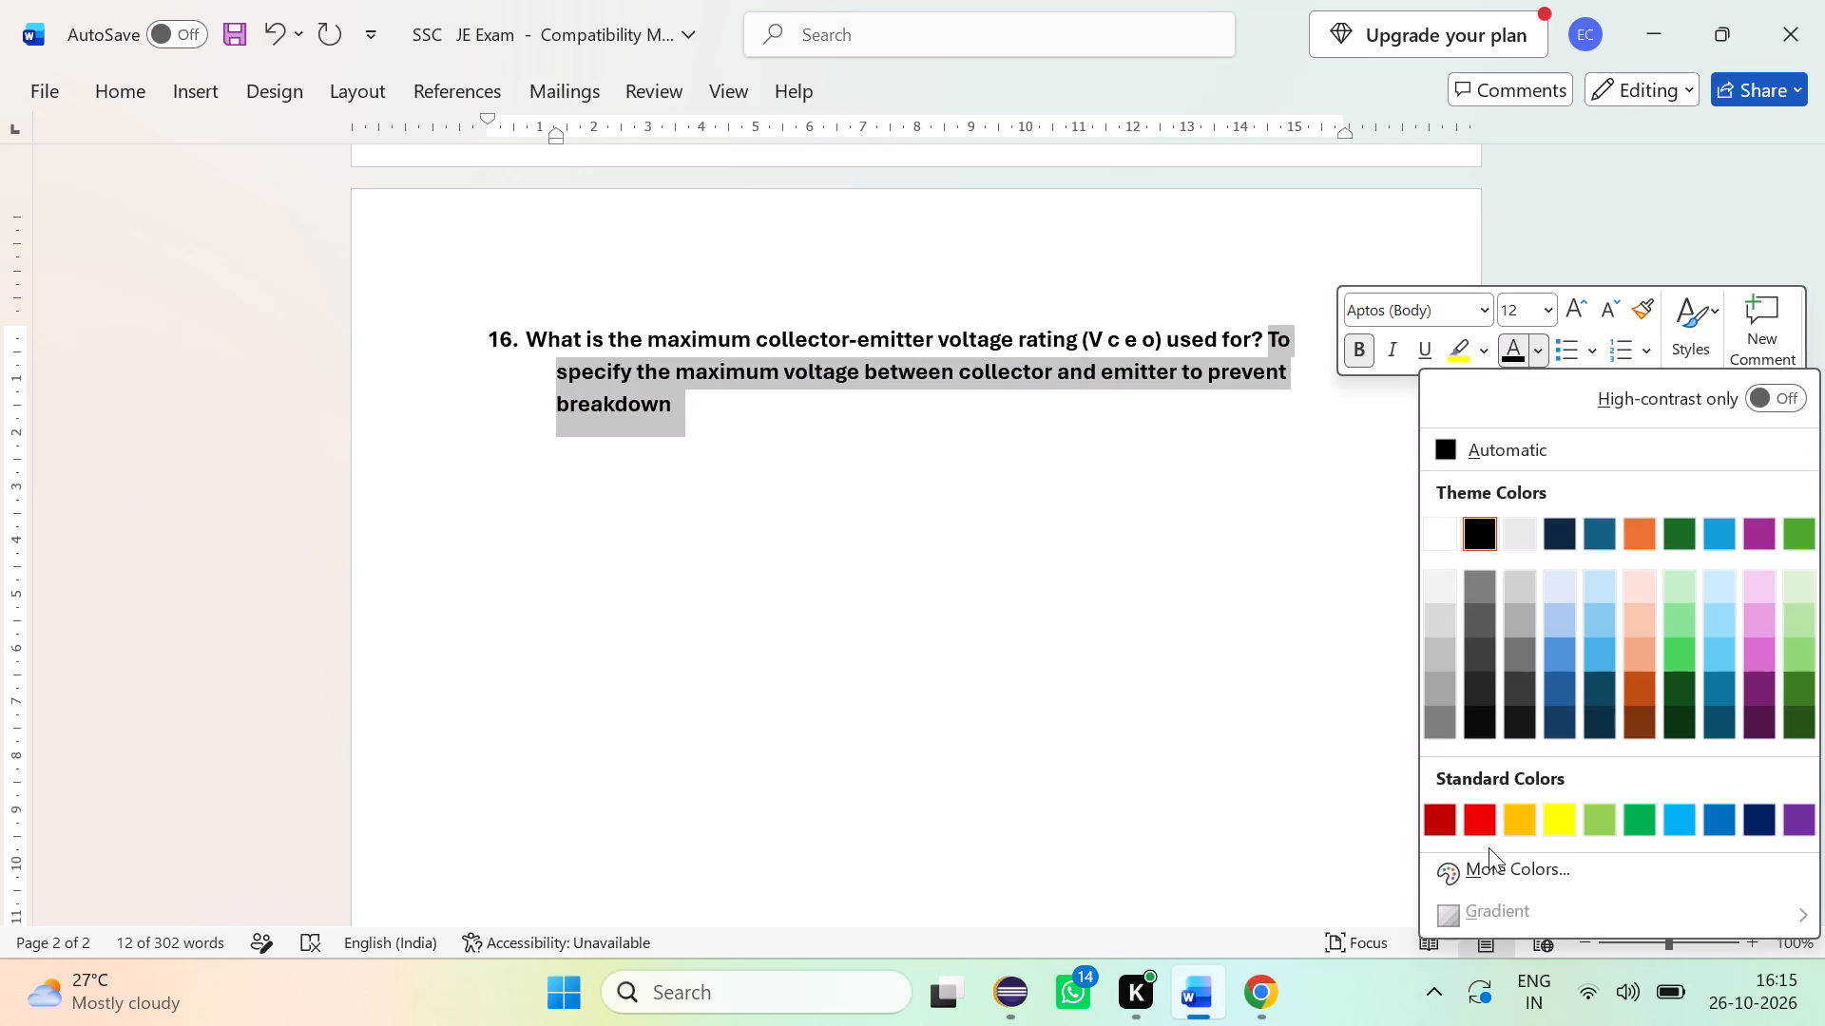
click(1474, 828)
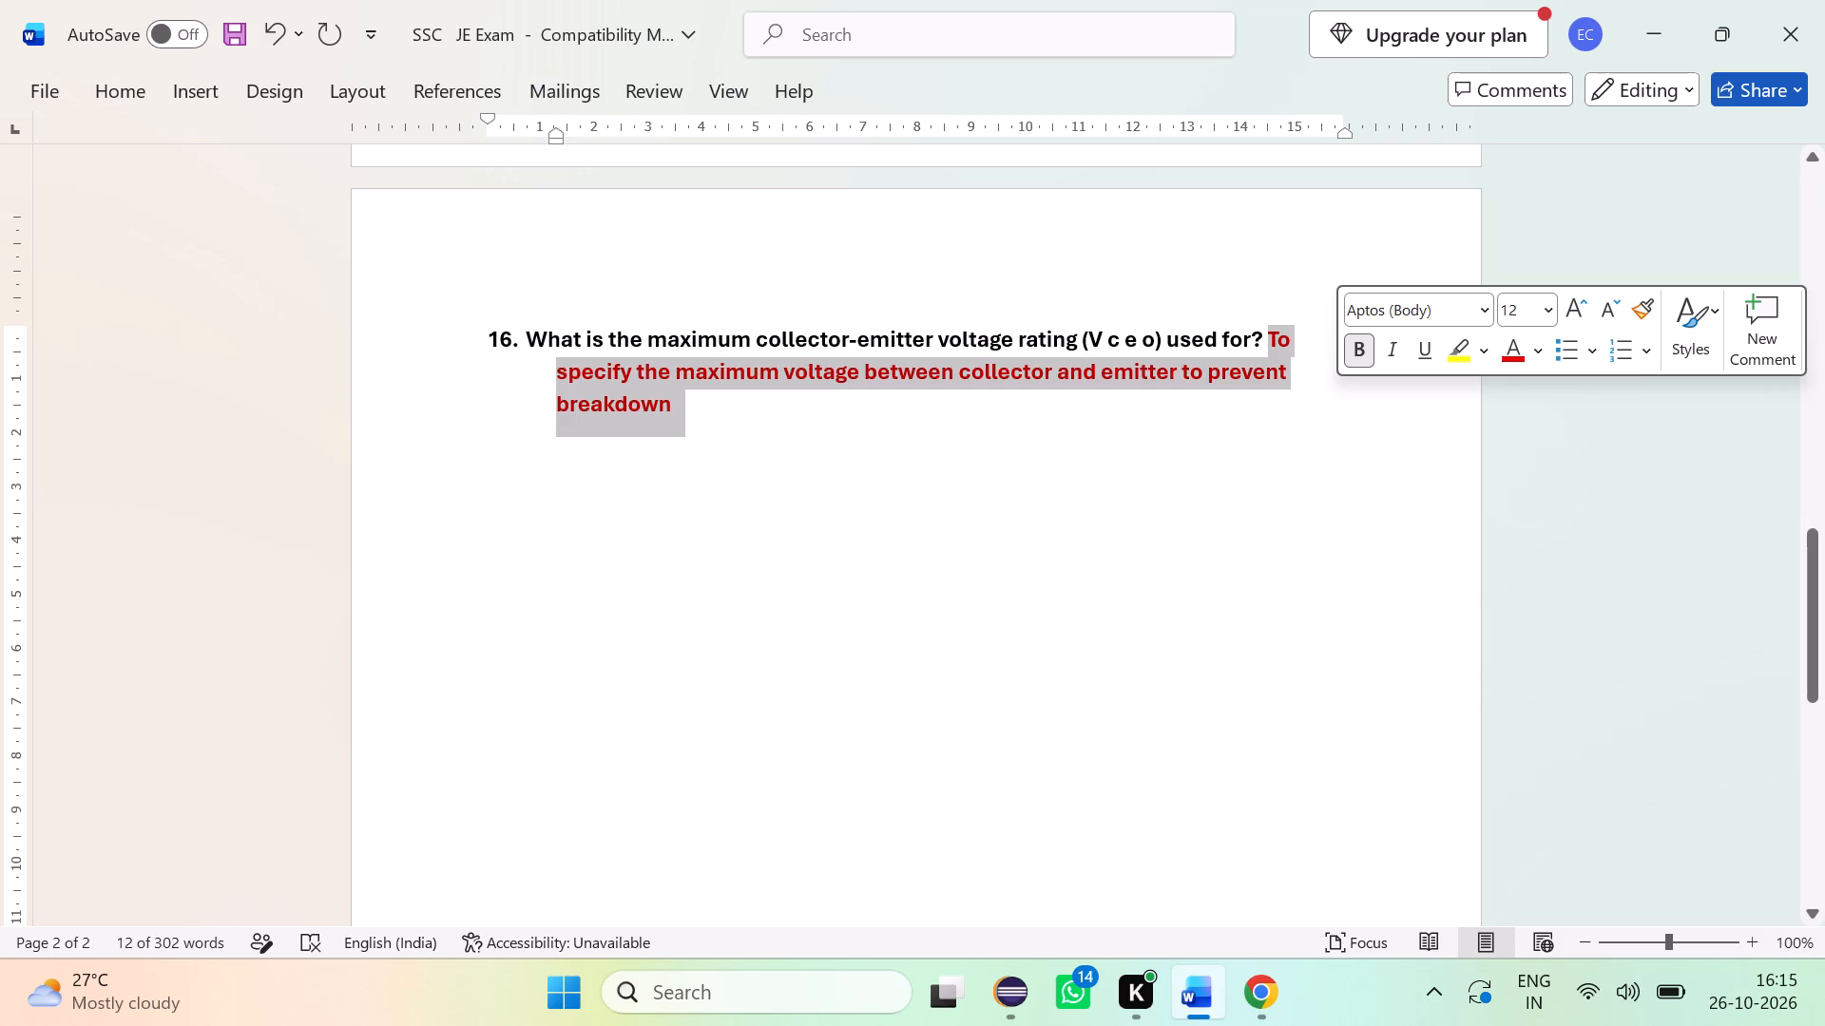
Start a new numbered item 17 below item 16's answer.
drag(667, 413, 703, 401)
click(703, 401)
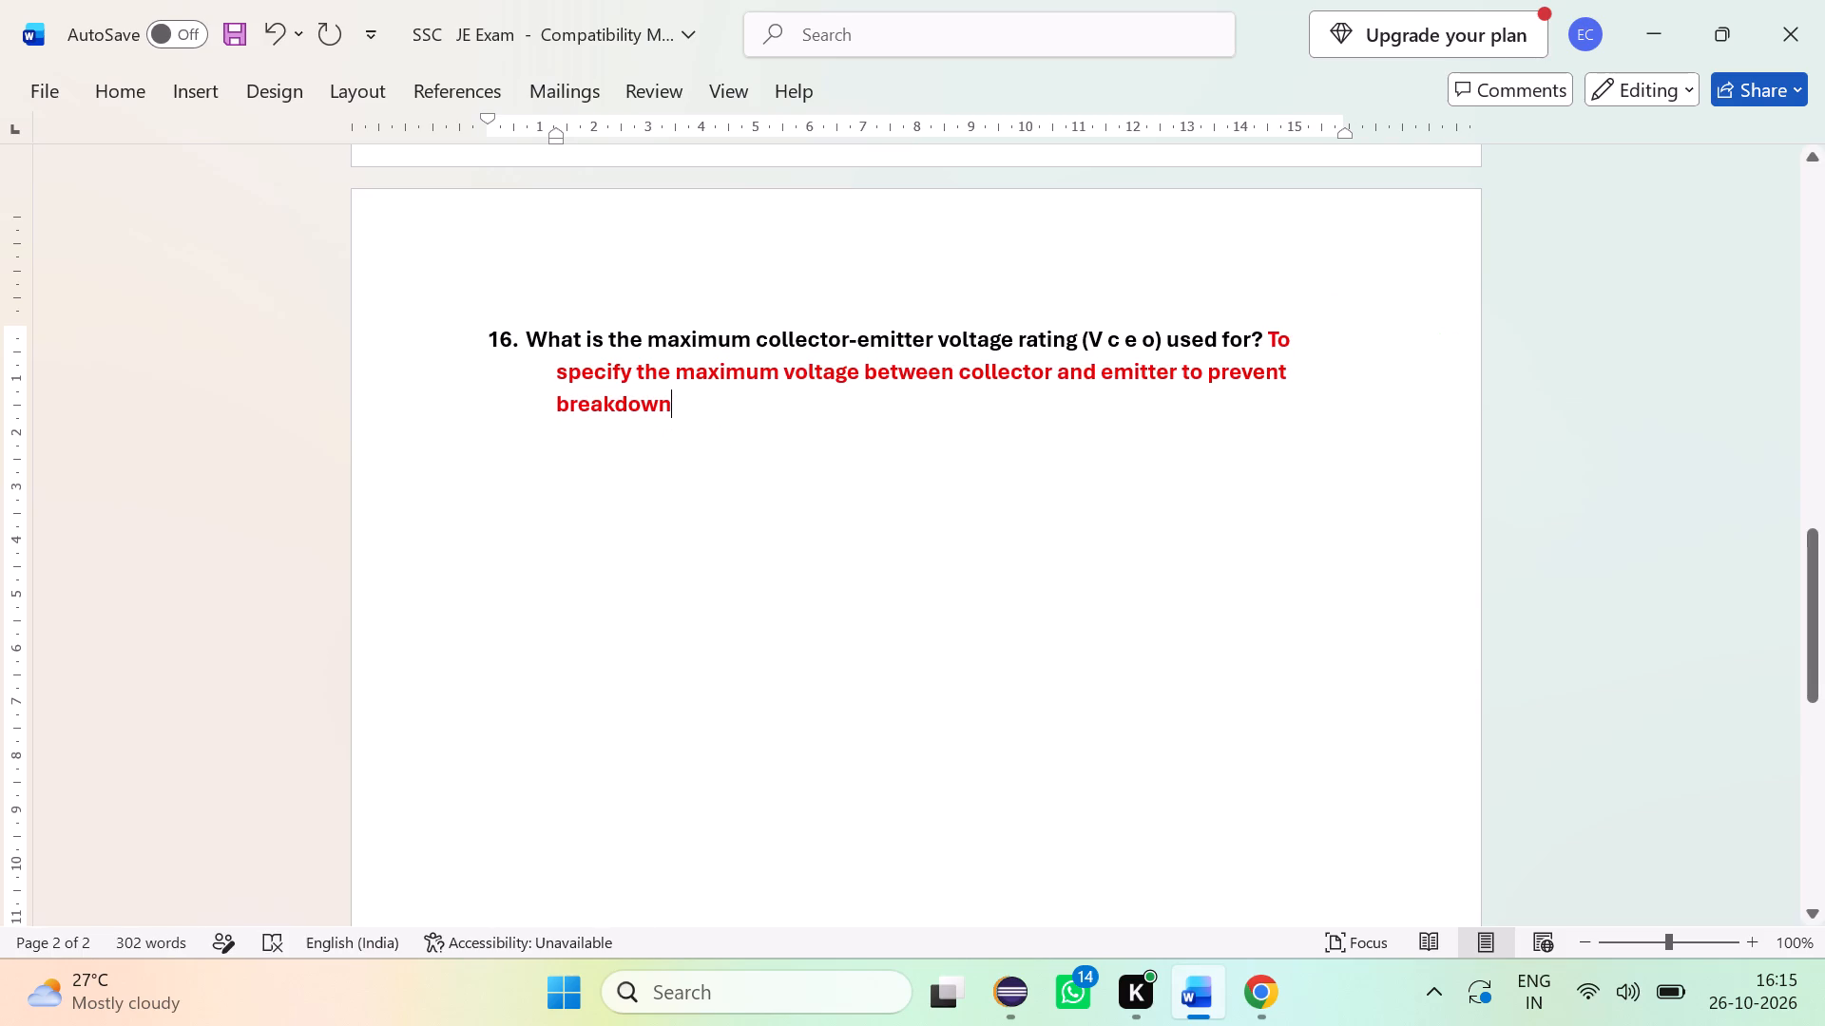
key(Return)
text(17)
key(period)
In Chrome, answer iGET's Q.12 on the varactor diode with option B, "Voltage regulation".
click(1246, 1005)
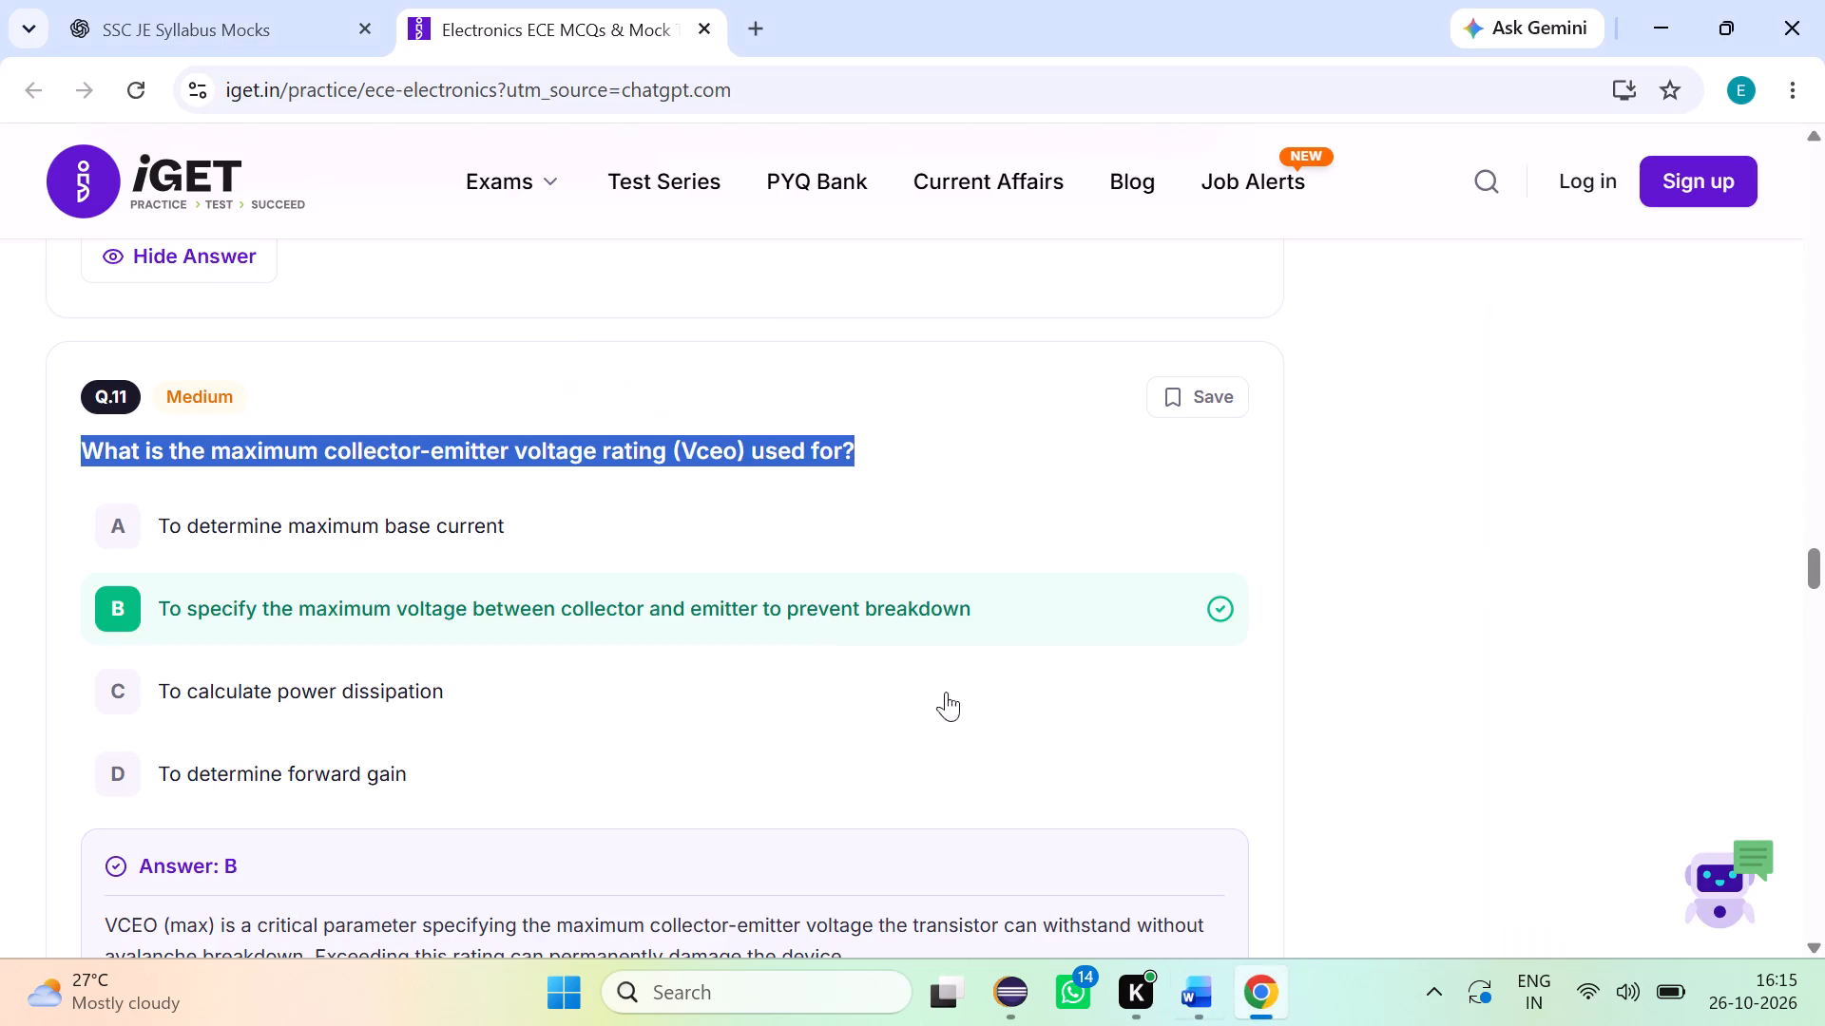
scroll(587, 602, down, 4)
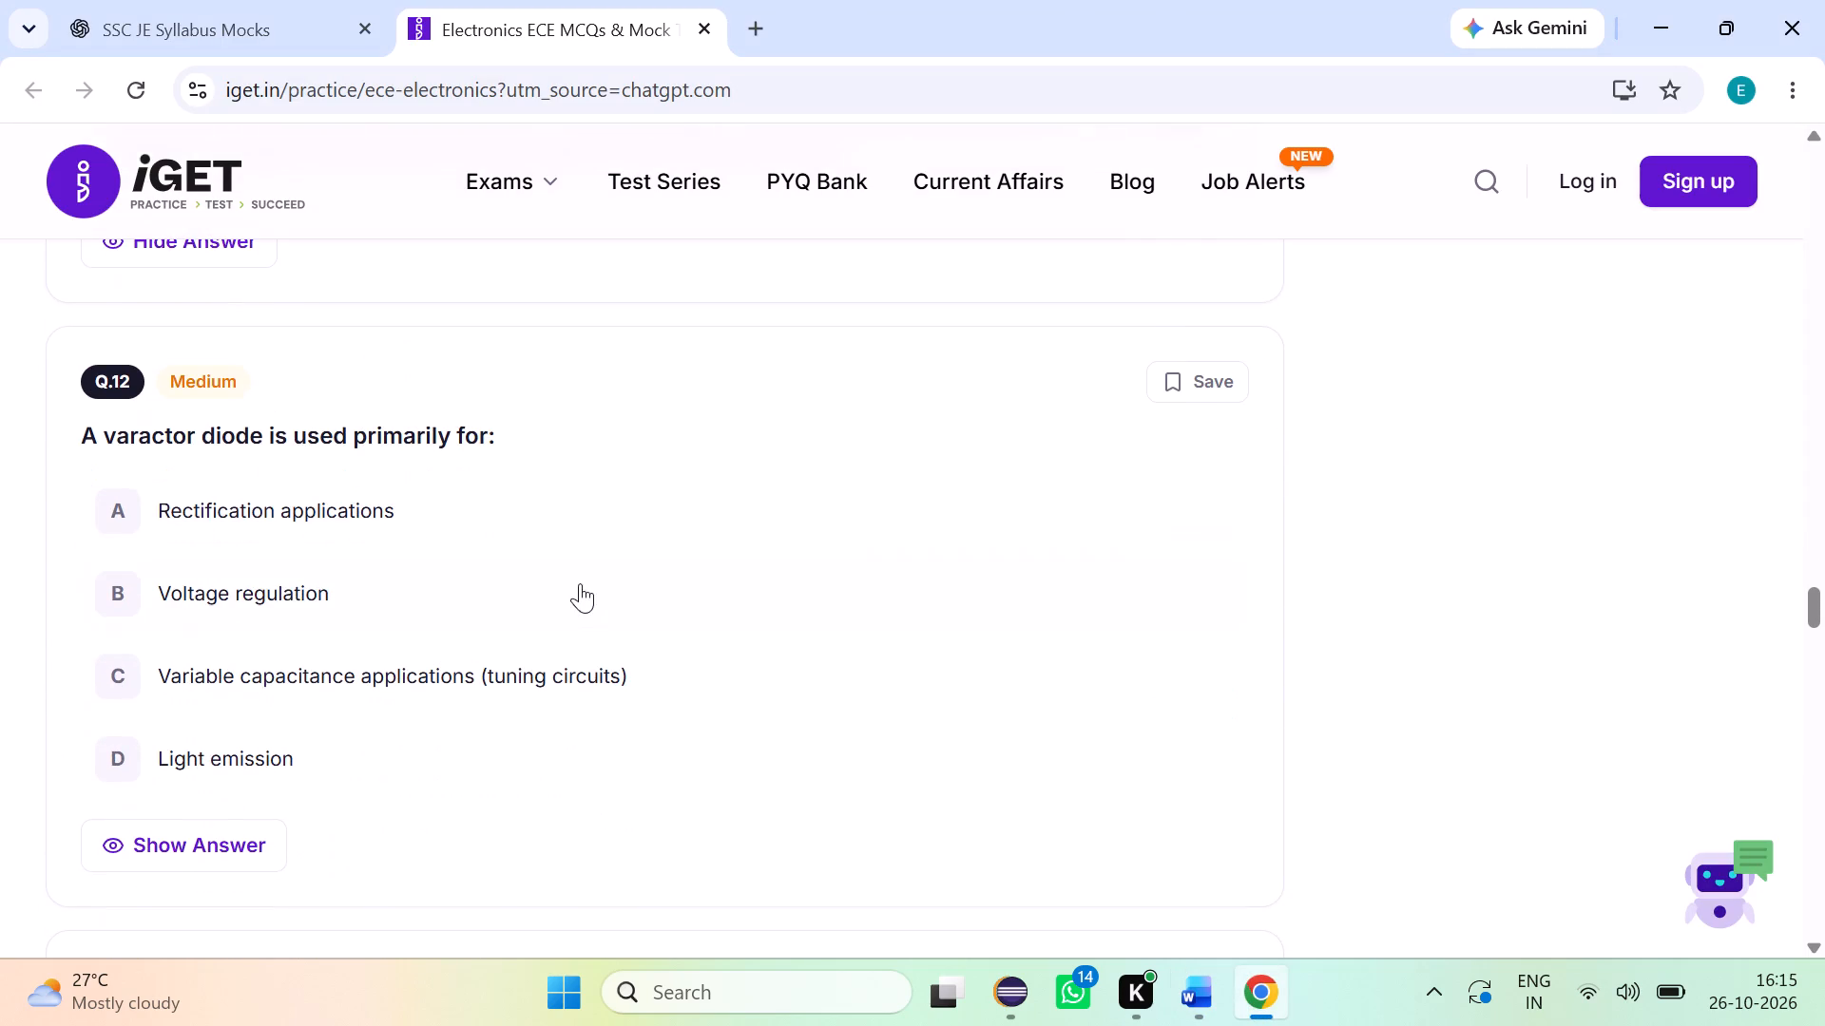
click(284, 592)
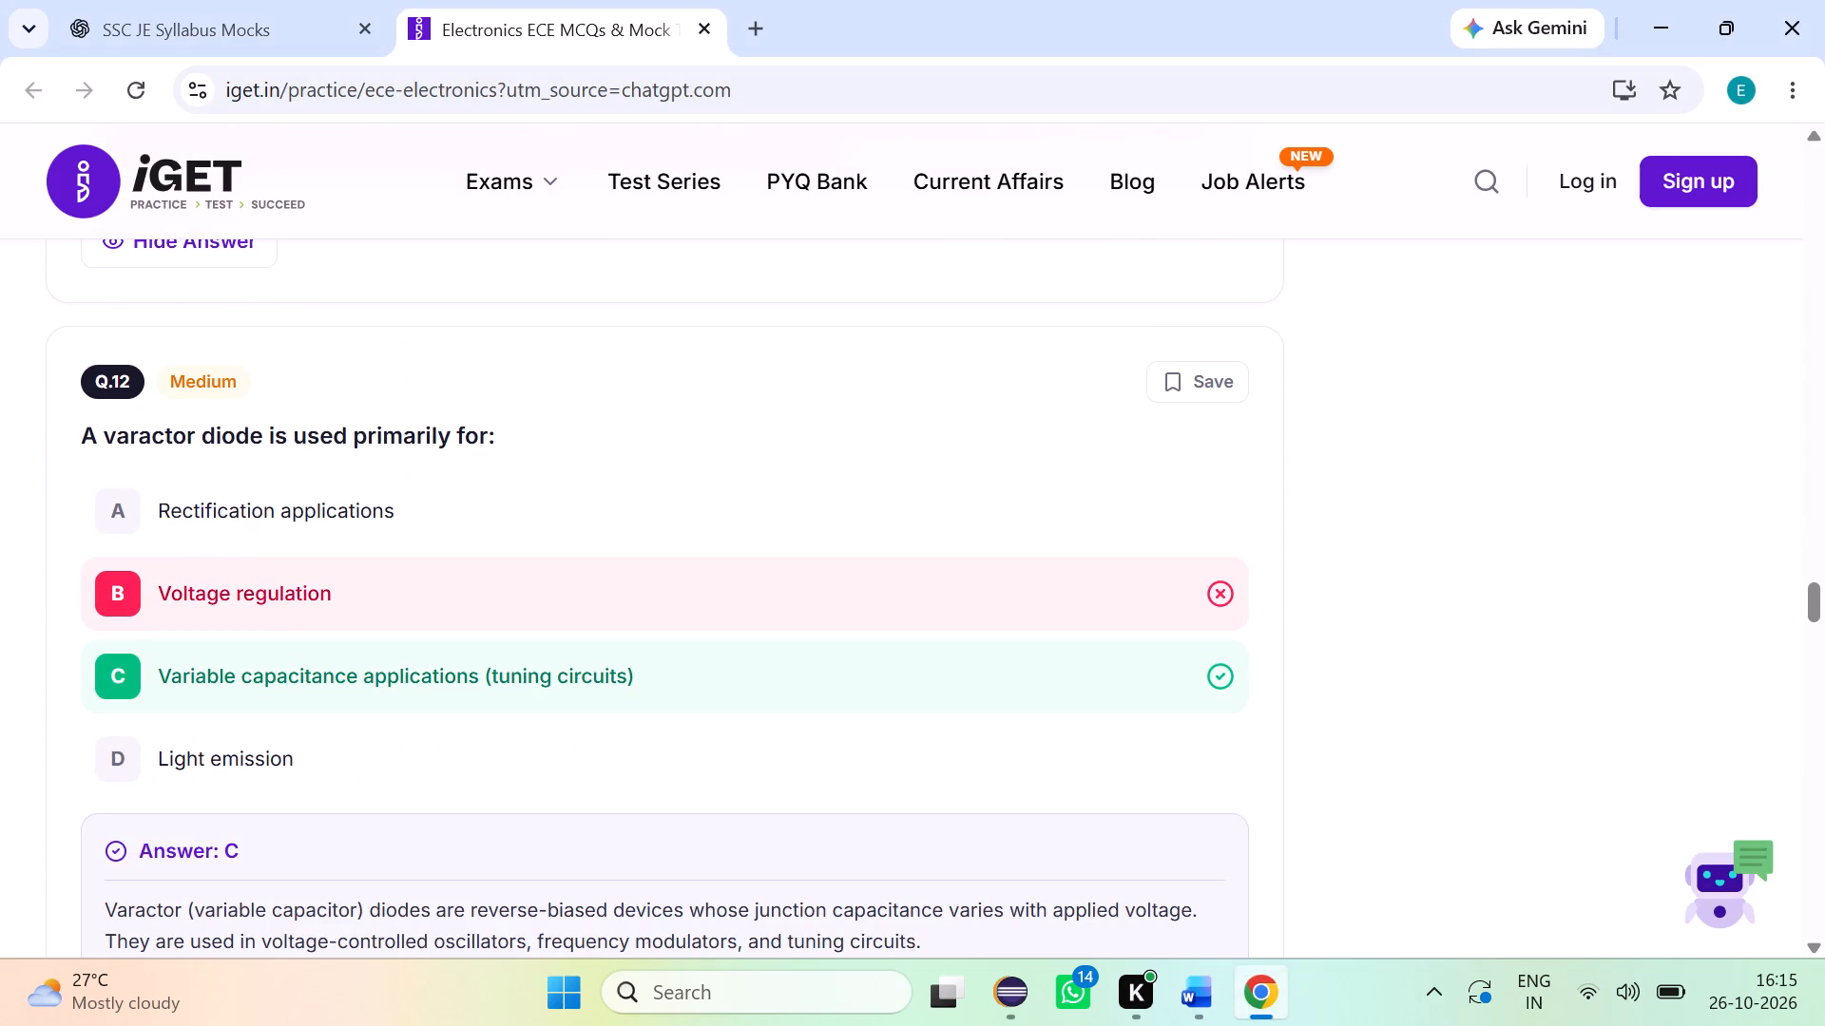
Copy Q.12's question "A varactor diode is used primarily for" into item 17 in Word, replacing its colon with a question mark and a space.
drag(84, 429, 540, 439)
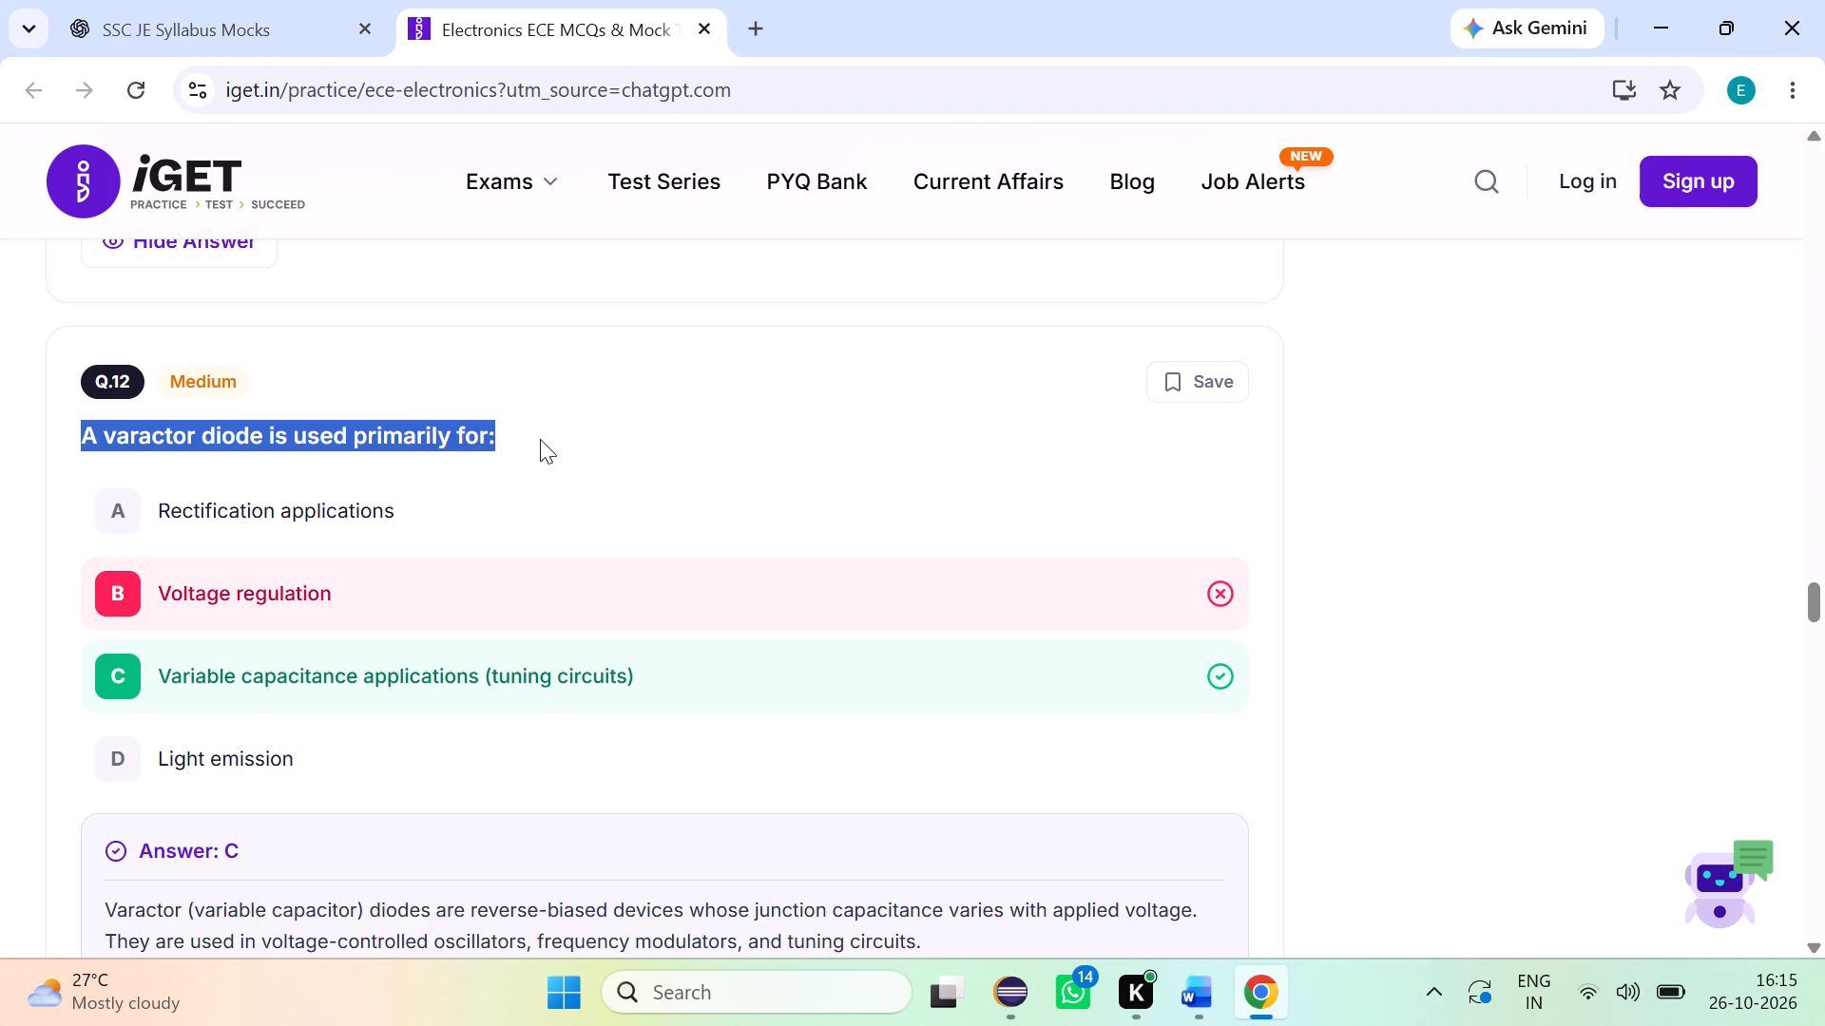
drag(540, 439, 546, 439)
key(ctrl+c)
click(1270, 993)
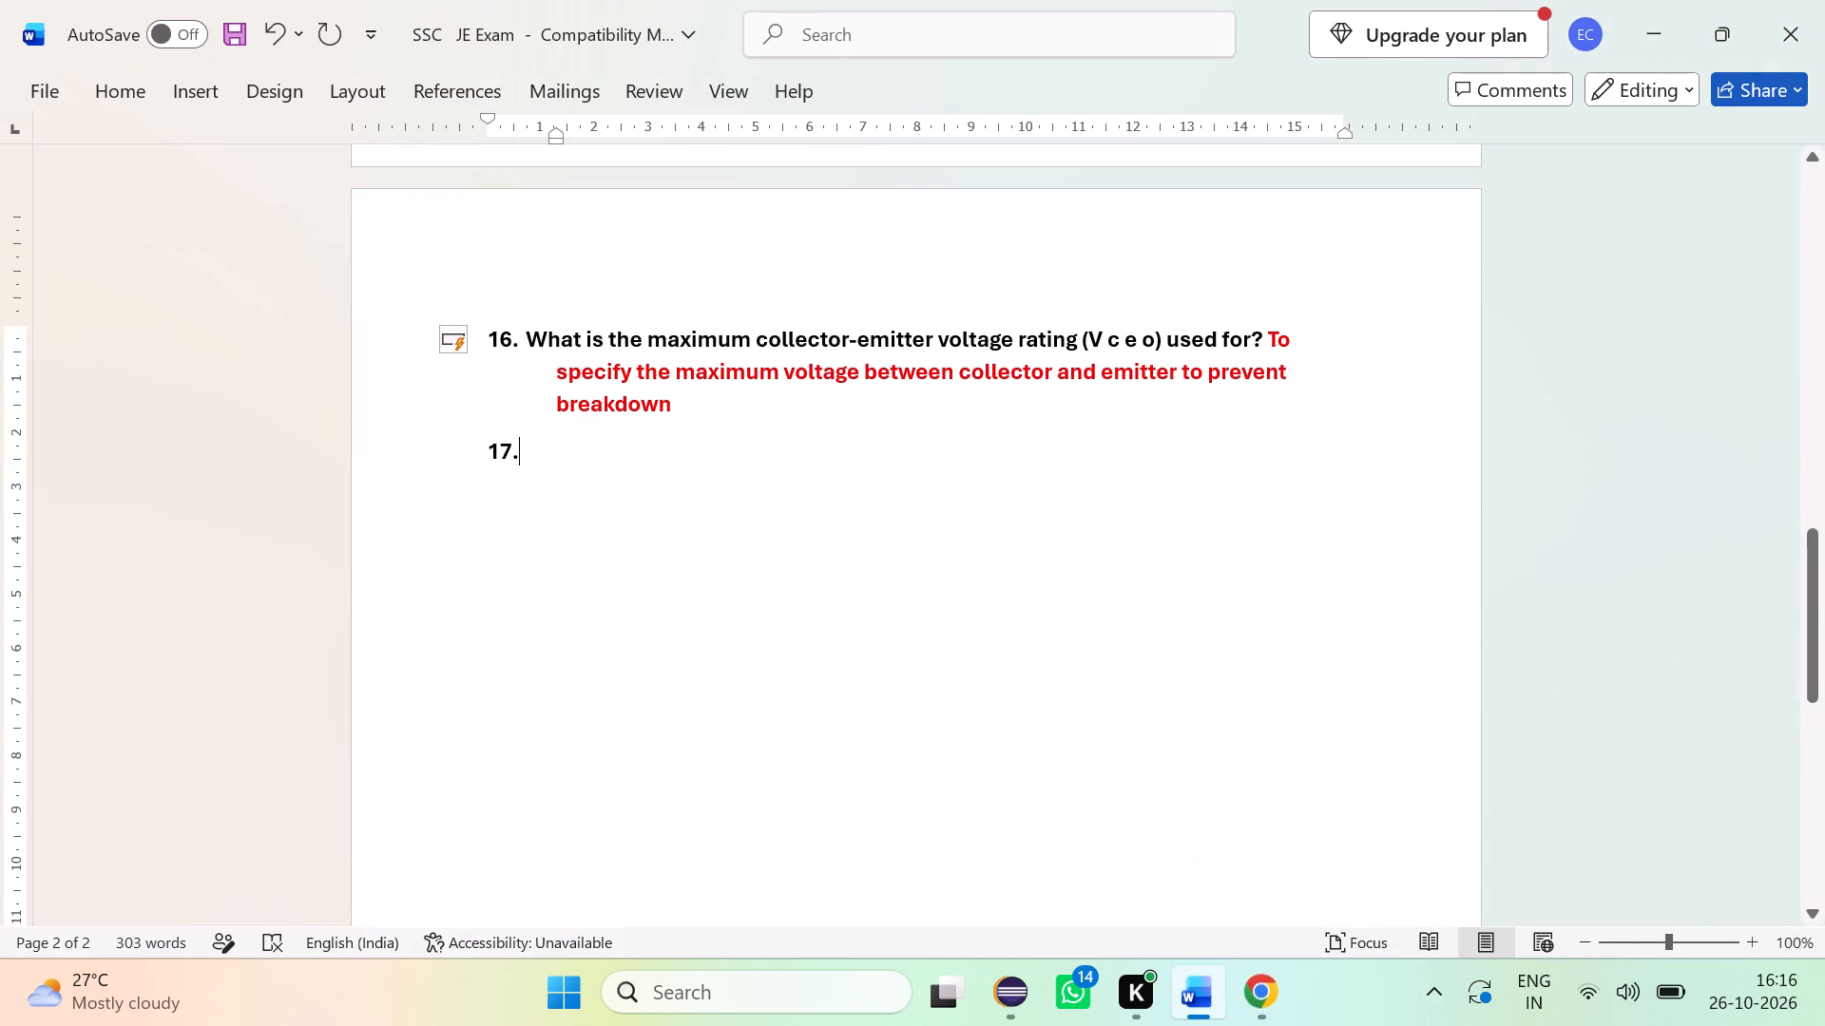
key(ctrl+v)
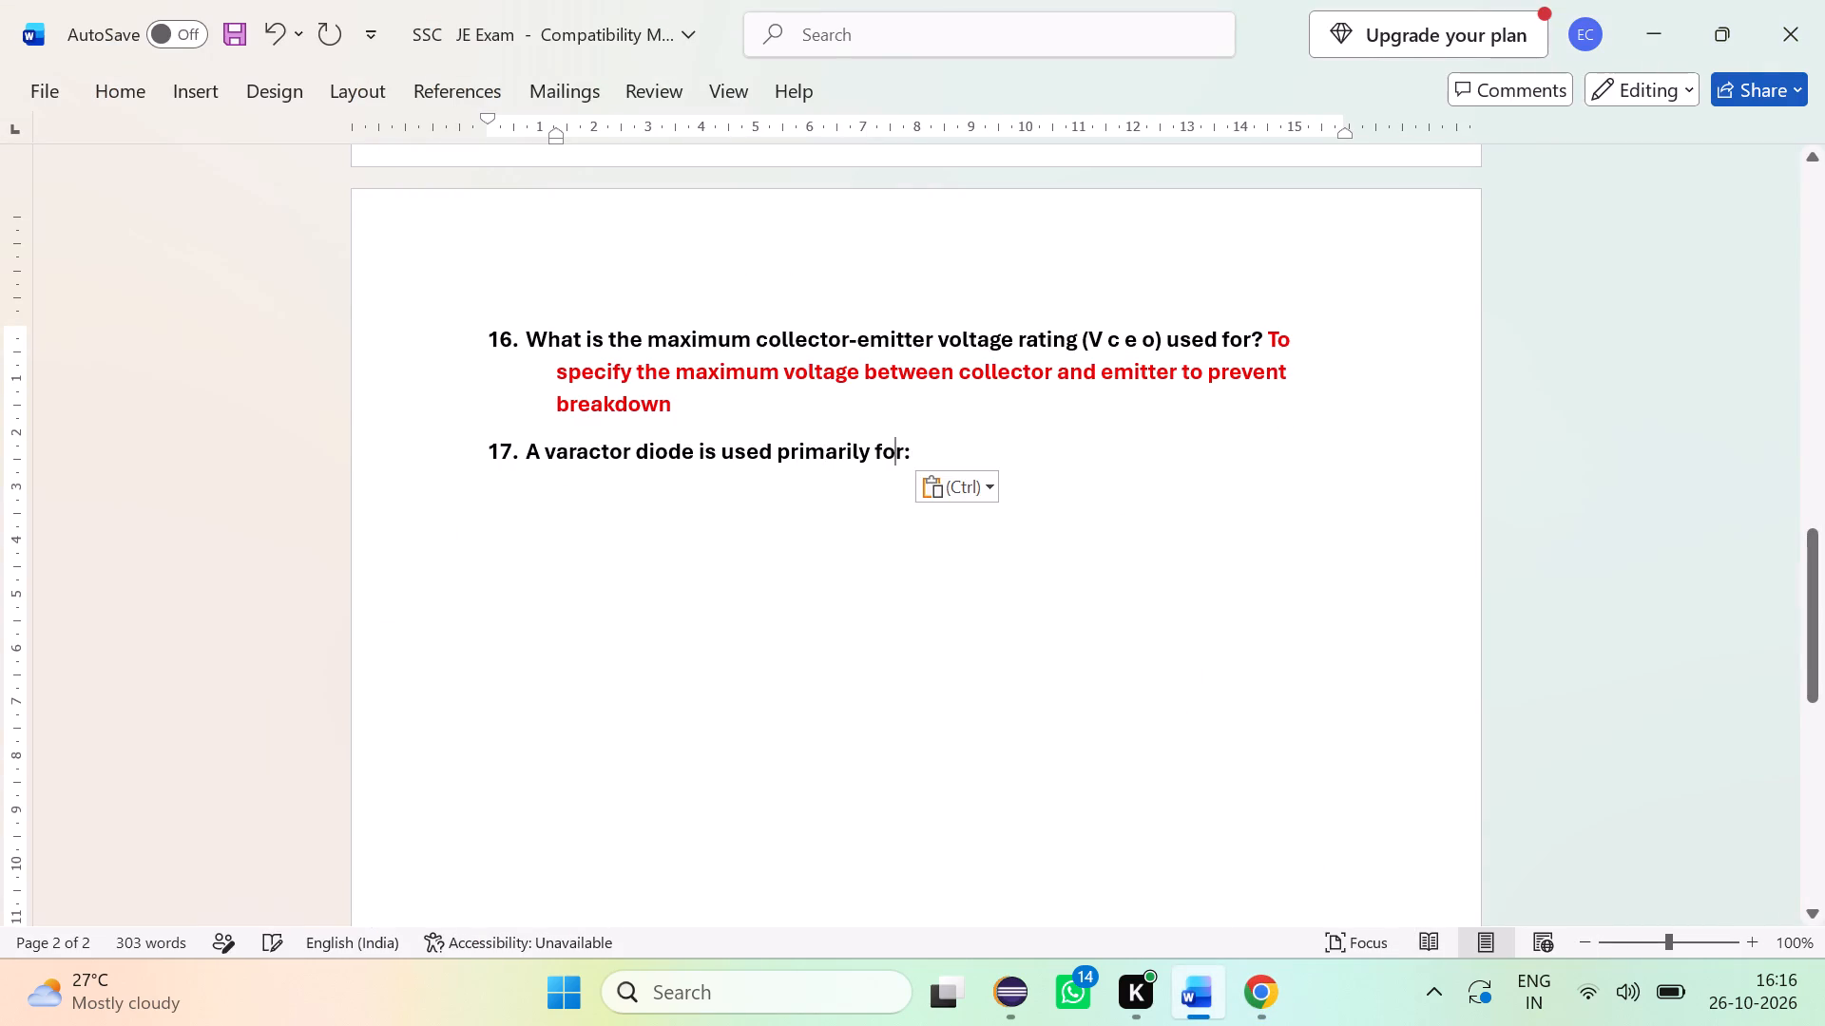
key(BackSpace)
key(shift+question)
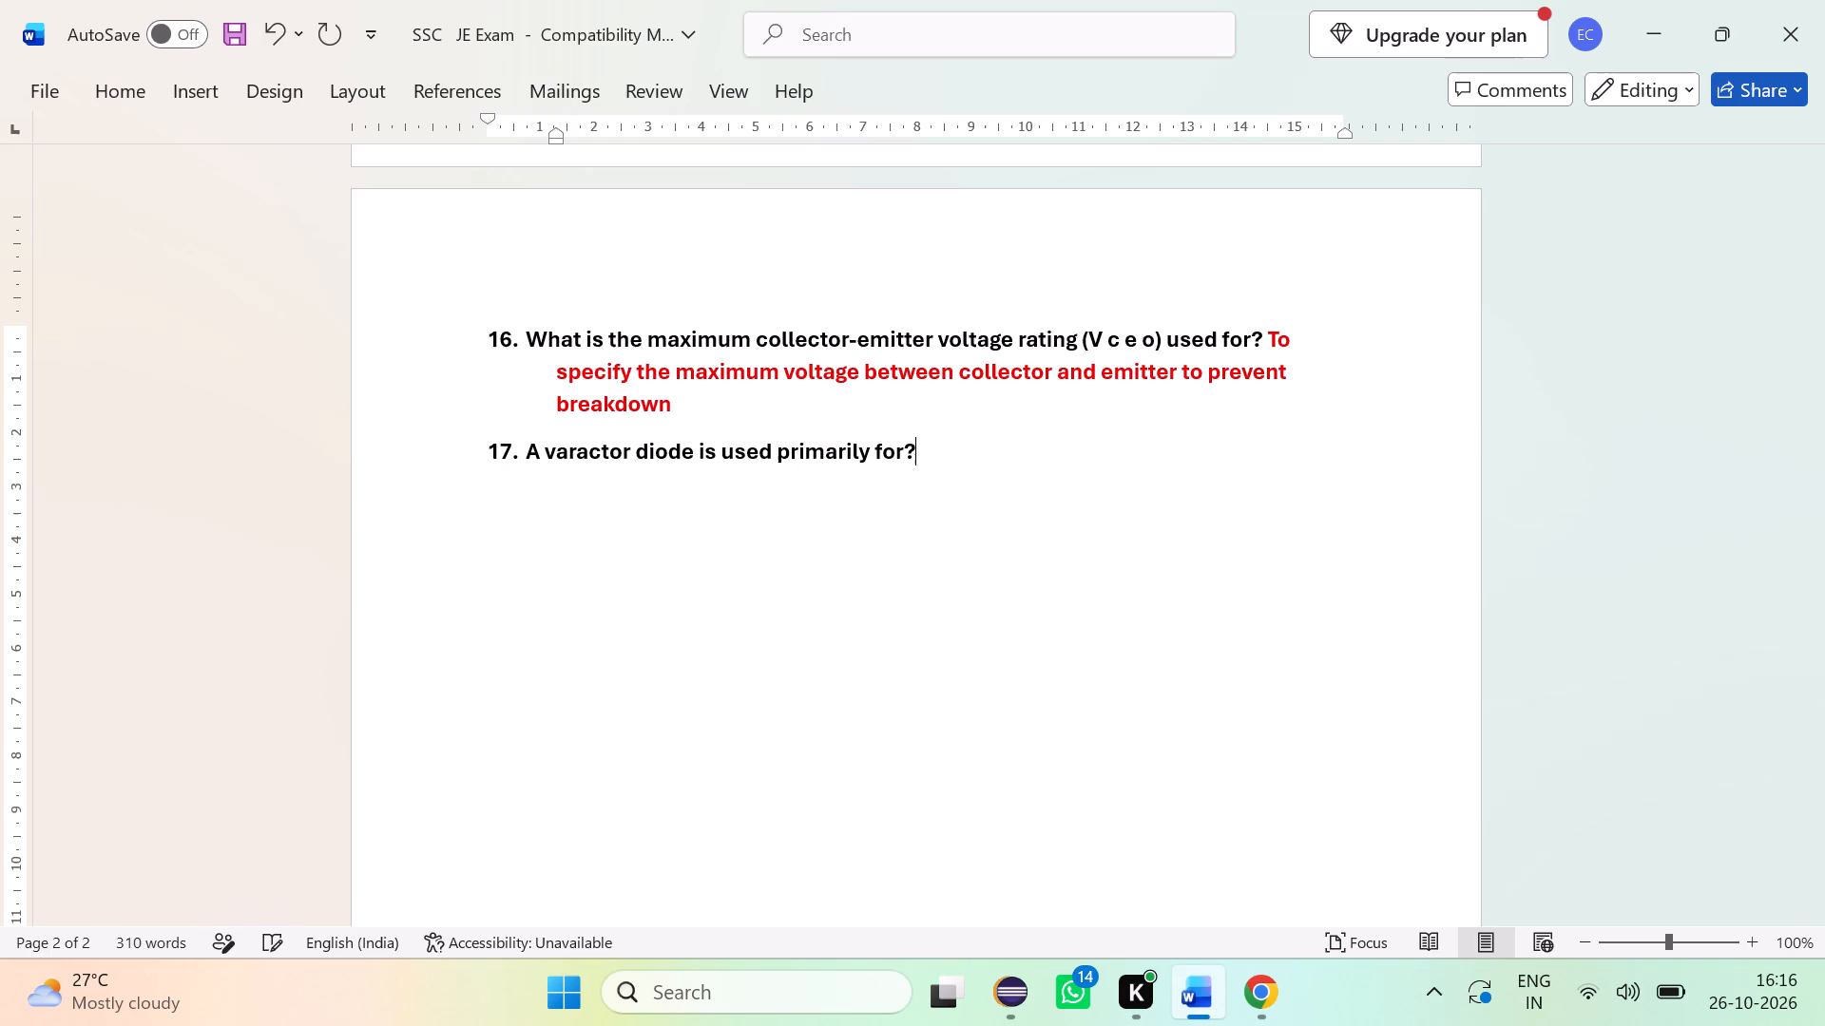
key(space)
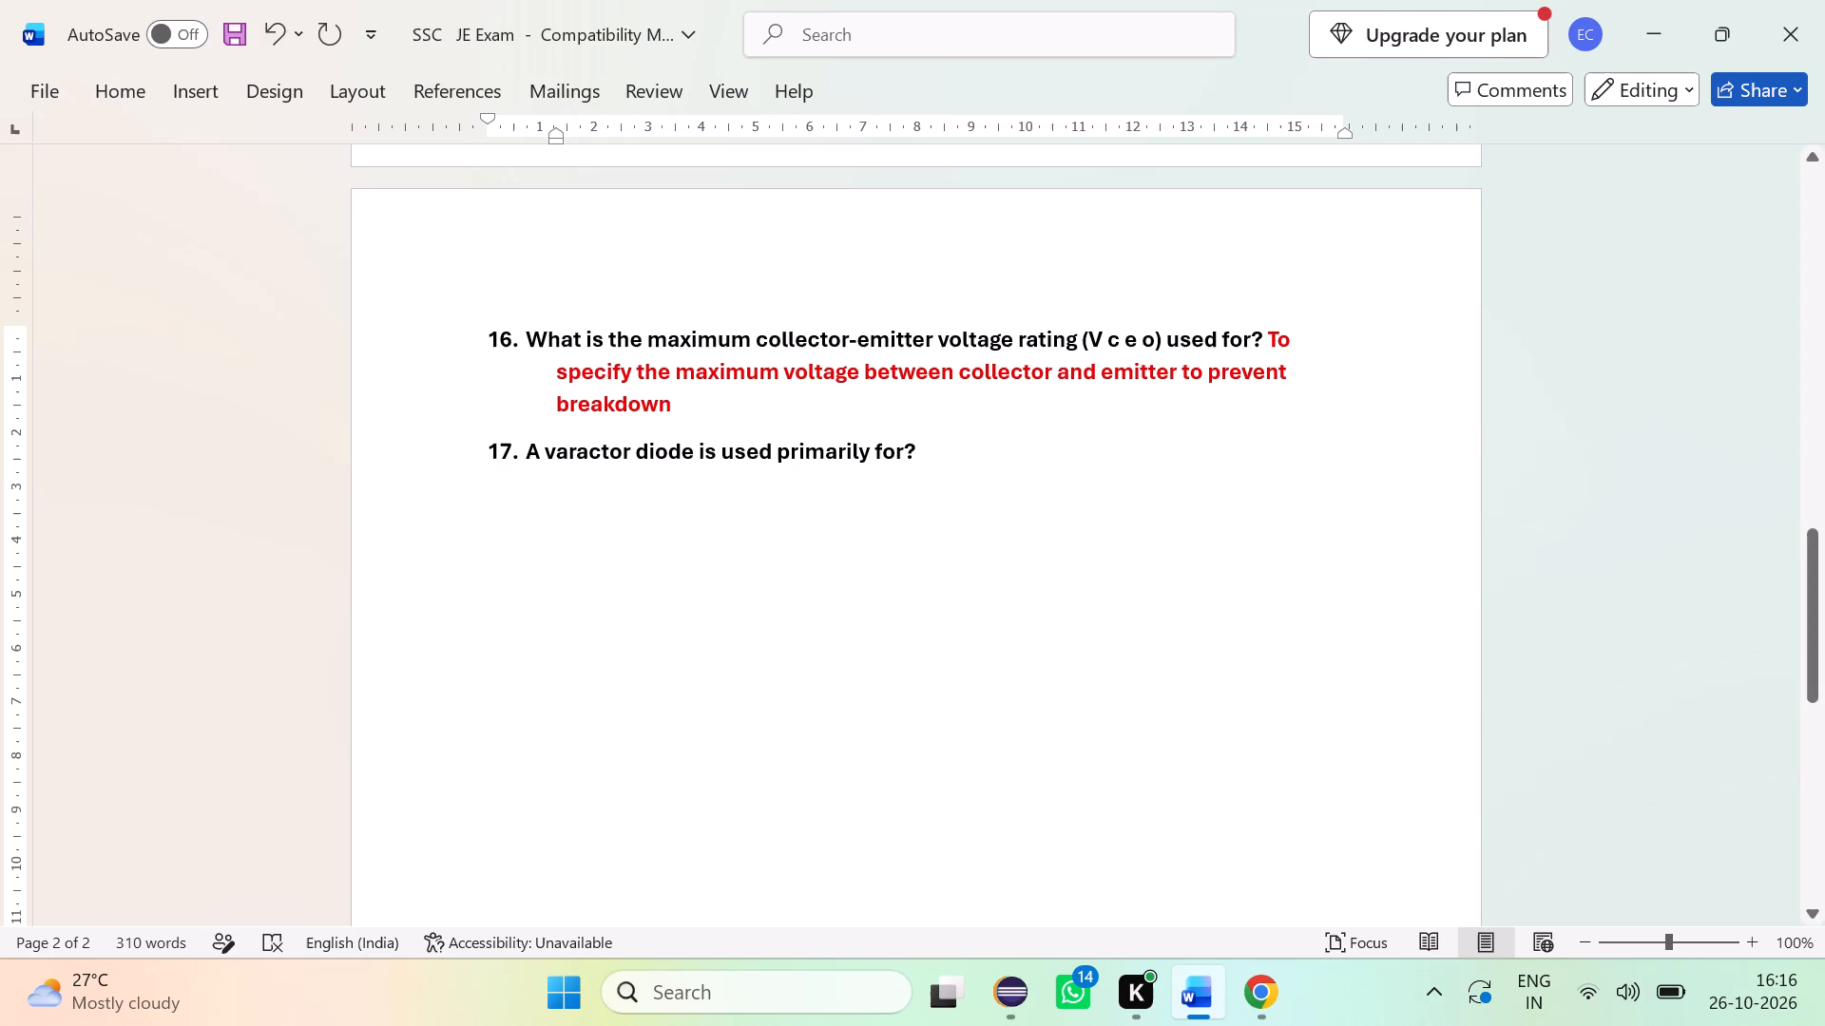
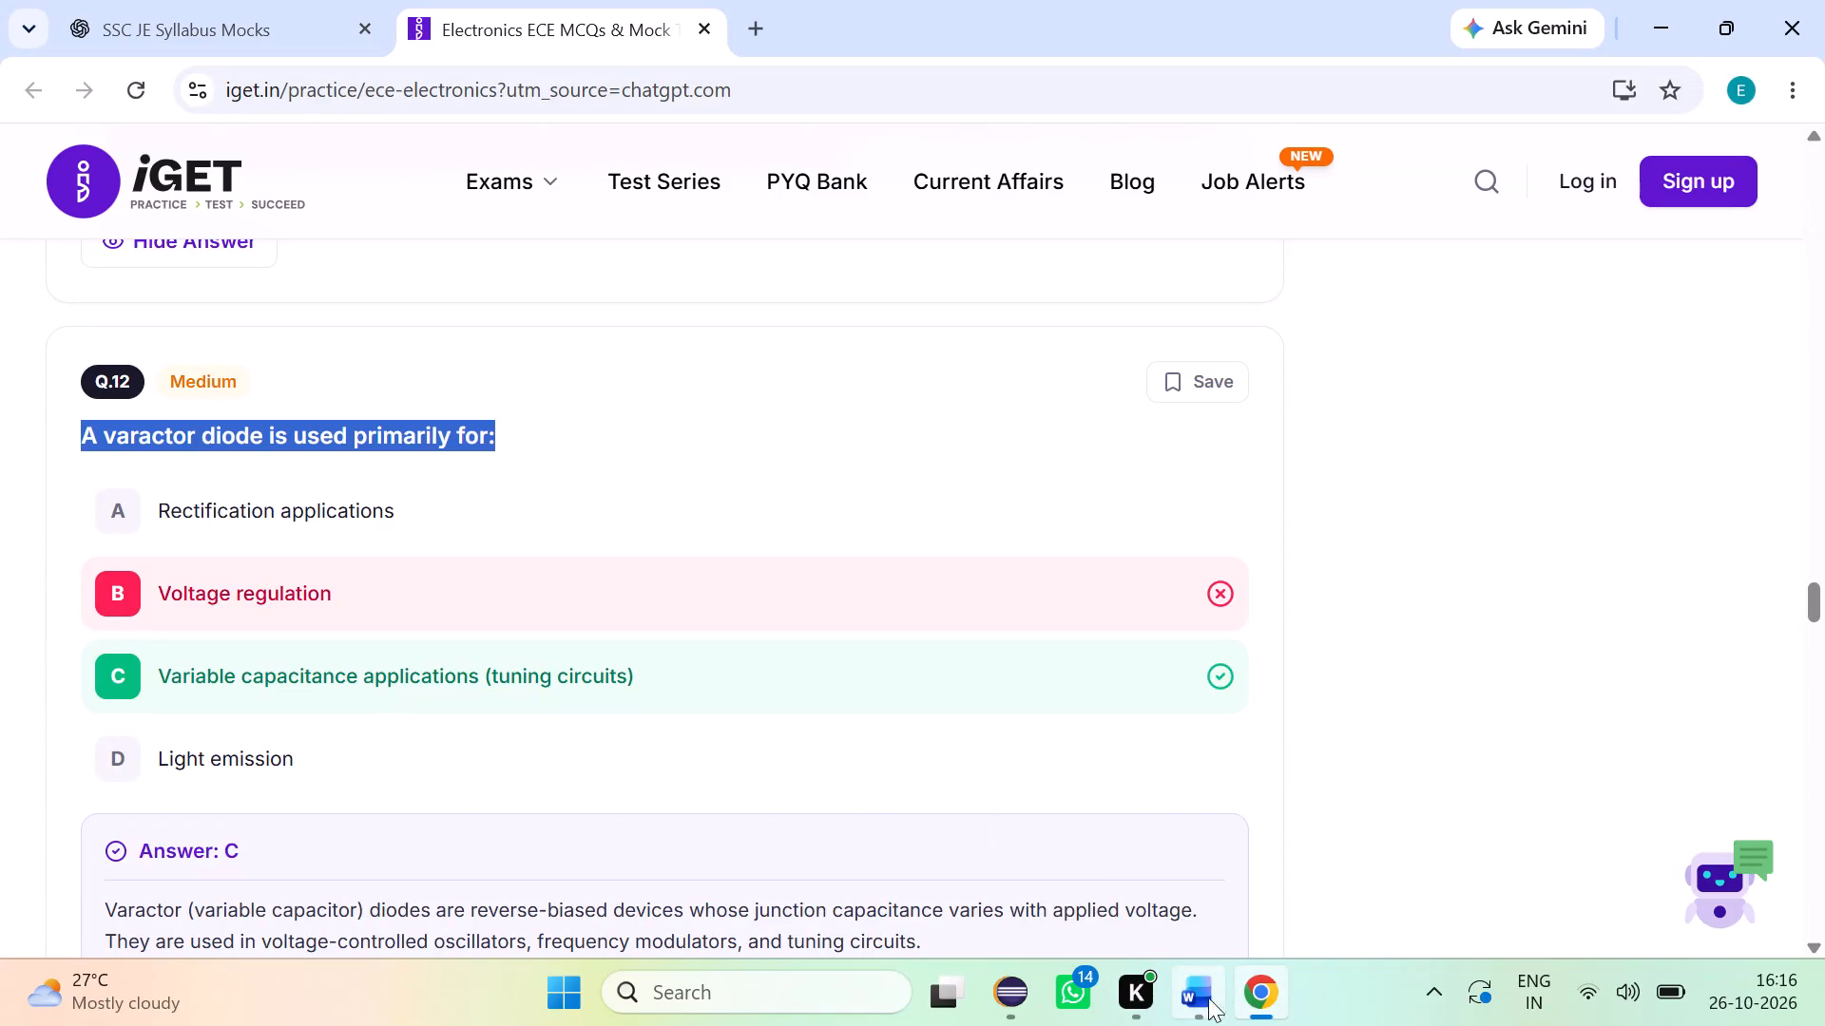
In Word, add the answer "Variable capacitance applications" after item 17's question.
click(1200, 994)
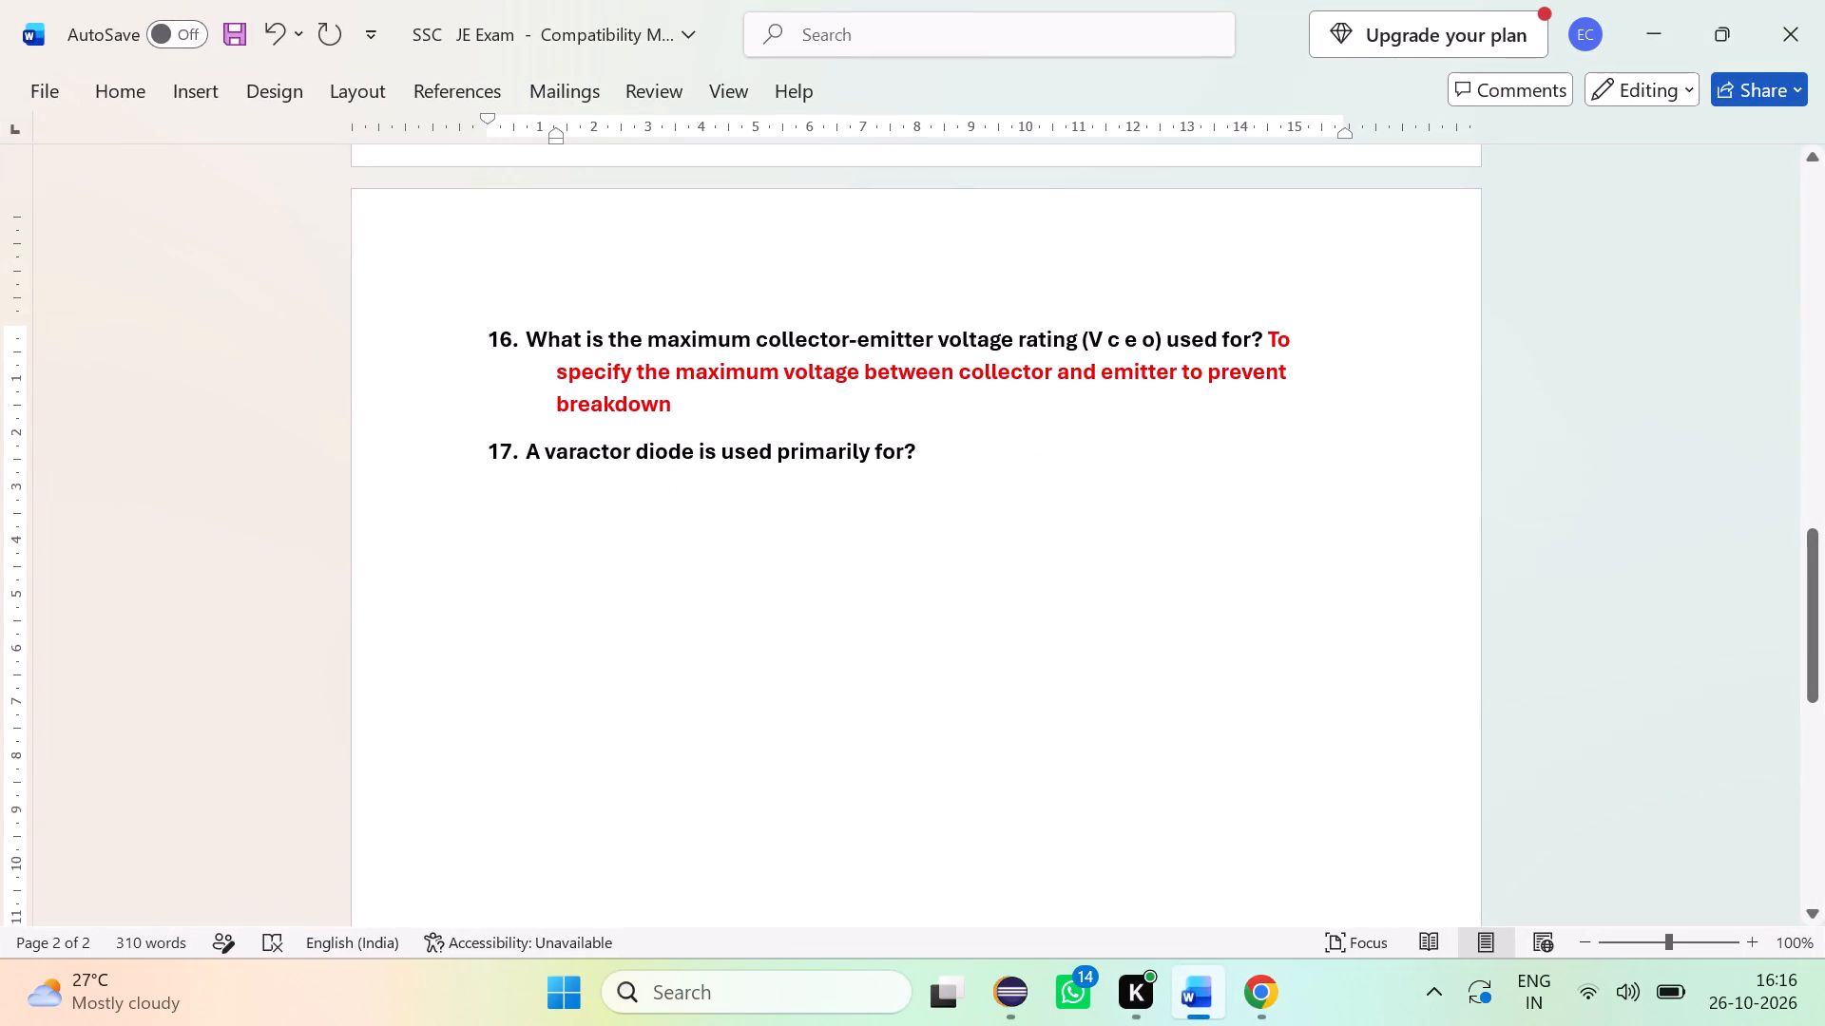
text(ve)
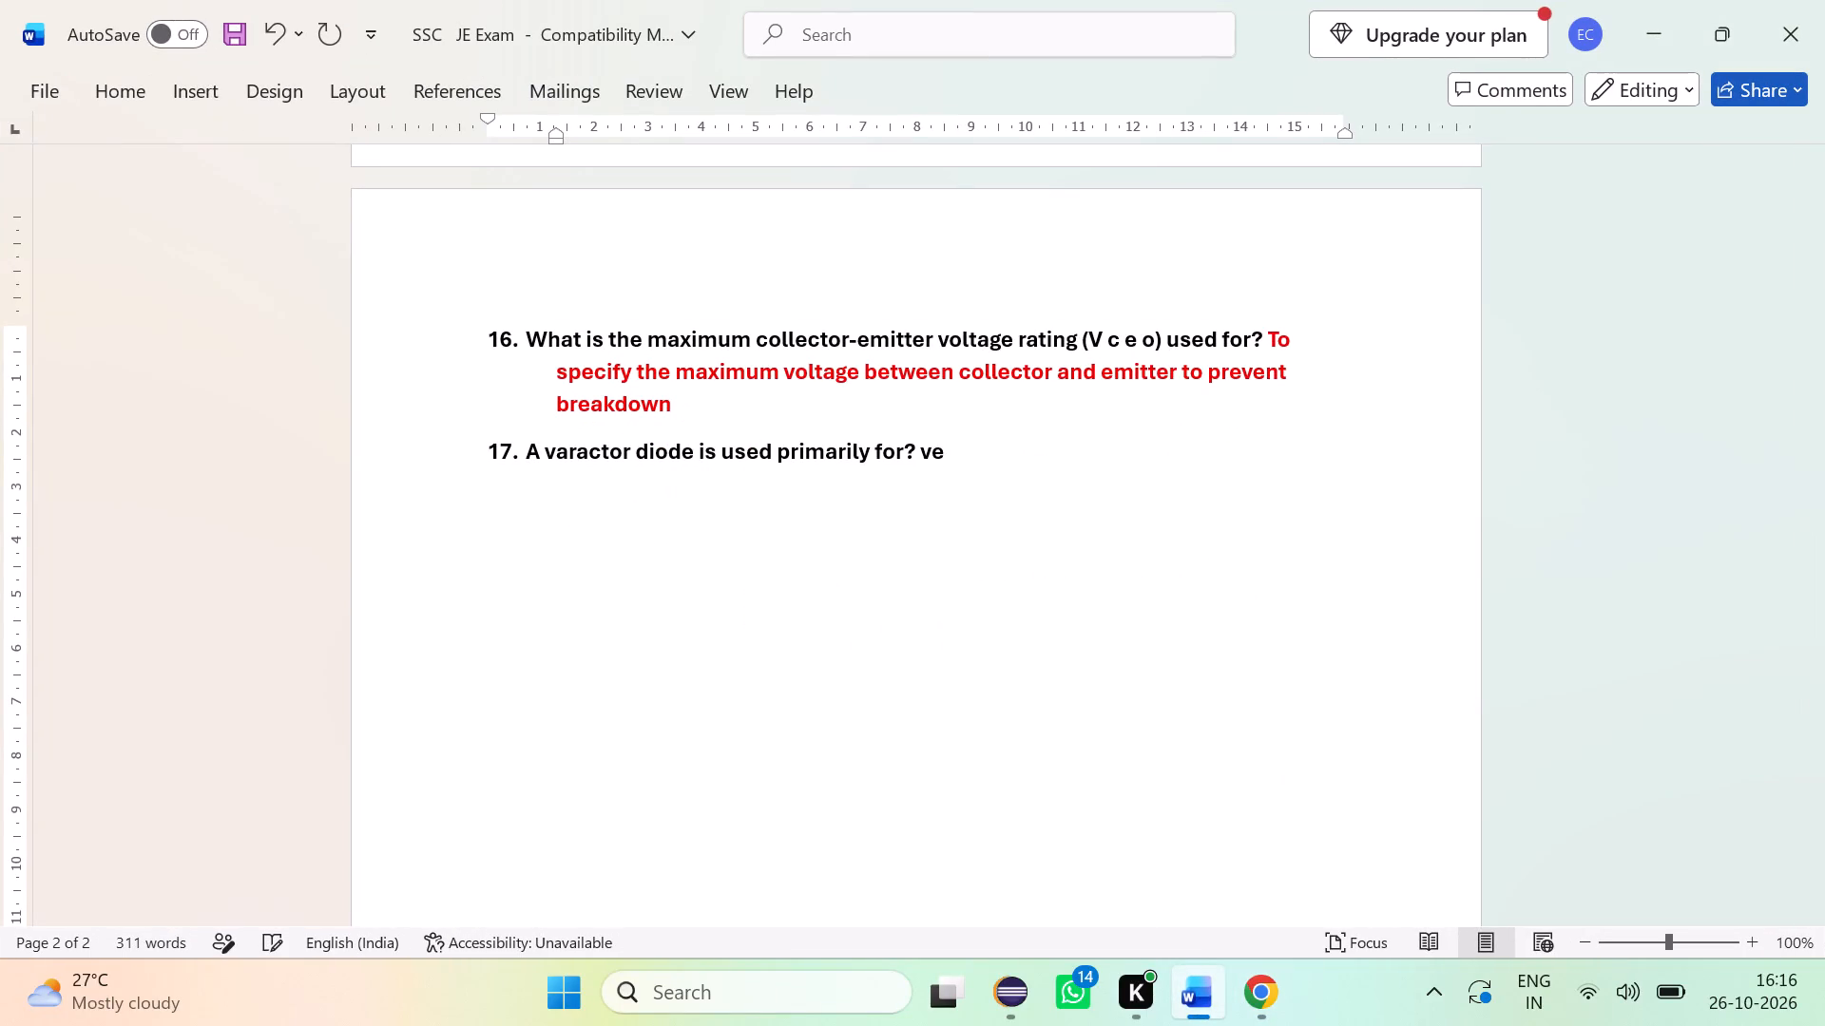
key(BackSpace)
text(ariable c)
text(apacitamce)
key(BackSpace)
key(BackSpace)
key(BackSpace)
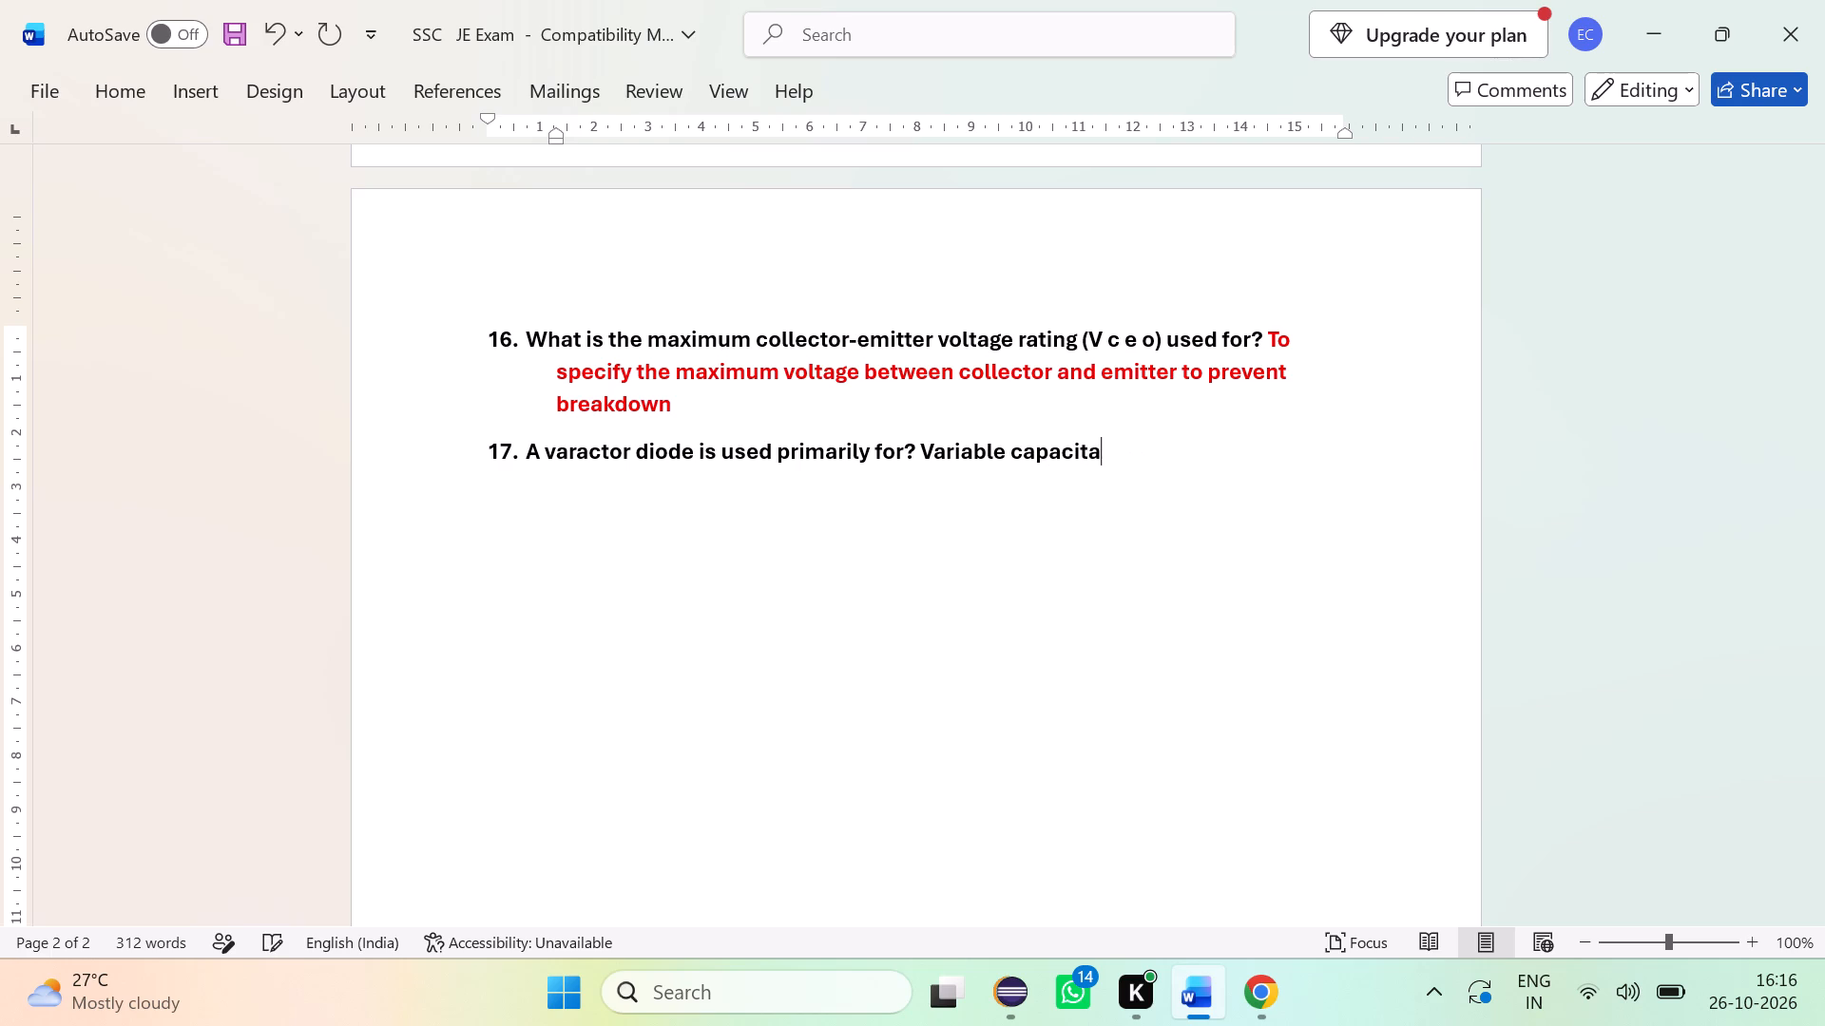
key(BackSpace)
text(ance)
key(space)
click(1264, 978)
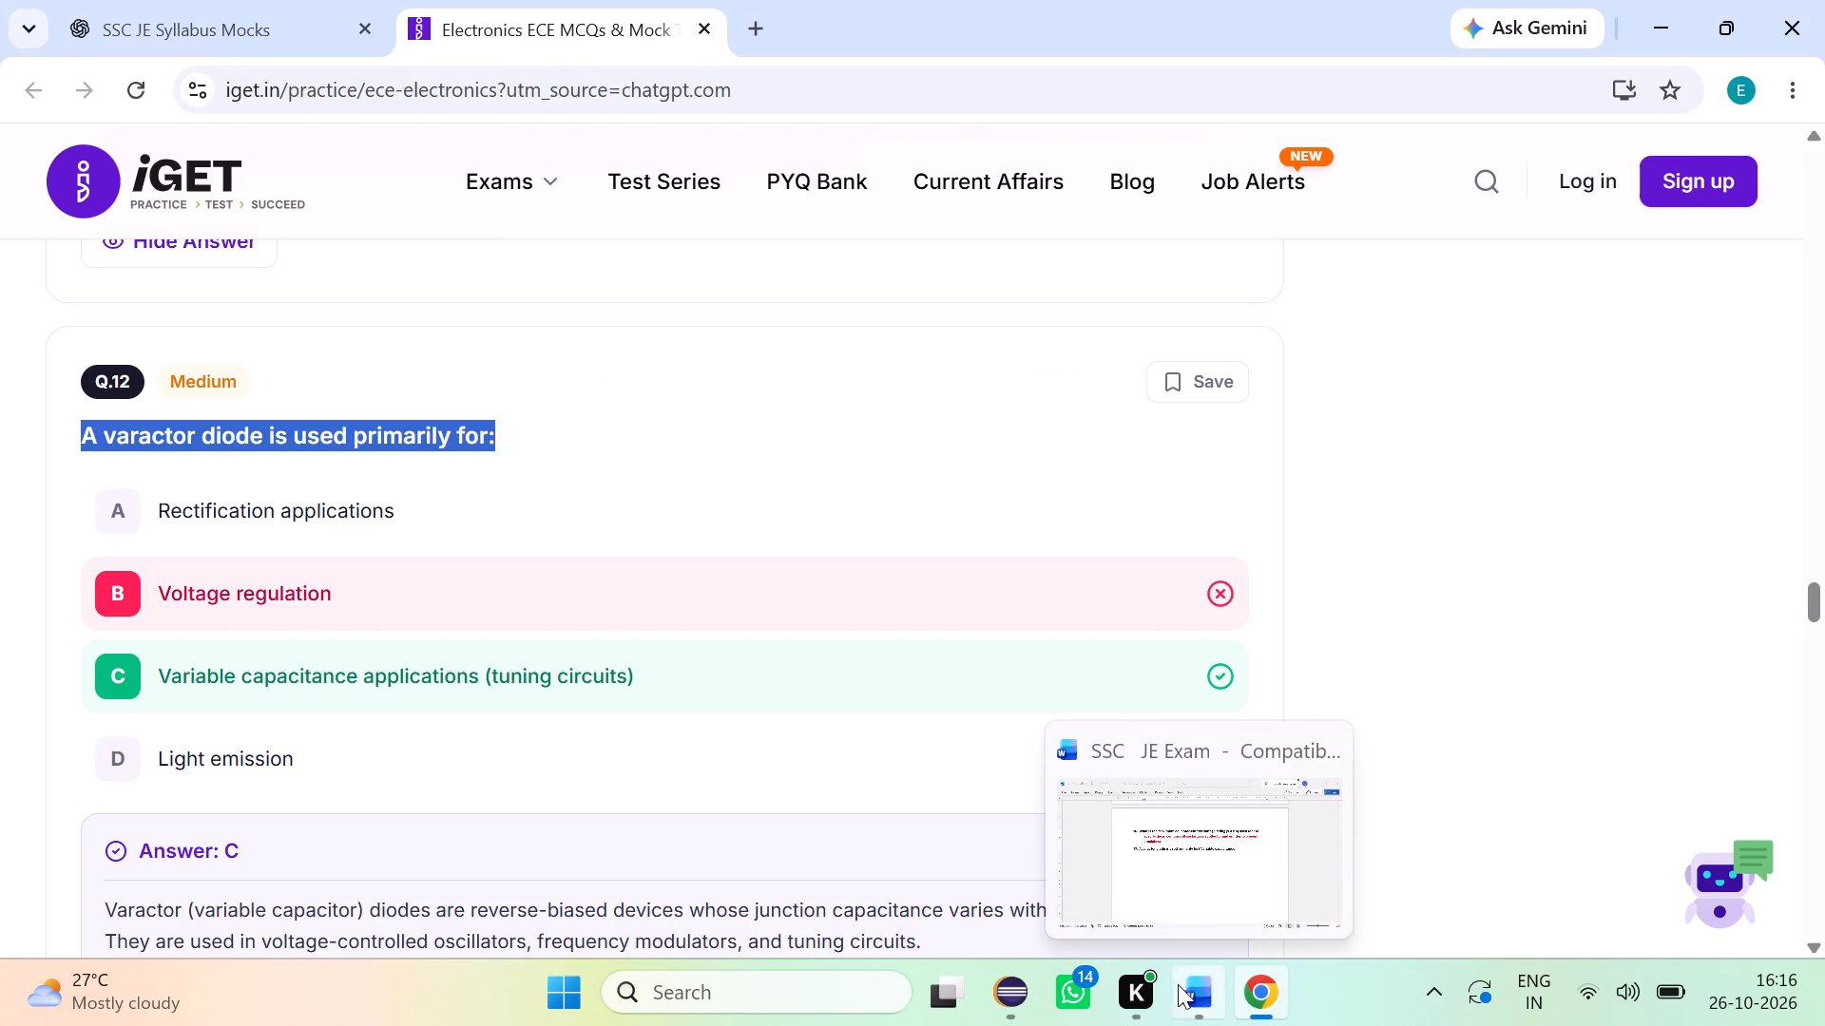
click(1202, 989)
text(applicato)
key(BackSpace)
text(ions)
Start a new numbered item 18 below item 17's answer.
key(Return)
text(18.)
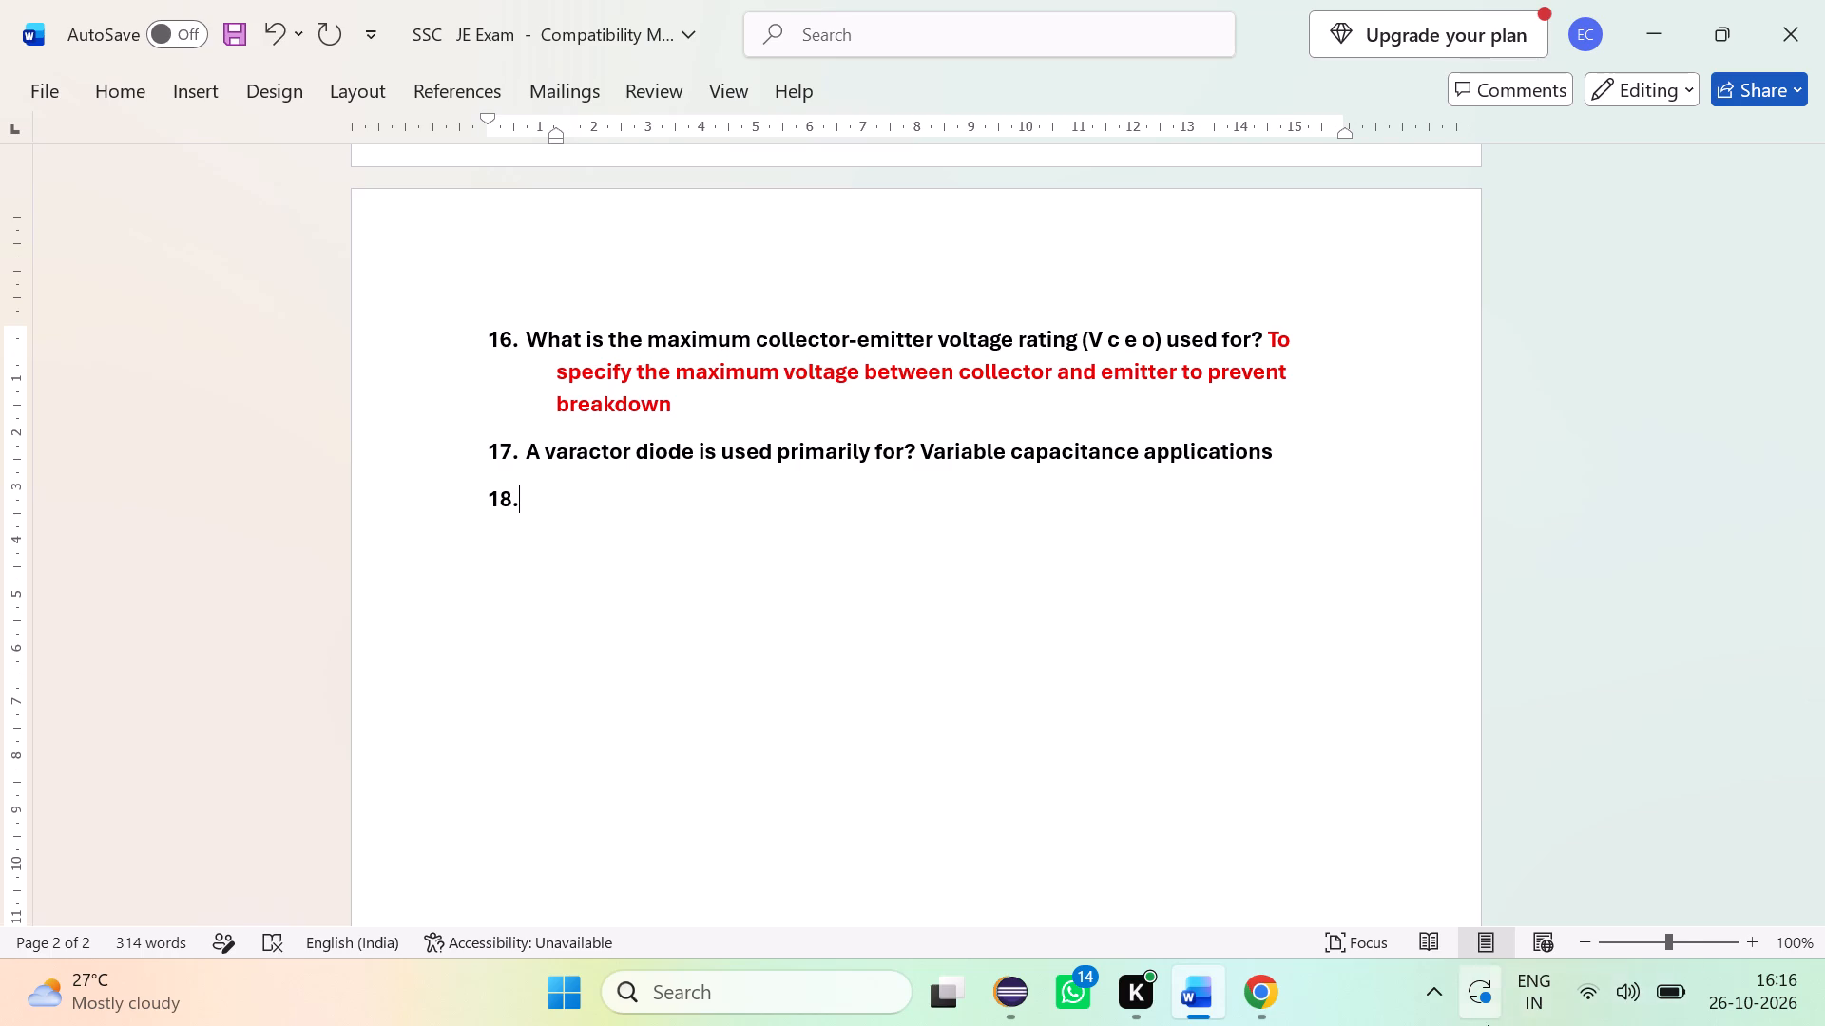
Copy iGET's Q.13 question "In a triode vacuum tube, which electrode controls the flow of electrons?" from Chrome into item 18 in Word.
click(1251, 984)
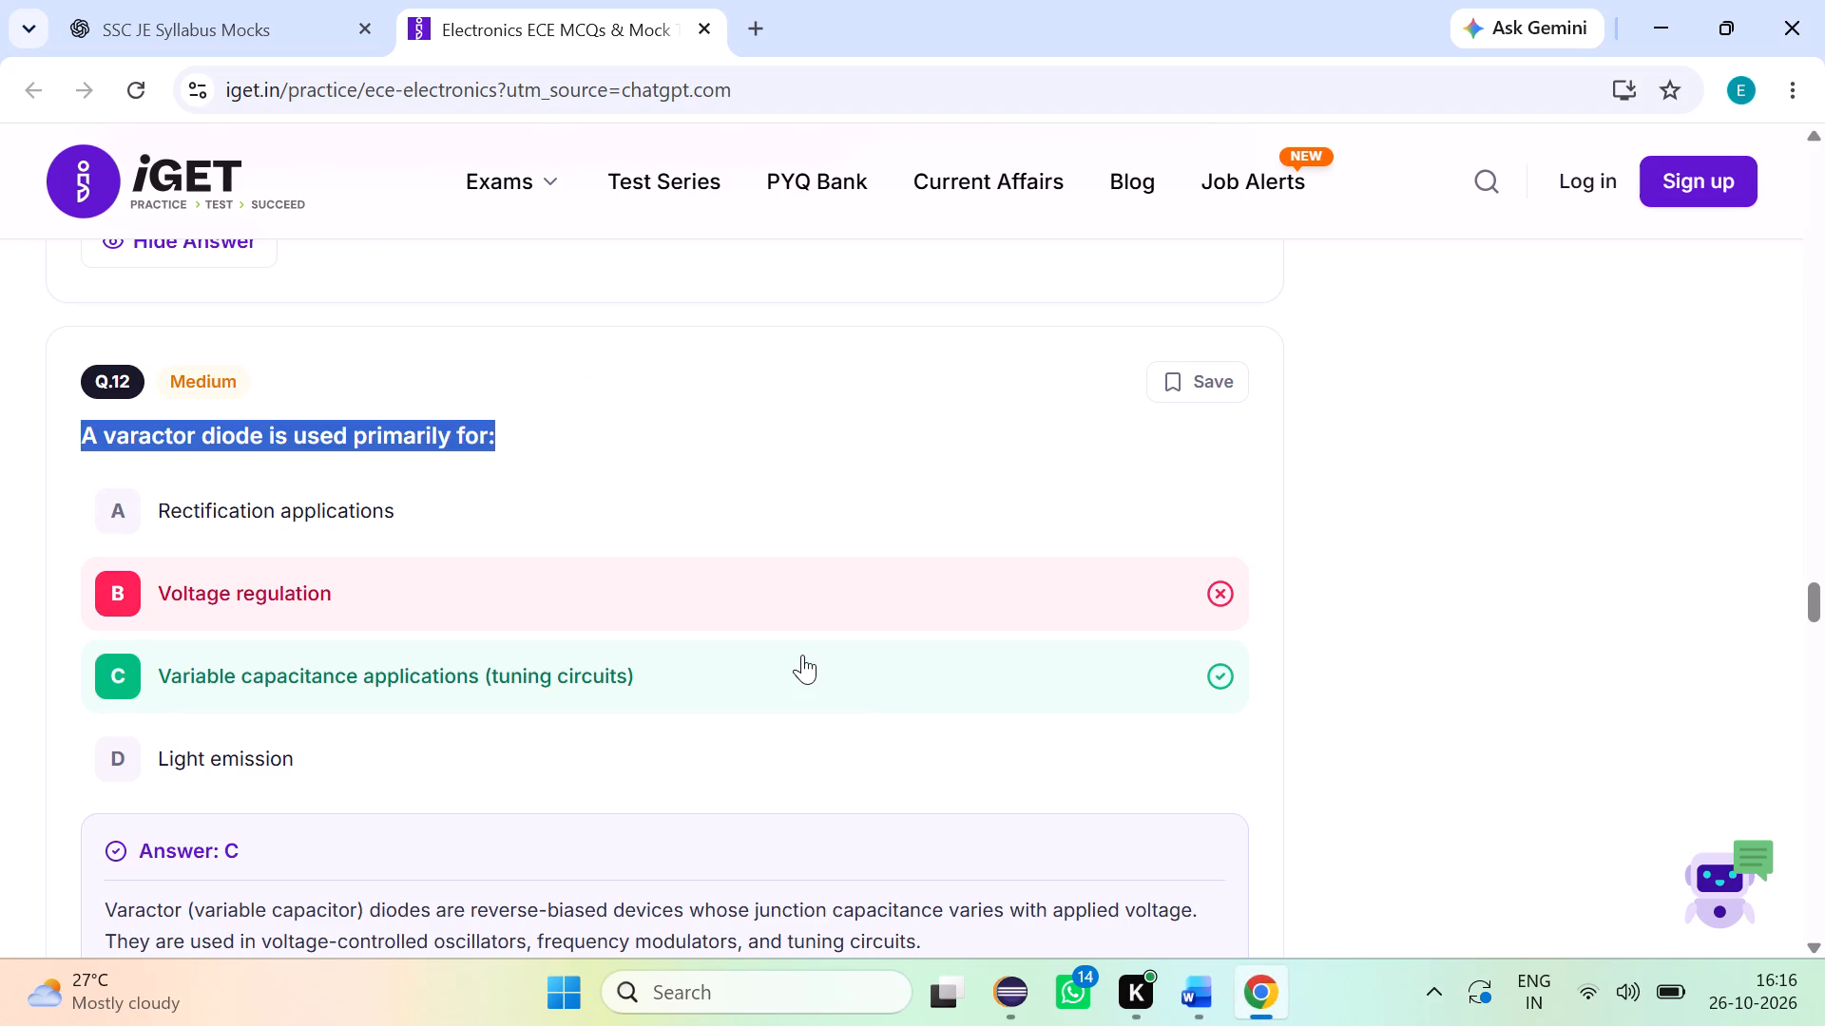
scroll(802, 655, down, 2)
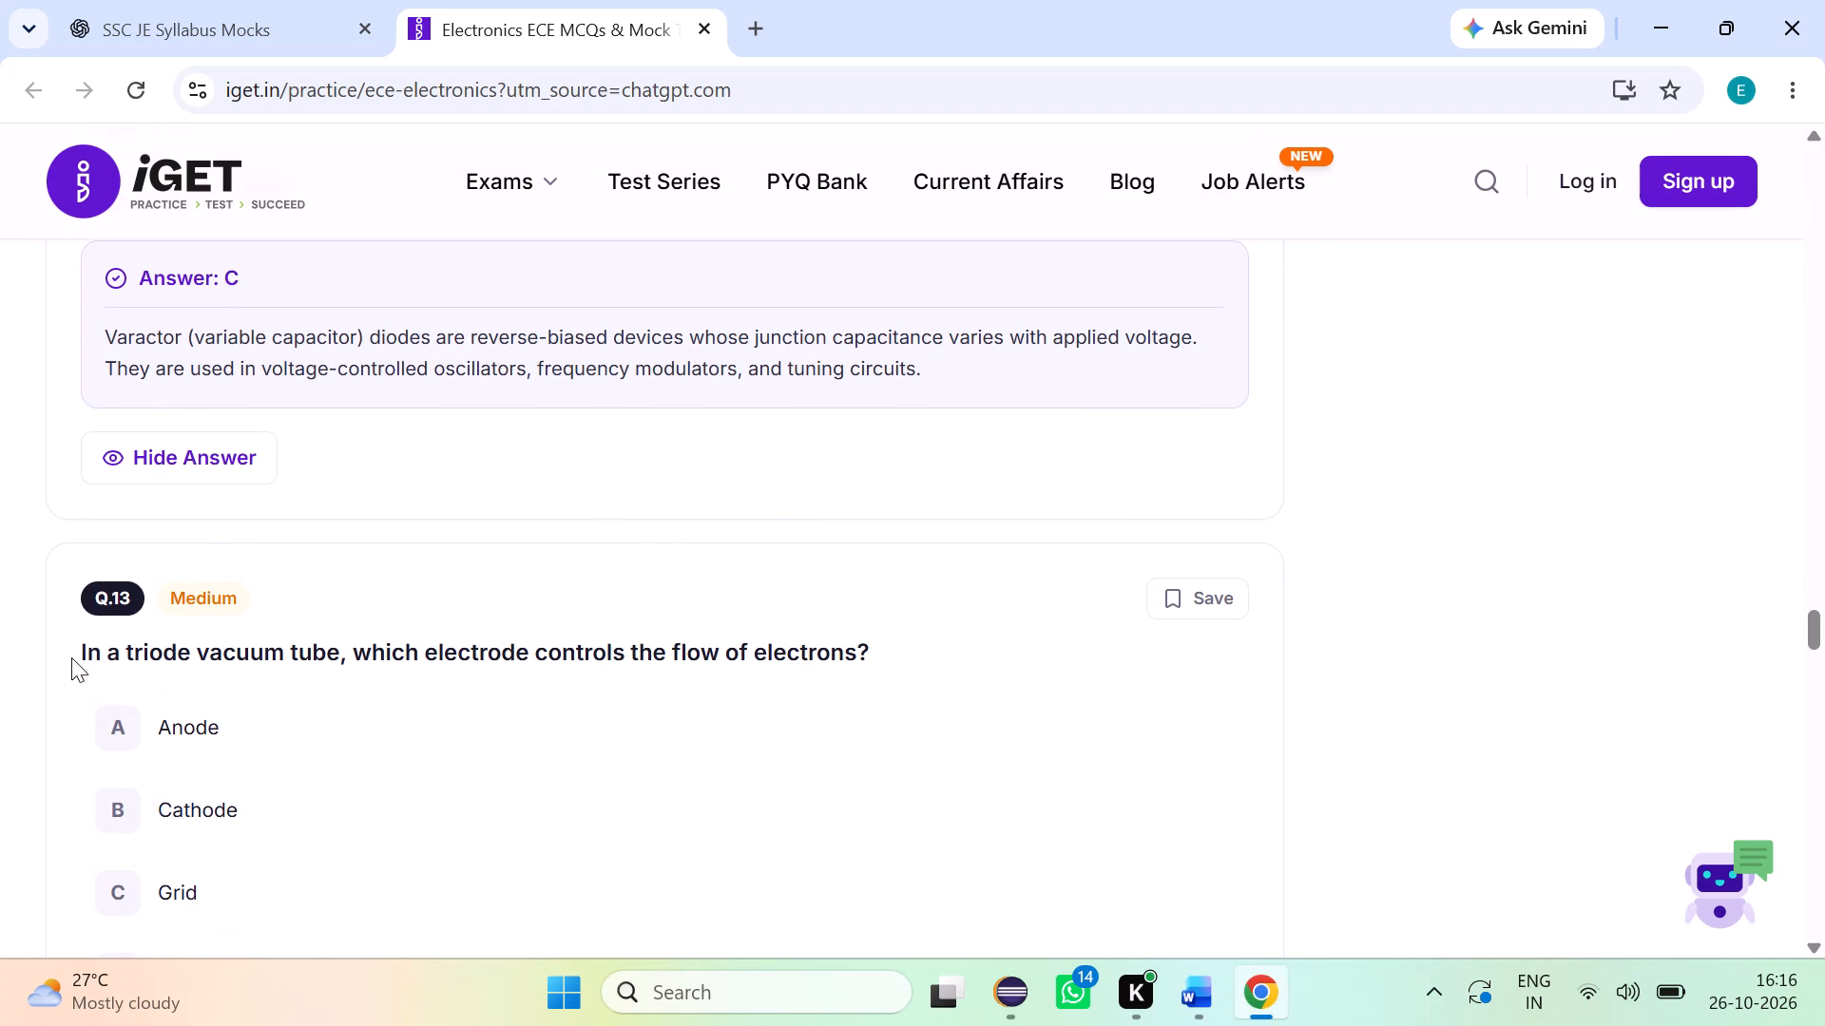
drag(82, 645, 967, 641)
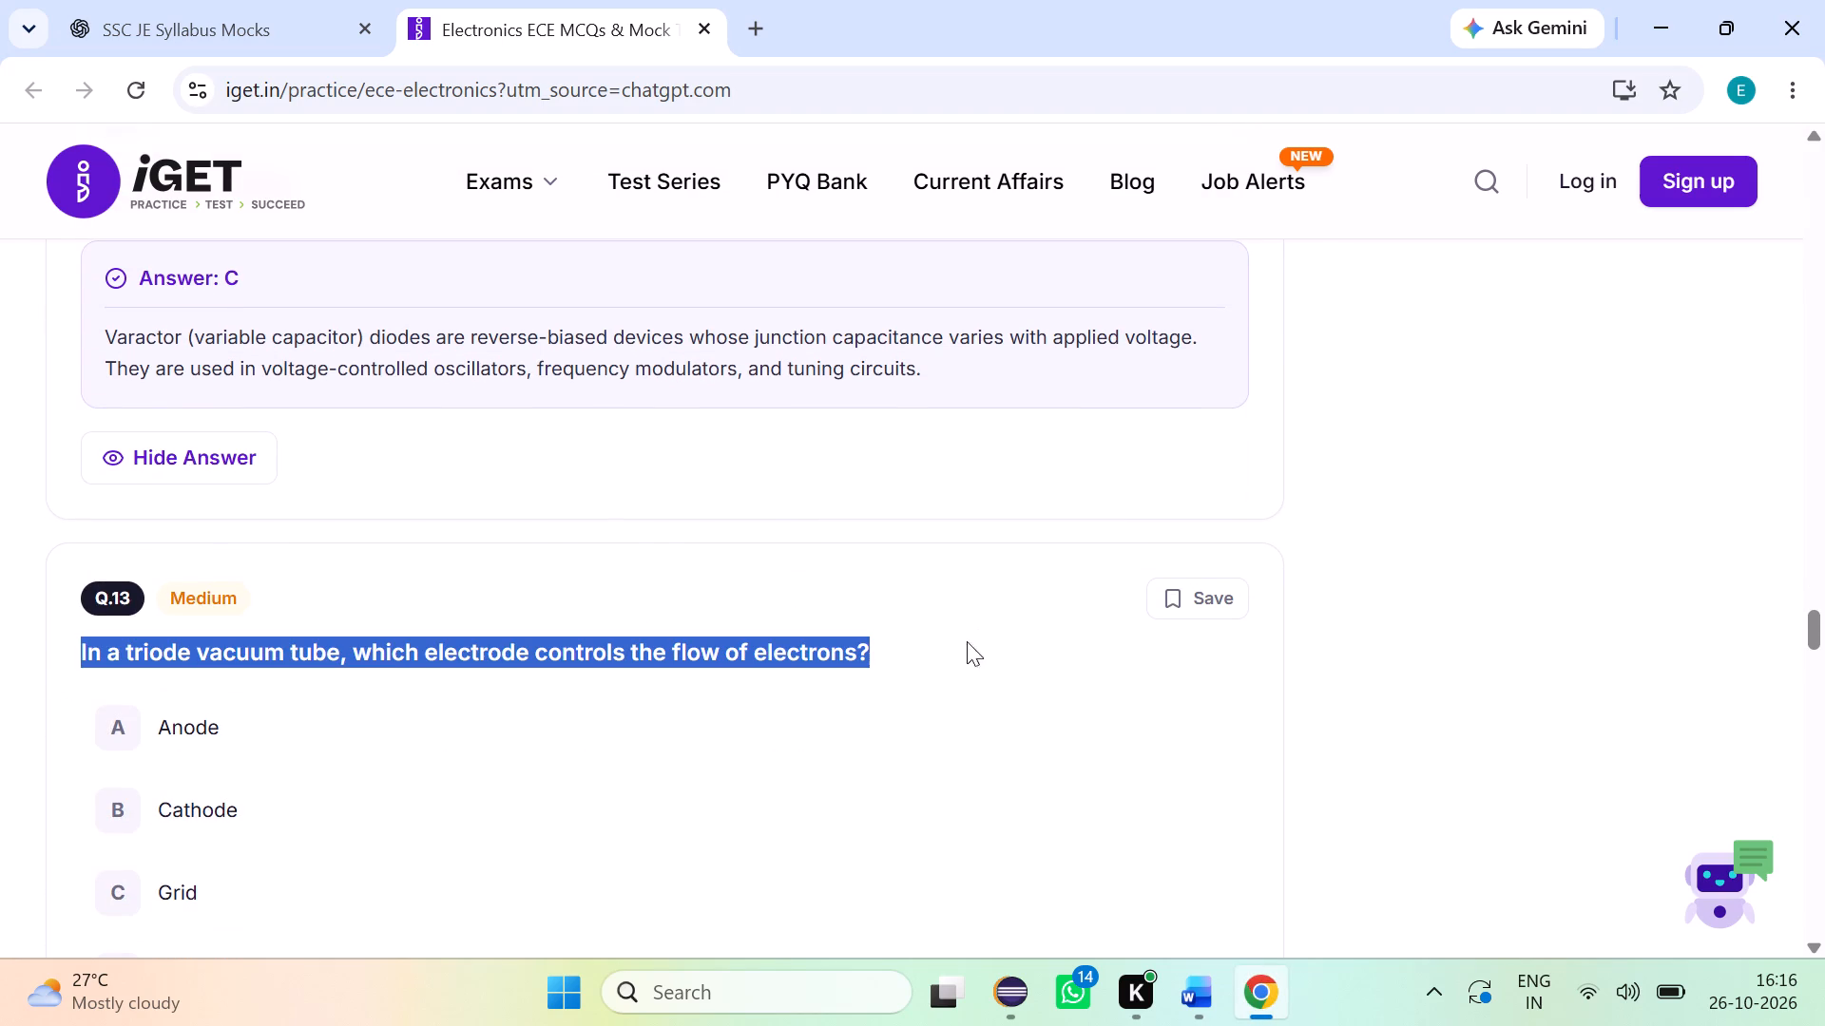
drag(967, 641, 953, 645)
key(ctrl+c)
click(1198, 986)
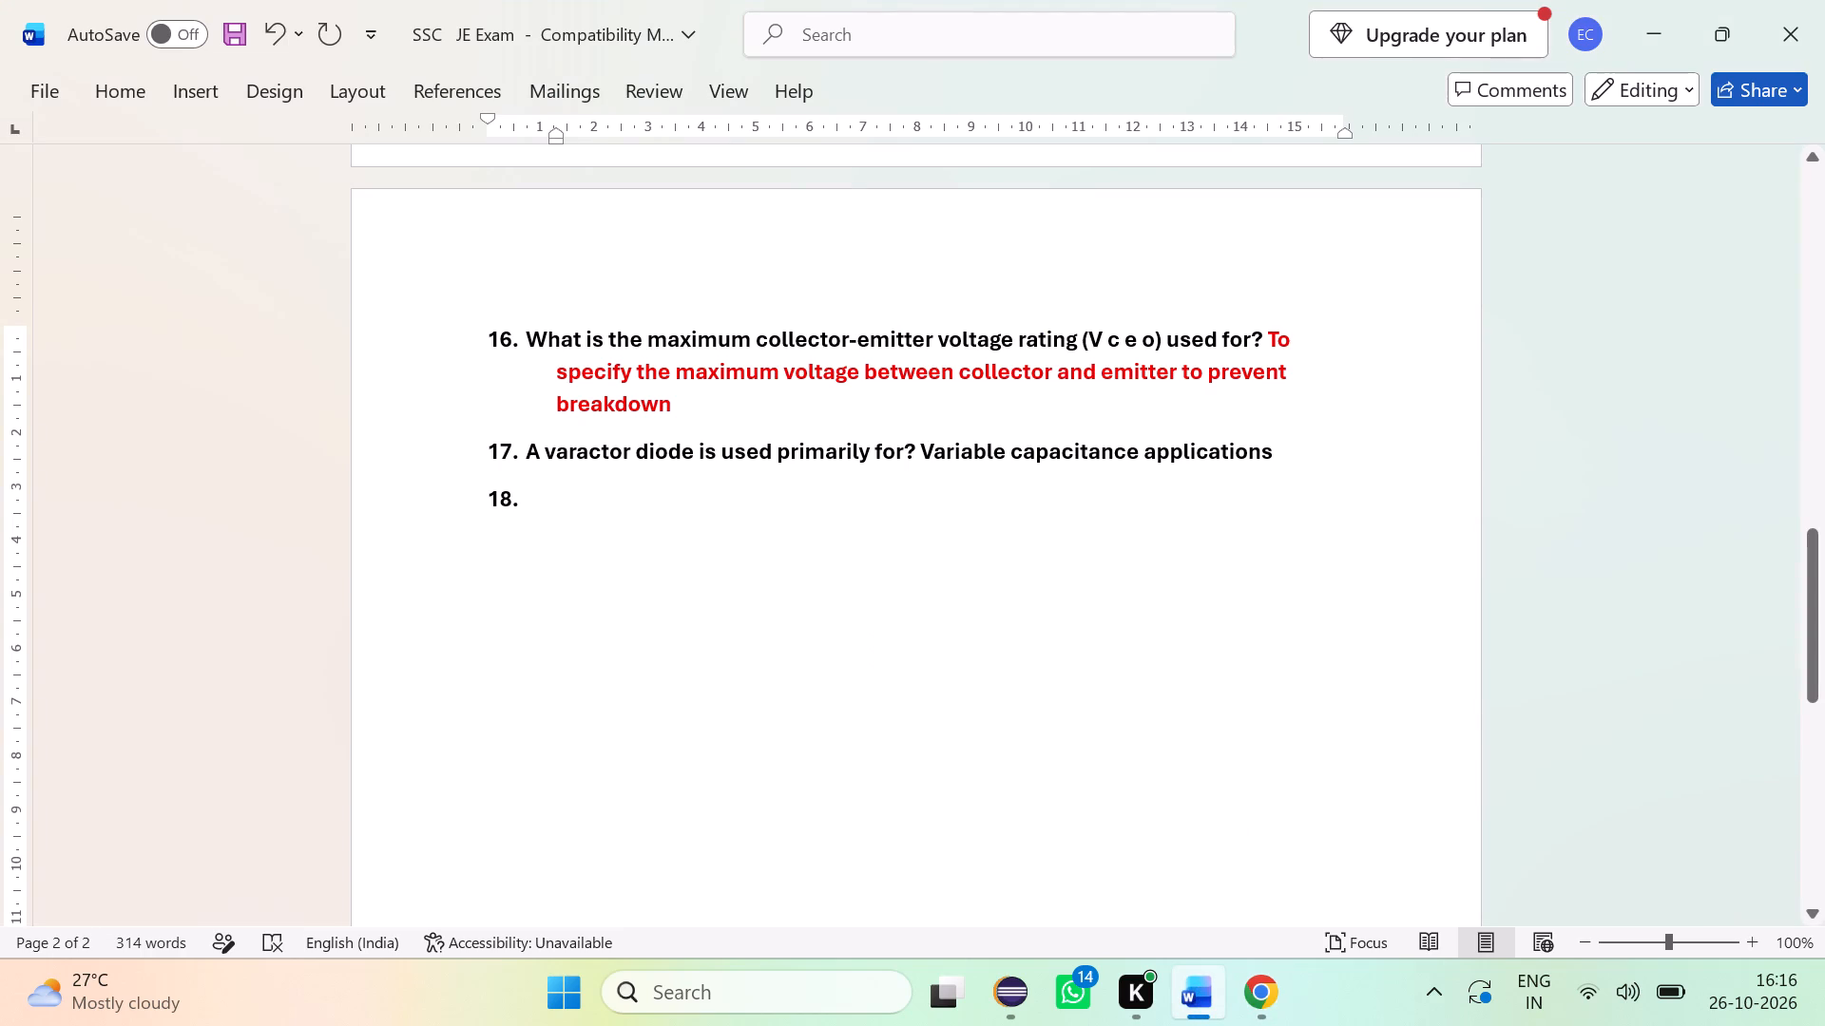
key(ctrl+v)
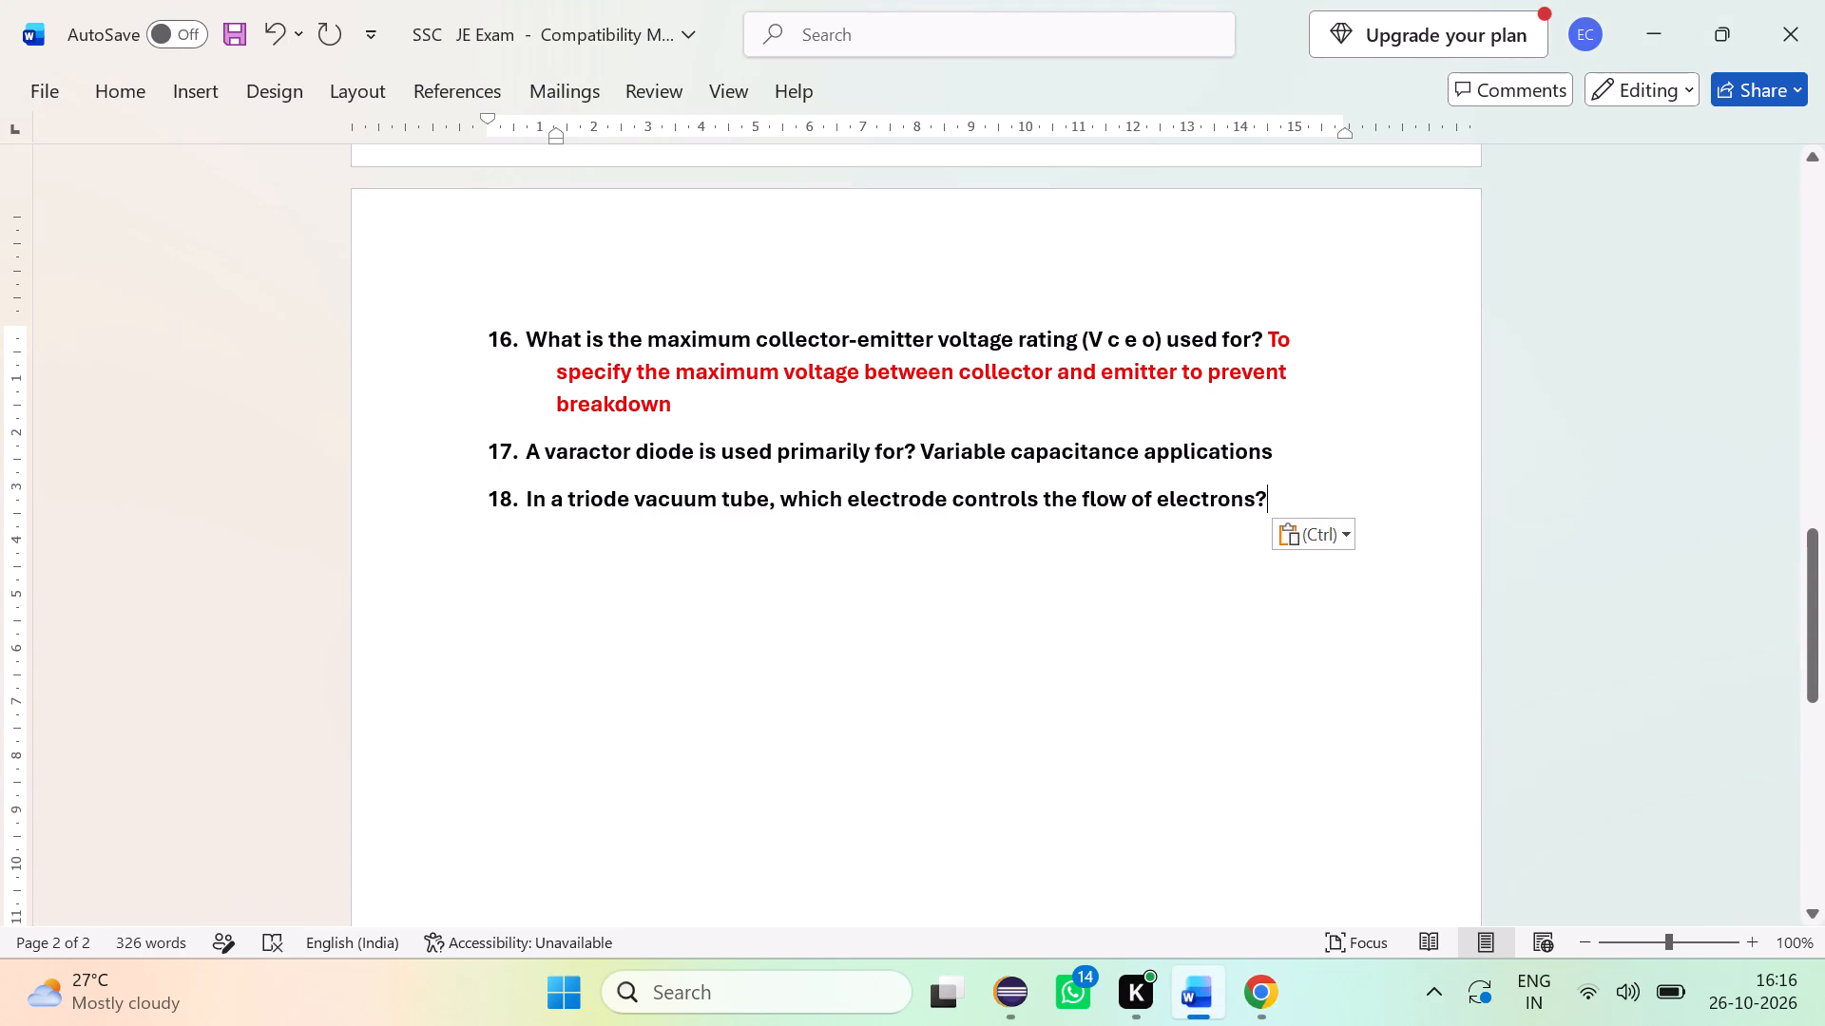
In Chrome, answer iGET's Q.13 on the triode vacuum tube with option B, "Cathode", and view the answer explanation.
click(1276, 995)
scroll(580, 664, down, 1)
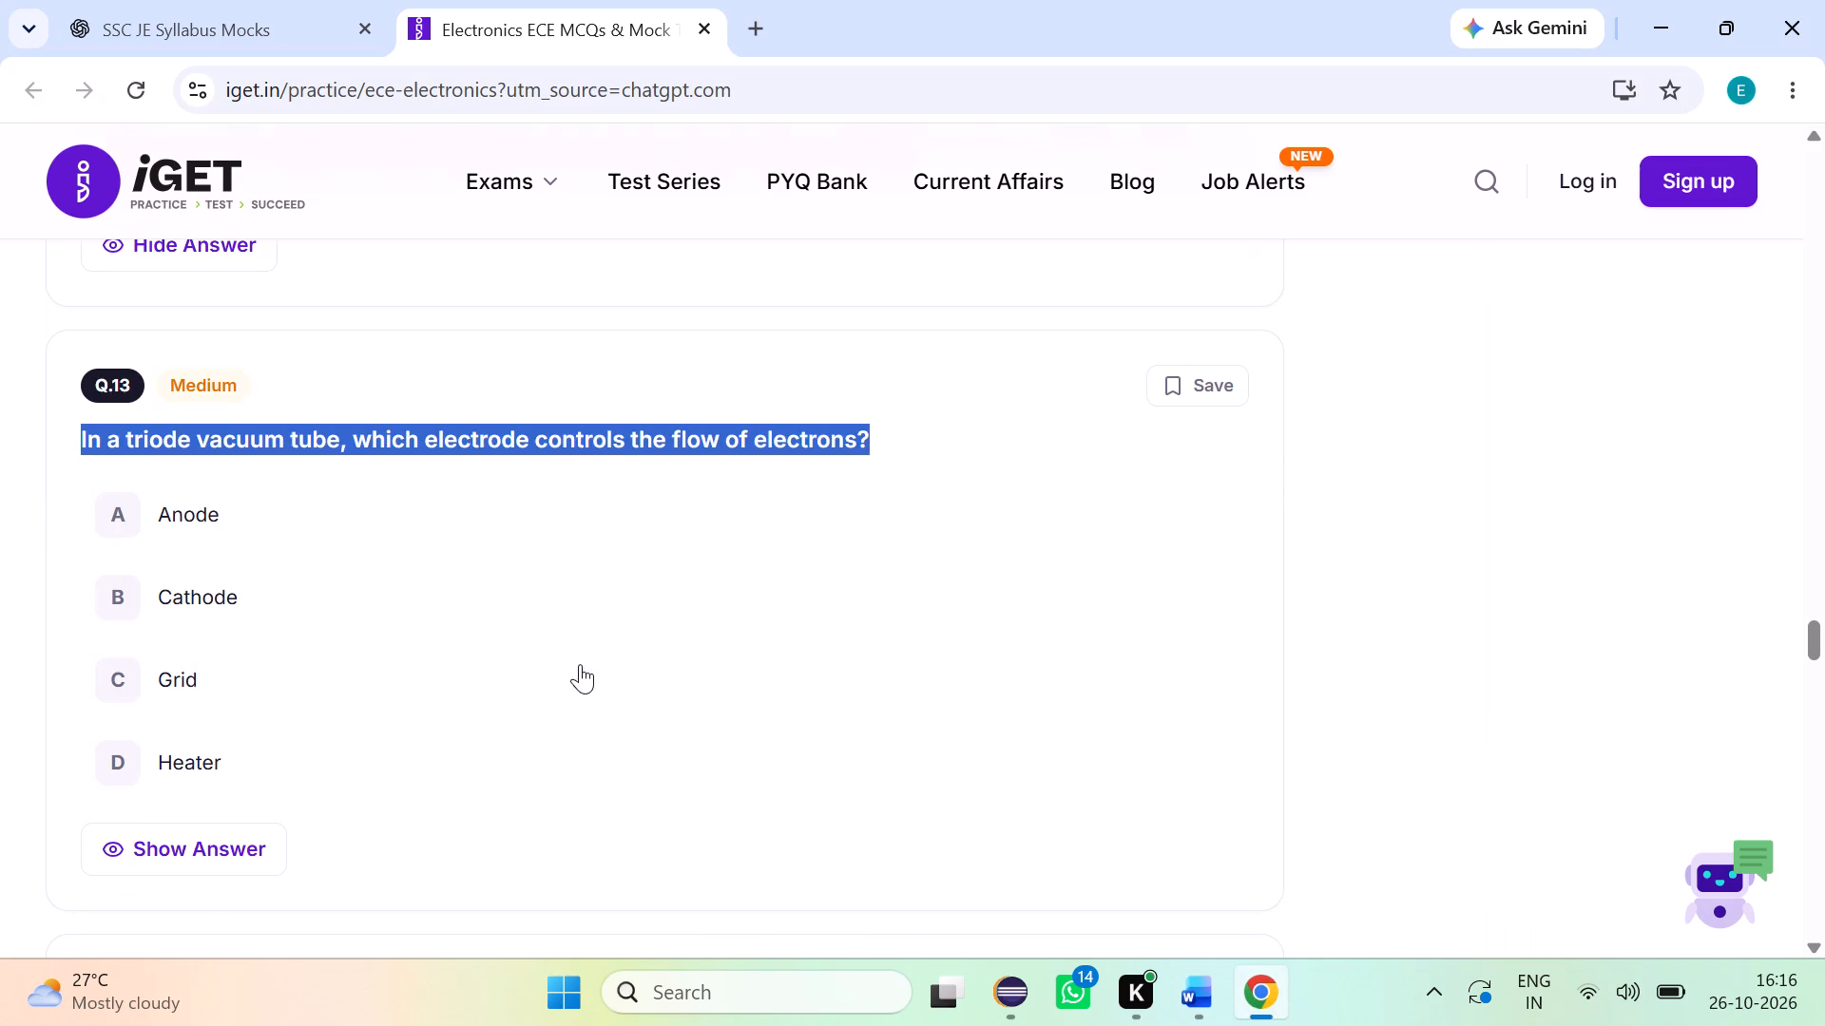
scroll(580, 664, down, 1)
click(227, 636)
click(229, 599)
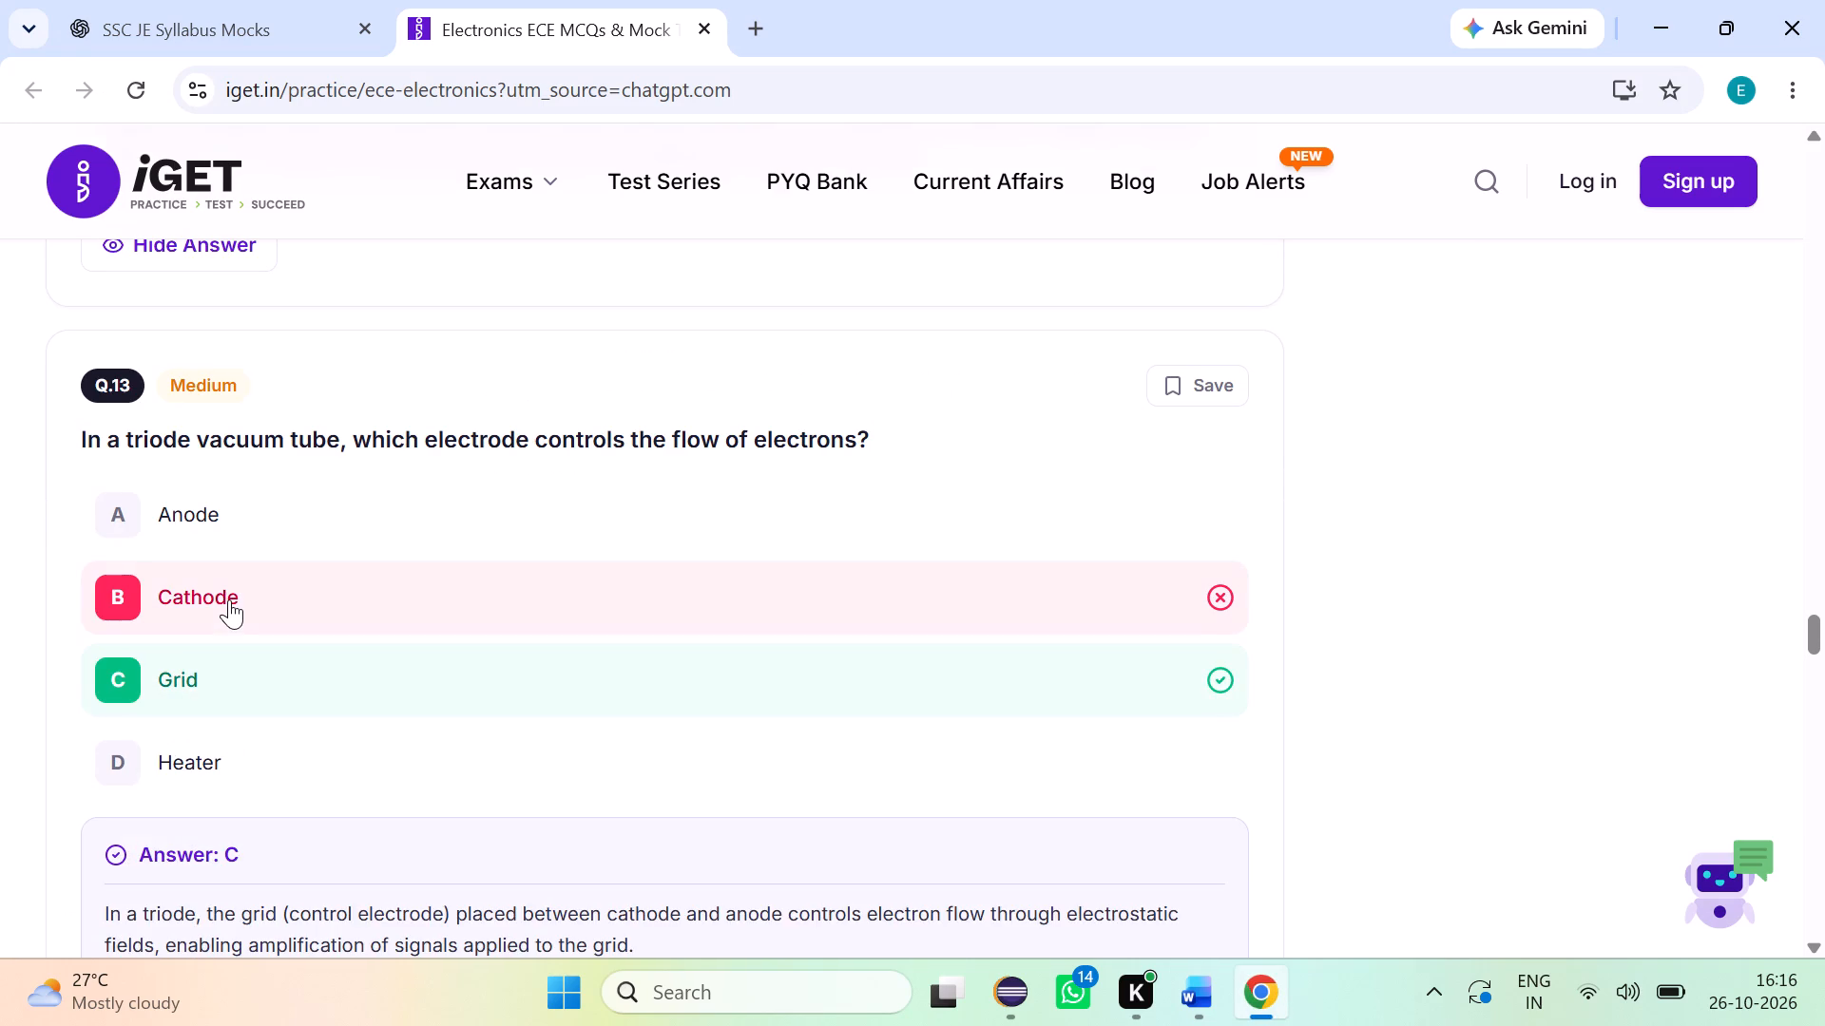
scroll(229, 599, down, 1)
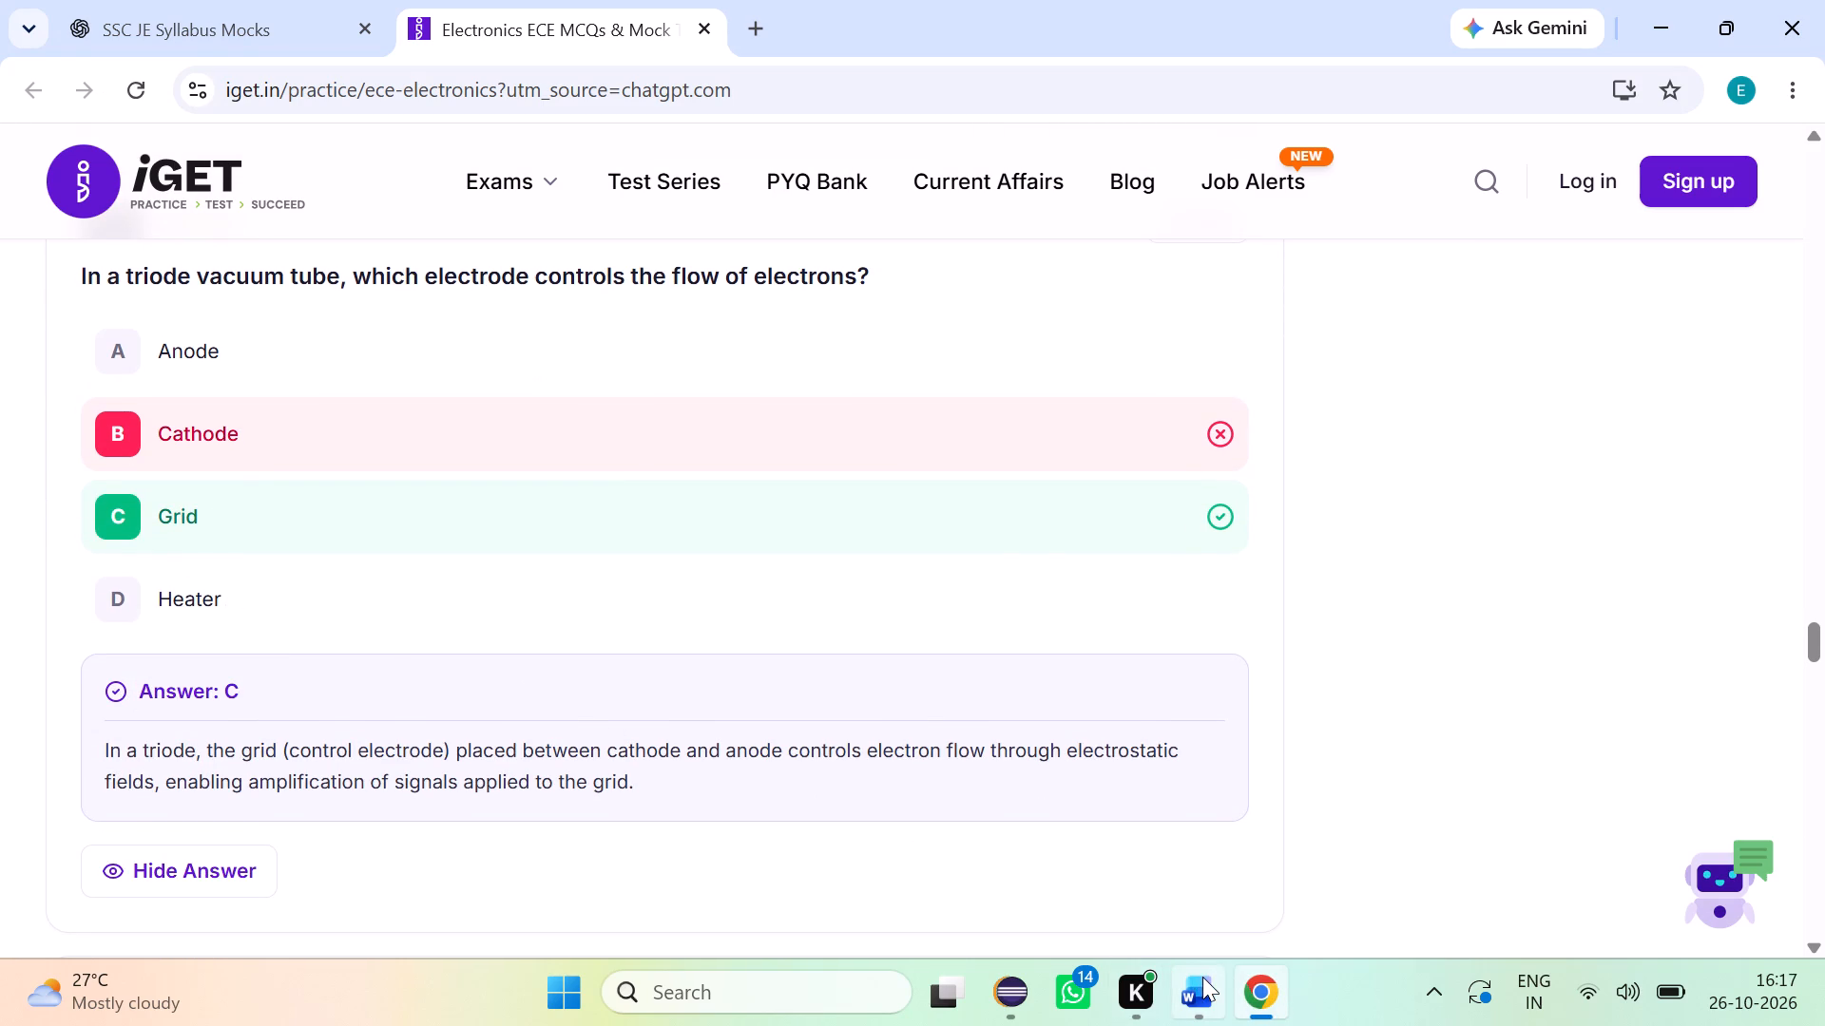
In Word, add the answer "Grid" directly after item 18's question.
click(1202, 978)
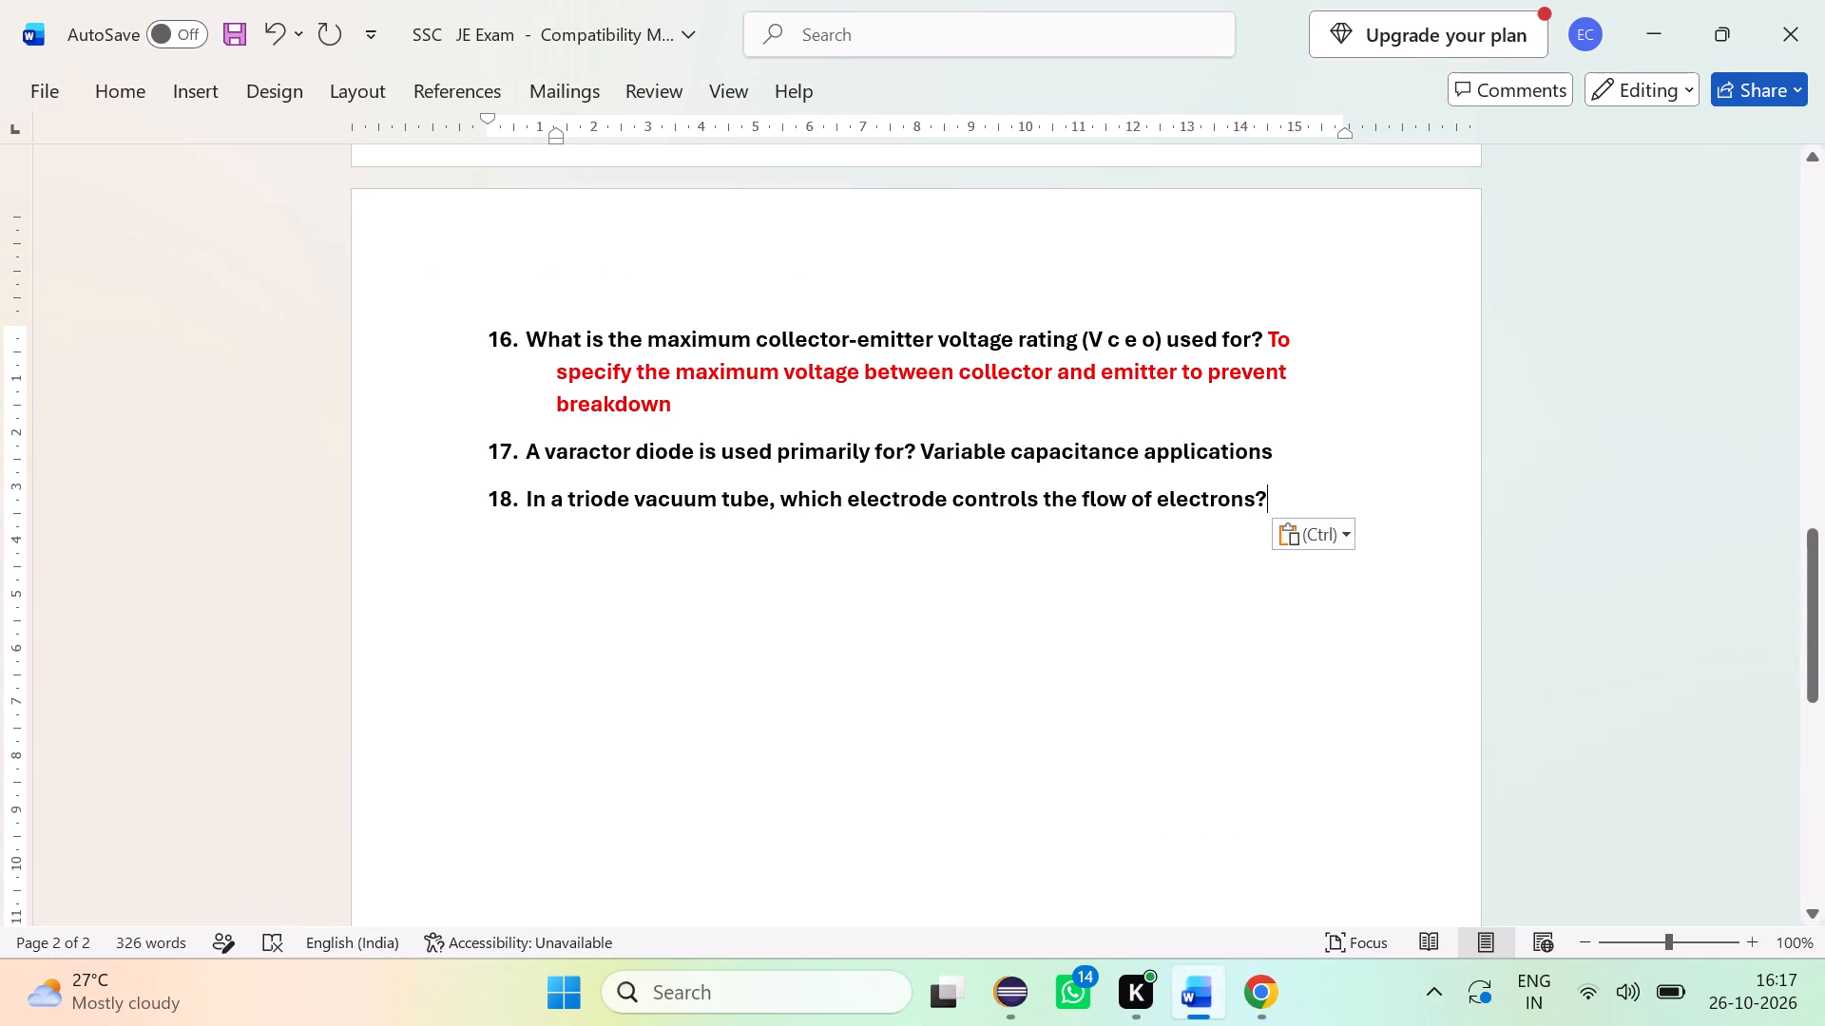
text(Grid)
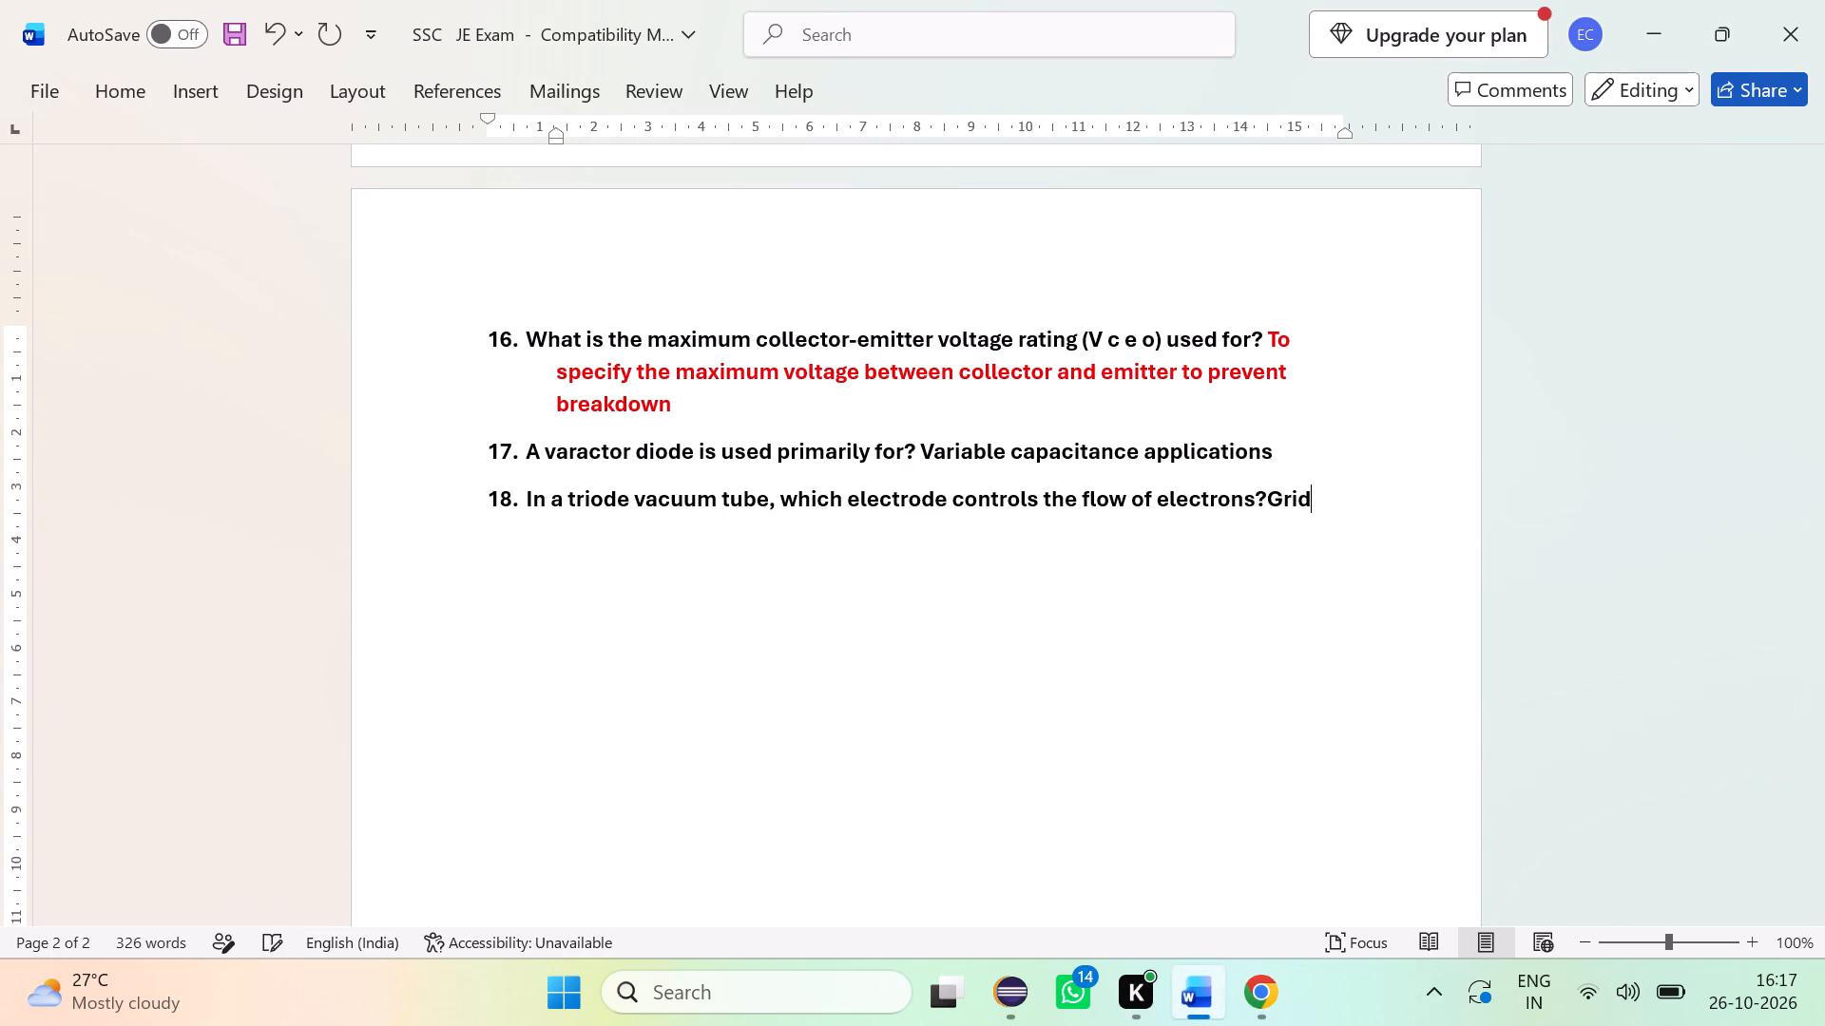
Colour item 17's answer, "Variable capacitance applications", red.
drag(919, 452, 1284, 462)
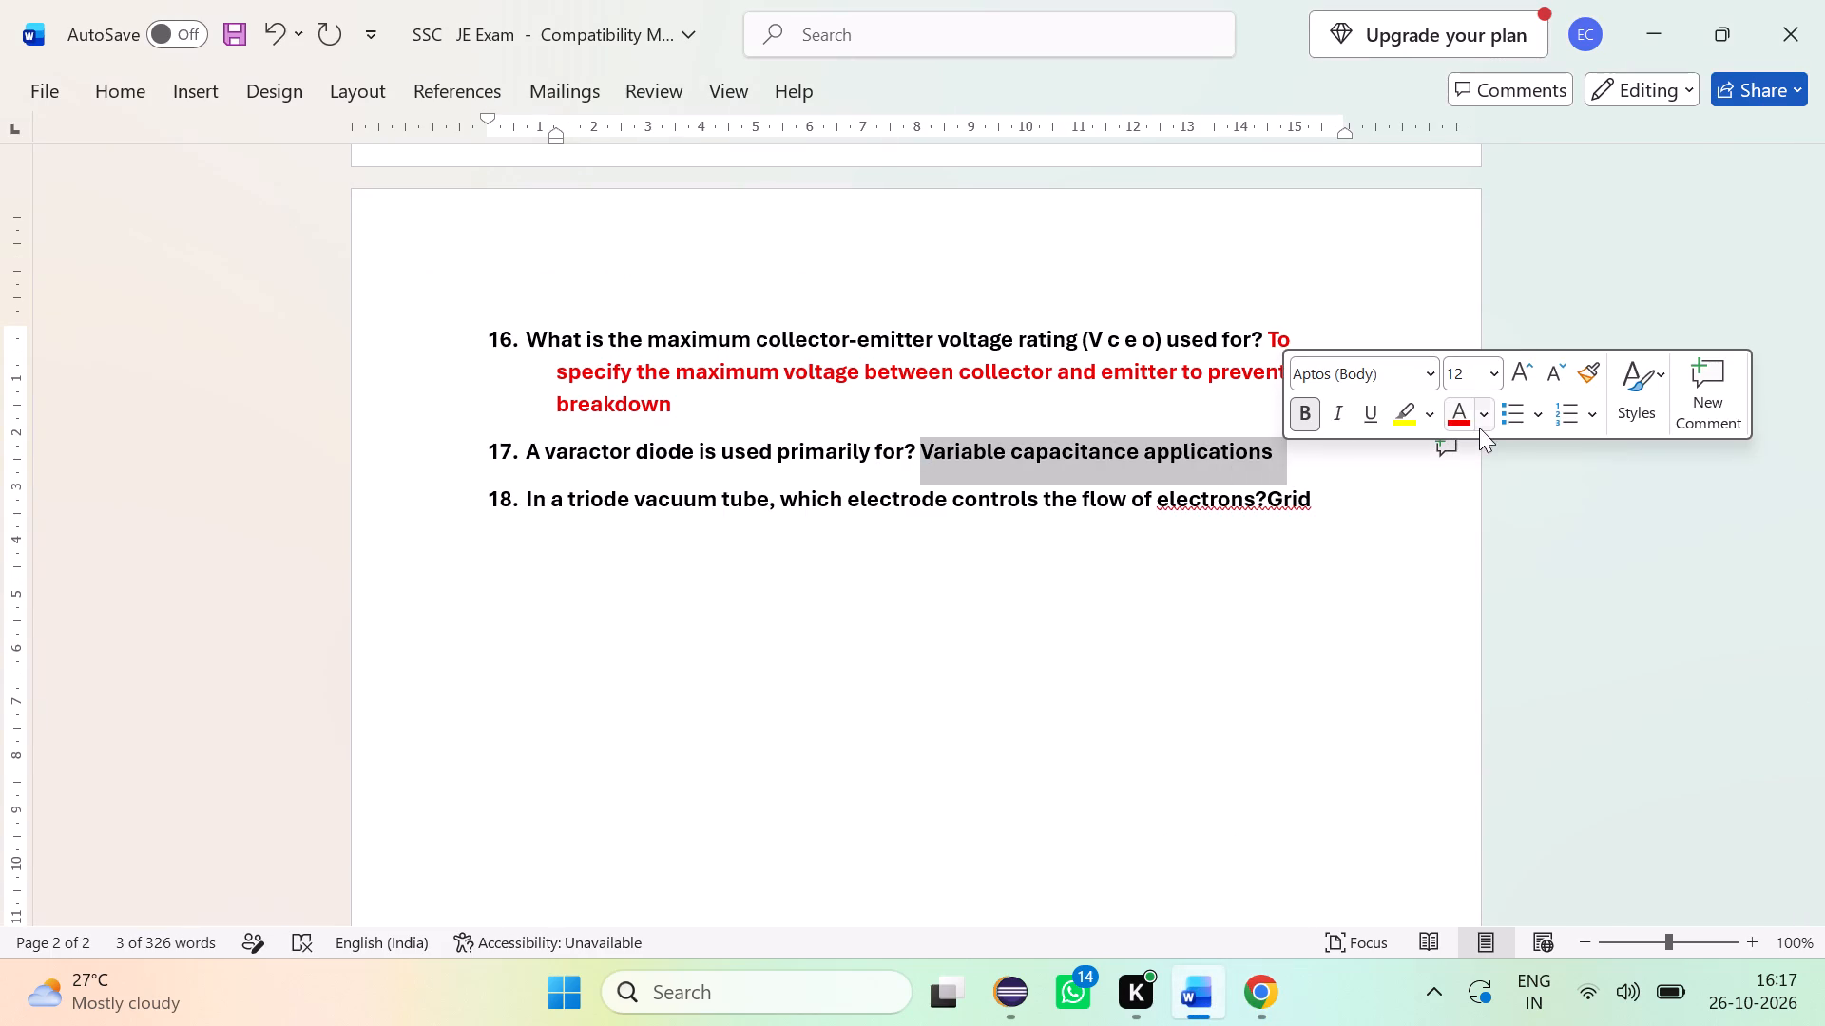
click(1461, 417)
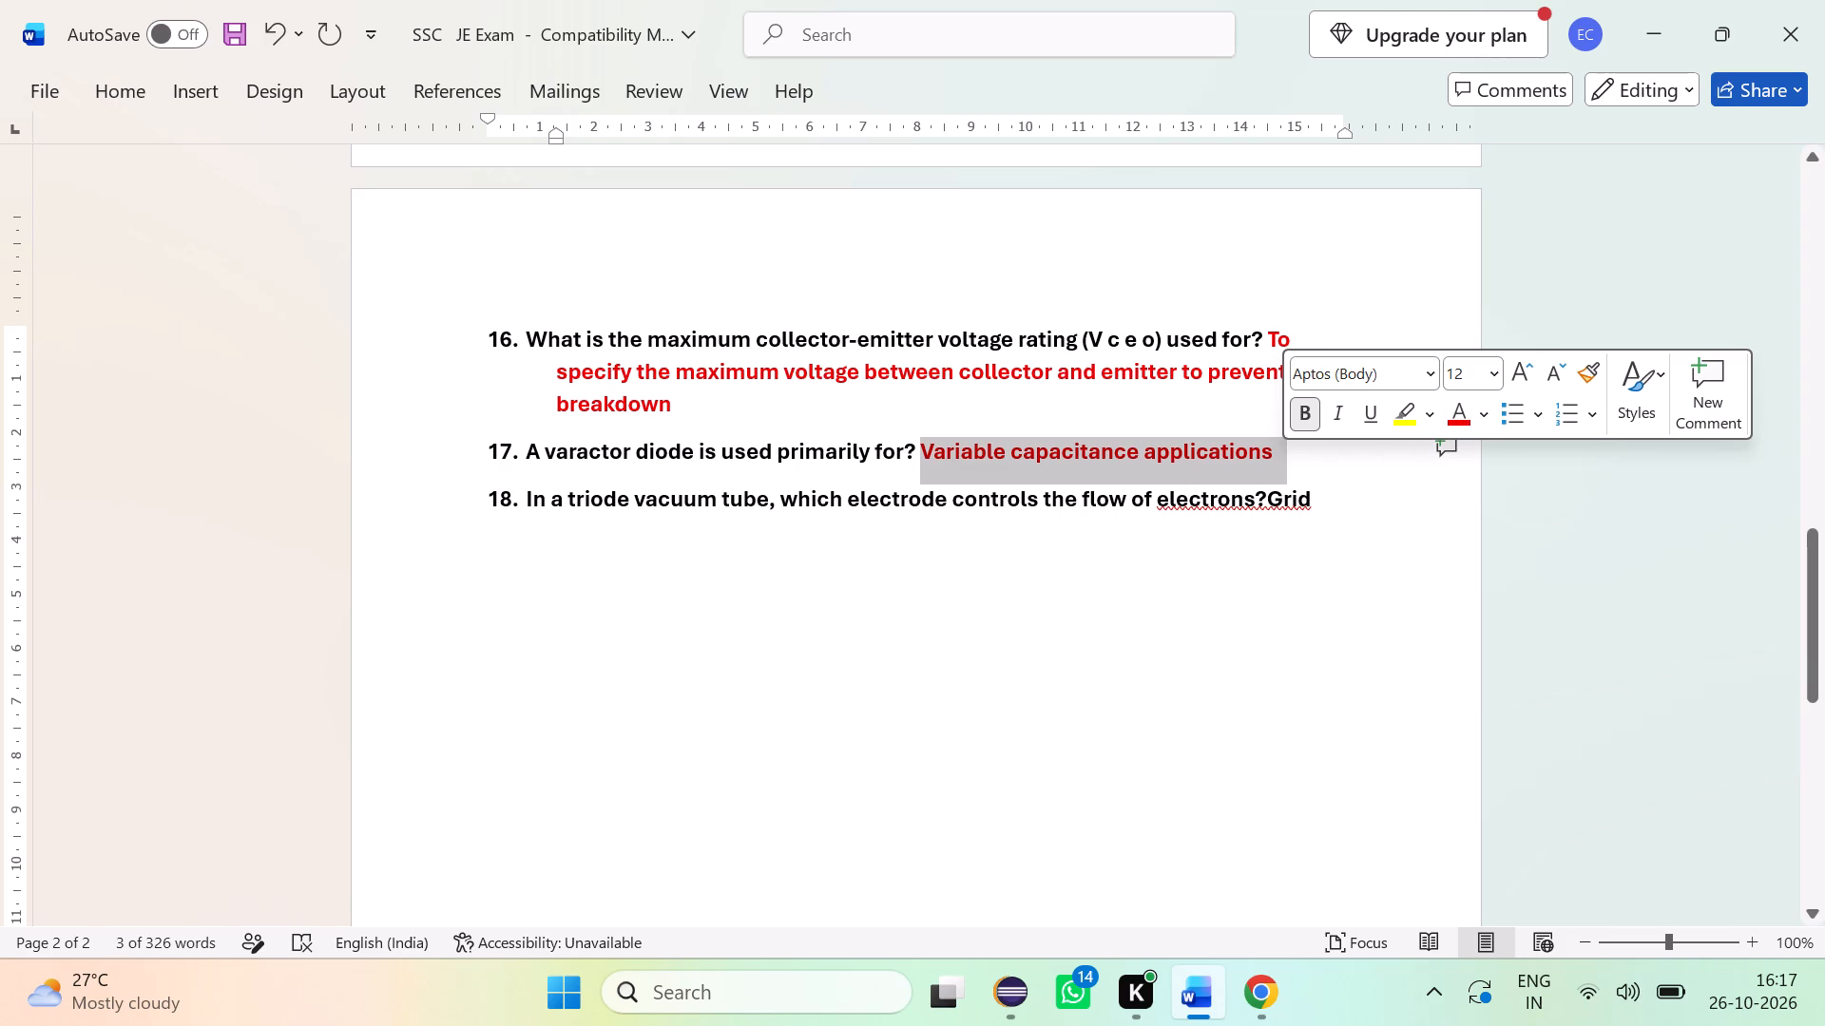
Insert a space before item 18's answer "Grid" and colour the answer red.
click(1271, 501)
key(space)
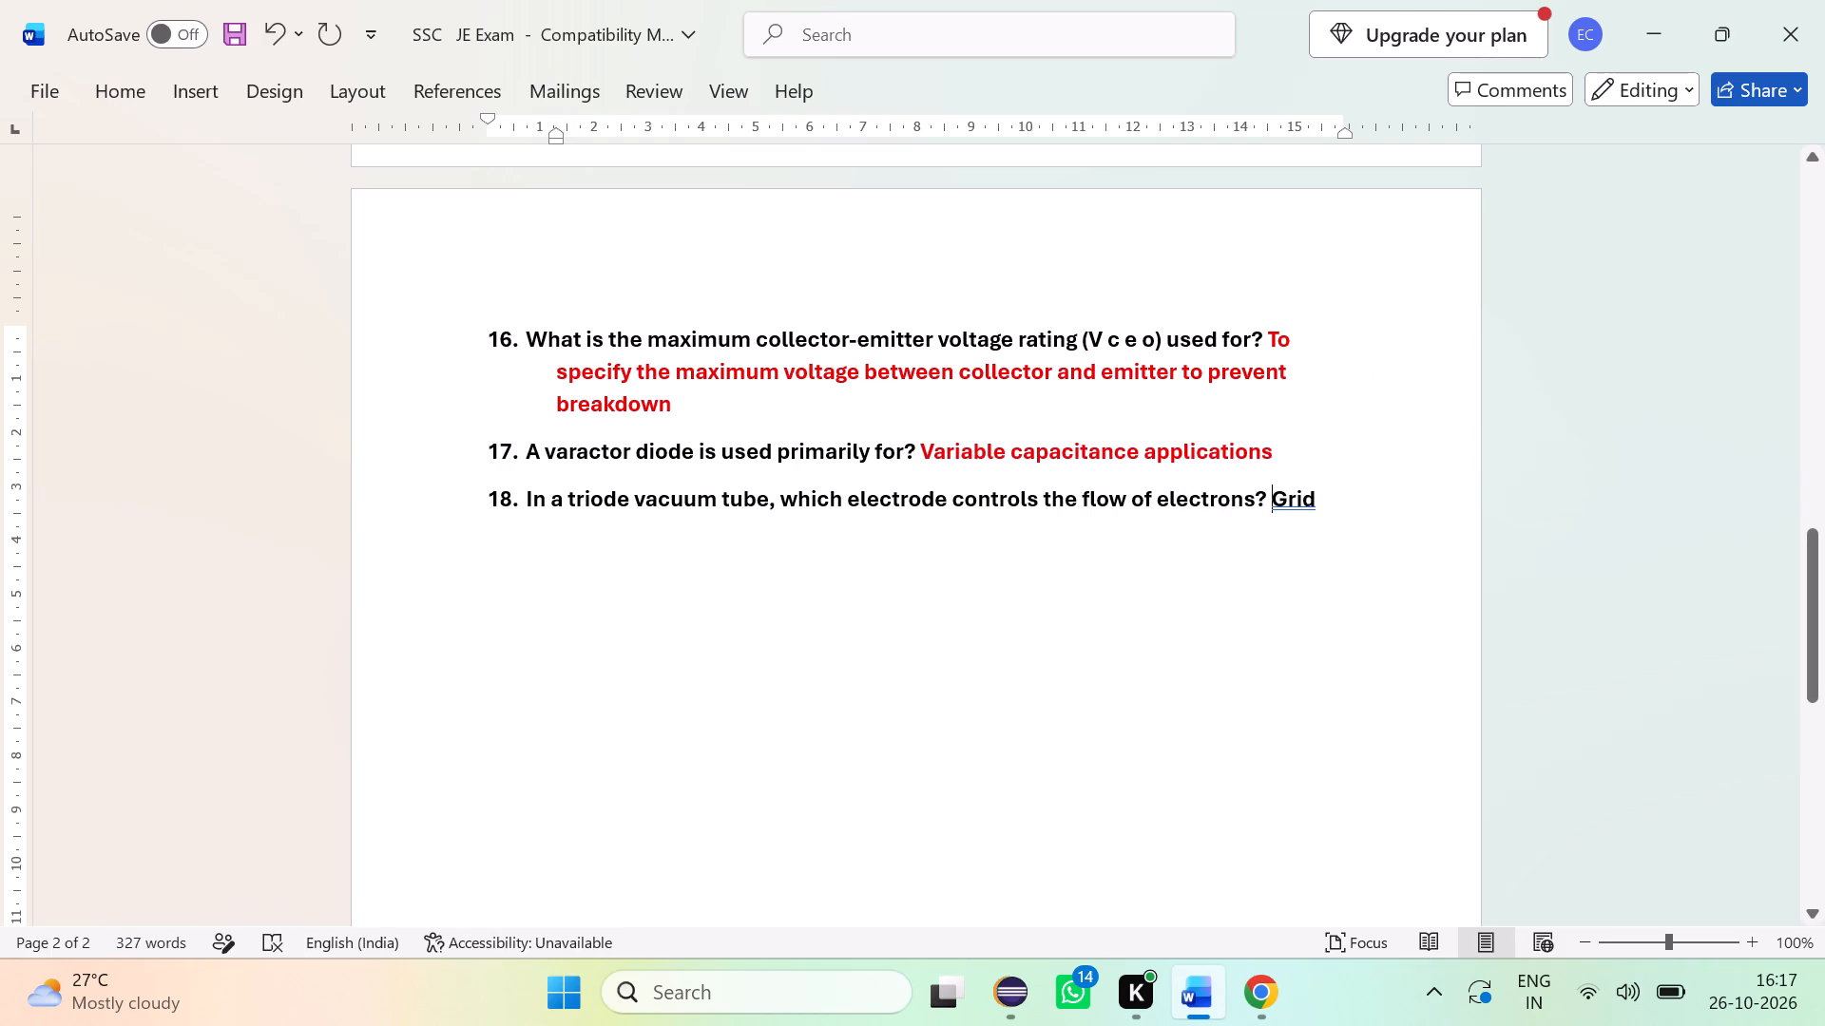
drag(1271, 498, 1333, 500)
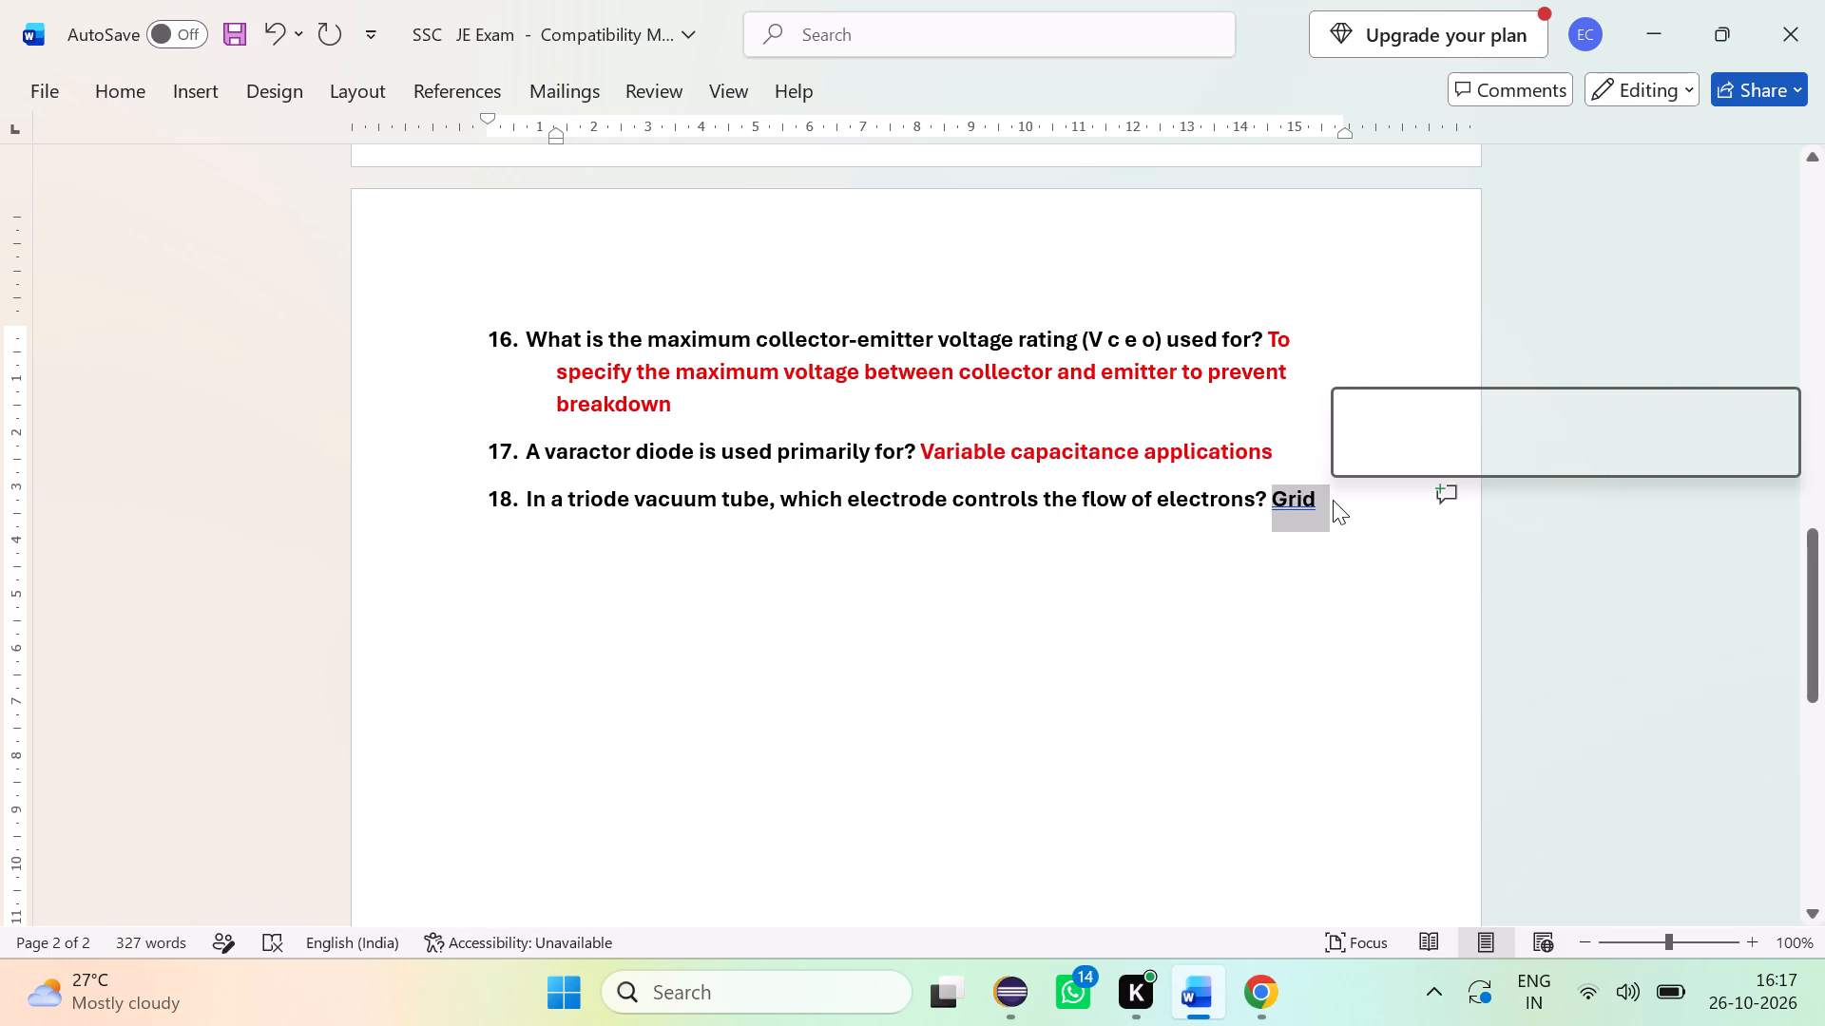
click(1514, 446)
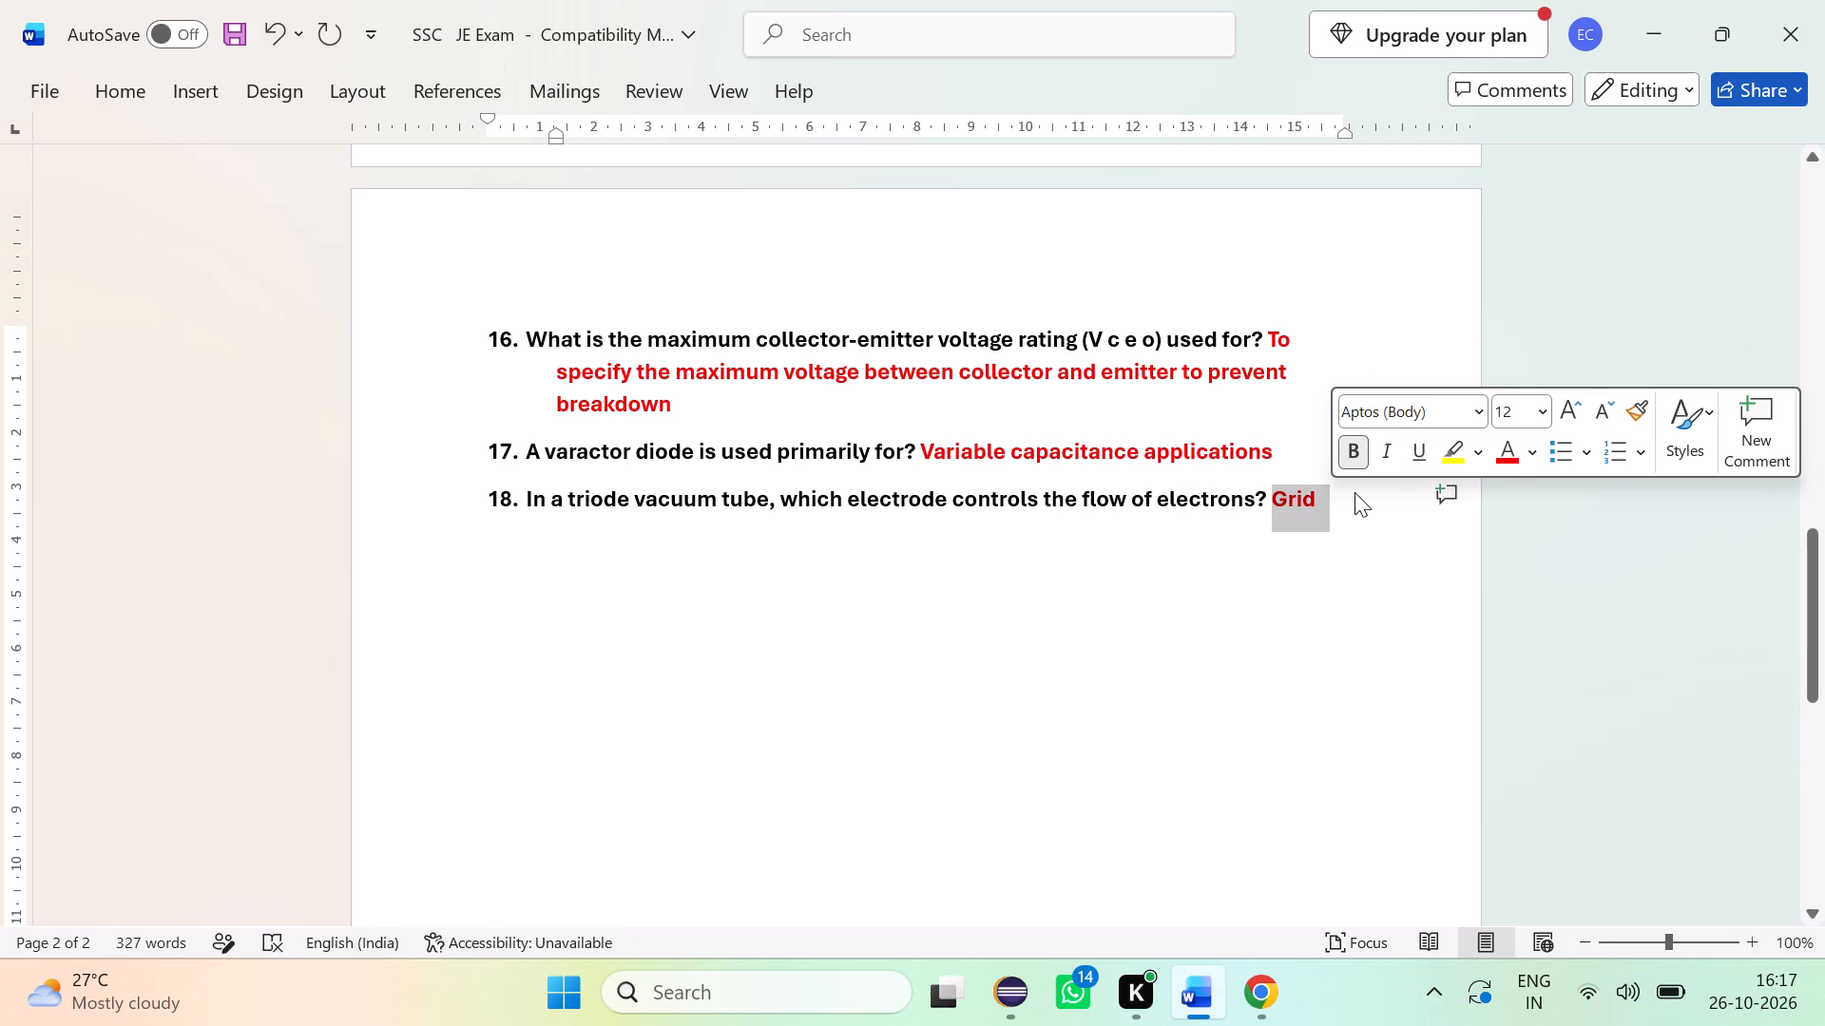
click(1354, 495)
click(1354, 495)
Start a new numbered item 19 below item 18's answer.
key(Return)
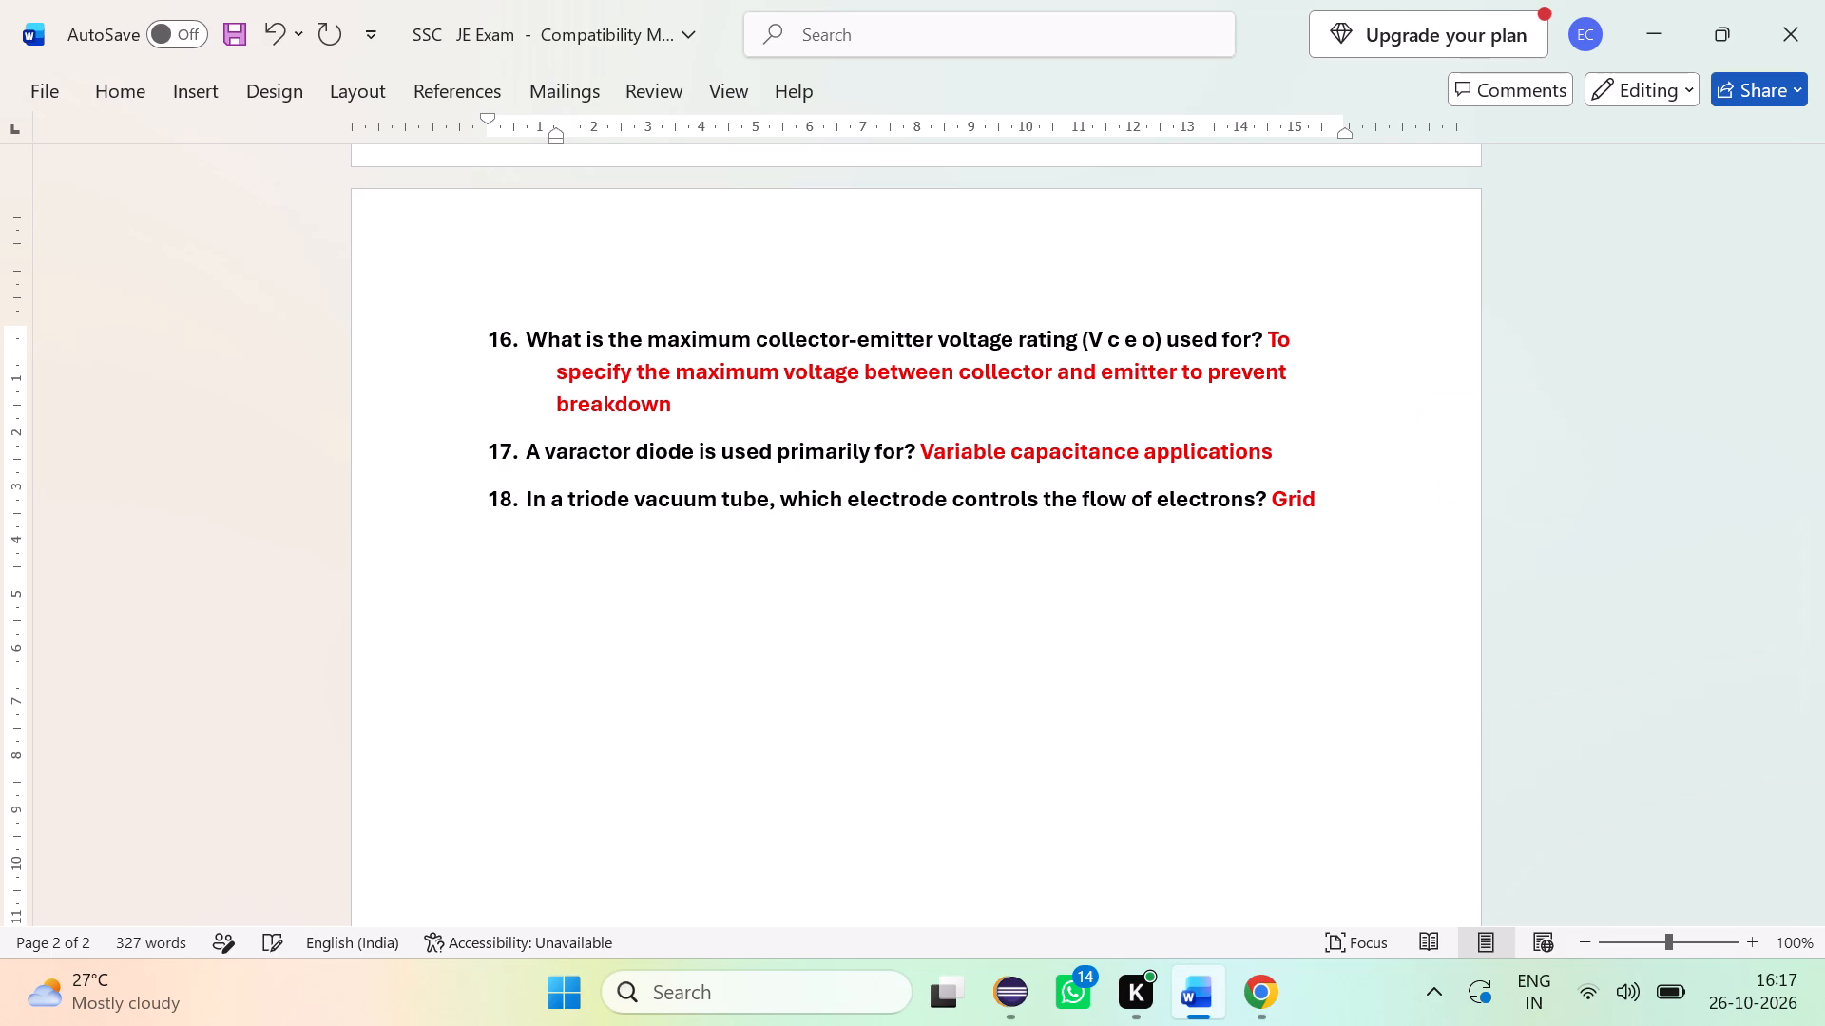
key(1)
text(9.)
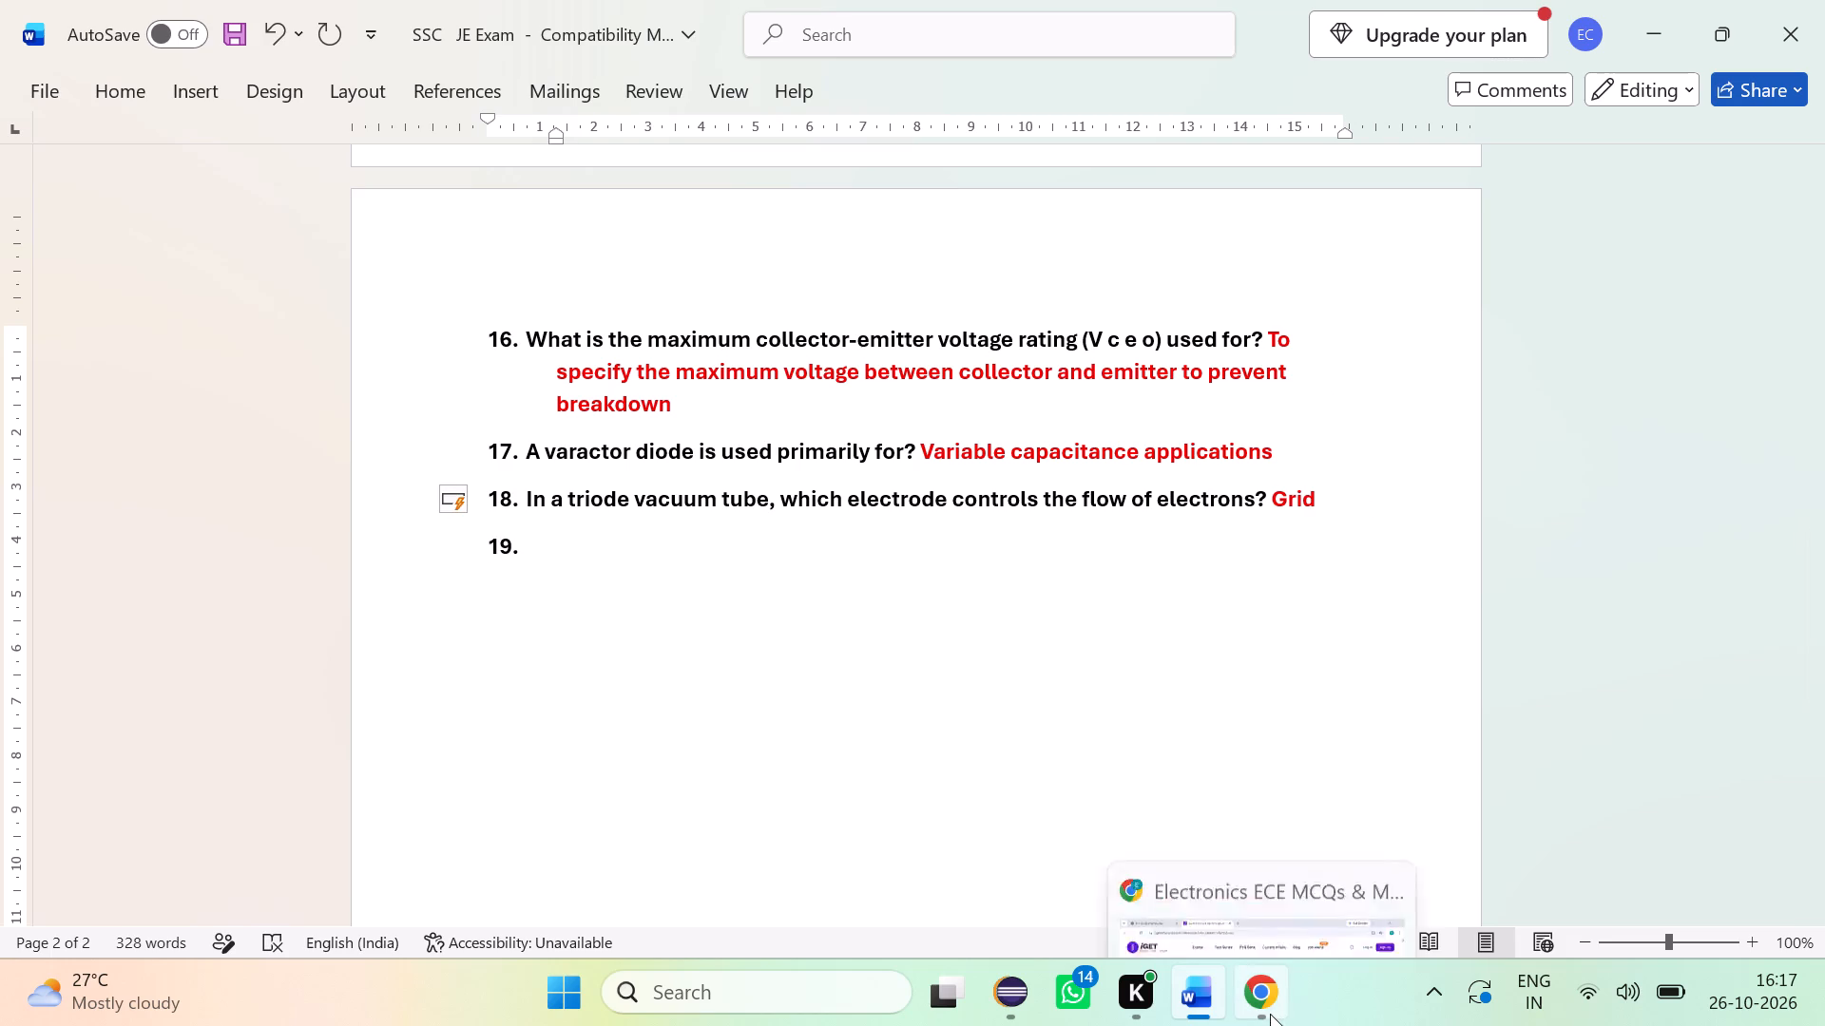
In Chrome, copy Q.14's question "A tunnel diode exhibits negative resistance in a specific voltage range due to", leaving out its colon.
click(1199, 1001)
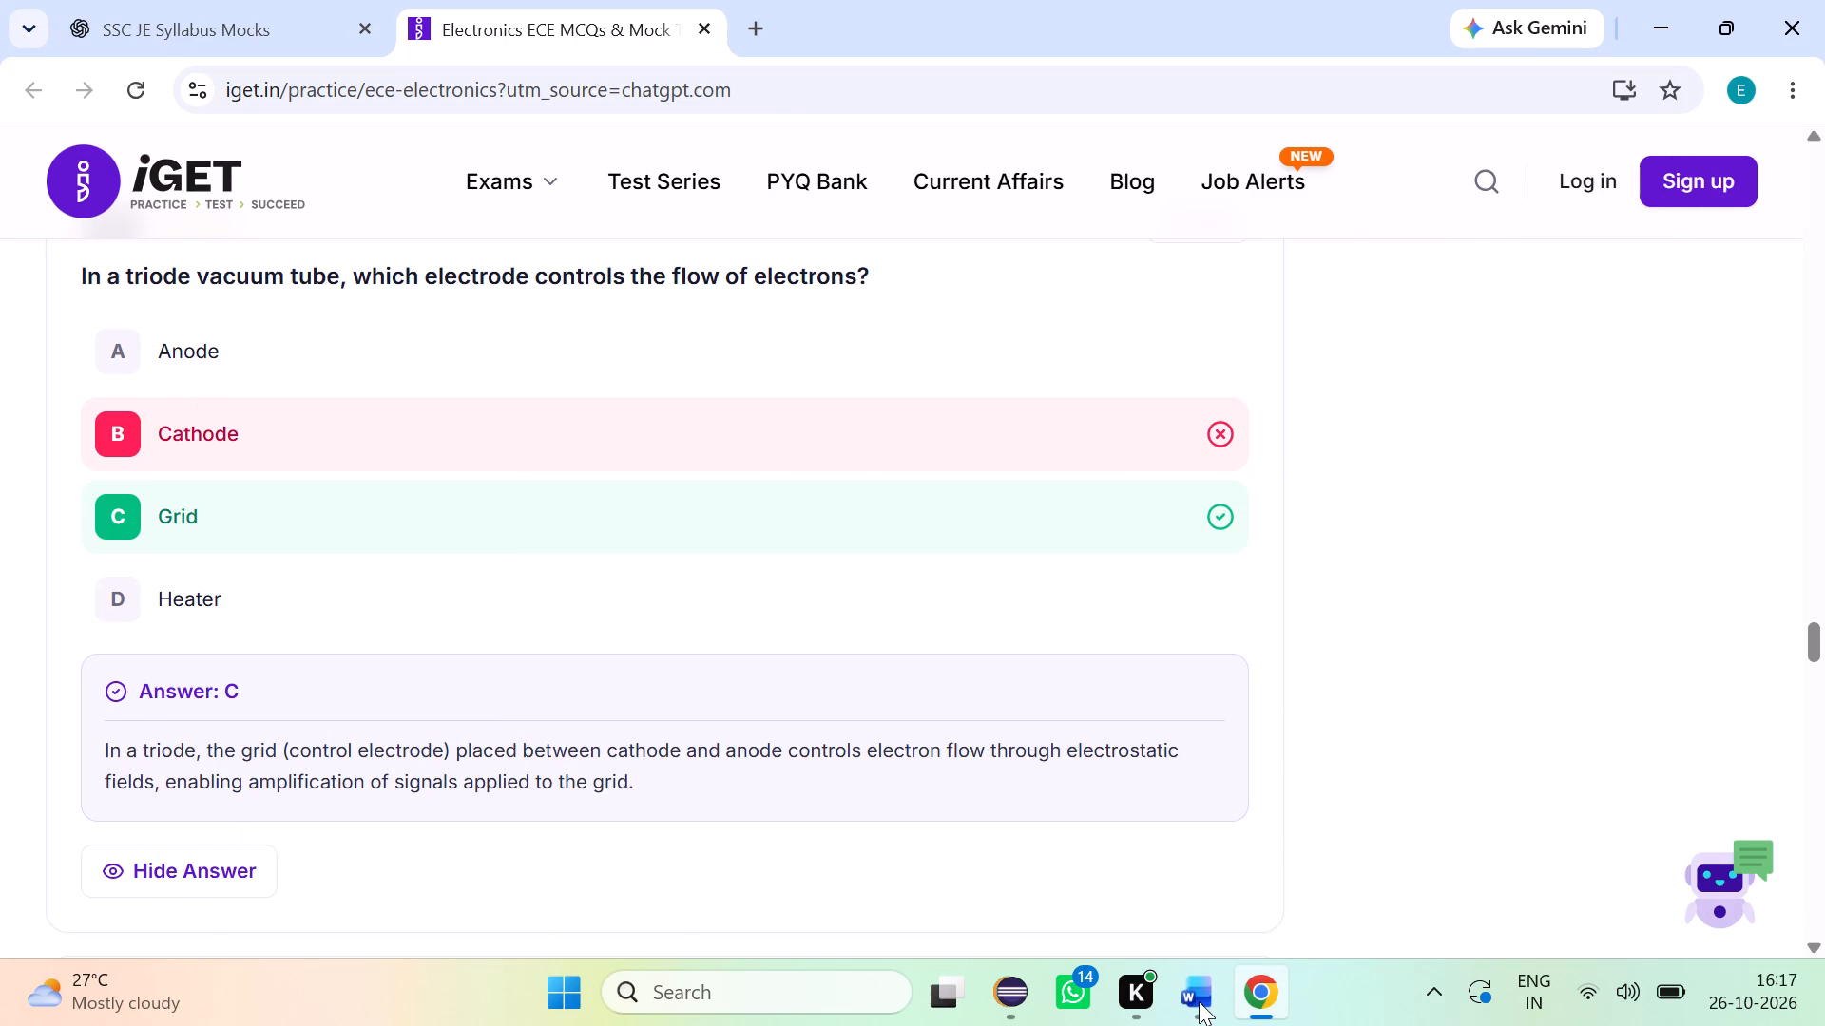
scroll(254, 646, down, 2)
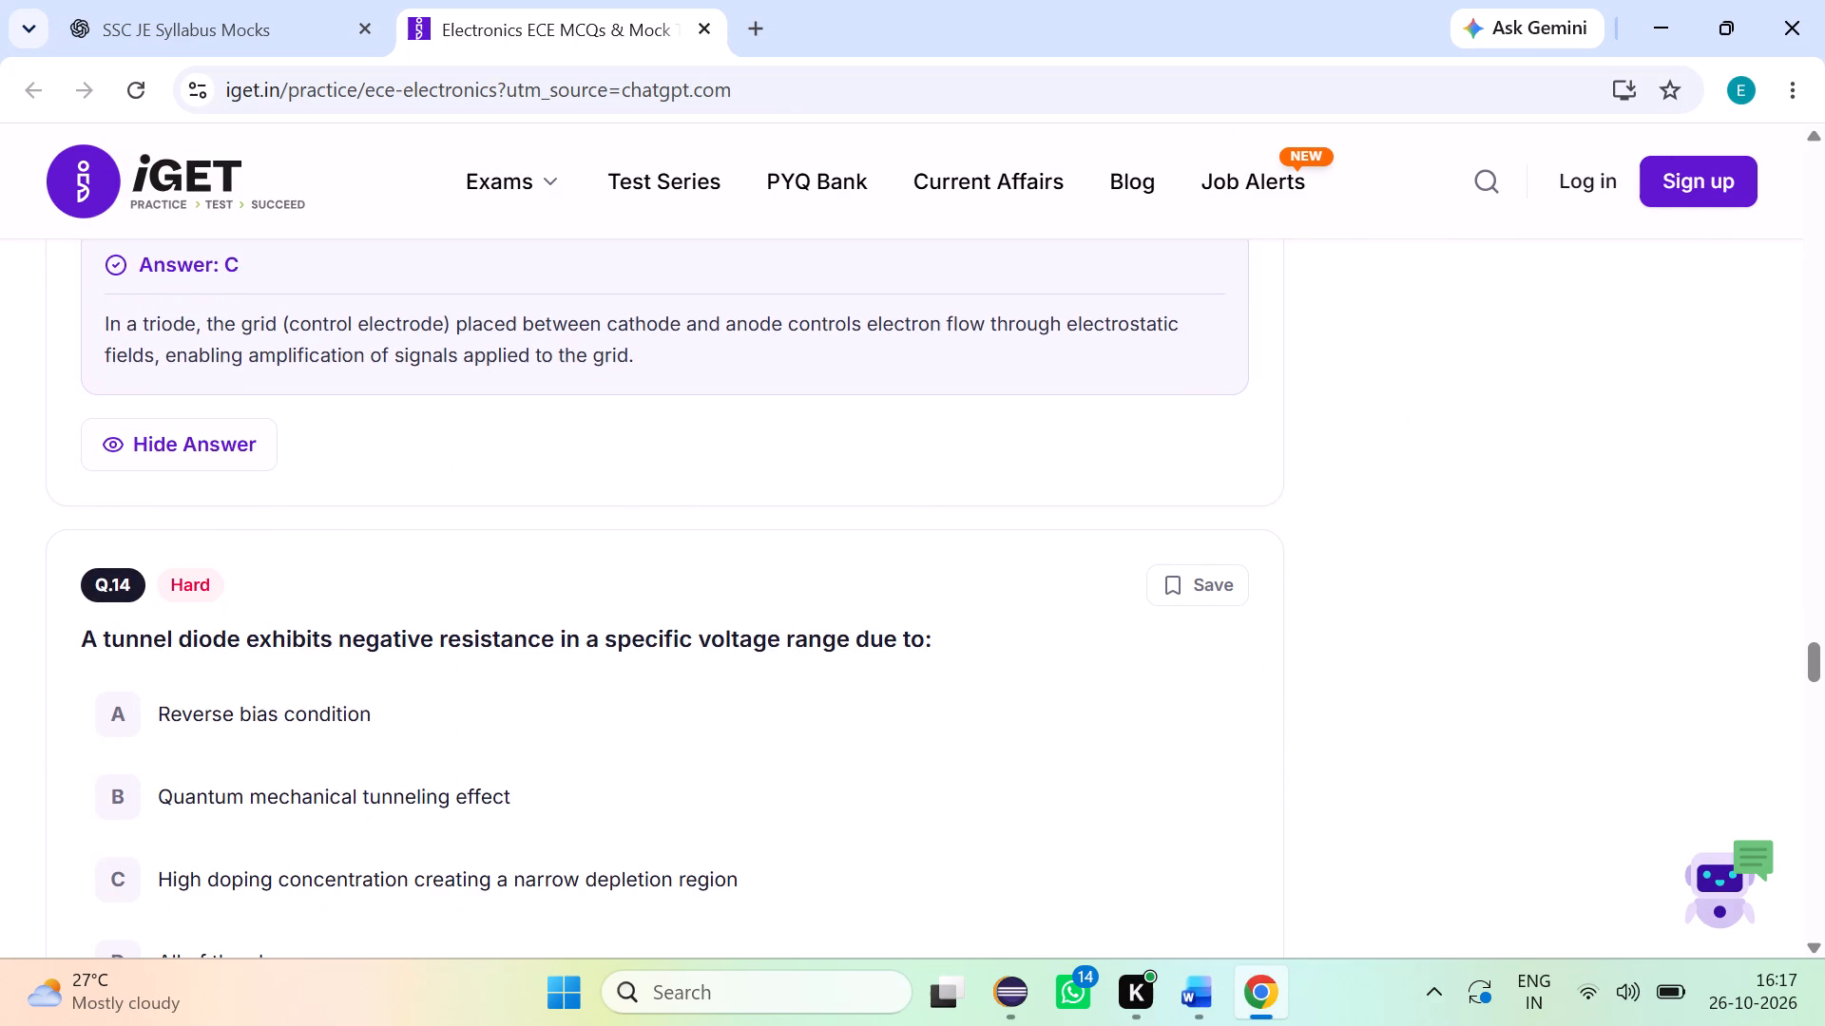
drag(85, 633, 1020, 619)
key(ctrl+c)
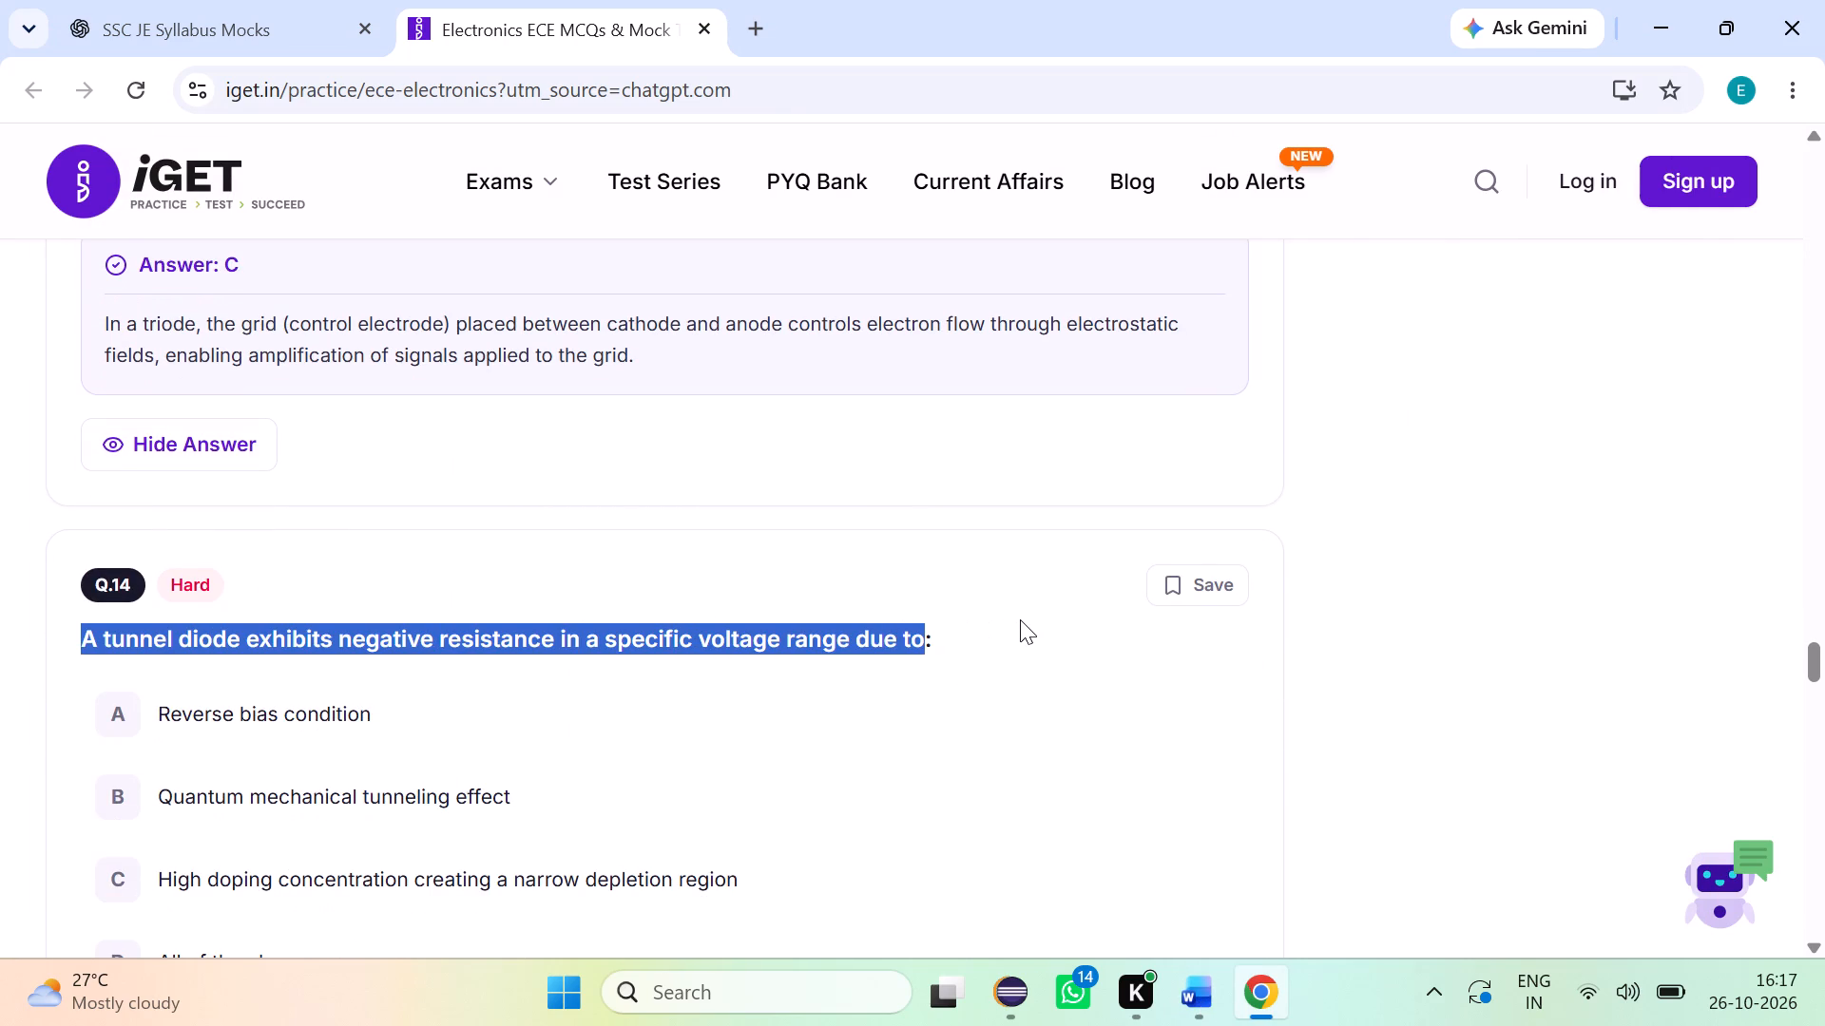
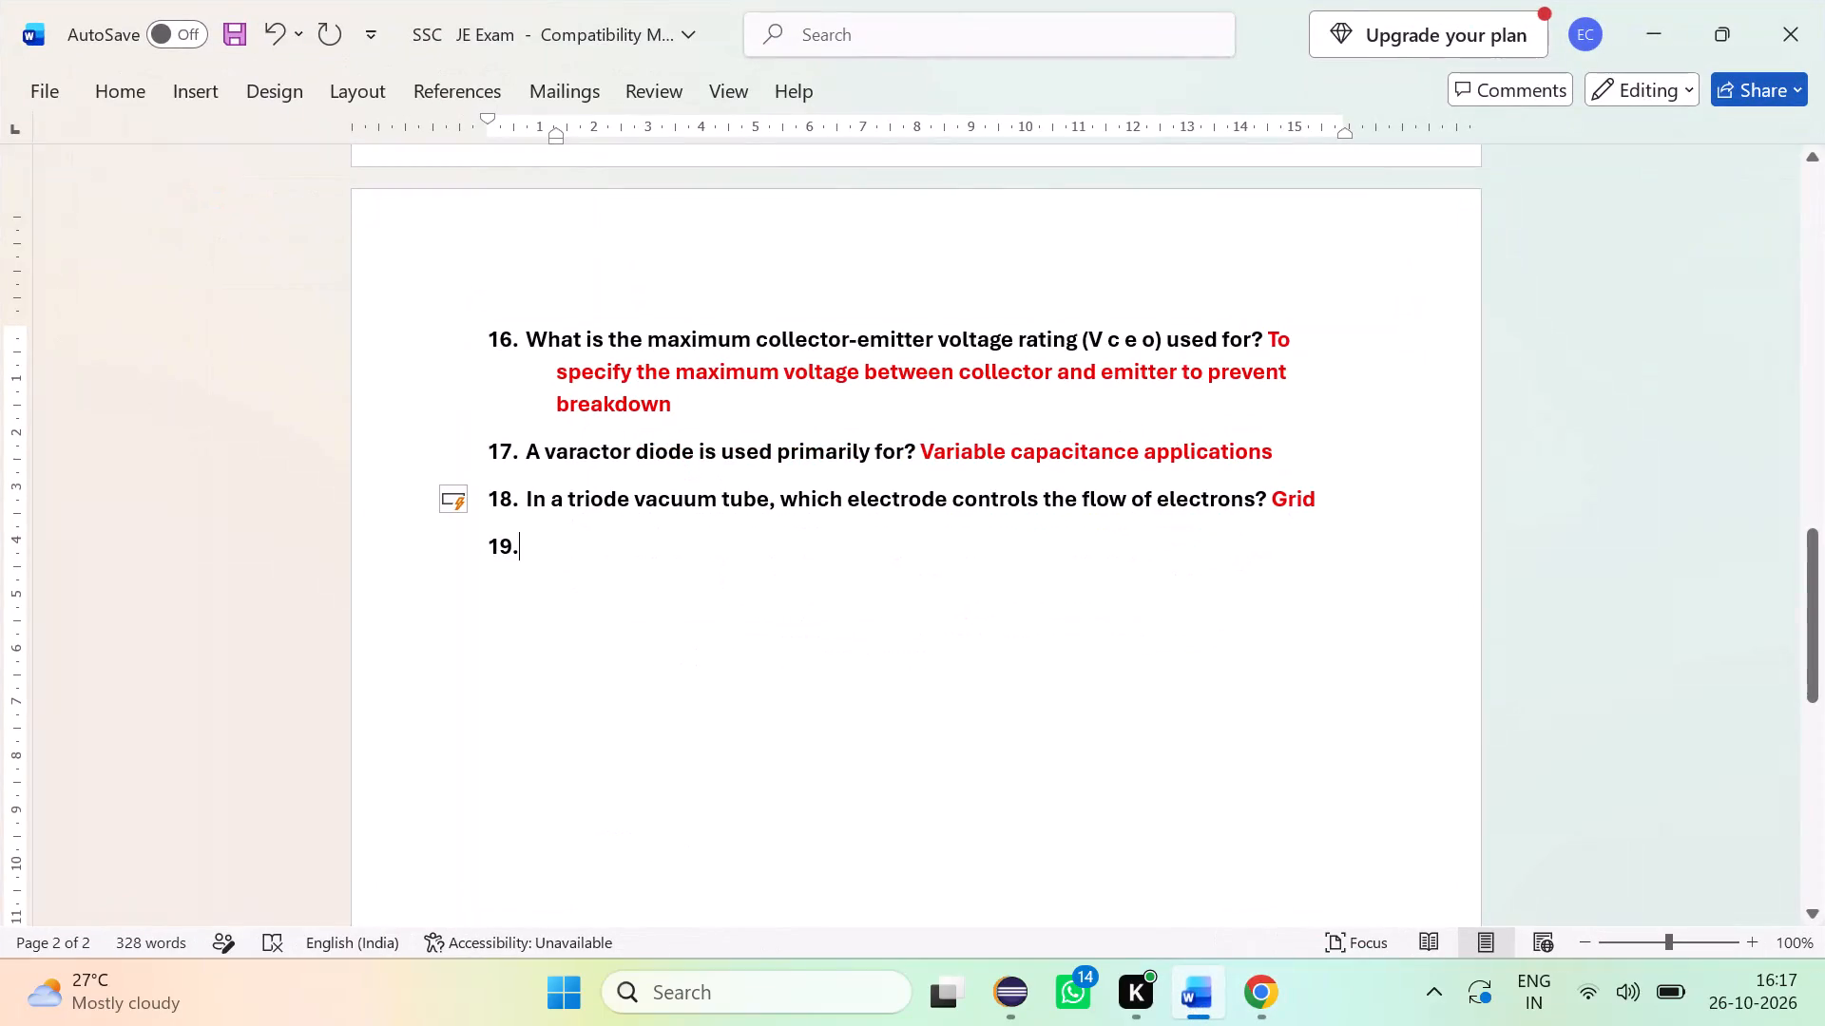
Paste the copied tunnel diode question into item 19 and replace its ending colon with a question mark.
key(ctrl+v)
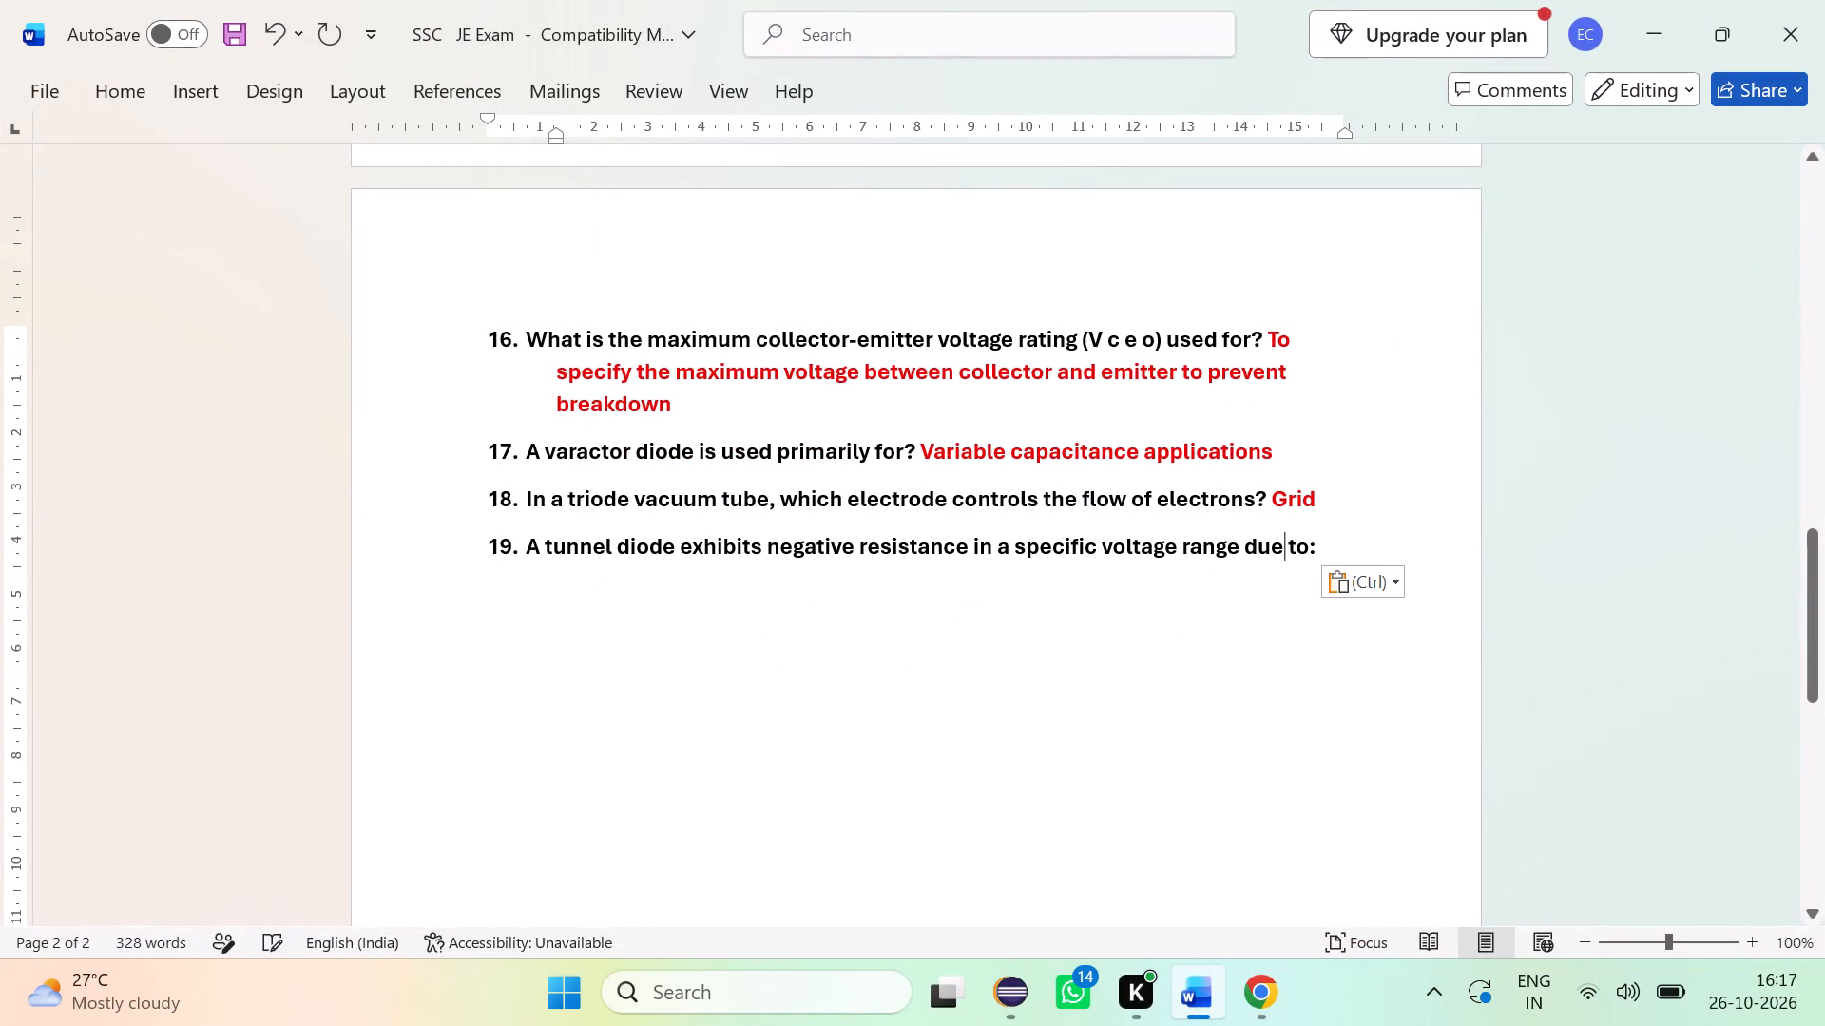
key(BackSpace)
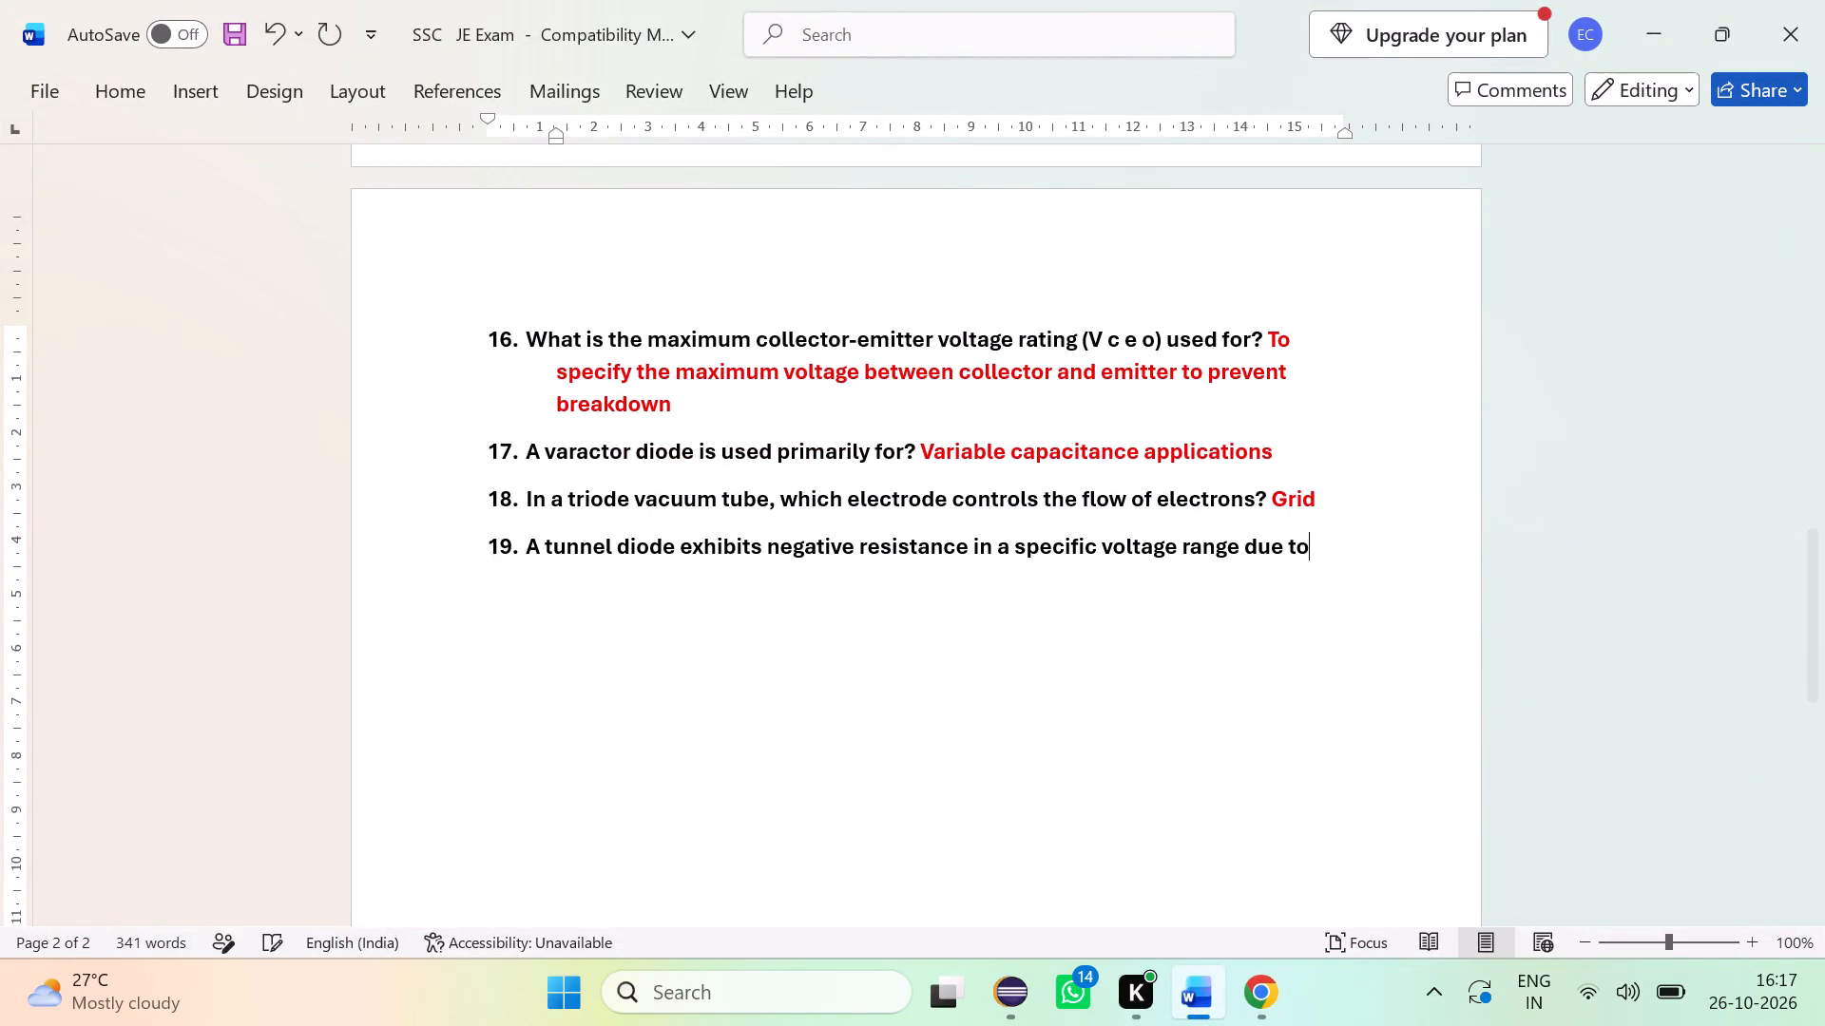
key(shift+question)
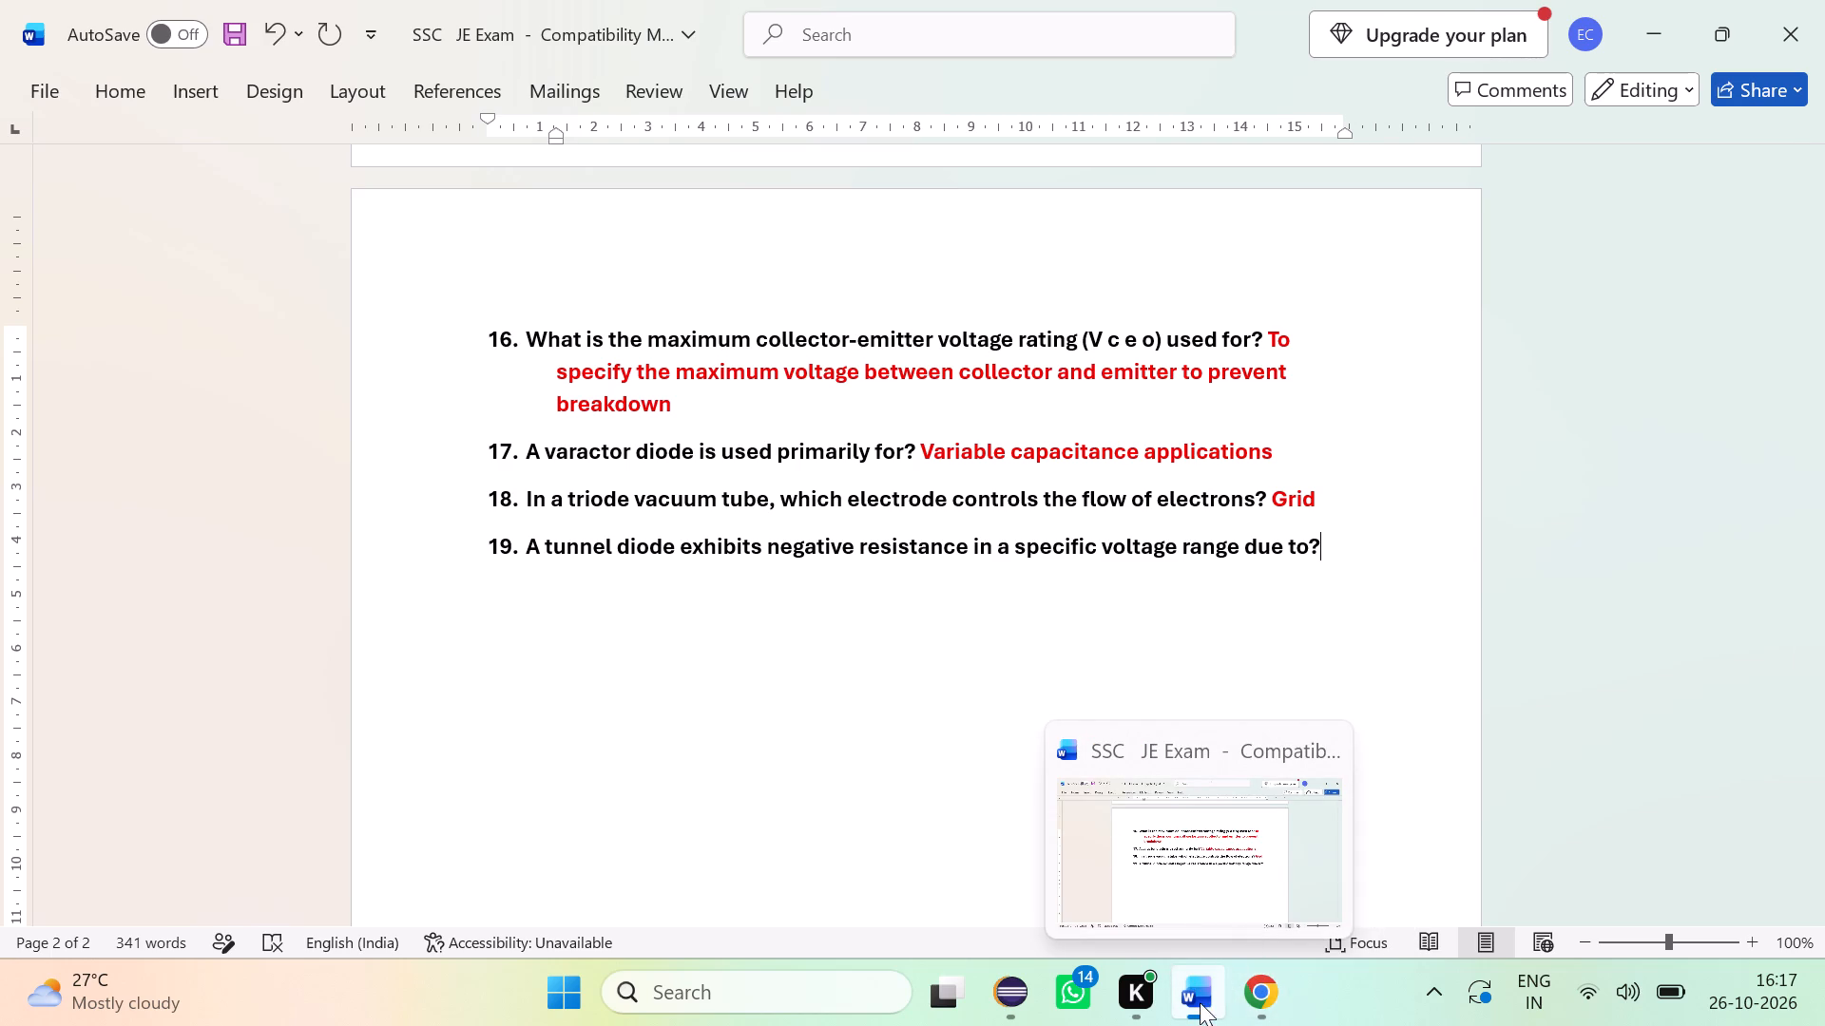
In Chrome, answer Q.14 with option B, "Quantum mechanical tunneling effect", and review the marked options and explanation.
click(1249, 997)
scroll(701, 755, down, 1)
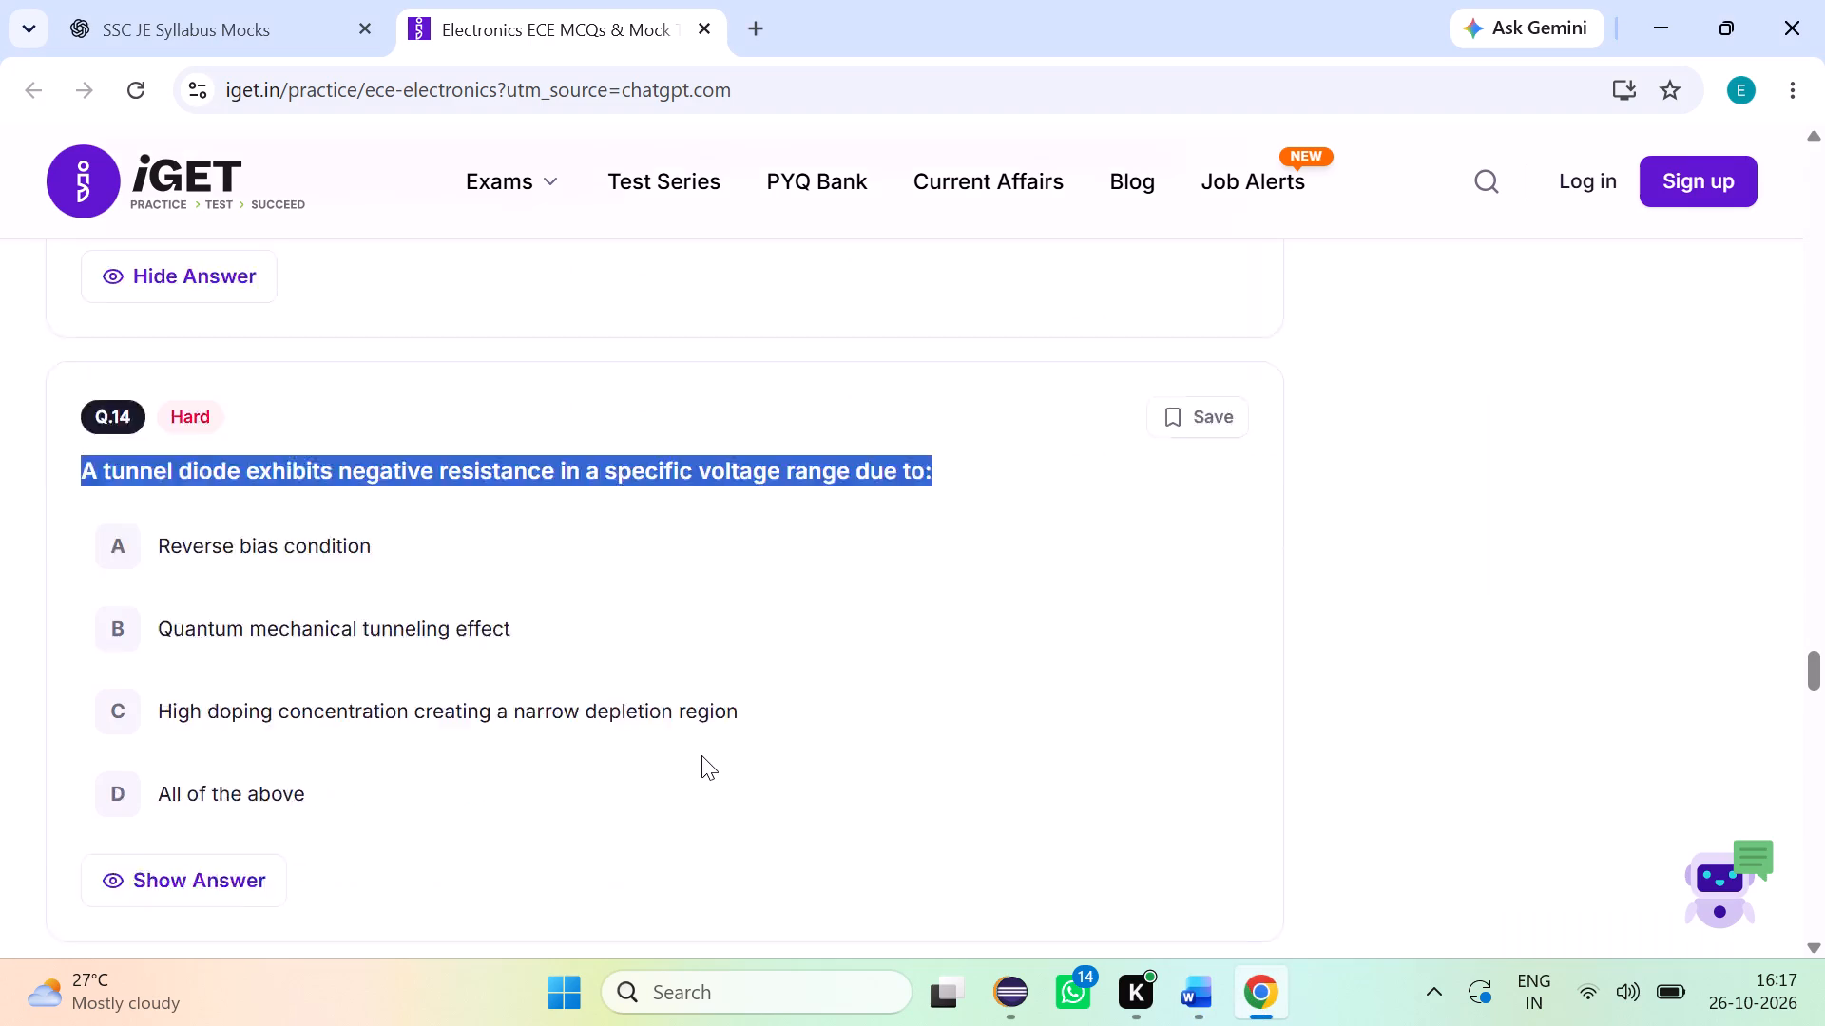
scroll(701, 755, down, 1)
click(454, 495)
scroll(454, 495, down, 1)
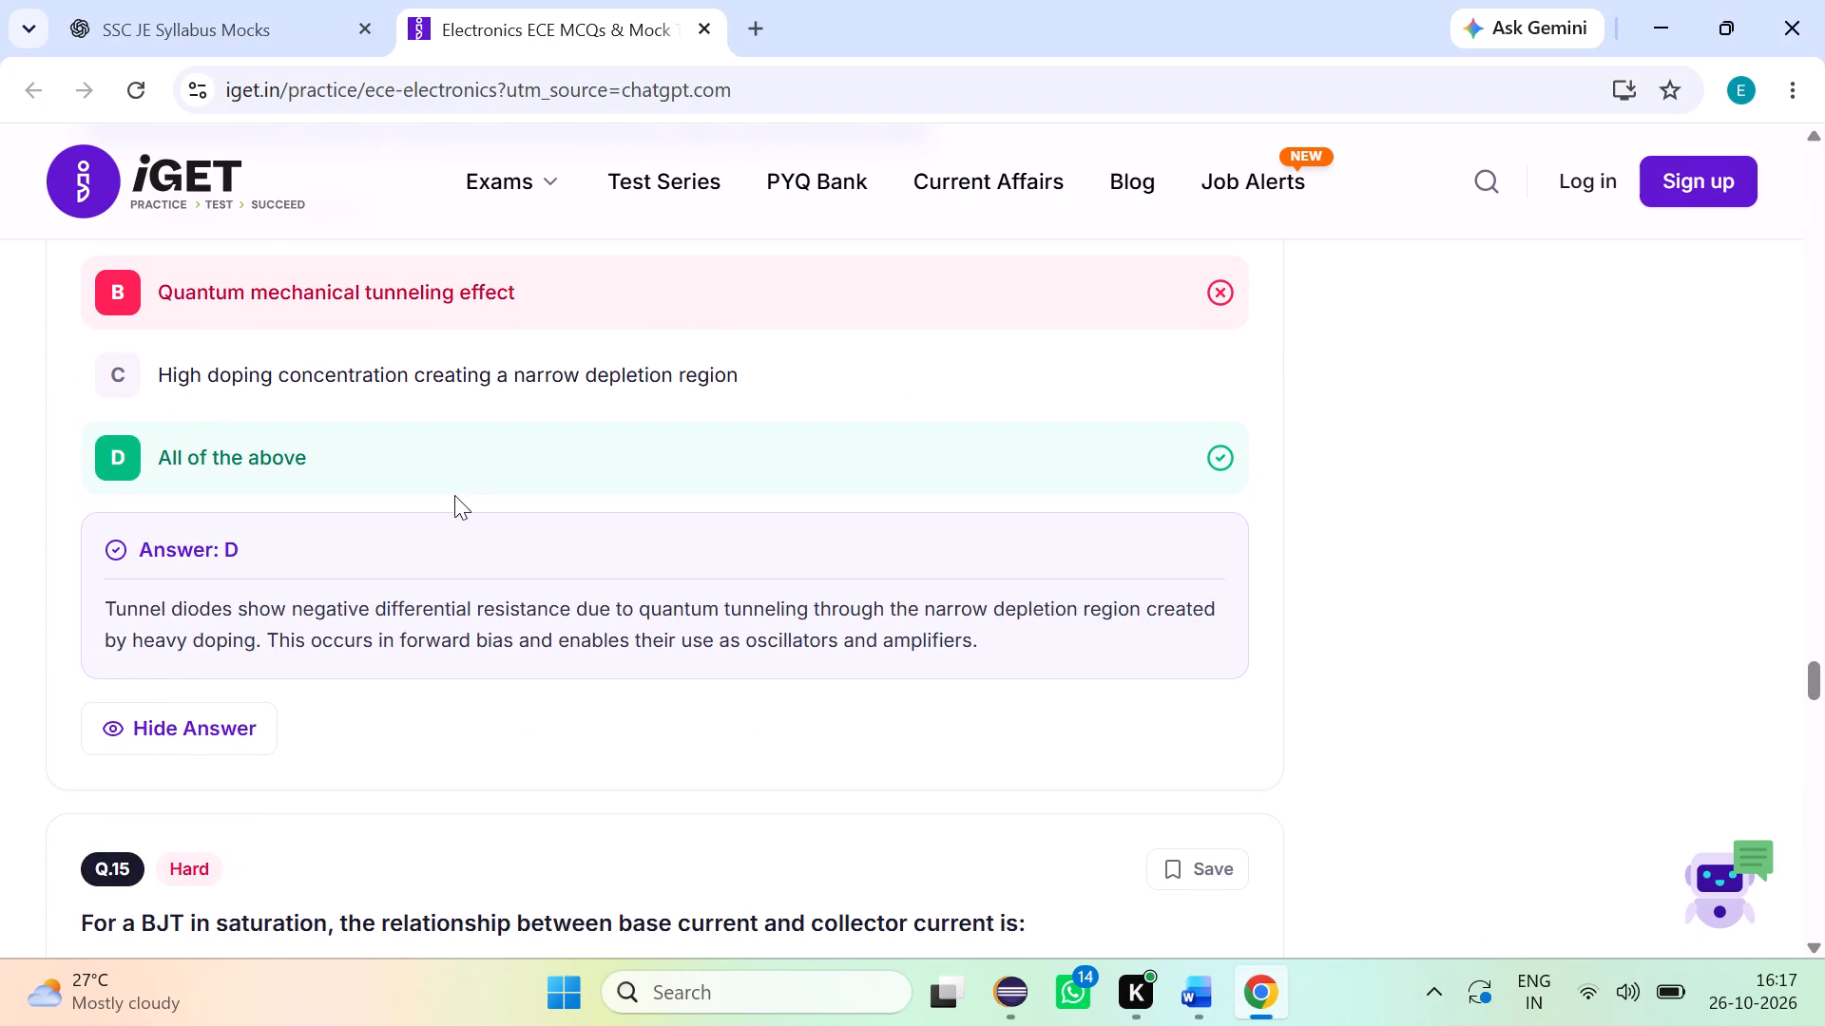
scroll(446, 501, up, 1)
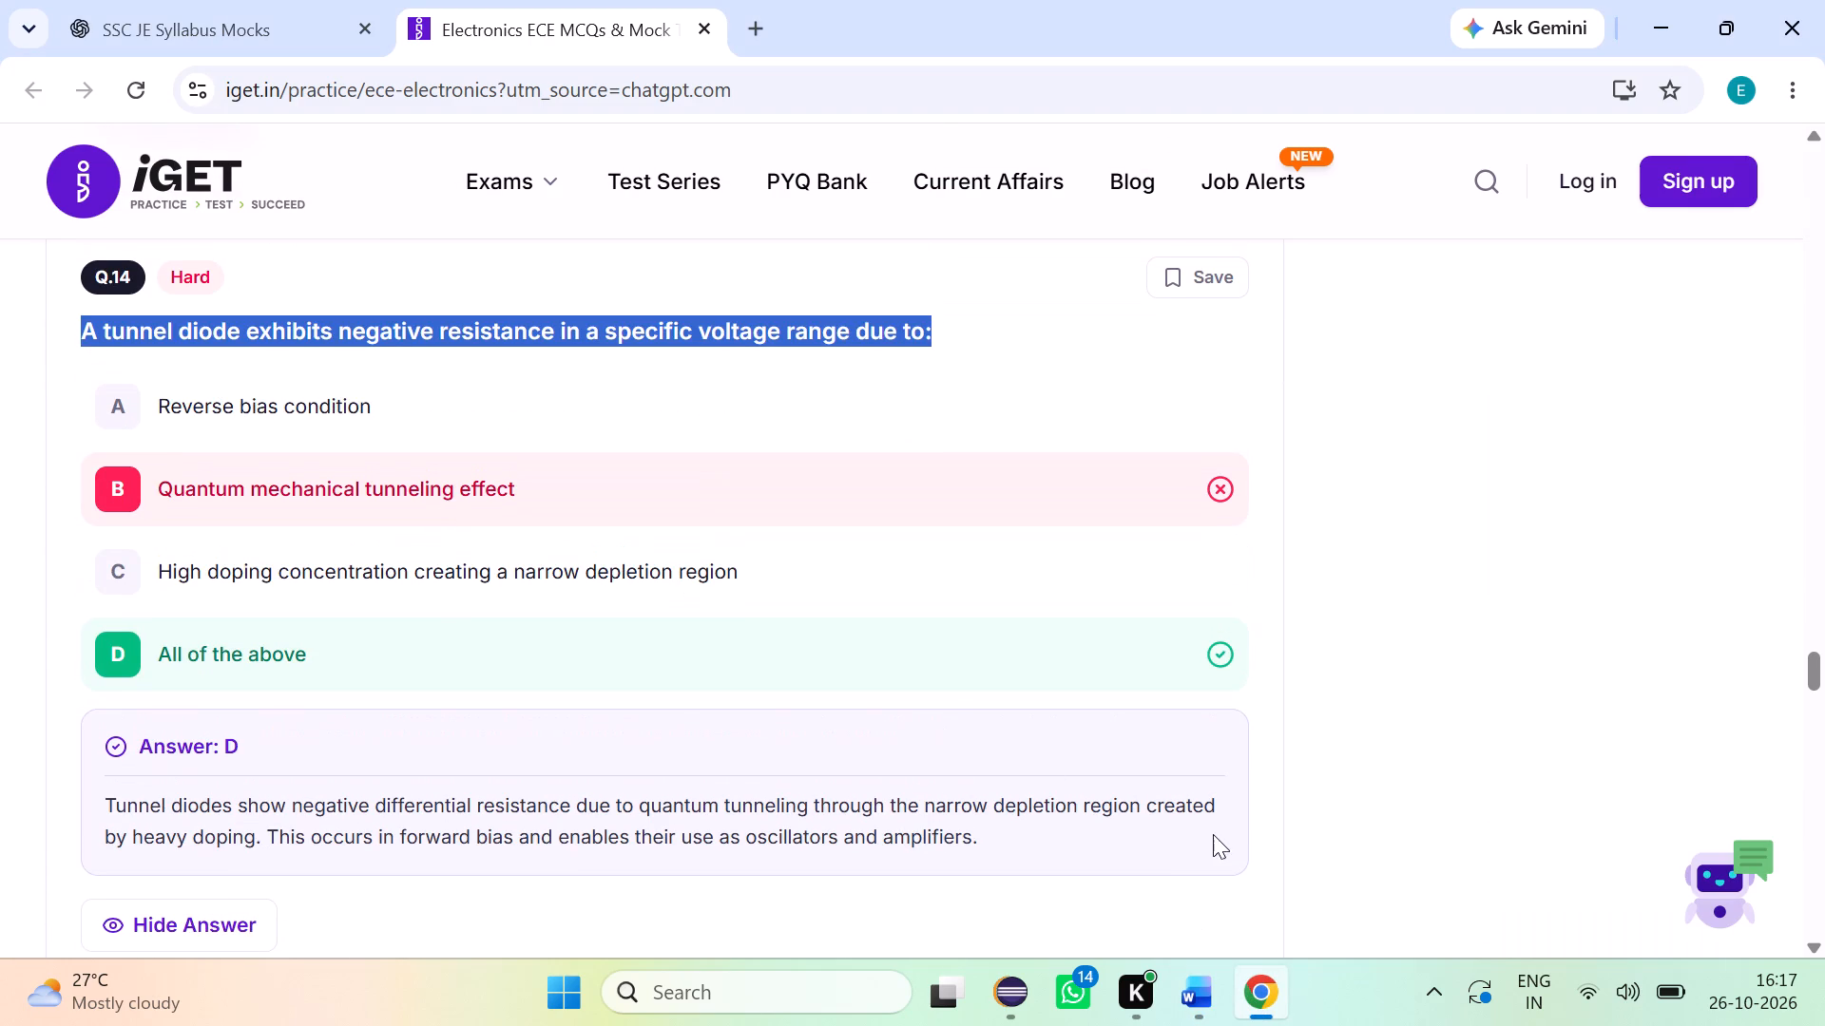
Switch to Word and right-align item 19's question.
click(1209, 990)
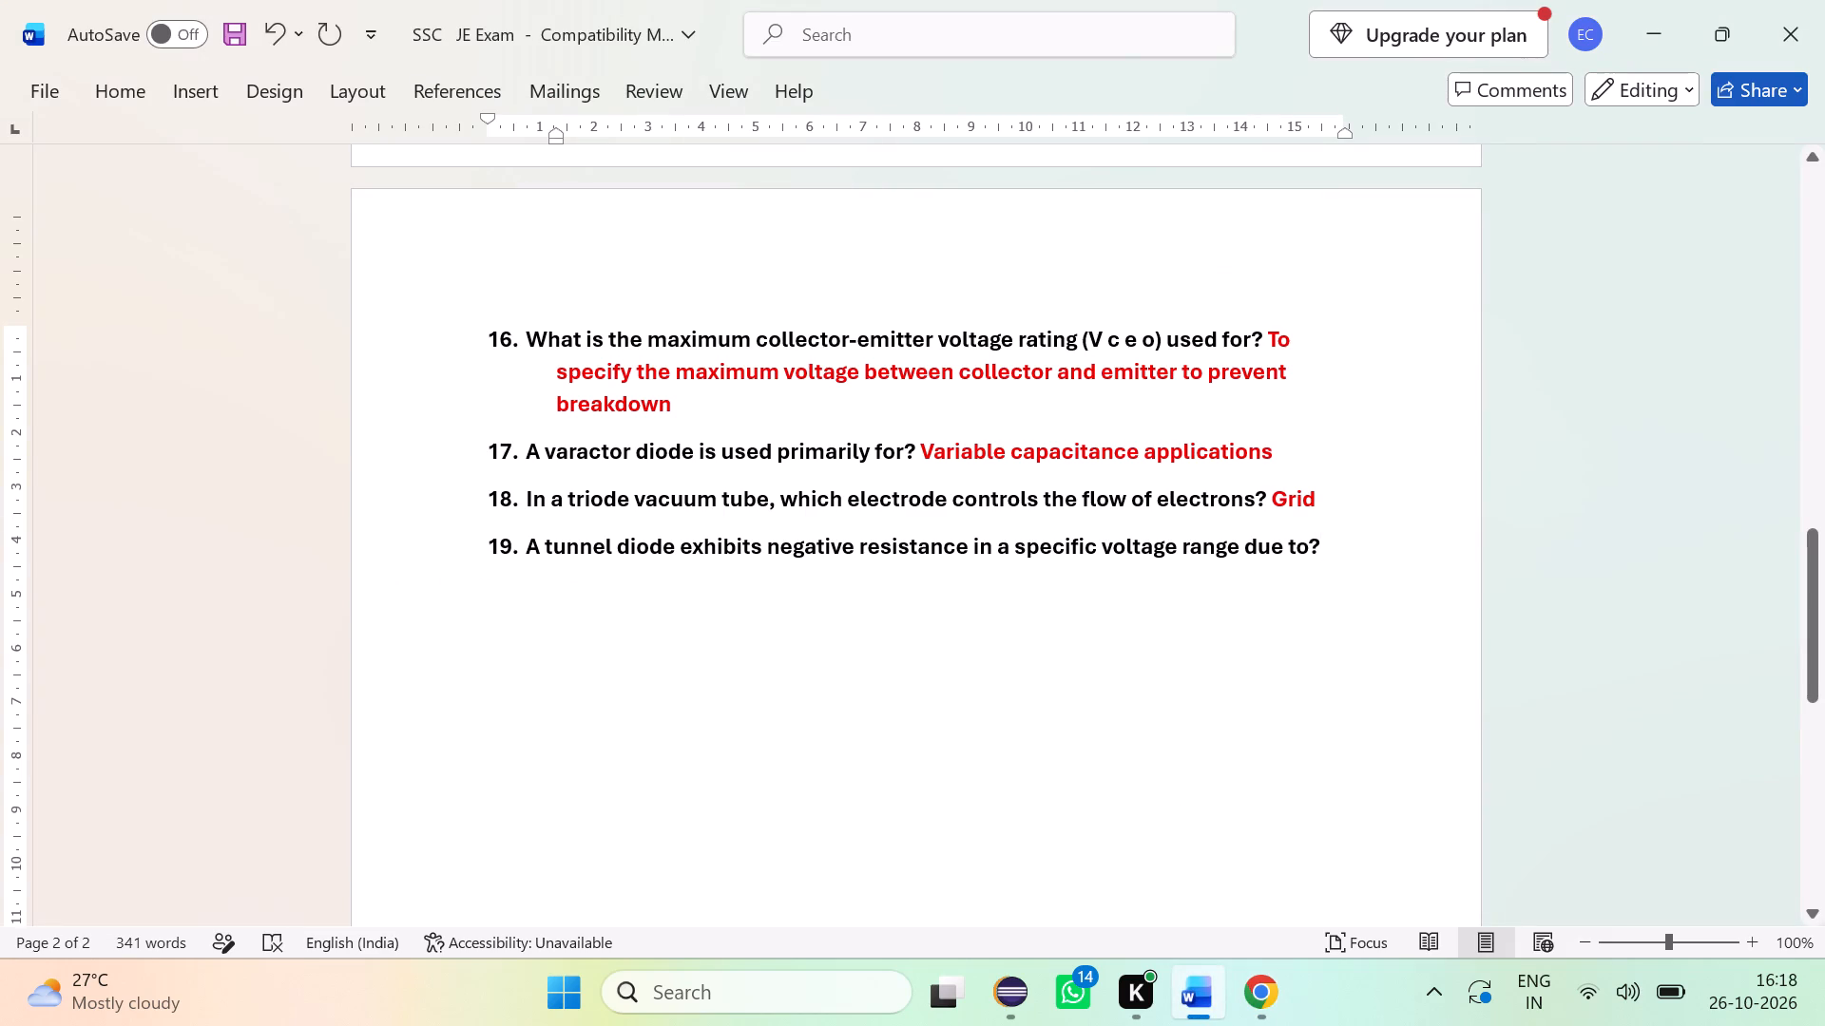
key(ctrl+r)
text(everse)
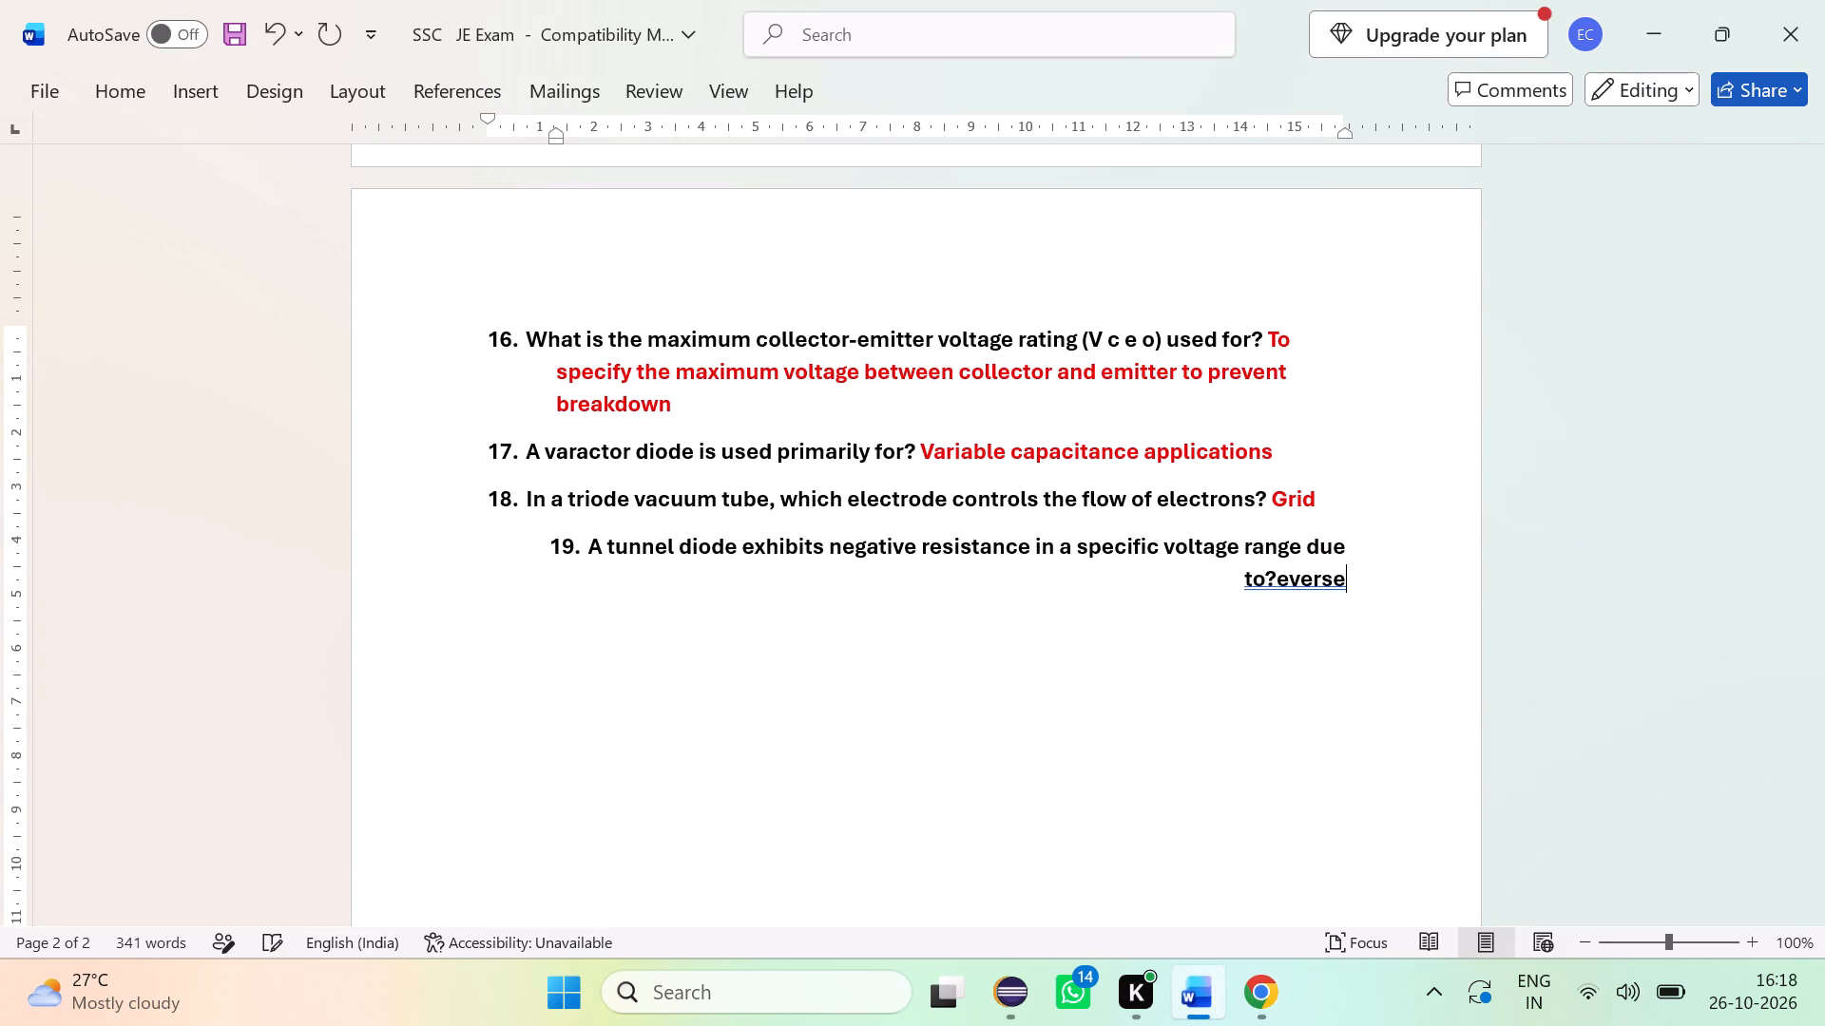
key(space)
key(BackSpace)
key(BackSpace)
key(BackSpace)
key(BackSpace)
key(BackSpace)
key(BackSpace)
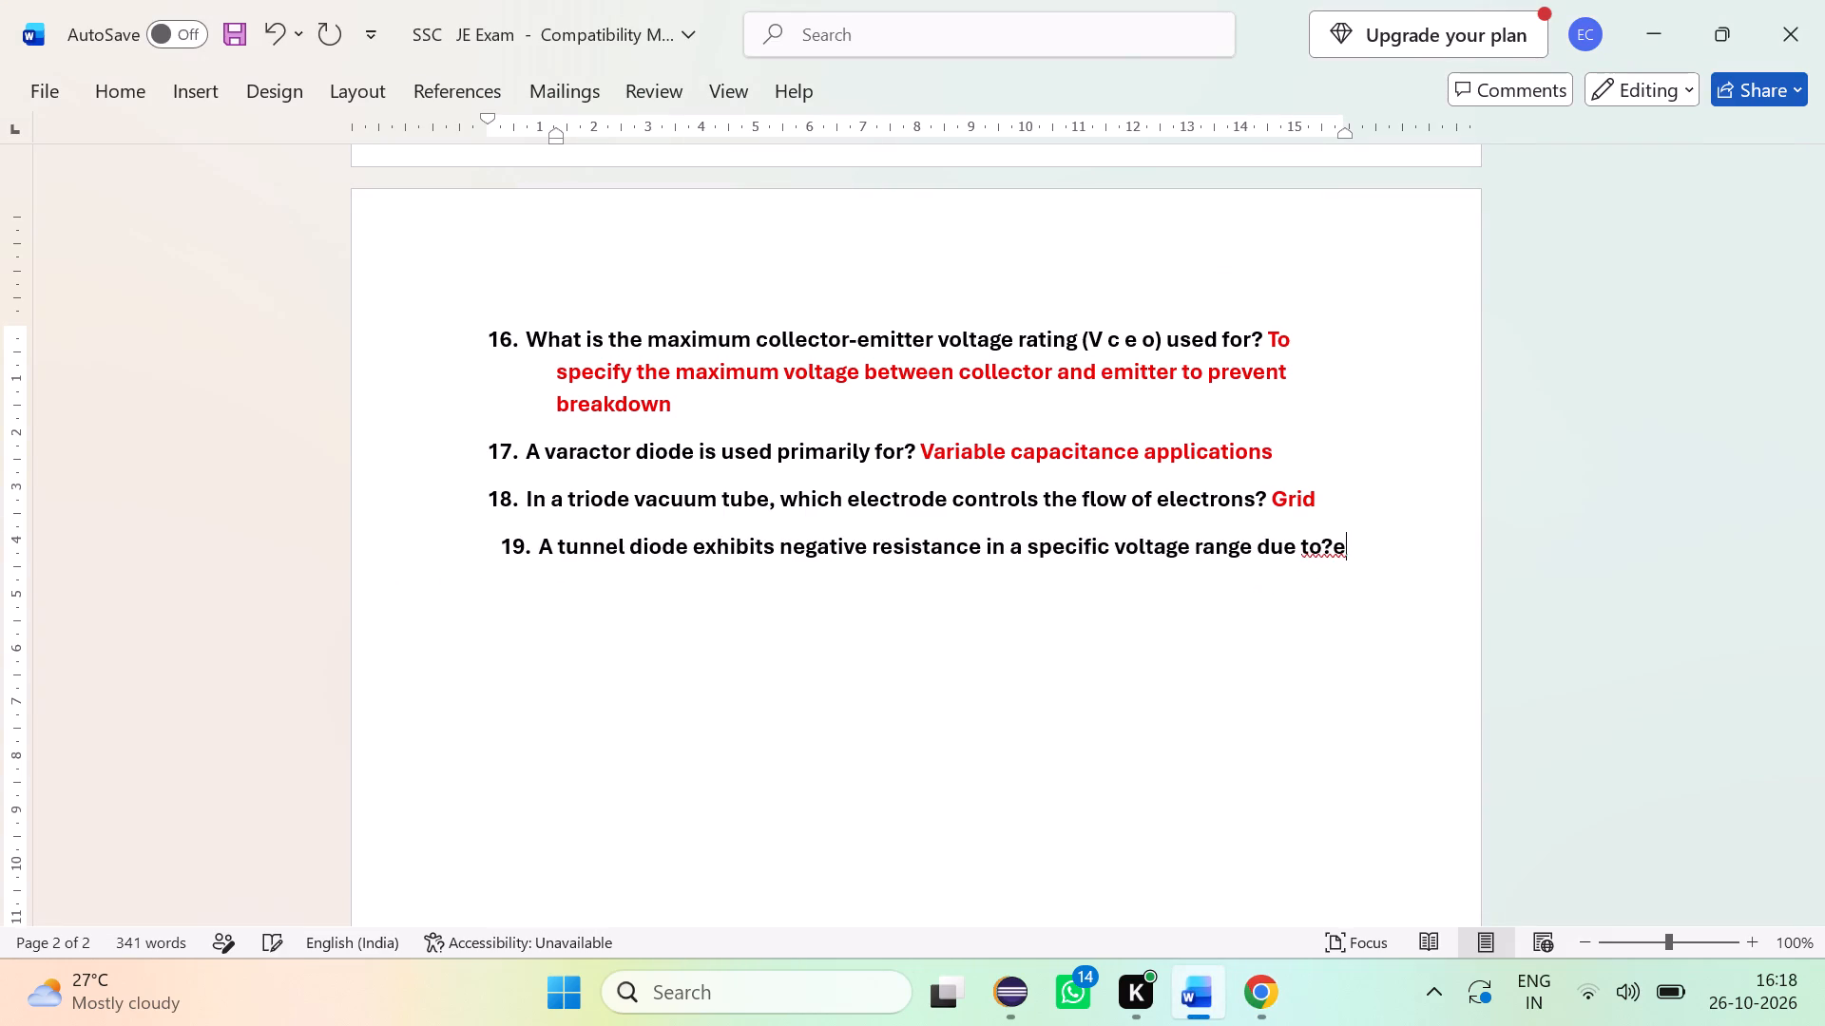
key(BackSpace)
Start an unnumbered, left-aligned line below item 19's question for its answer.
key(Return)
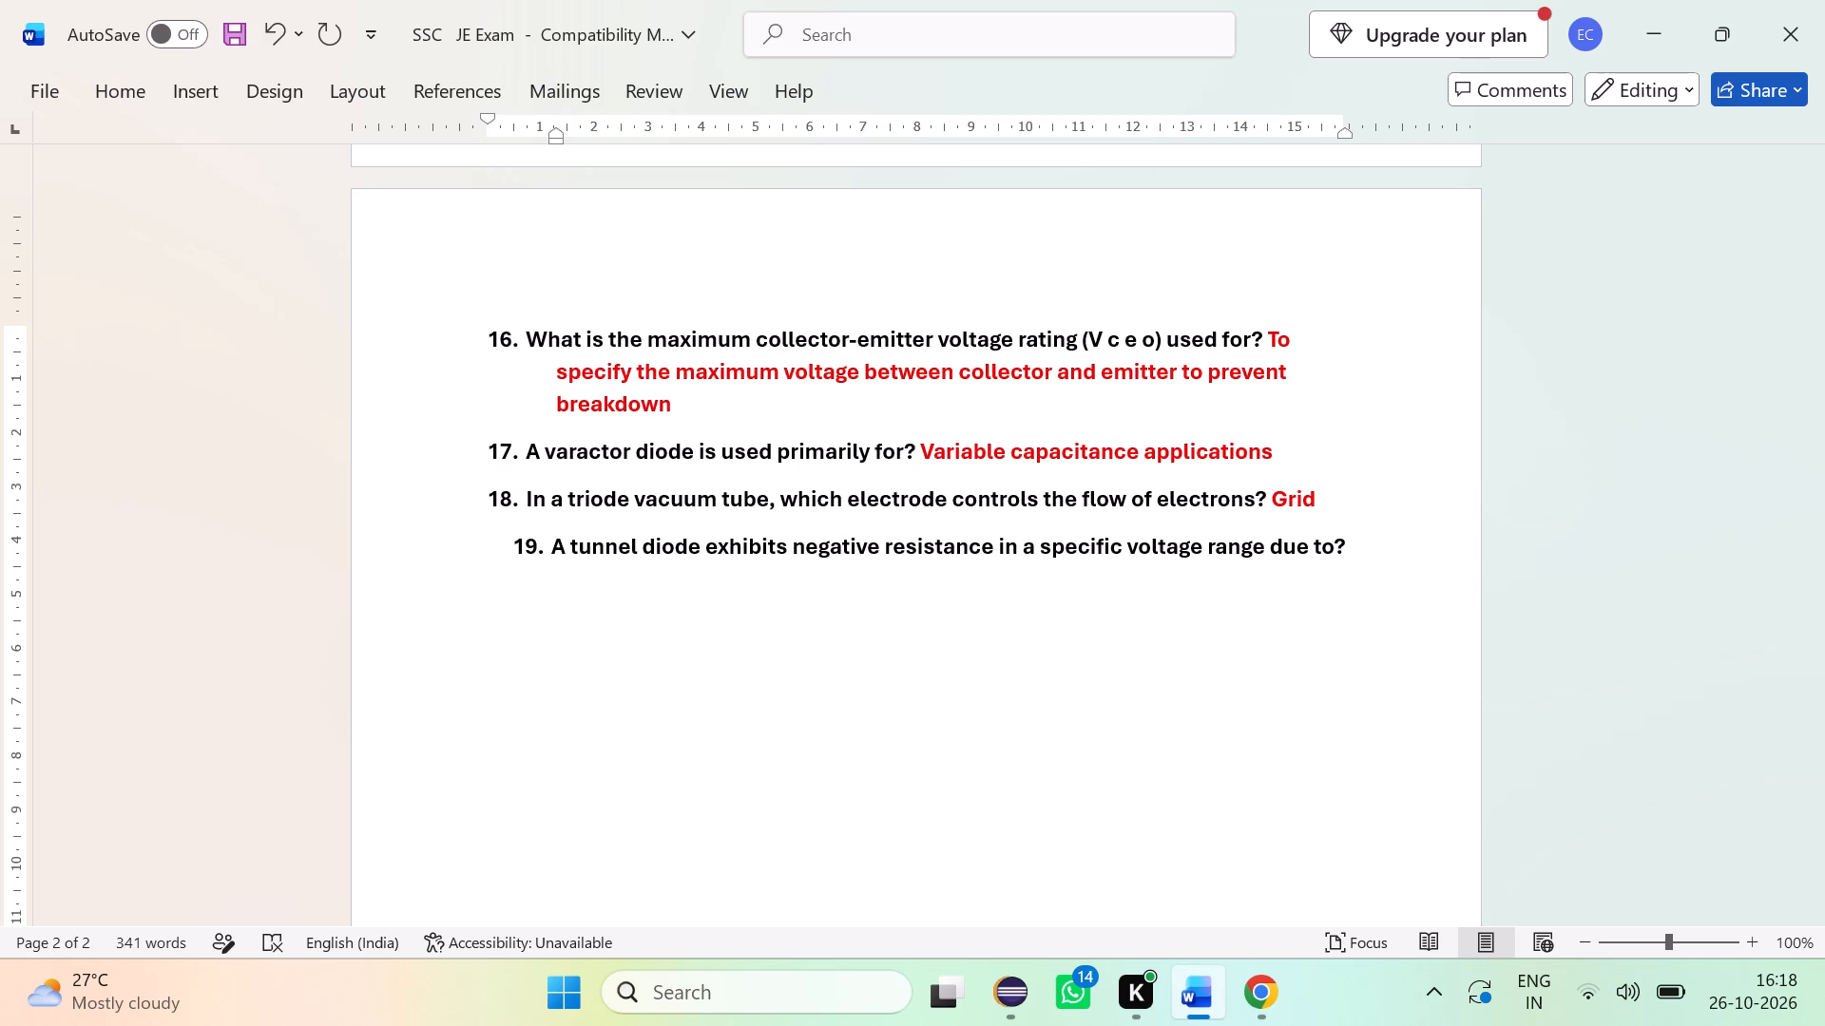
key(Left)
key(Left)
key(Left)
key(Left)
key(Left)
key(Left)
key(Left)
key(Right)
key(Right)
key(Right)
key(Right)
key(Right)
key(Right)
key(Right)
key(Left)
key(Right)
key(Return)
key(Return)
key(BackSpace)
key(BackSpace)
key(BackSpace)
key(BackSpace)
key(BackSpace)
Enter "Reverse bias, Quantum mechanical tunning effect" in red on the line below item 19's question.
text(Reverse bias)
key(comma)
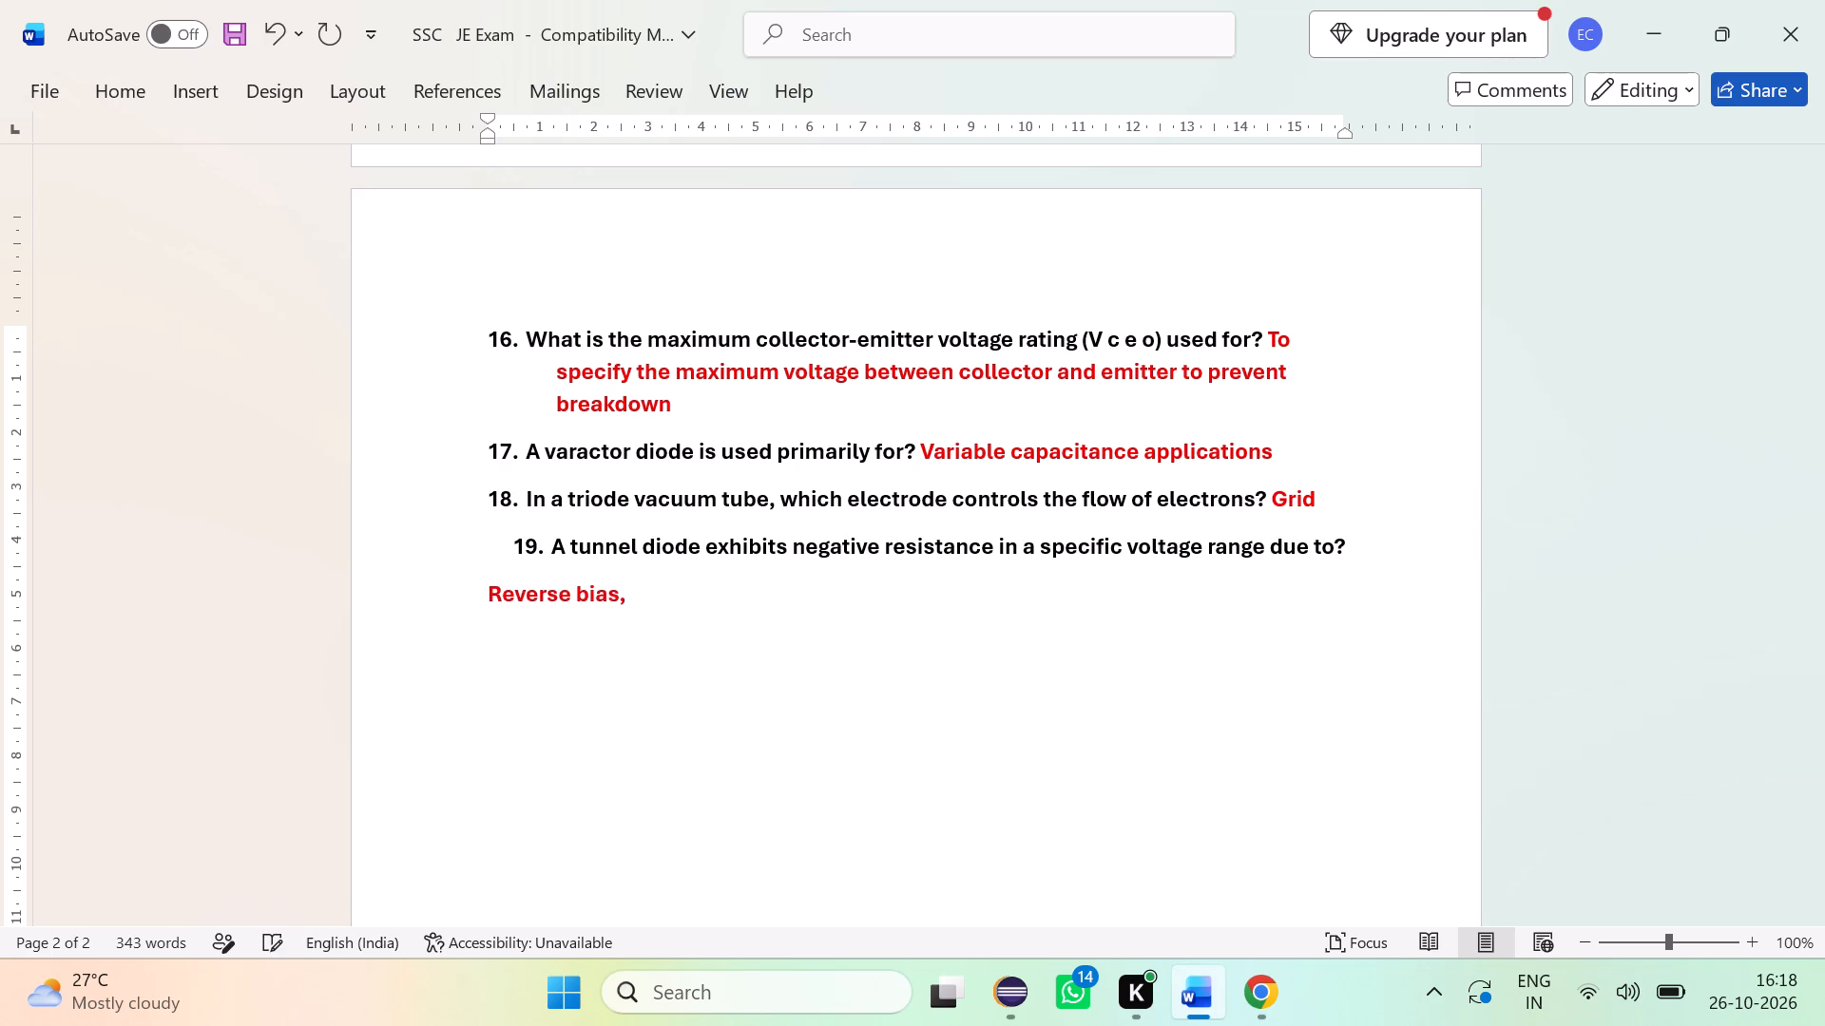
click(1267, 1010)
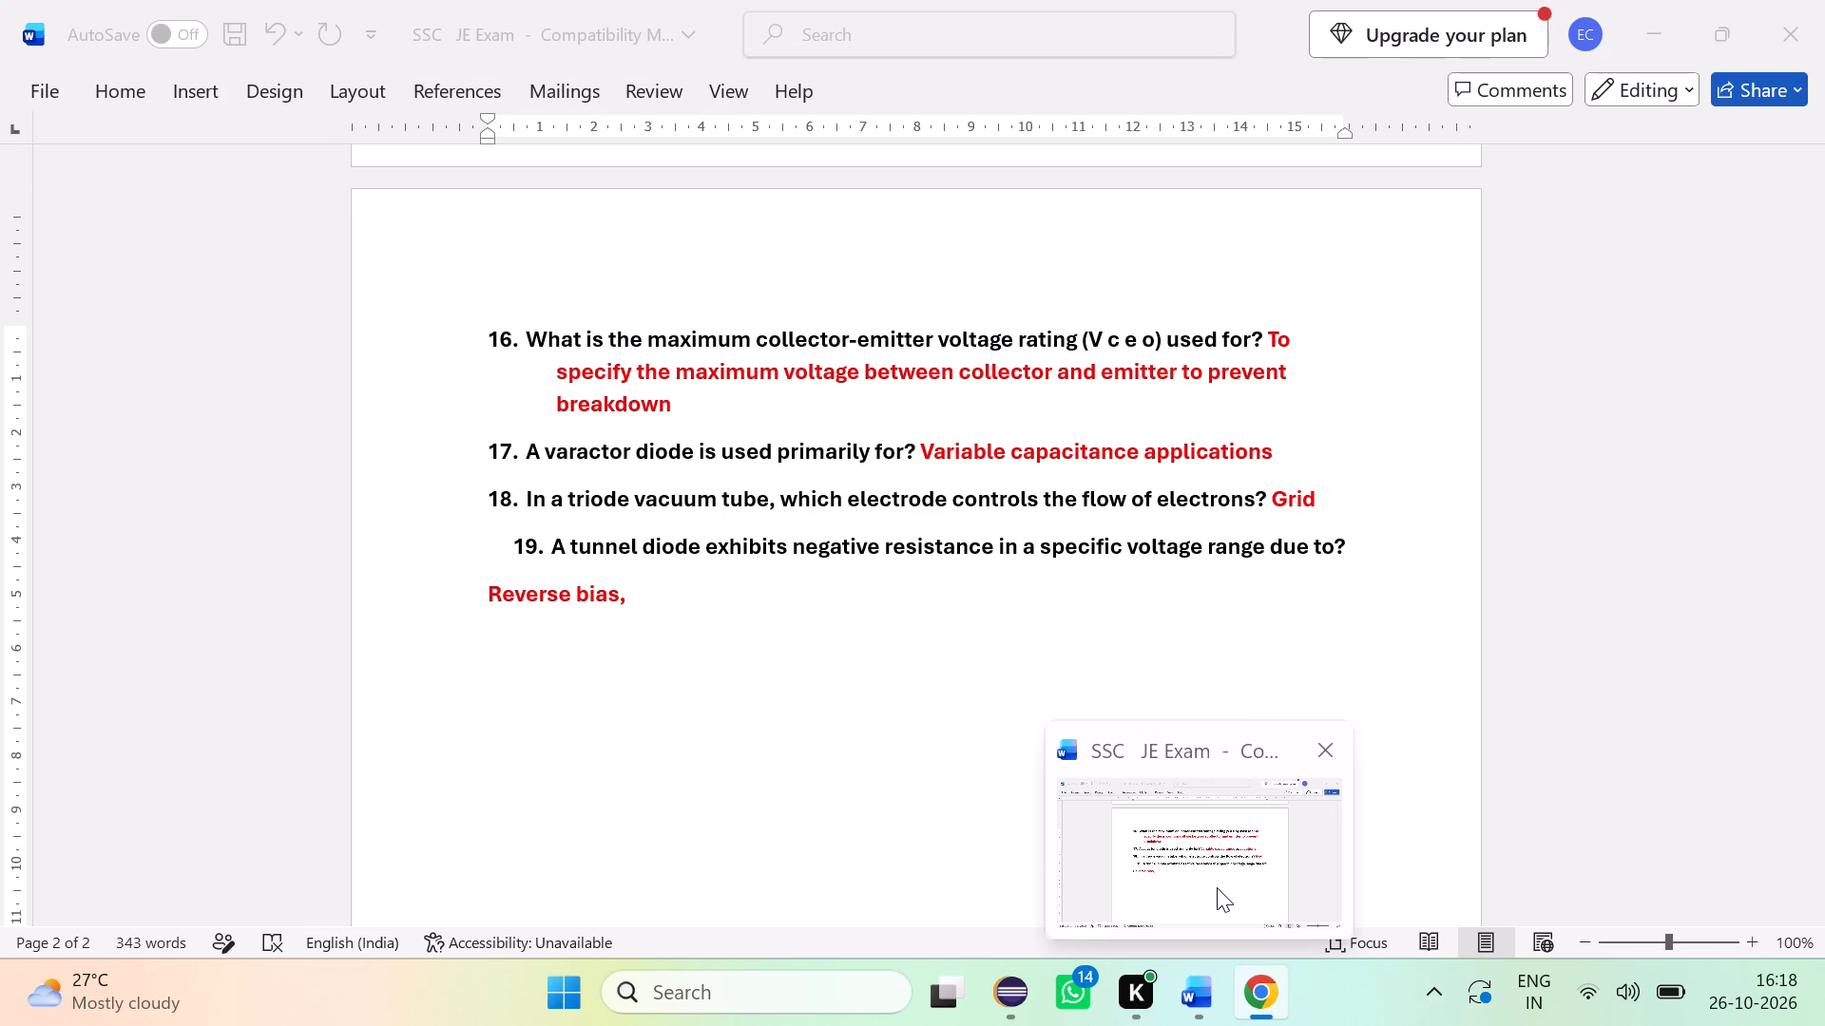
click(1217, 887)
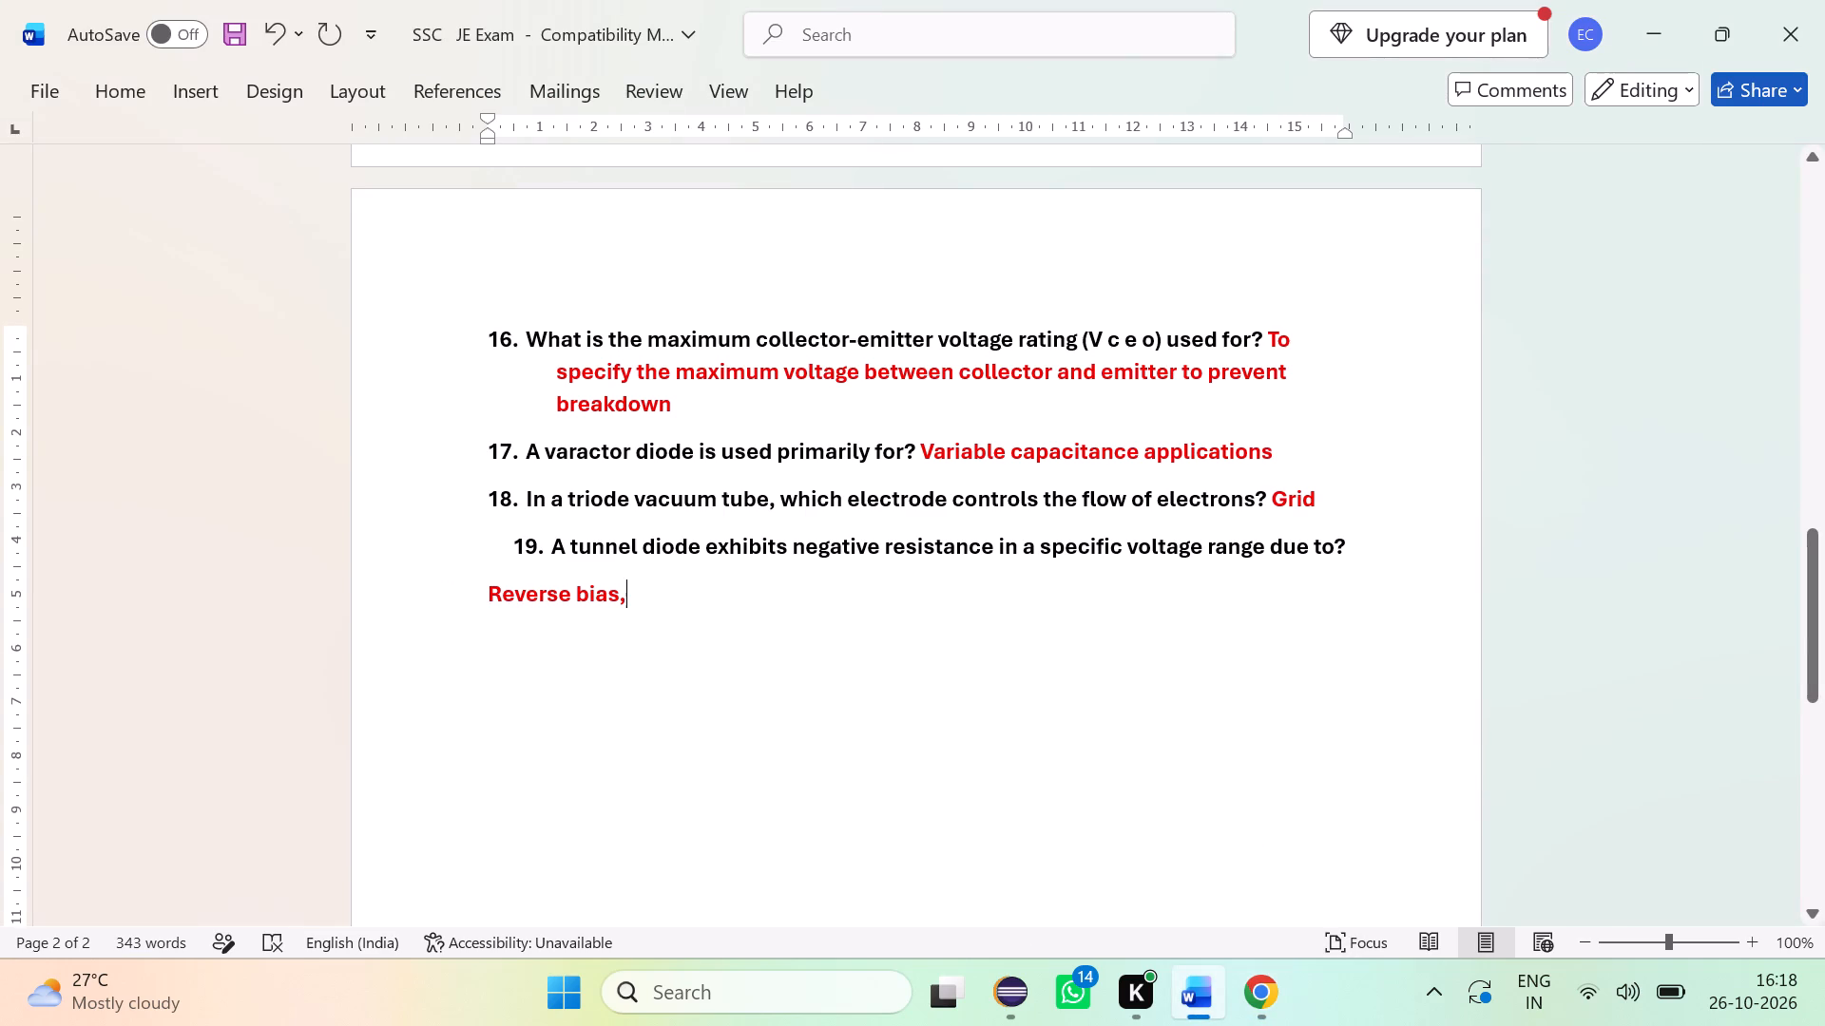
text(Quantu)
key(m)
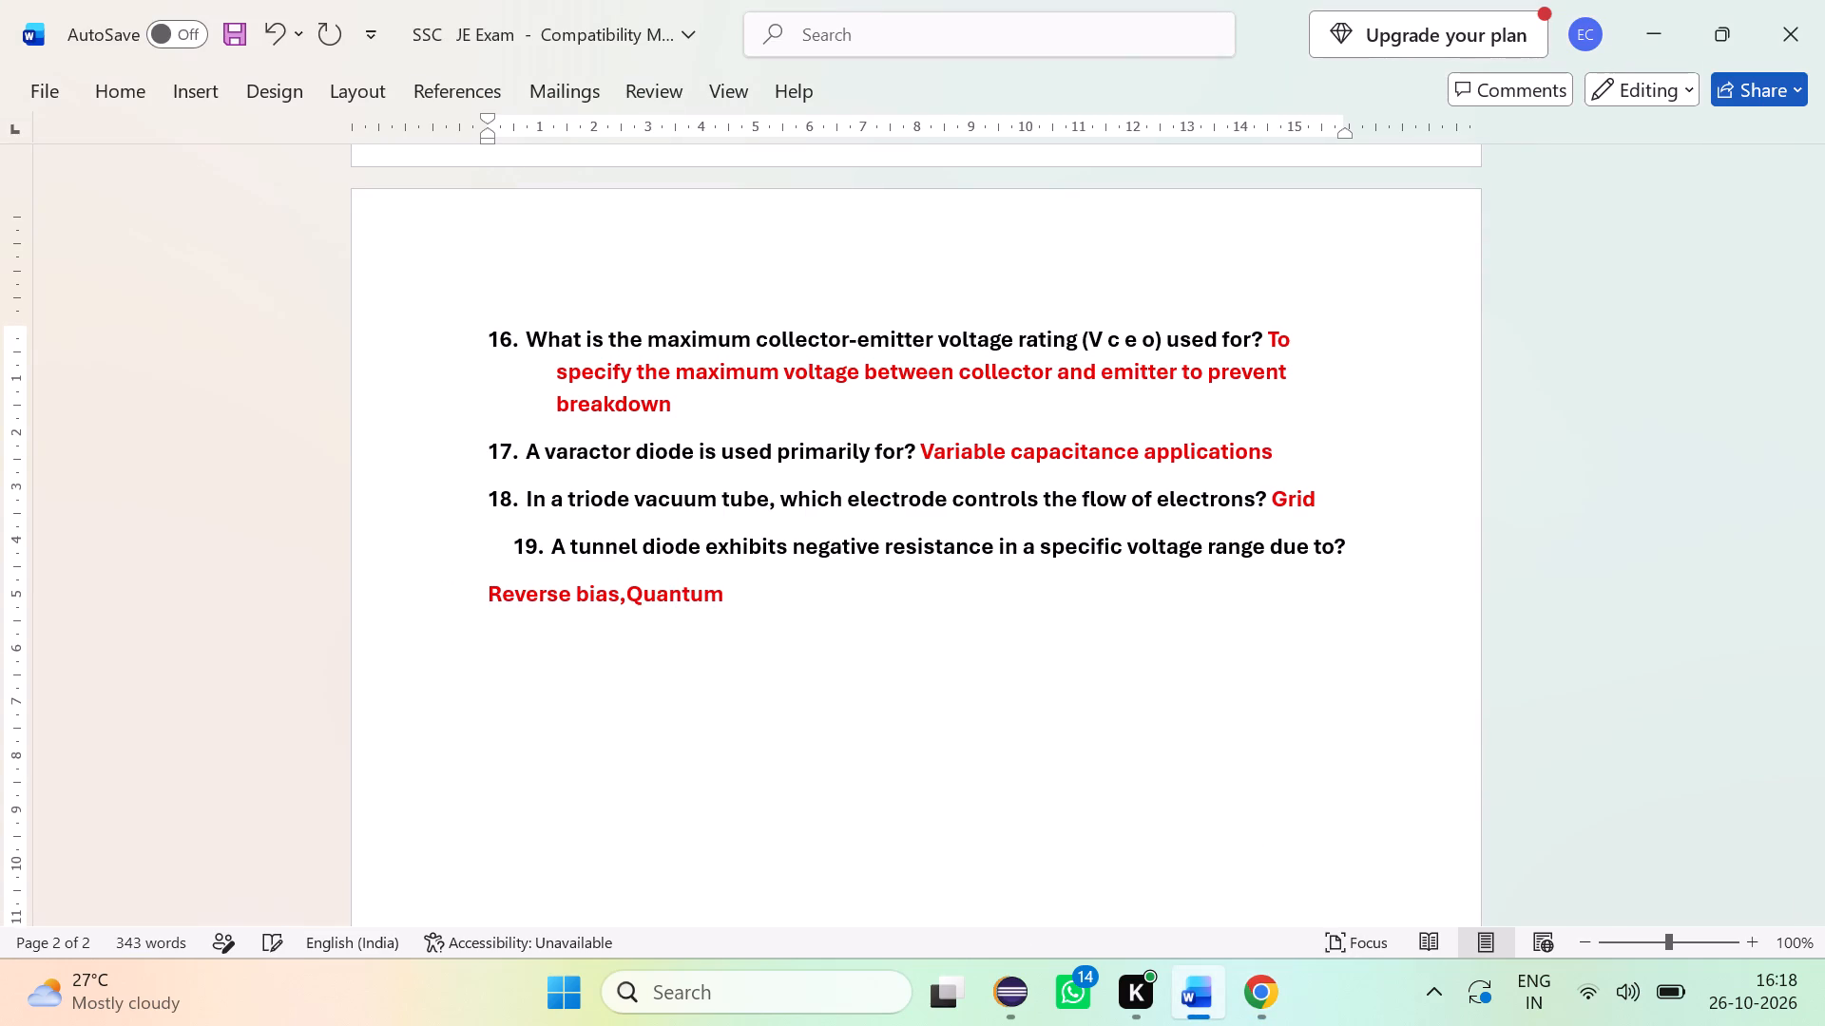
key(space)
key(space)
text(mechanical tunning)
key(space)
text(effect)
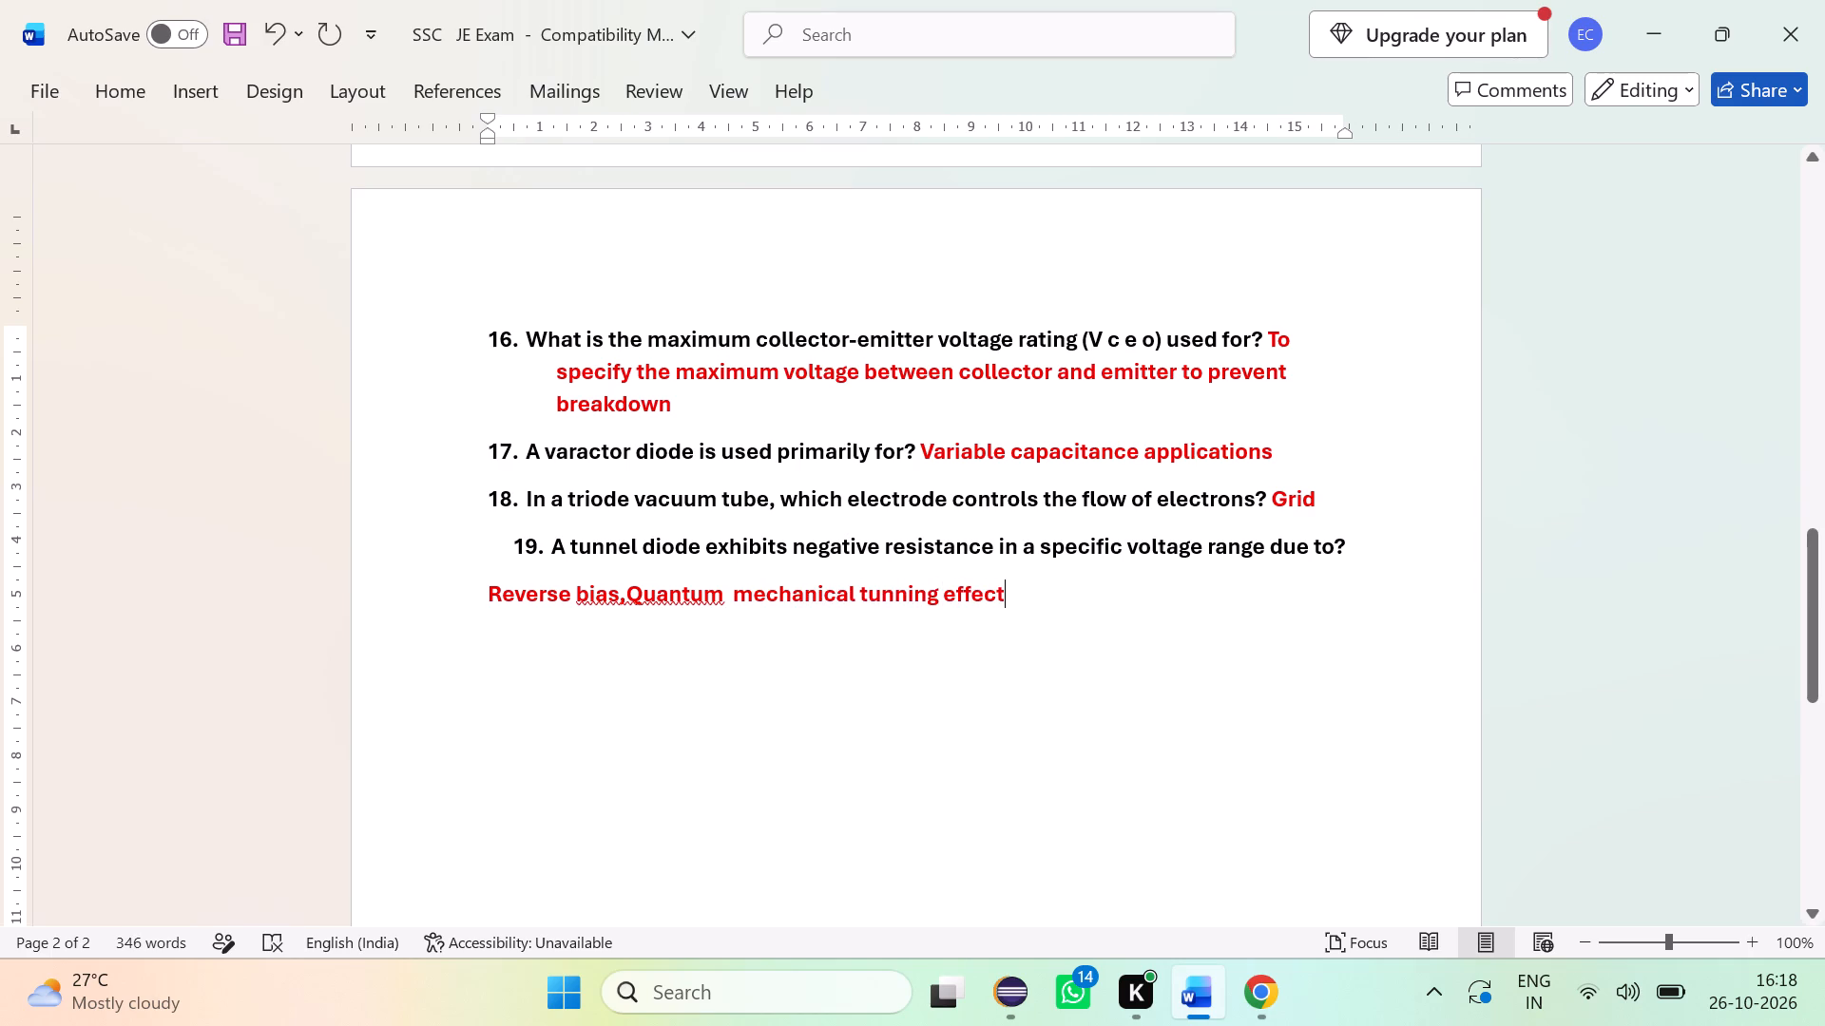
click(626, 599)
key(space)
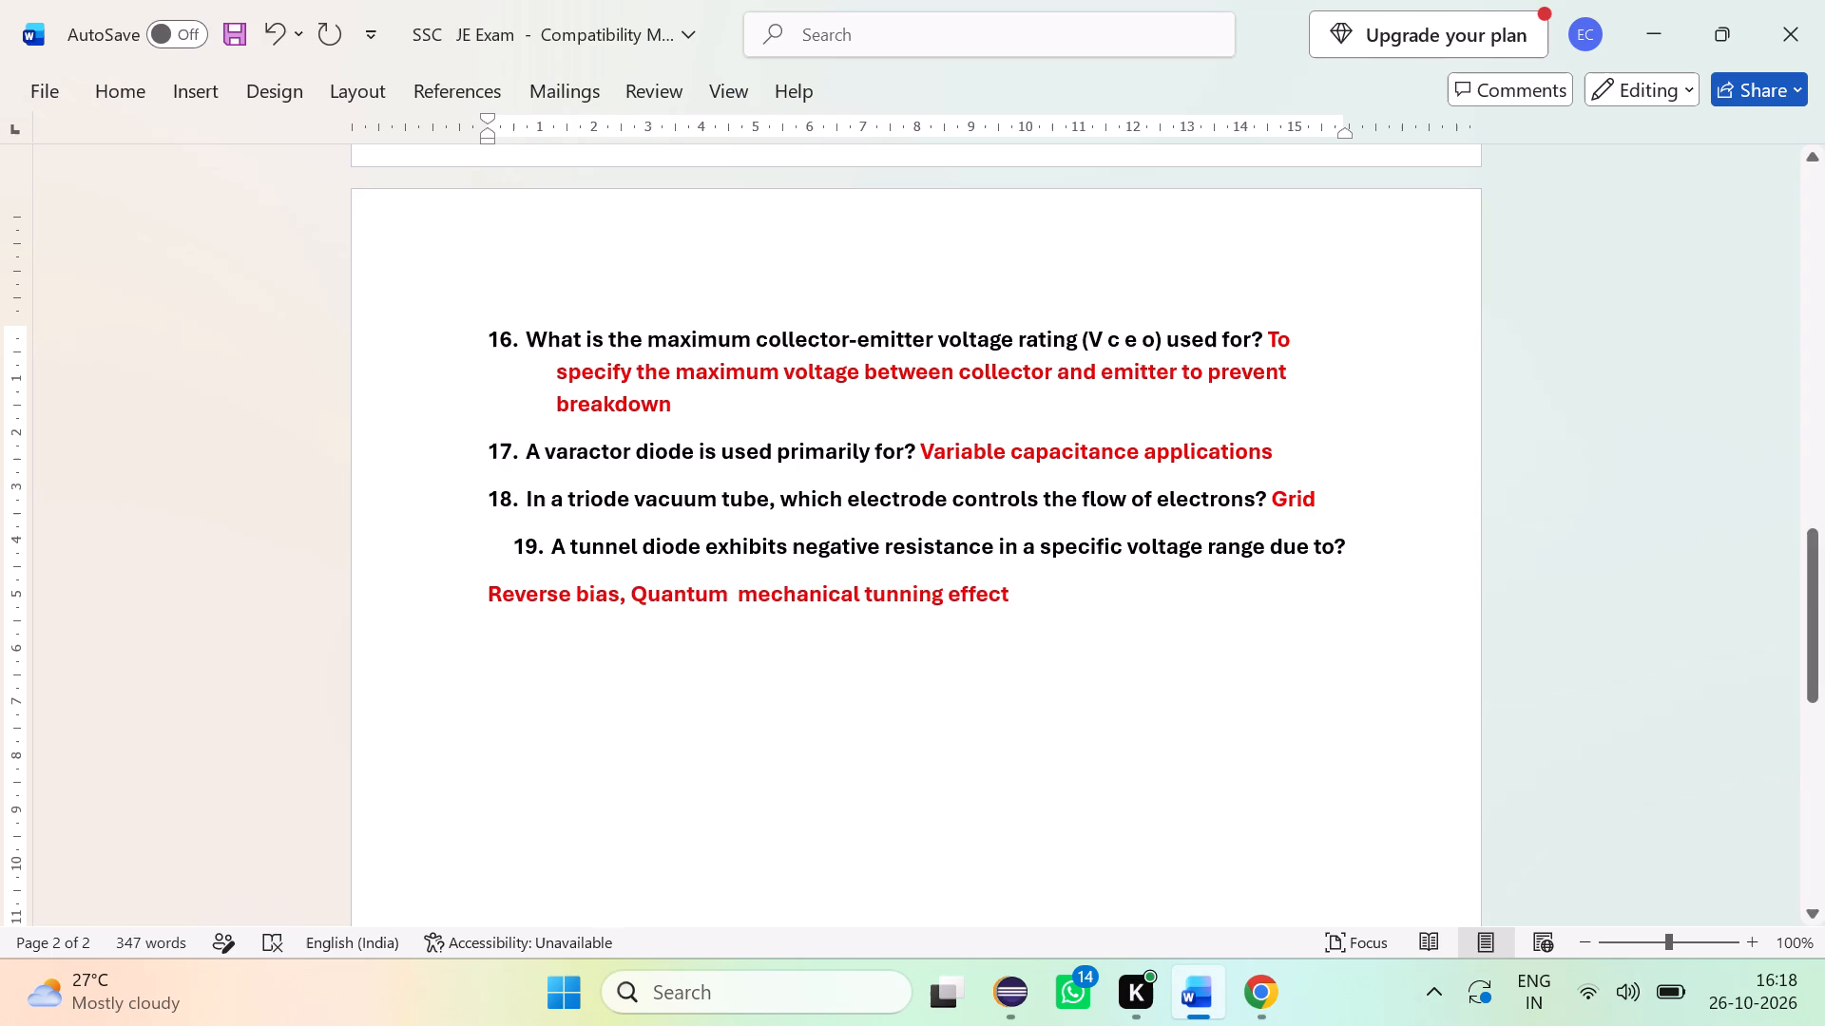
Add a comma and "Hoping Doping" after "effect" in item 19's answer, consulting Q.14's options in Chrome.
click(1028, 607)
key(space)
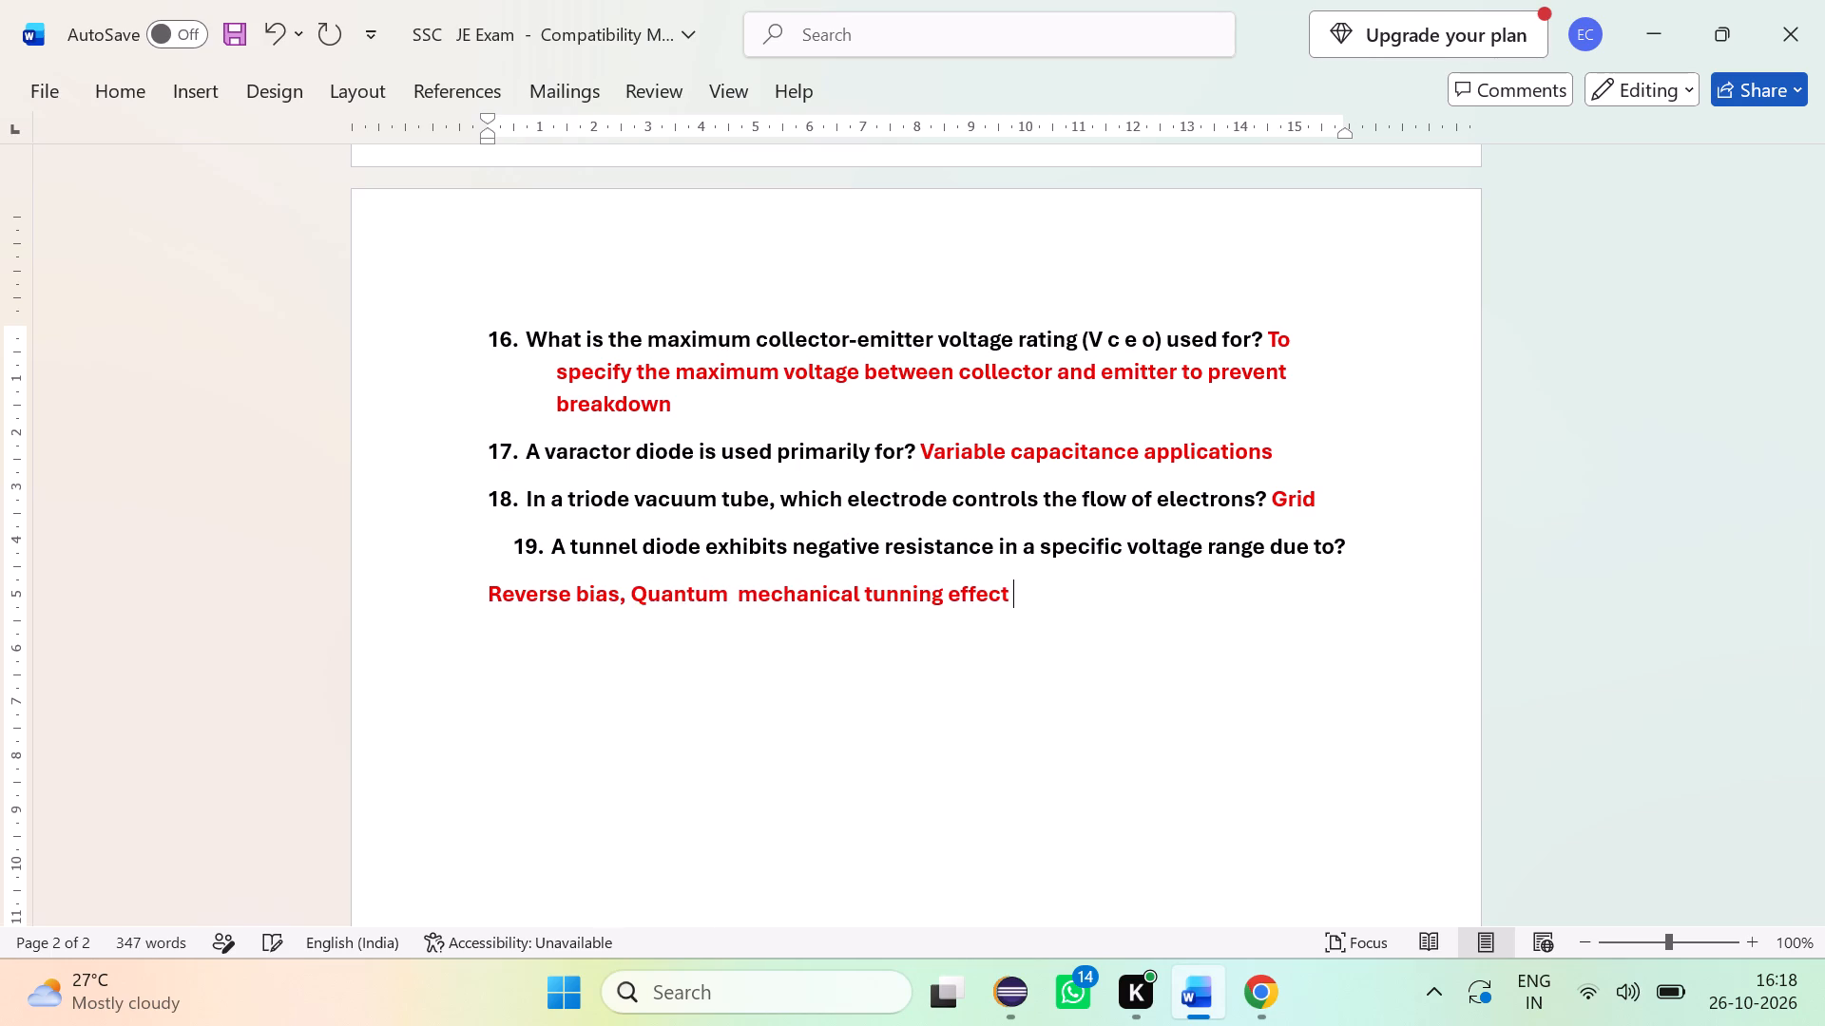
text(,)
click(1267, 984)
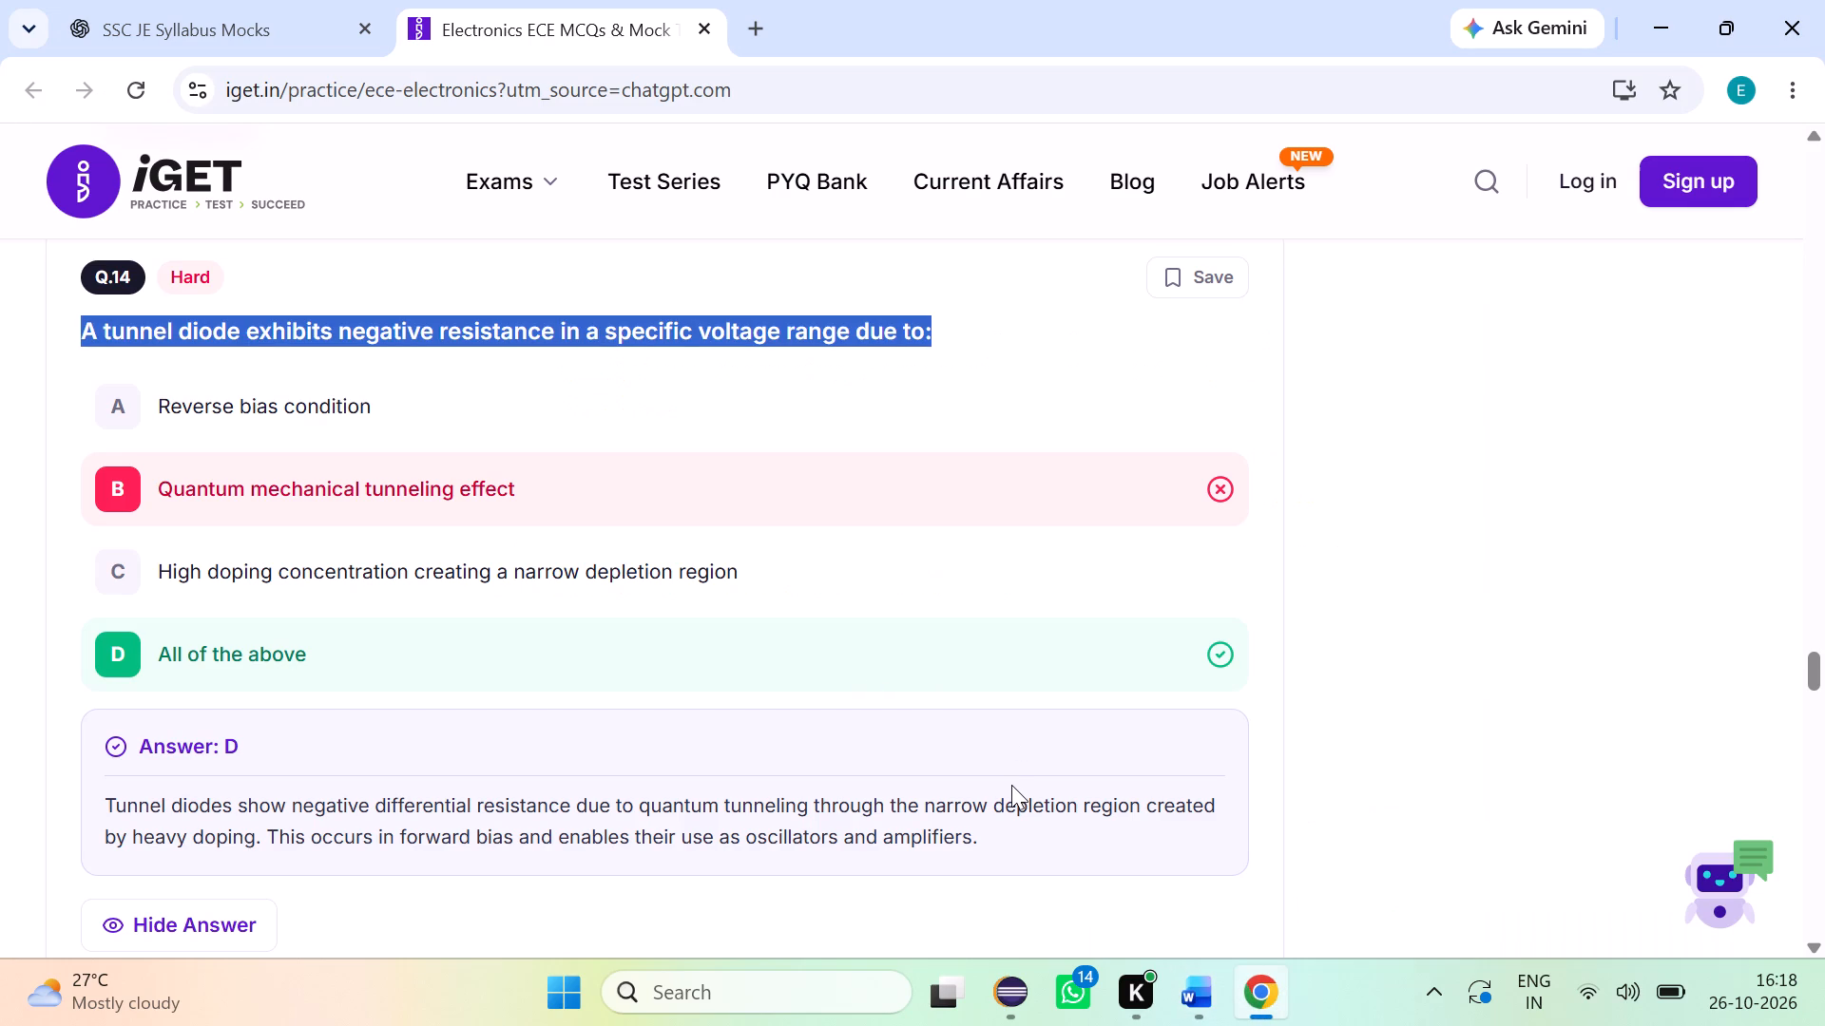
click(1192, 992)
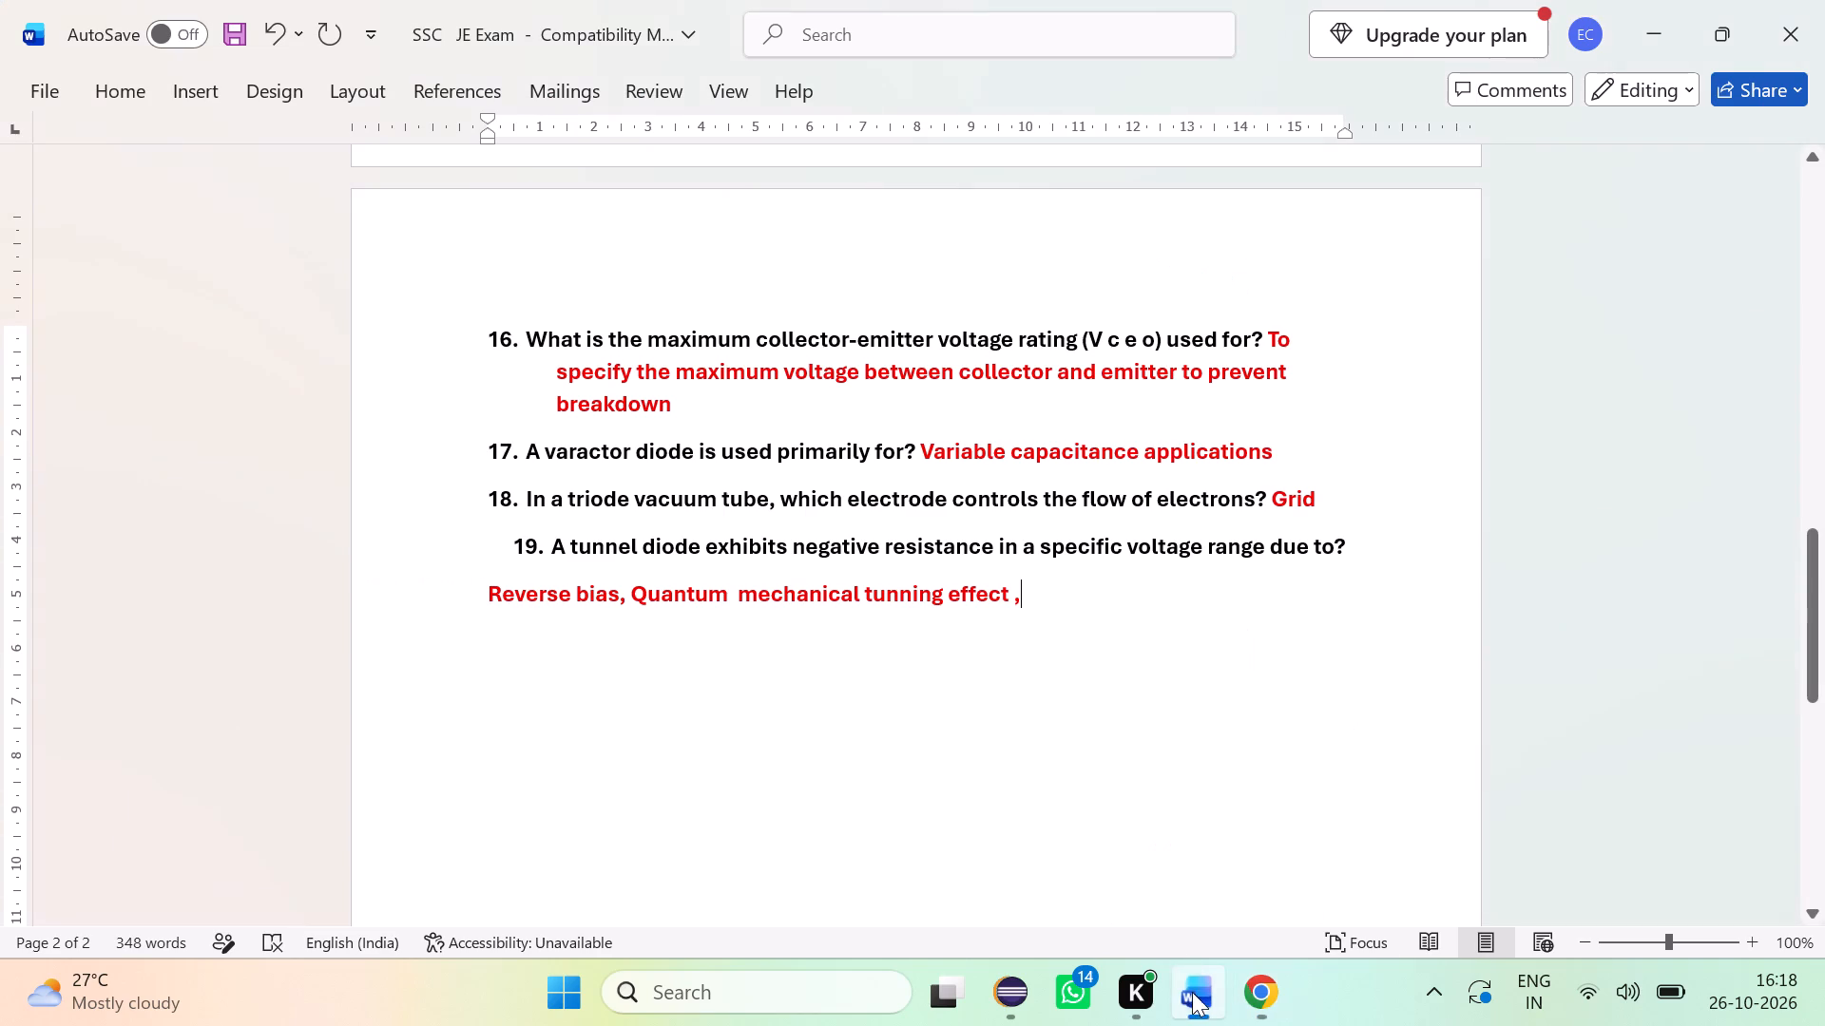
key(space)
text(Hoping Doi)
key(BackSpace)
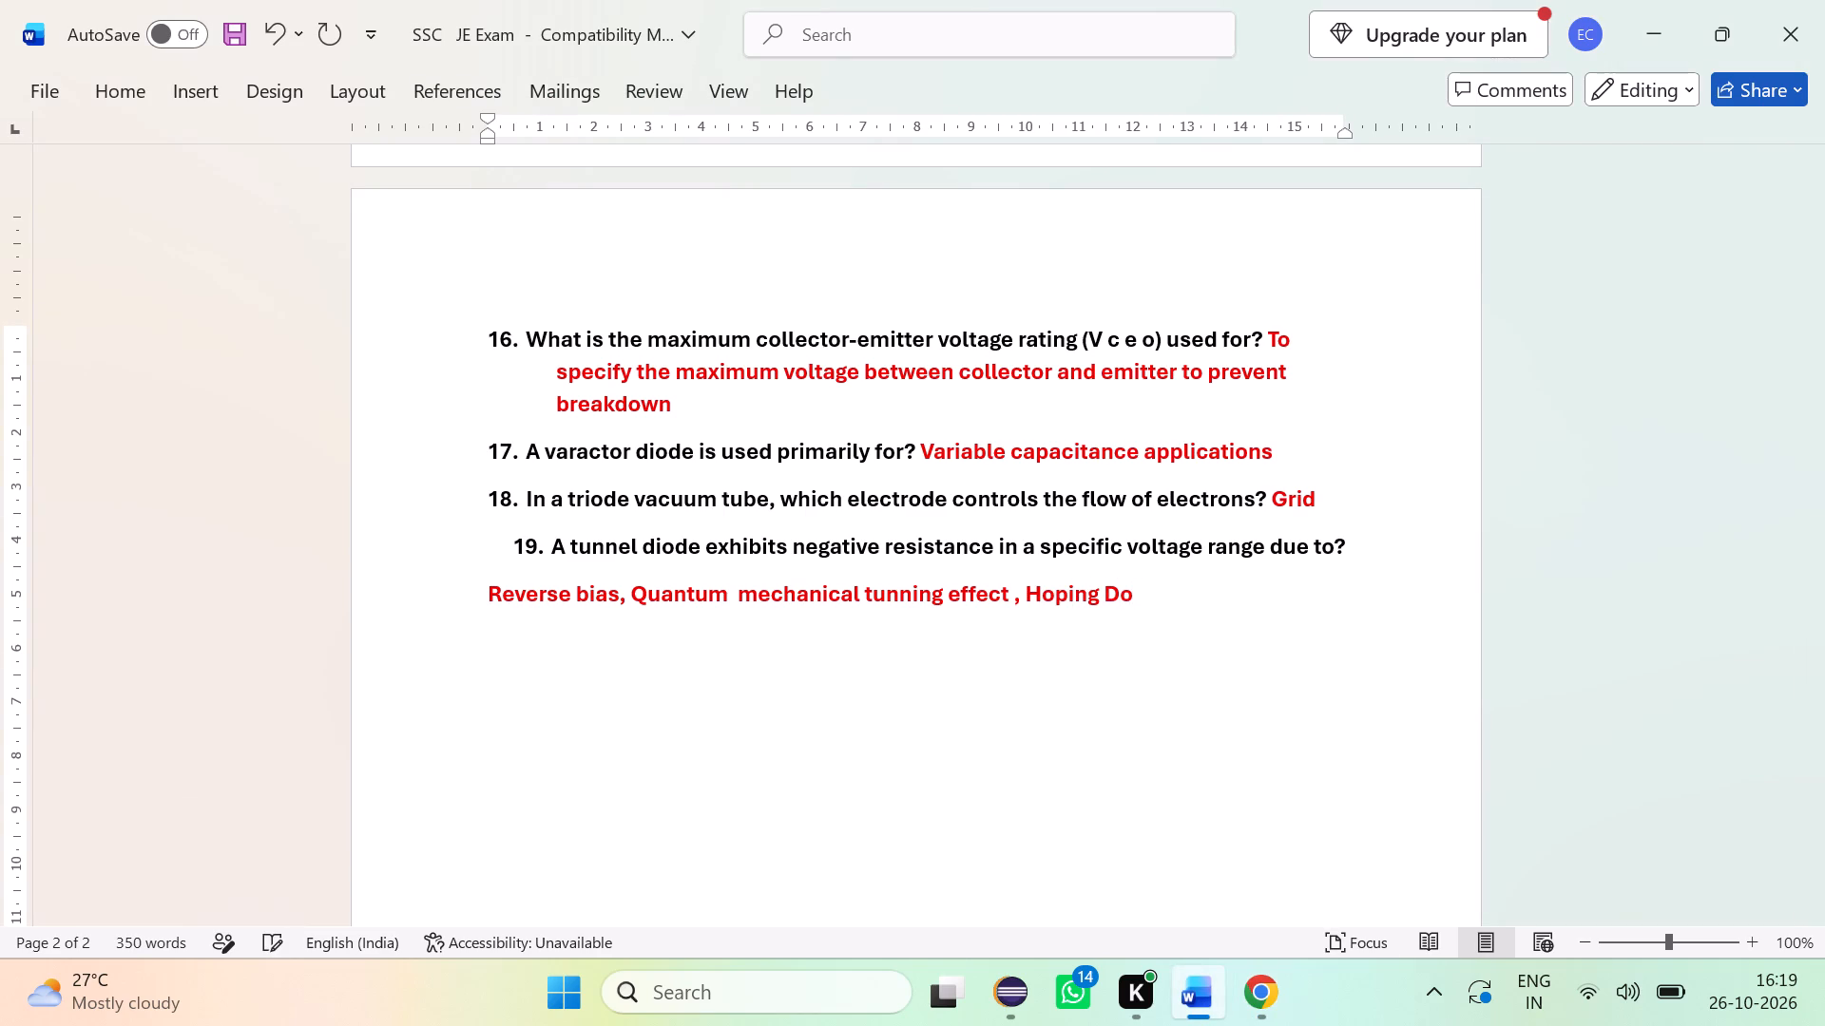
text(ping)
key(space)
Check Q.14's option C in Chrome and replace "Hoping" with "High" in item 19's answer in Word.
click(1258, 996)
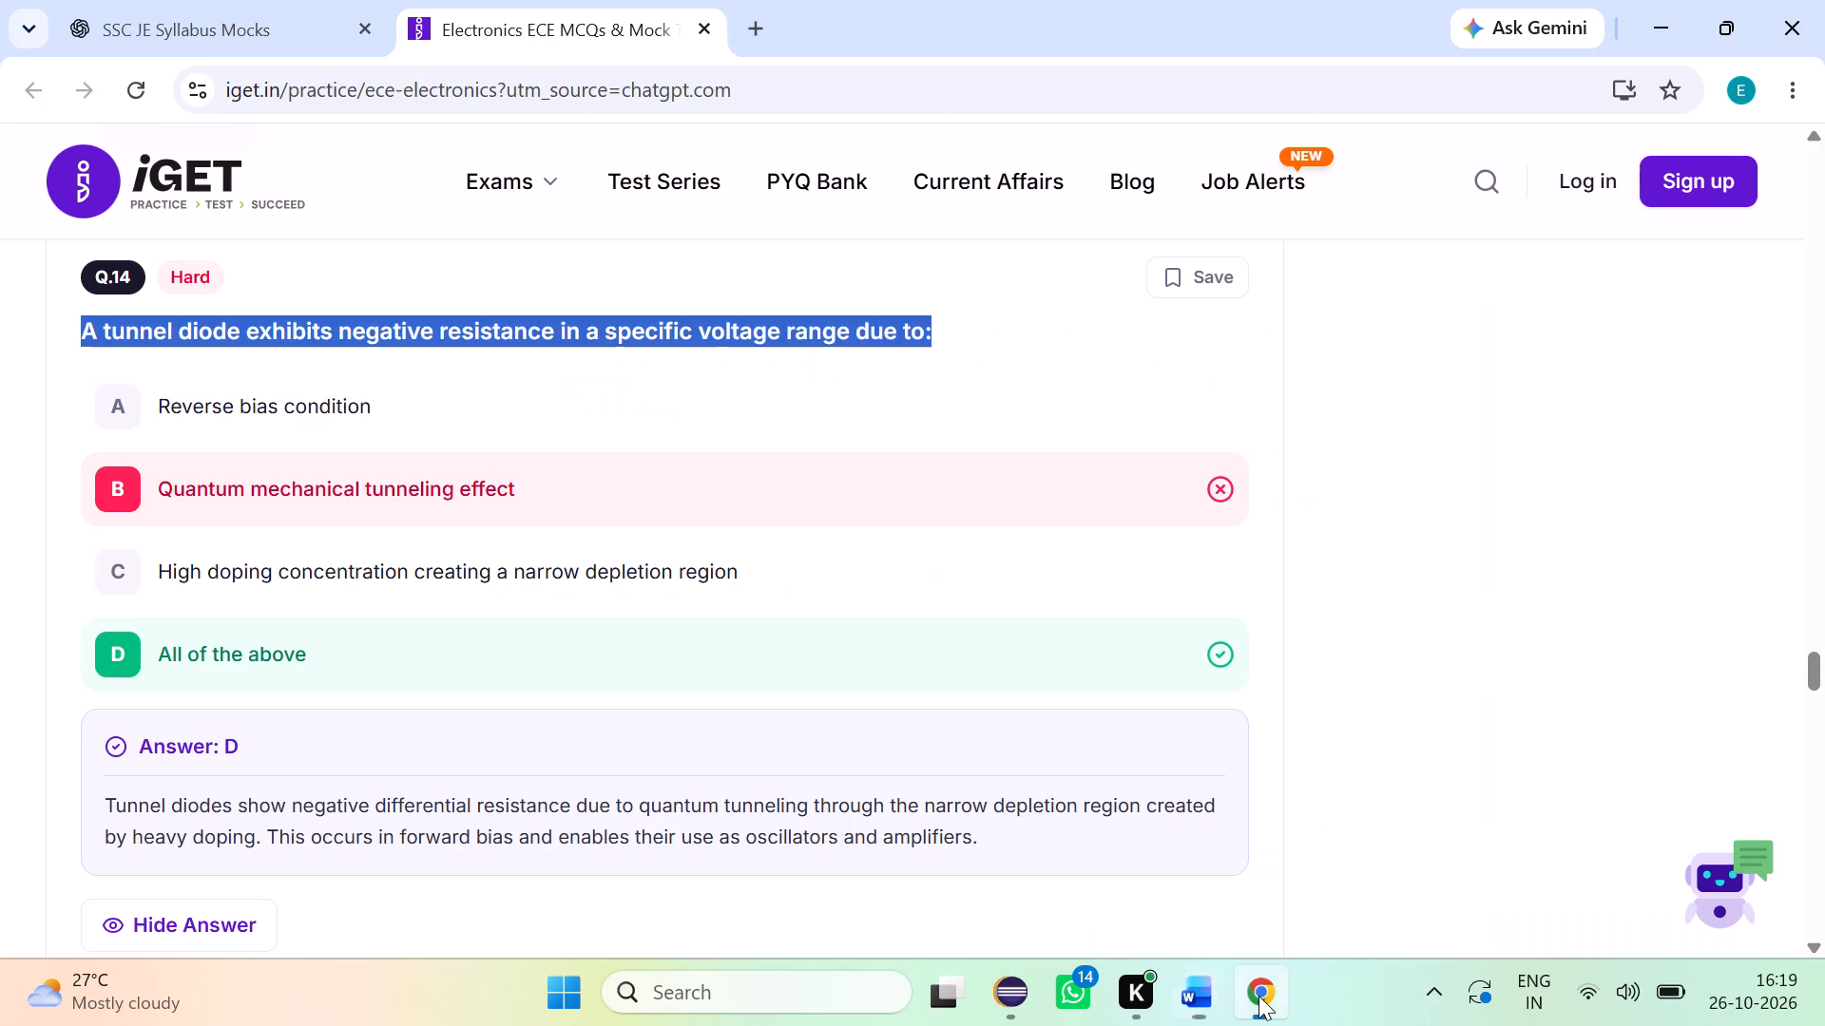
click(1194, 979)
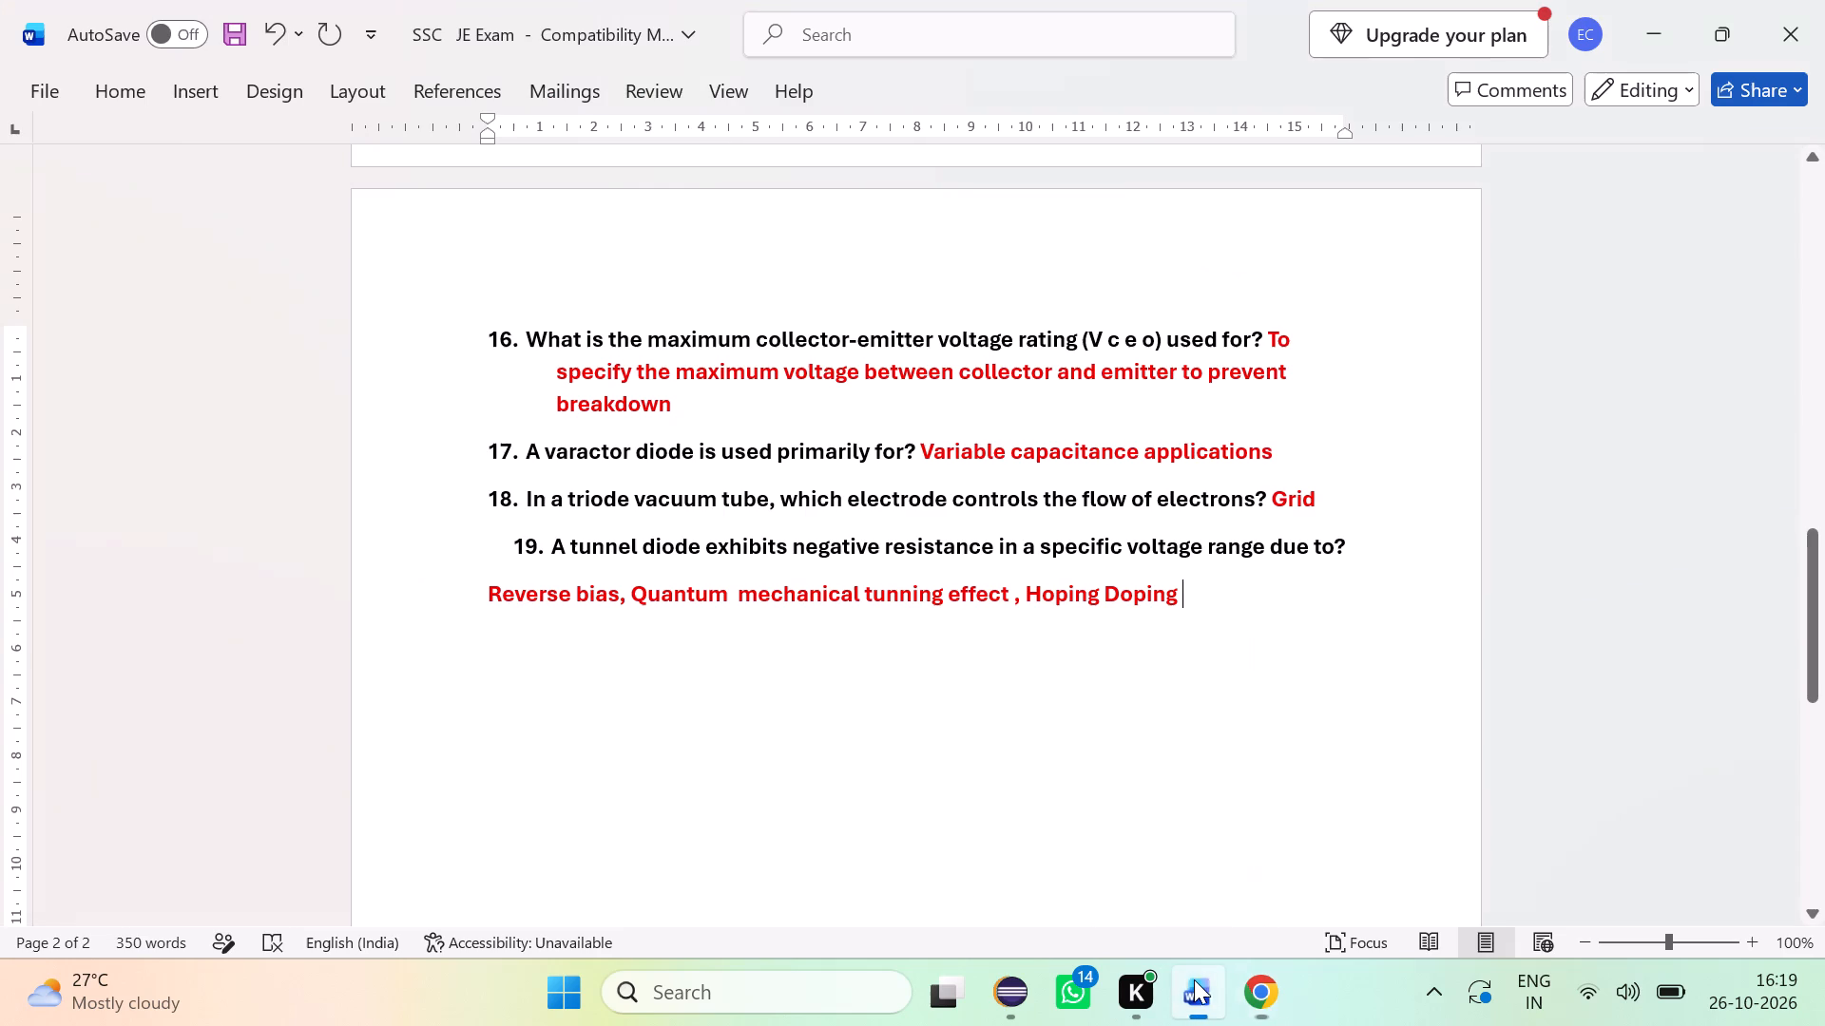
click(1102, 594)
key(BackSpace)
key(BackSpace)
key(BackSpace)
key(BackSpace)
key(BackSpace)
key(BackSpace)
text(igh)
key(space)
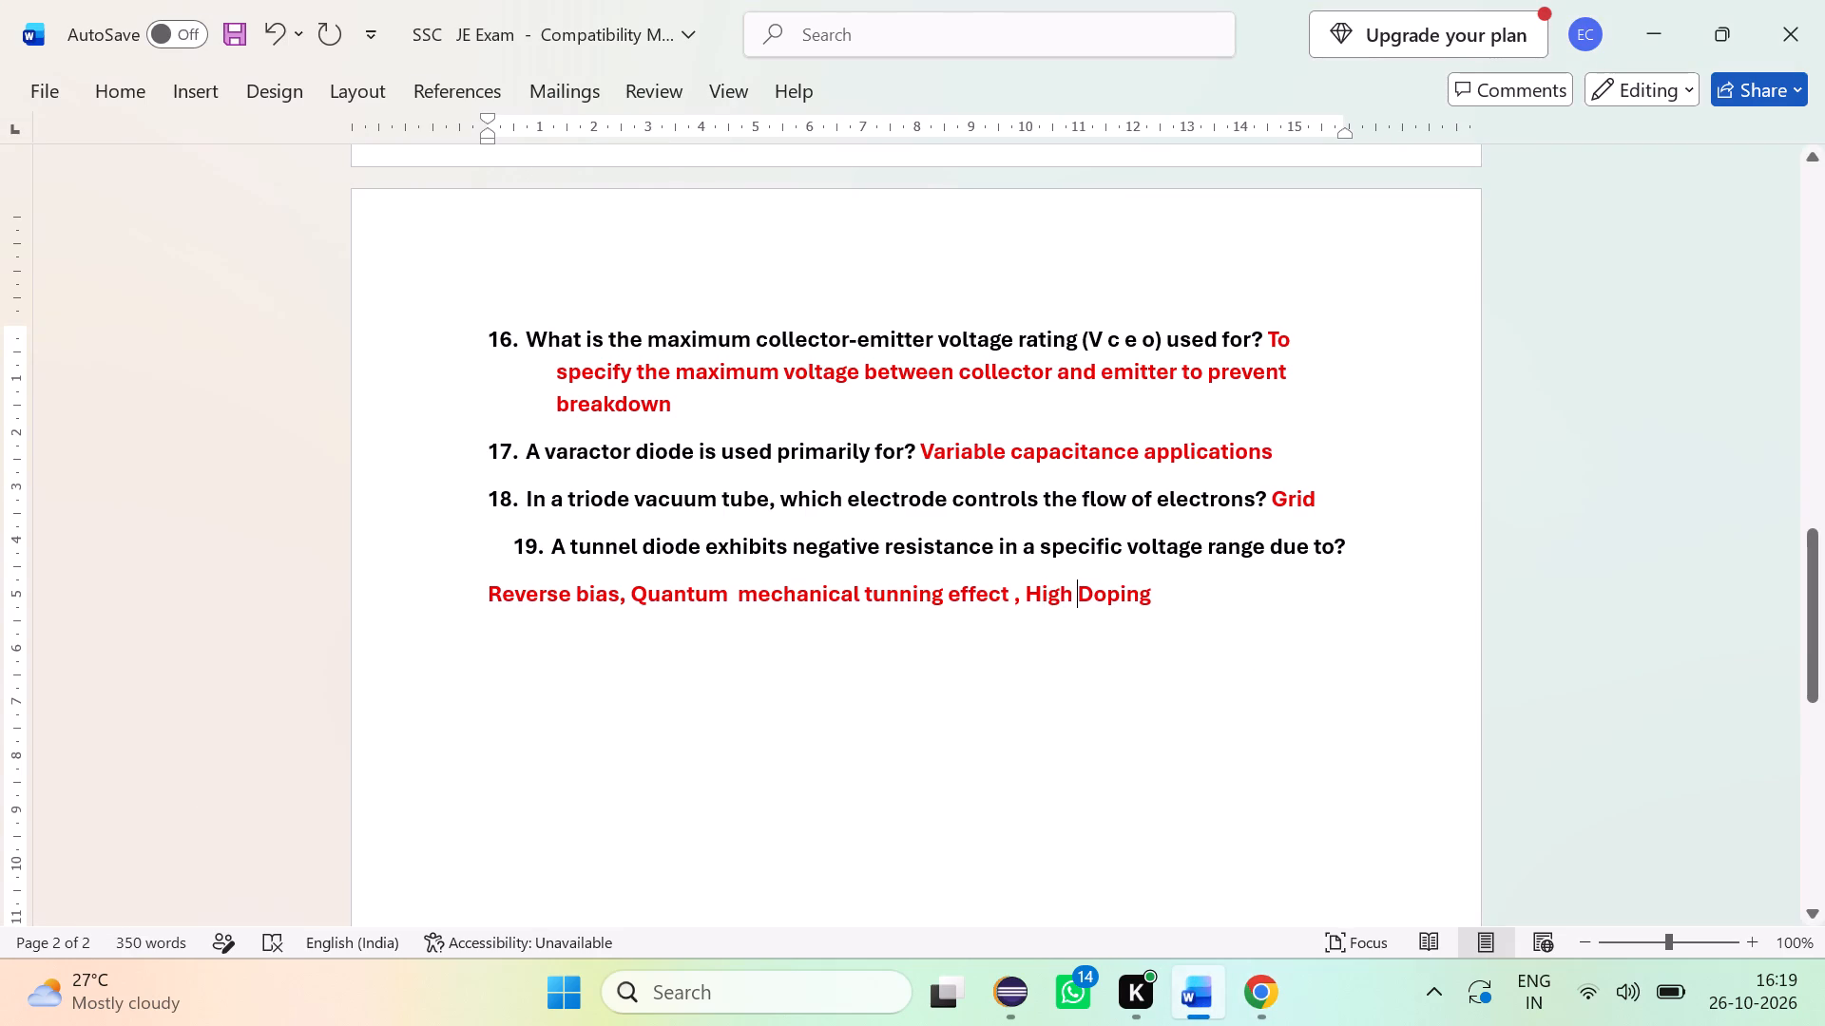
click(1148, 603)
key(space)
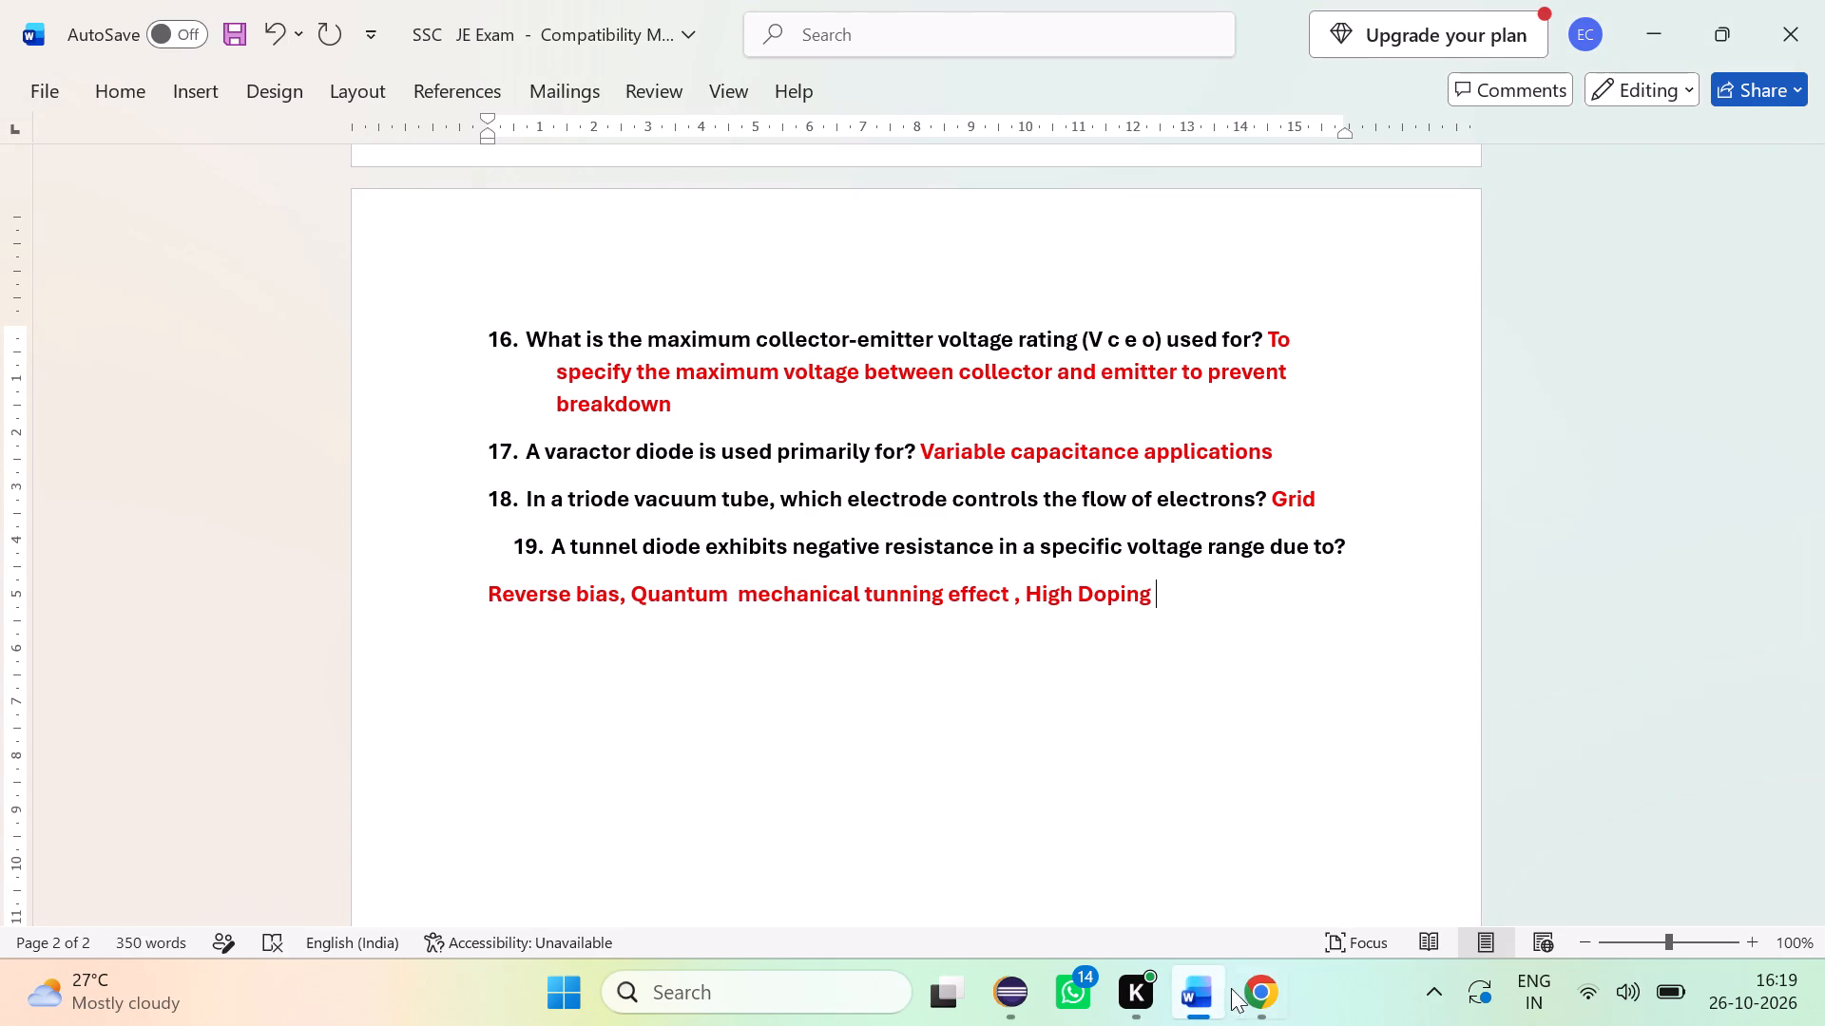
Add "concentration creating" after "High Doping" in item 19's answer in Word, consulting Q.14's option C in Chrome.
click(1242, 988)
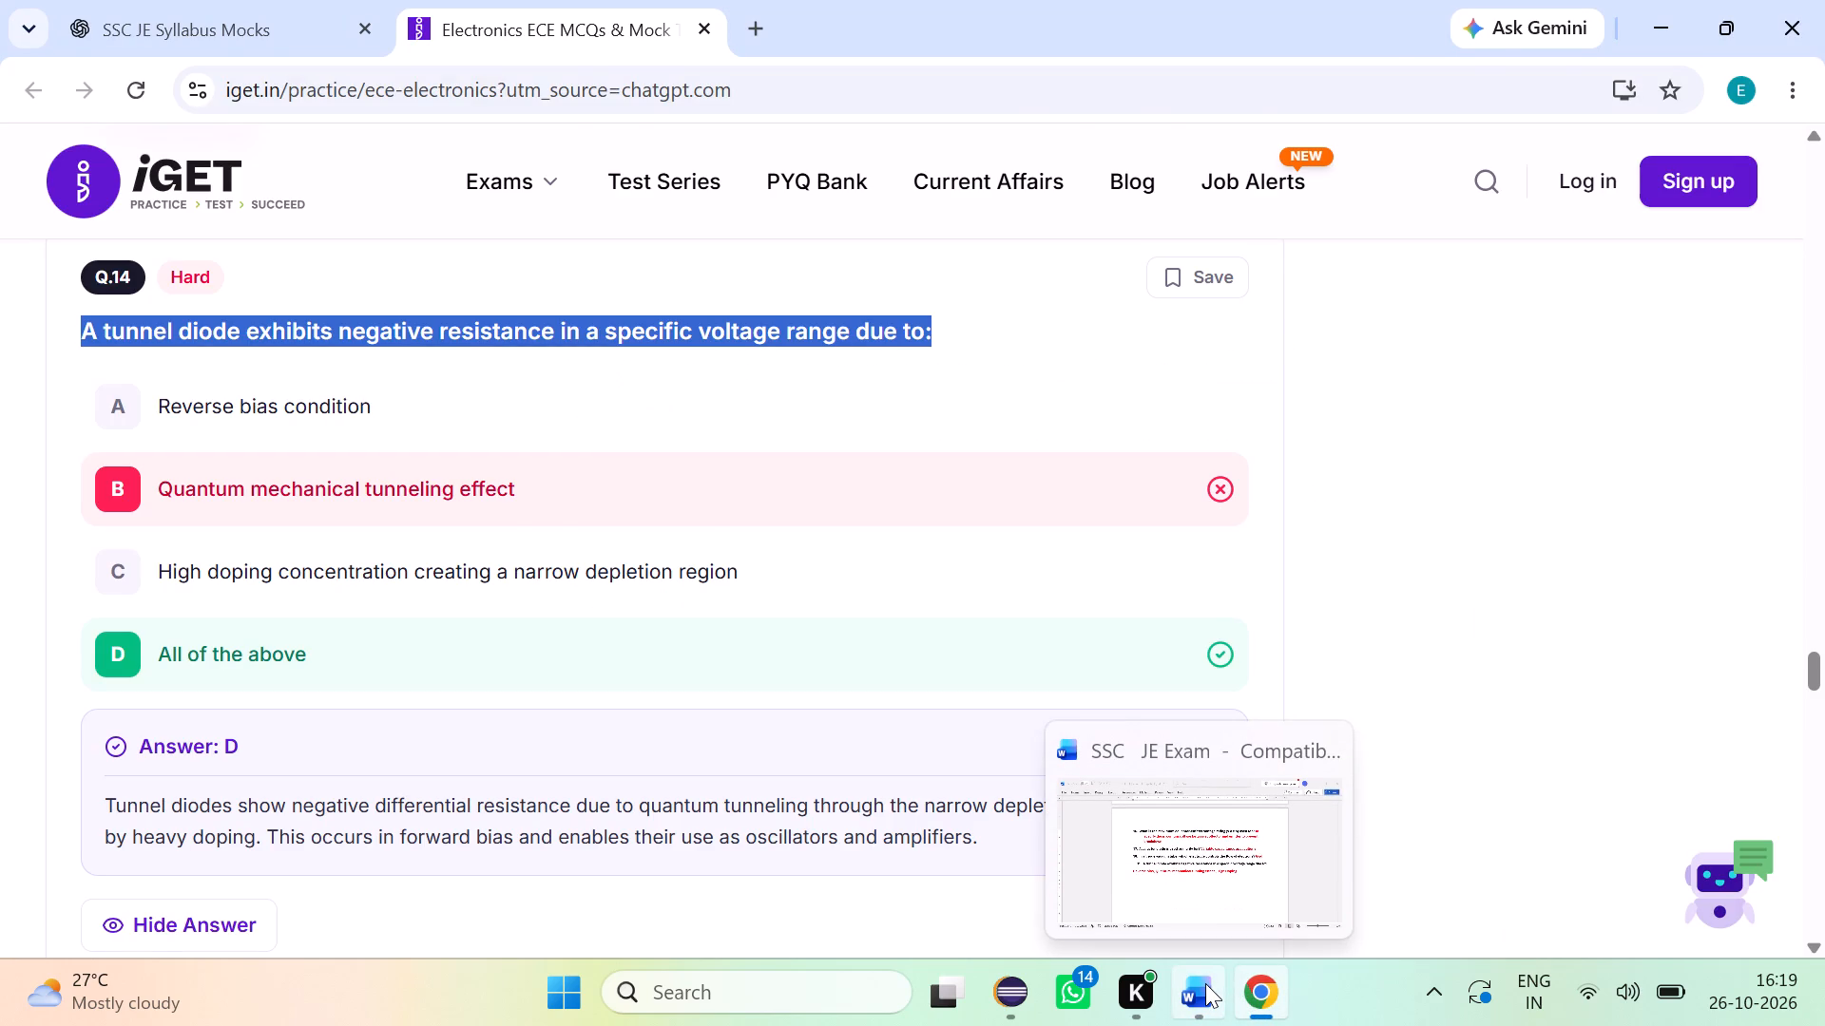
click(1205, 983)
text(conce)
text(ntratio)
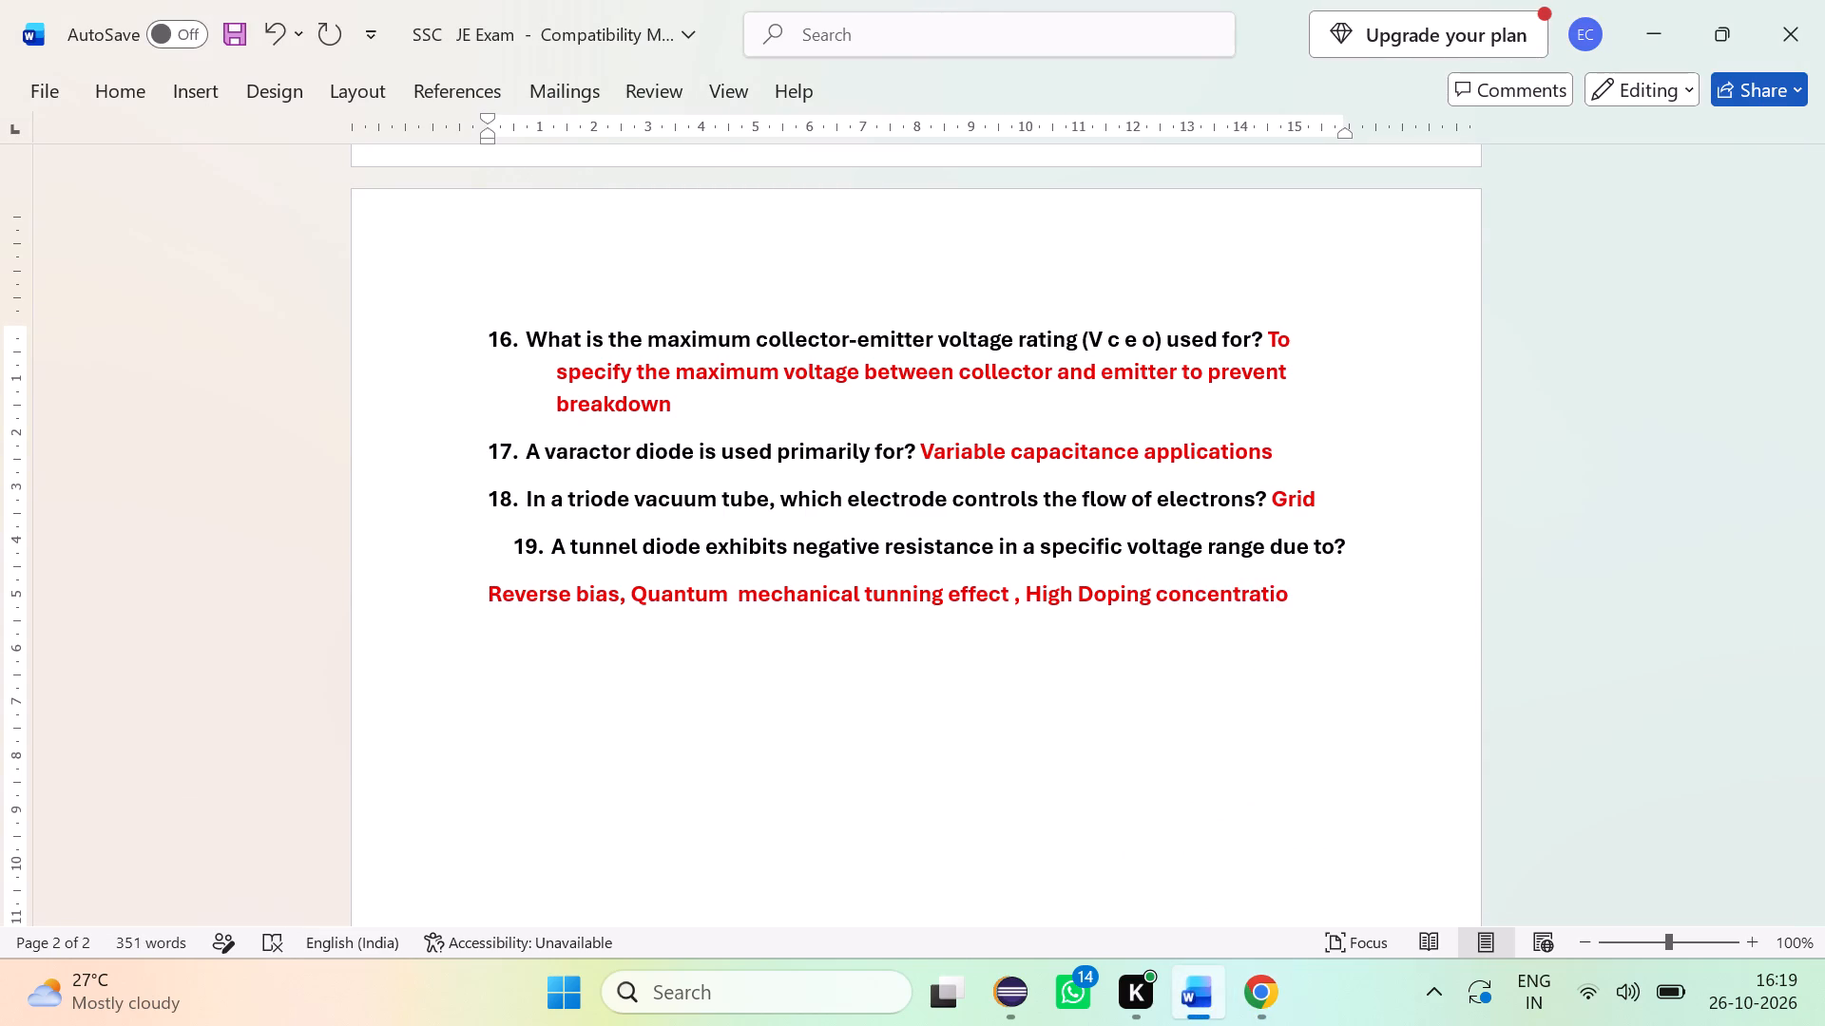
key(space)
text(creating)
key(space)
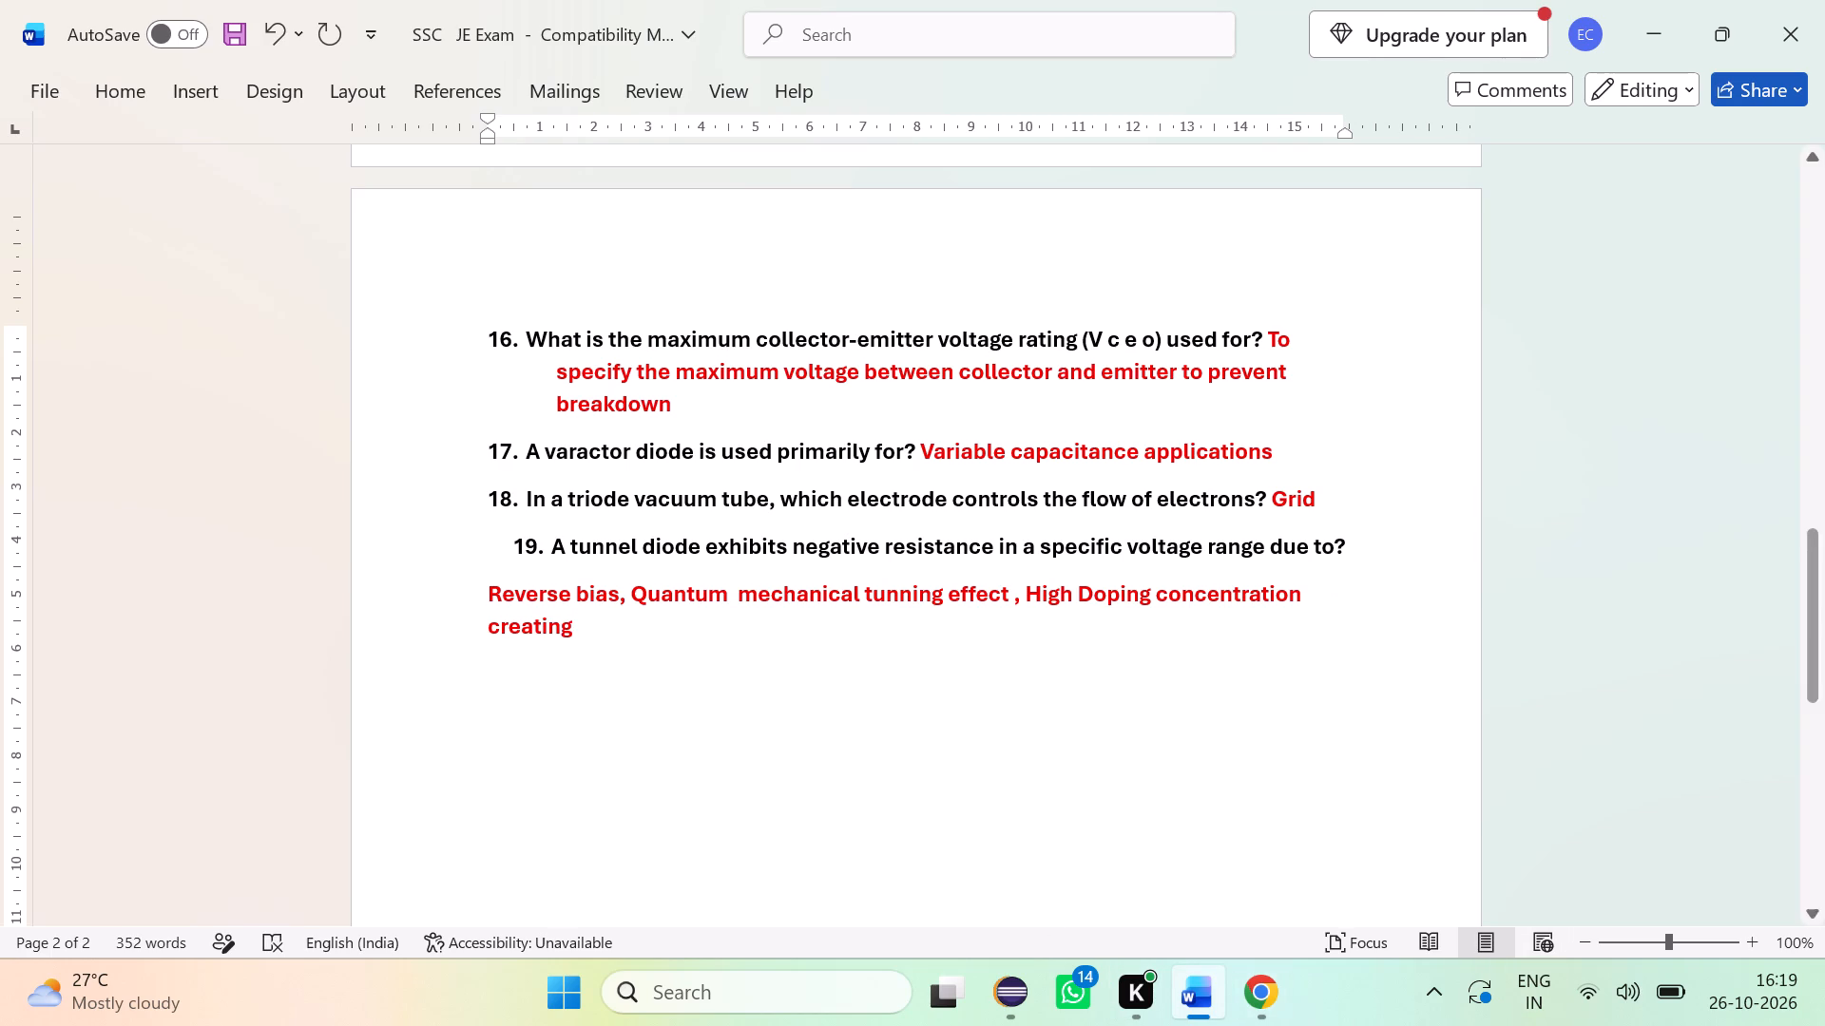
Complete item 19's answer in Word with "a narrow depletion region", checking Q.14's option C in Chrome, and end the line.
click(1263, 975)
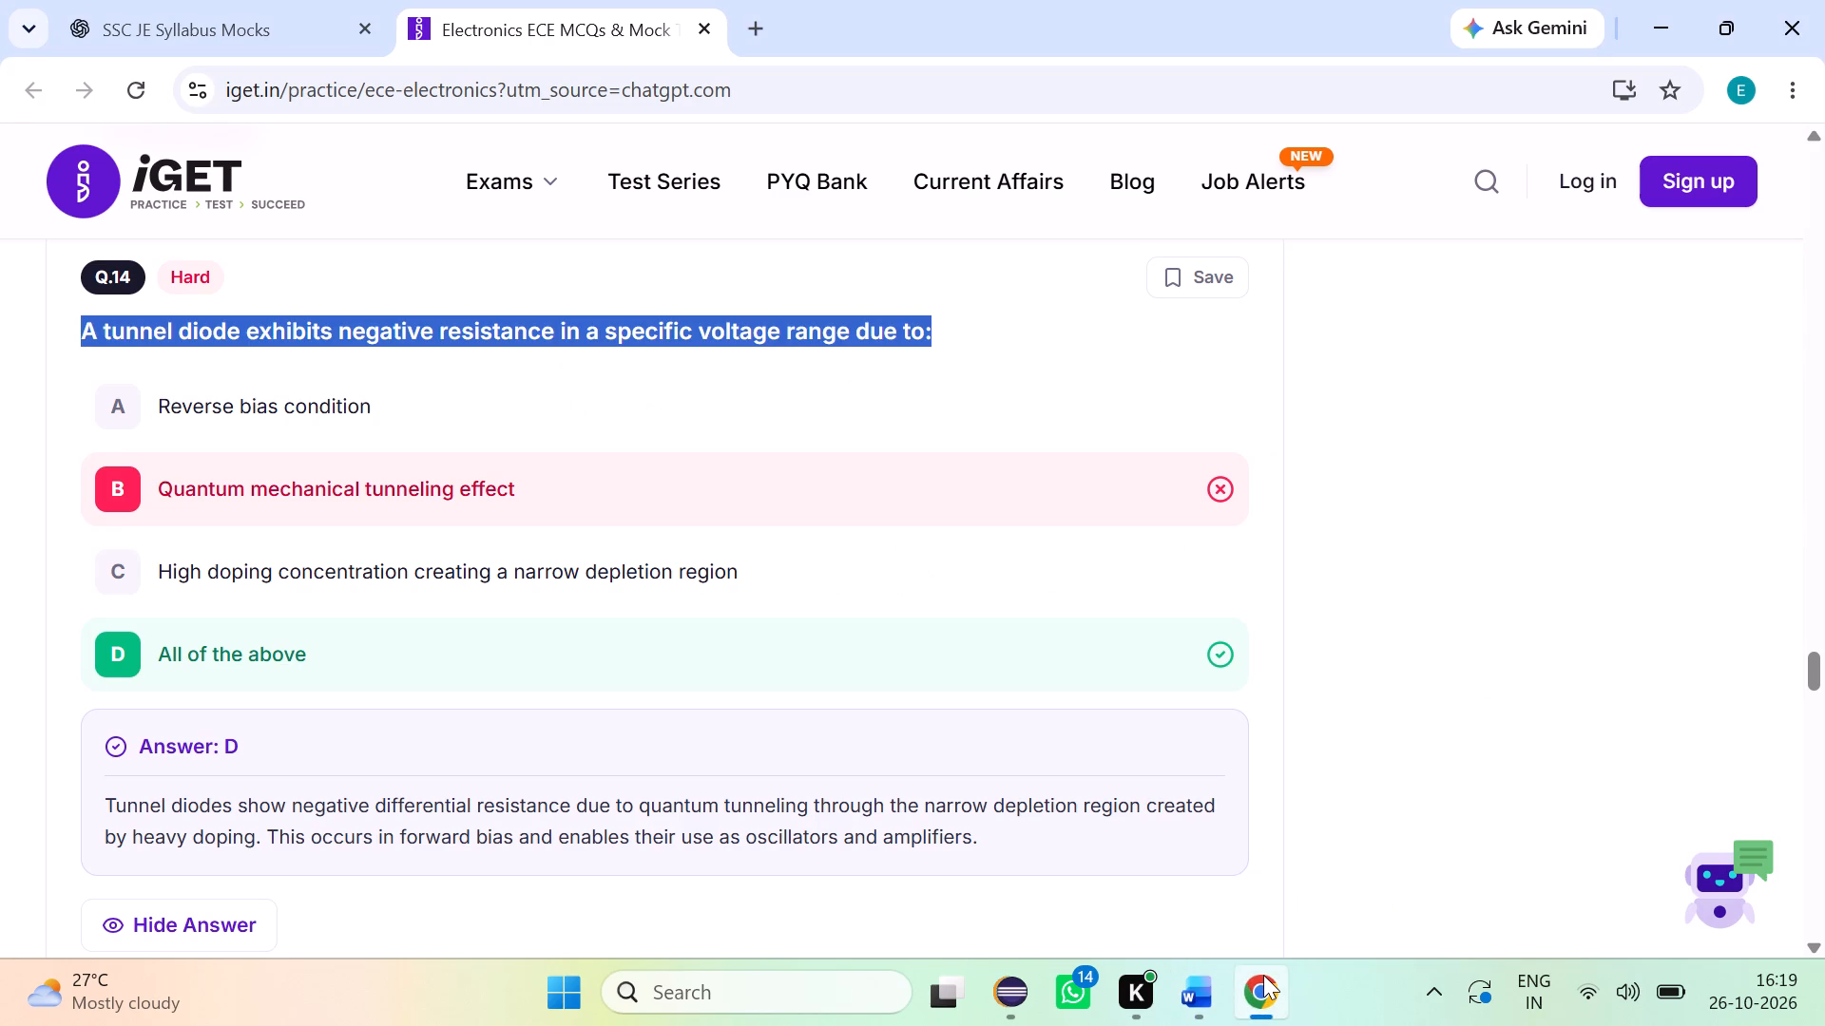
click(1207, 1001)
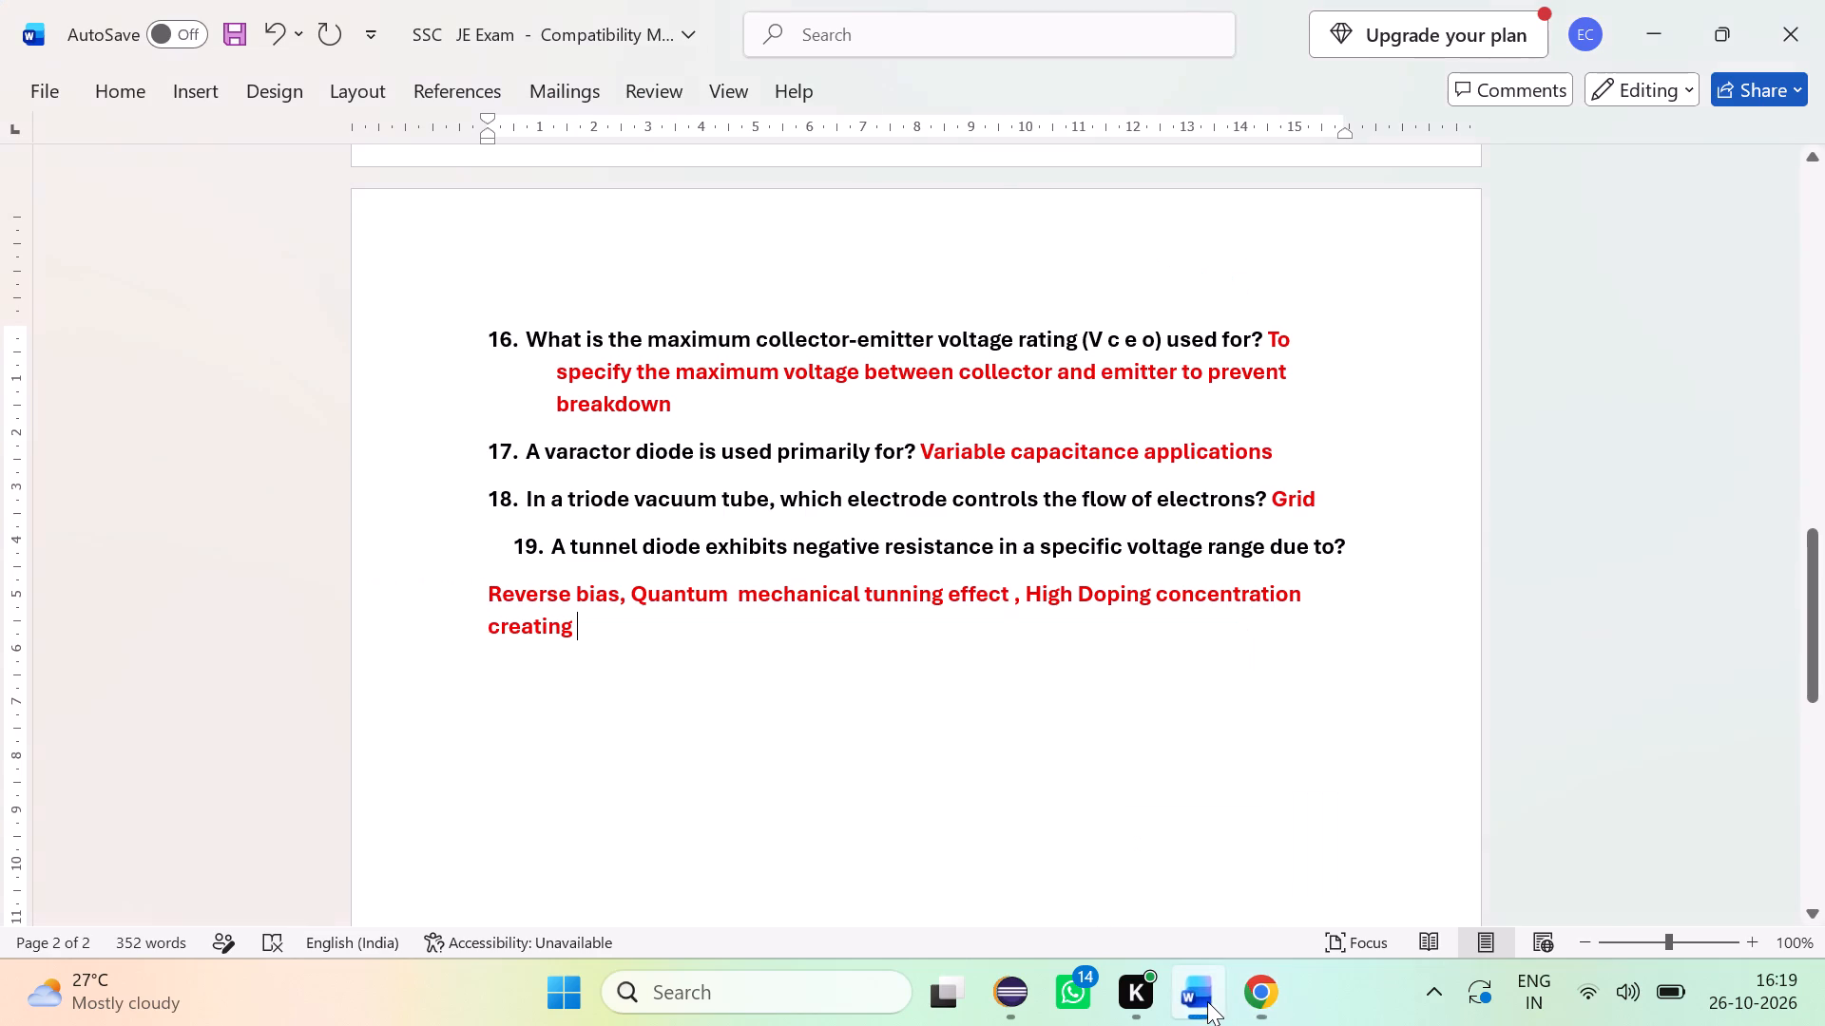
text(an)
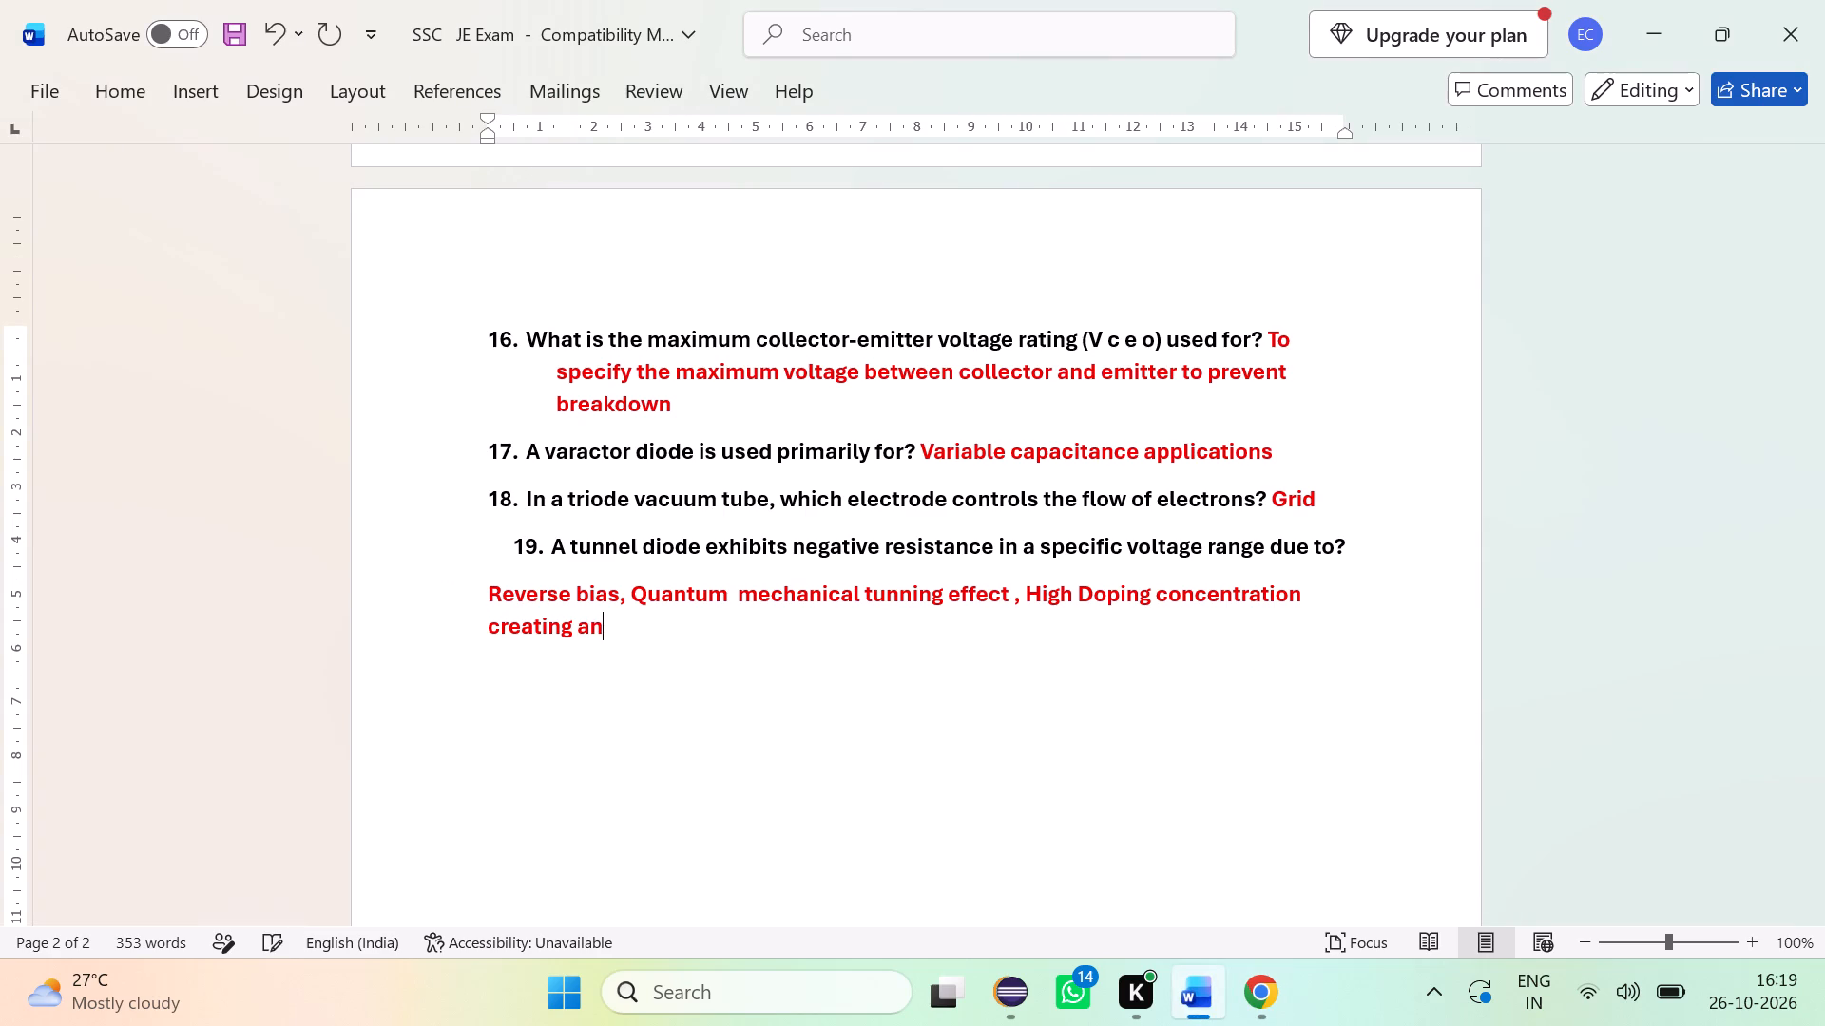
key(BackSpace)
key(space)
text(narro)
key(w)
key(space)
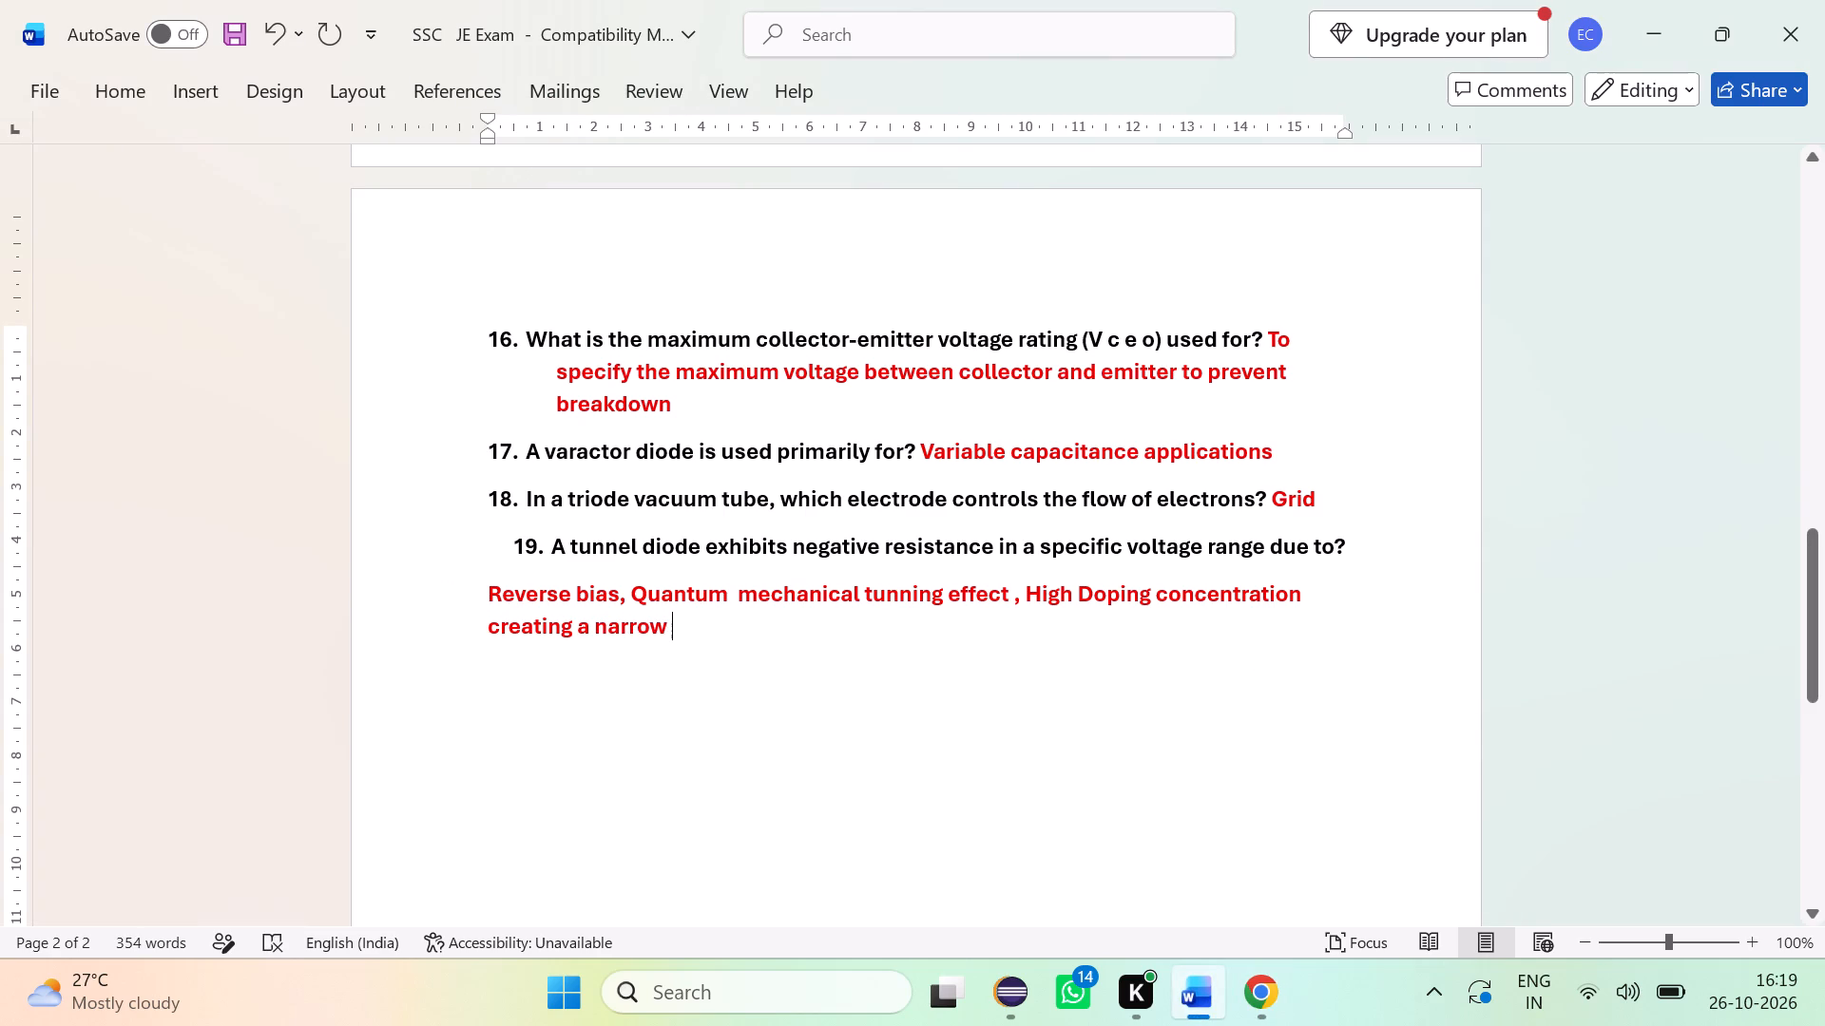
click(1269, 998)
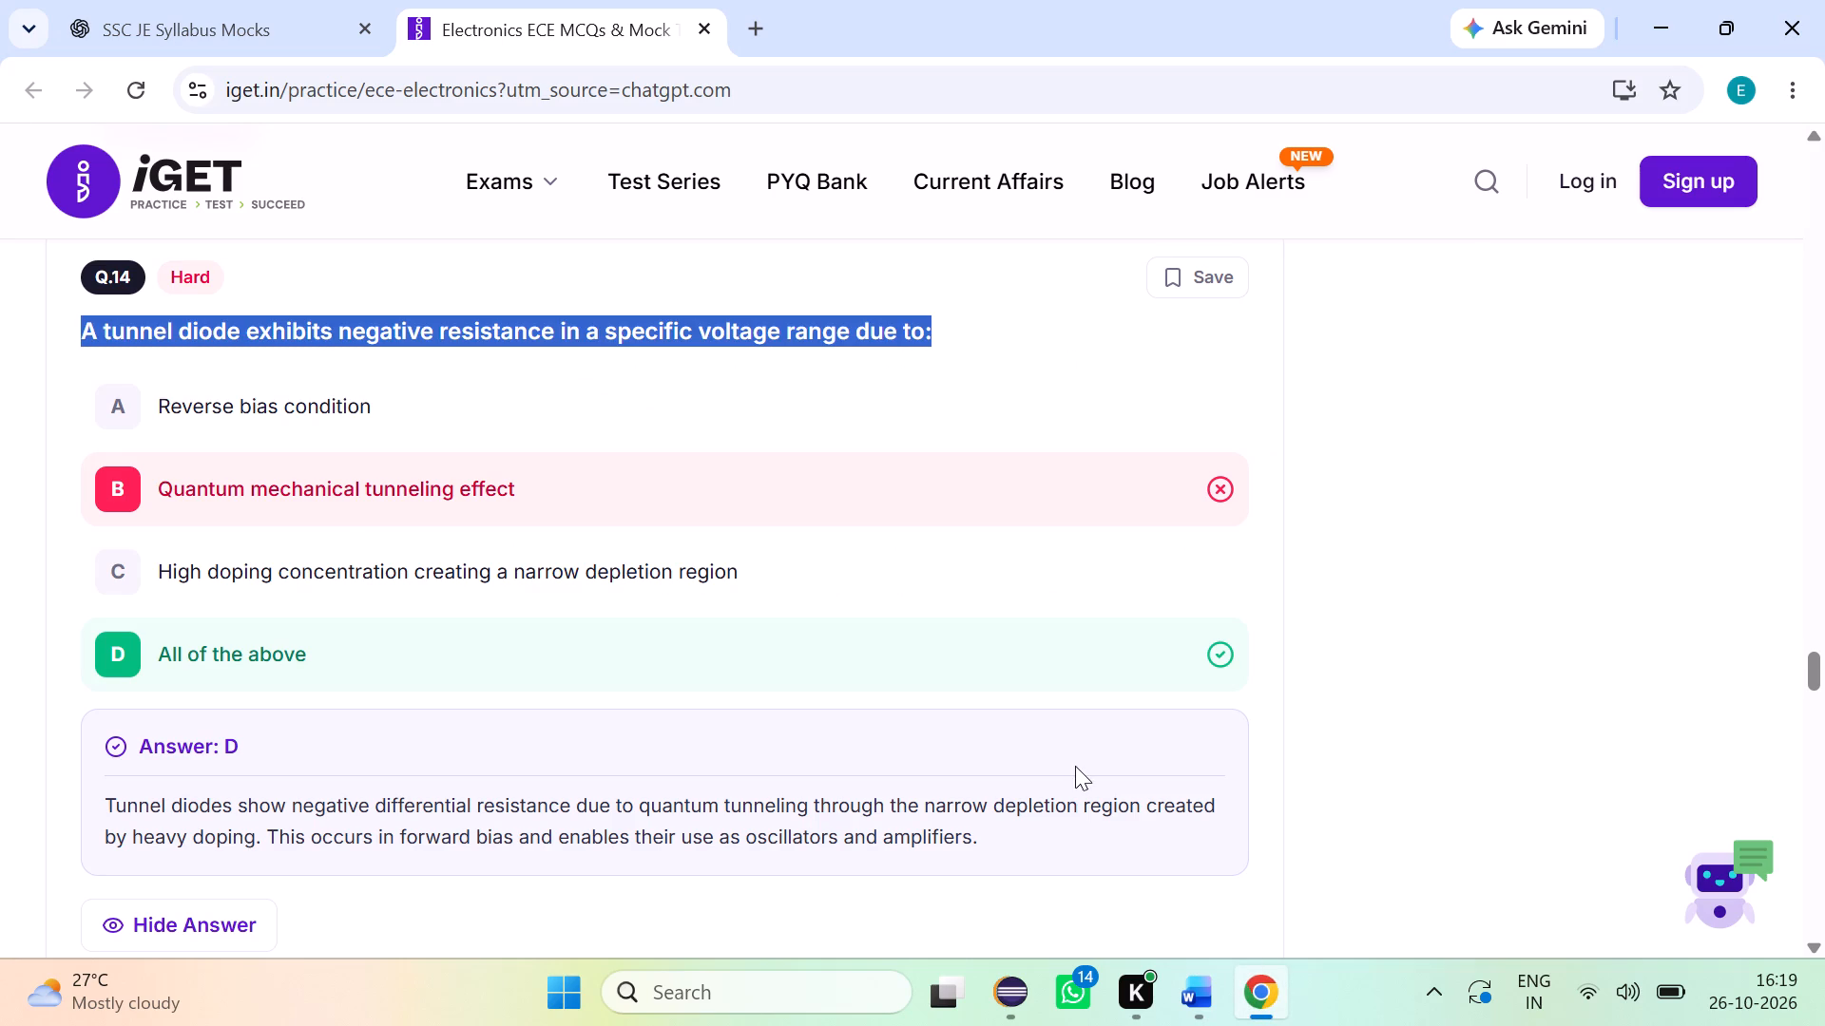
click(1196, 988)
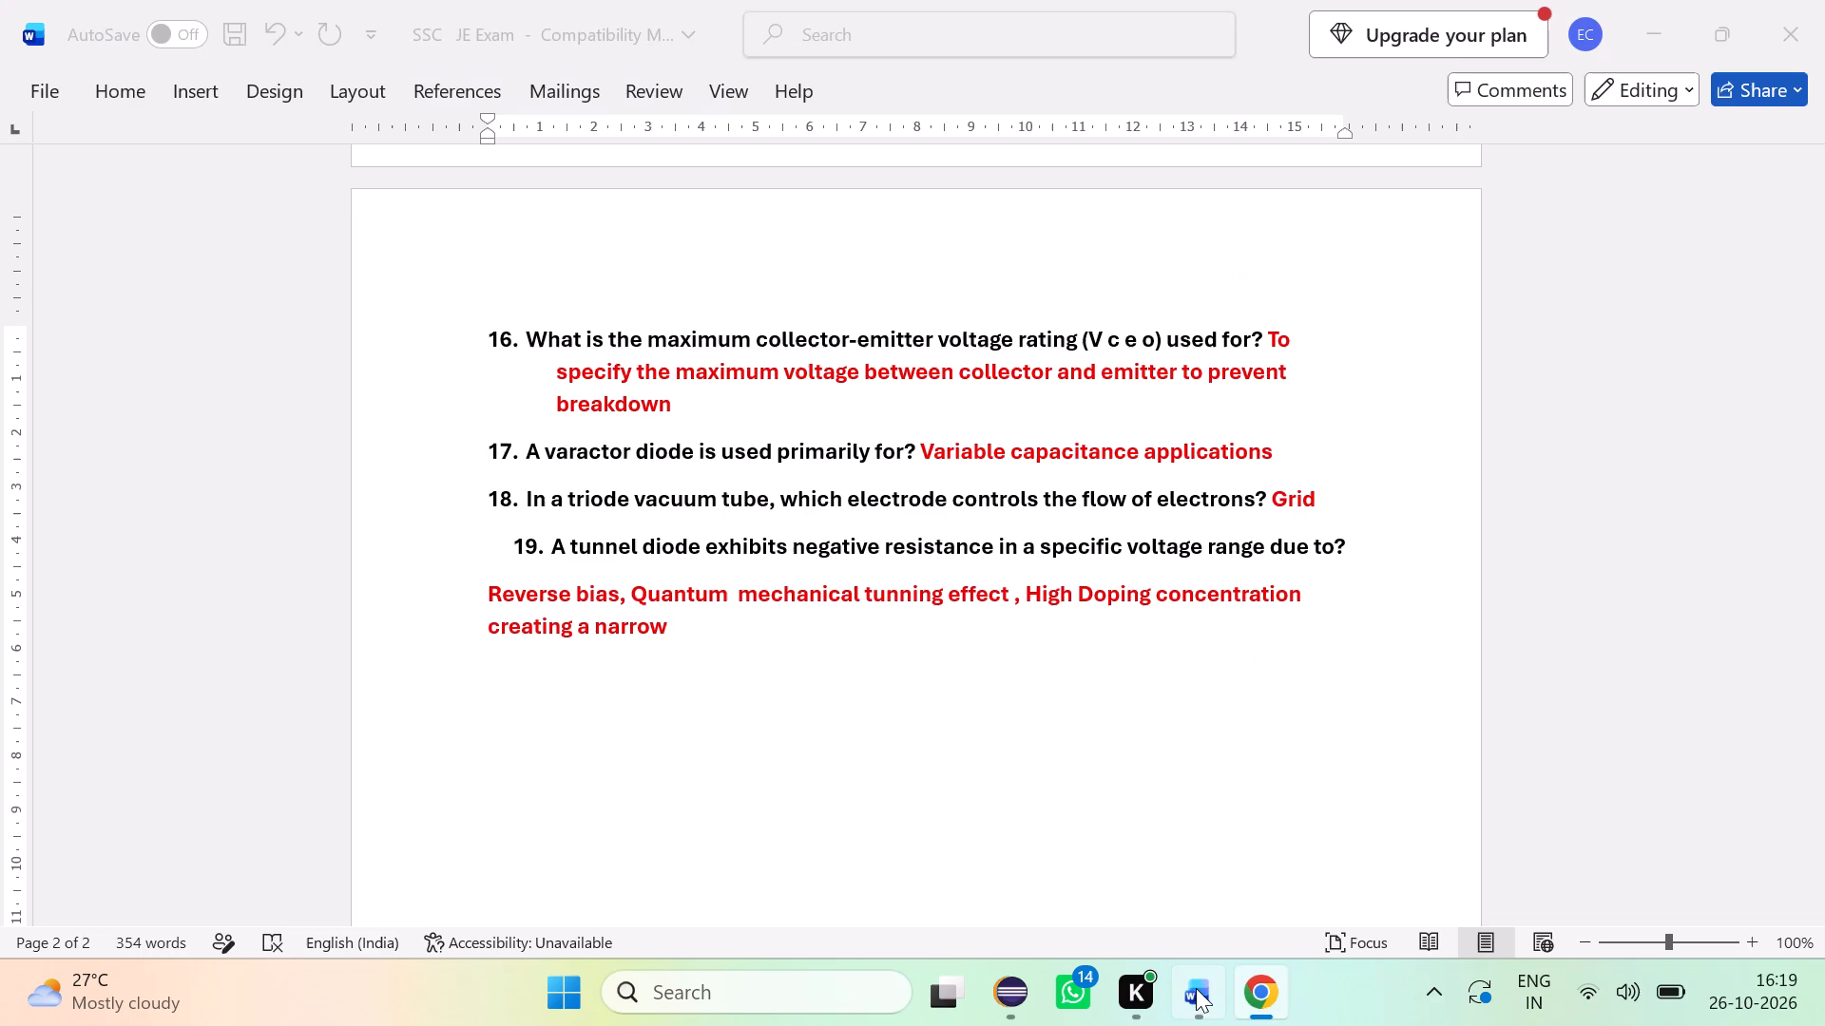
text(depl)
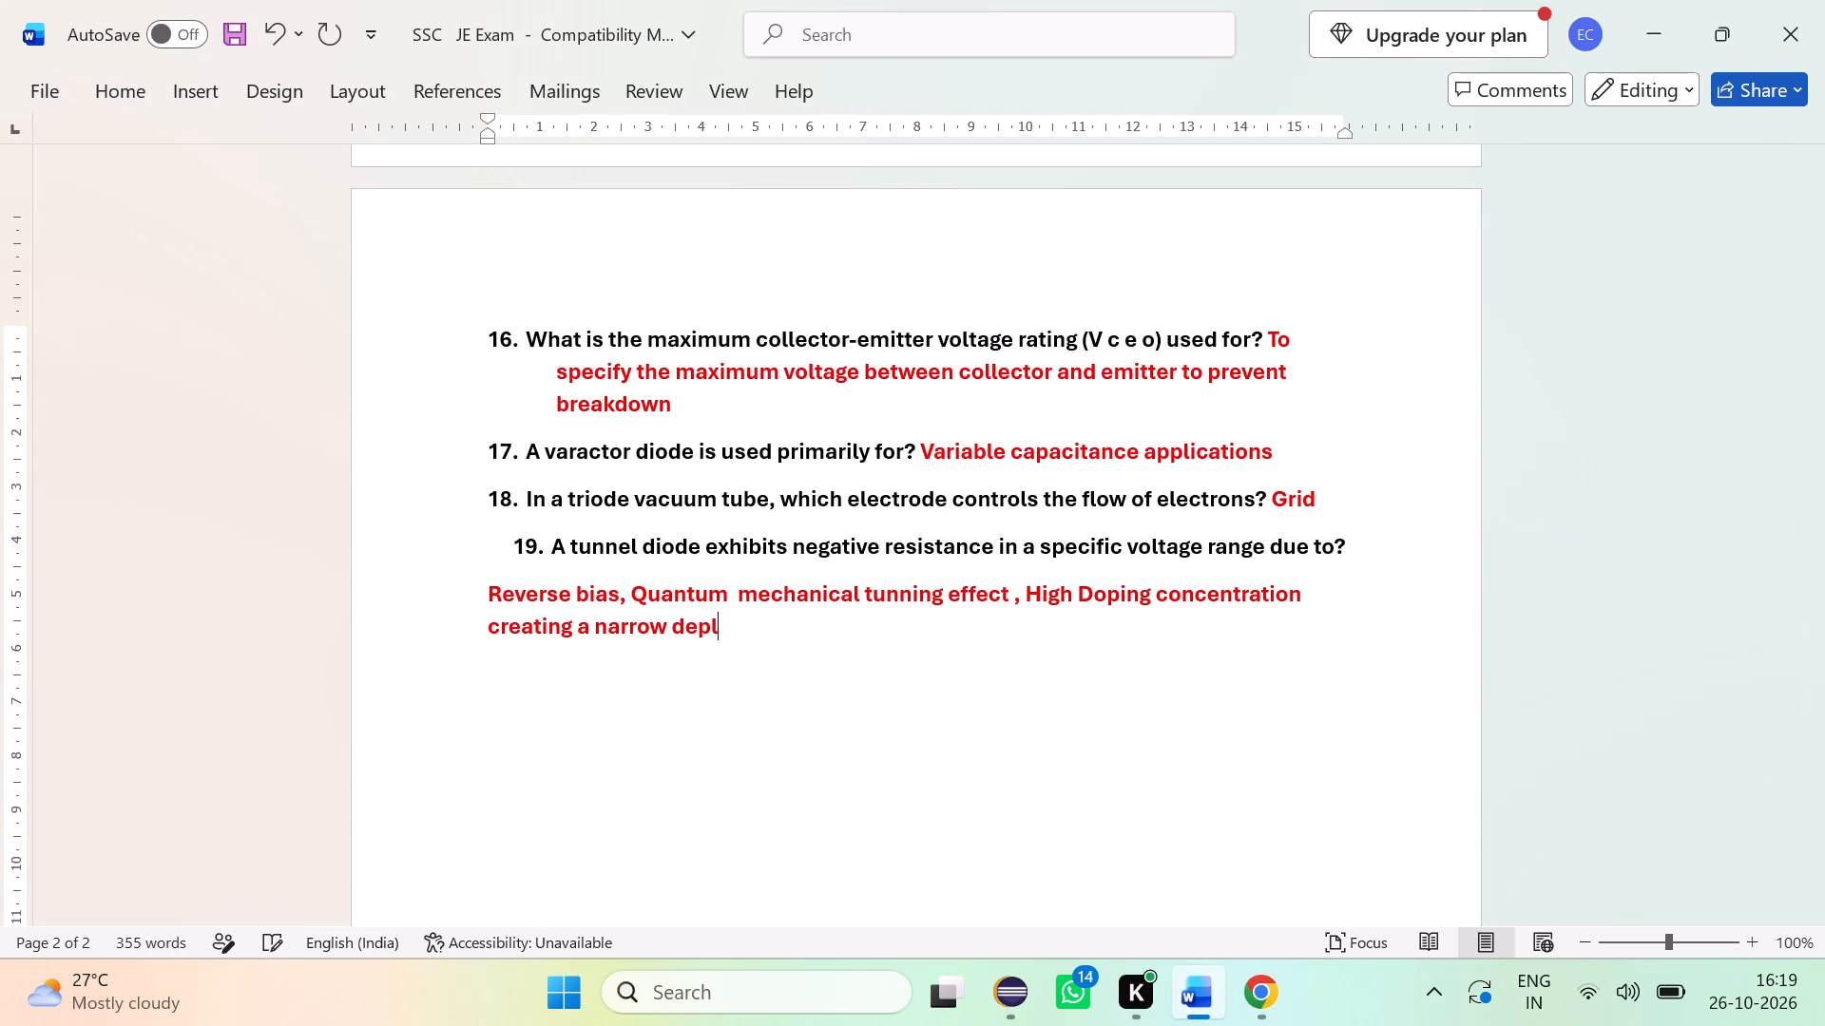
text(etion region)
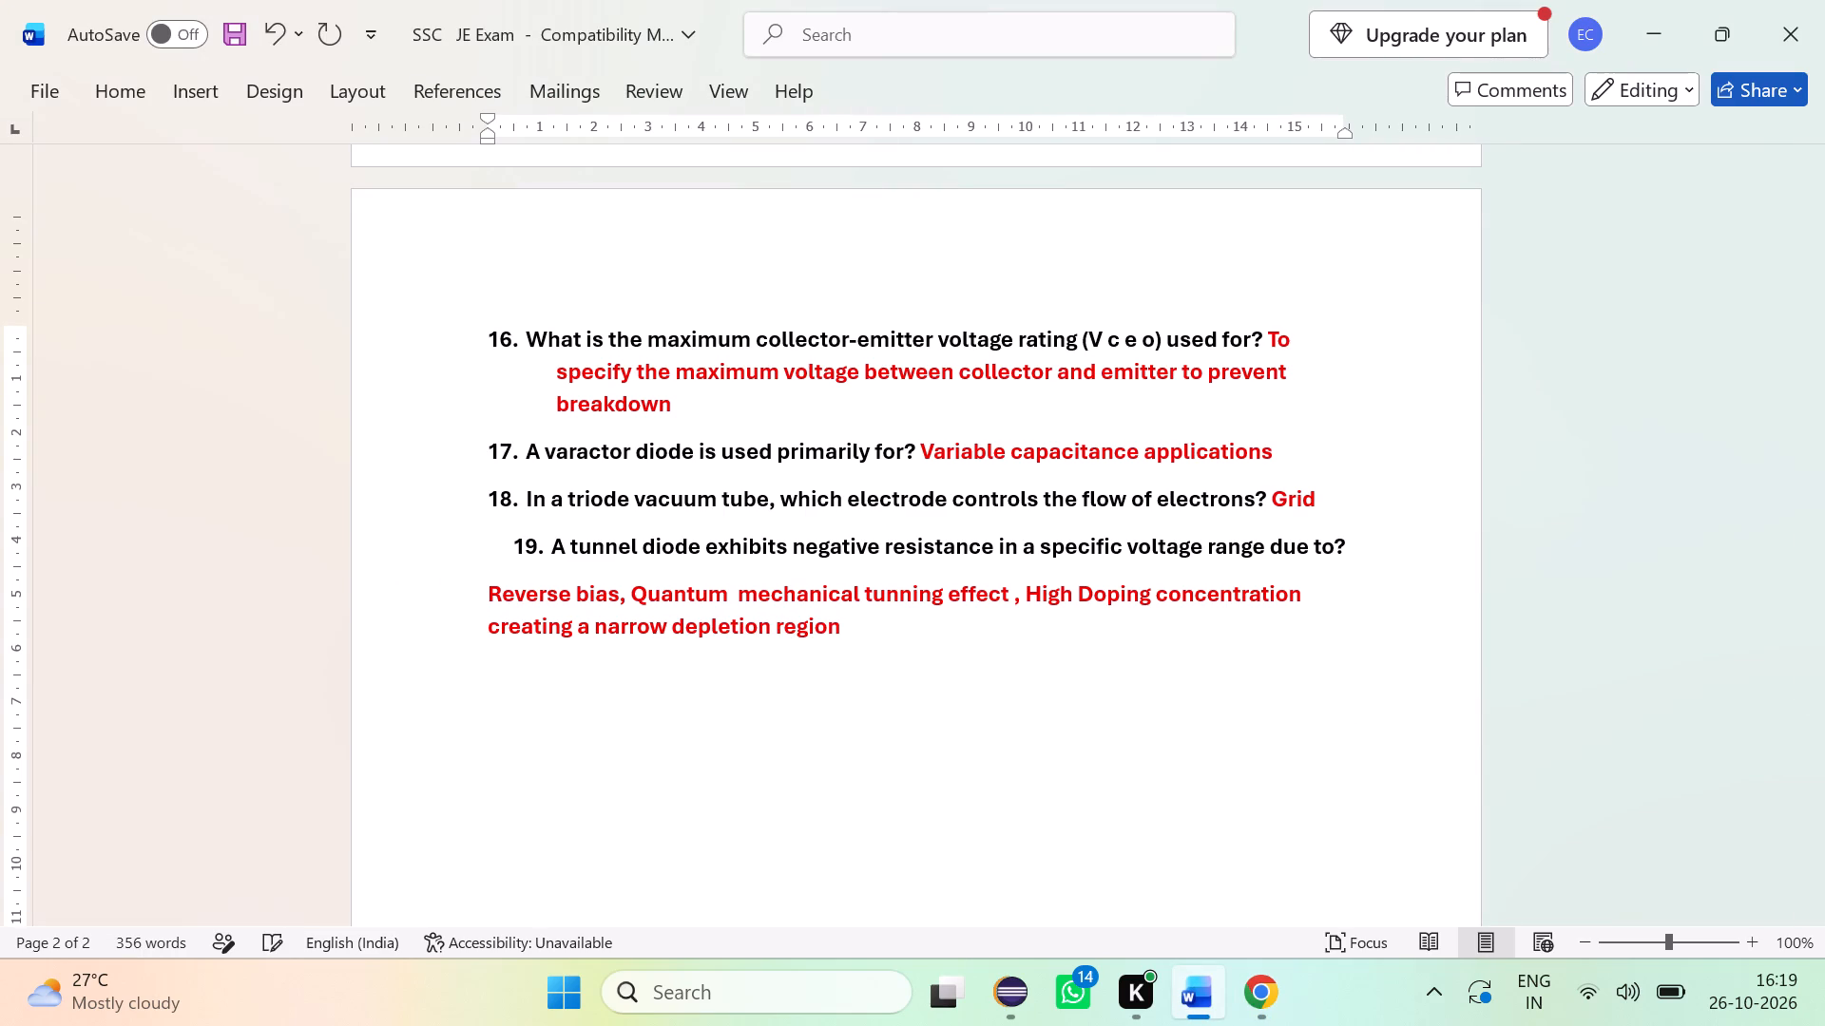
key(Return)
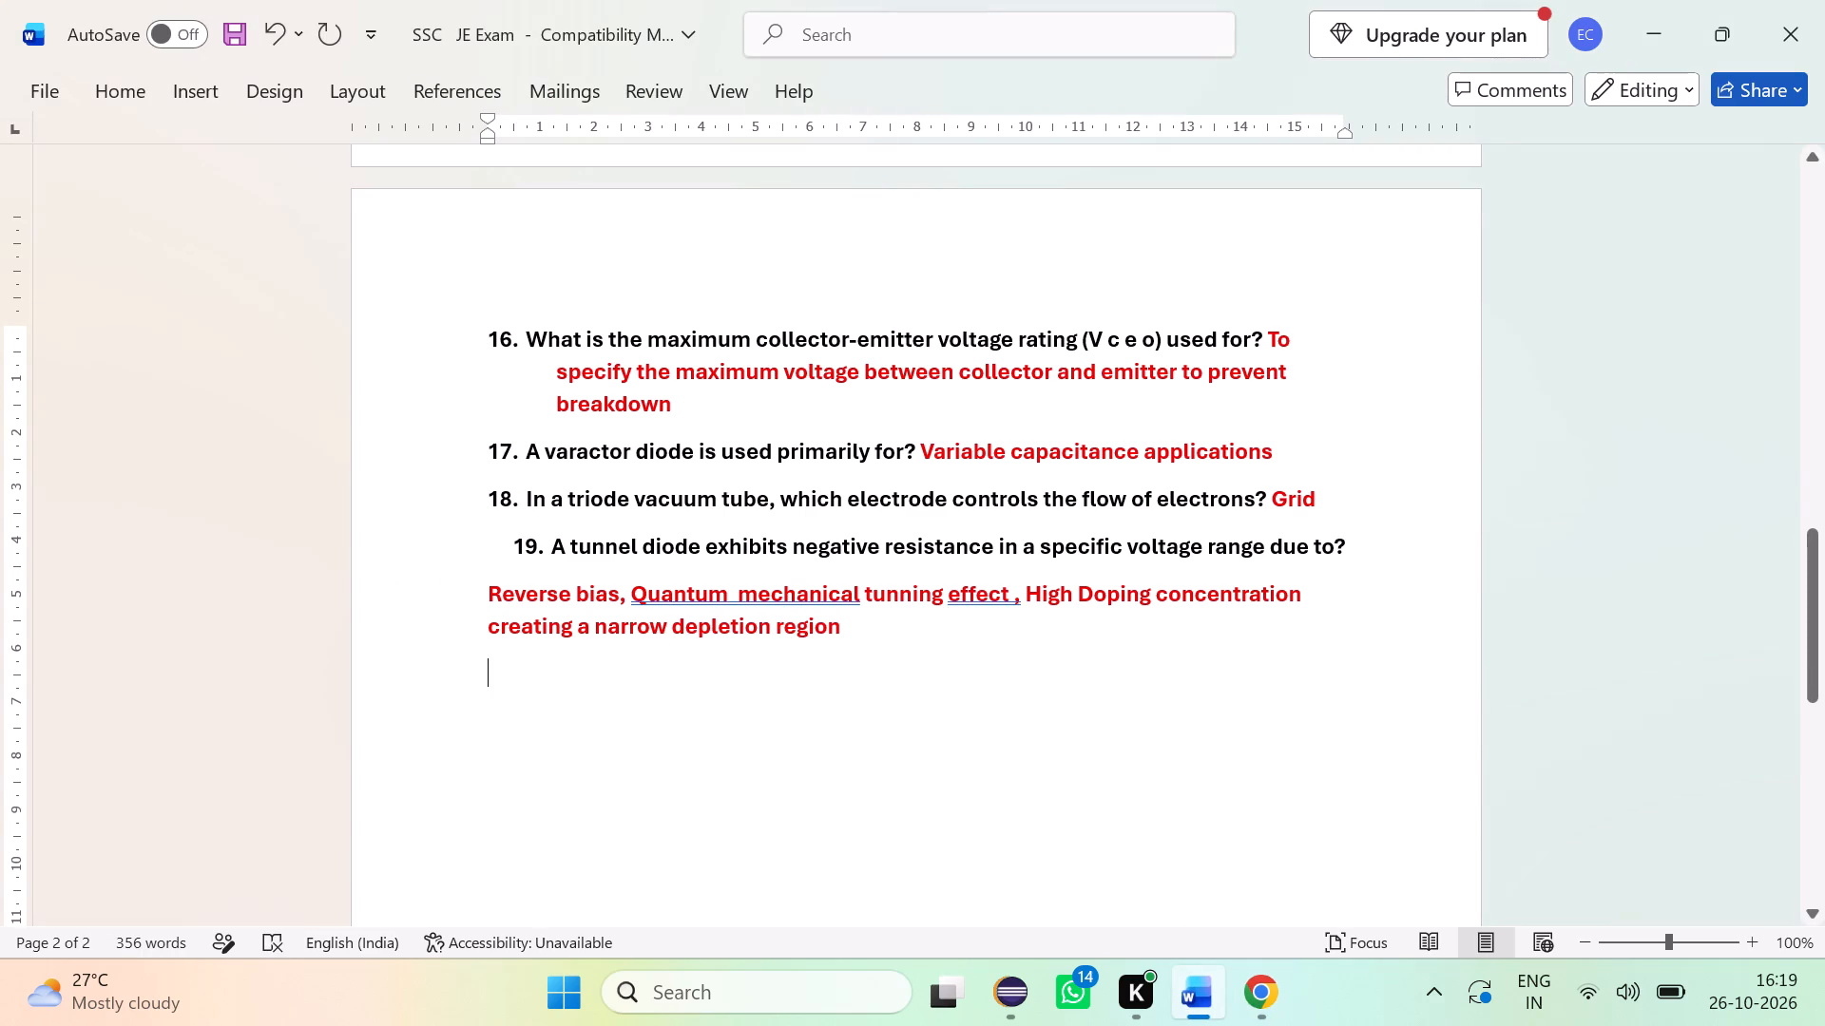
Remove the extra indent before item 19's number so that it lines up with item 18.
click(512, 546)
key(BackSpace)
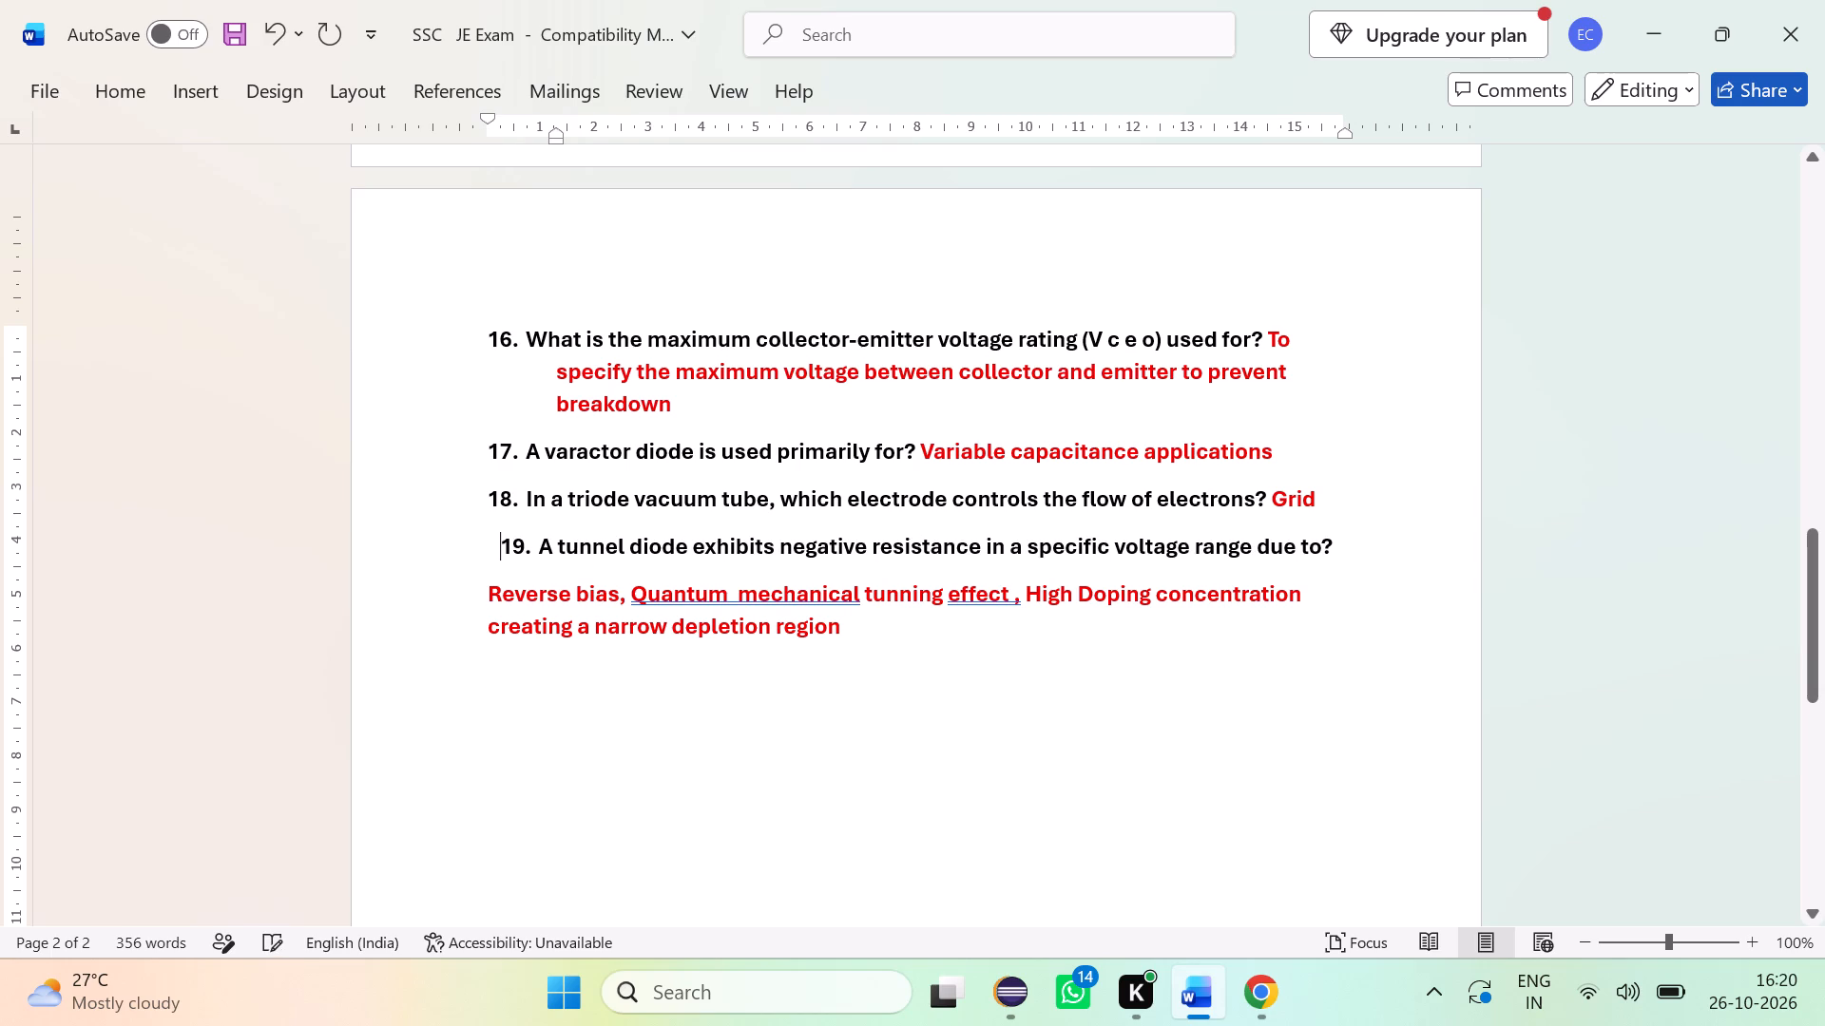
key(BackSpace)
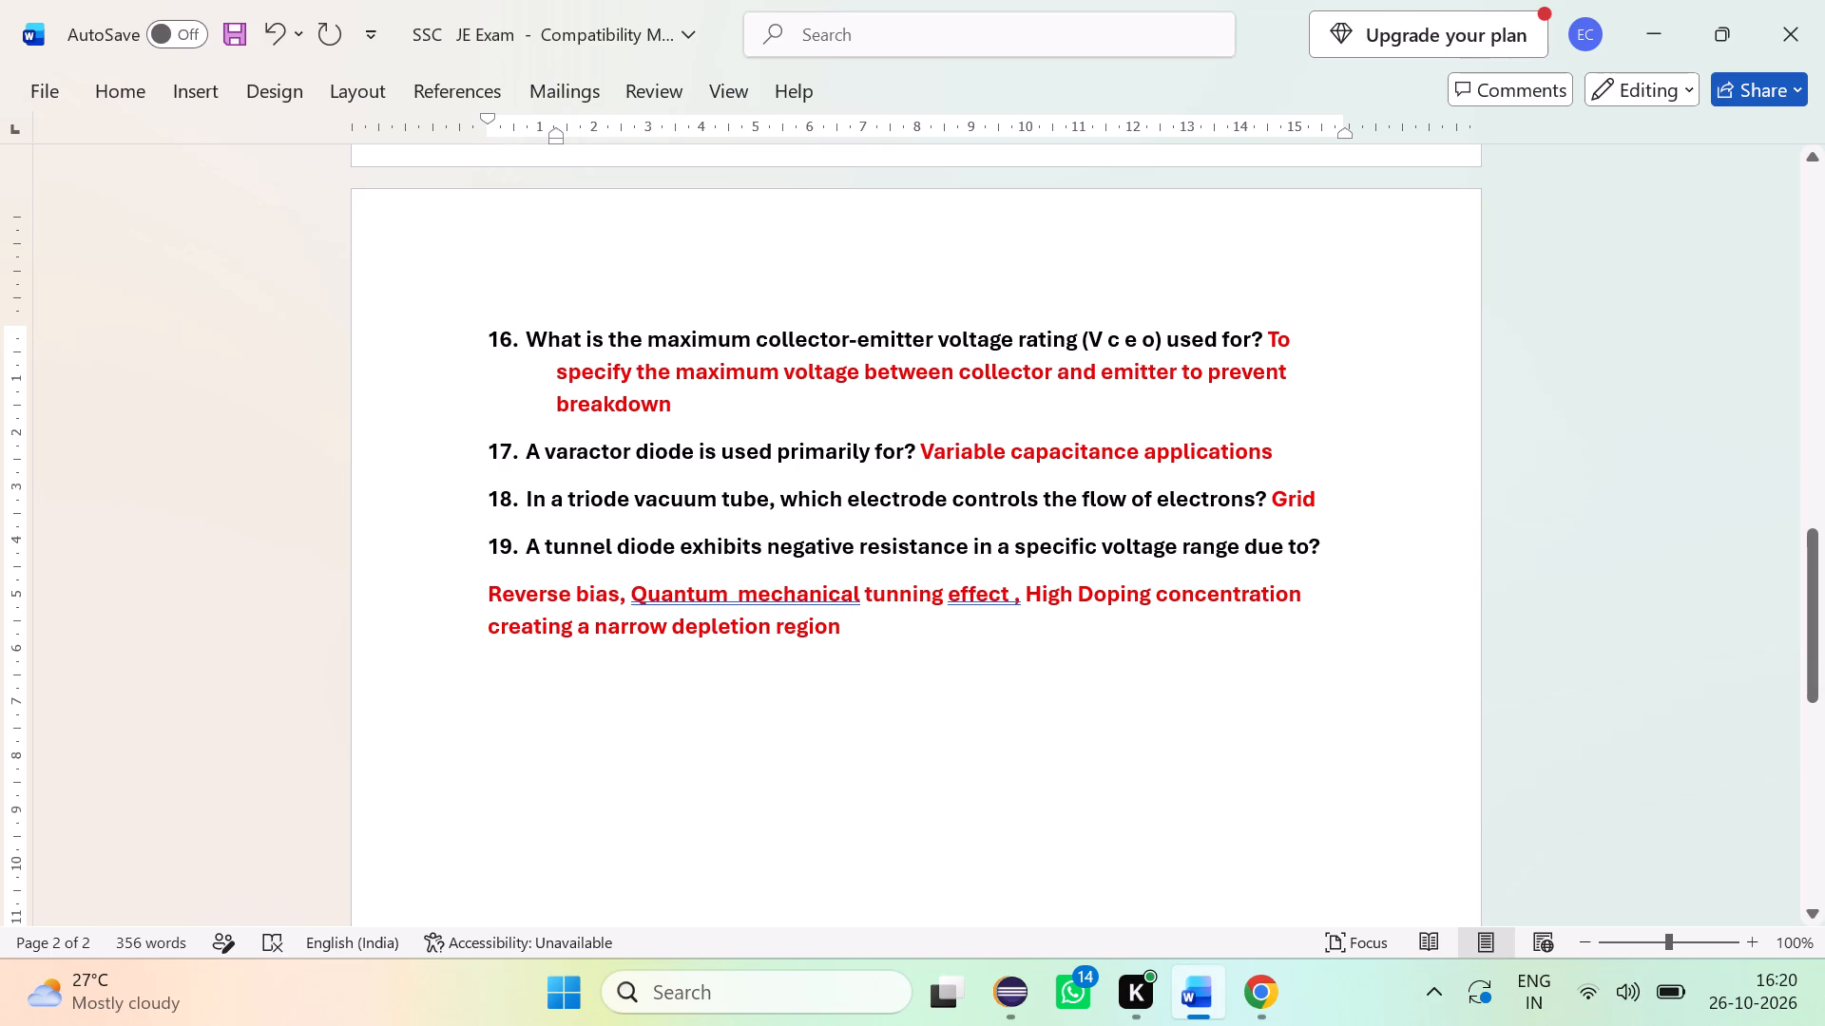
Add item 20 below item 19's answer with Q.15's BJT saturation question copied from Chrome, replacing its final colon with a question mark.
click(861, 630)
key(Return)
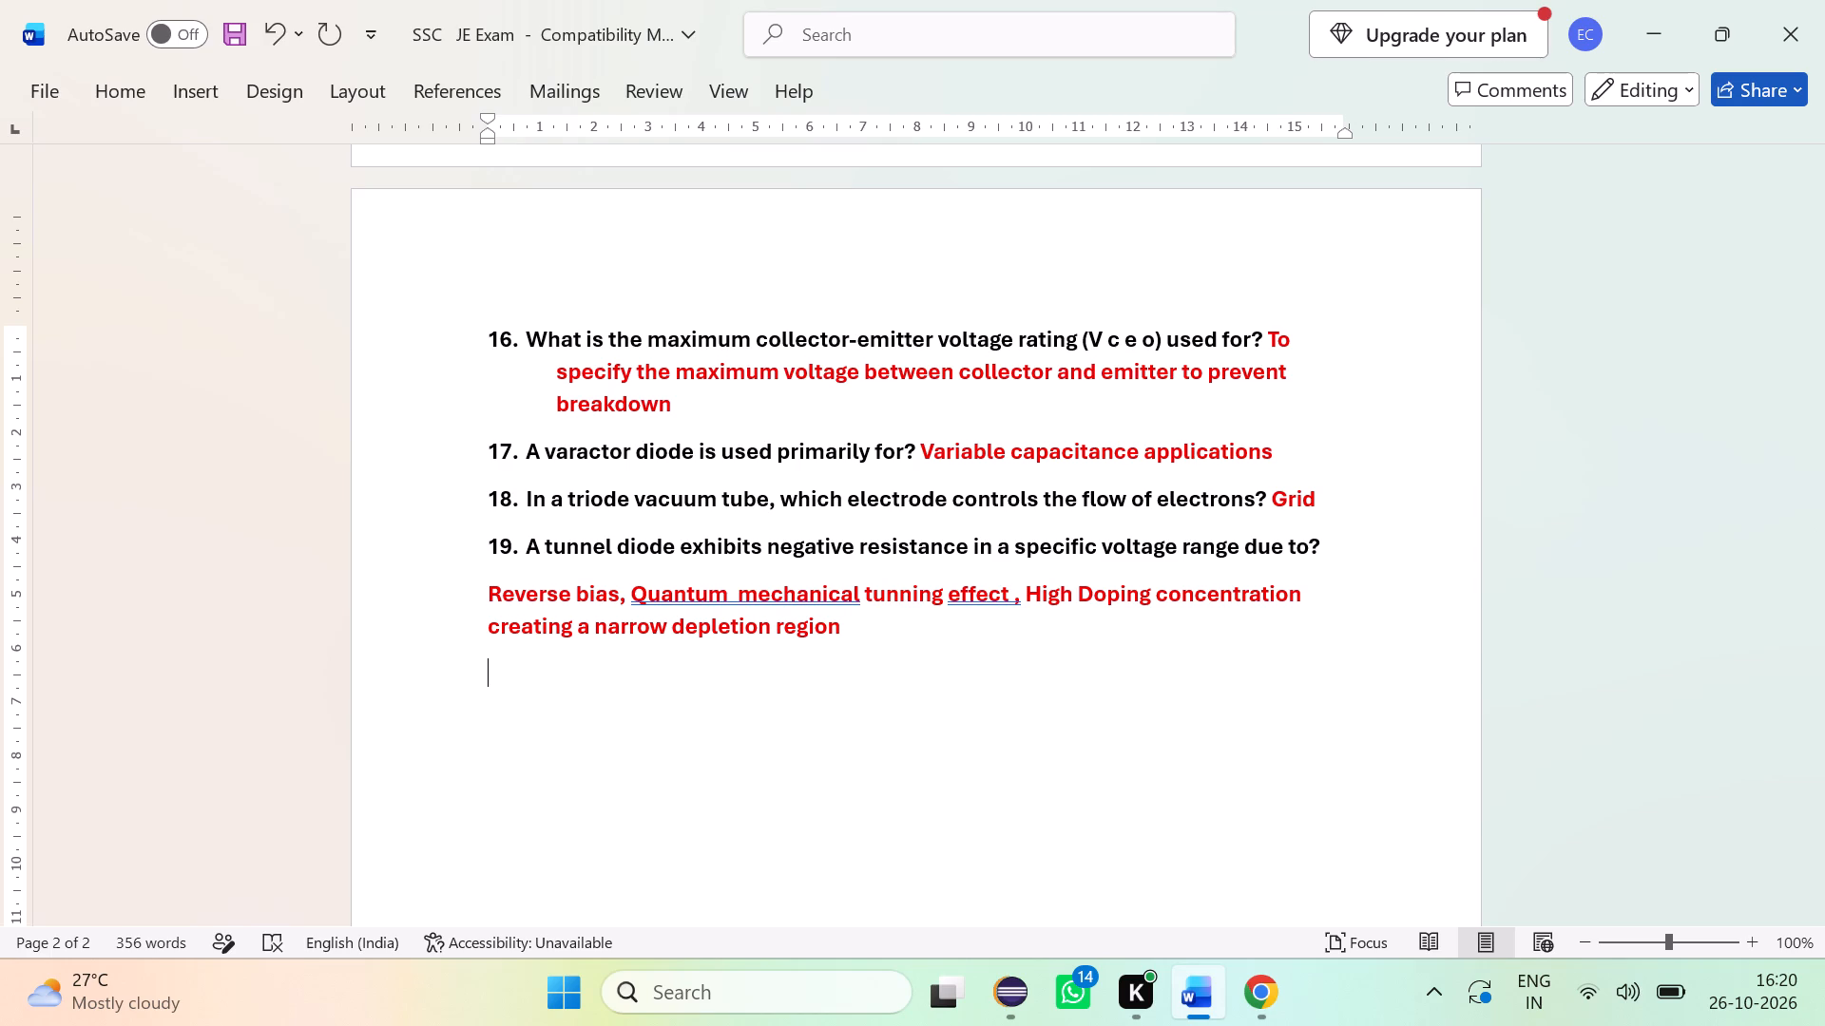
text(20.)
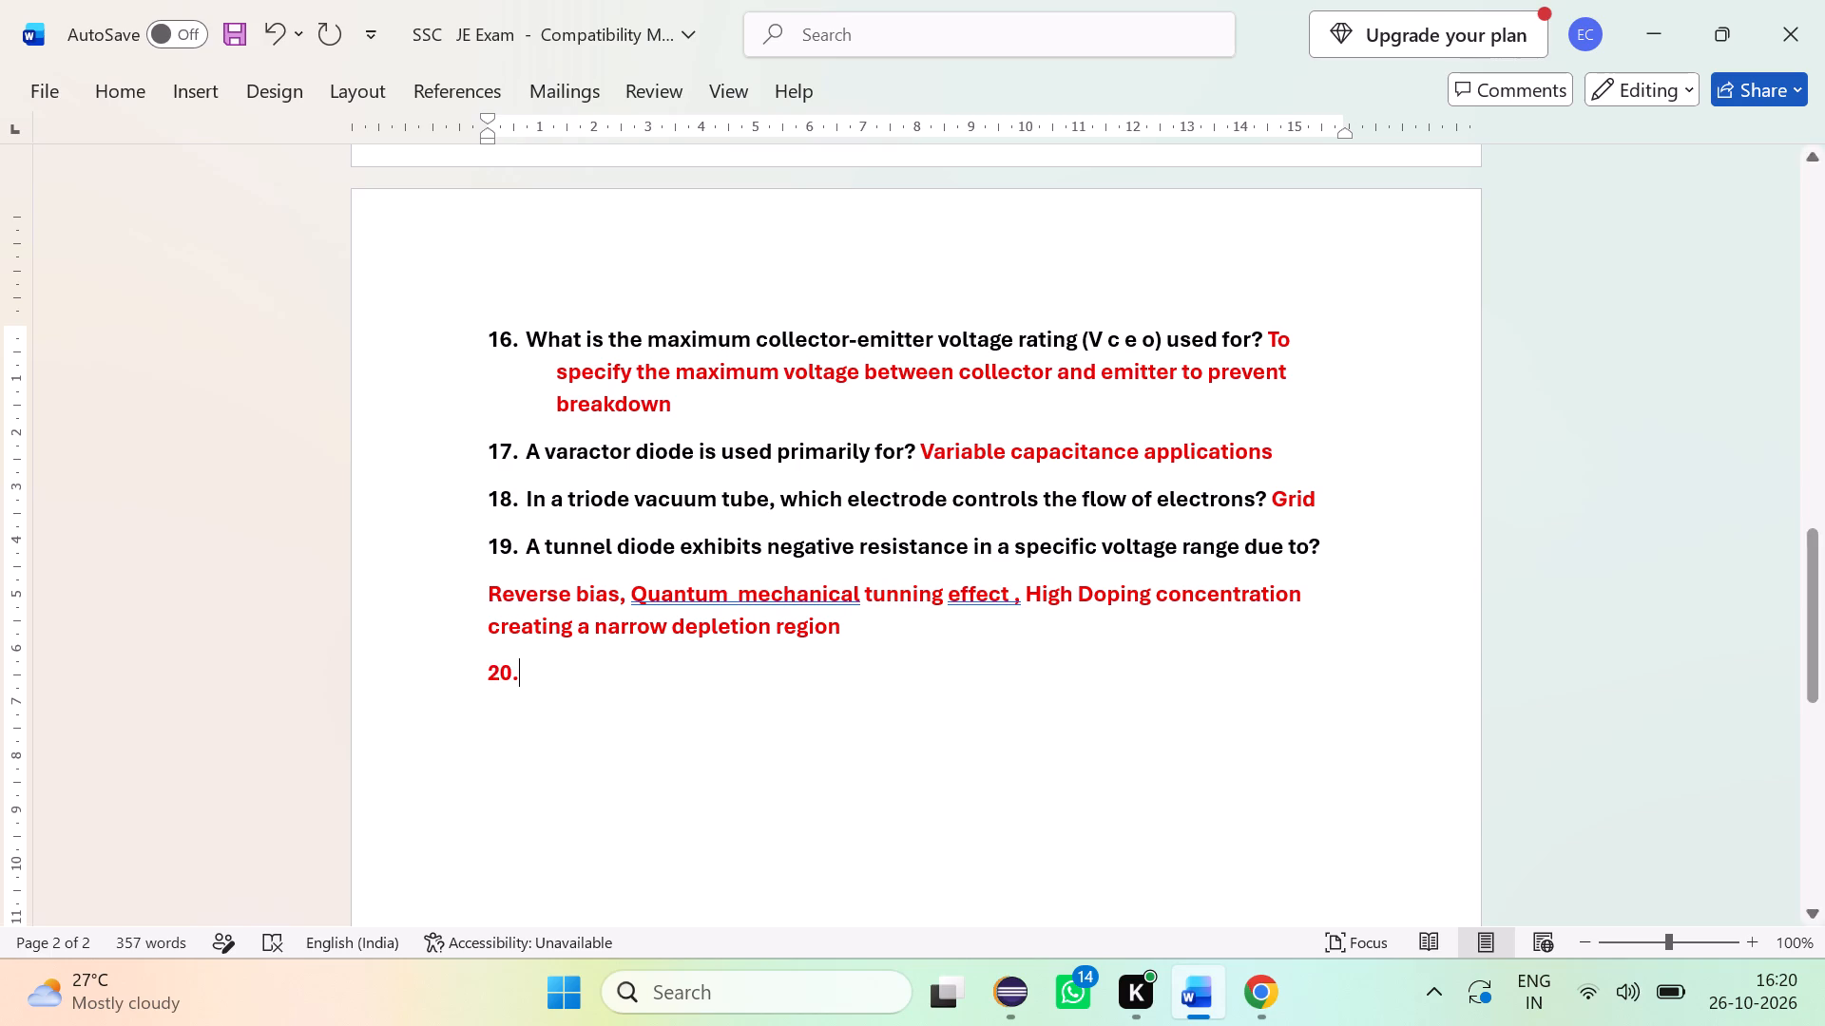
click(1271, 978)
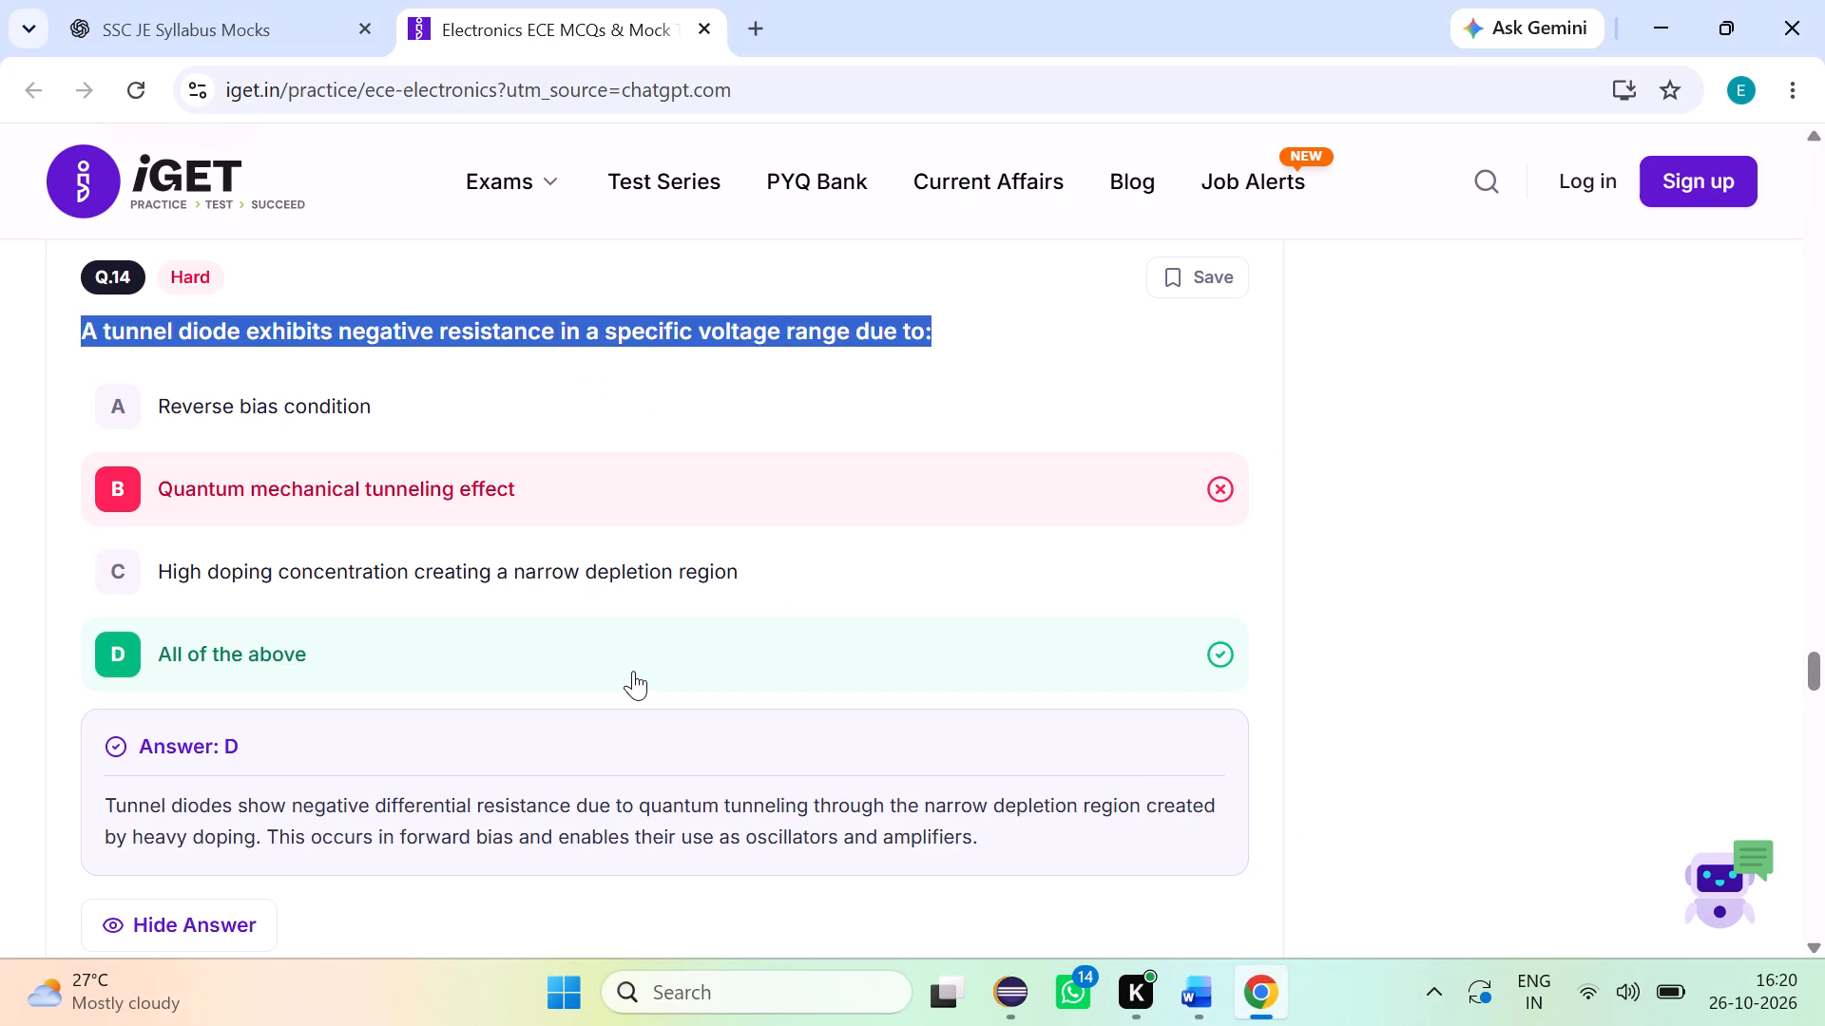
scroll(633, 671, down, 3)
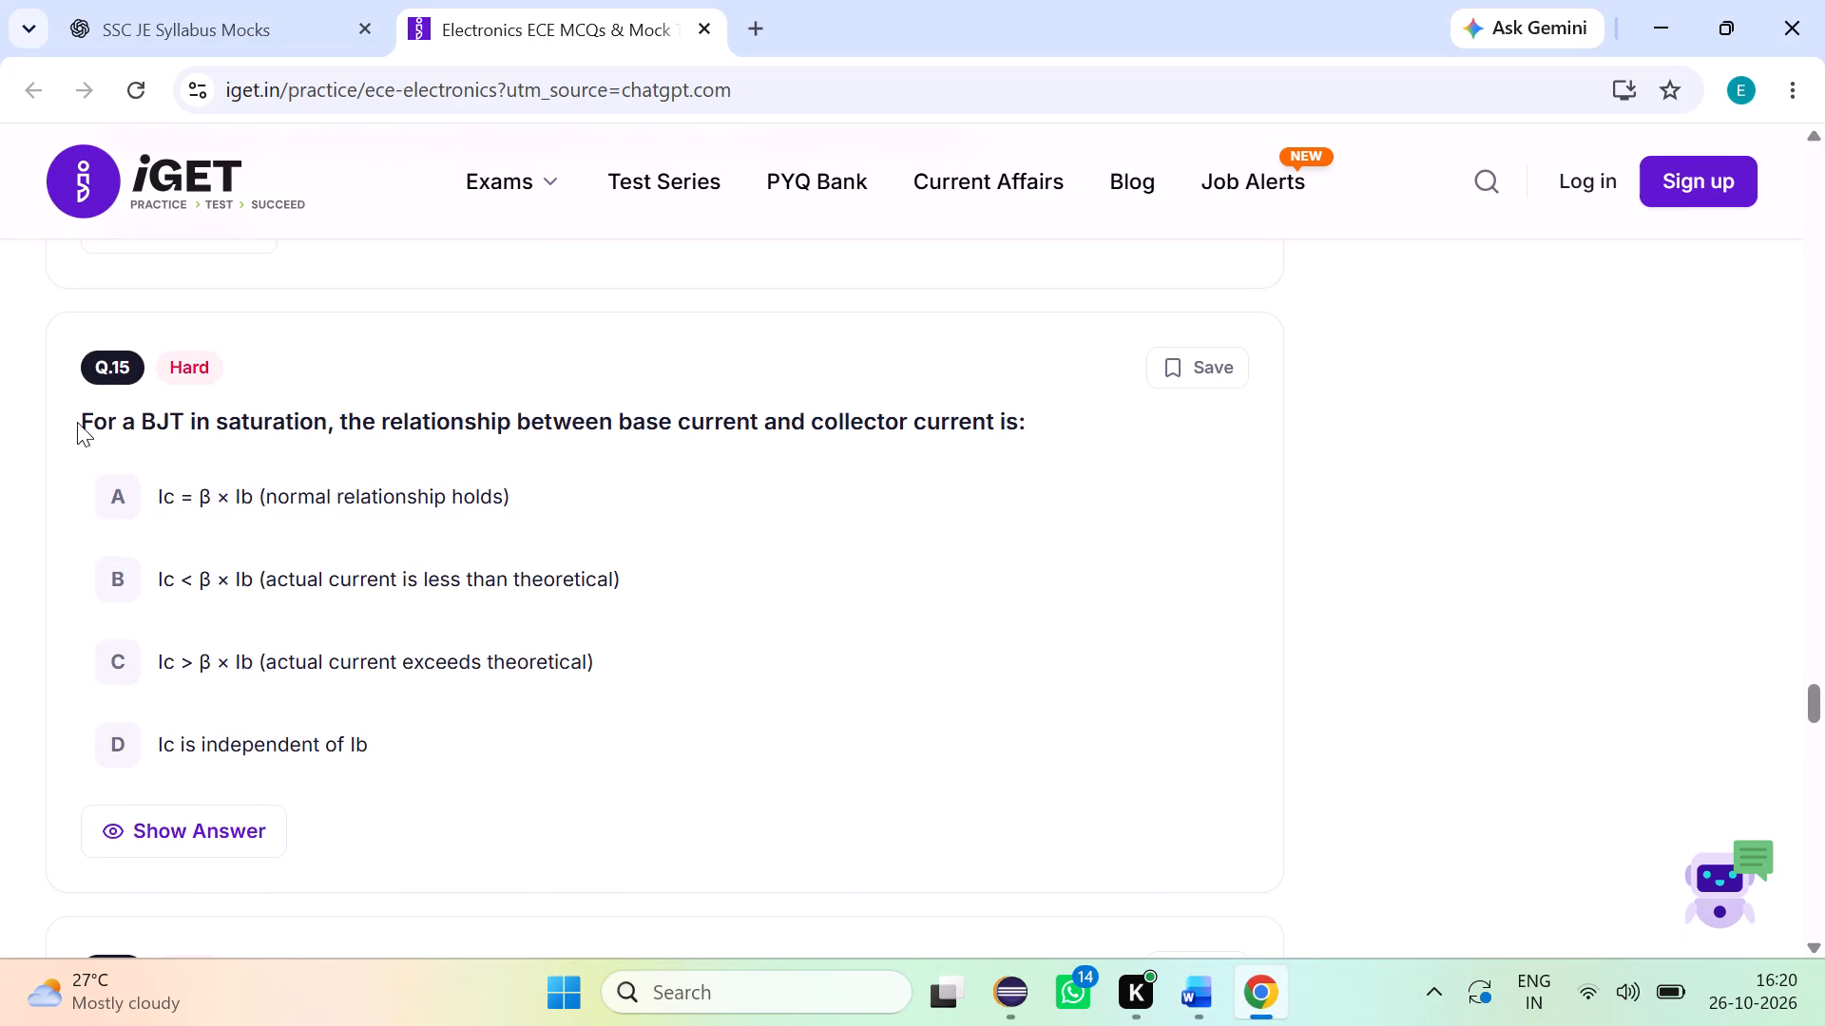
drag(83, 421, 489, 472)
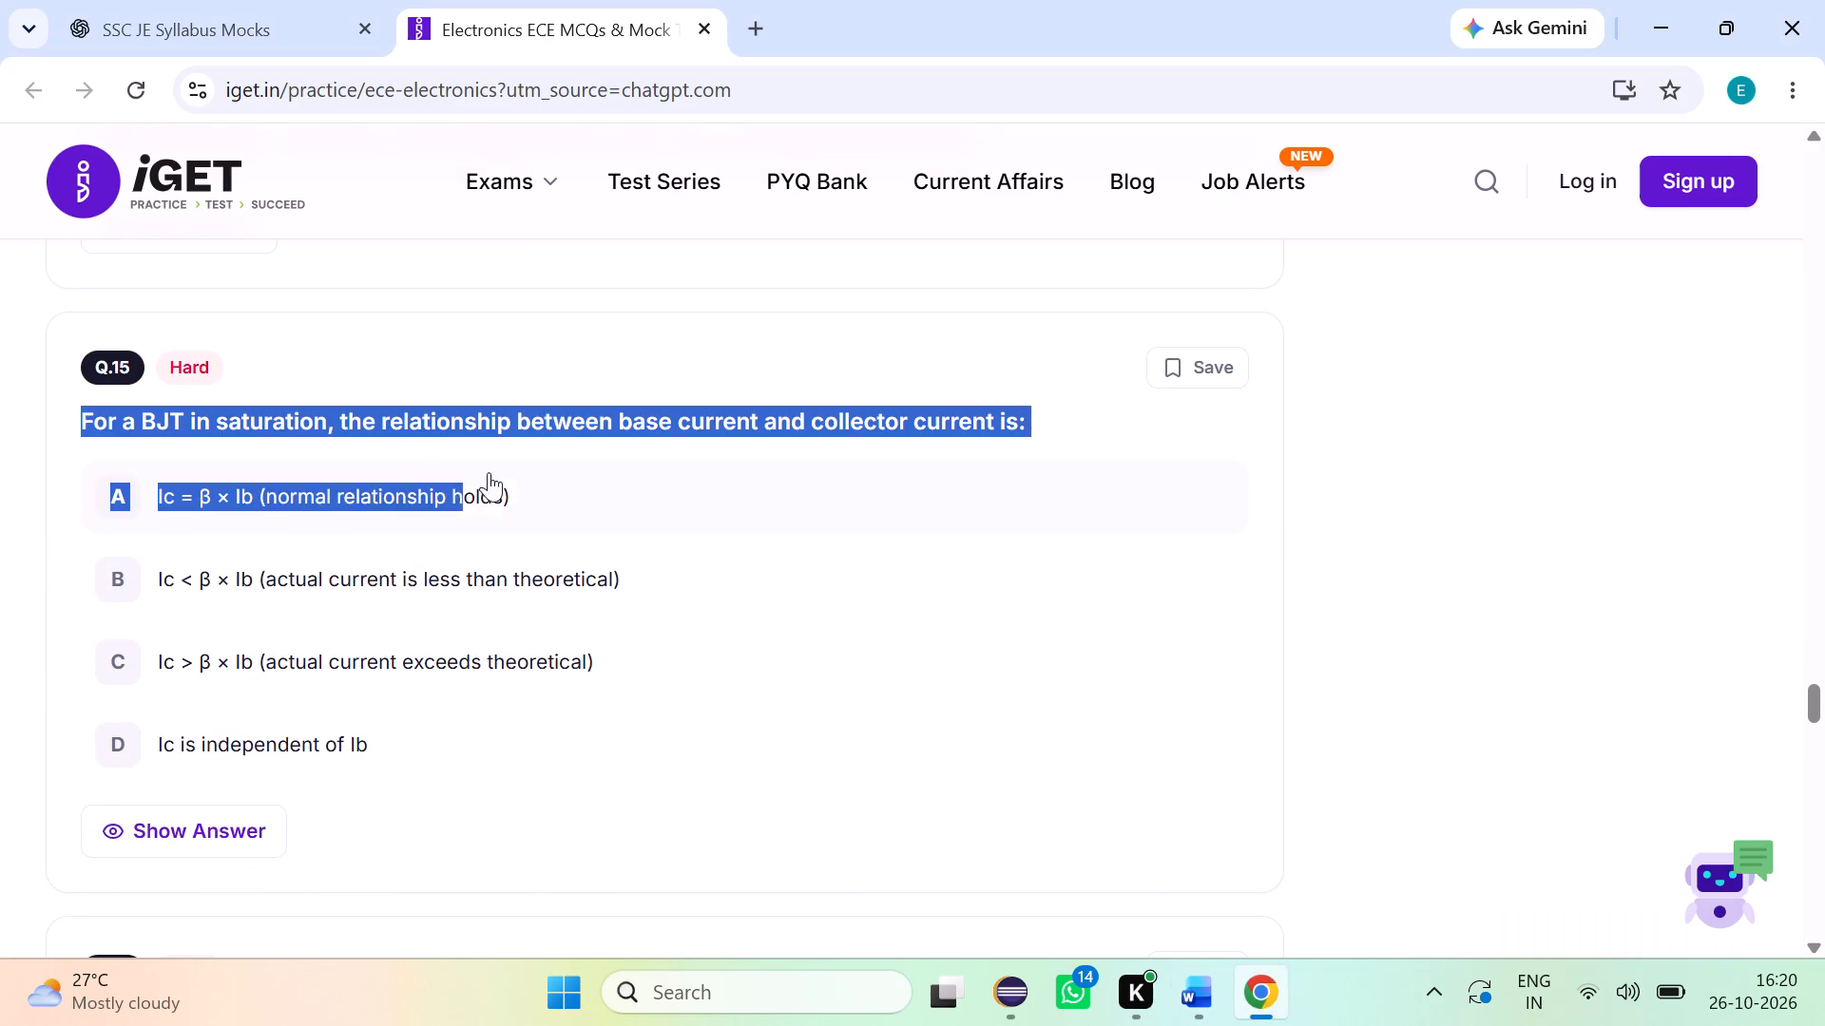
drag(489, 472, 1137, 425)
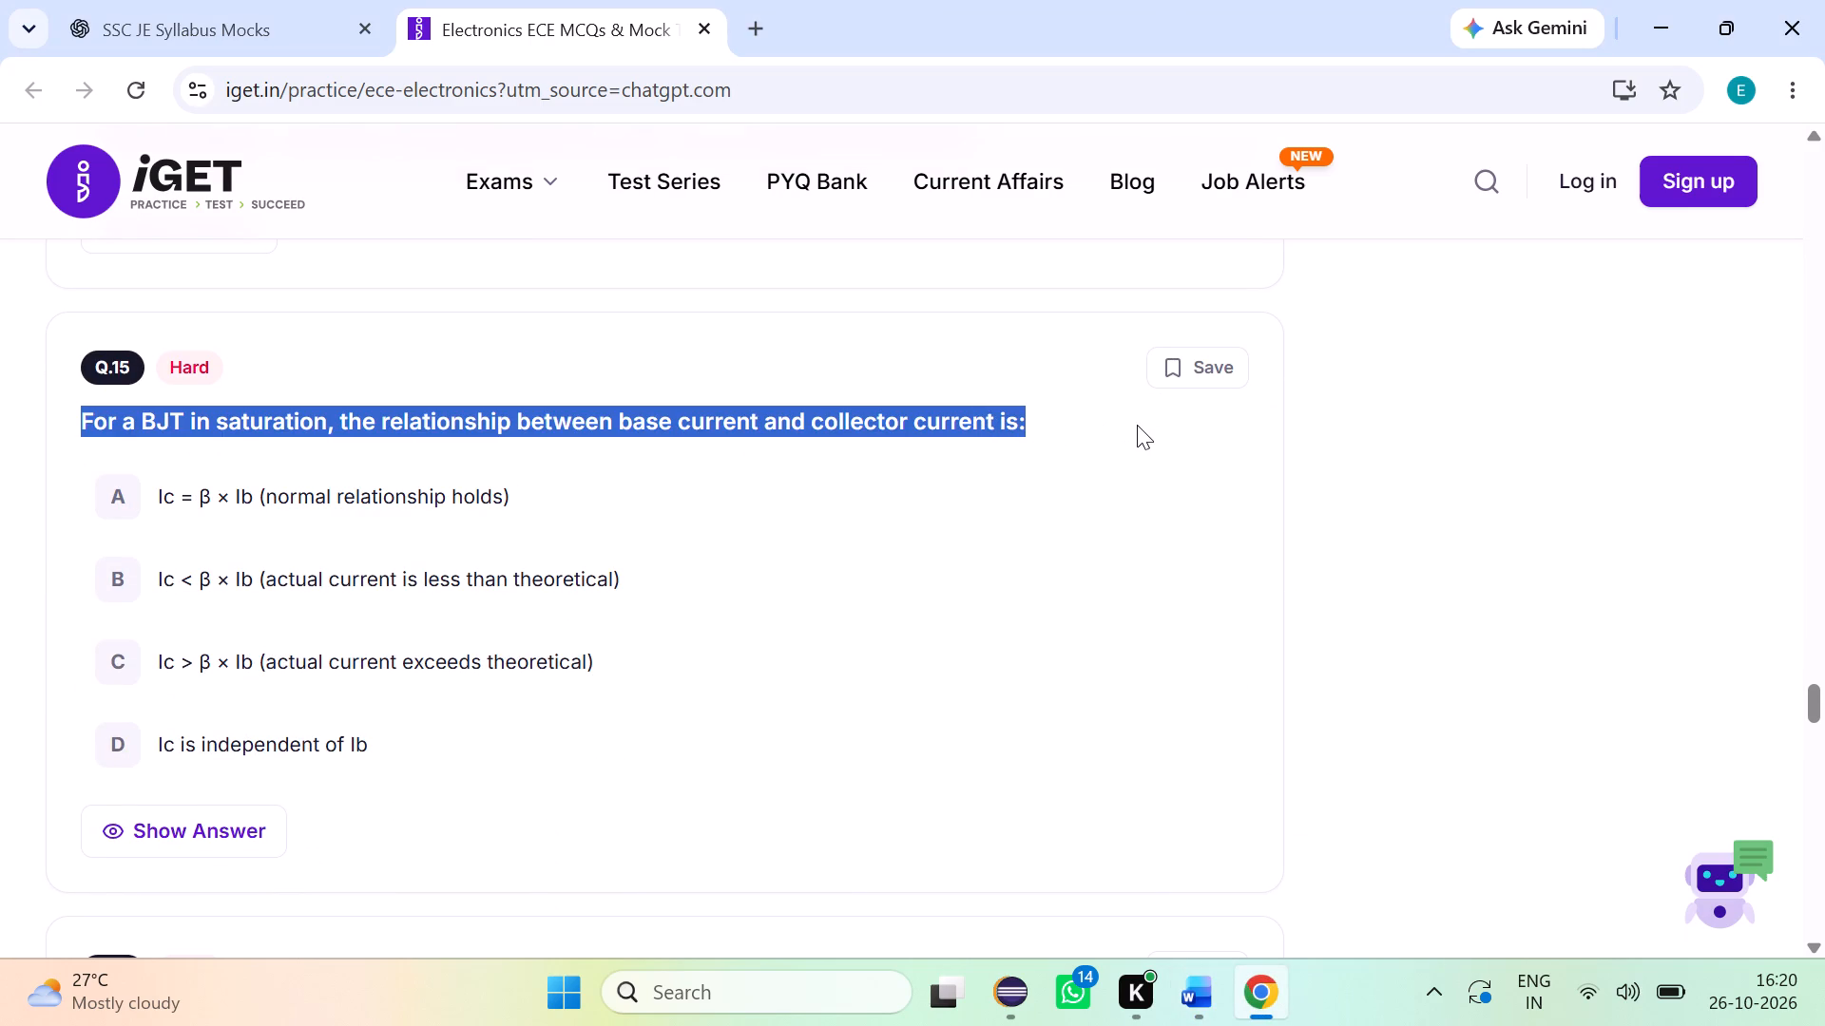
key(ctrl+c)
click(1200, 1000)
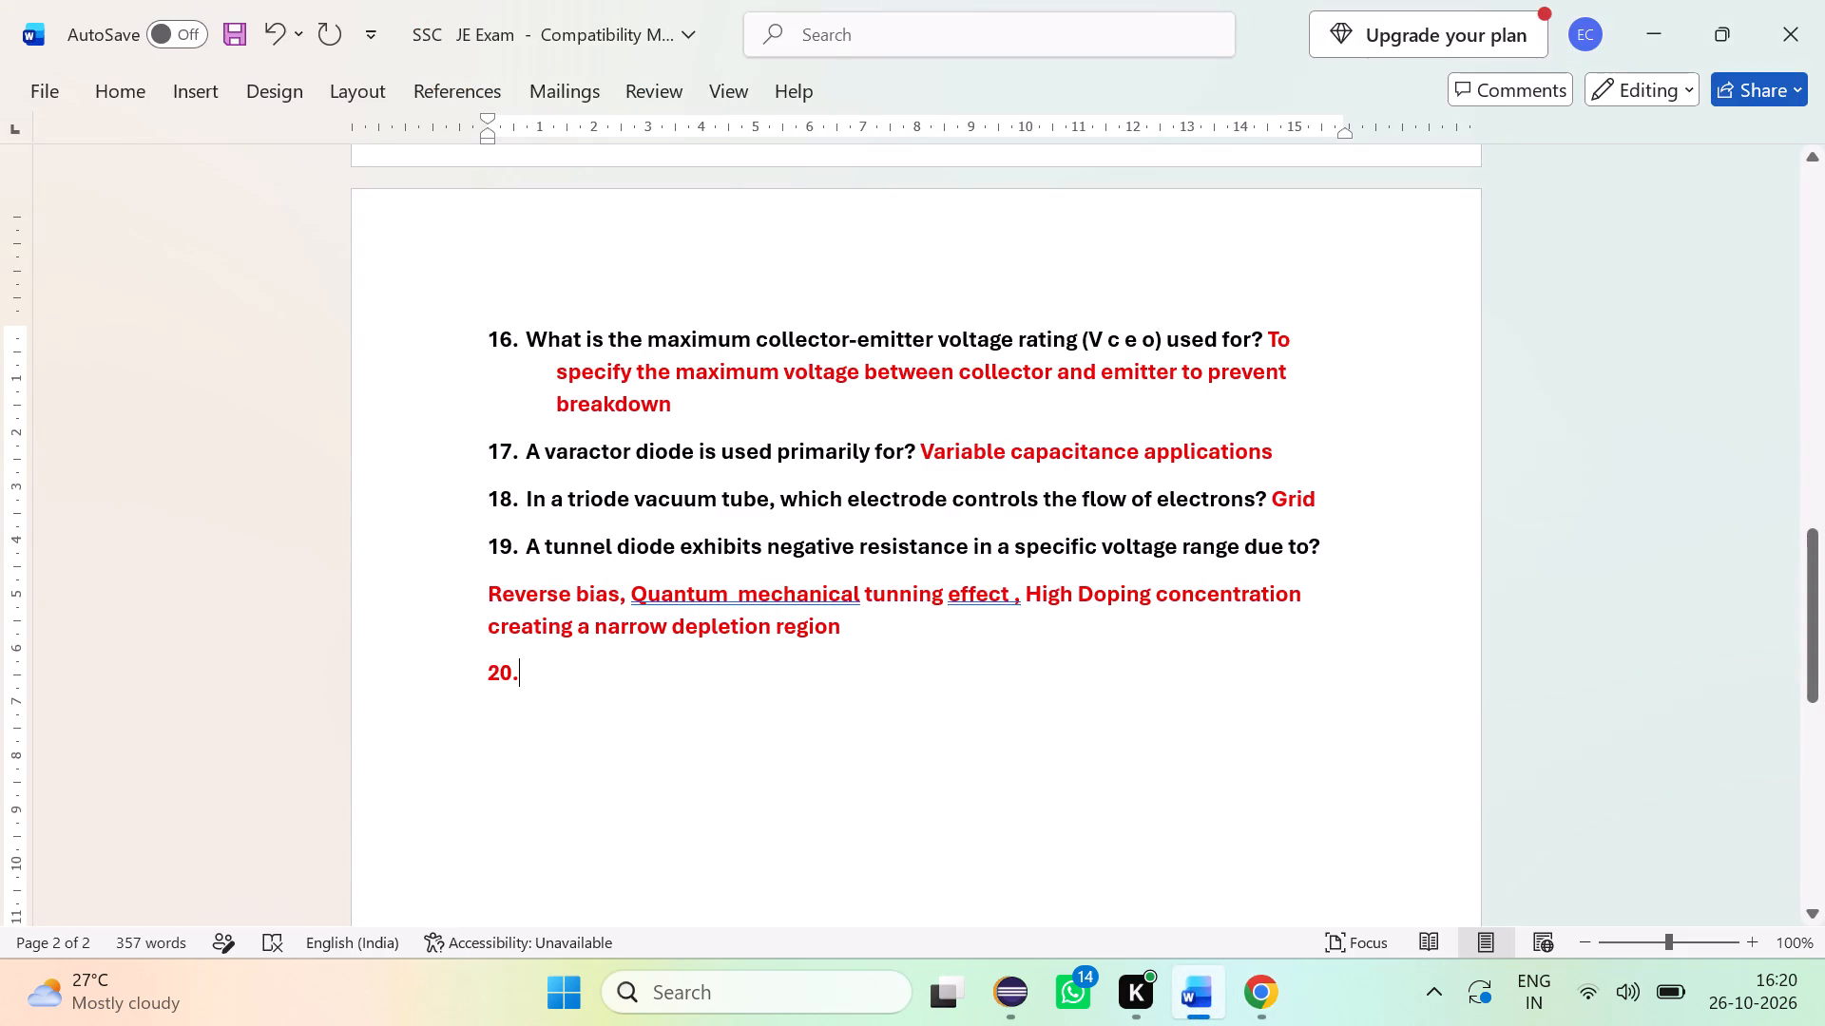
key(ctrl+v)
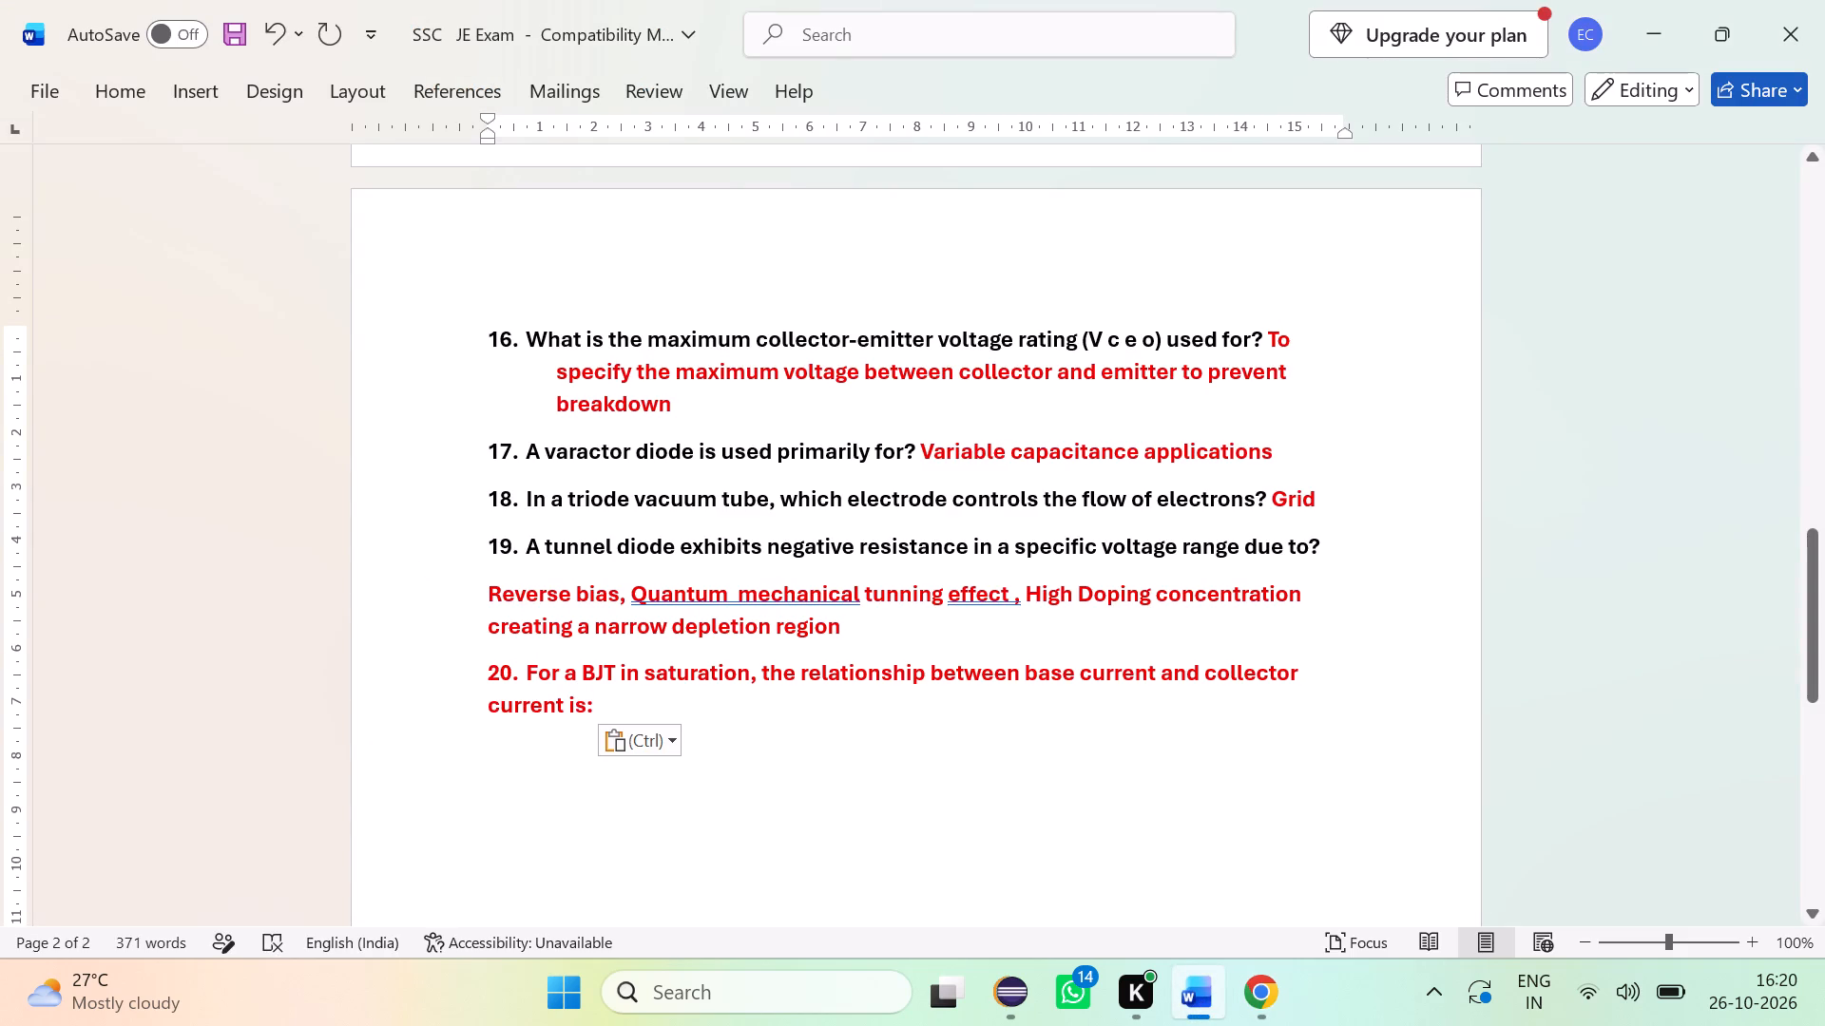
key(BackSpace)
key(shift+question)
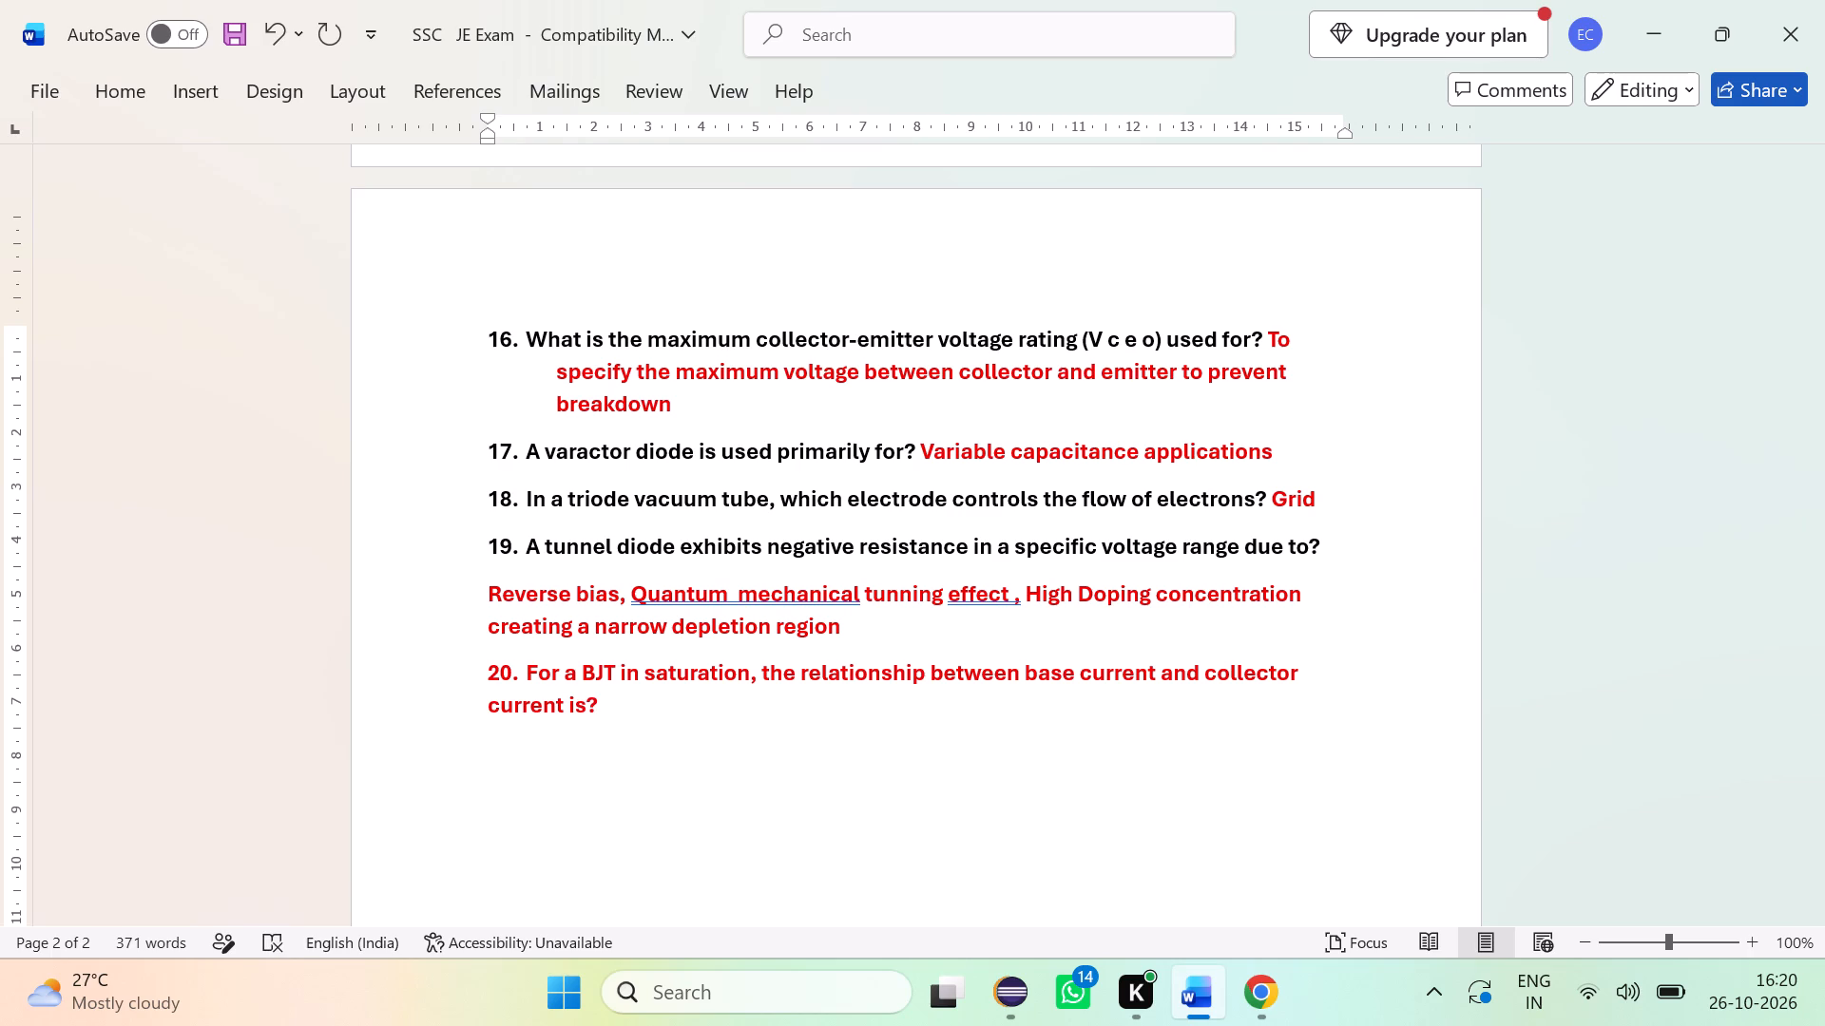
key(space)
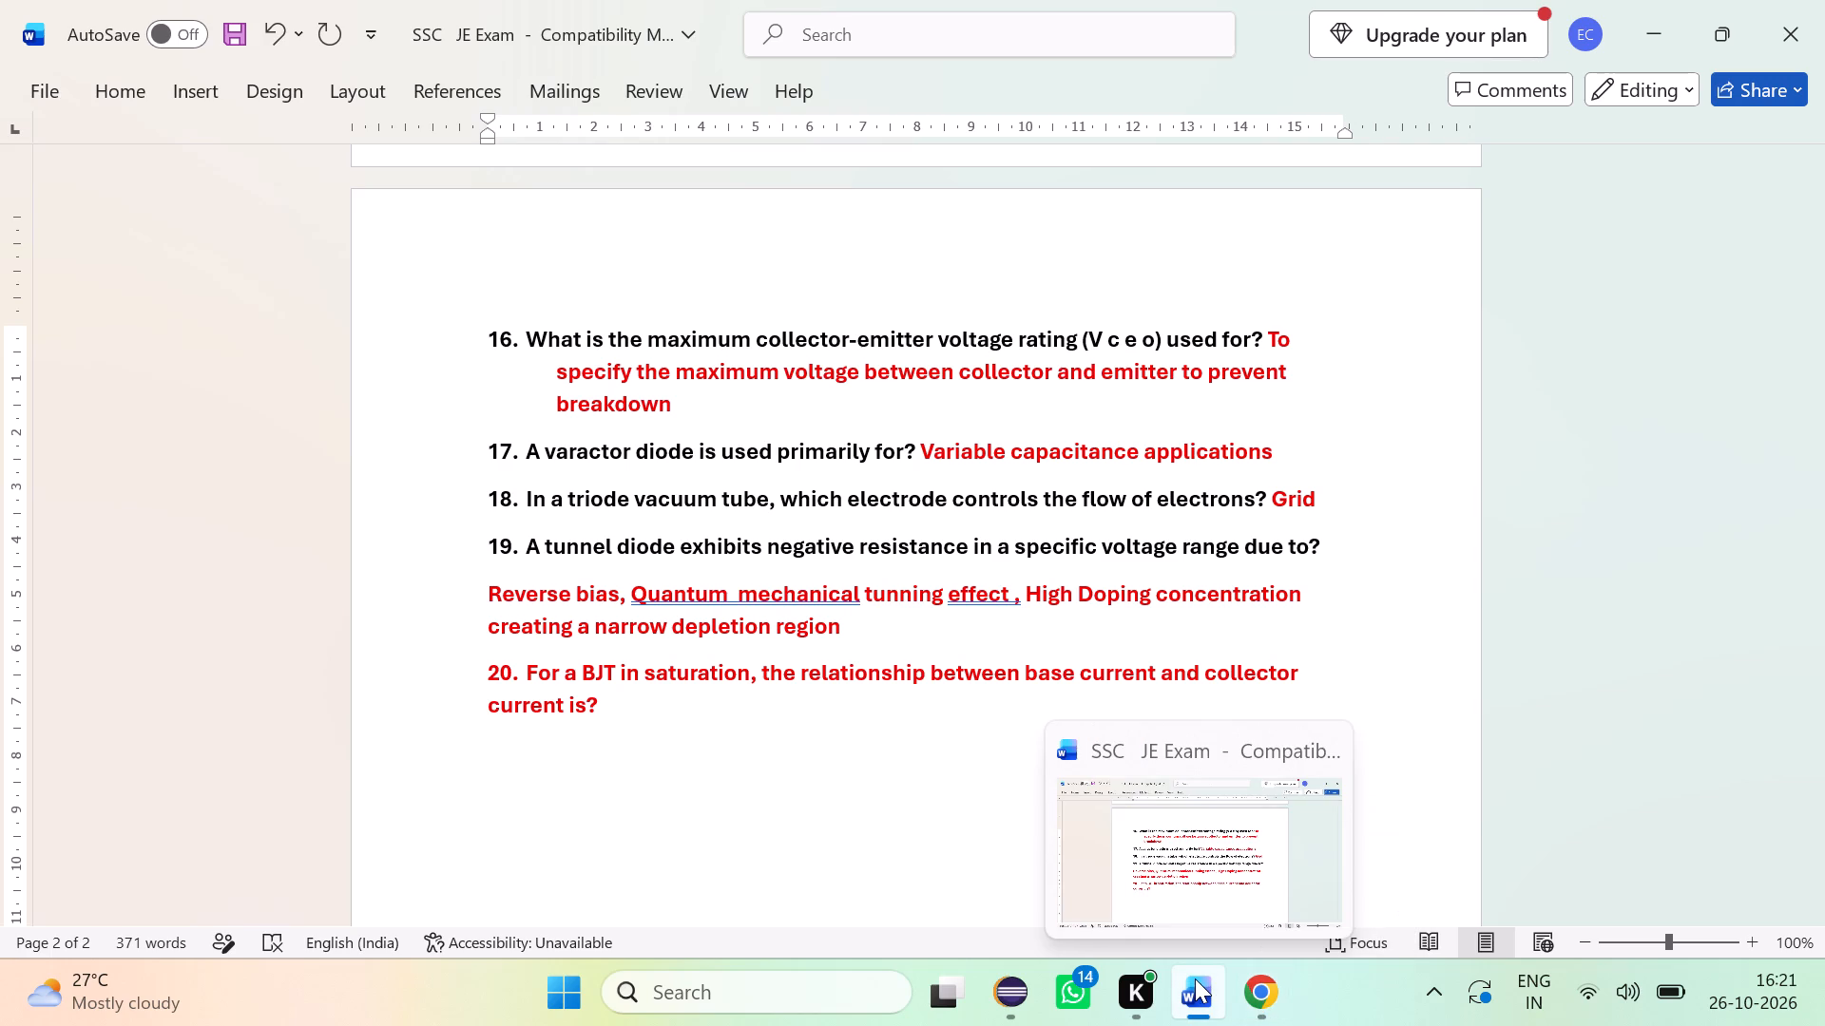
Switch to Chrome and answer Q.15 with option A, "Ic = β × Ib (normal relationship holds)".
click(1257, 1006)
scroll(599, 733, up, 1)
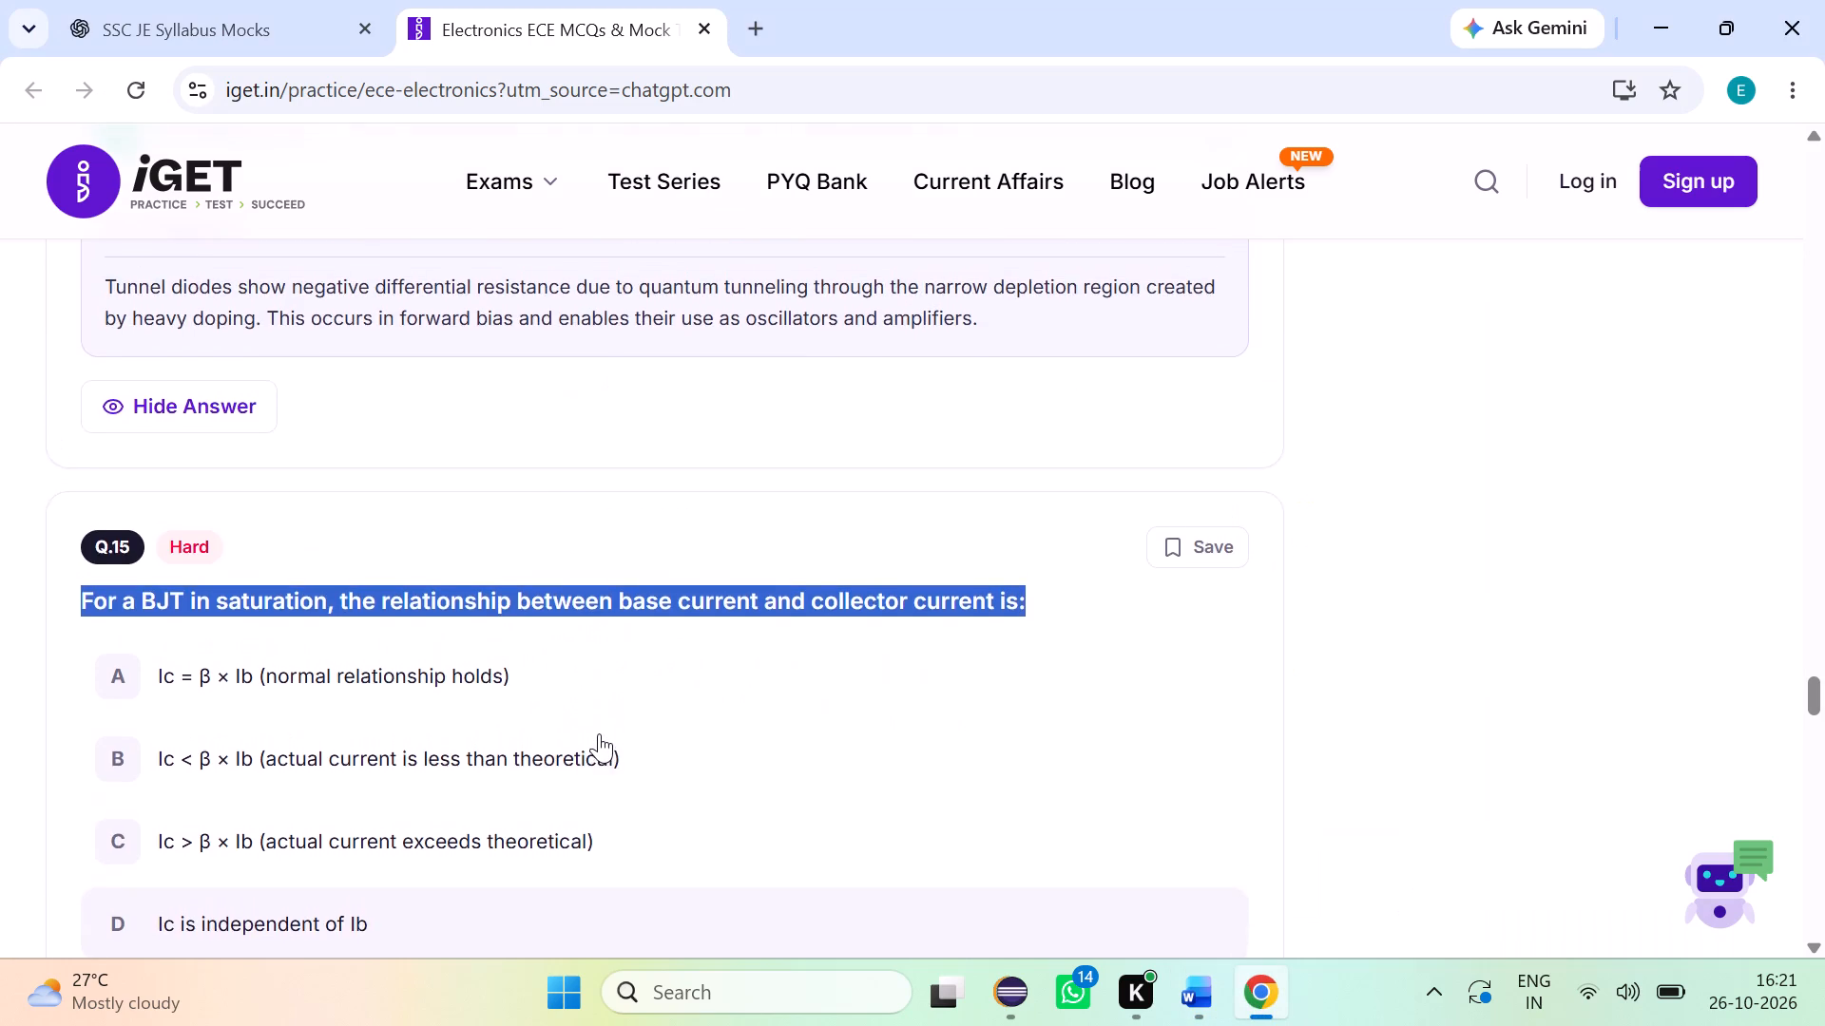
scroll(599, 733, down, 1)
click(431, 464)
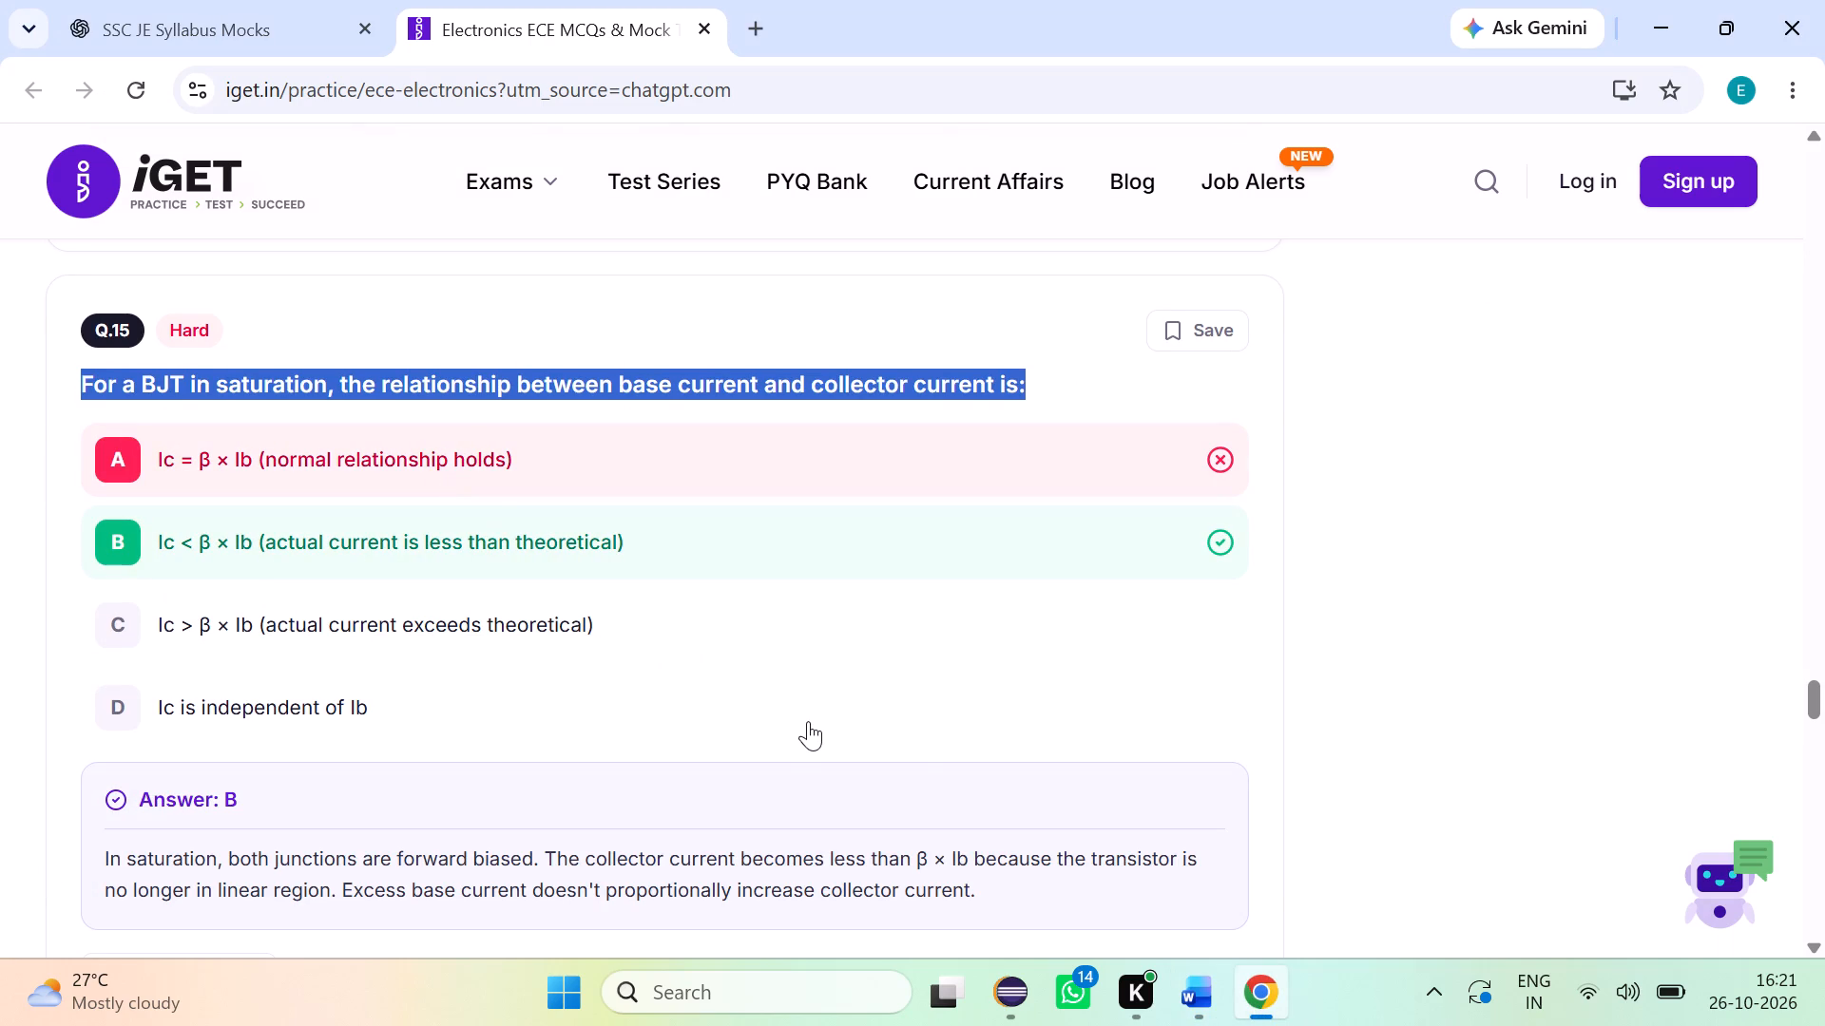
Return to Word and start item 20's answer after the question mark with "Ic <".
click(1216, 1000)
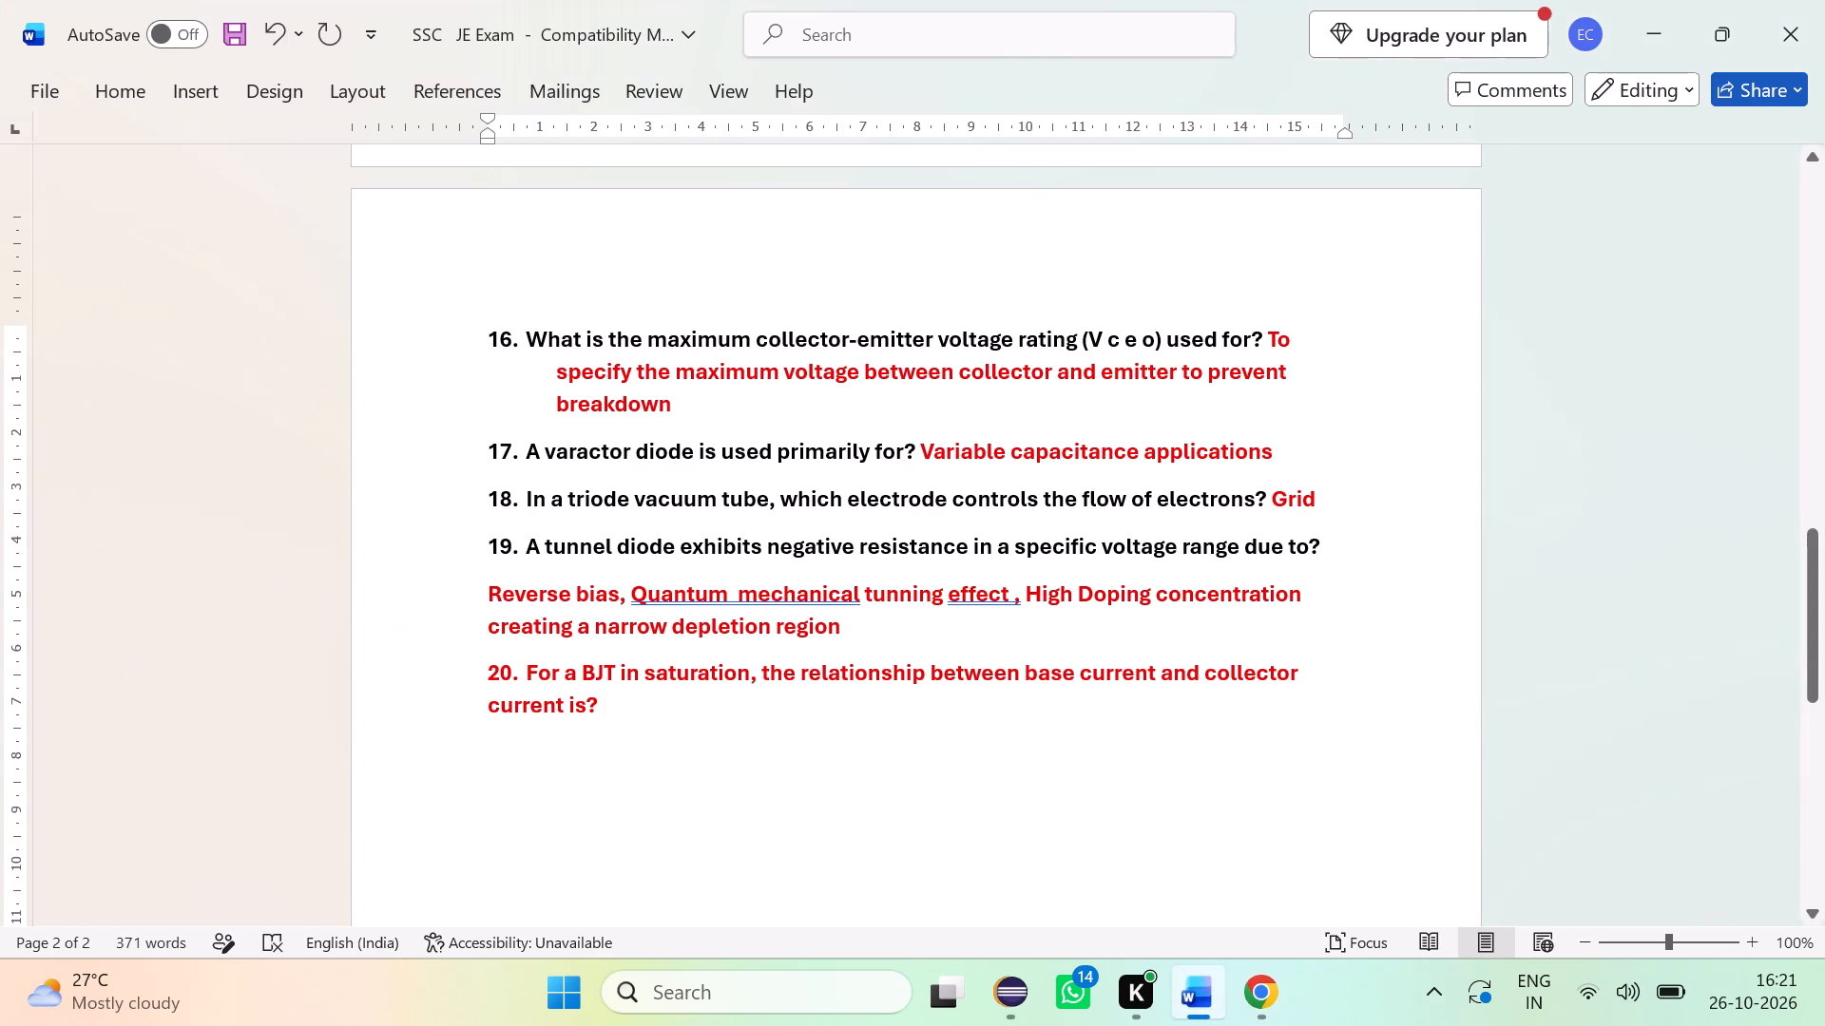
text(ic)
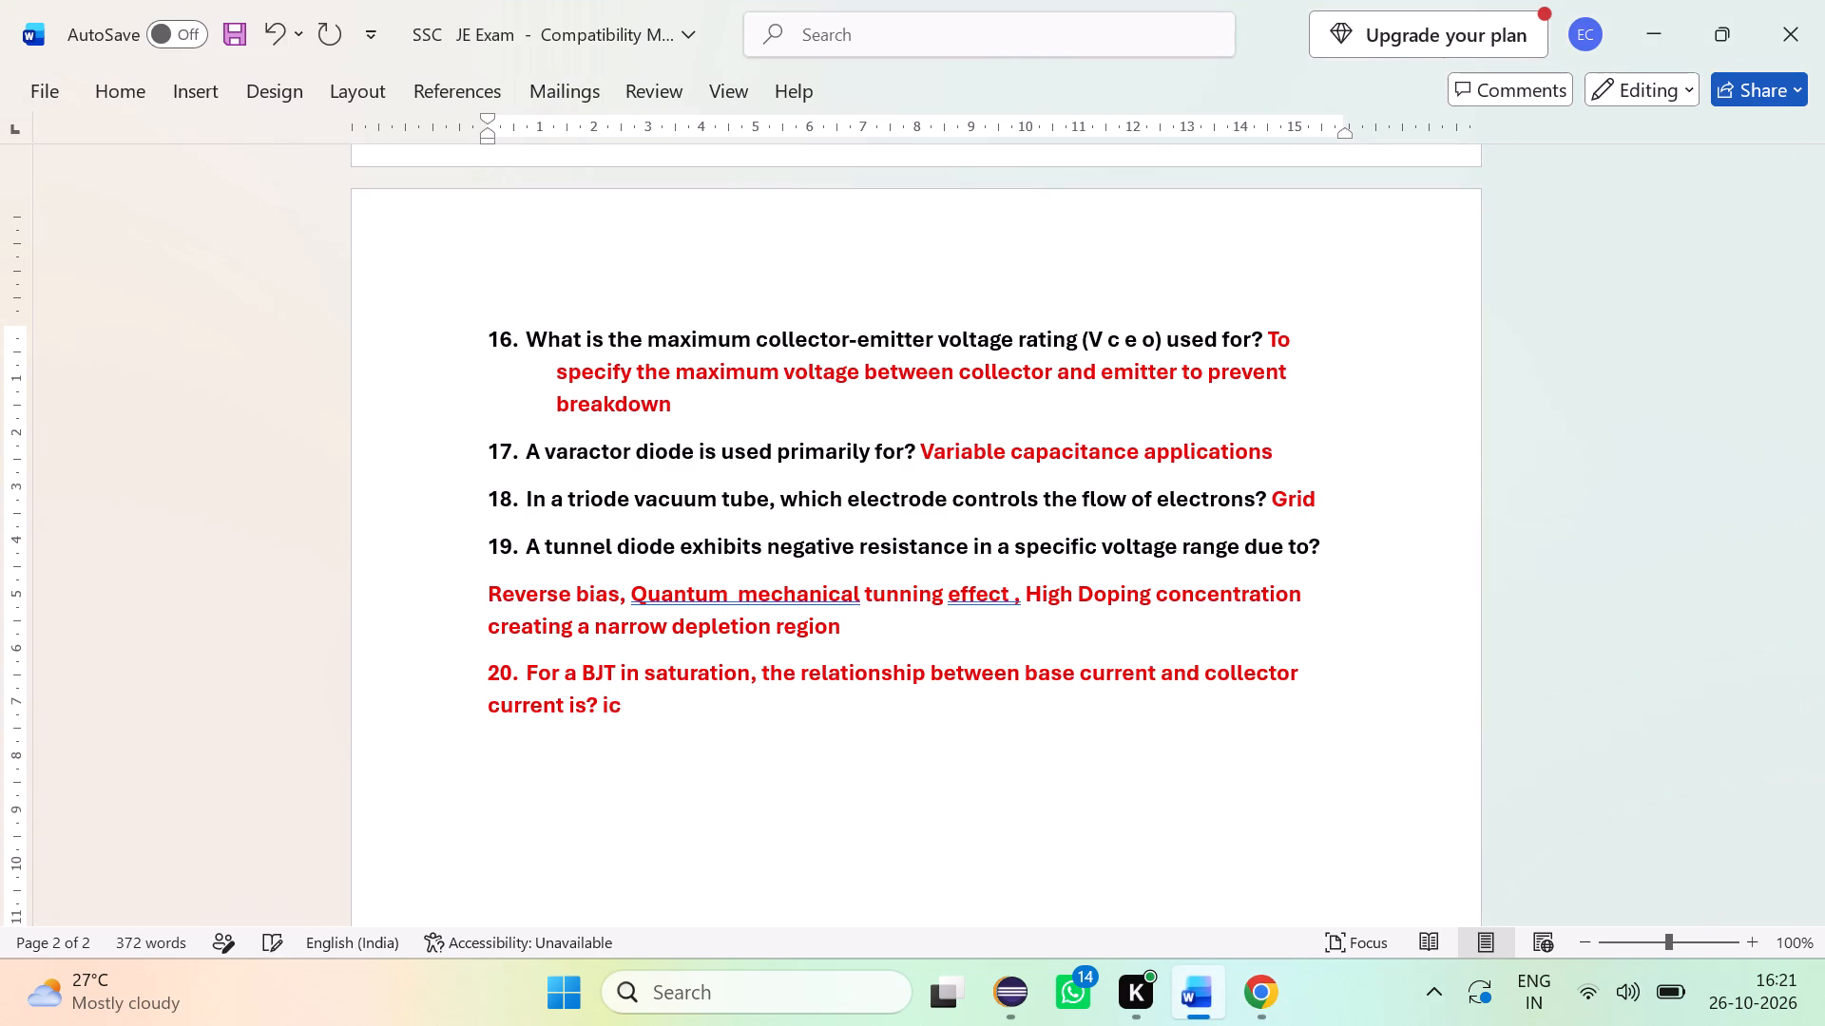
key(space)
key(BackSpace)
key(BackSpace)
key(space)
key(BackSpace)
key(BackSpace)
key(space)
text(ic <)
Check Q.15's correct option in Chrome and complete item 20's answer in Word with "alpha*ib" after "Ic <".
click(1248, 990)
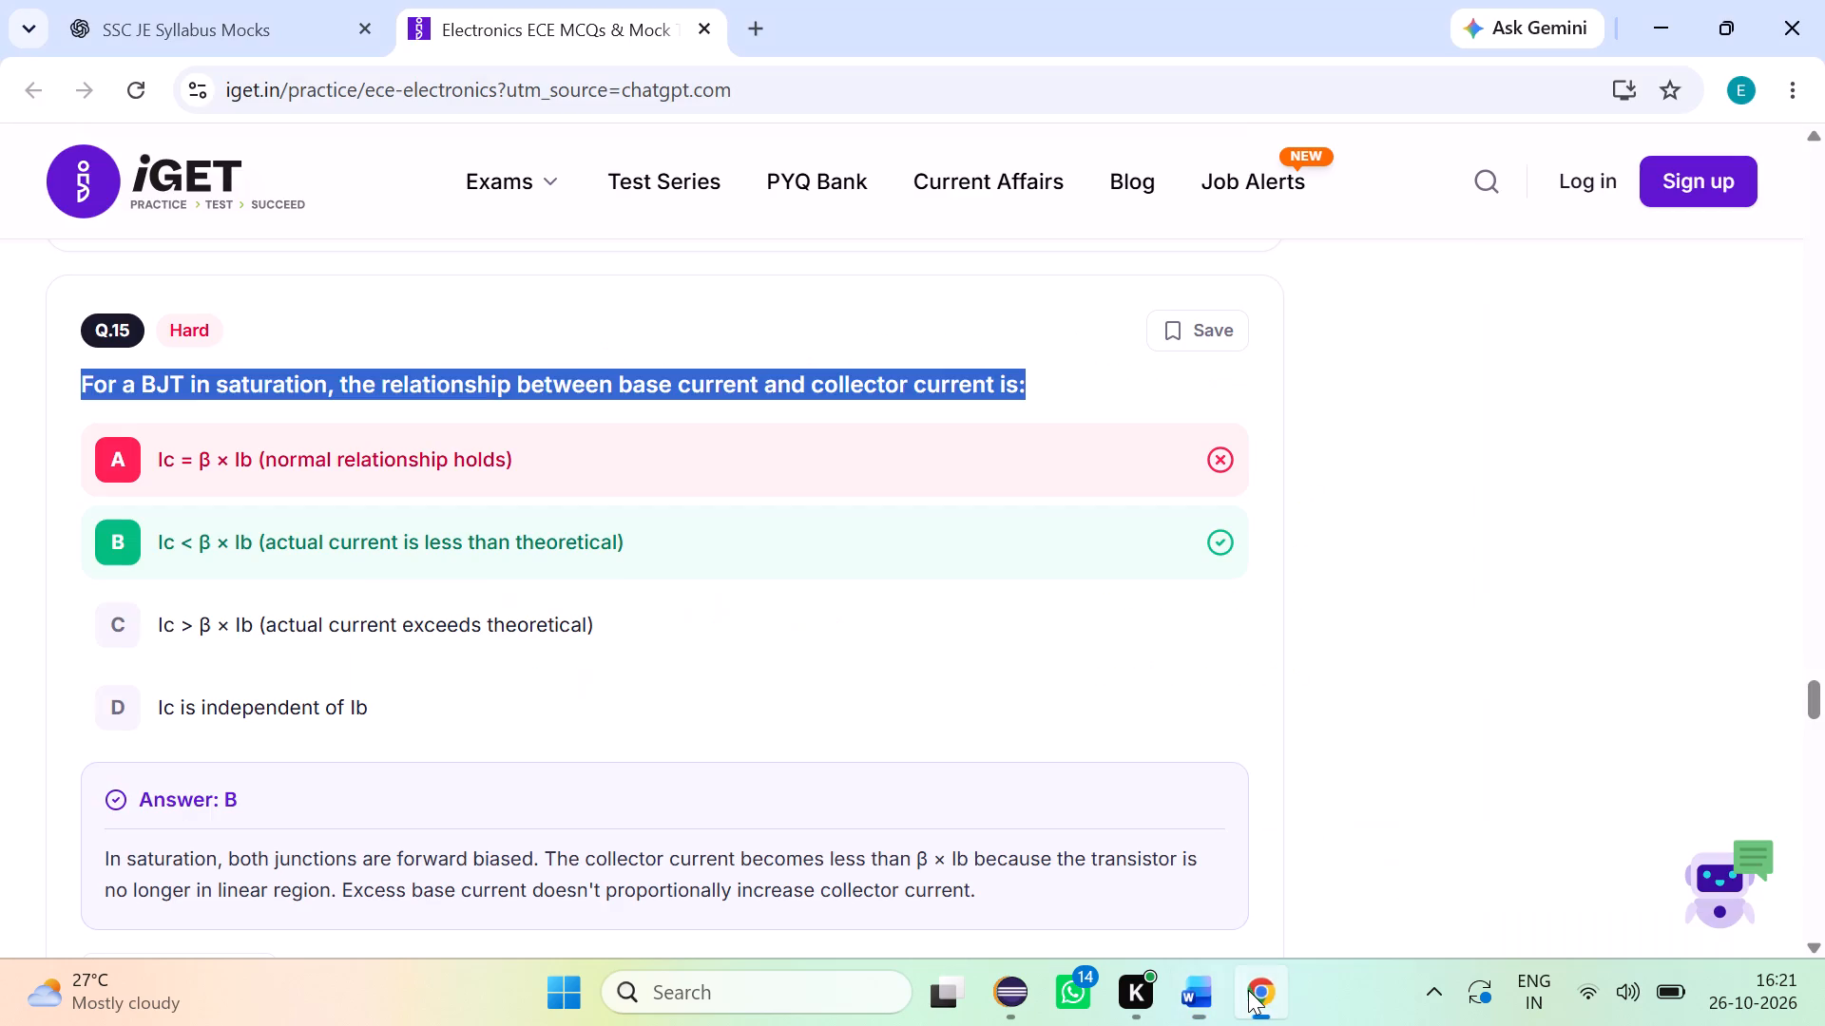
click(1186, 999)
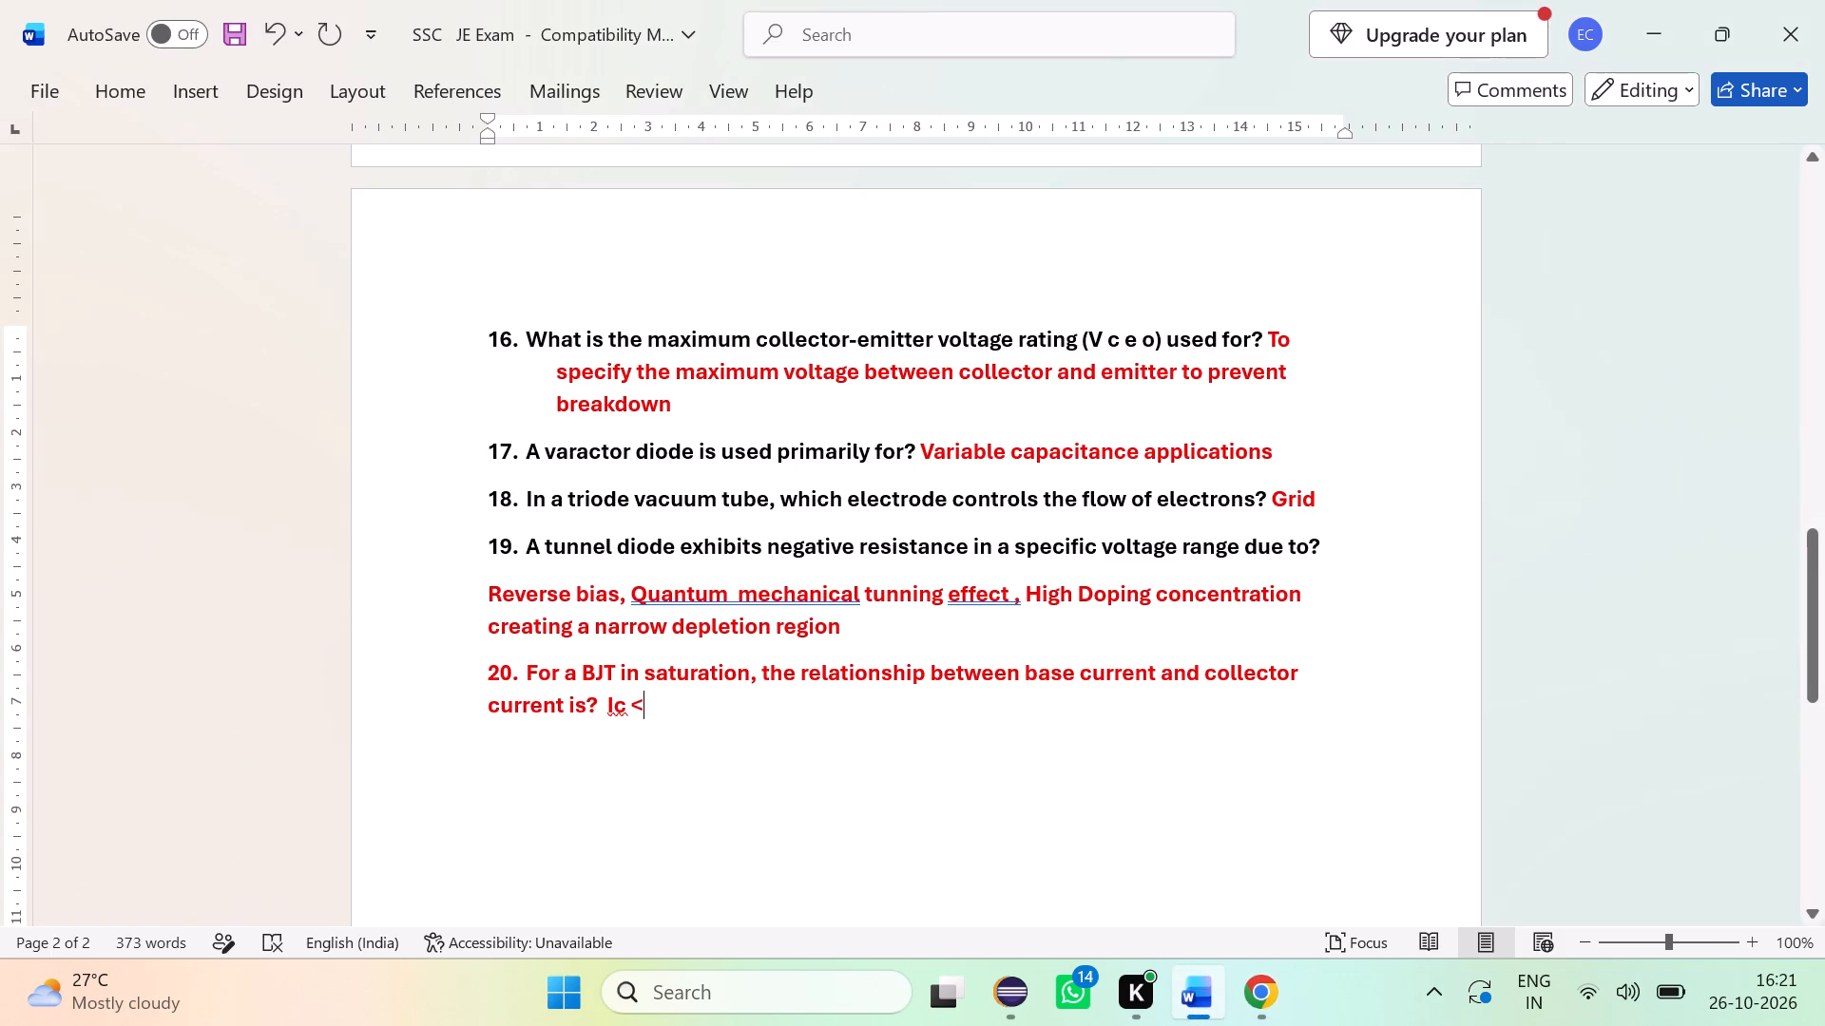
text(ap)
key(BackSpace)
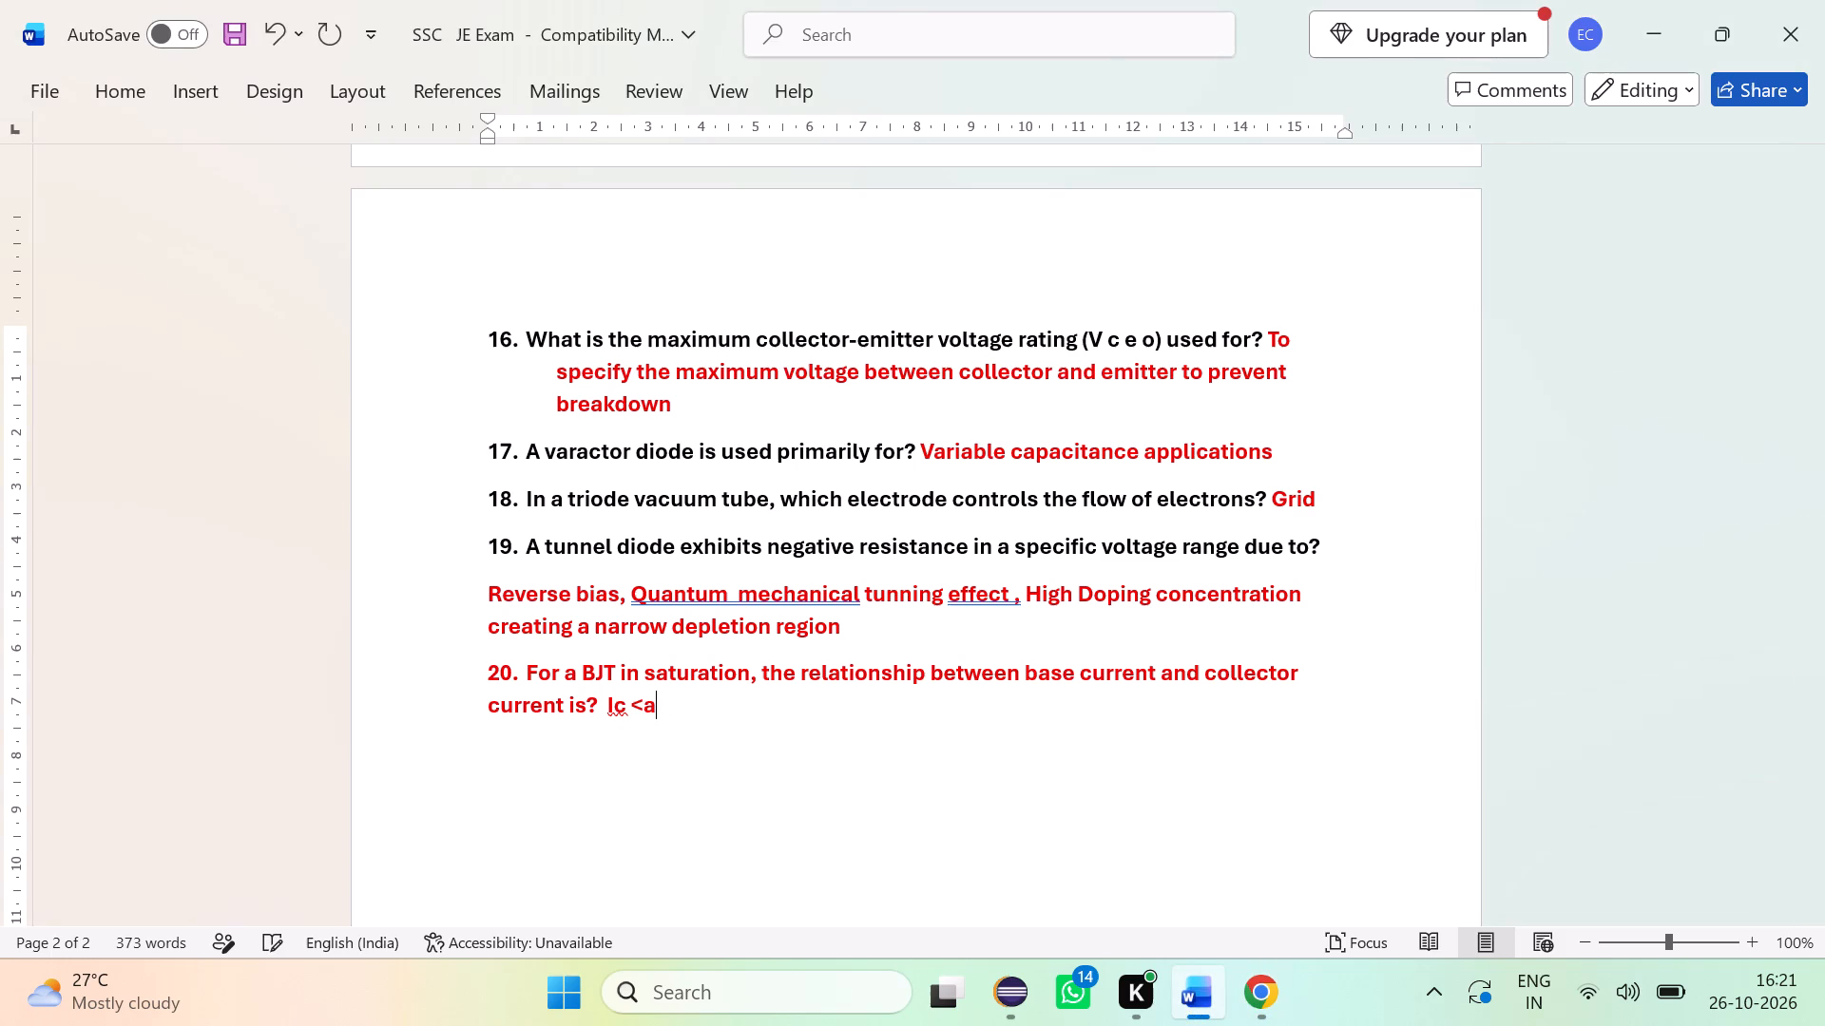
text(lpha)
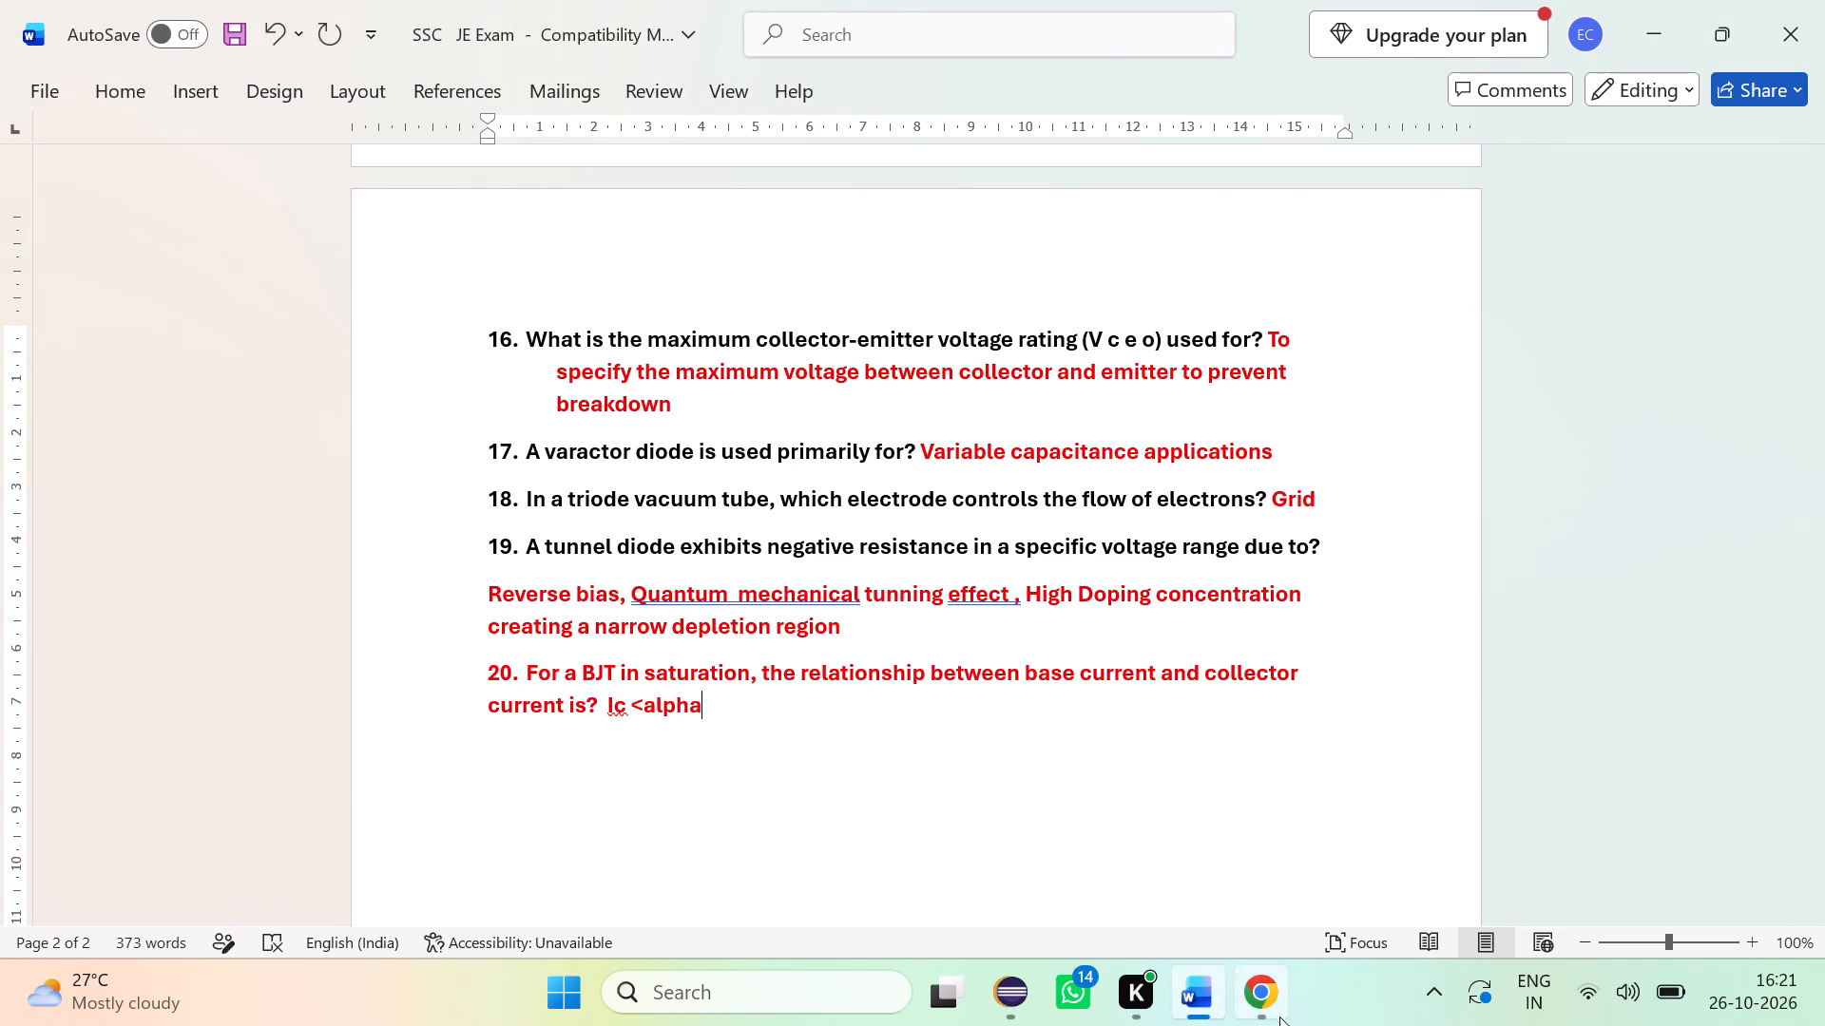
click(1278, 1014)
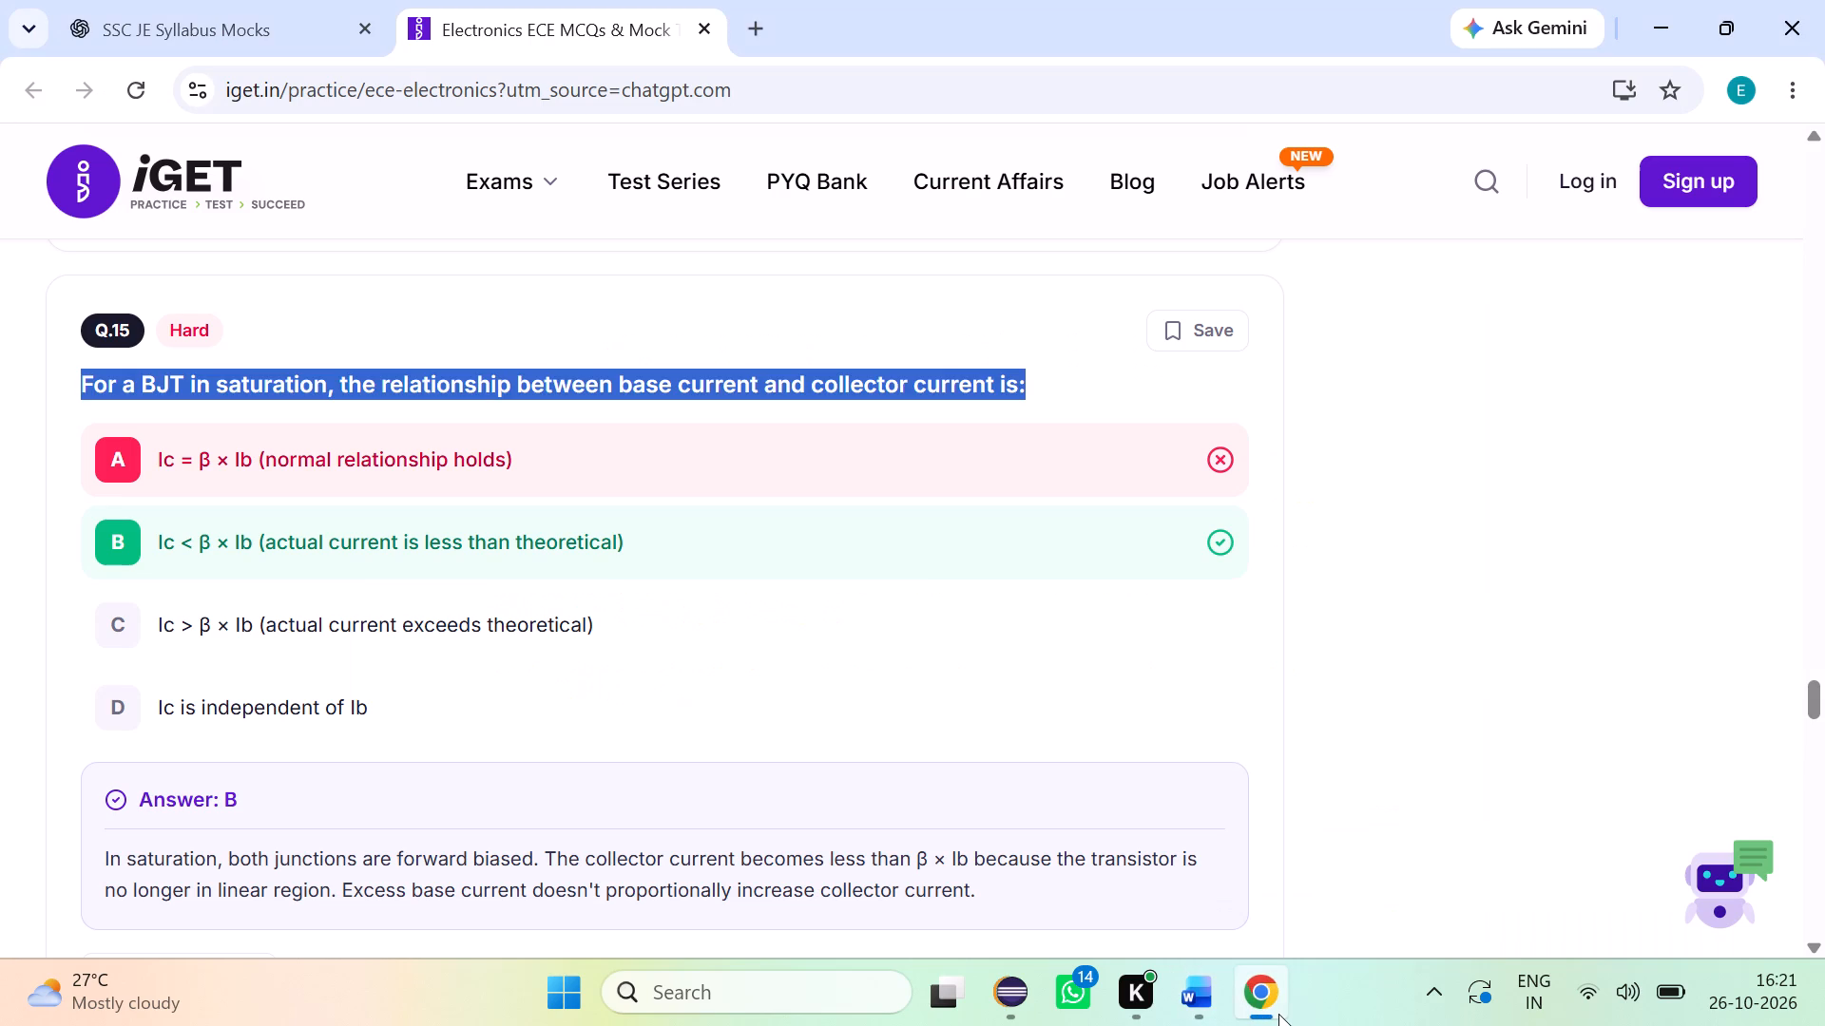
click(1198, 992)
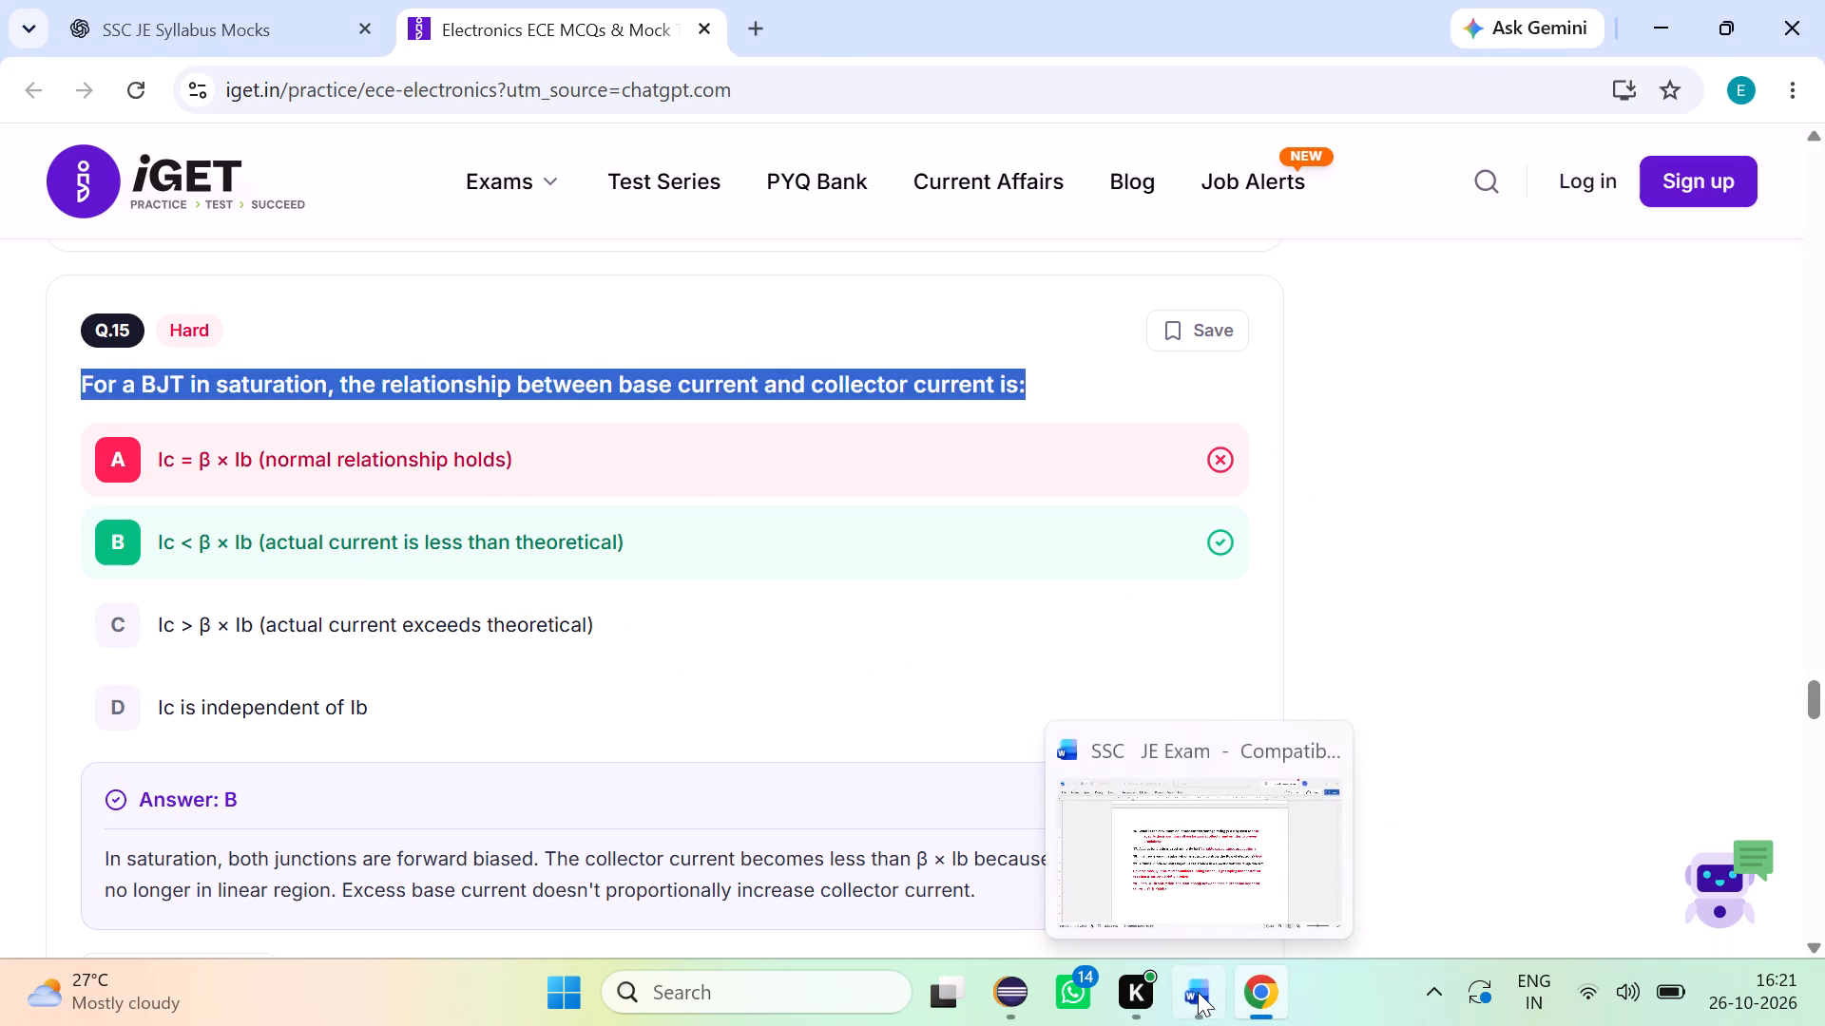
key(shift+asterisk)
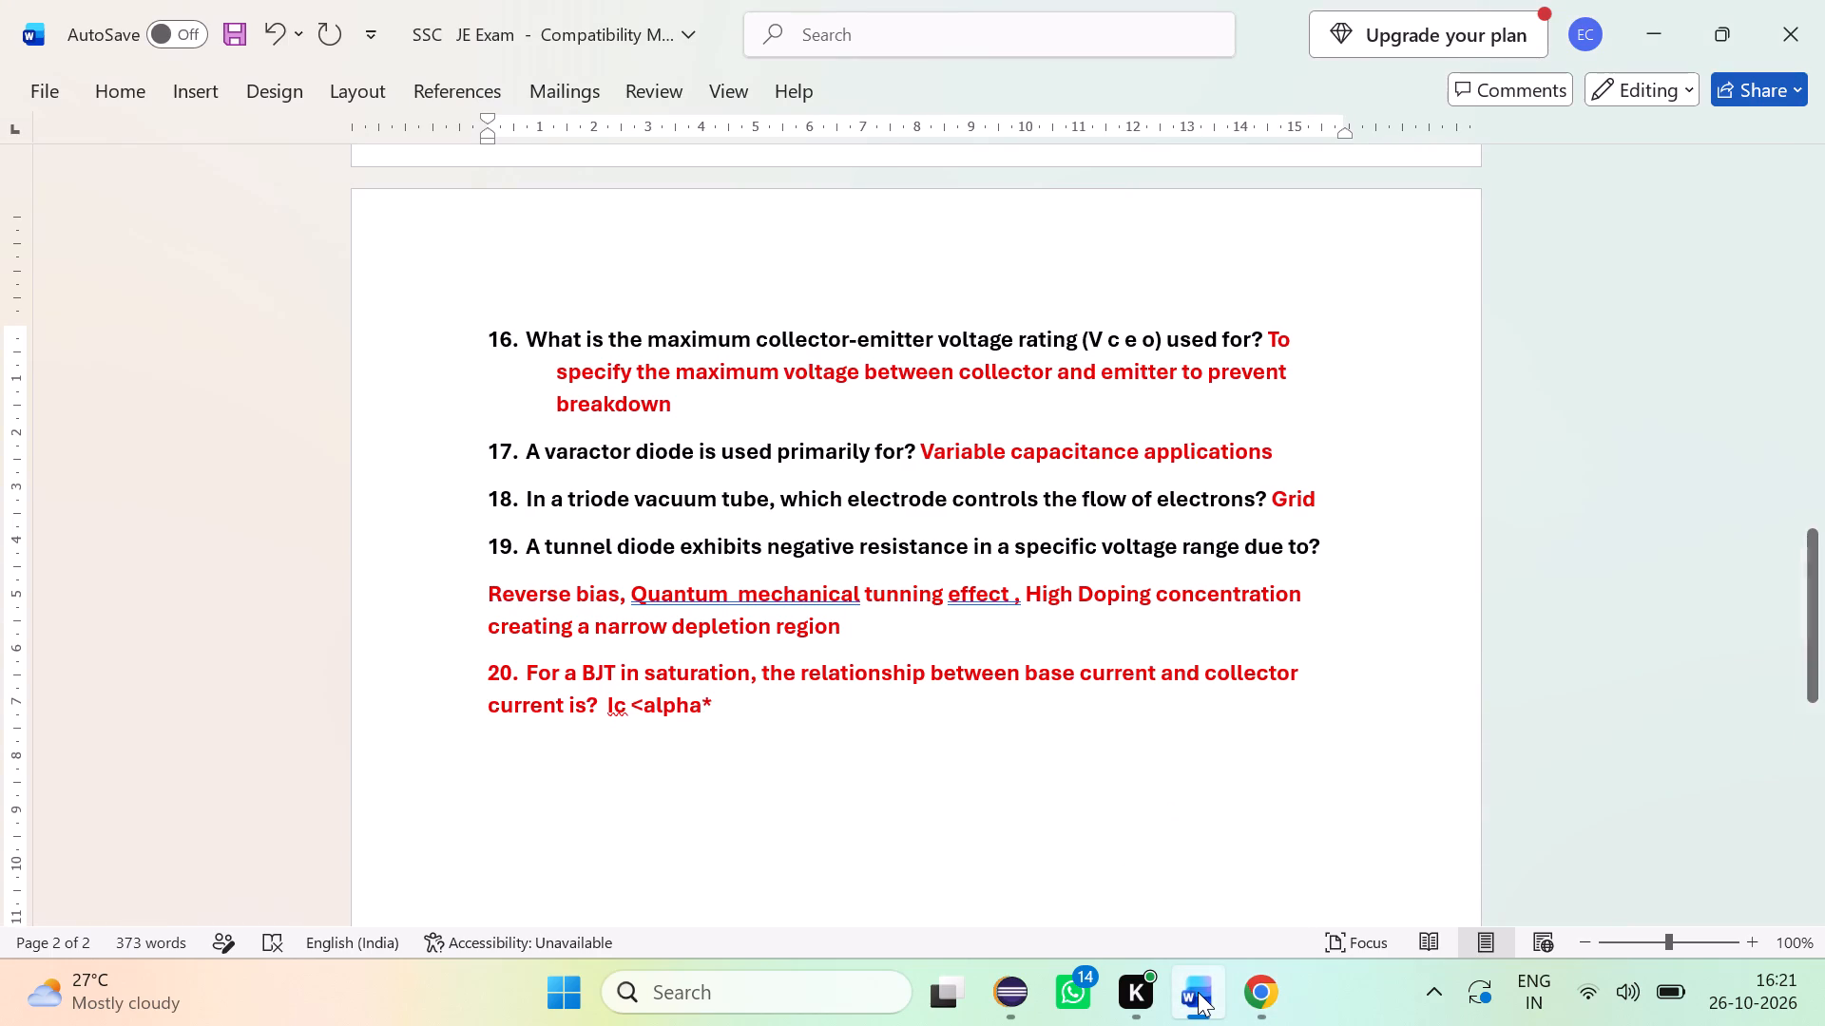
text(ib)
Colour item 20's question text black, leaving out its number and its answer.
drag(601, 703, 629, 709)
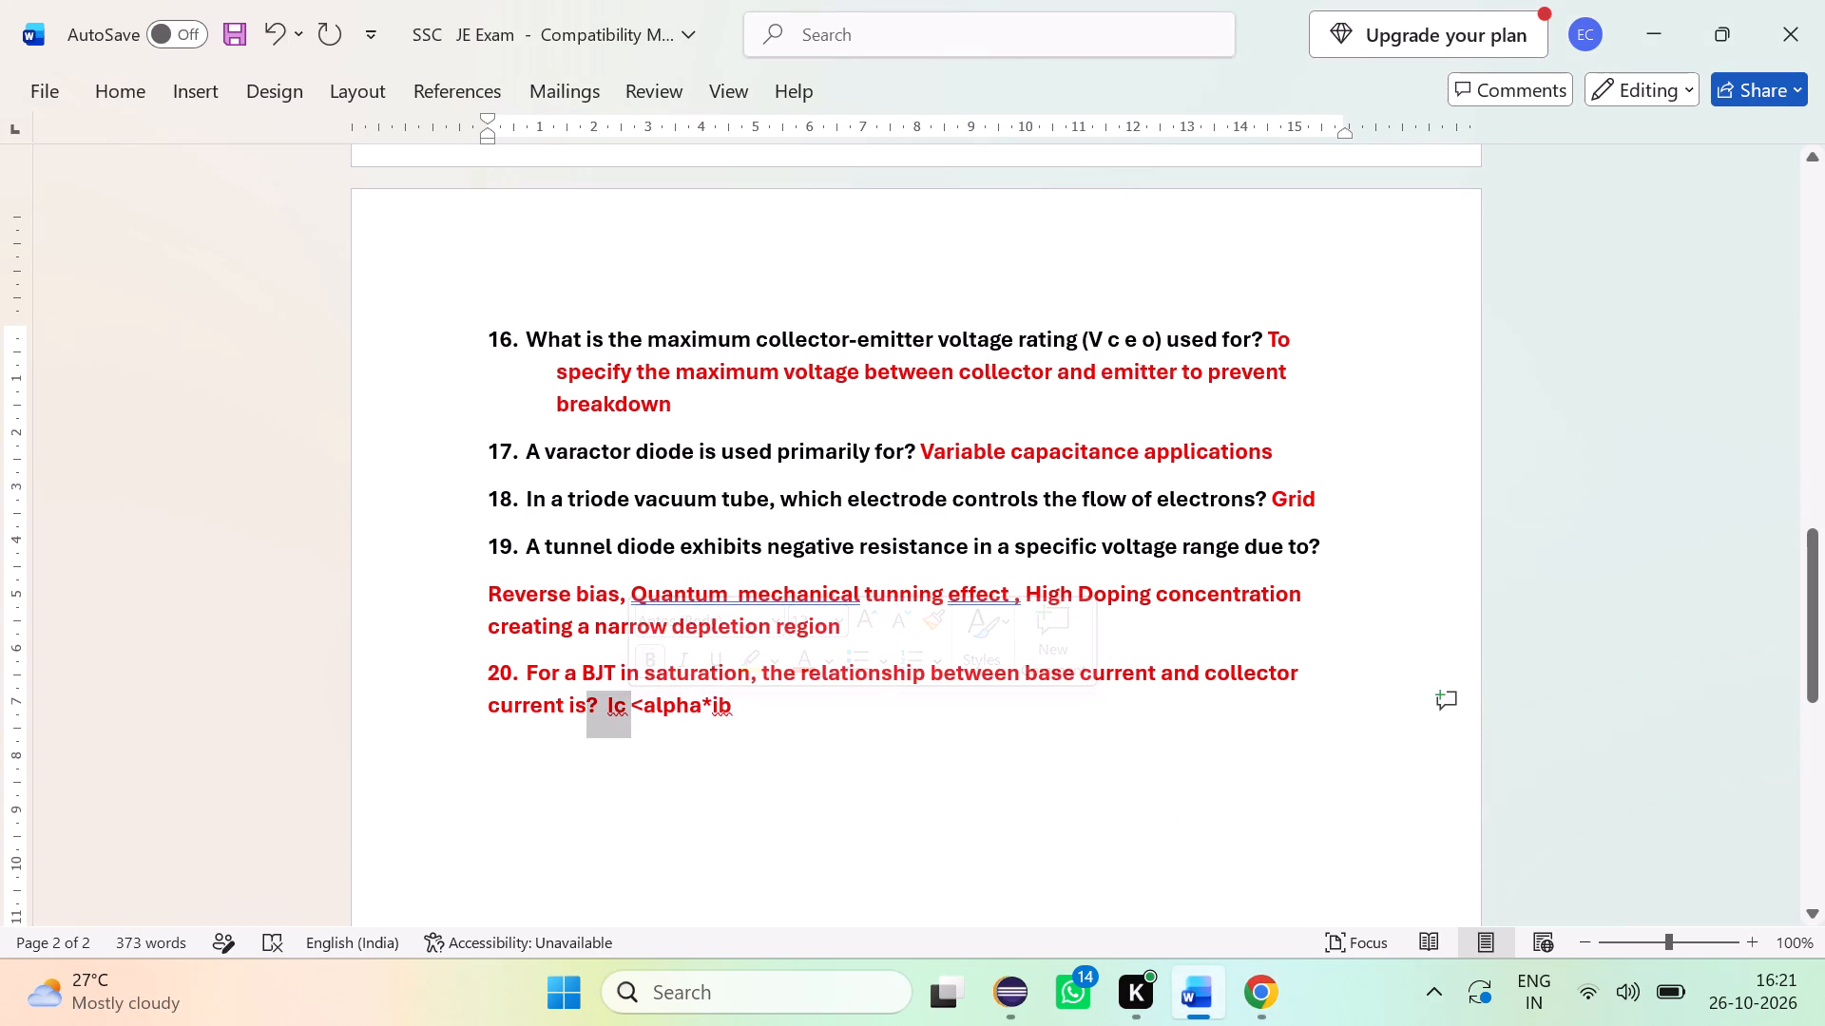
drag(525, 666, 602, 704)
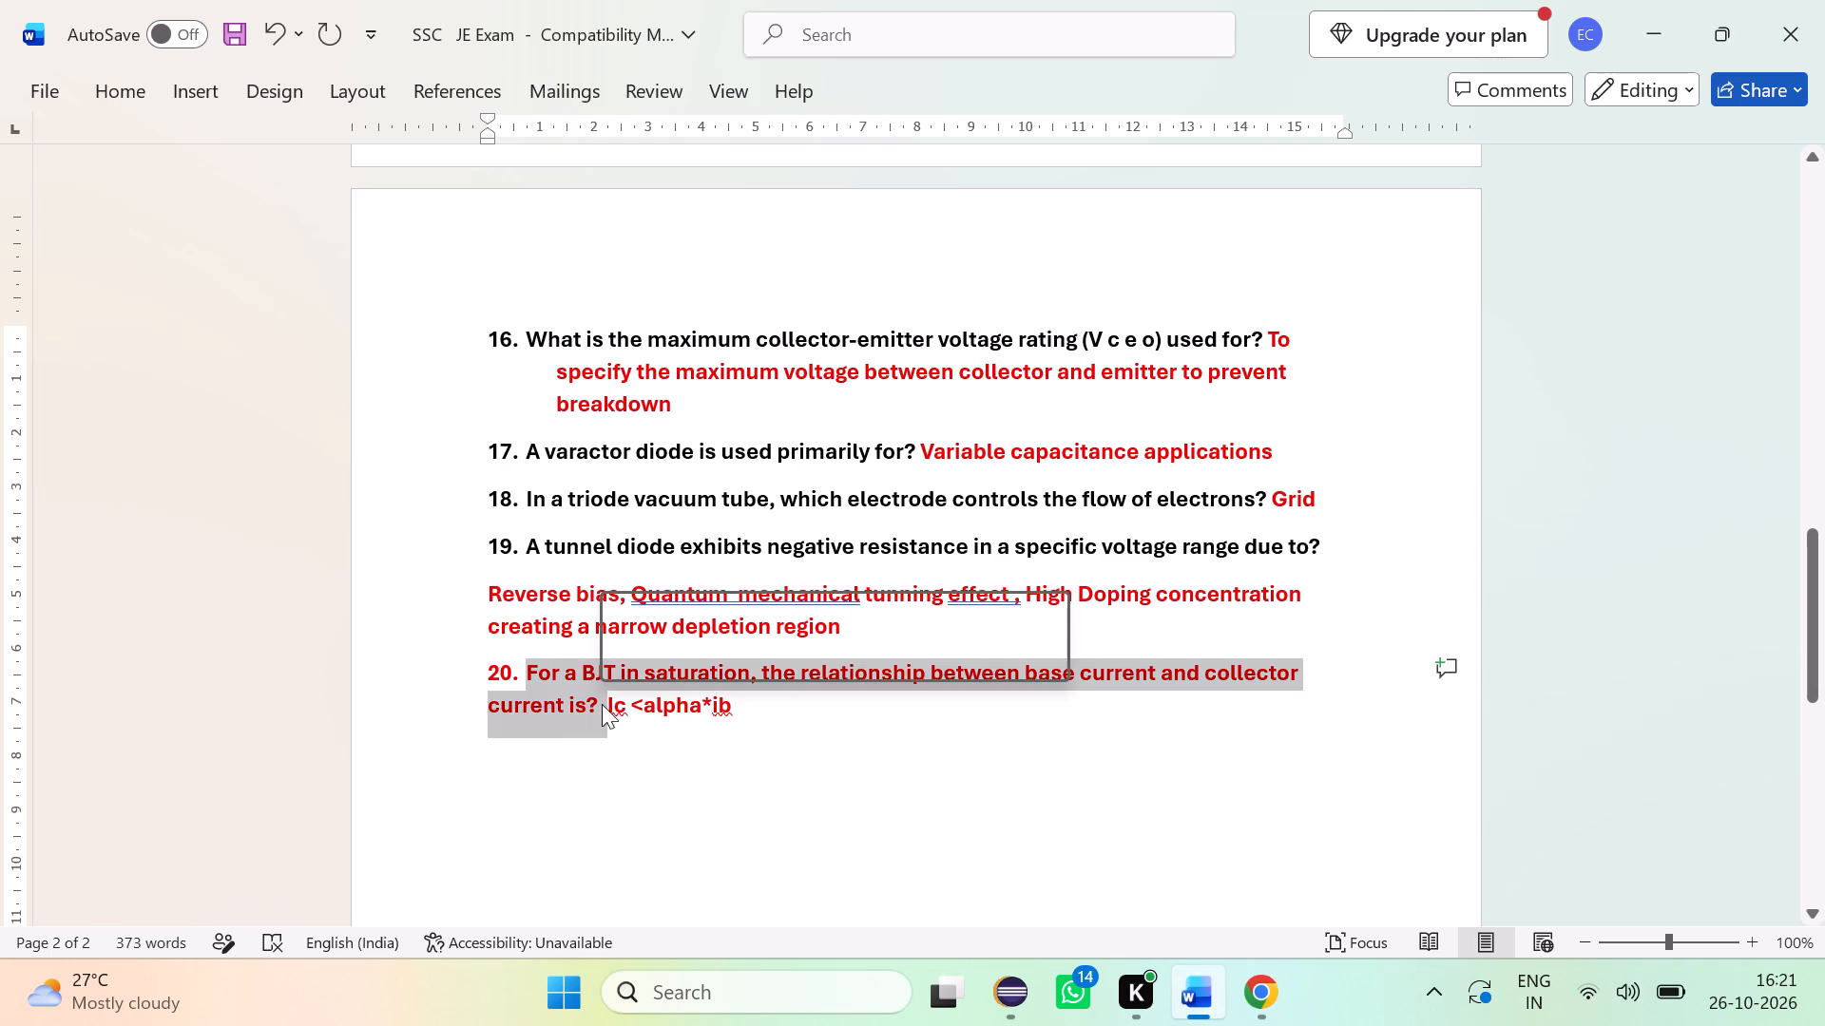
click(777, 665)
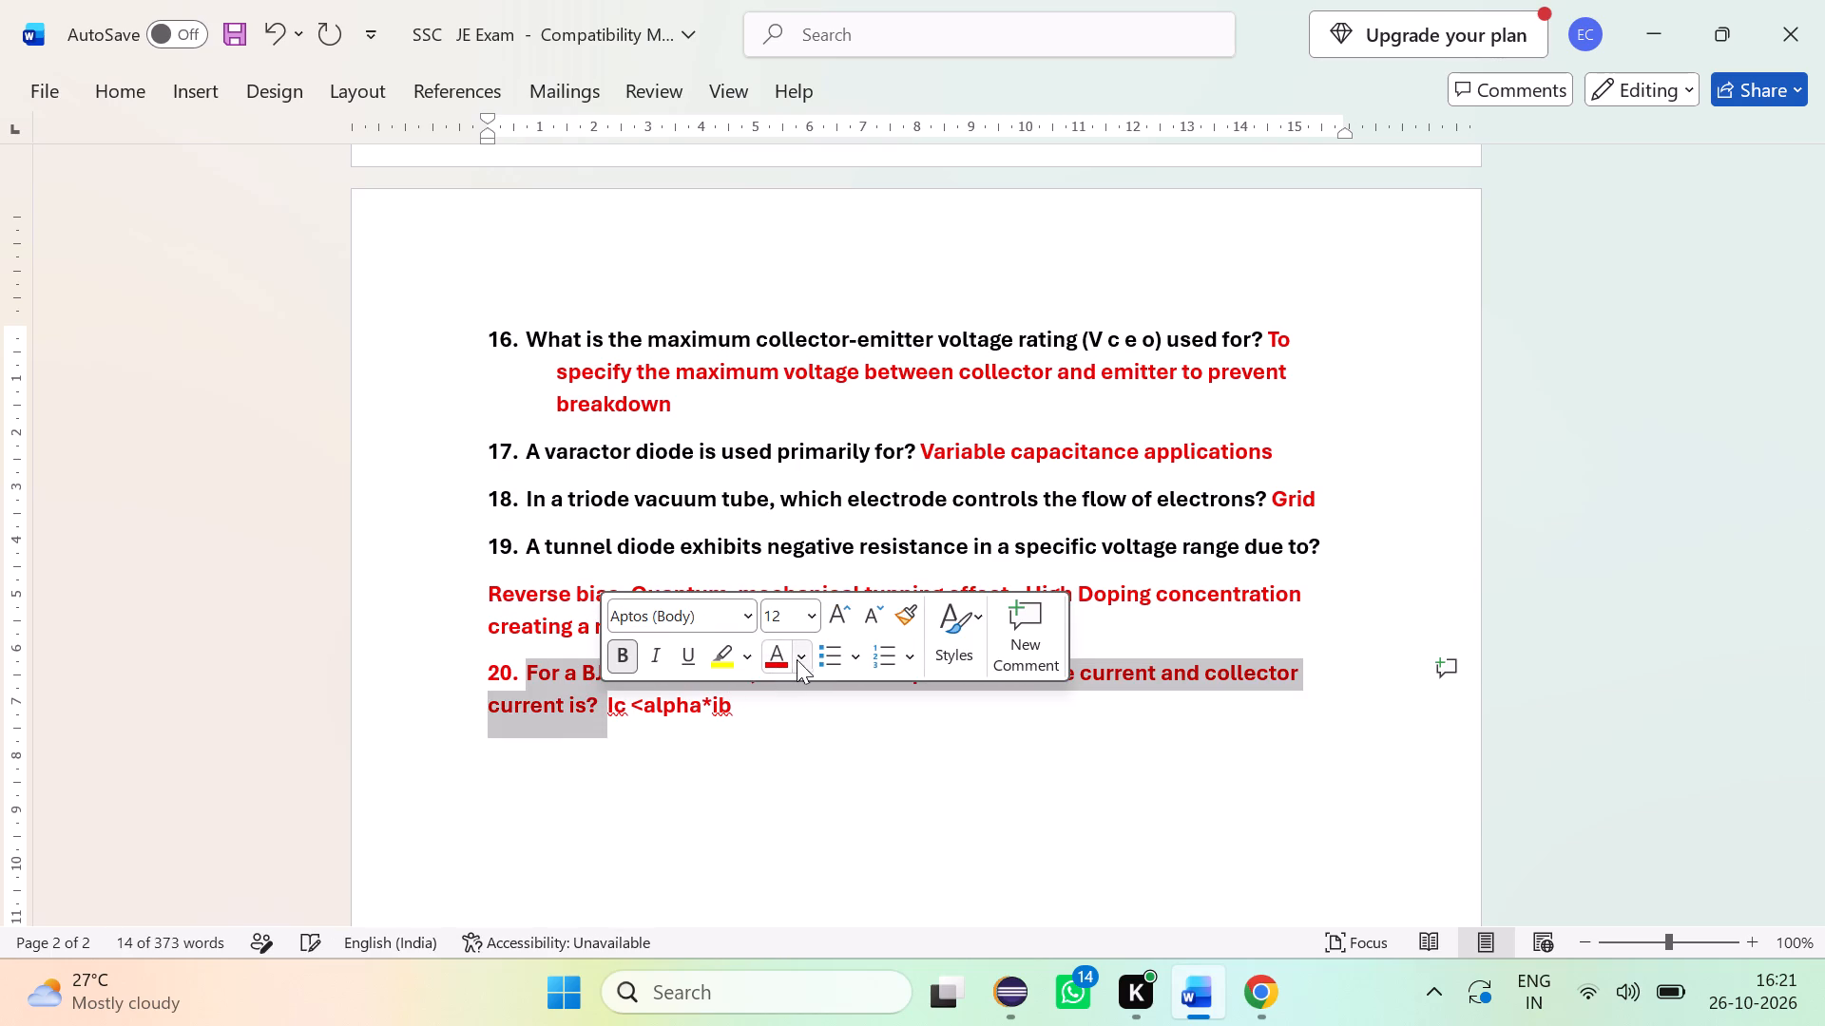
click(790, 658)
click(795, 649)
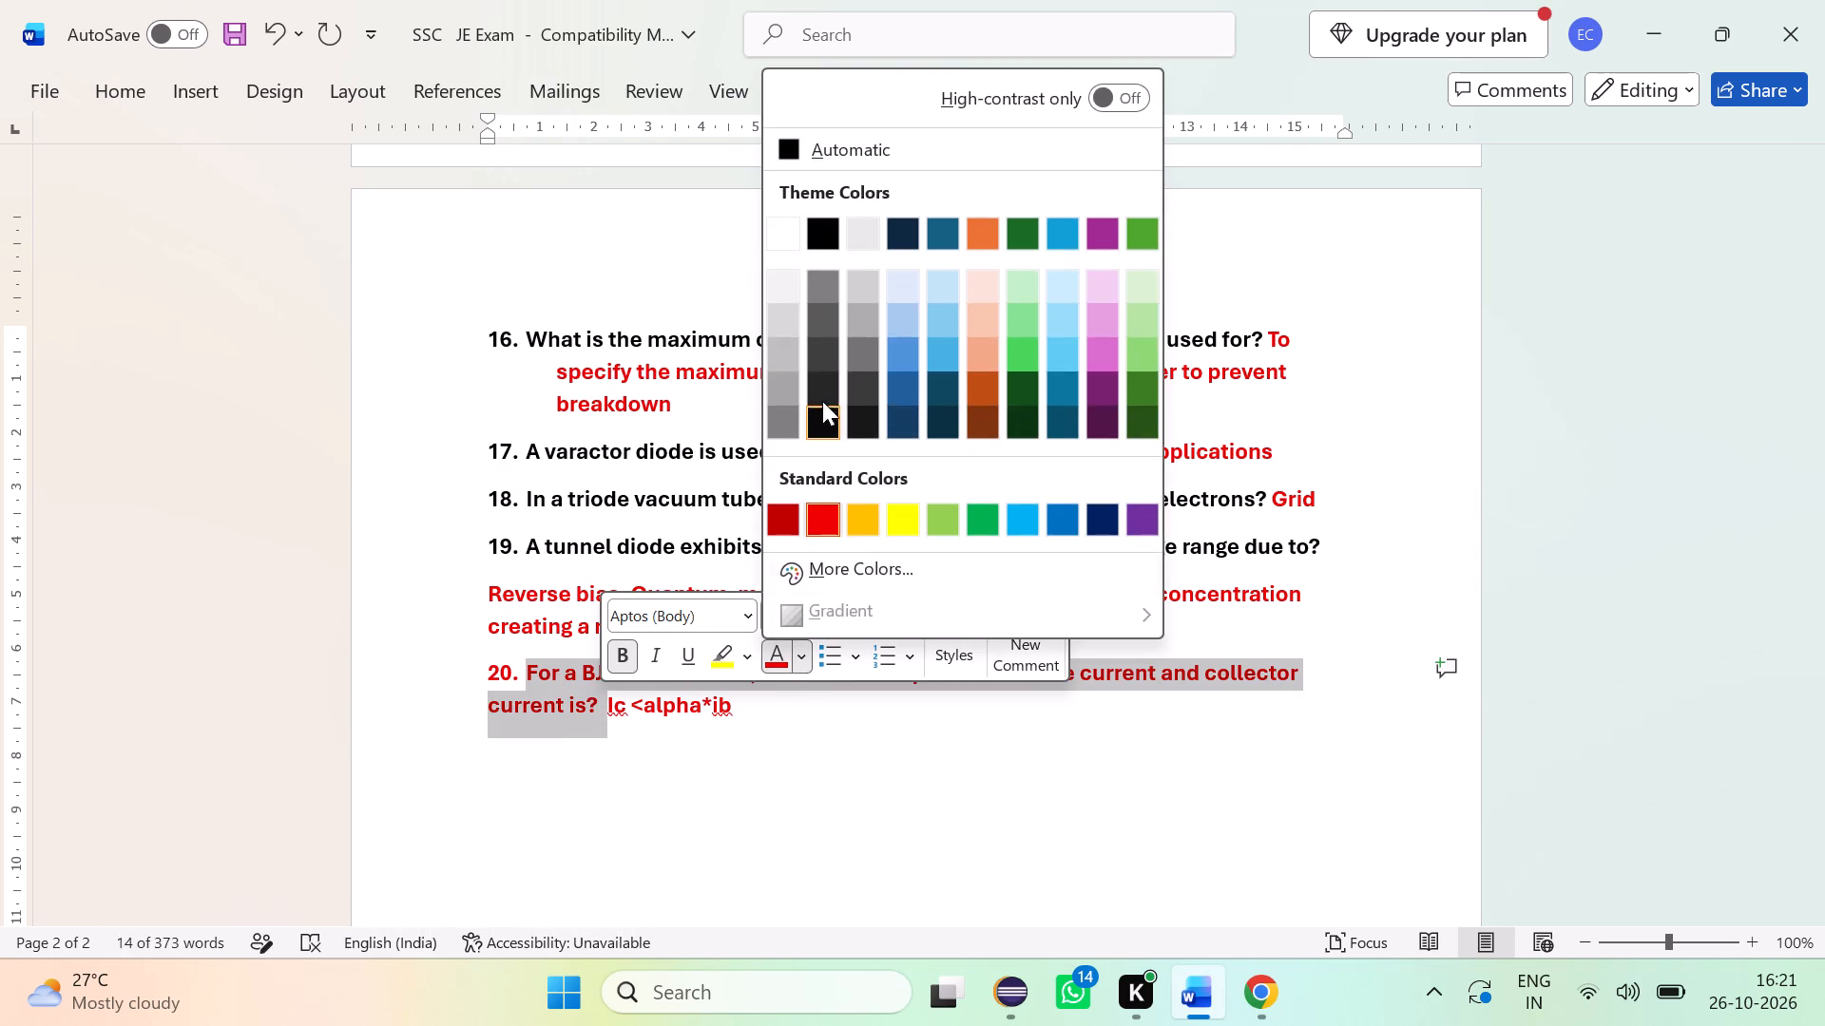
click(826, 235)
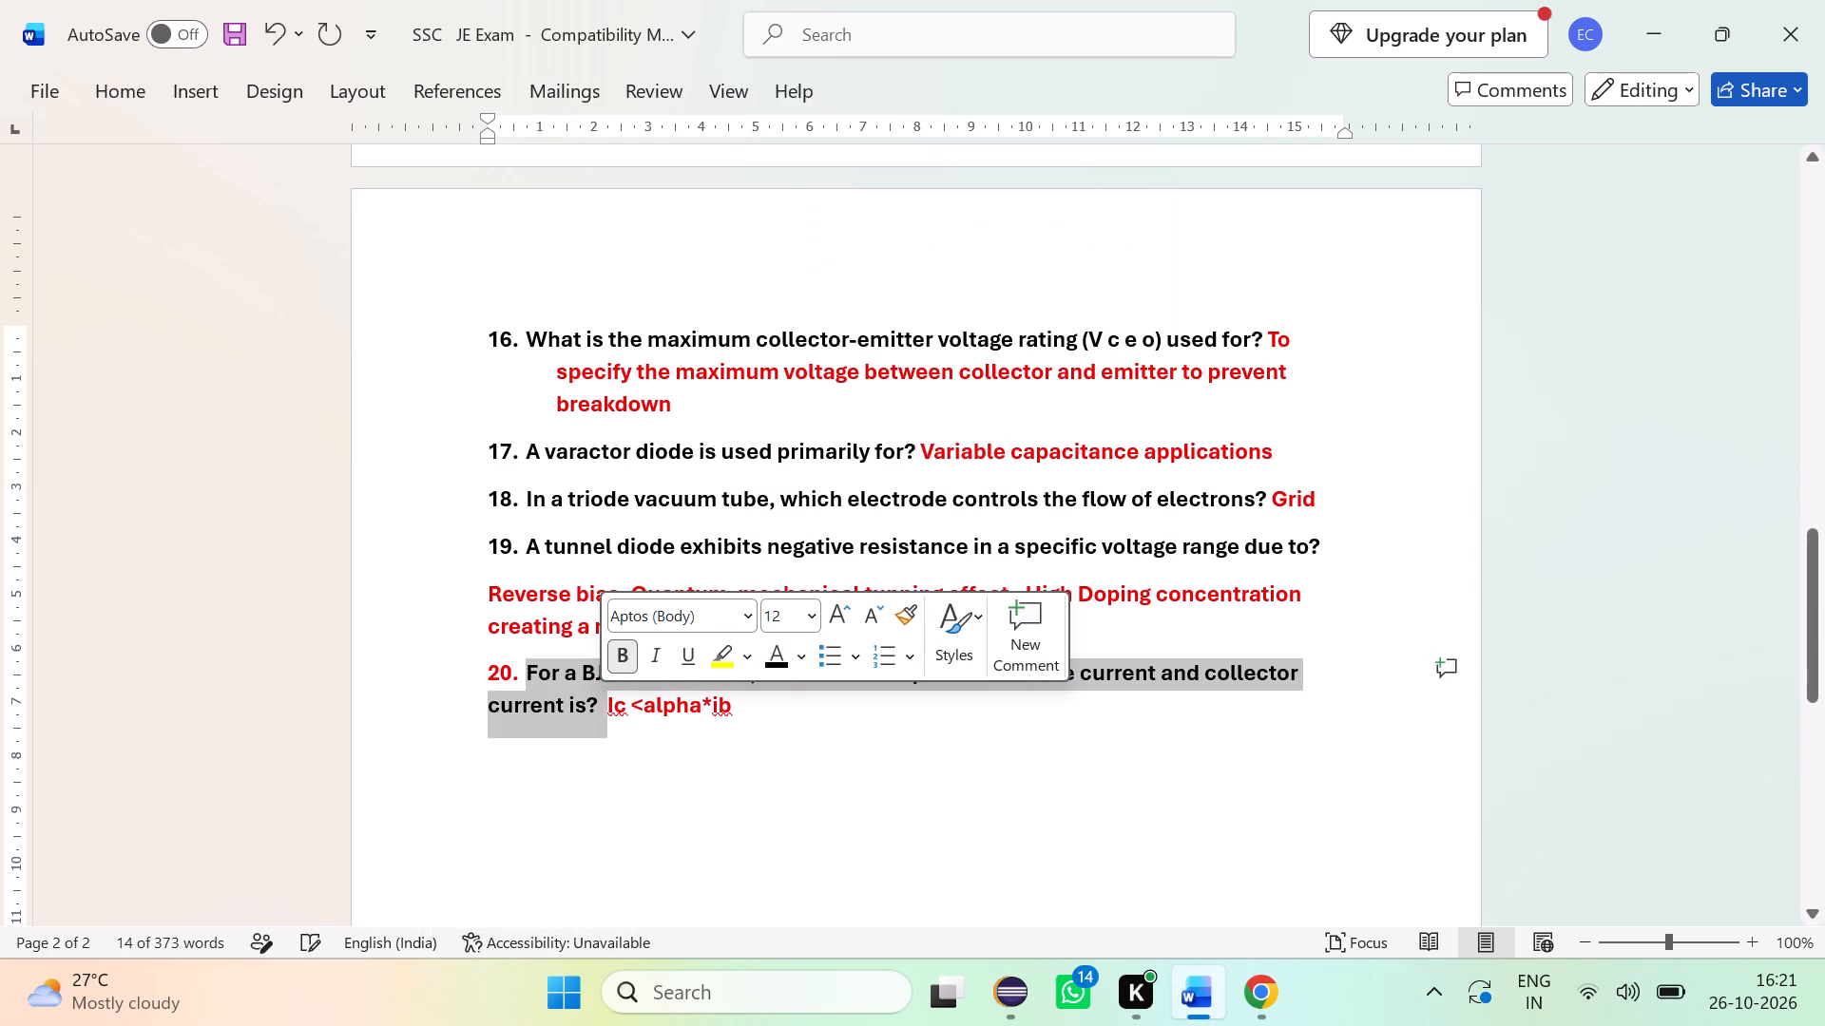
Add item 21 below item 20 with Q.16's question about CMOS logic statements copied from Chrome.
click(769, 707)
key(Return)
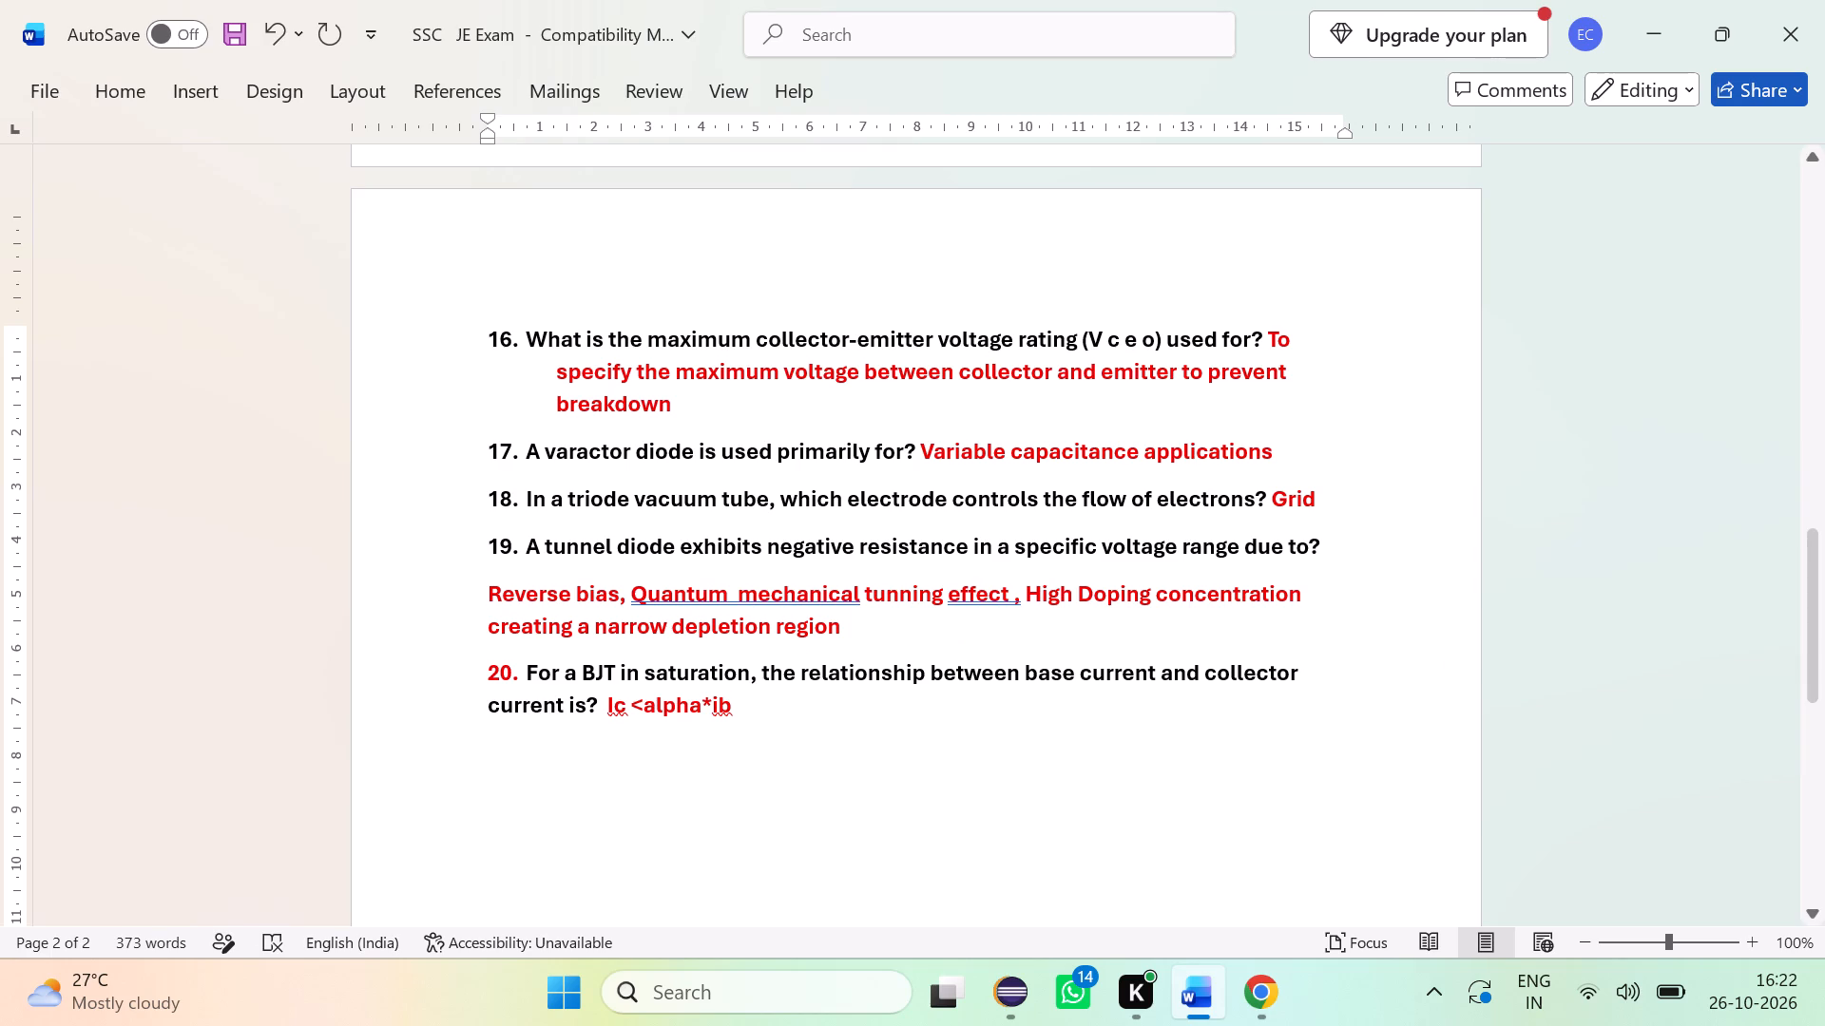
text(21.)
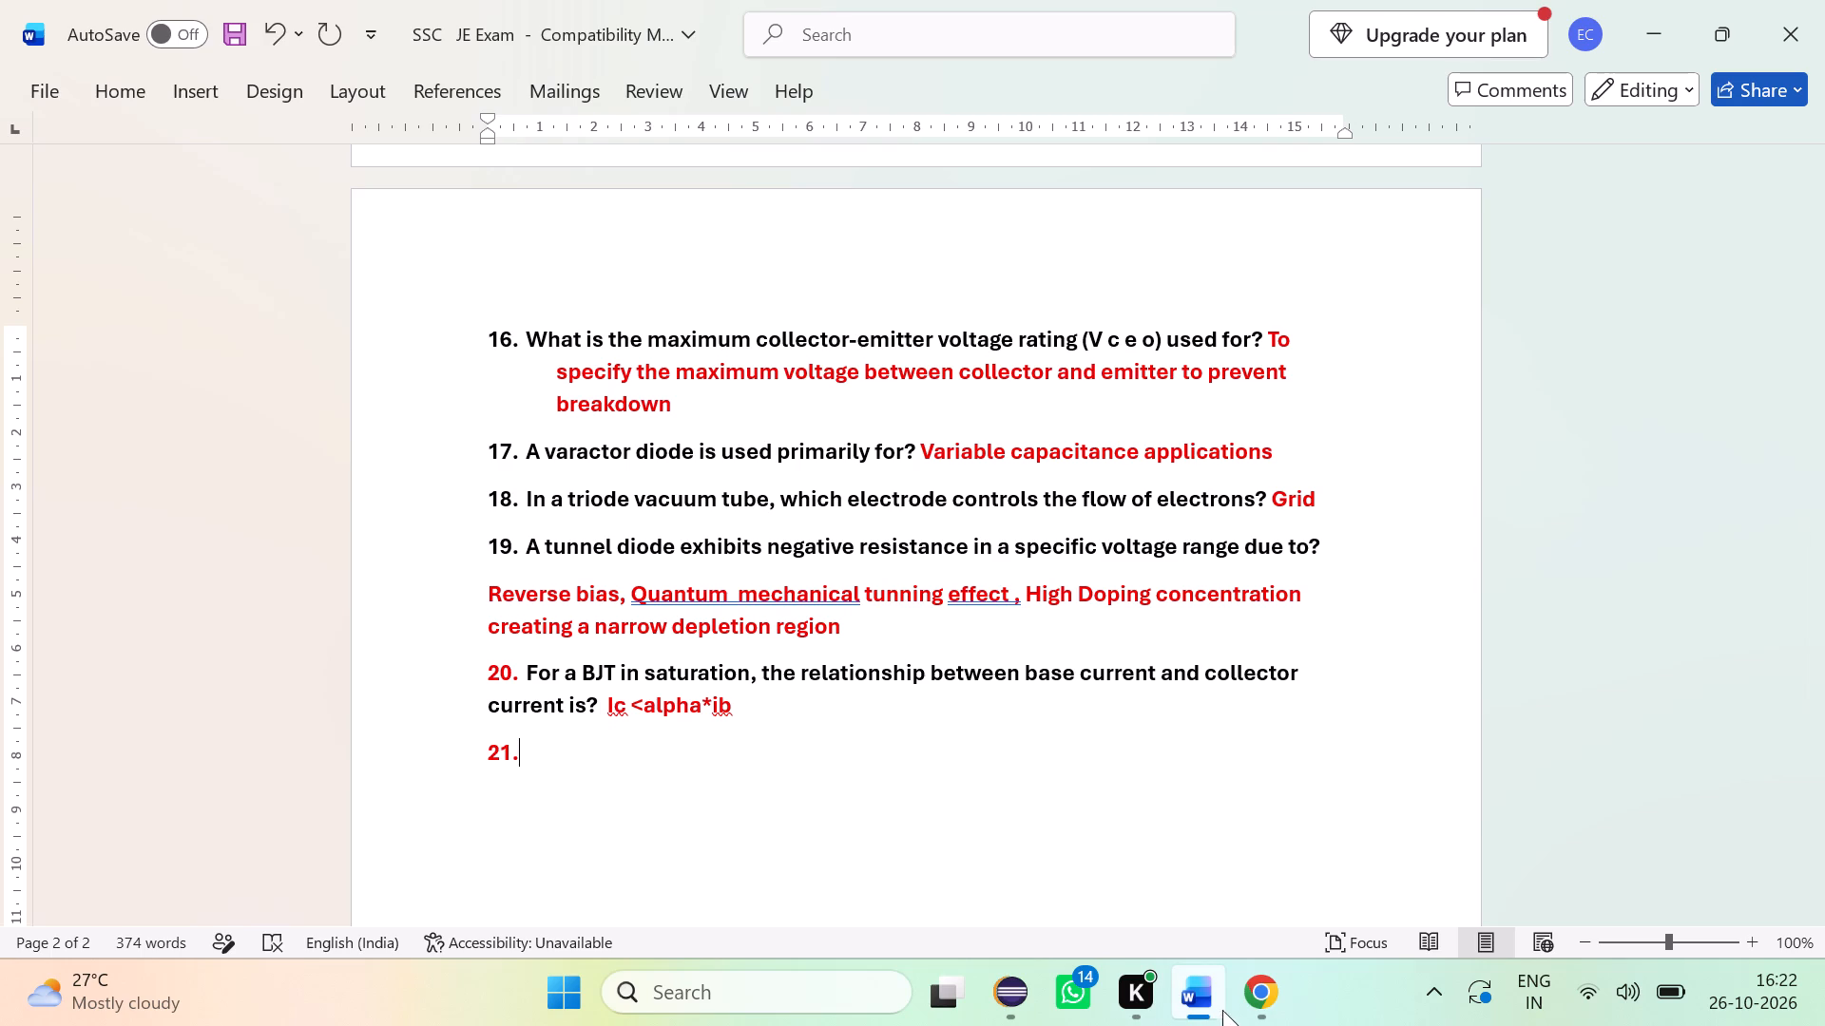
click(1249, 996)
scroll(551, 617, down, 2)
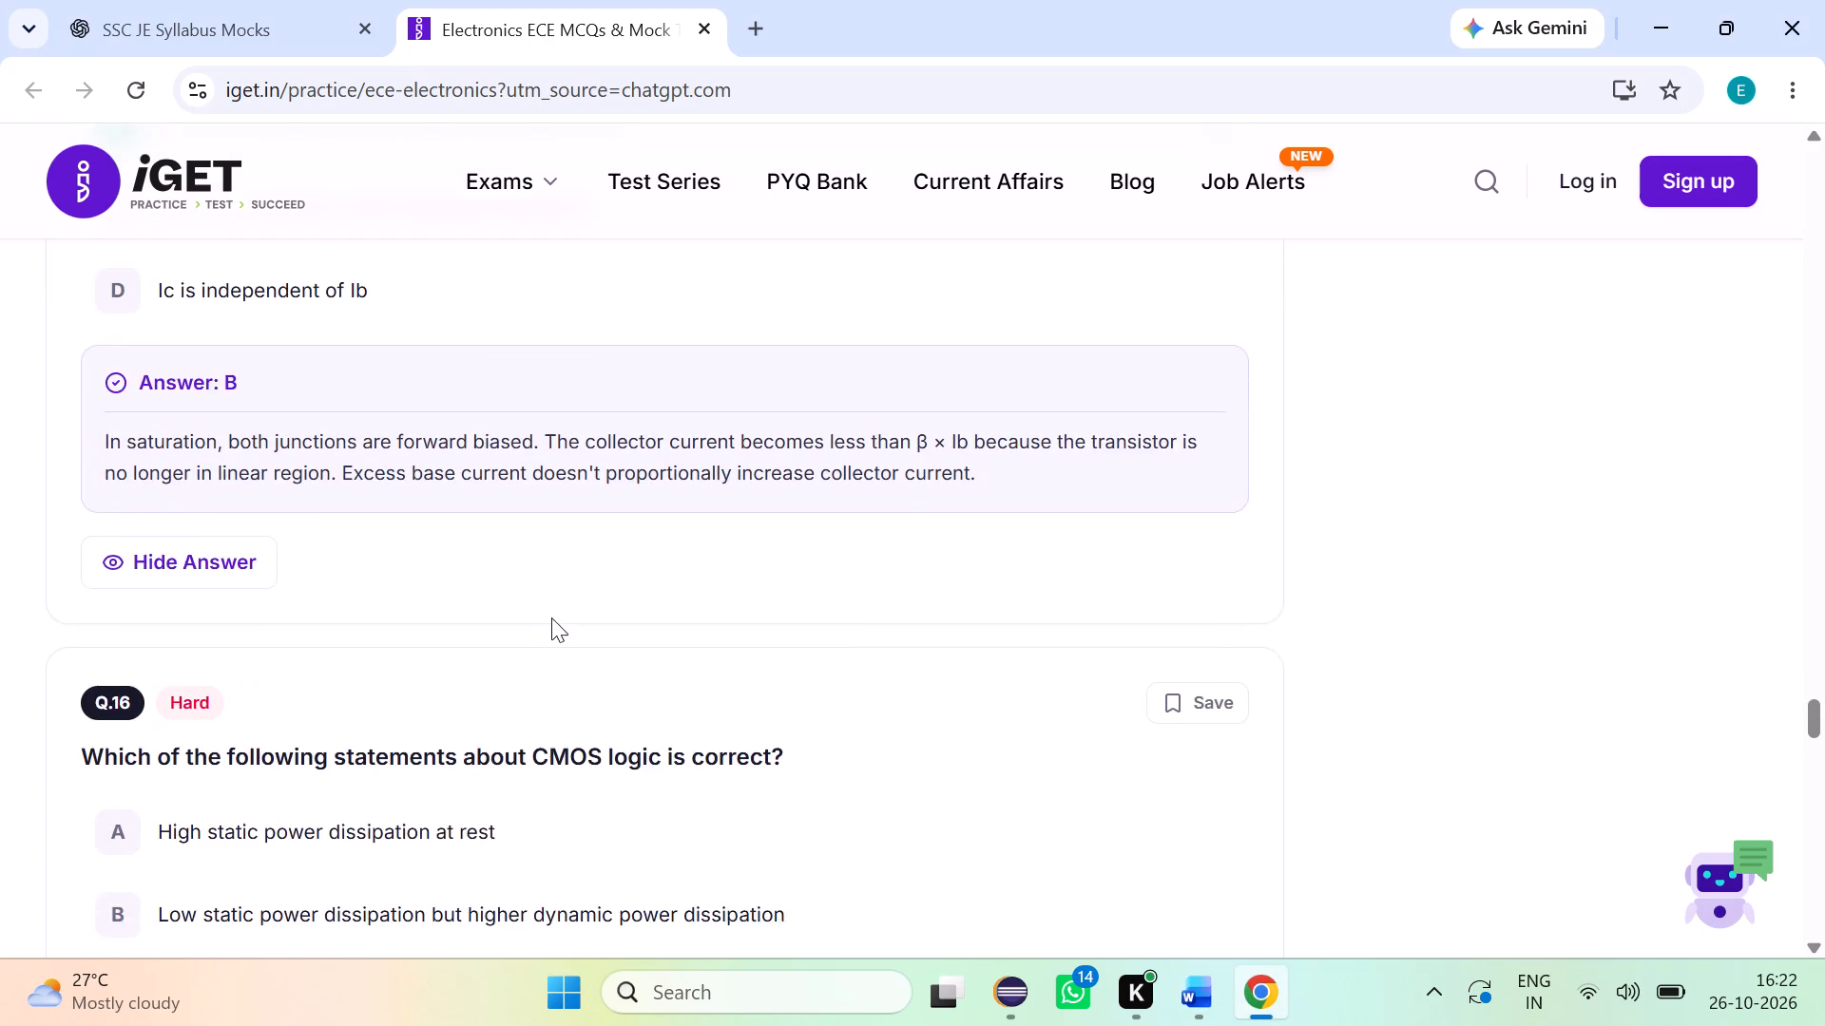
scroll(551, 617, down, 1)
drag(84, 557, 164, 573)
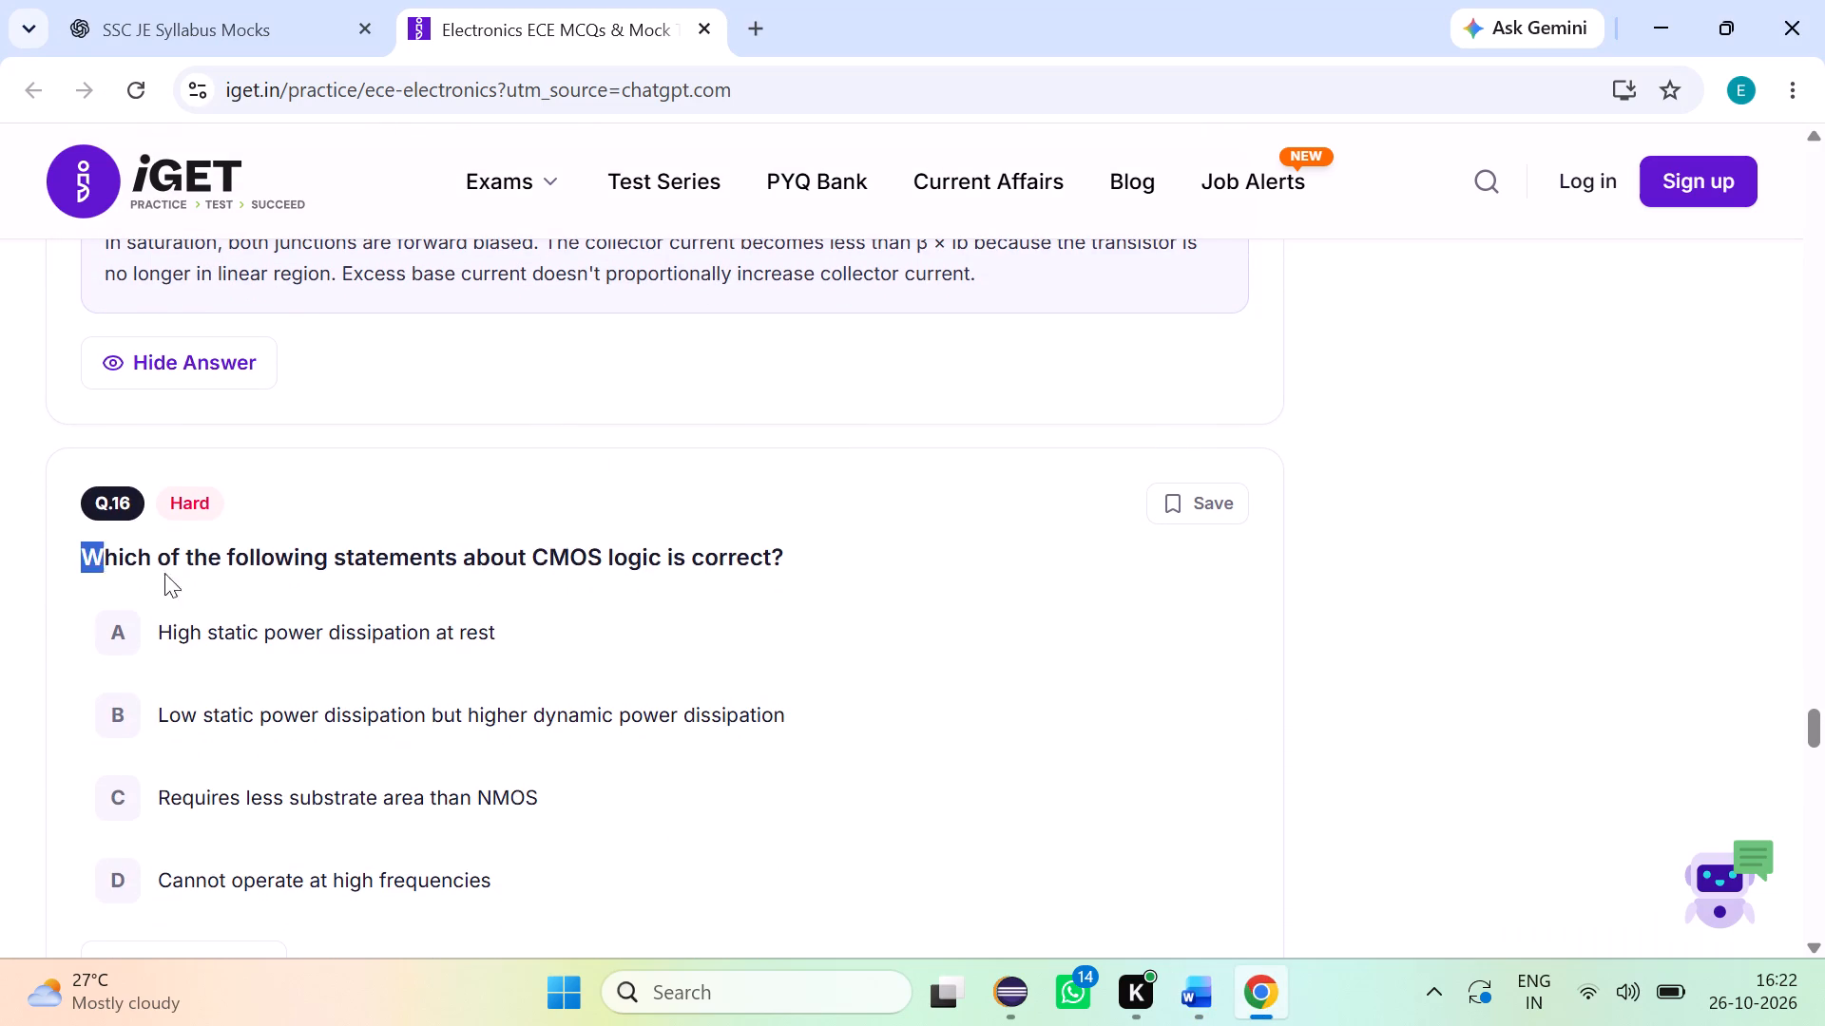
drag(164, 573, 827, 546)
key(ctrl+c)
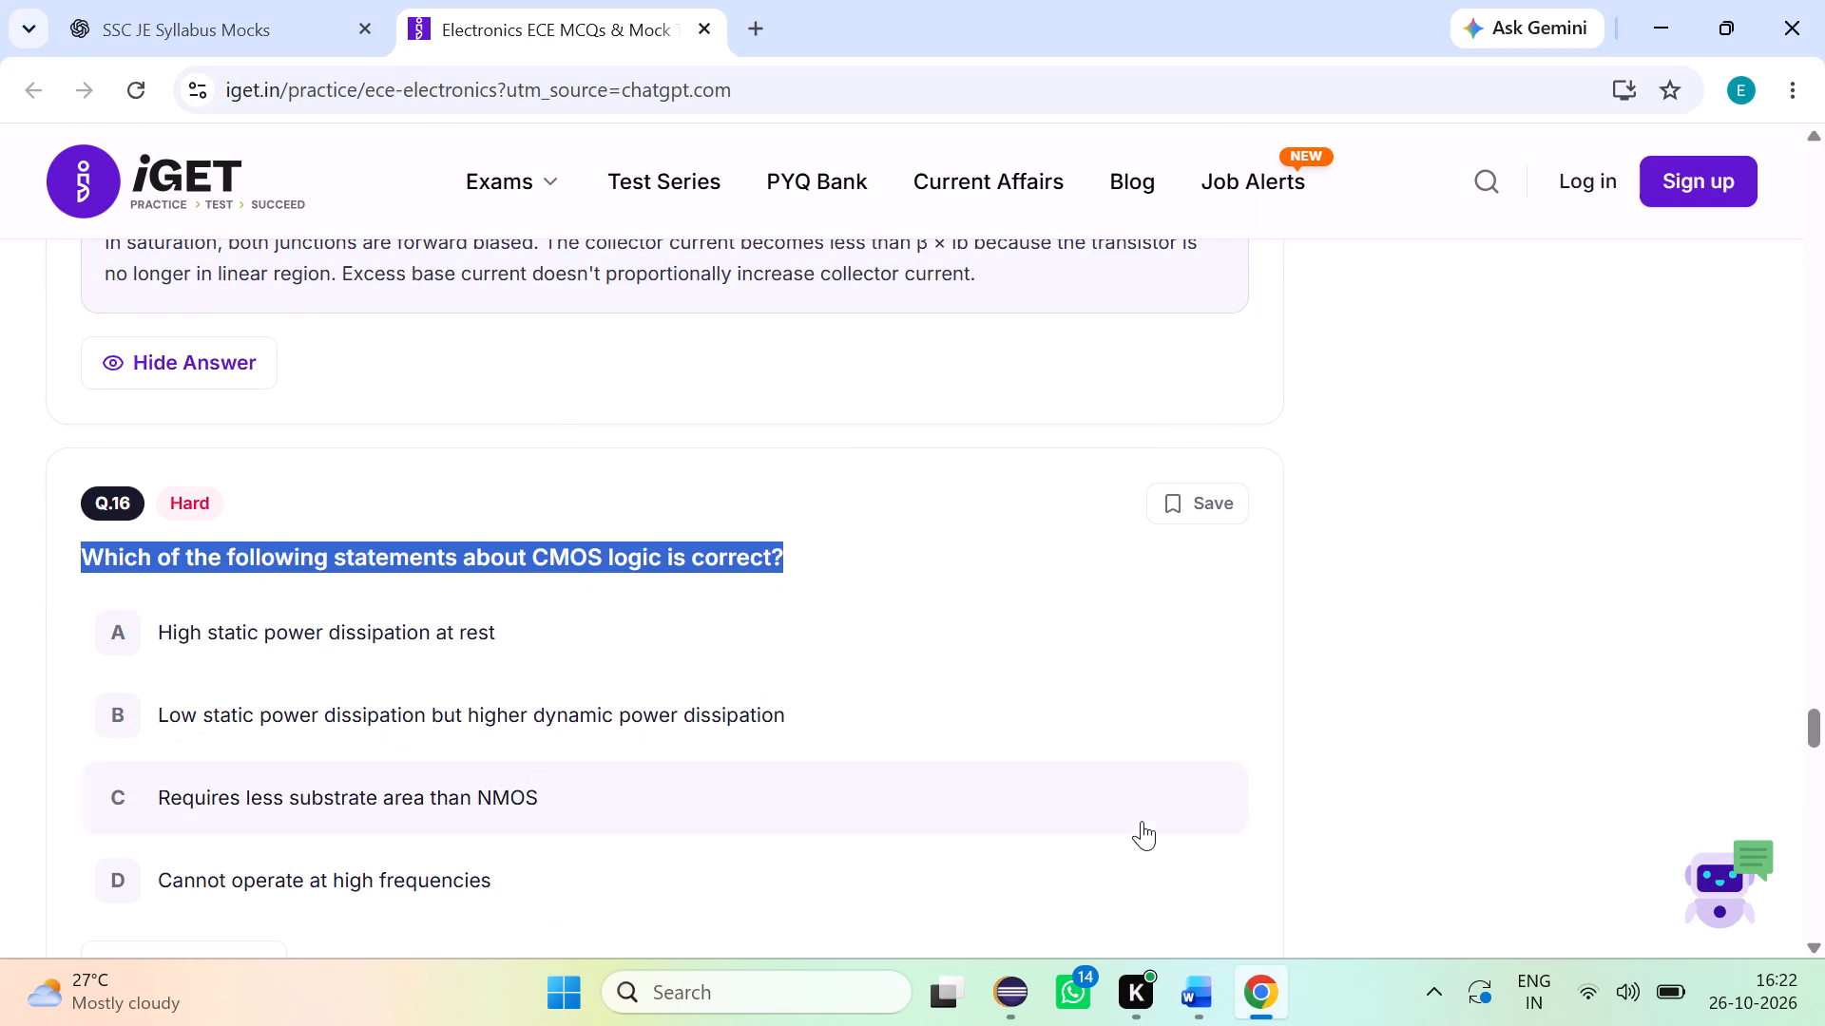
click(1199, 989)
key(ctrl+v)
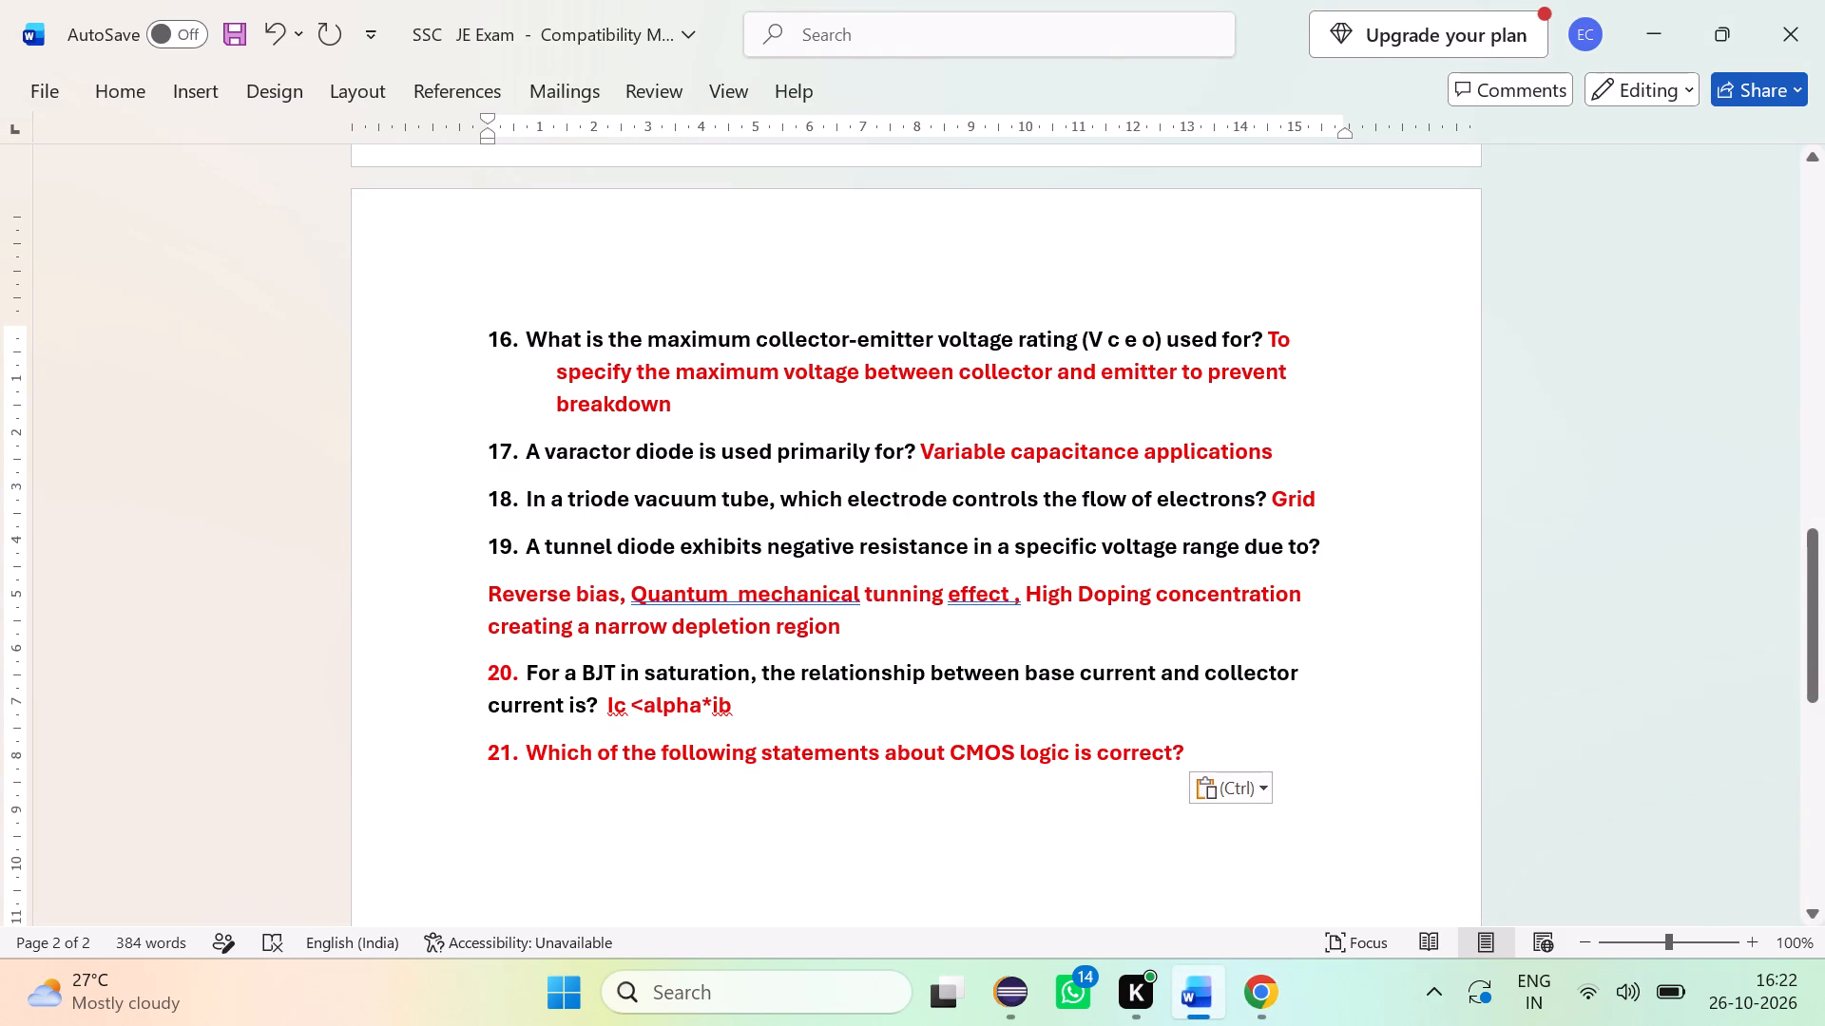
Colour item 21's number and question text black.
drag(484, 749, 1188, 754)
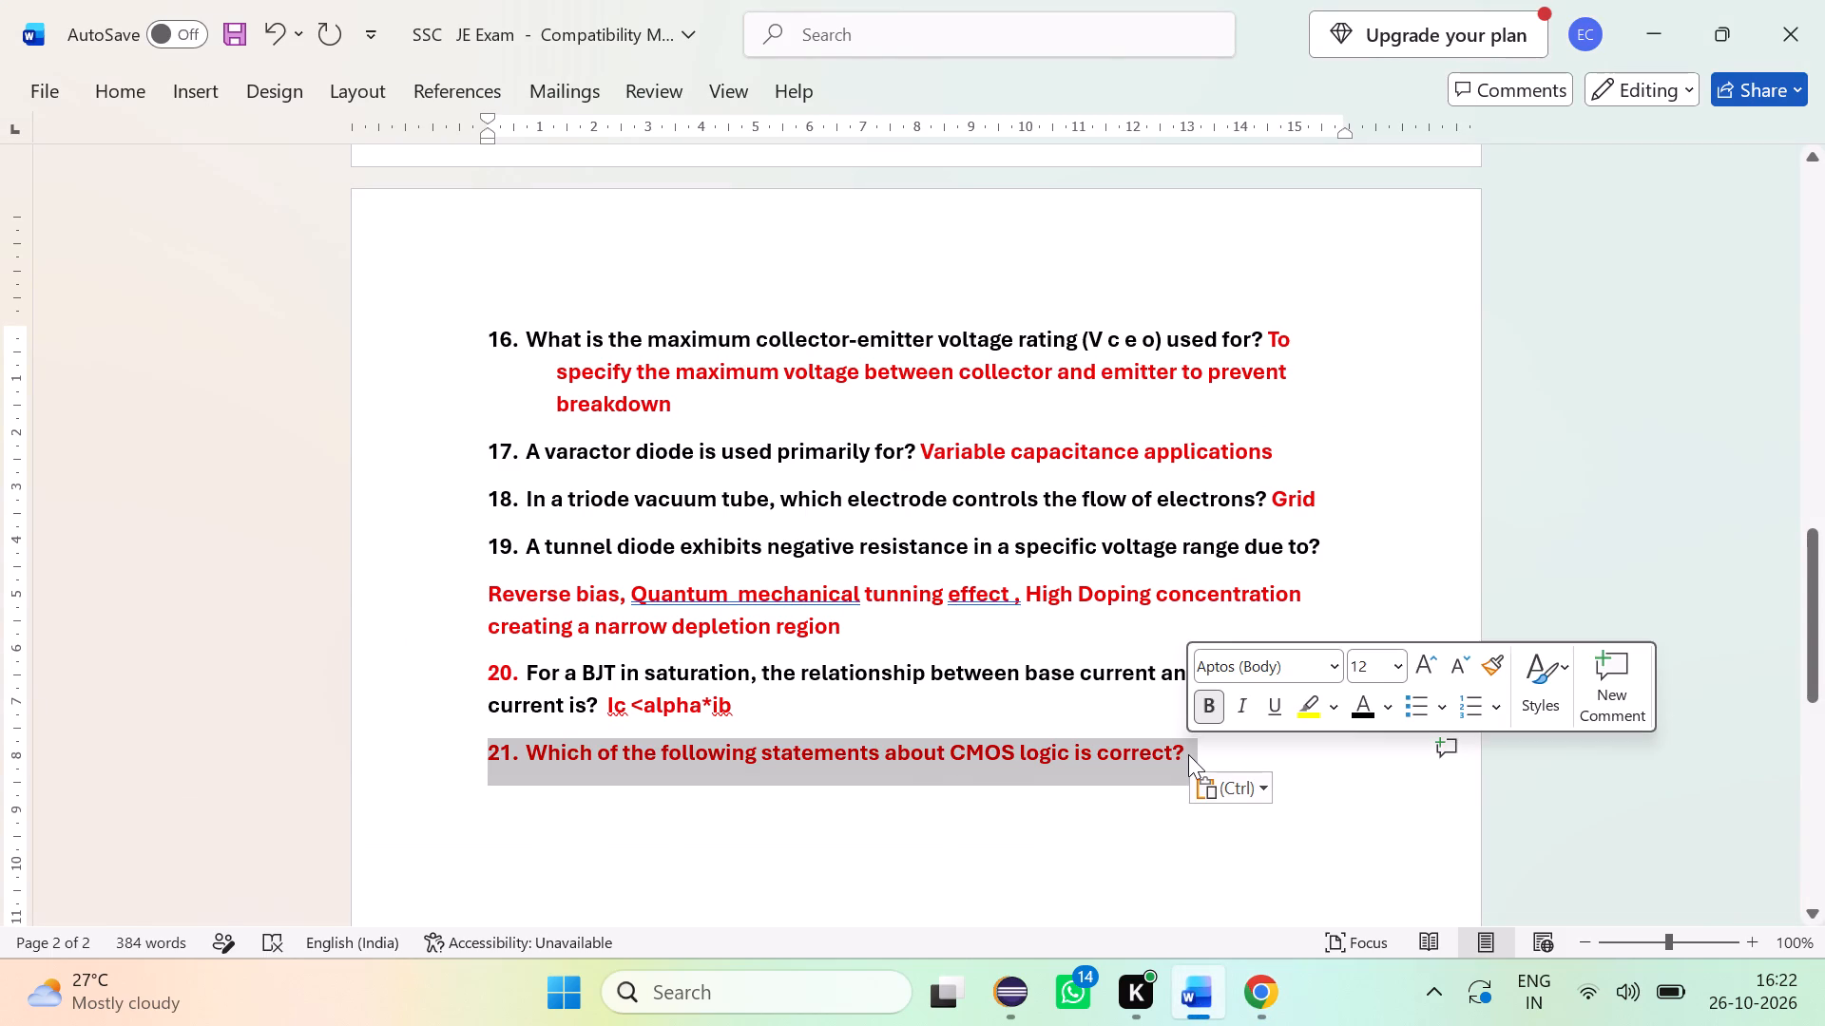
click(1368, 725)
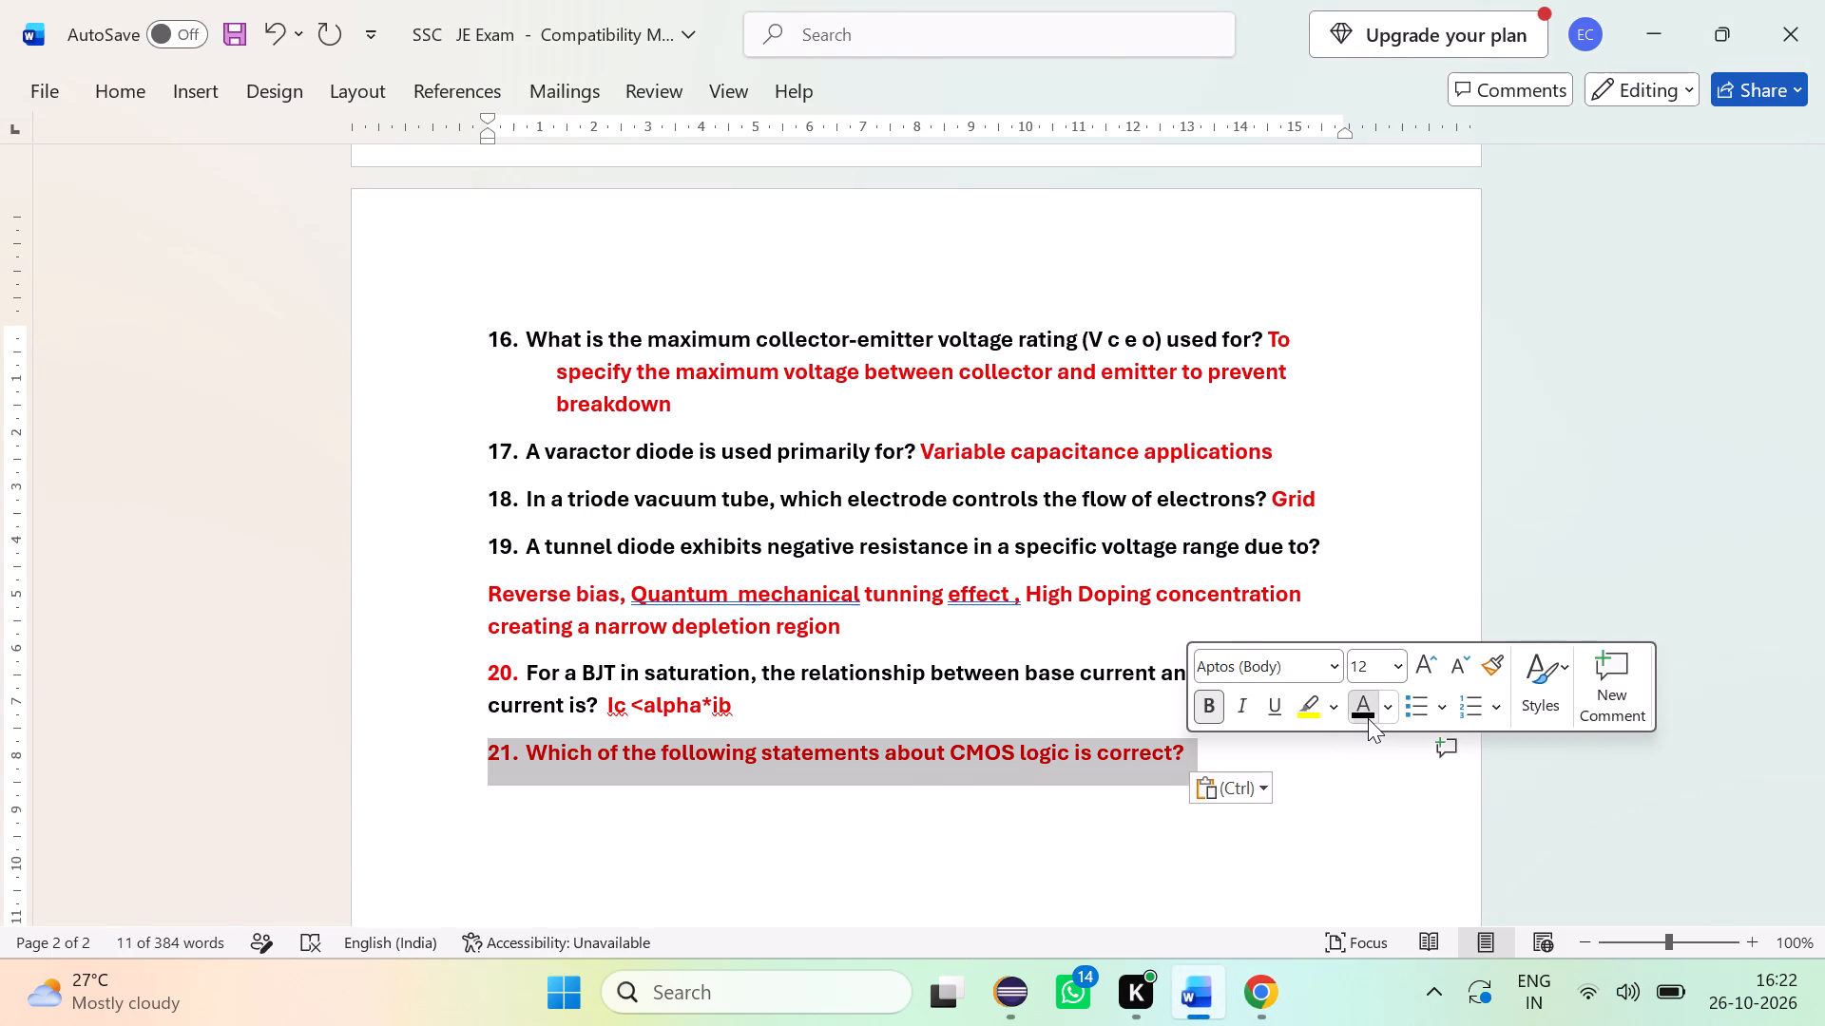
click(1368, 718)
click(1225, 753)
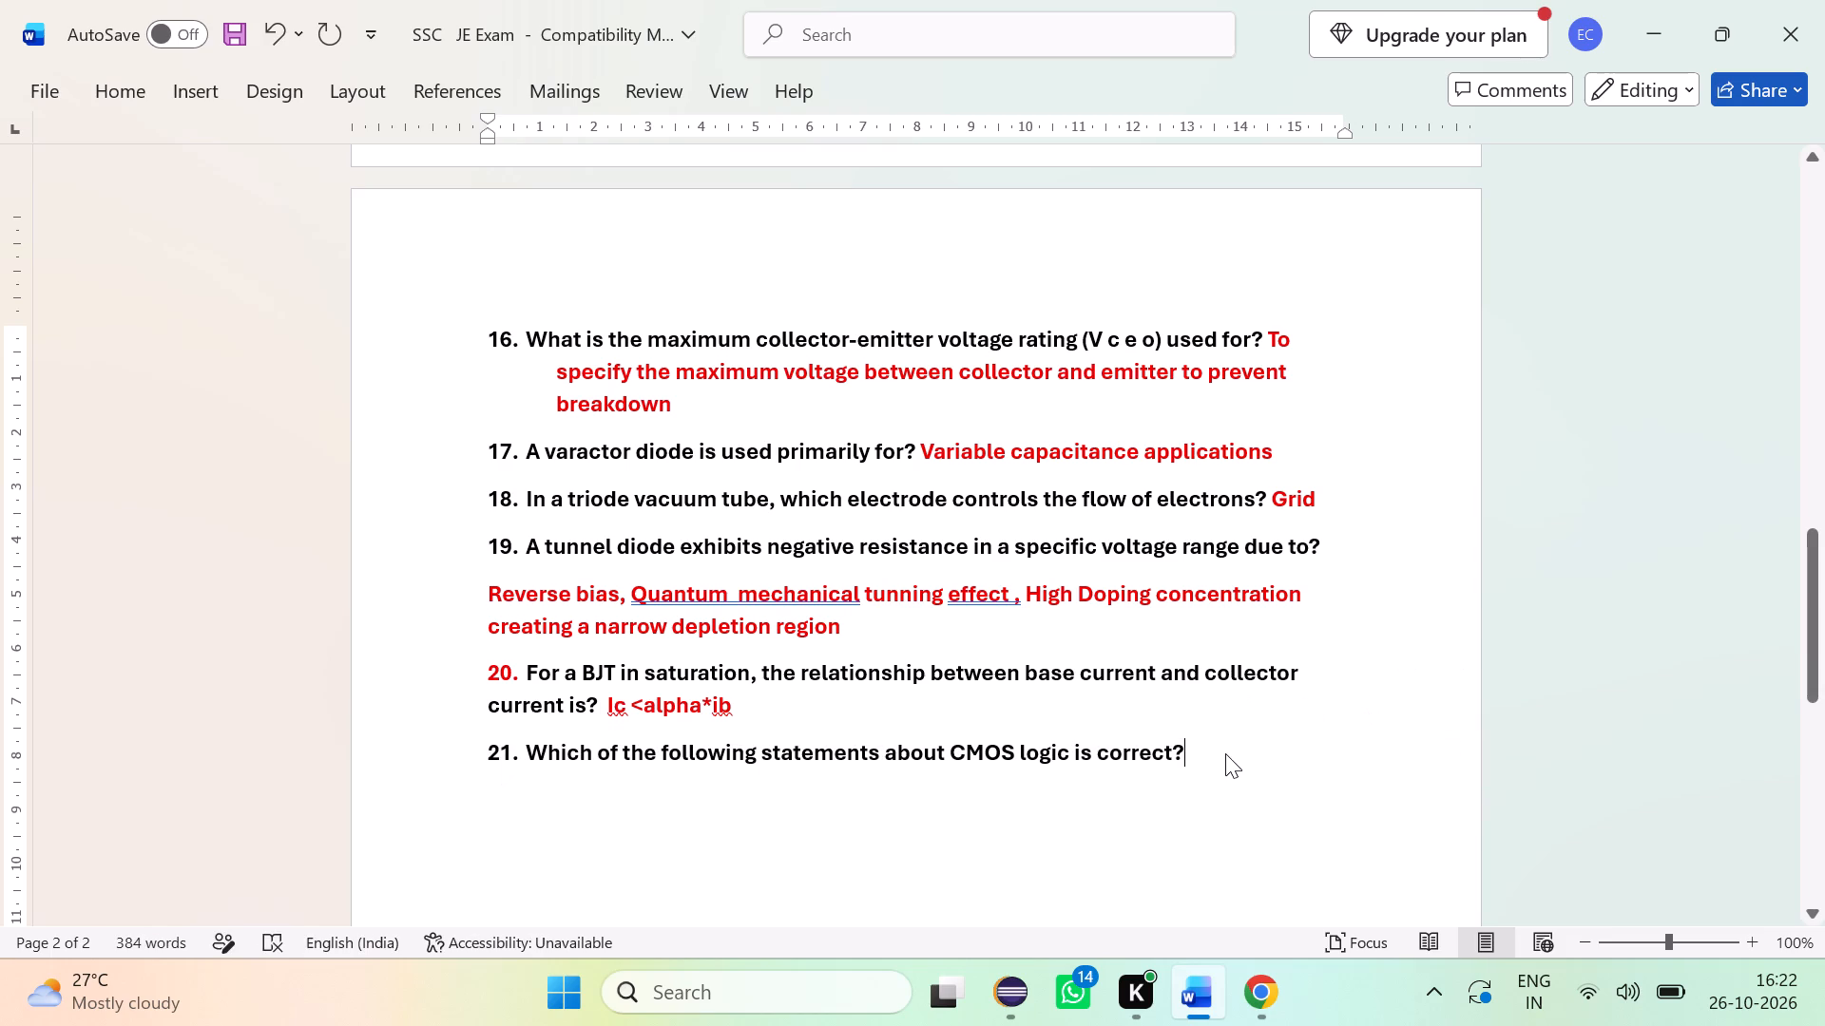
Switch to Chrome and answer Q.16 with option A, "High static power dissipation at rest".
click(1263, 1016)
scroll(493, 708, down, 1)
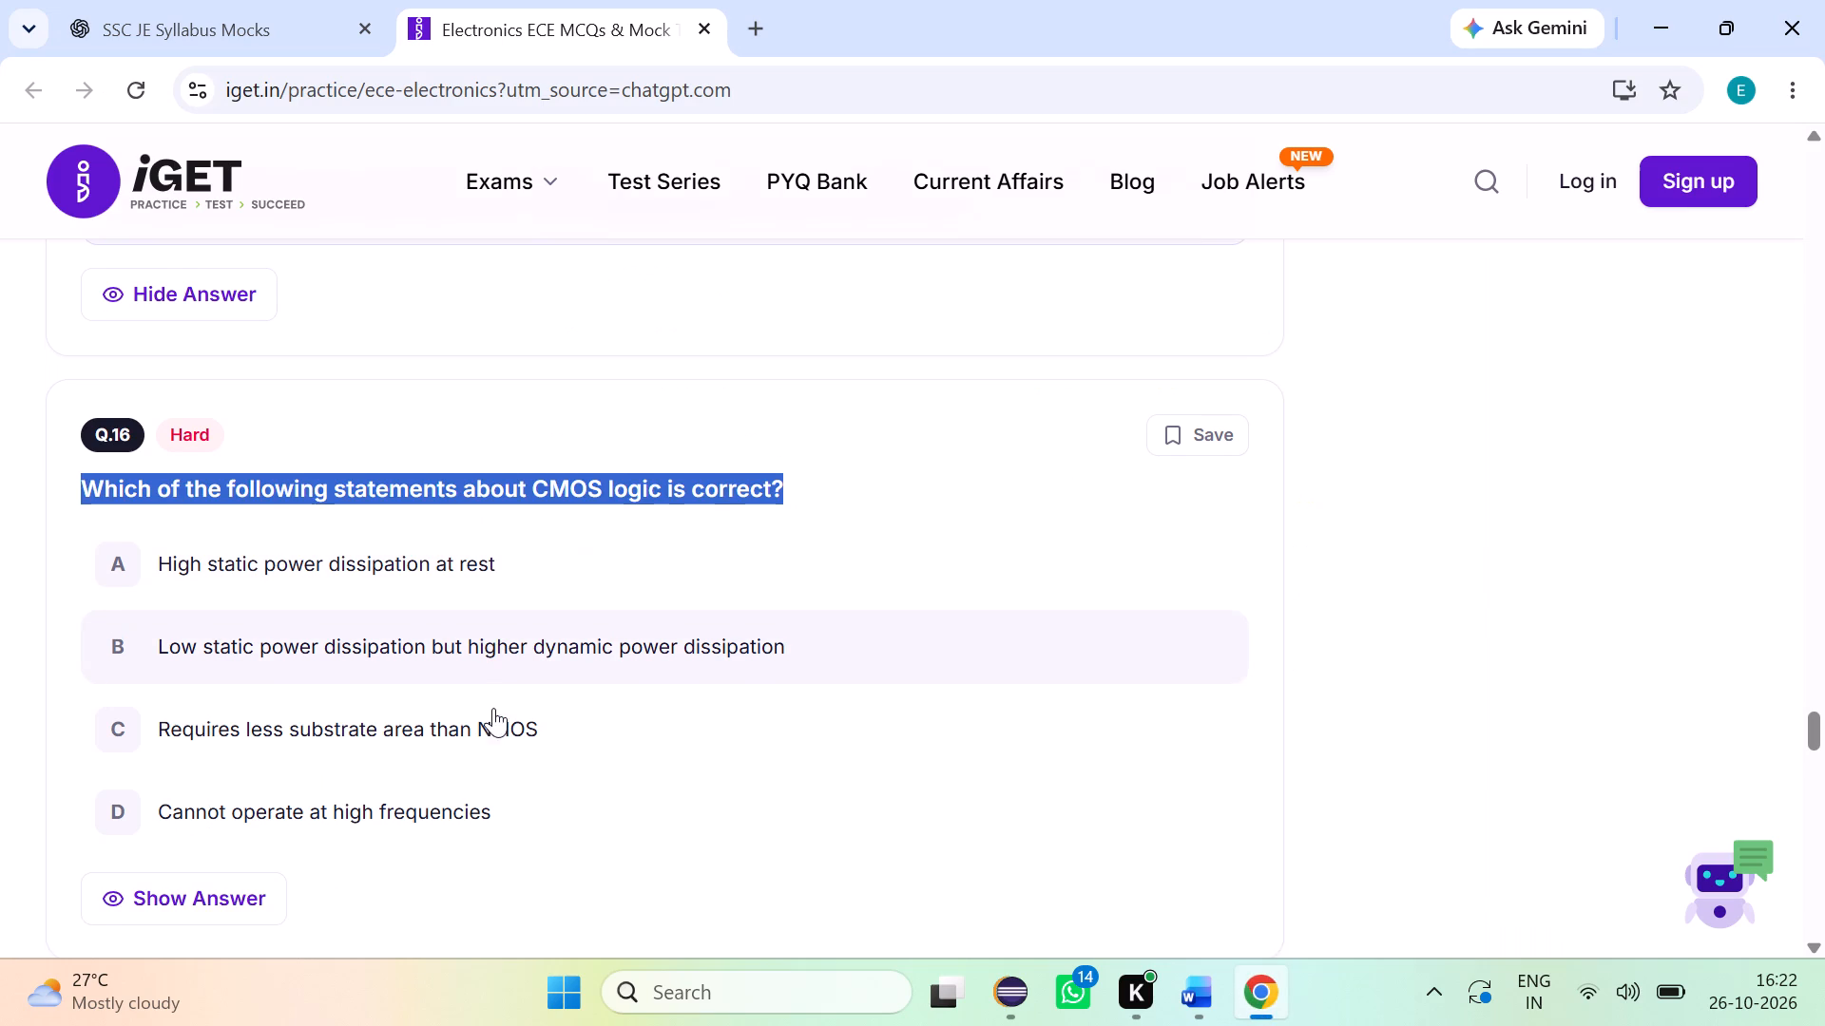
scroll(493, 708, down, 1)
click(400, 561)
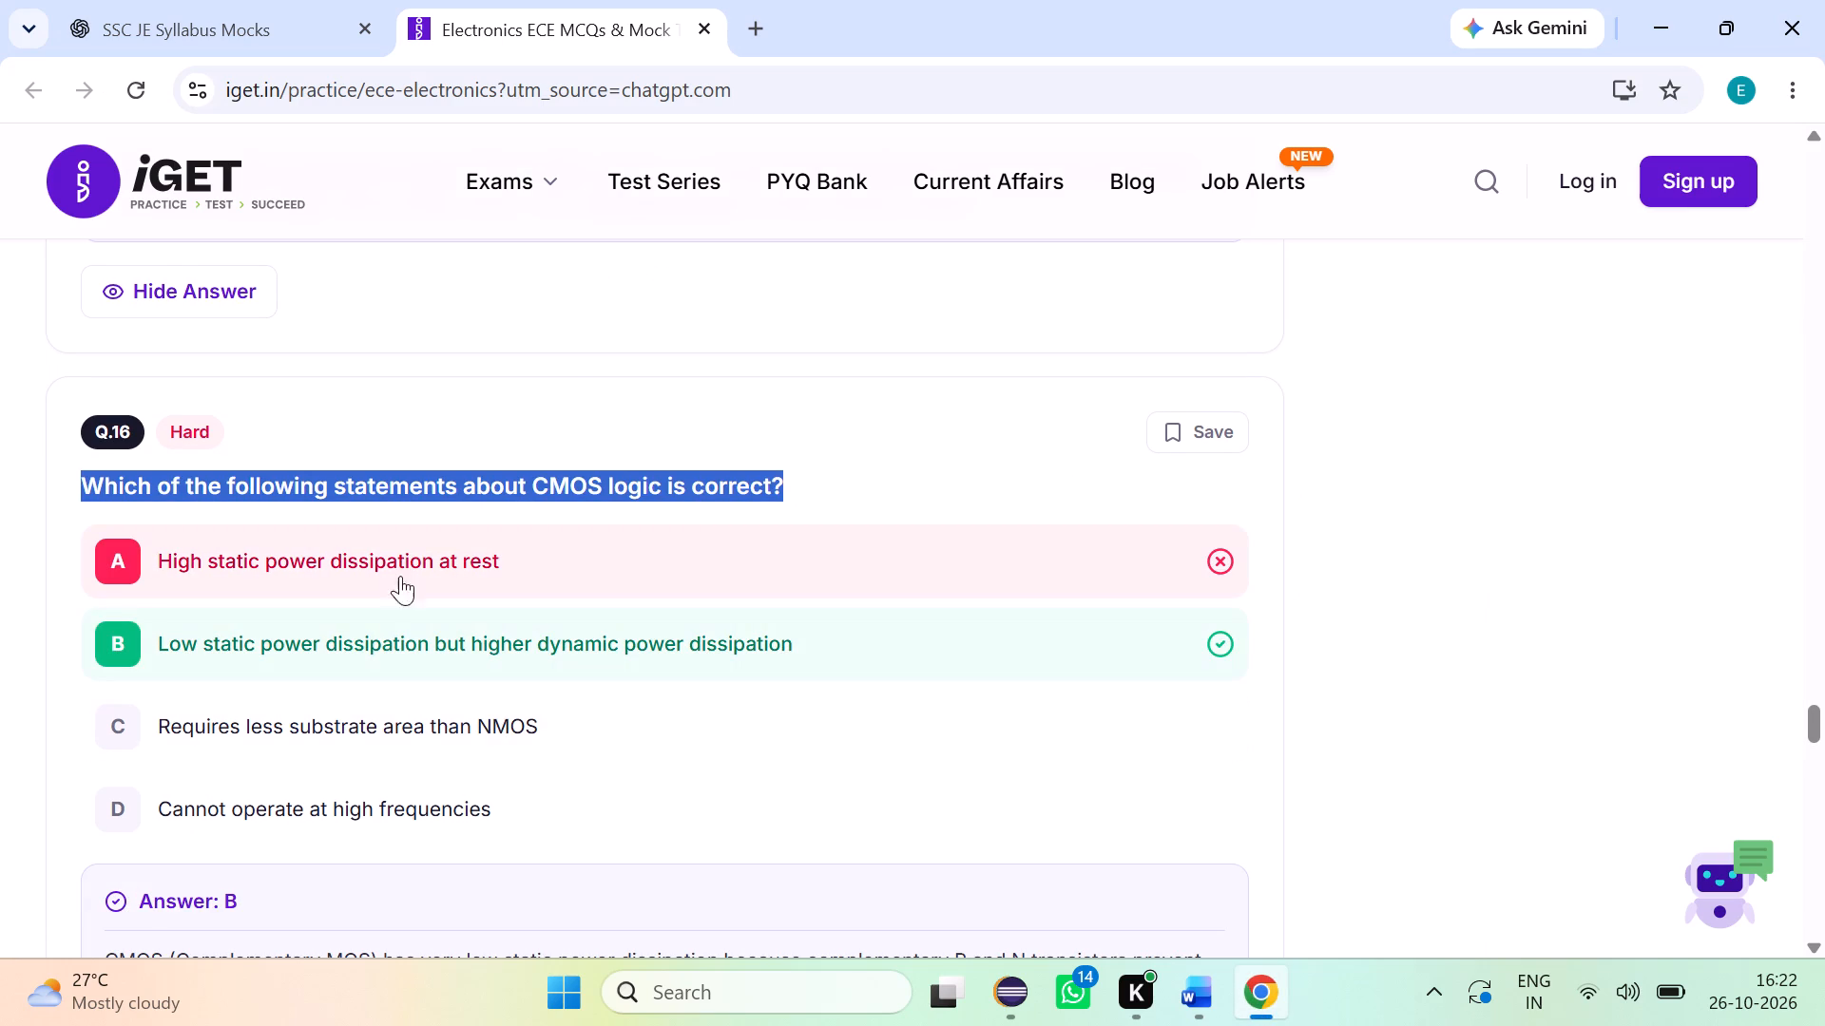
Return to Word and start item 21's answer after the question mark with "Low static power dissipation".
click(1200, 997)
key(space)
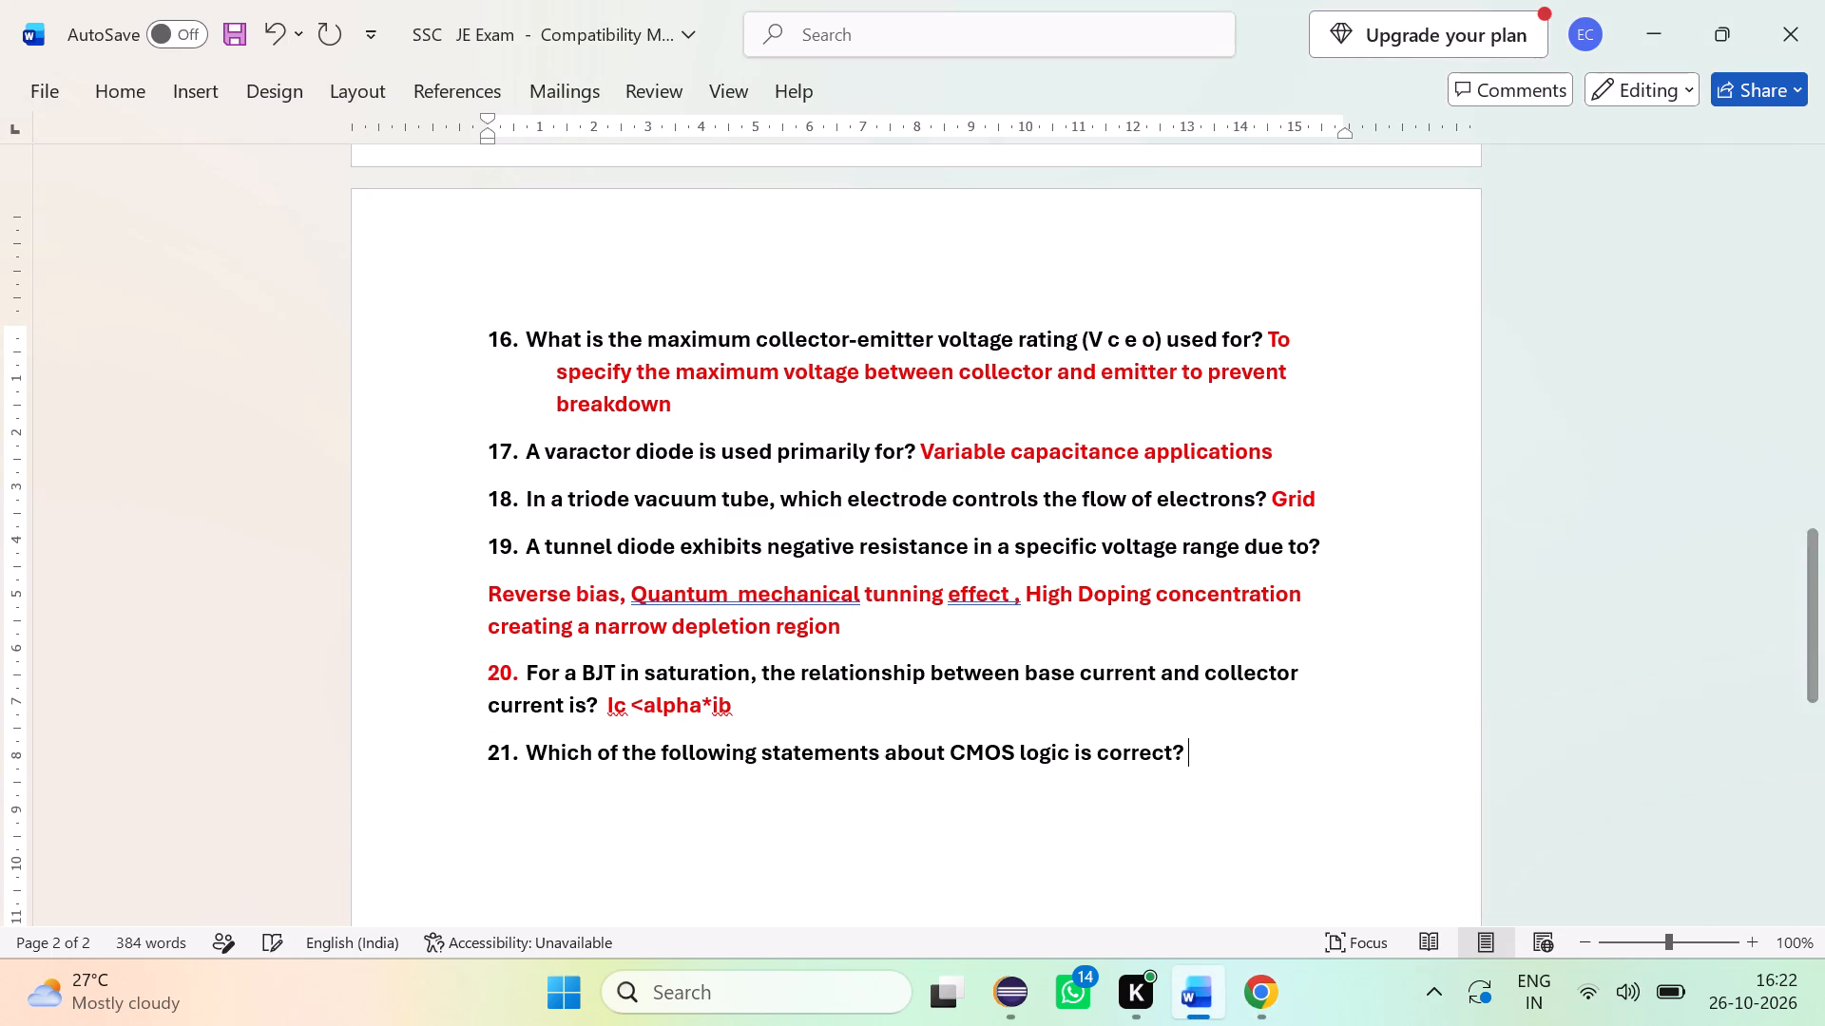
text(Low static poer diss)
key(BackSpace)
key(BackSpace)
key(BackSpace)
key(BackSpace)
key(BackSpace)
key(BackSpace)
key(BackSpace)
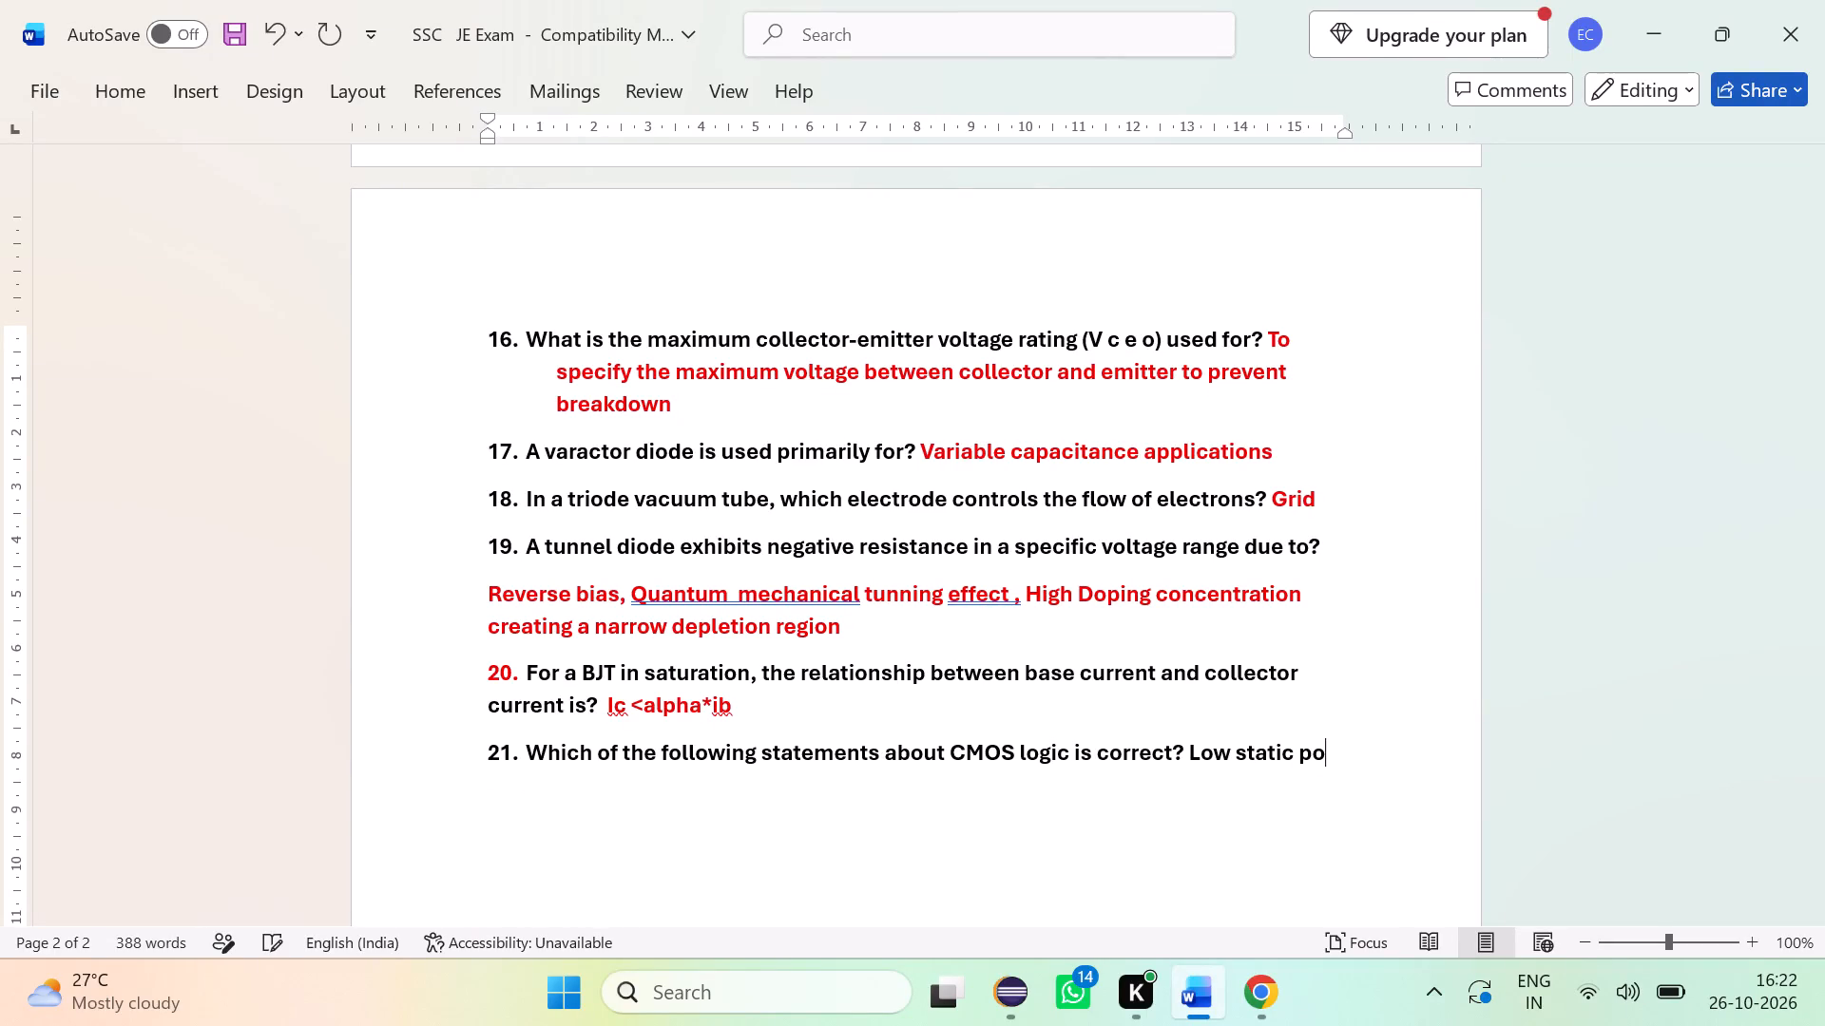
text(wer dissipation)
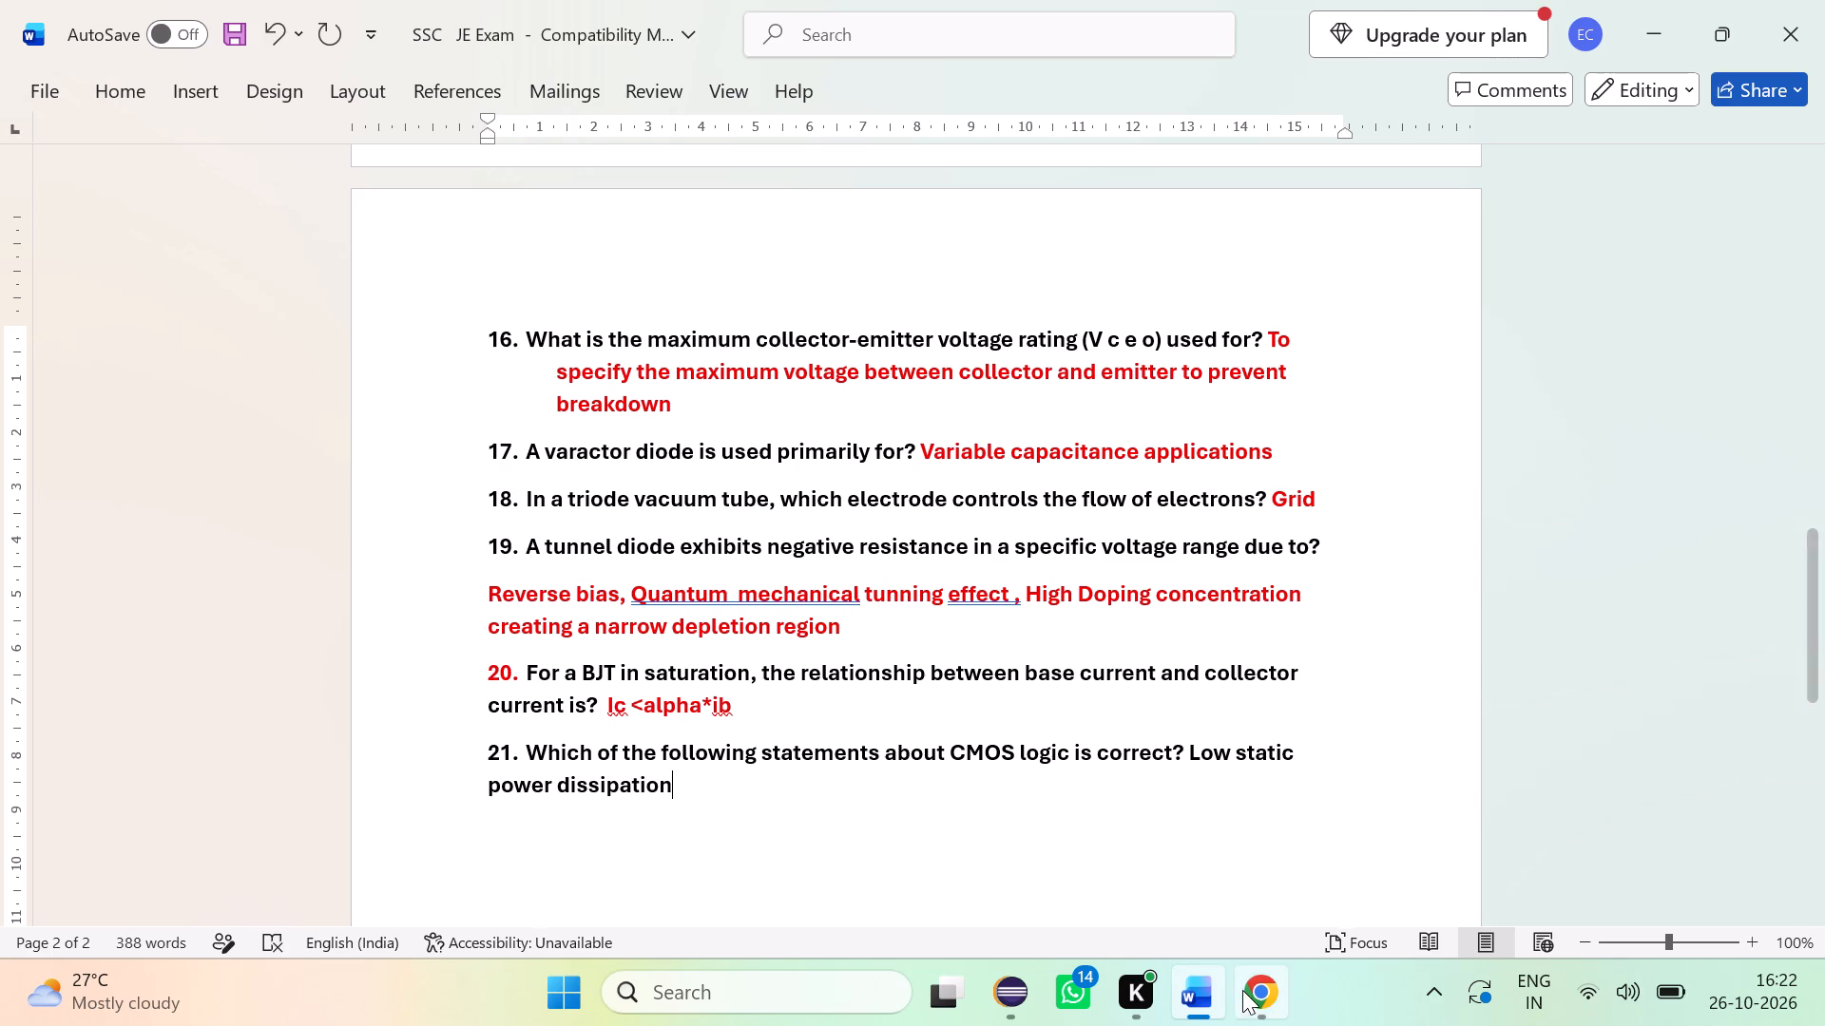
Recheck option B of Q.16 in Chrome, complete item 21's answer with "but higher dynamic power dissipation", and start a new line below.
click(1254, 991)
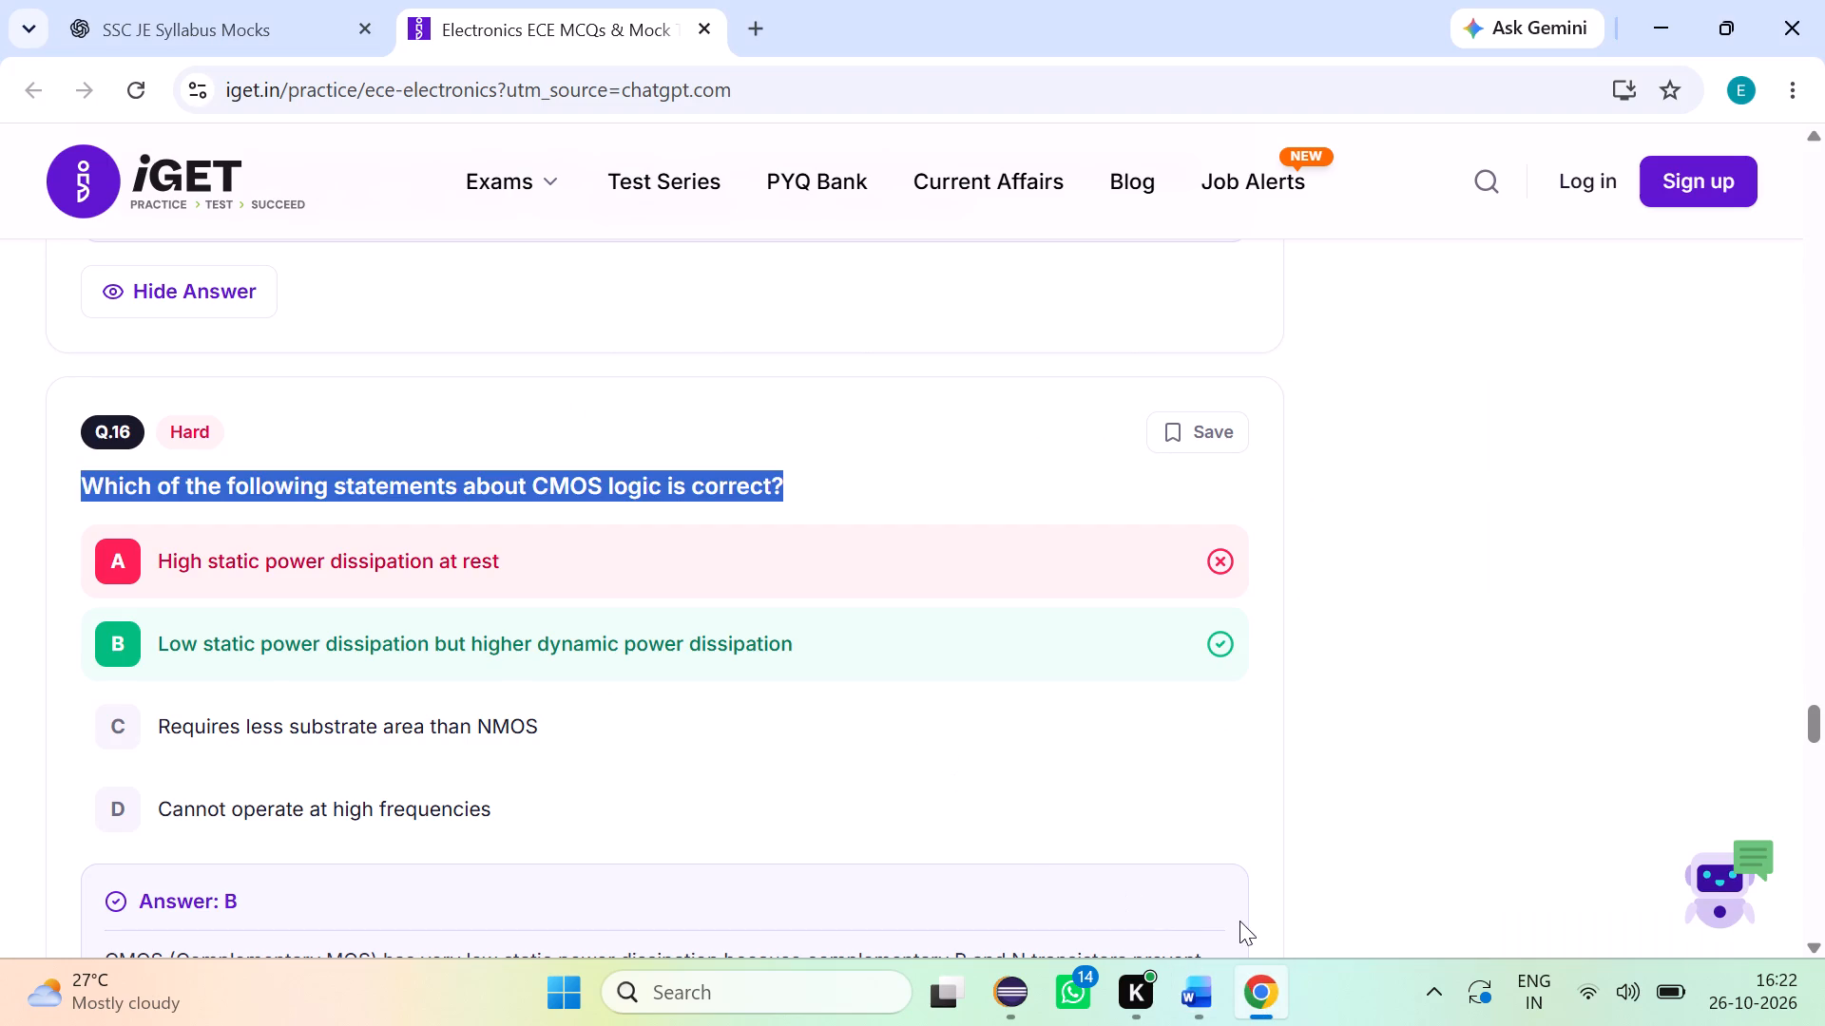
click(1191, 994)
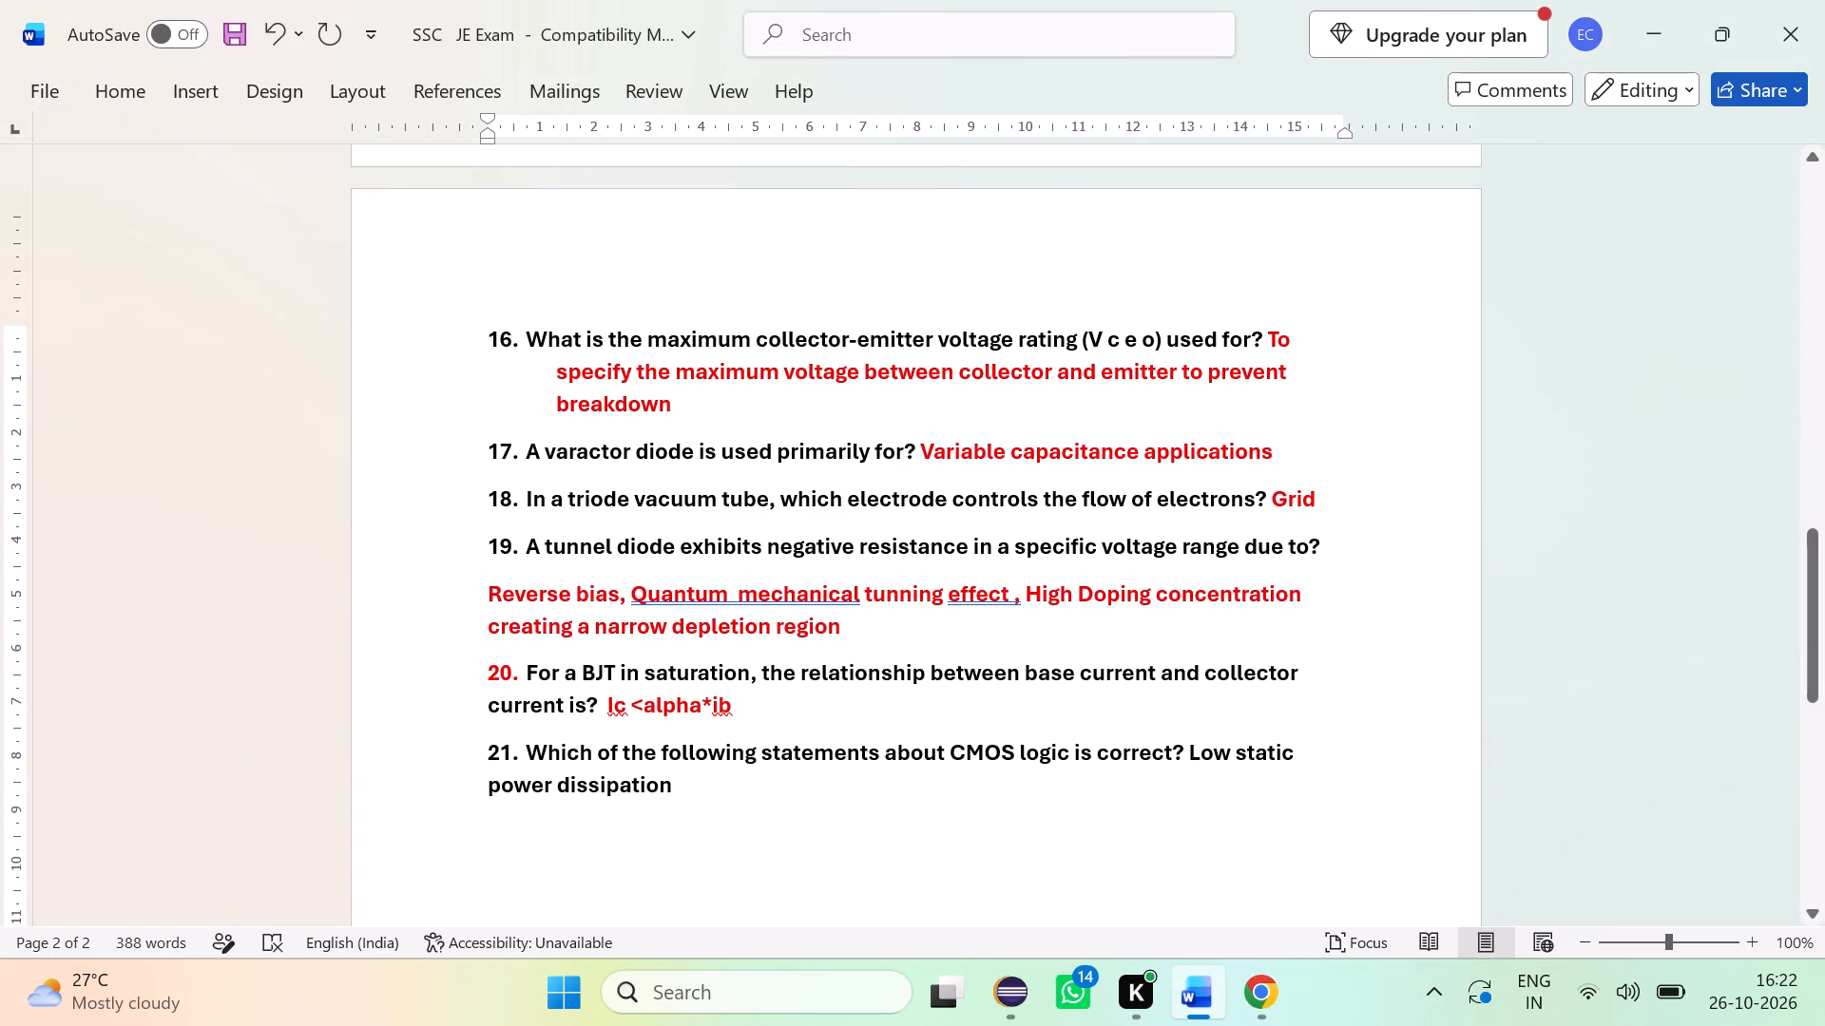
key(space)
text(but higher dynamic poer)
key(space)
key(BackSpace)
key(BackSpace)
key(BackSpace)
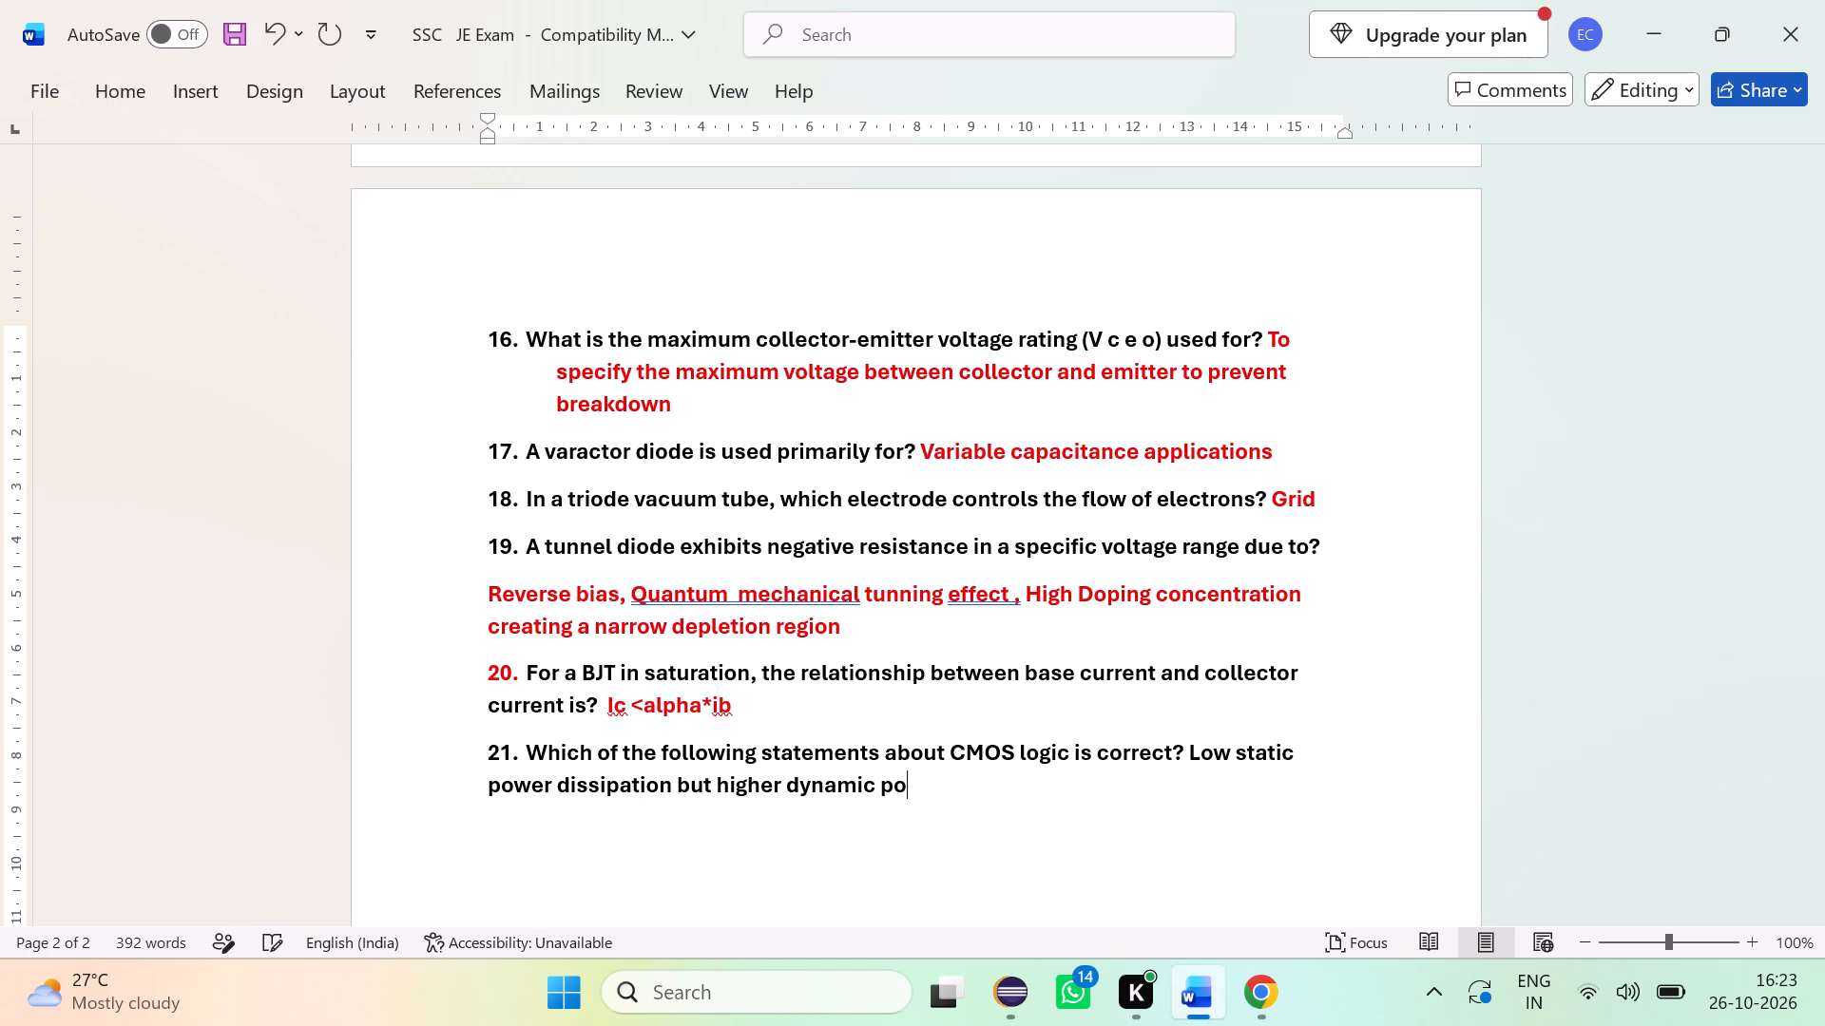
text(wer dissipation)
key(Return)
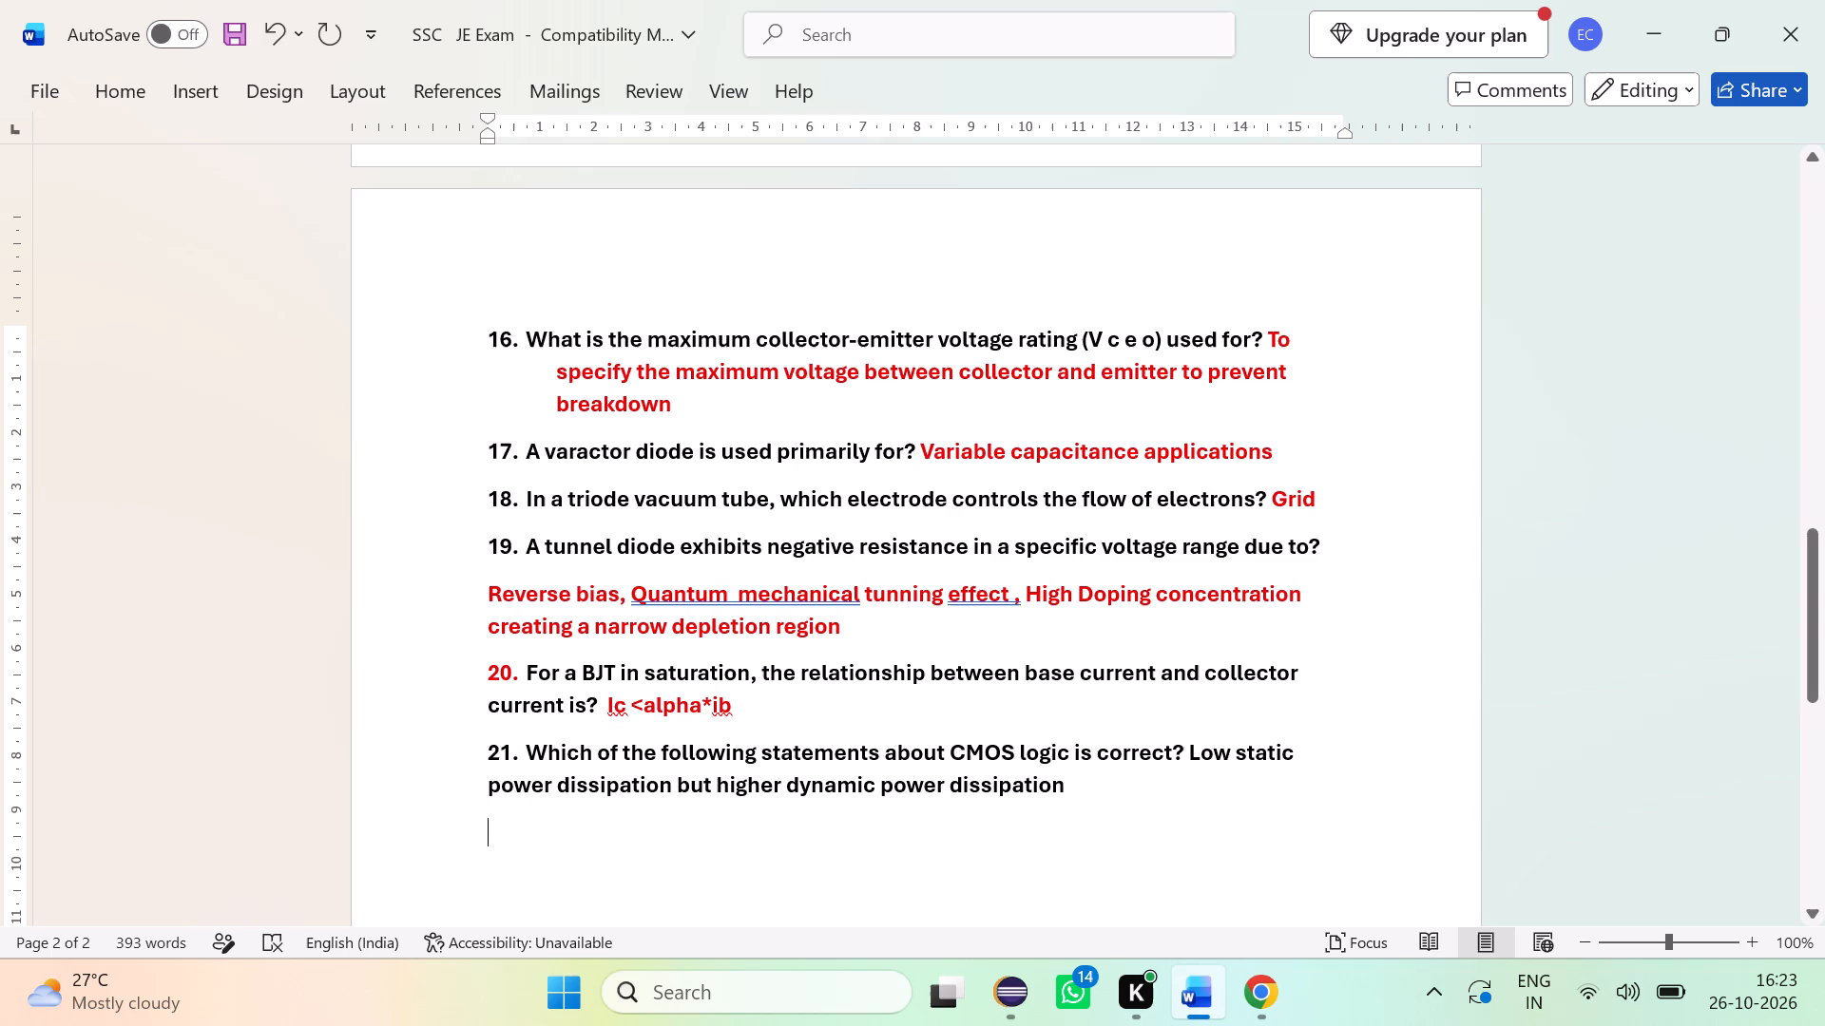
Colour item 21's answer standard red, from the question mark to the end of the paragraph.
double_click(1190, 747)
drag(1190, 747, 1220, 832)
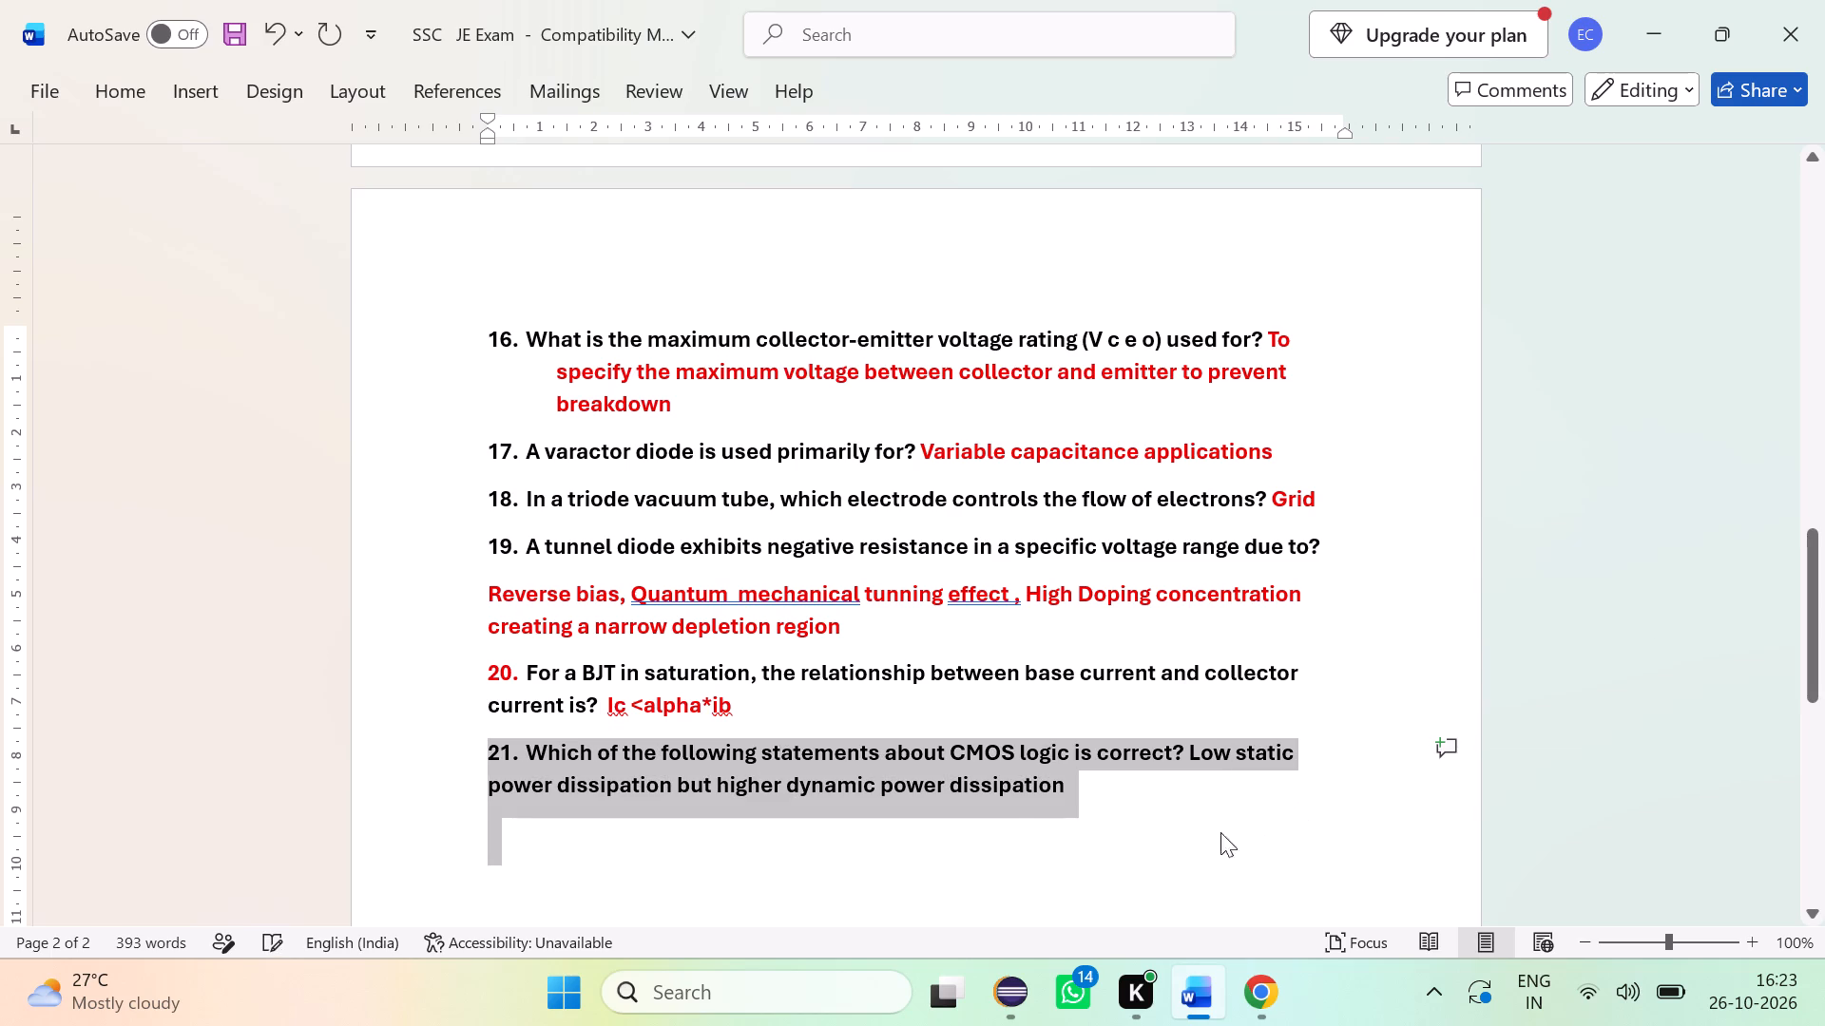
drag(1220, 832, 1014, 789)
click(1133, 795)
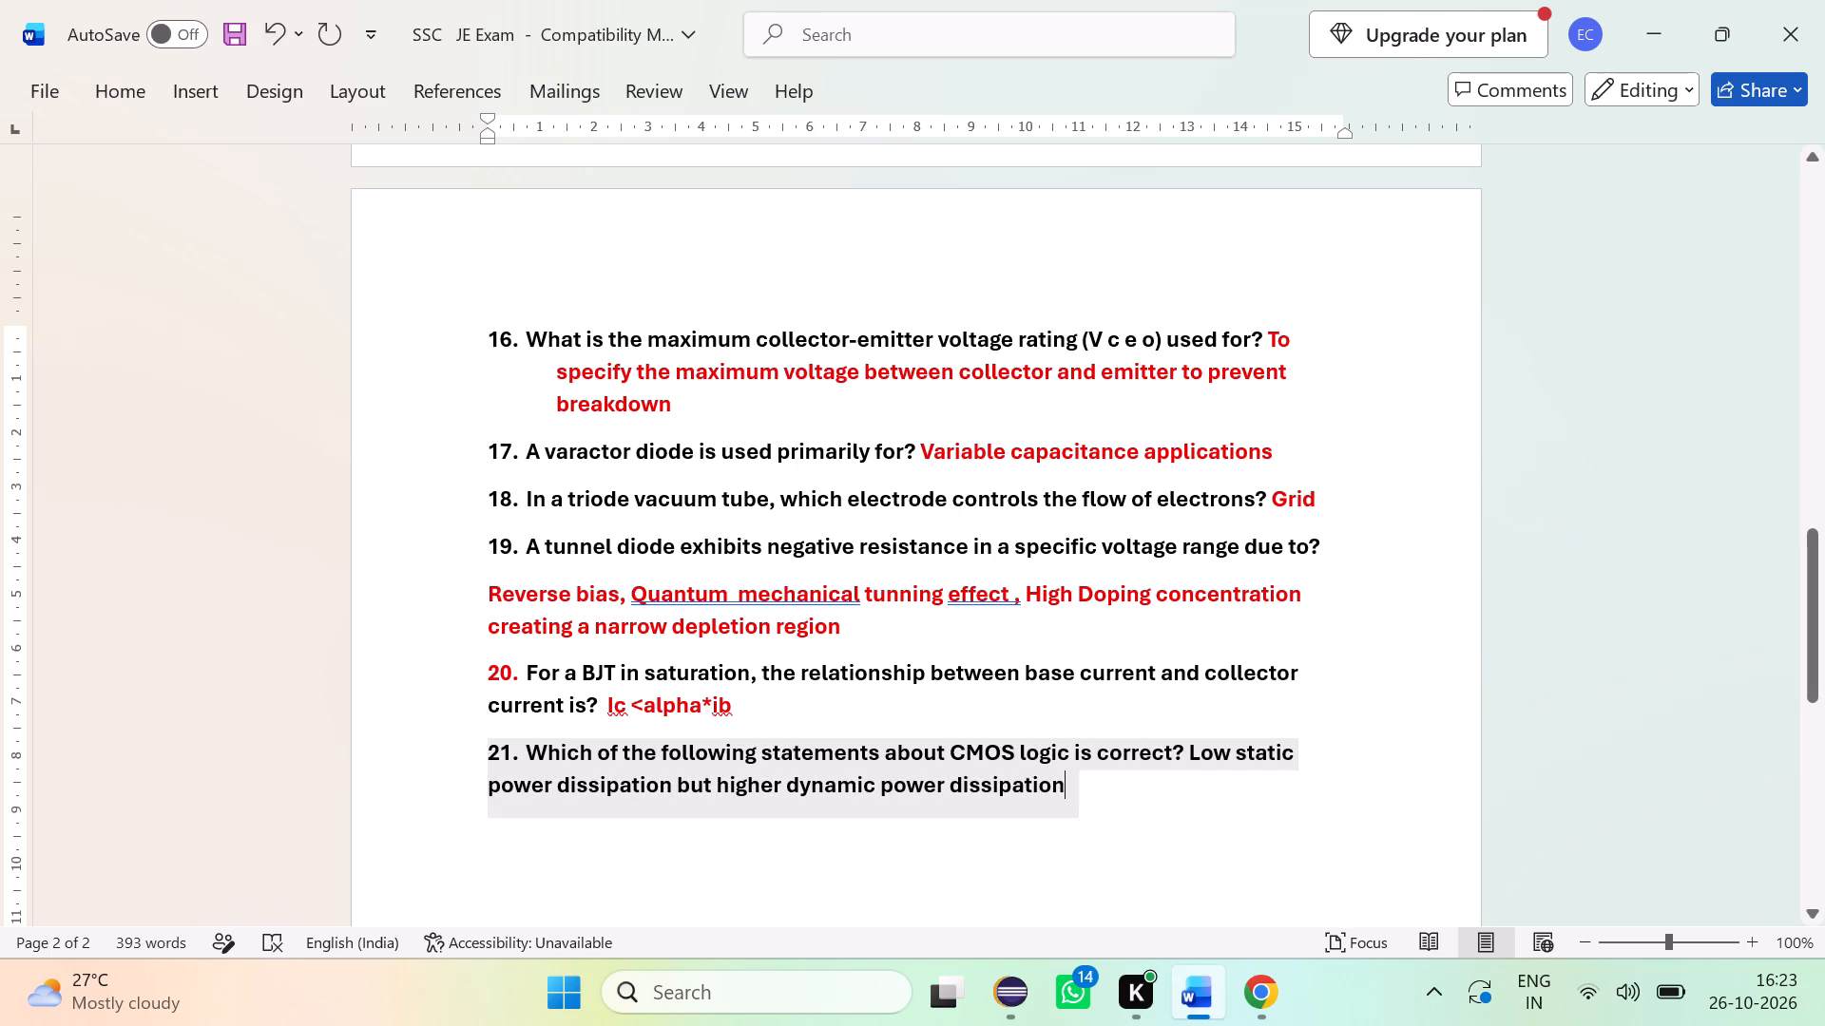
drag(1185, 750, 1264, 815)
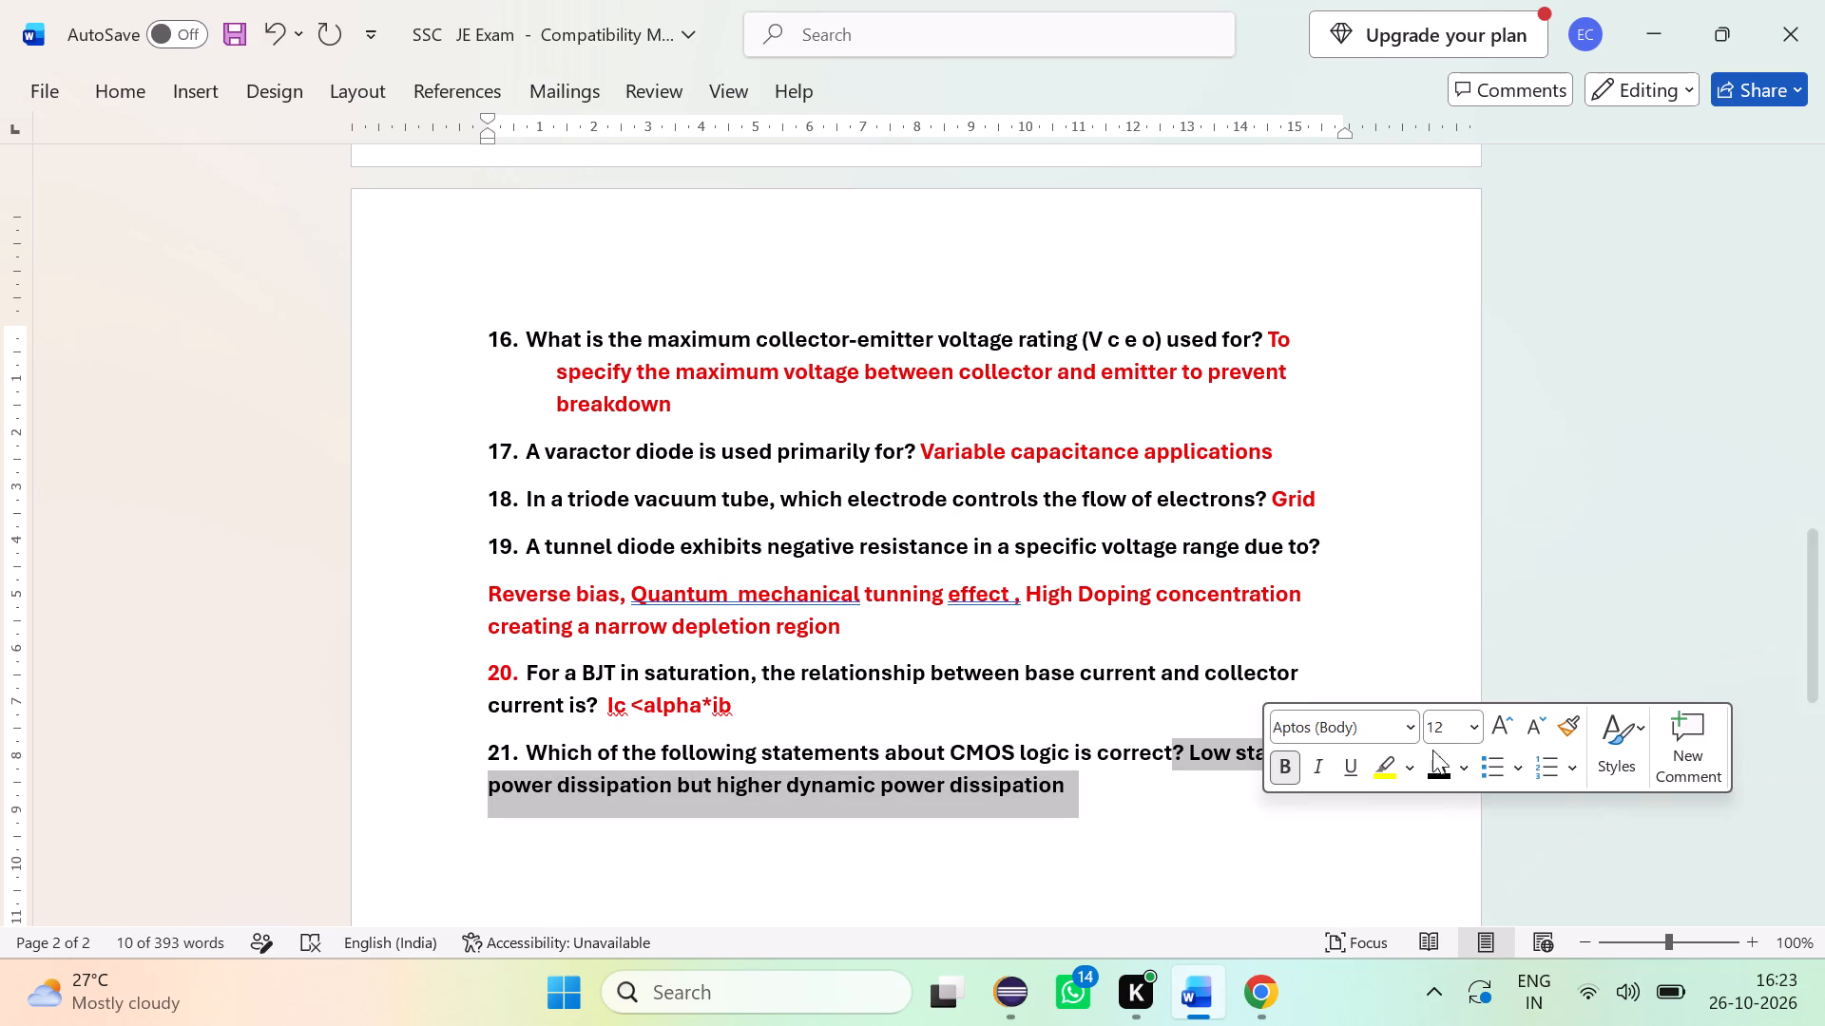
click(1473, 769)
click(1473, 636)
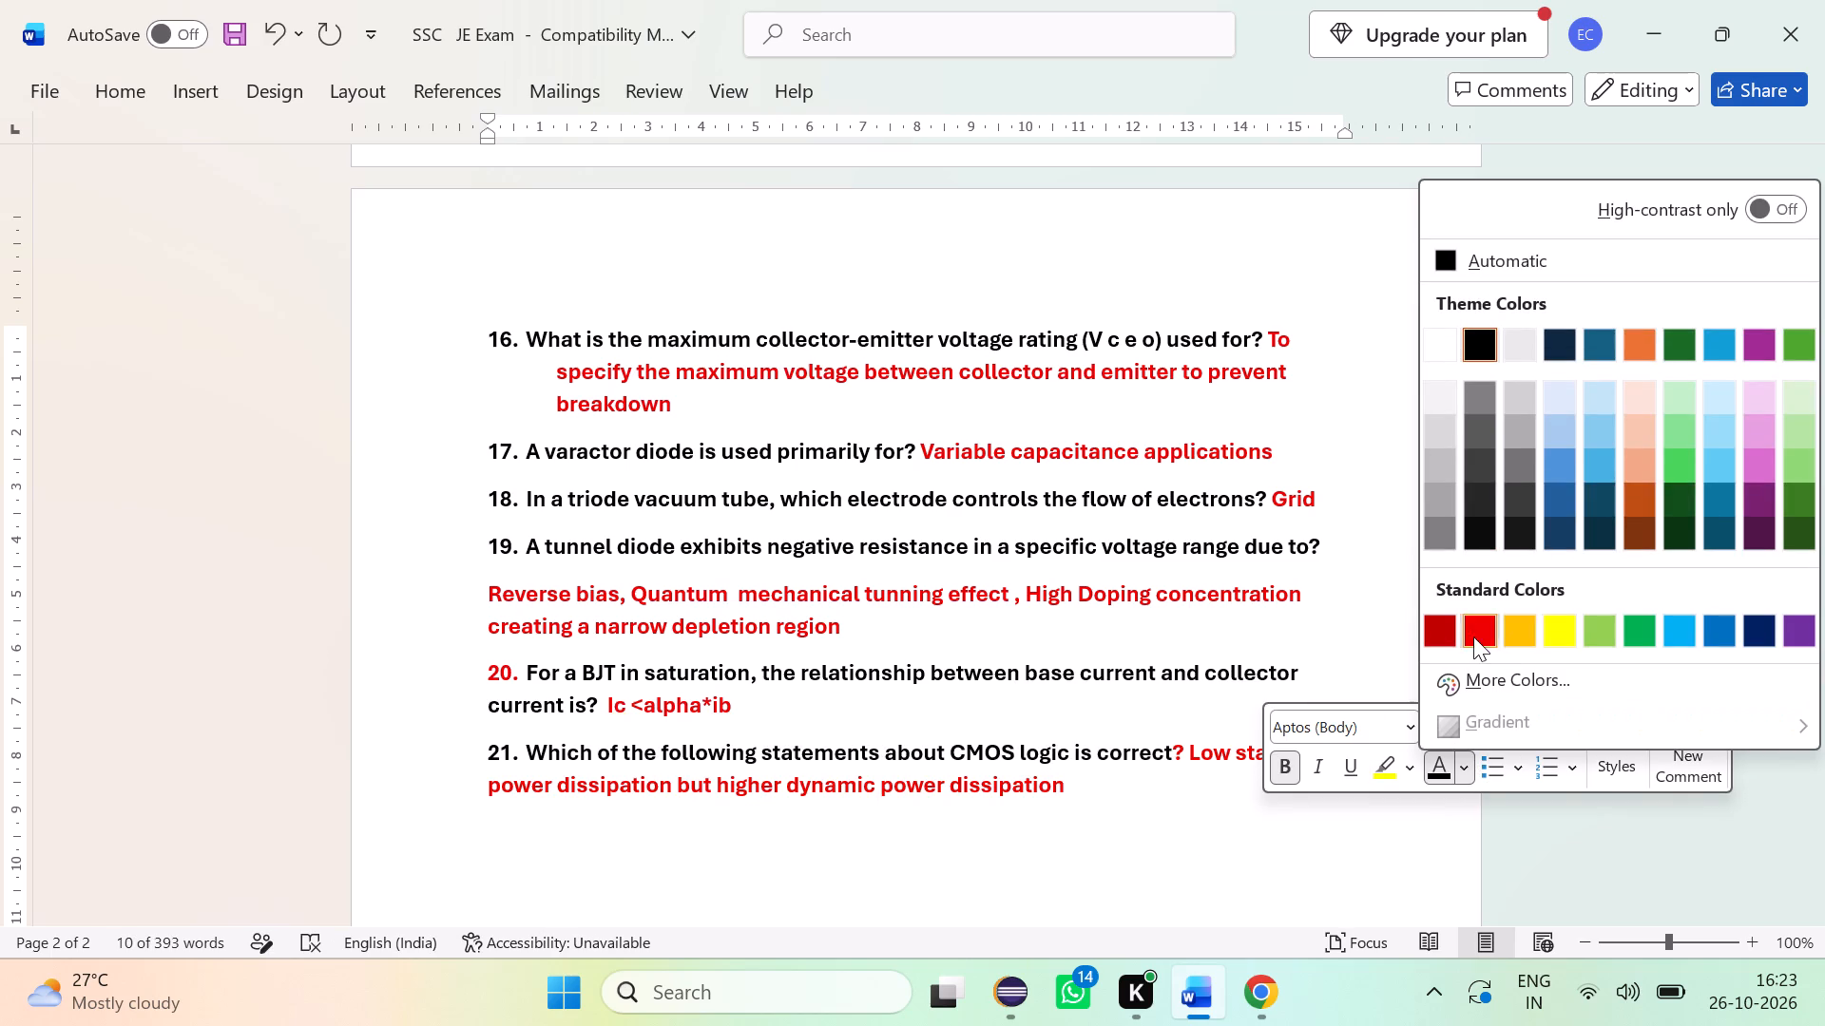
Start a new line below item 21's answer with the item number "22.".
click(1087, 786)
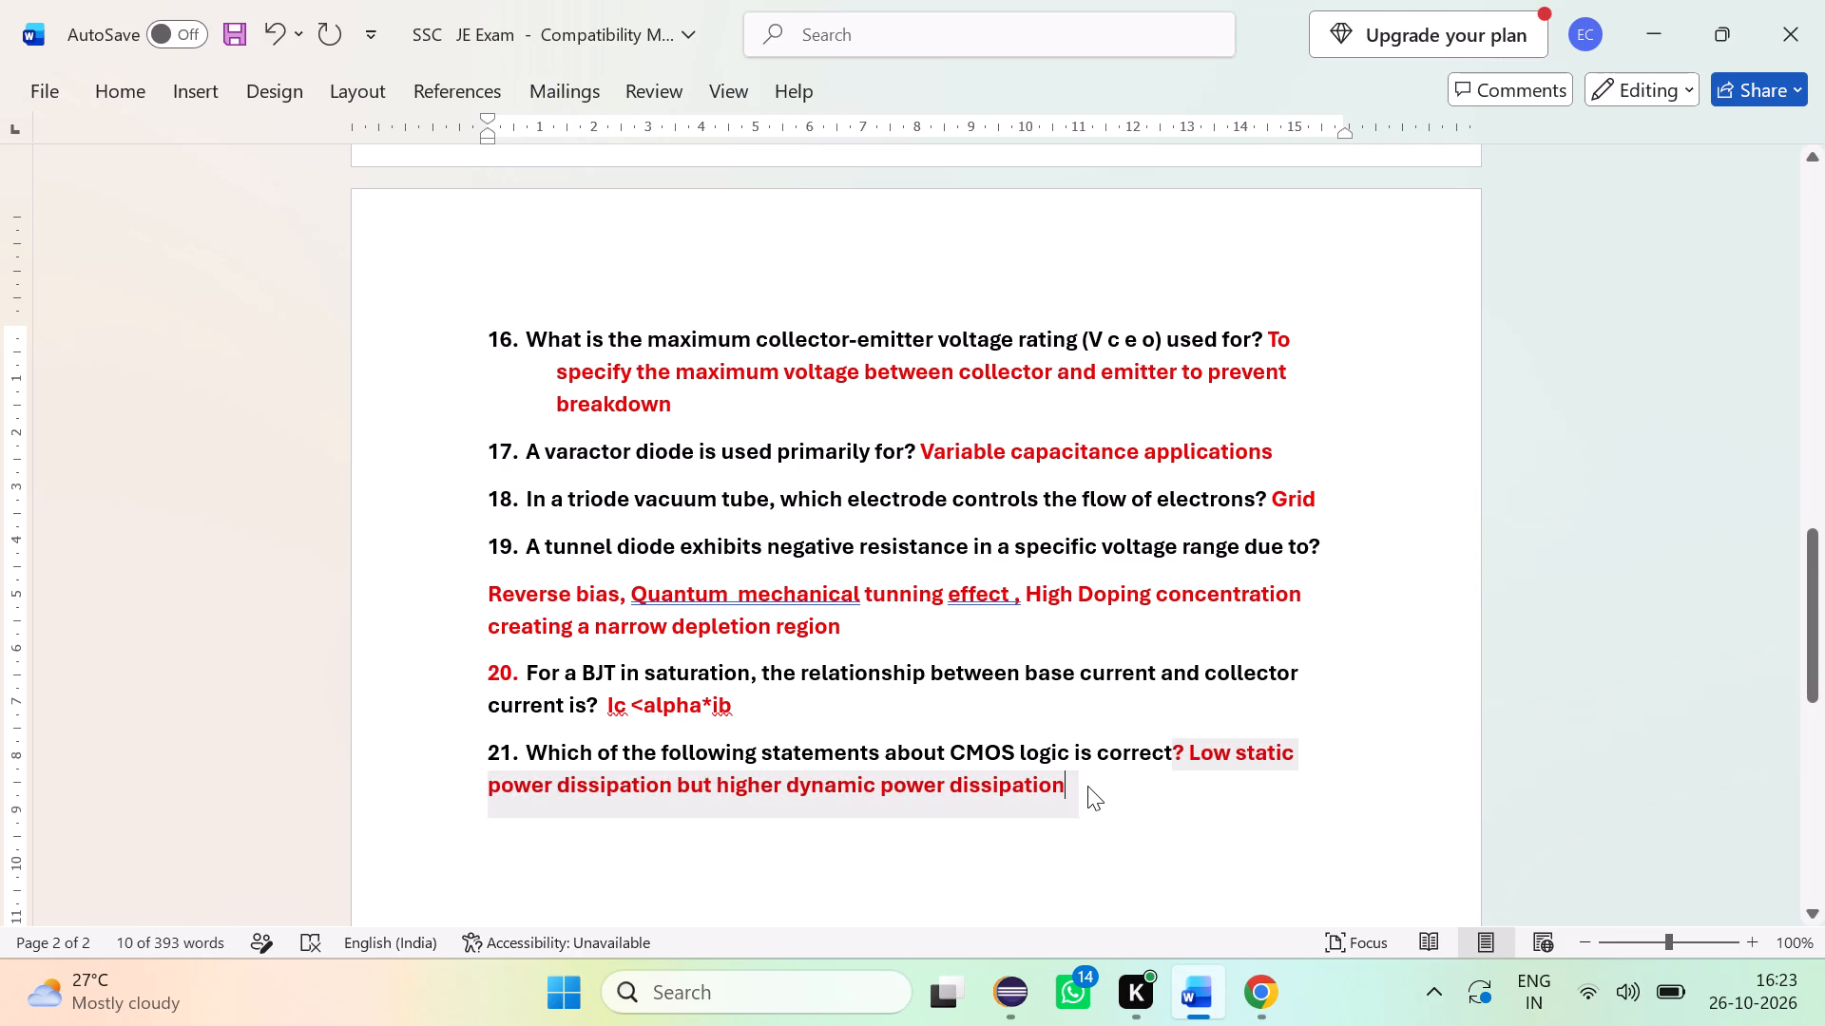
click(1087, 786)
key(Return)
text(22)
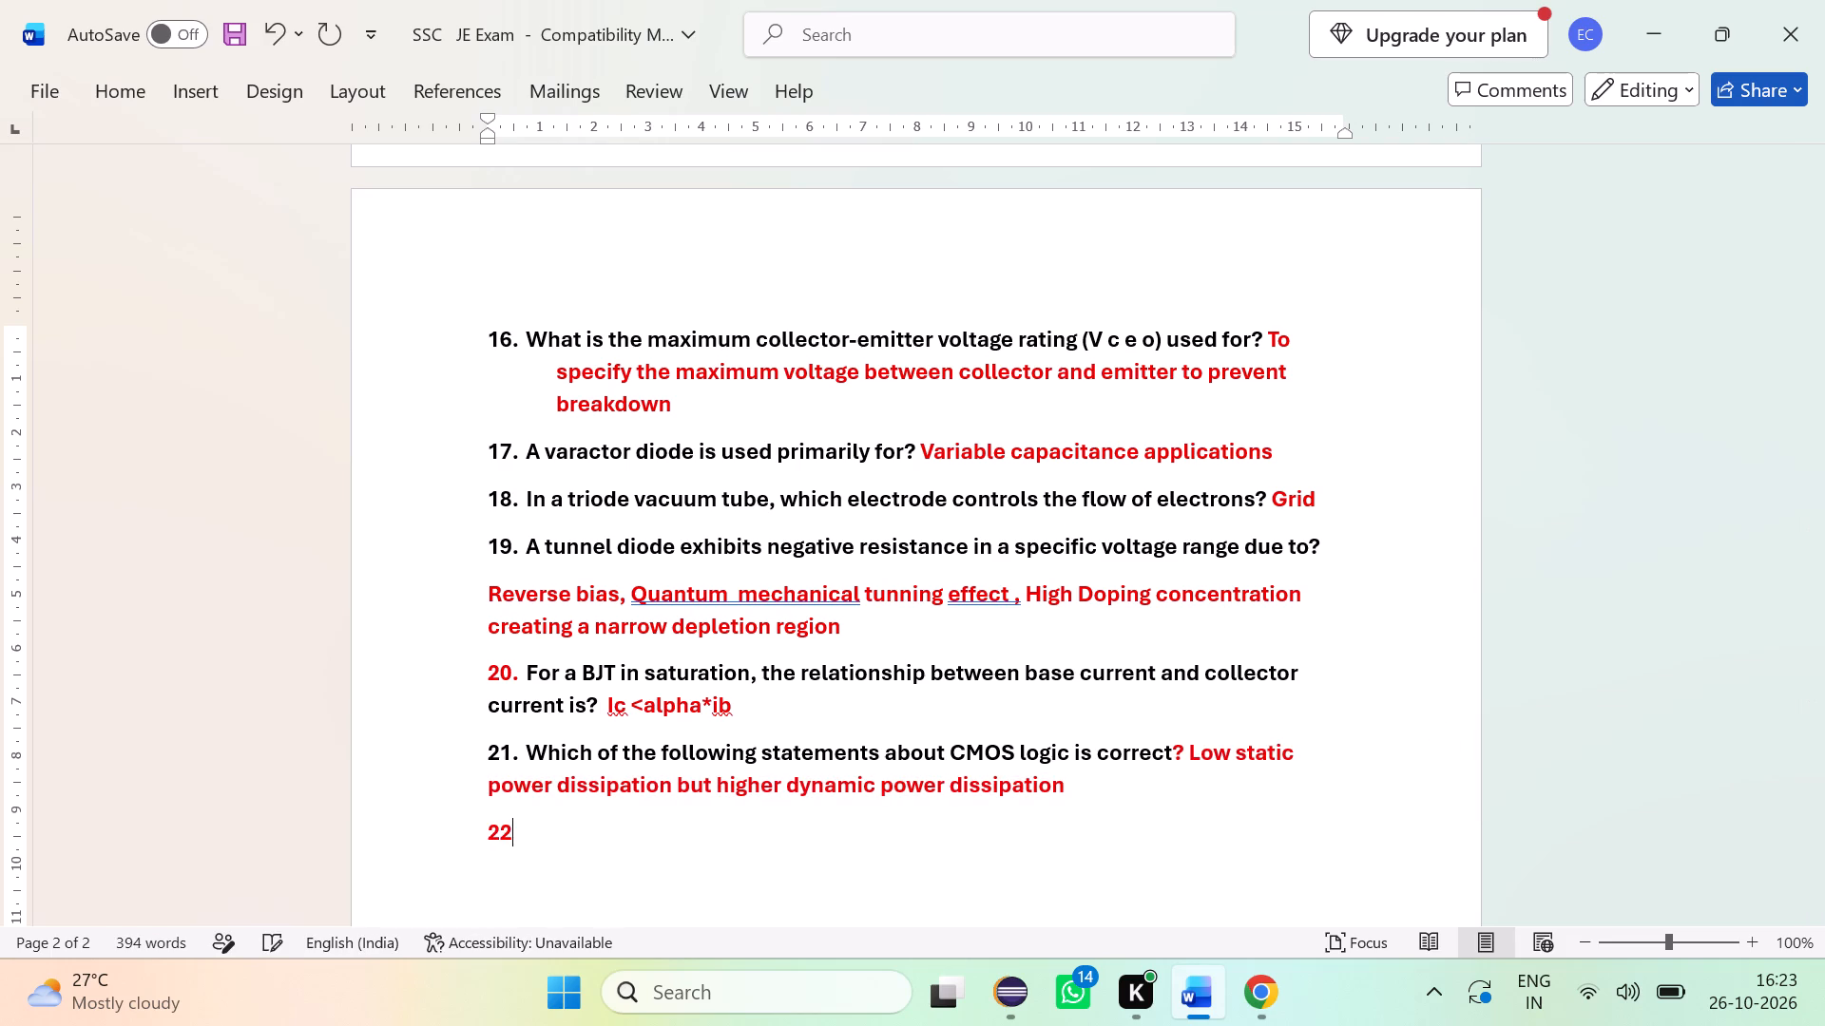
key(period)
Copy the Q.17 question about a power MOSFET's on-resistance (RDS_on) from Chrome and paste it after "22." in Word.
click(1279, 981)
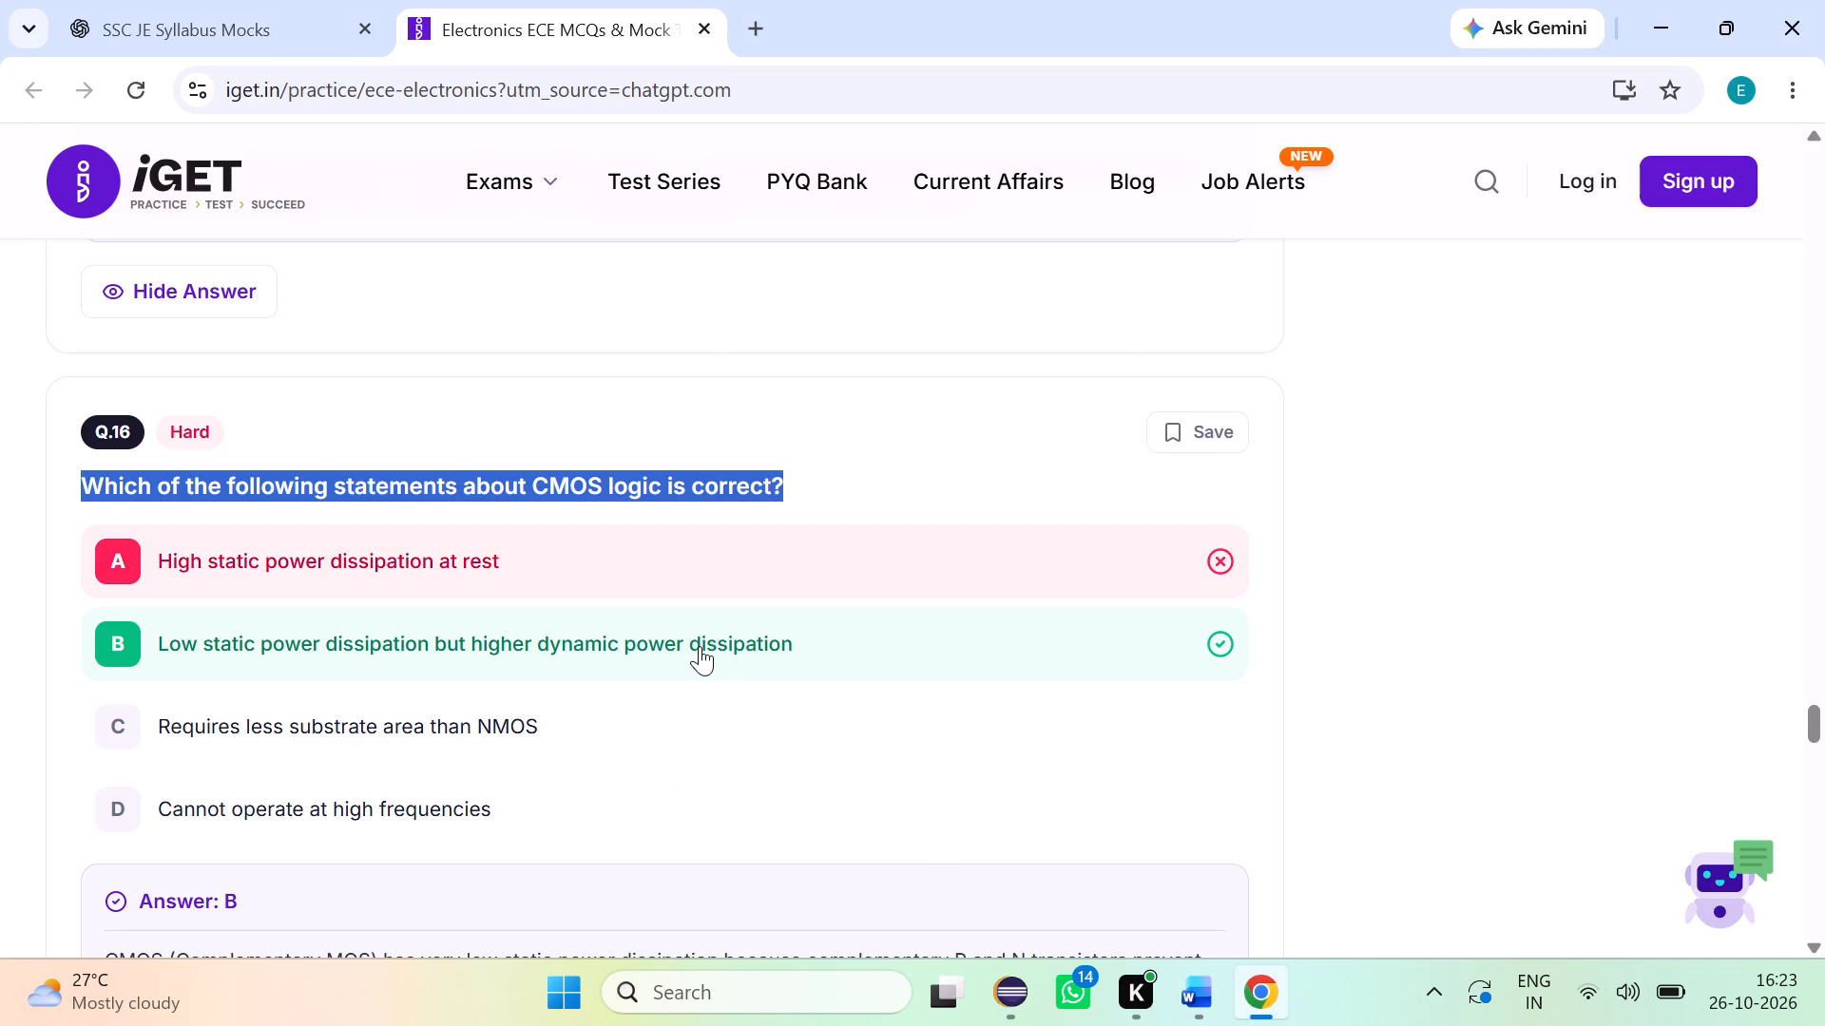
scroll(700, 646, down, 3)
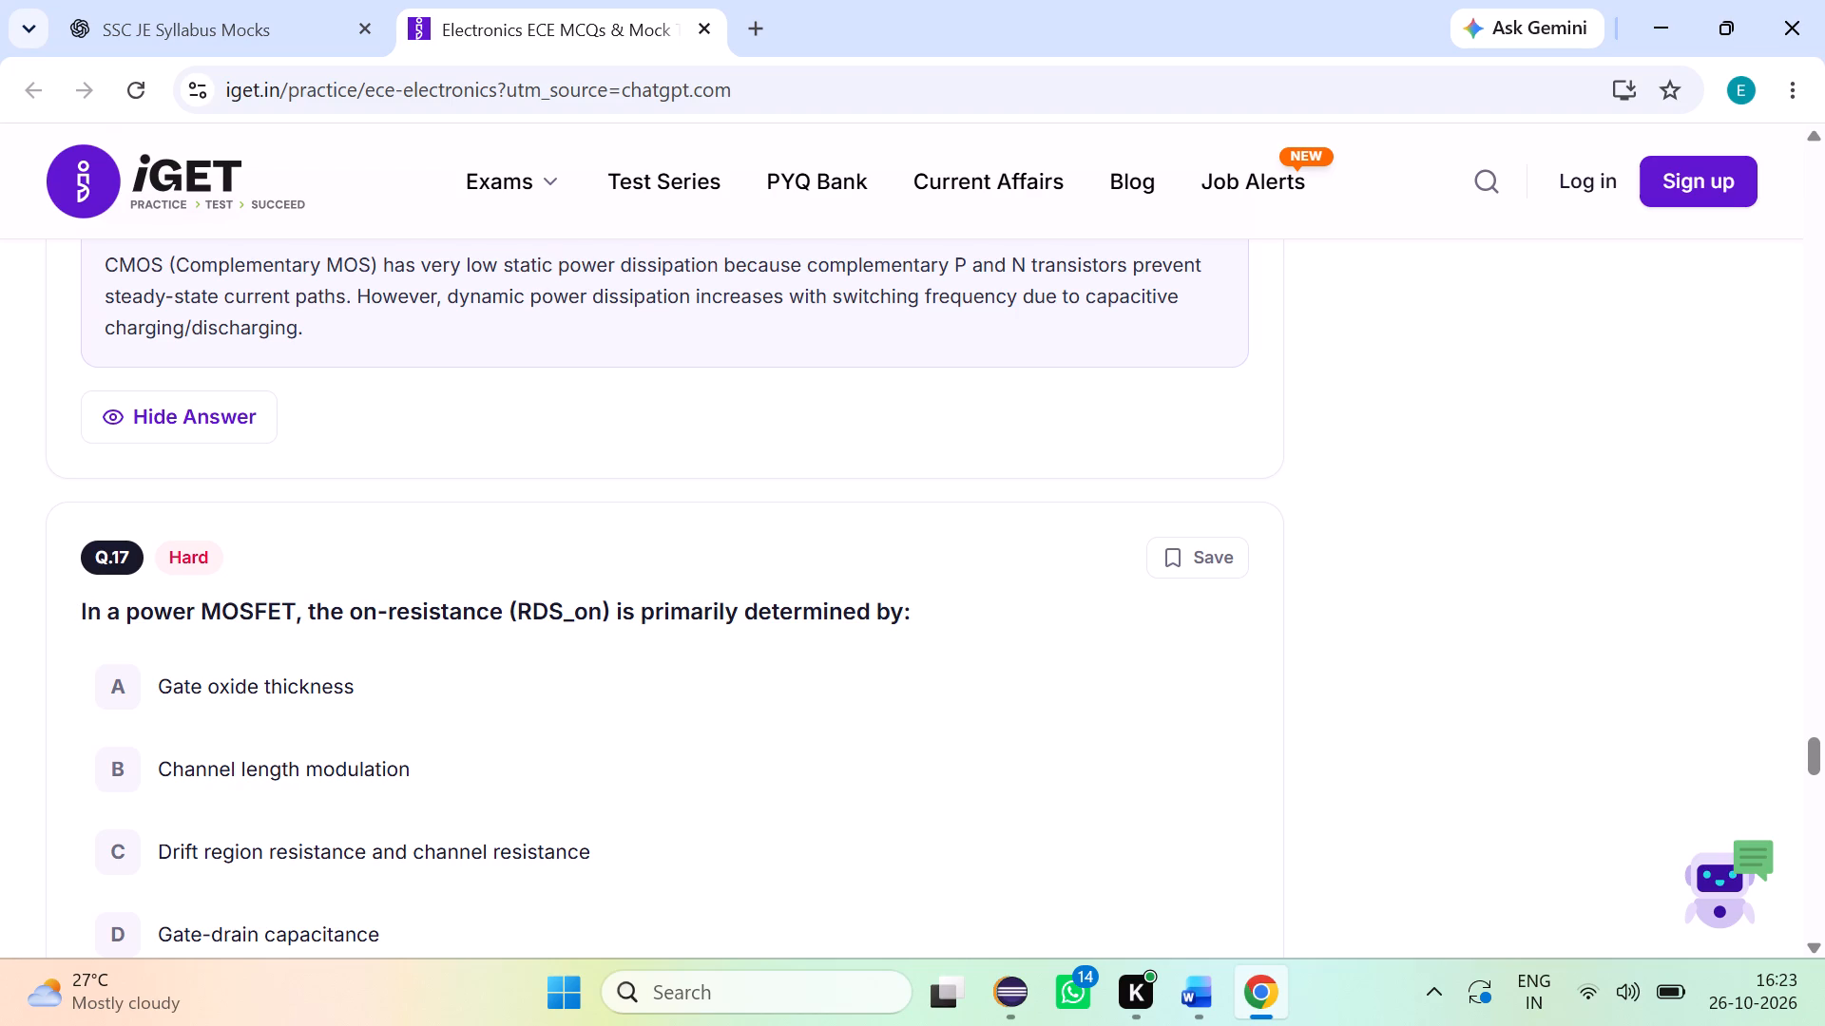
drag(82, 606, 934, 614)
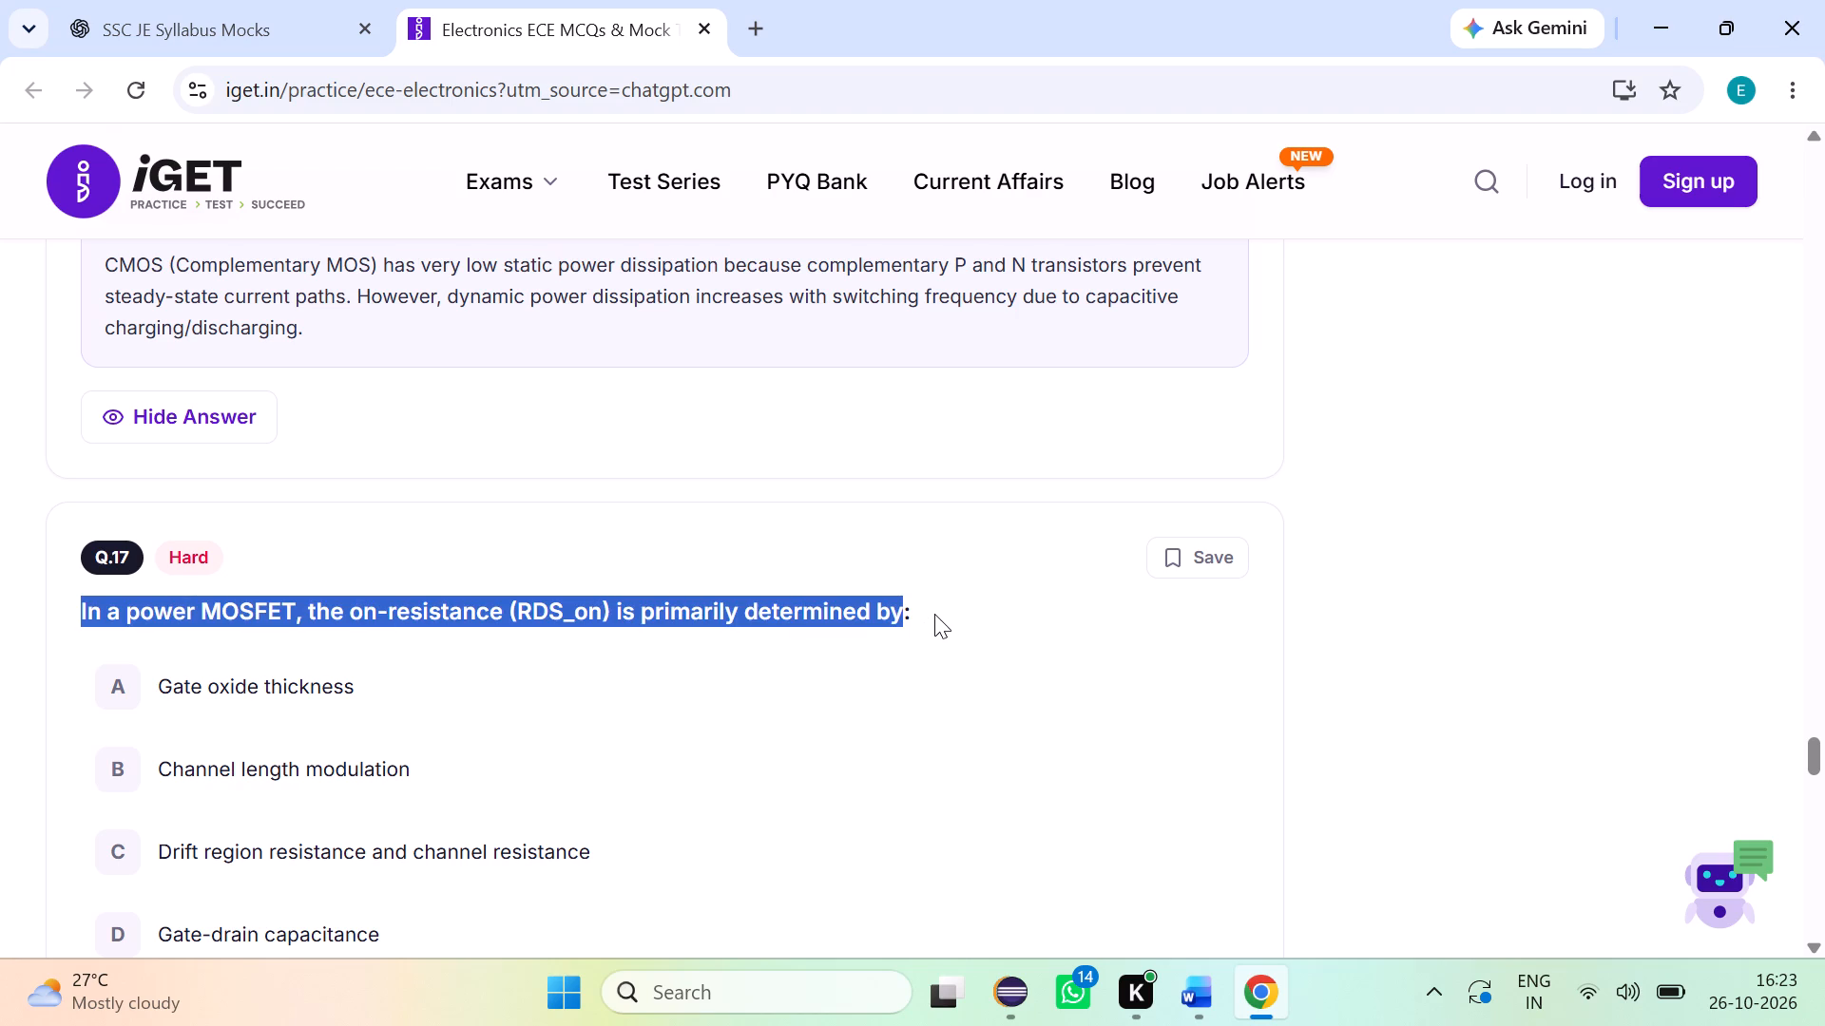
key(ctrl+c)
click(1196, 994)
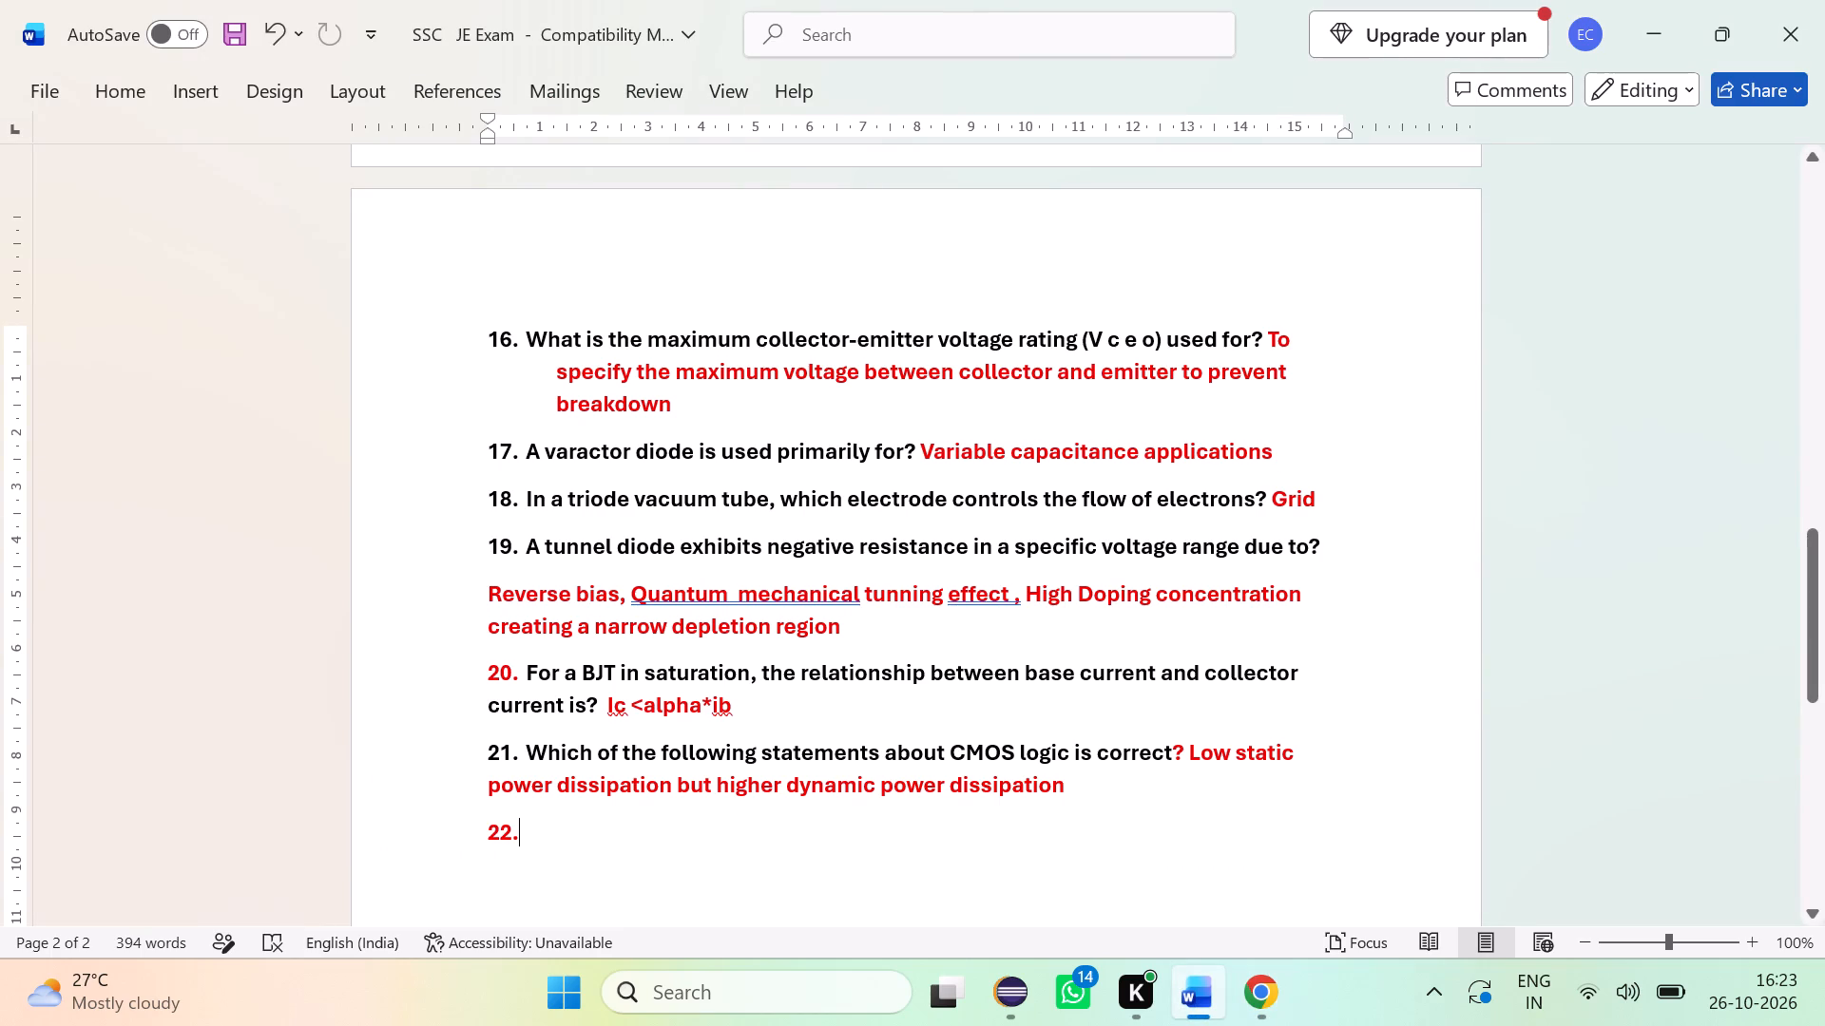
key(ctrl+v)
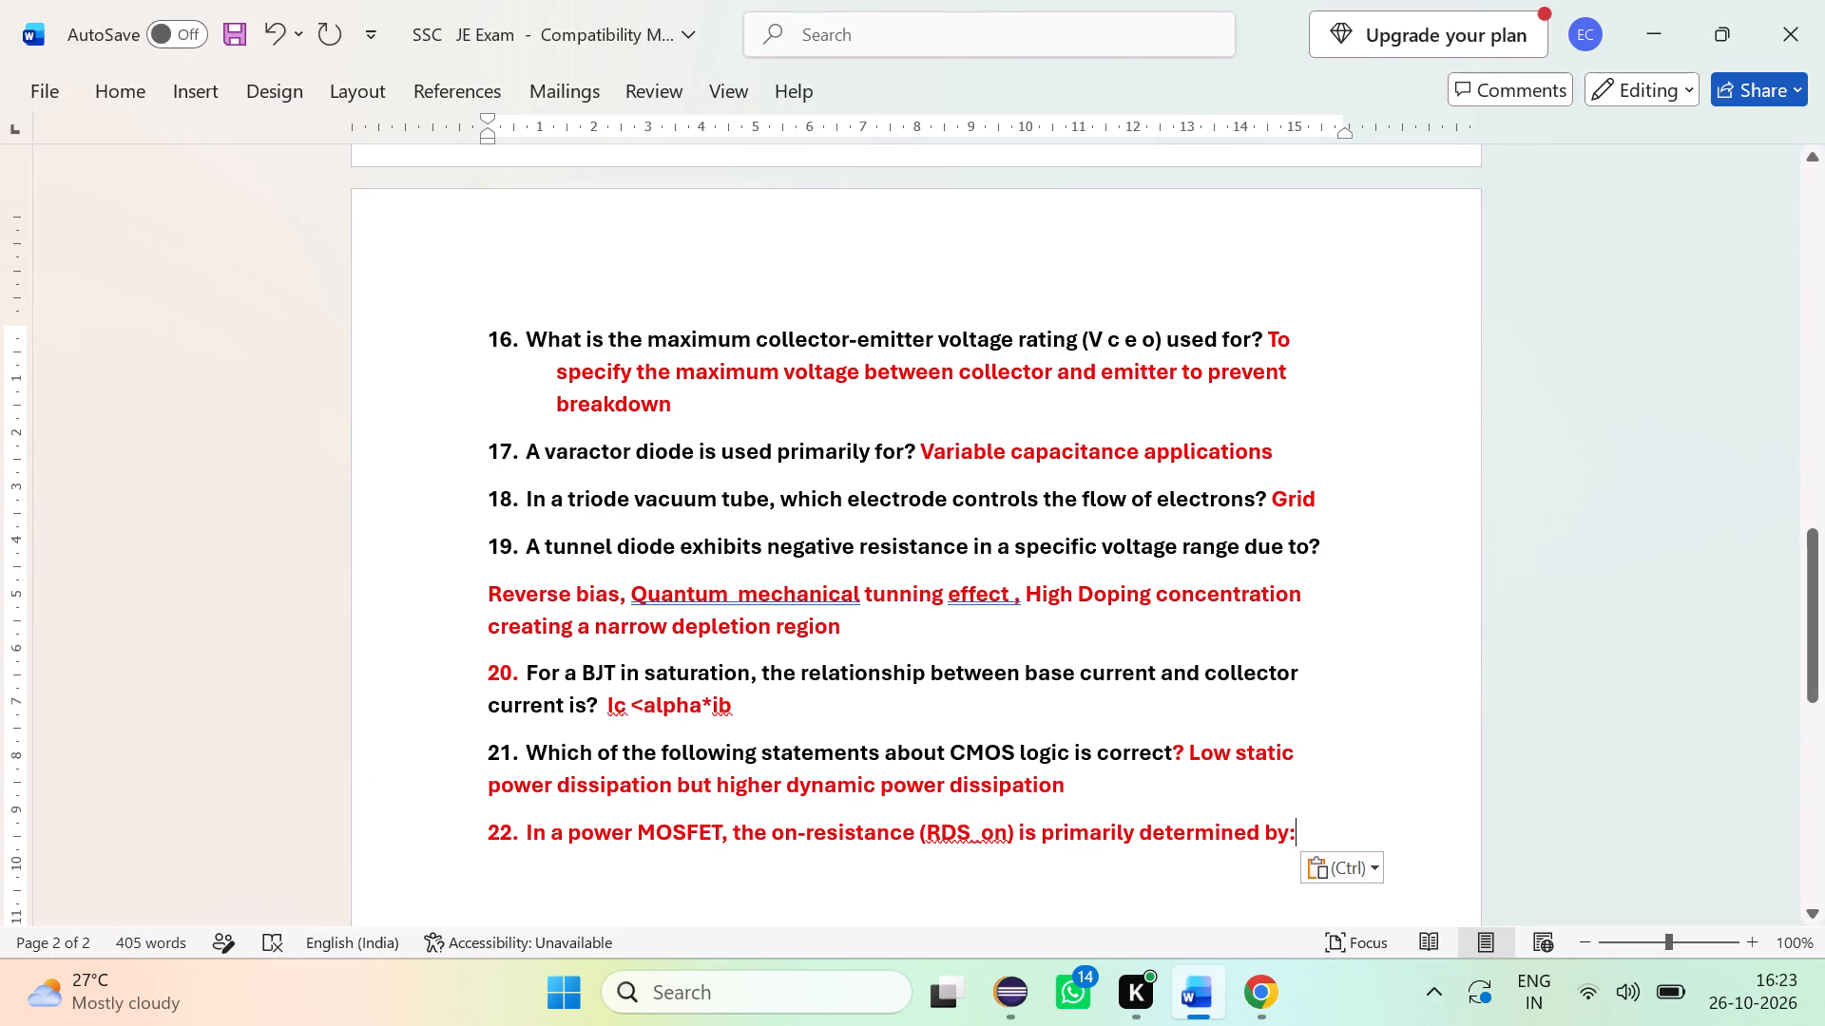
Colour item 22's number and question text black.
drag(490, 833, 1346, 854)
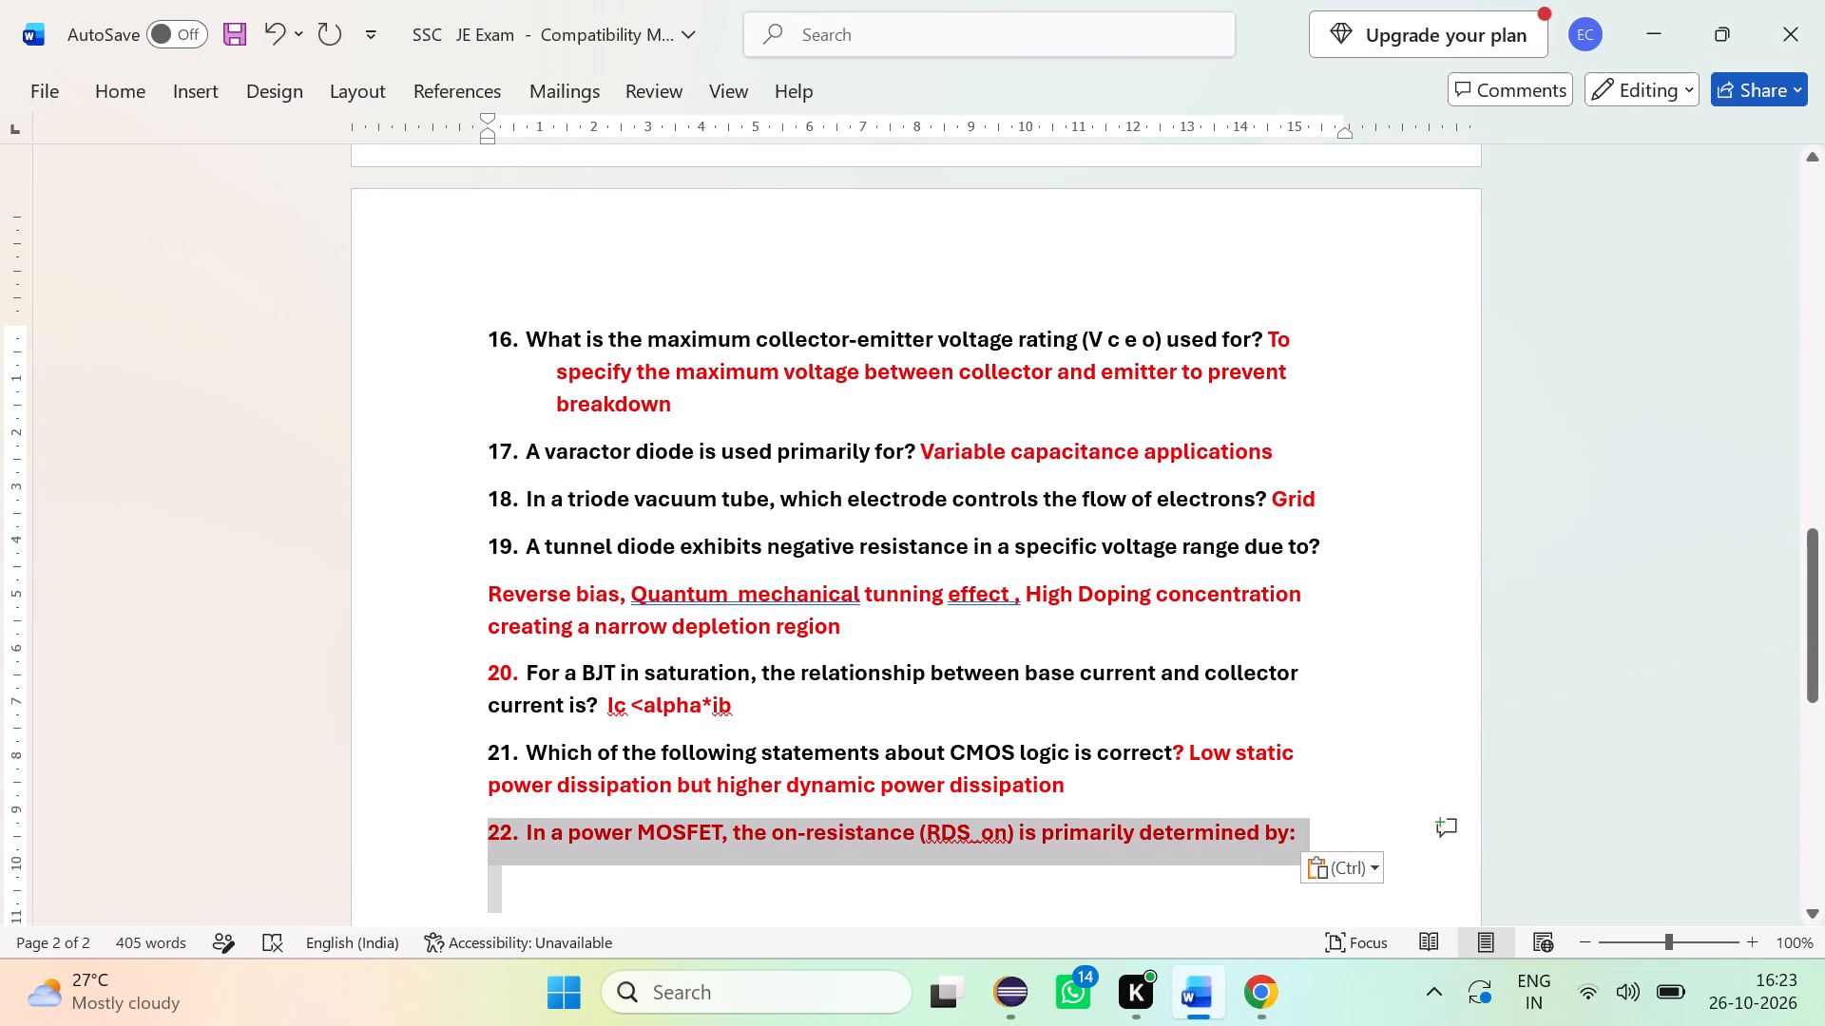
drag(1346, 854, 1342, 853)
click(1532, 808)
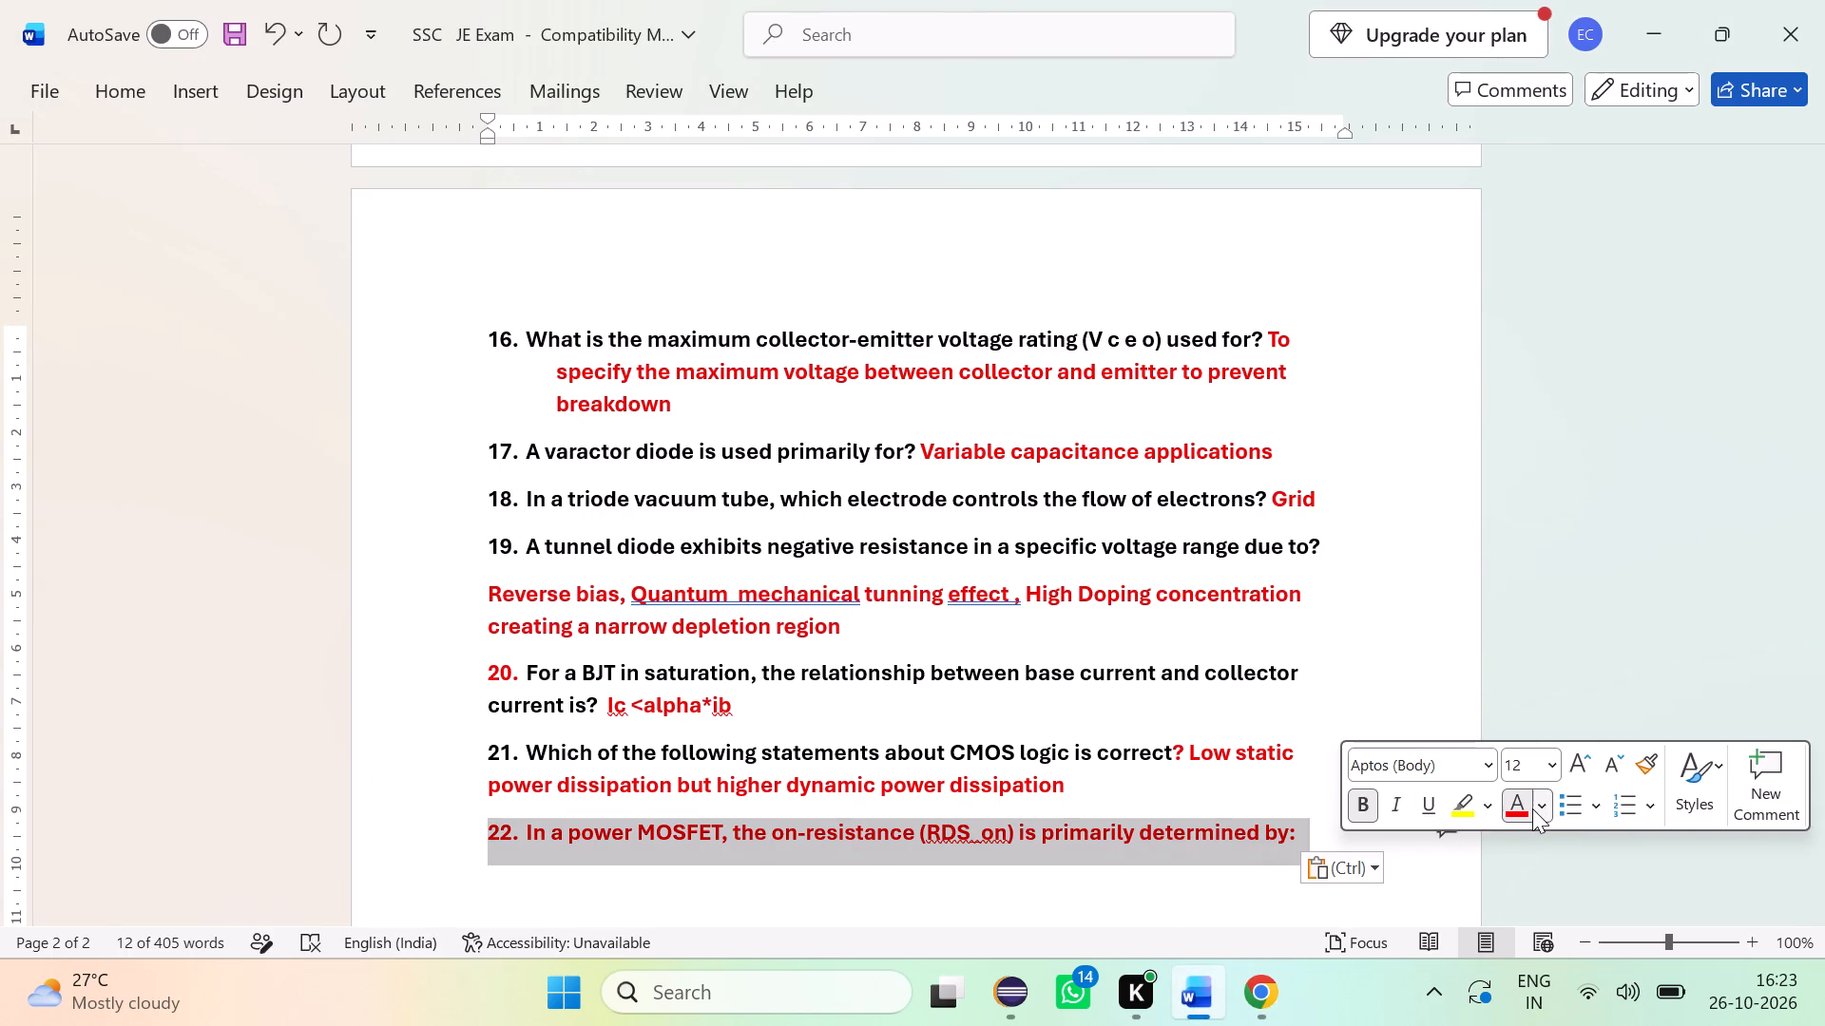
click(1489, 375)
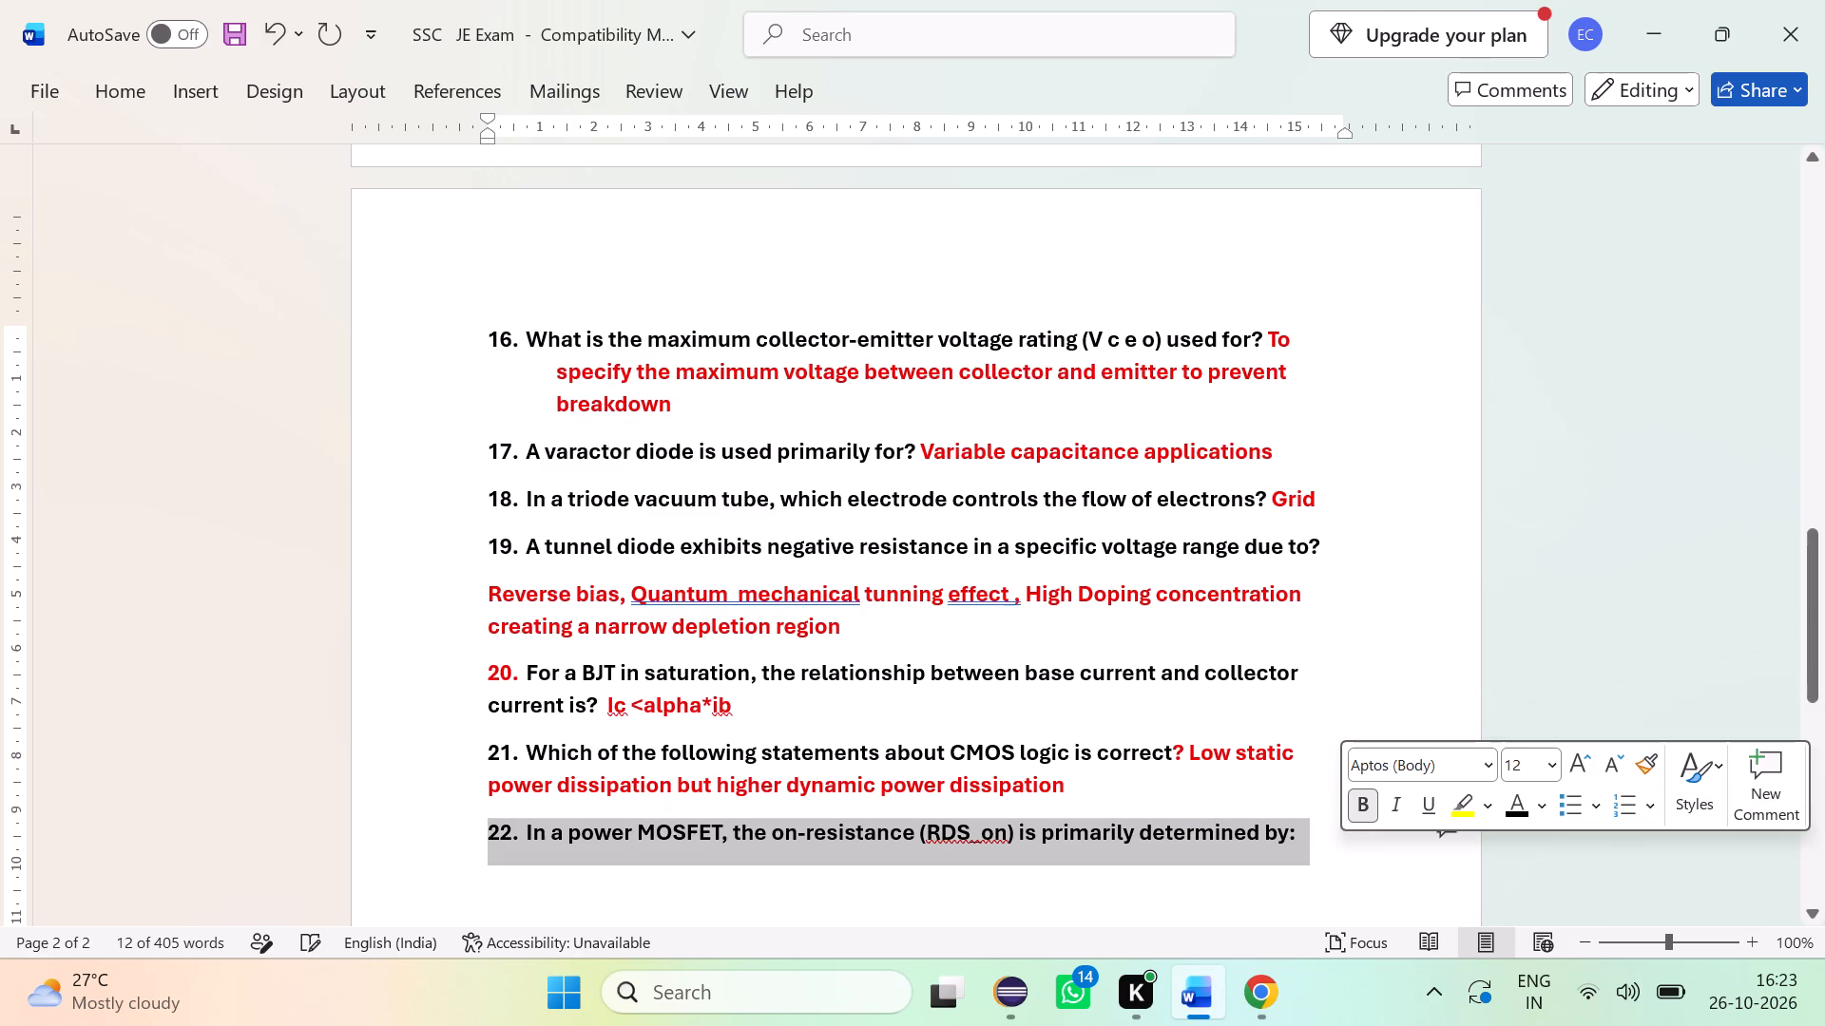
Replace the colon at the end of item 22's question with a question mark.
click(1321, 825)
key(BackSpace)
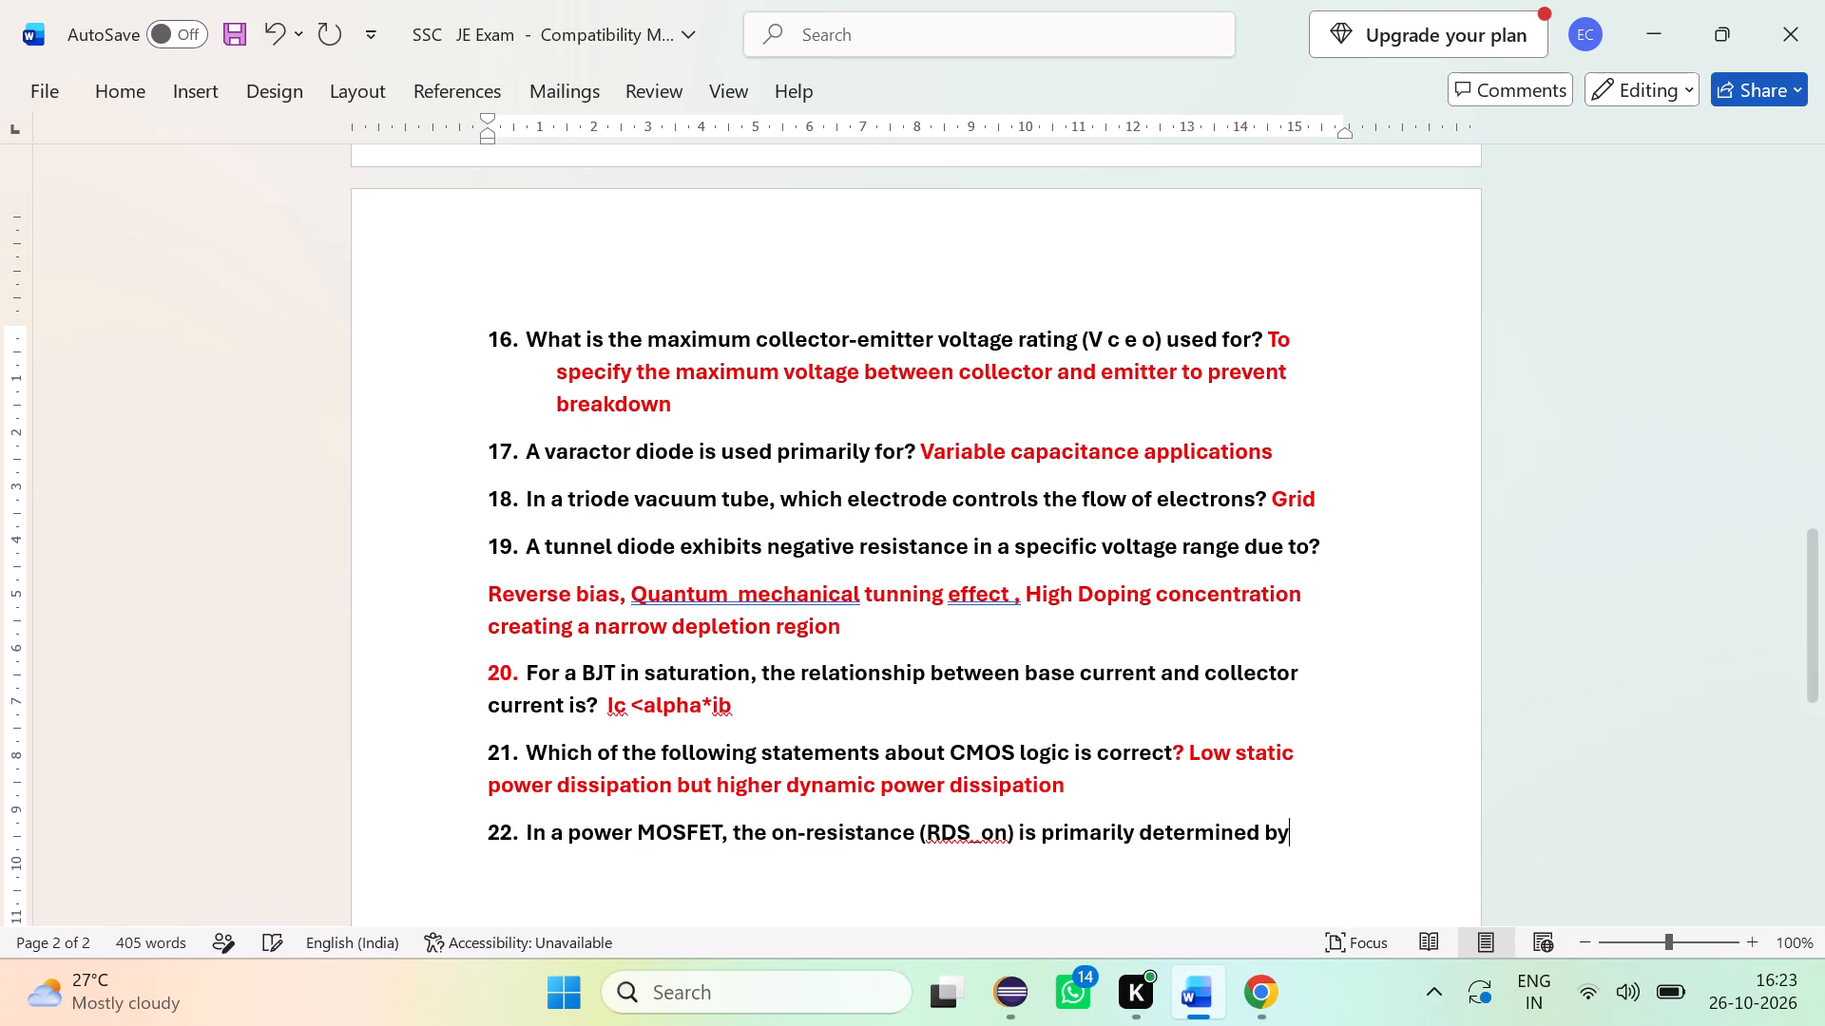
key(shift+question)
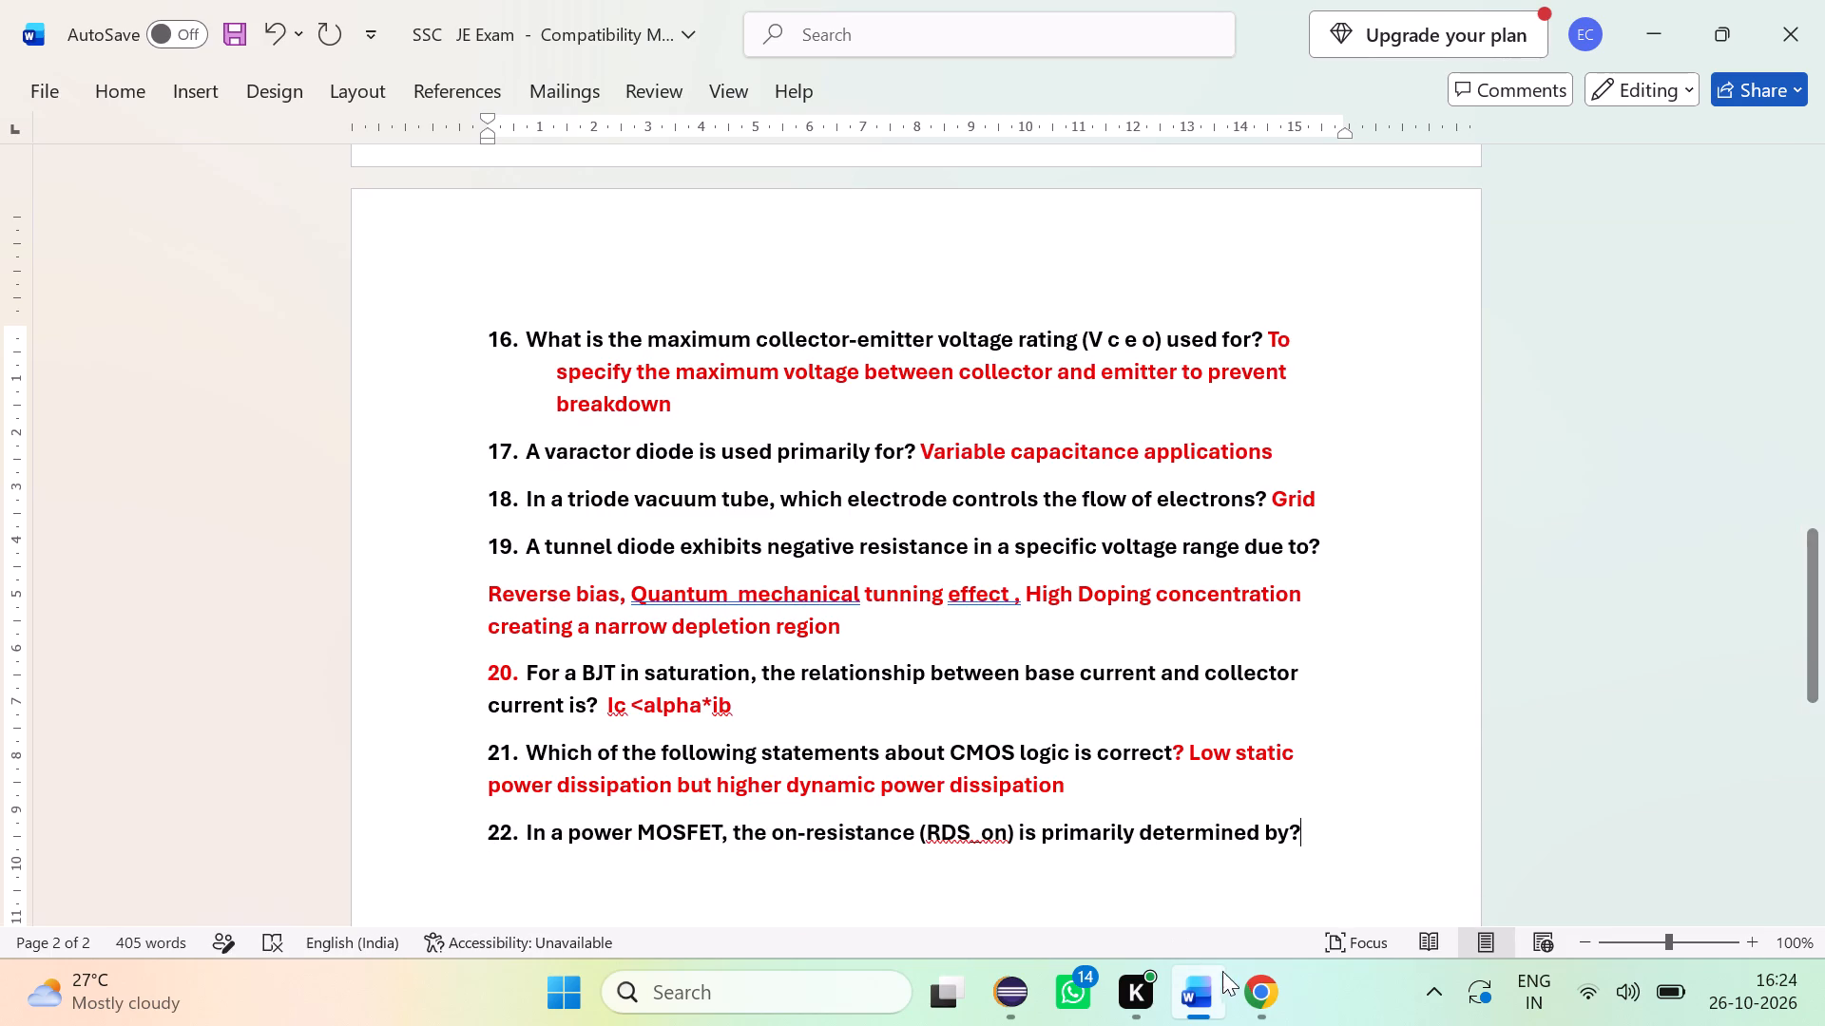
Switch to Chrome and answer Q.17 with option B, "Channel length modulation".
click(1251, 1002)
scroll(688, 706, down, 1)
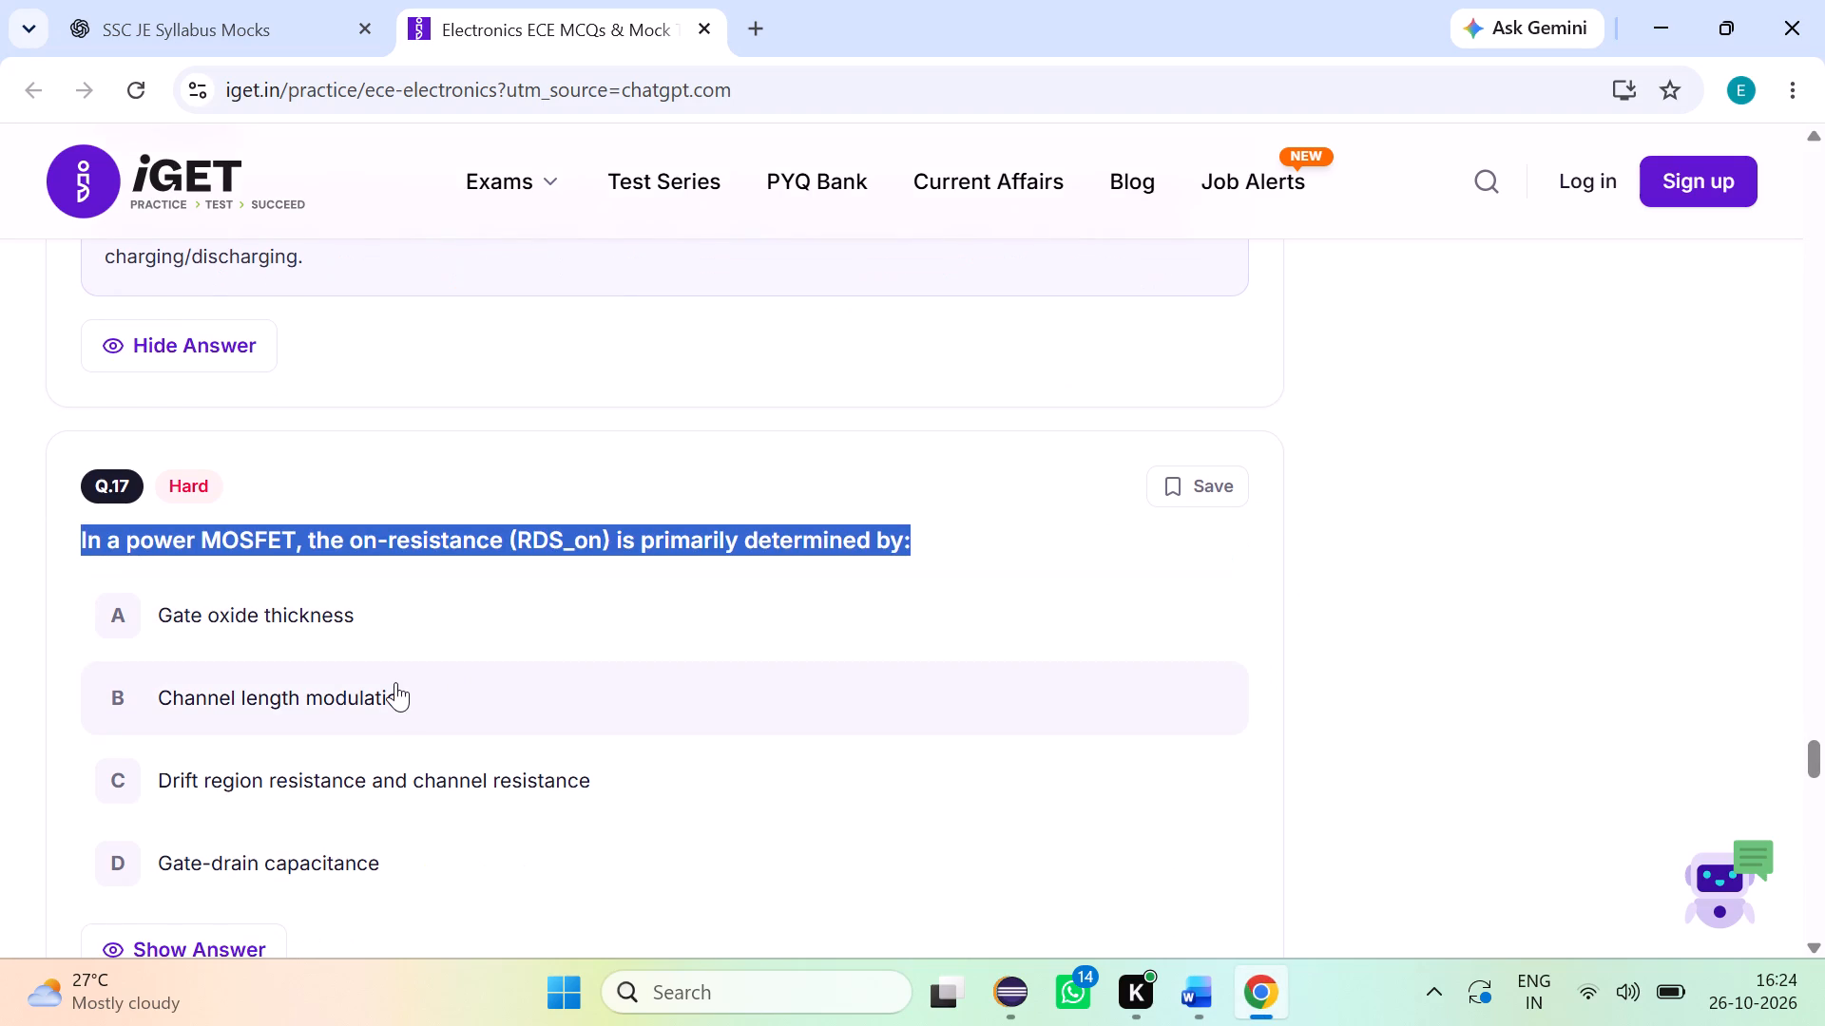
click(395, 682)
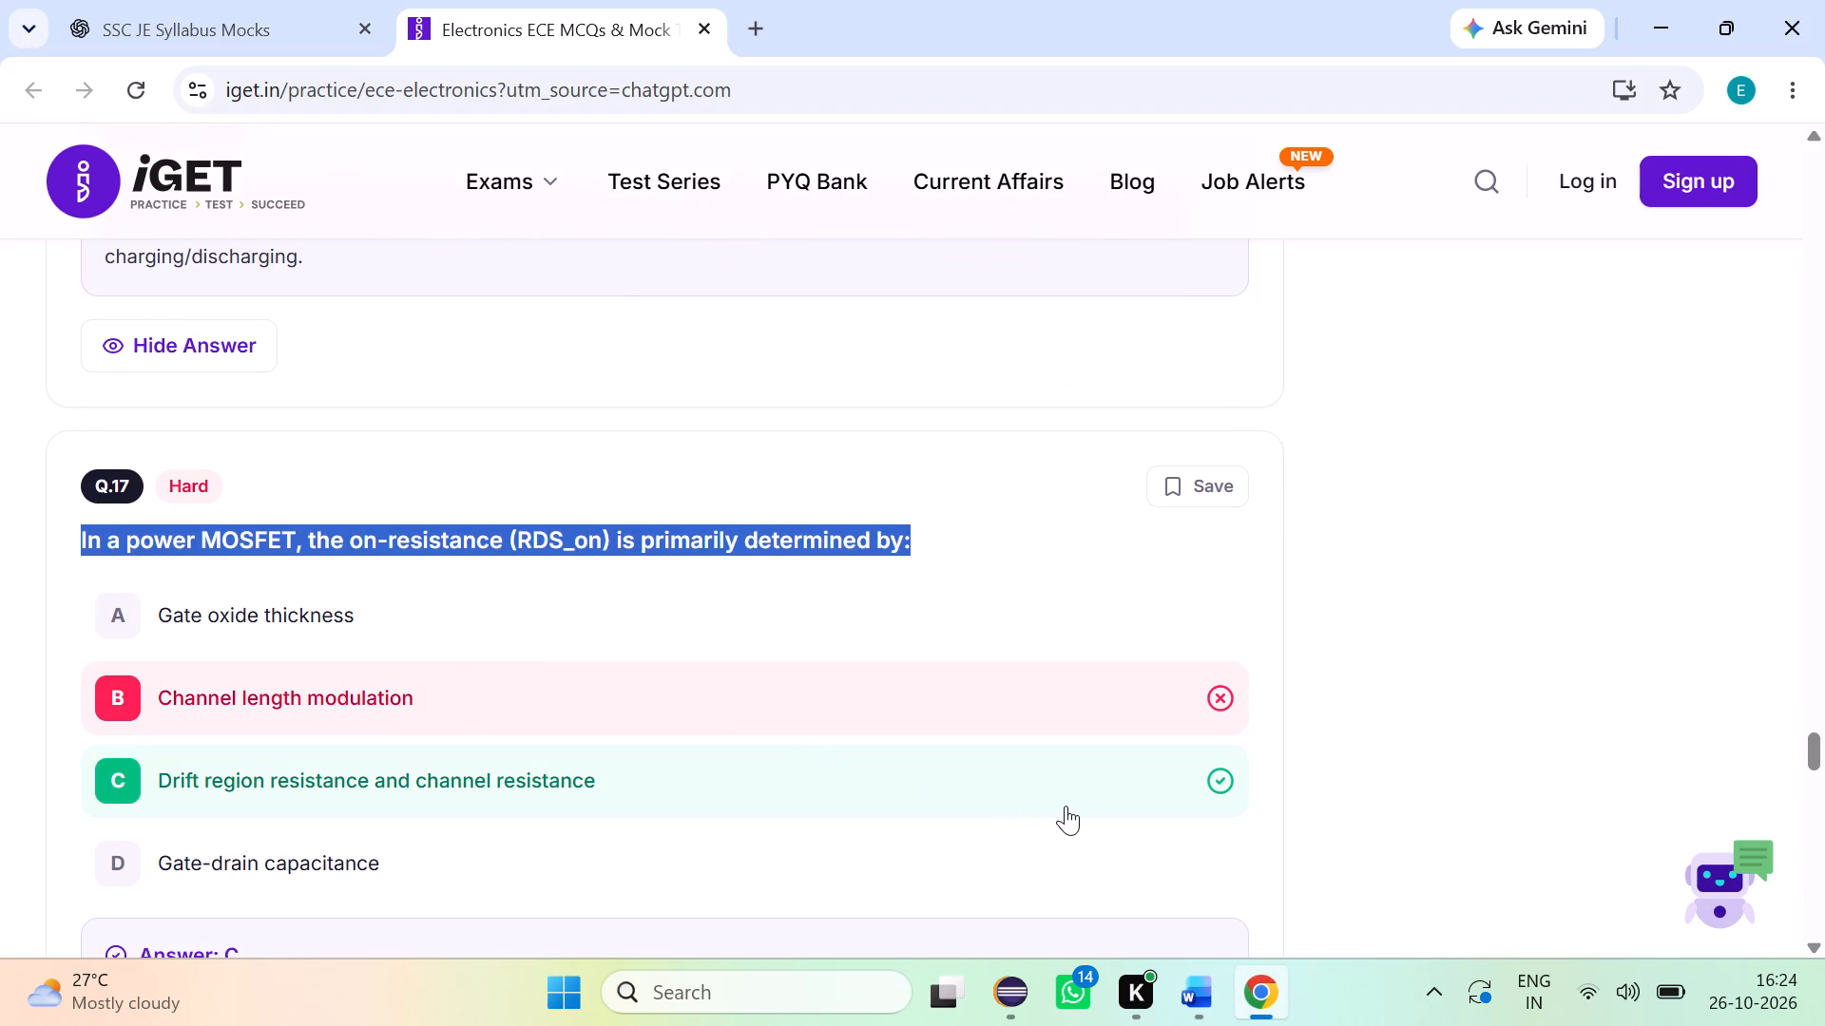
Return to Word and write item 22's answer, "Drift region resistance and channel resistance", after the question mark, rechecking option C in Chrome.
click(1195, 1005)
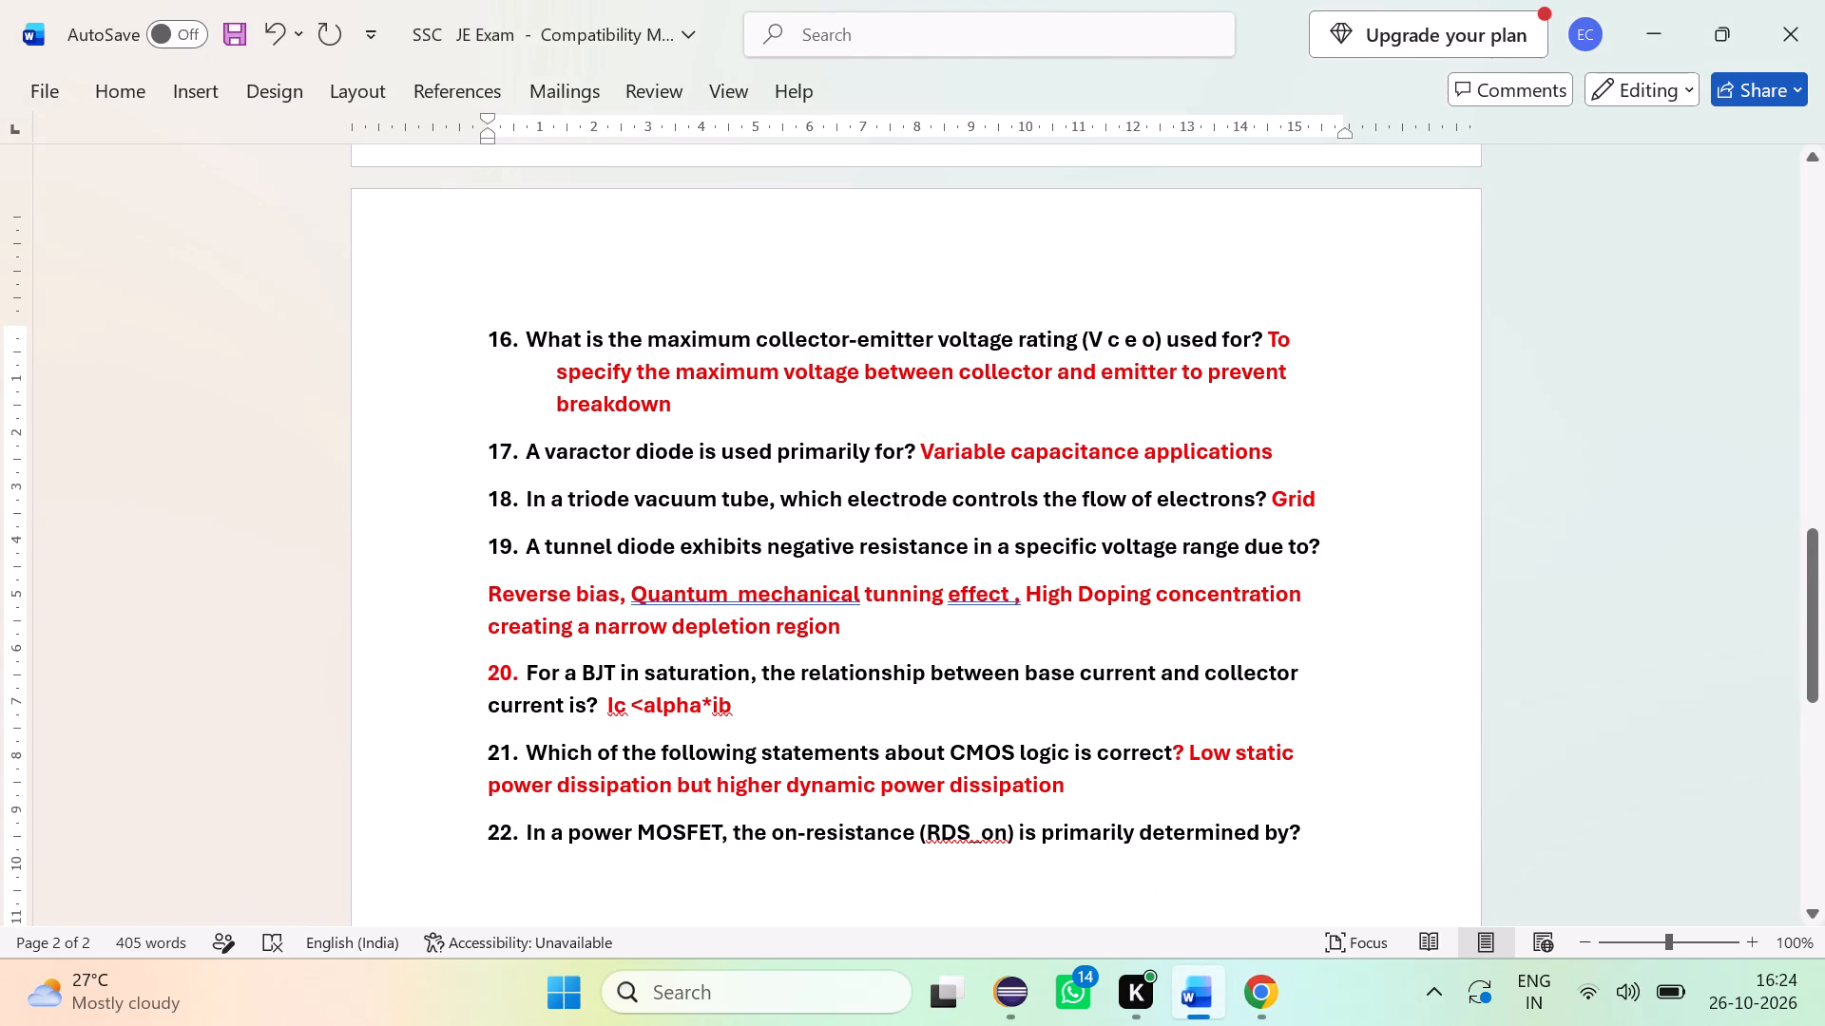
key(space)
text(Drift region)
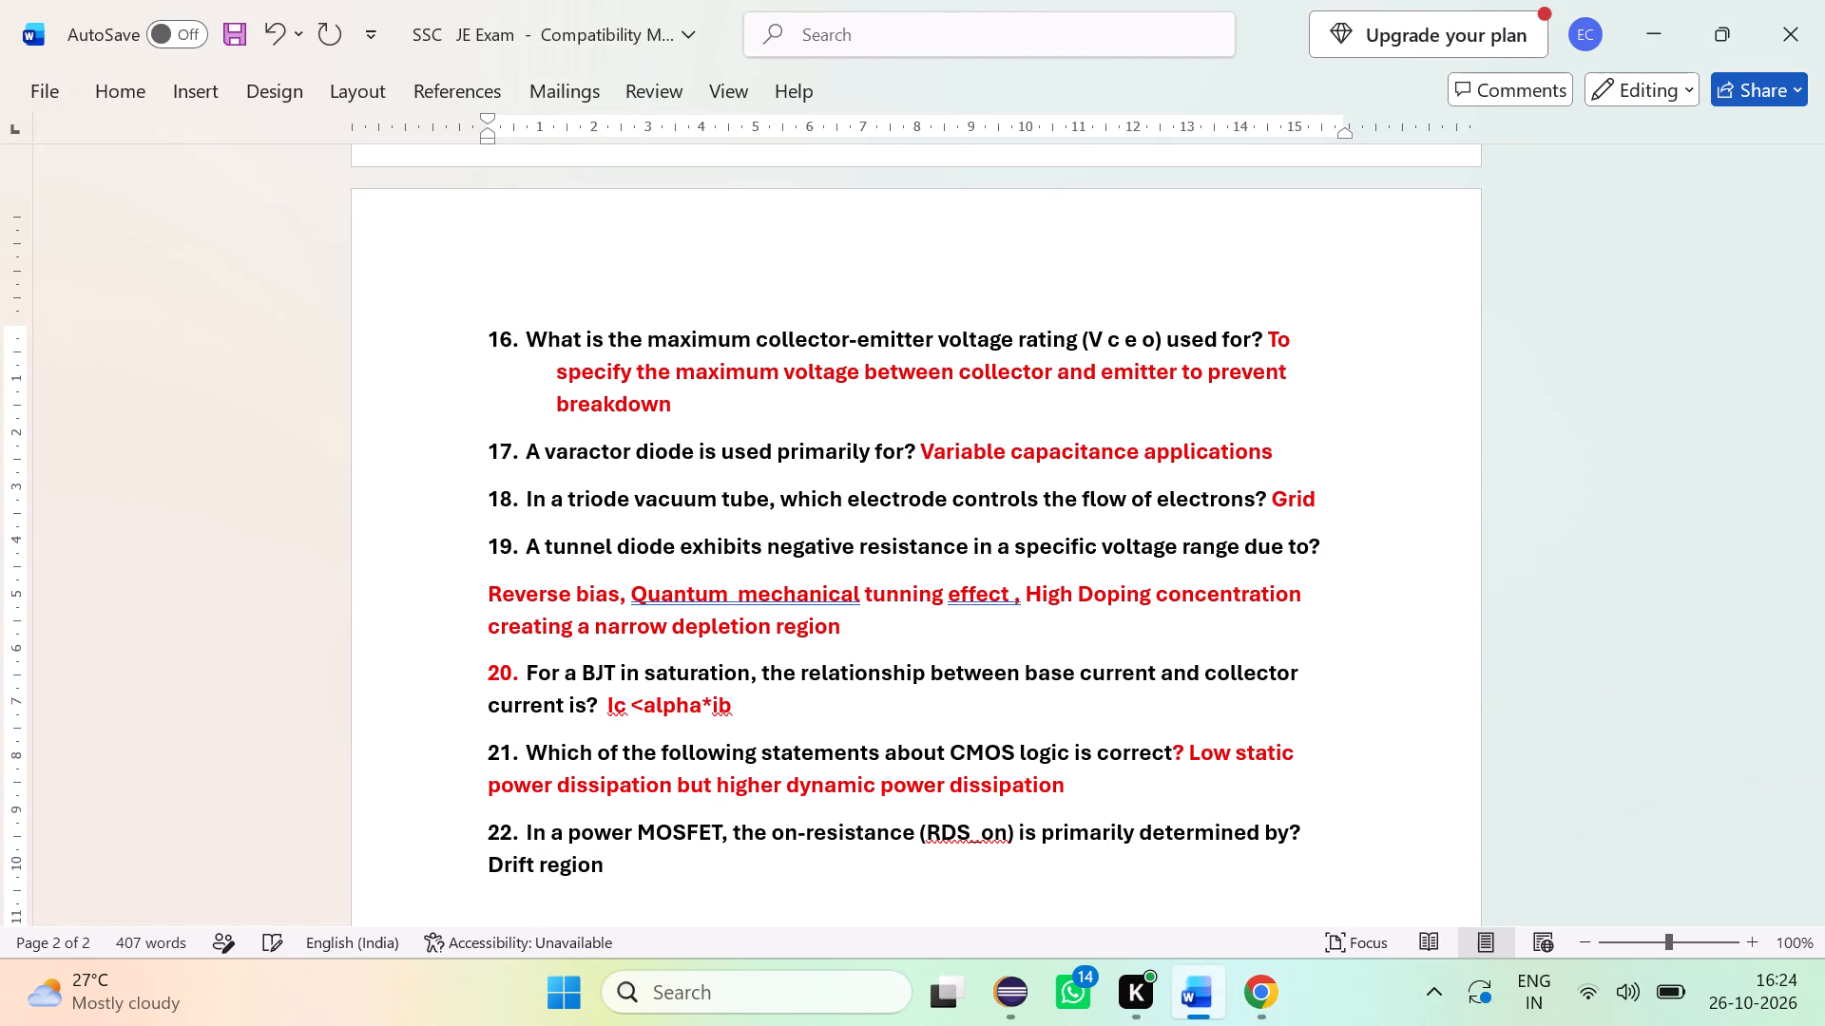
key(space)
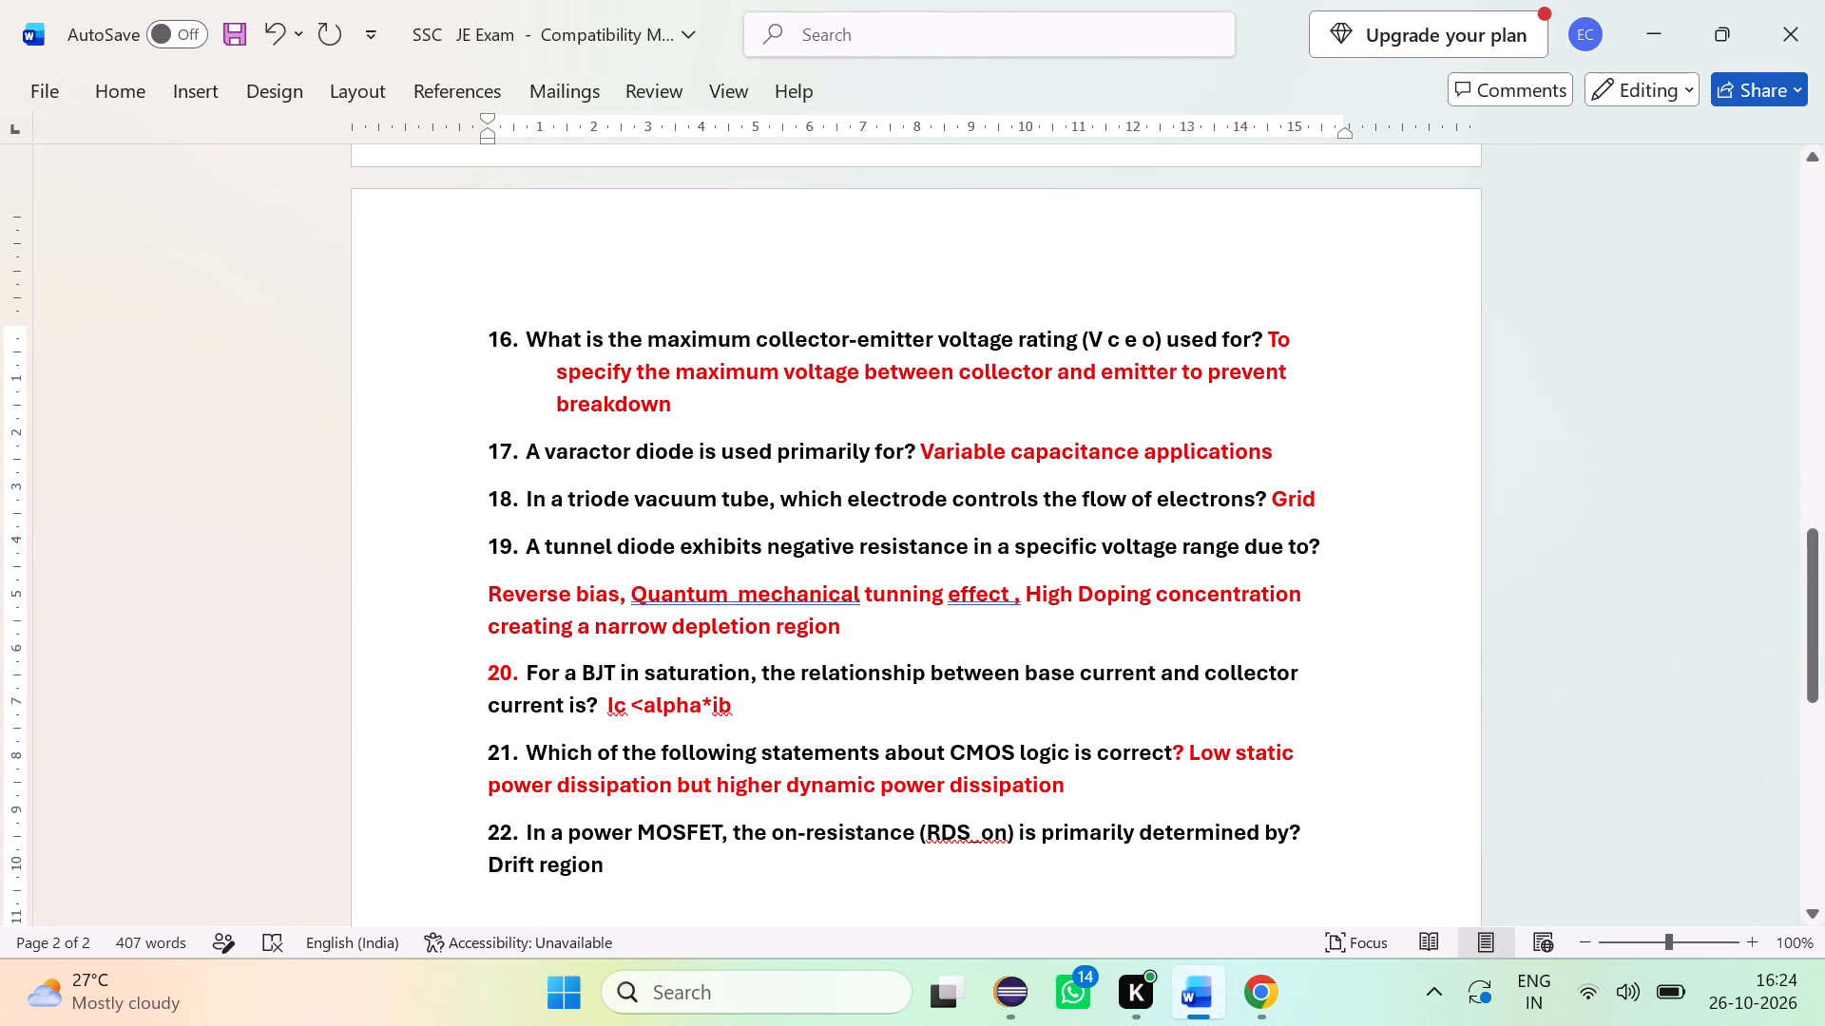
click(1251, 987)
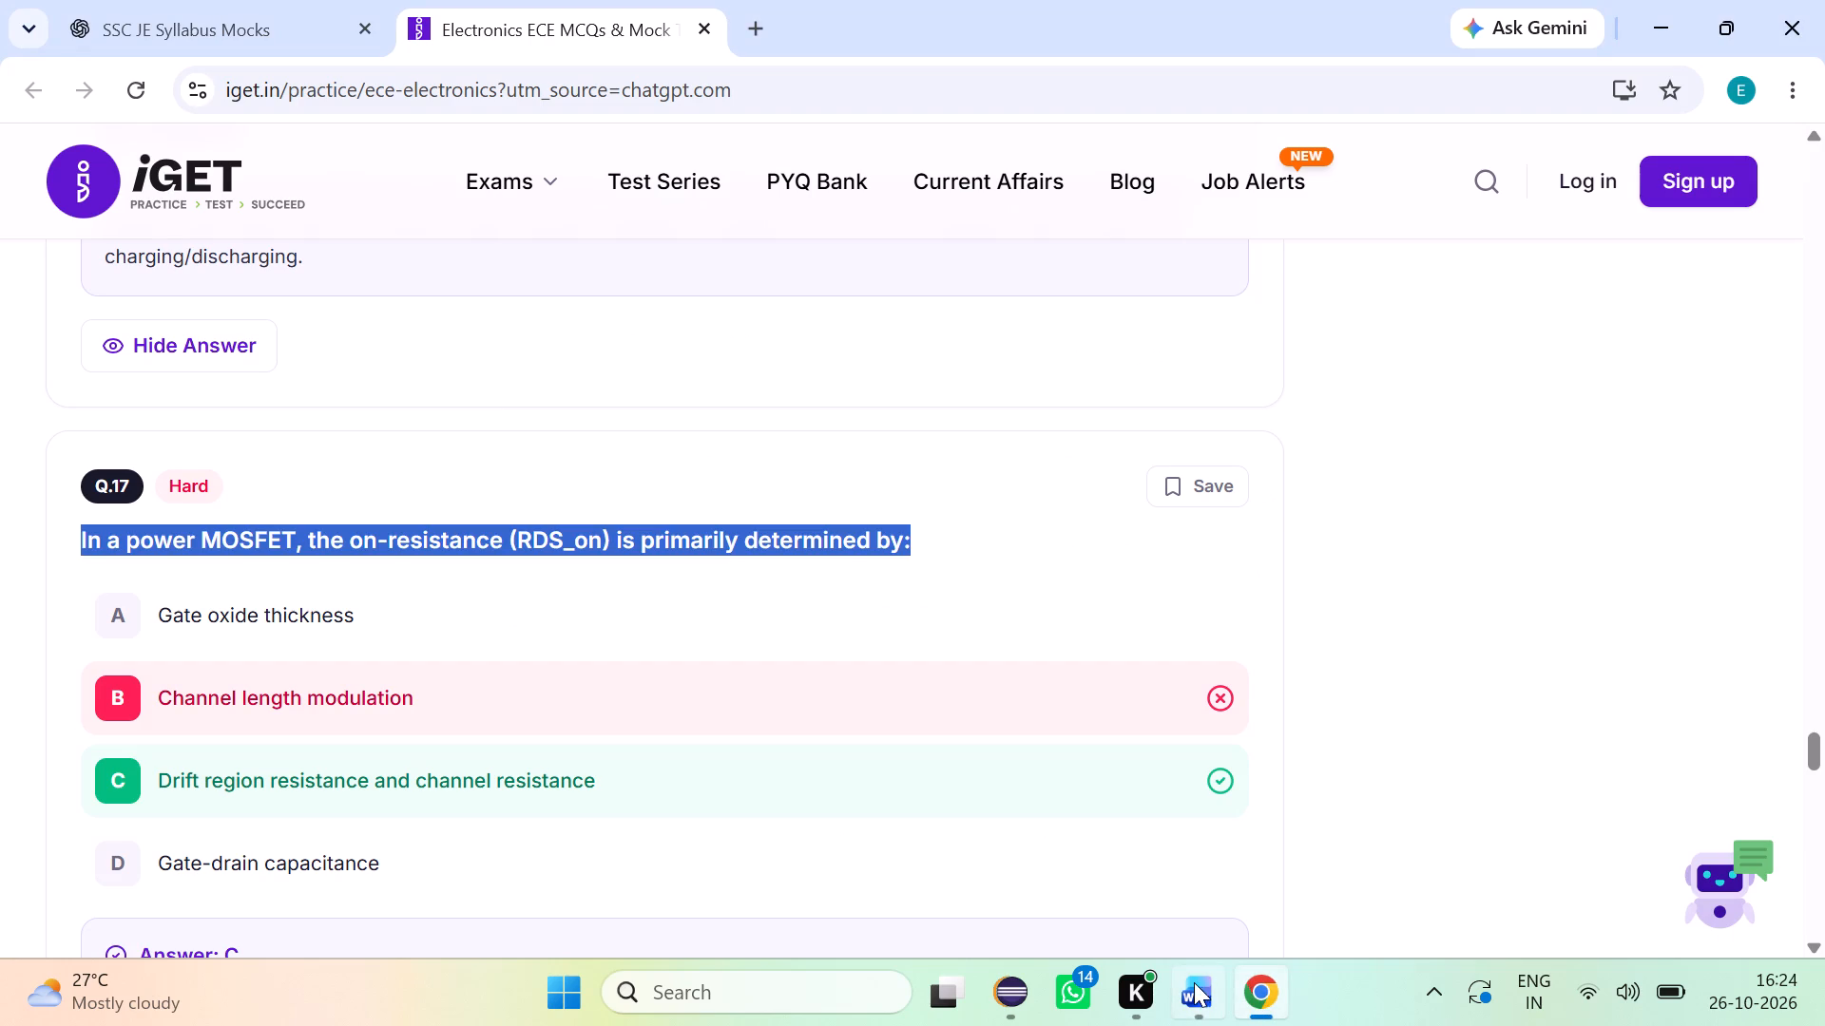
click(1191, 989)
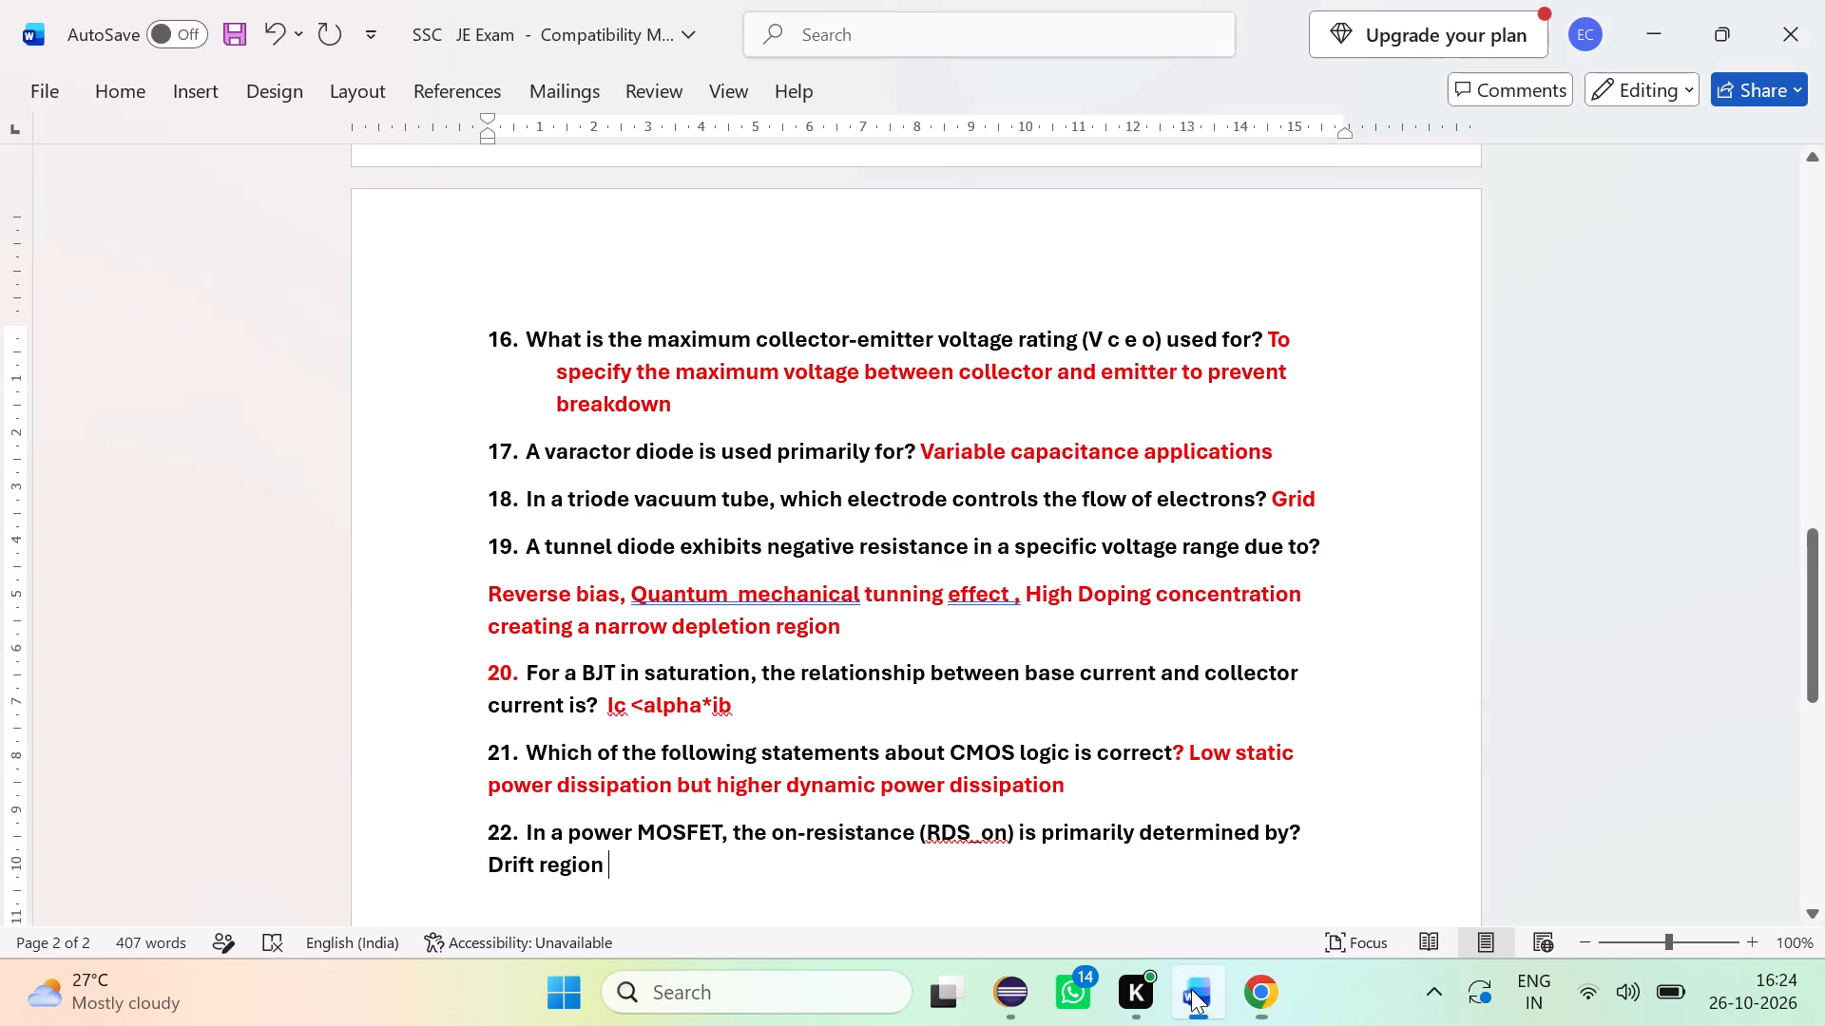
text(resu)
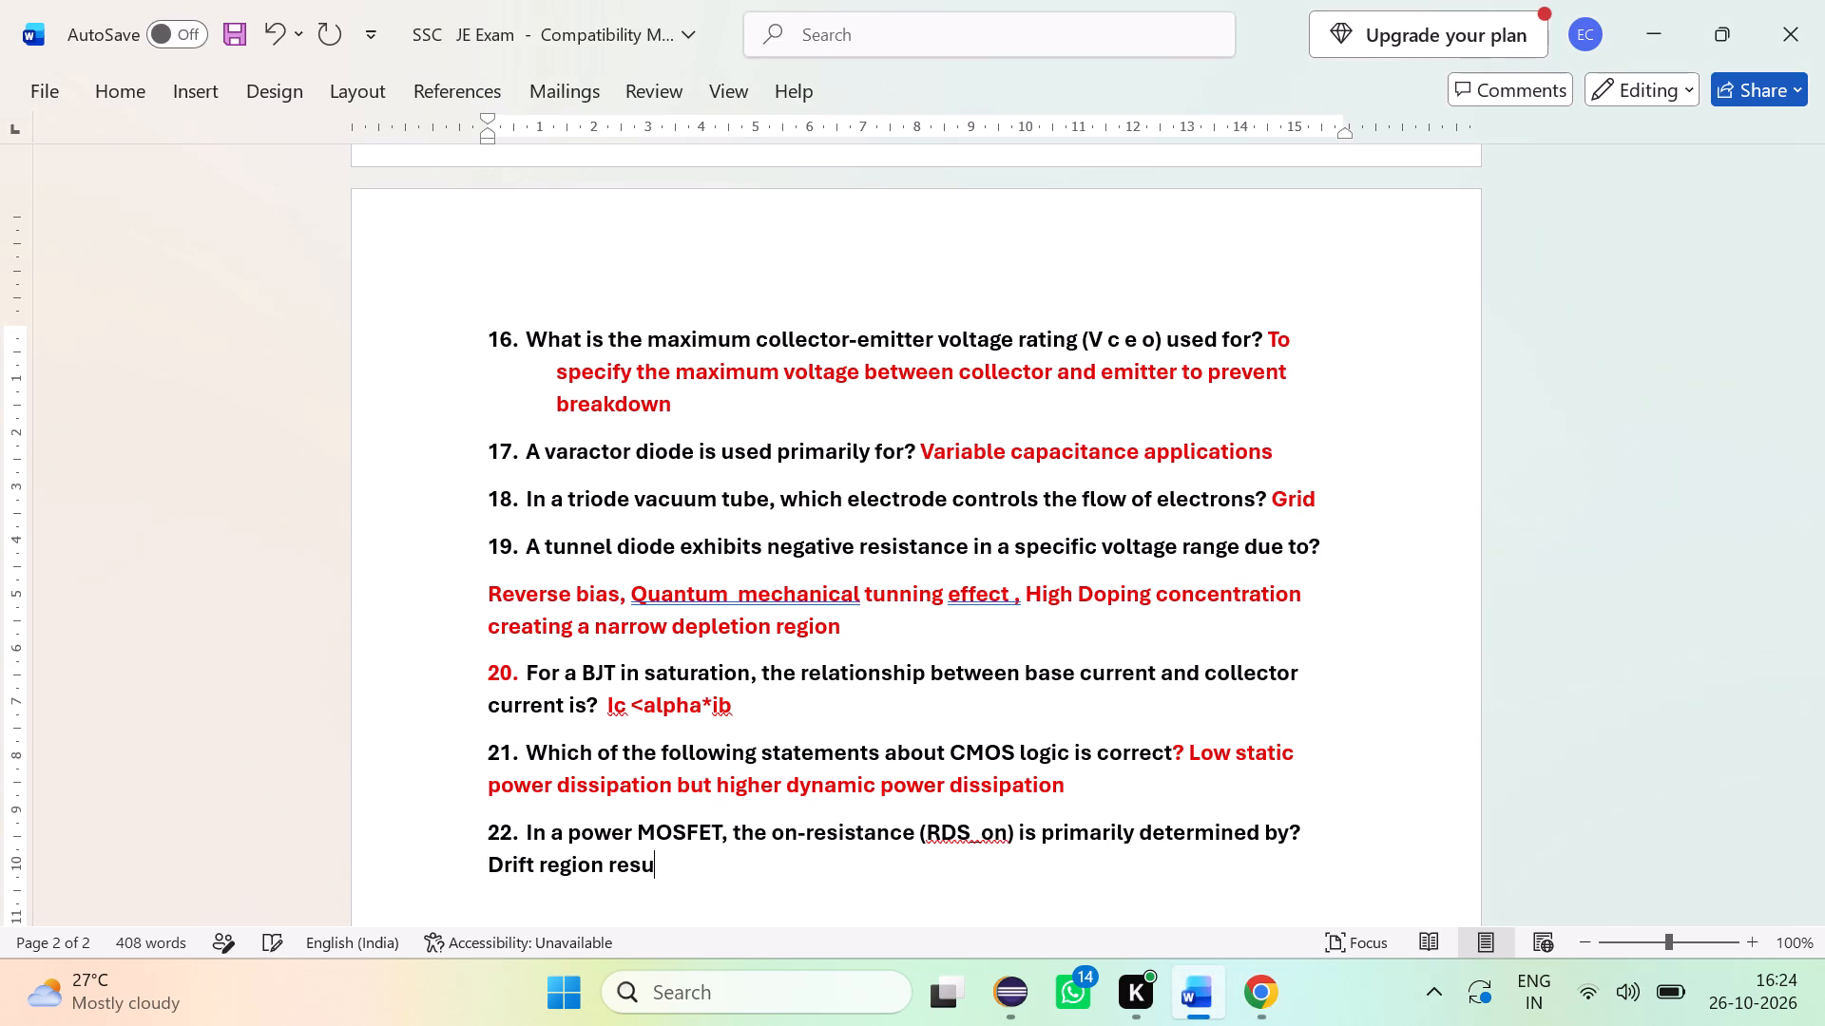
key(BackSpace)
text(istance and chanme)
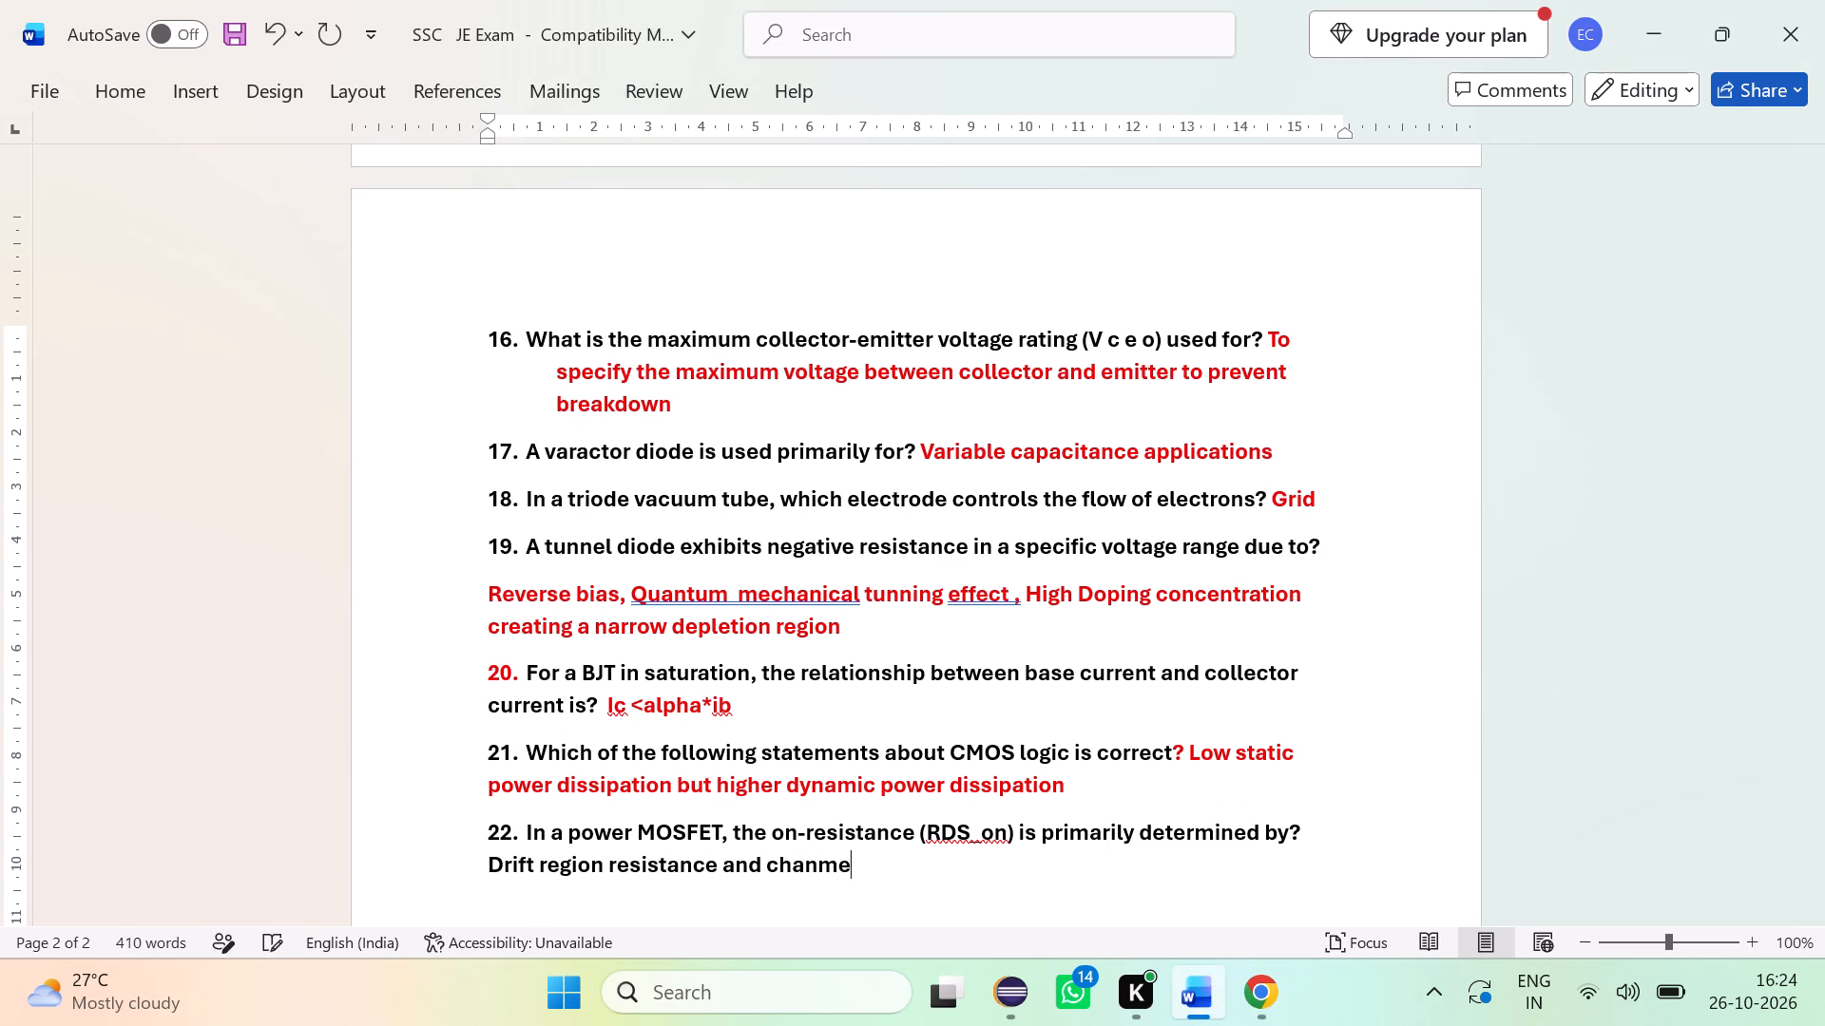
key(BackSpace)
key(BackSpace)
text(nel ress)
key(BackSpace)
text(istance)
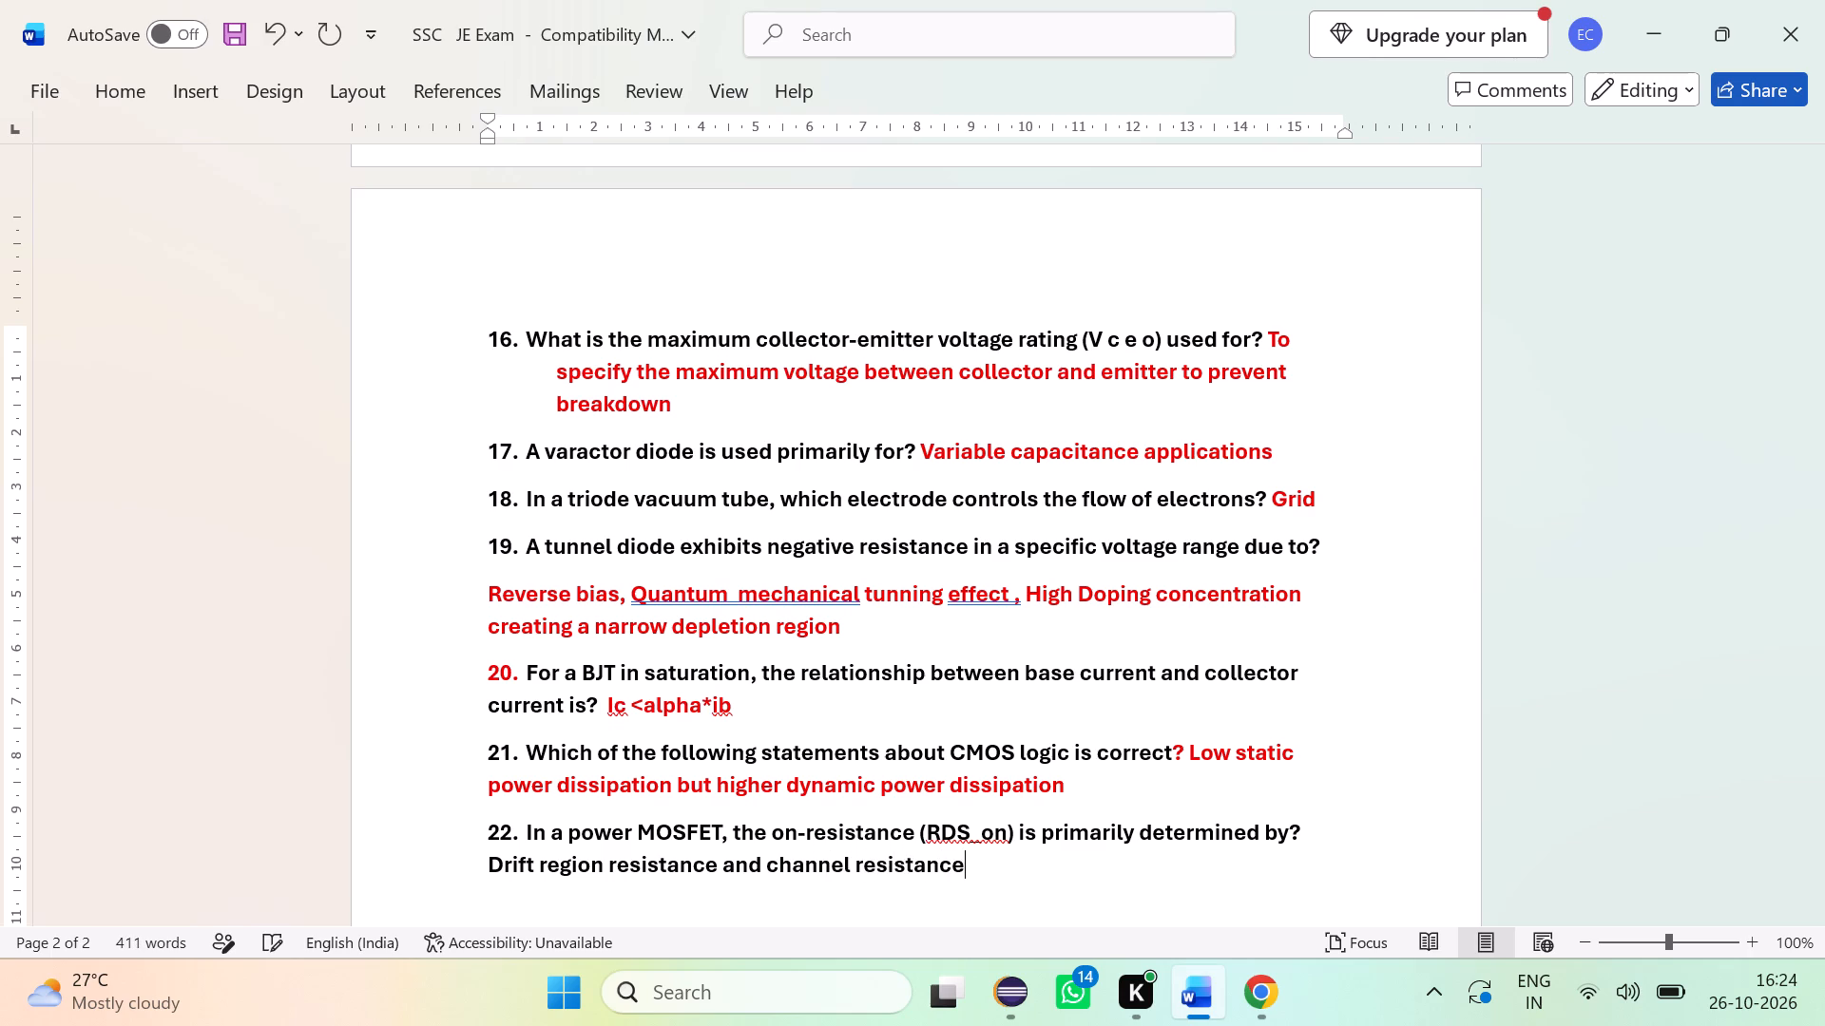
Switch back to Chrome and look over the answer section below Q.17's options.
click(1261, 987)
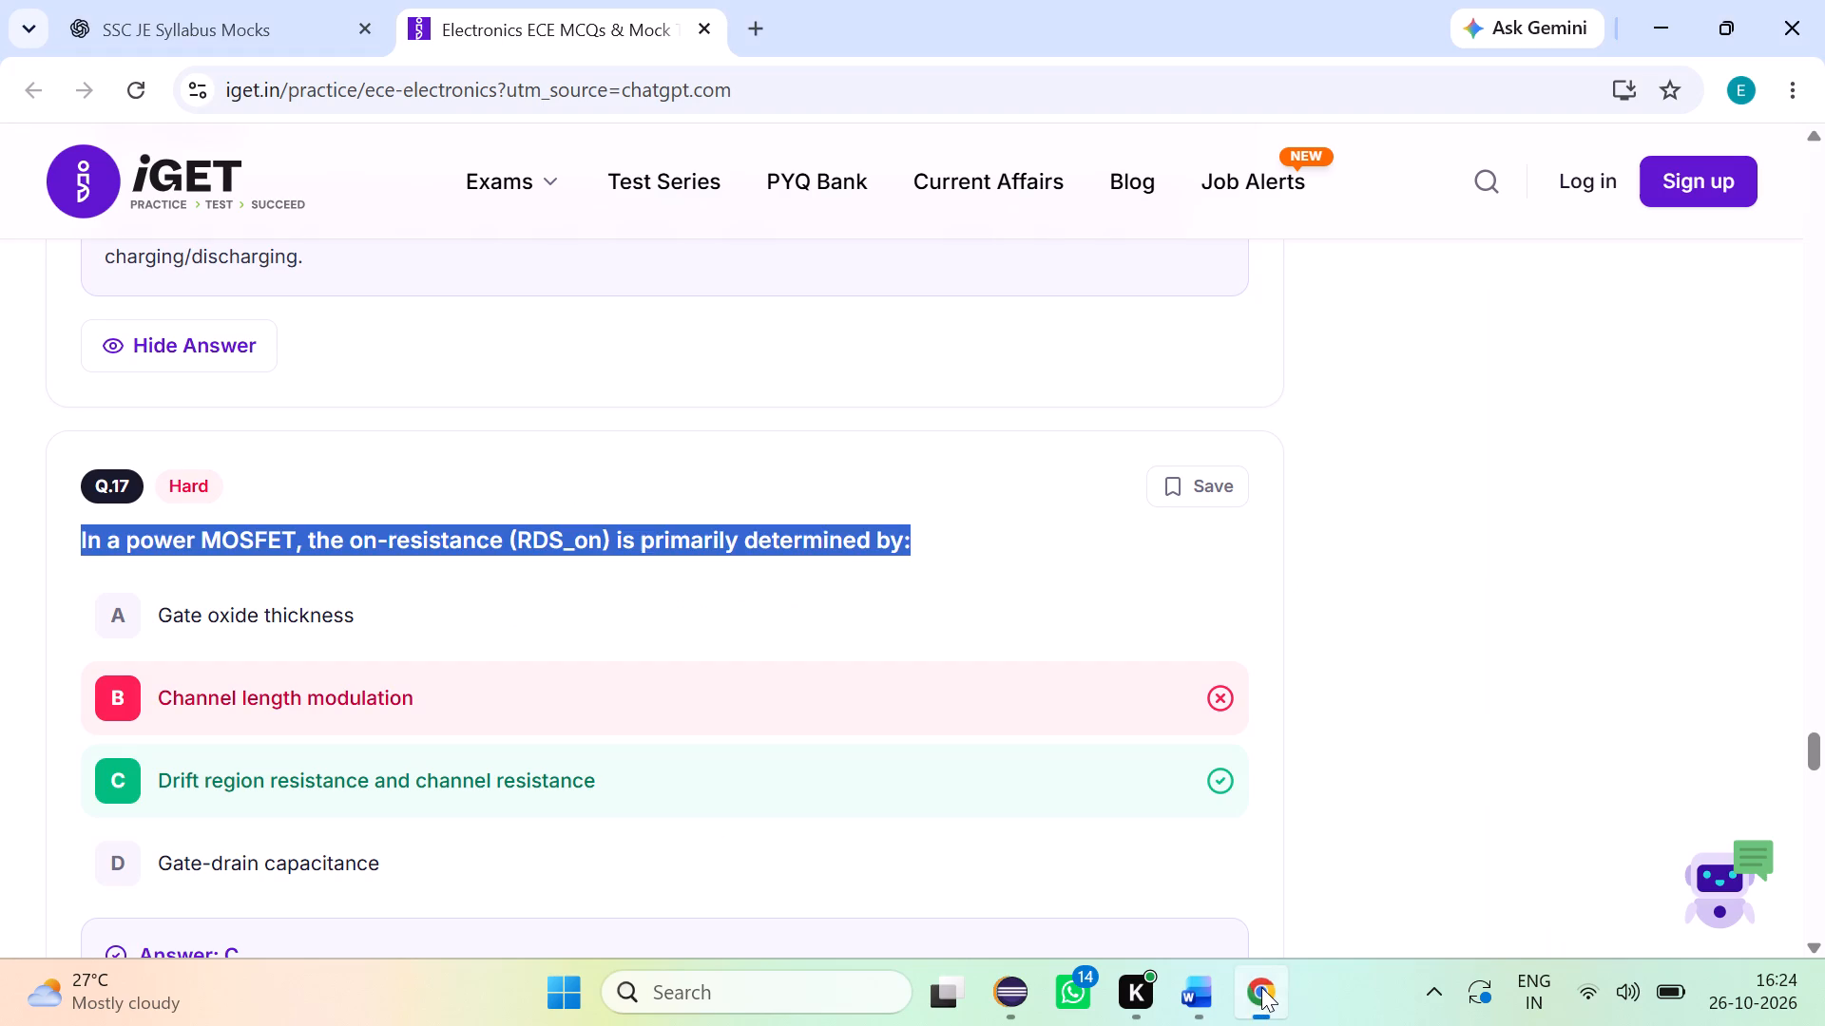
scroll(719, 847, down, 1)
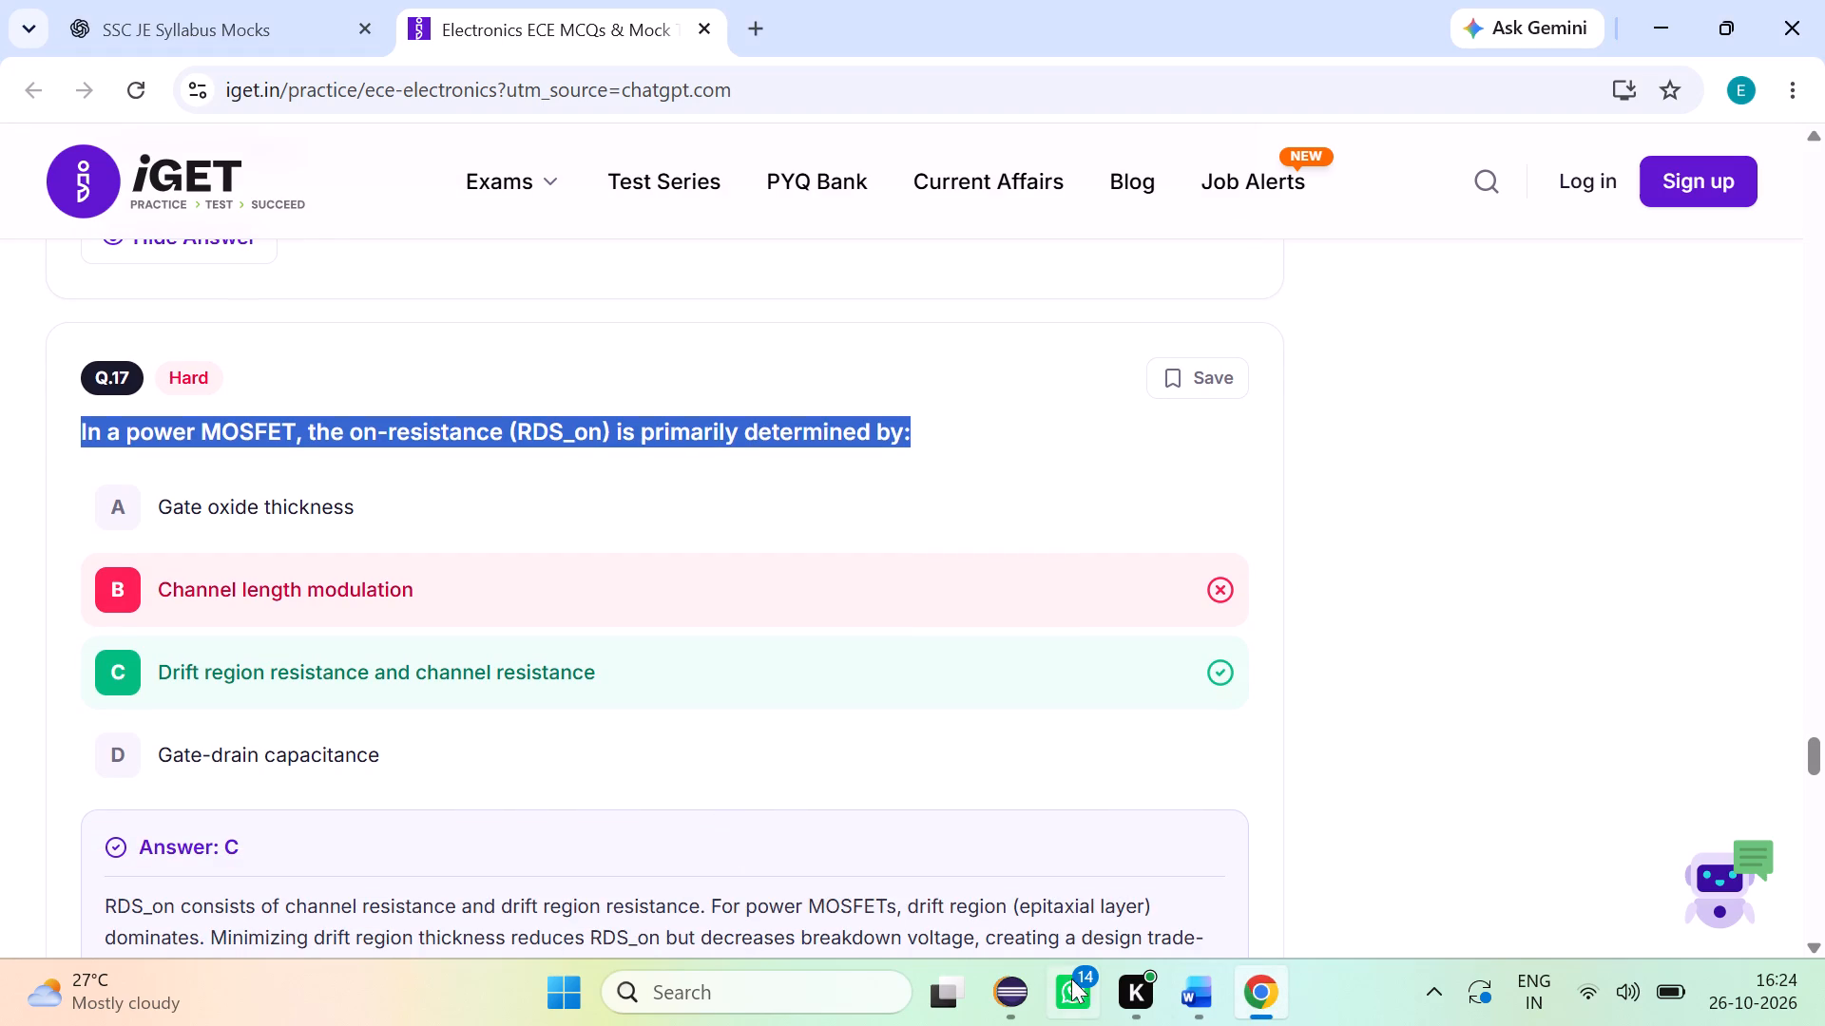
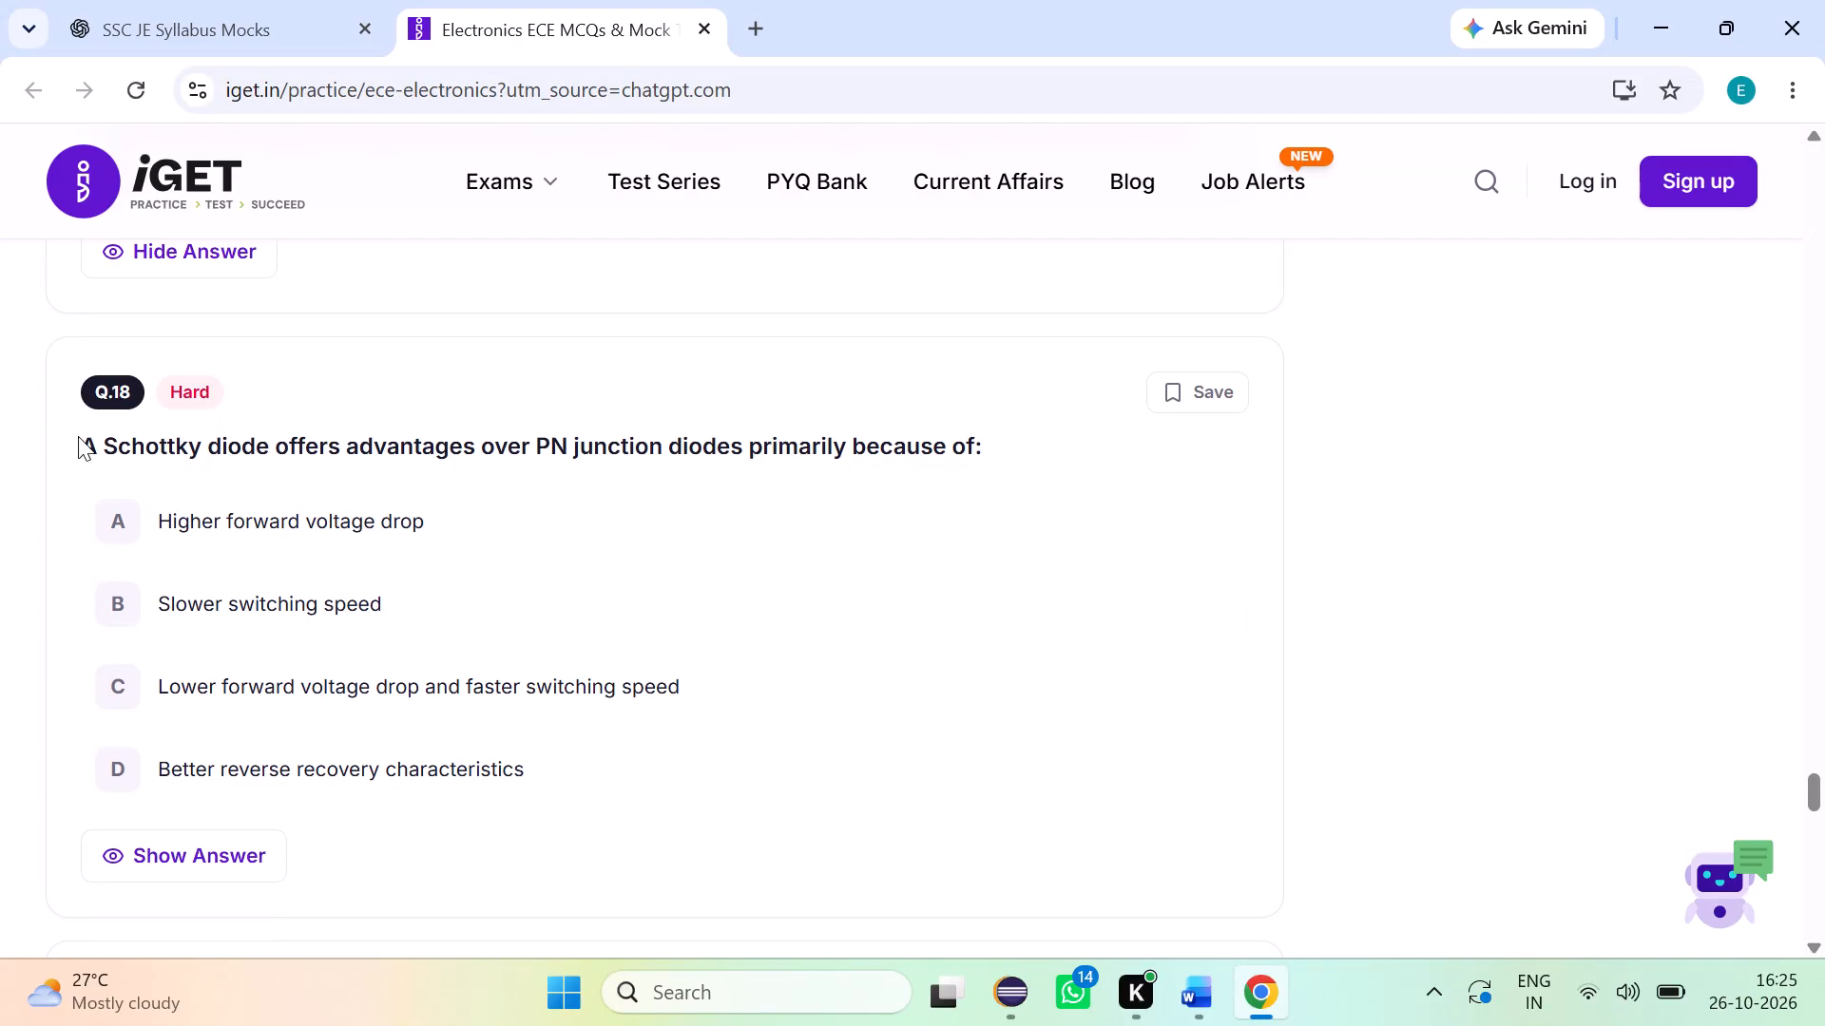
Copy Q.18's Schottky diode question from the quiz page and add it in Word as item 23 below item 22.
drag(84, 447, 989, 442)
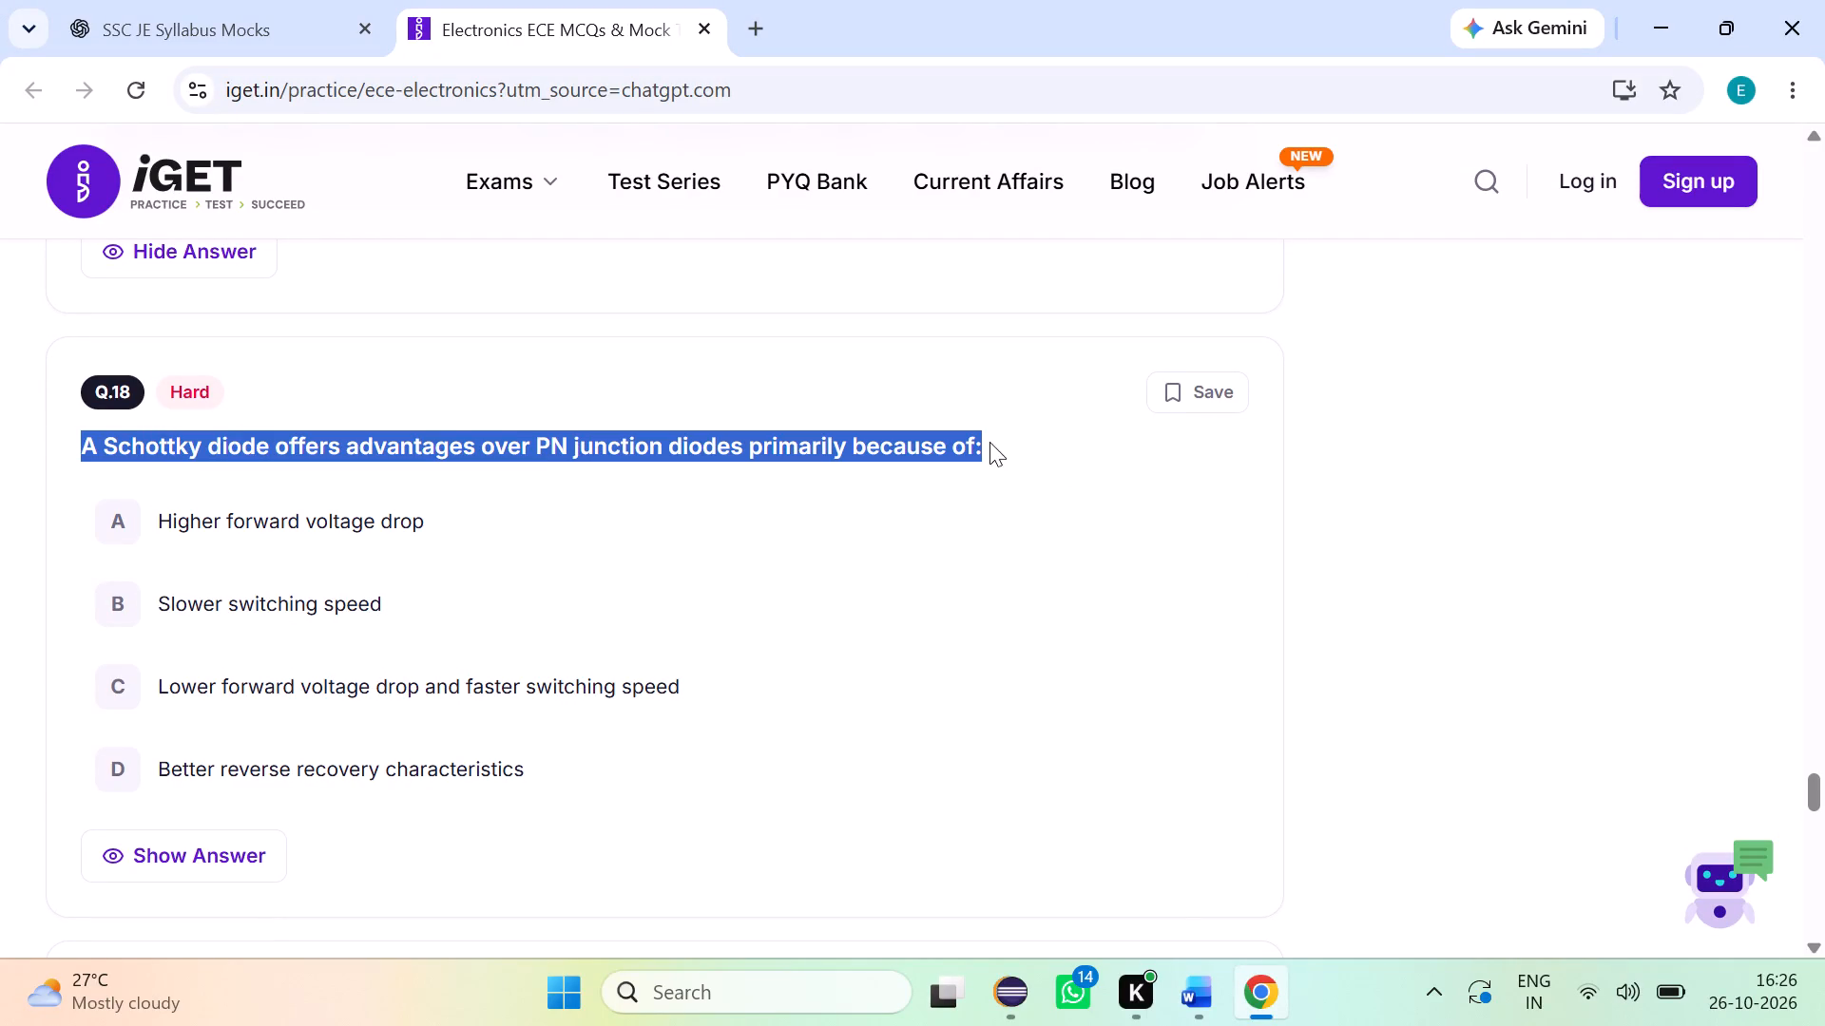
drag(989, 442, 980, 442)
key(ctrl+c)
click(1206, 984)
scroll(862, 606, down, 1)
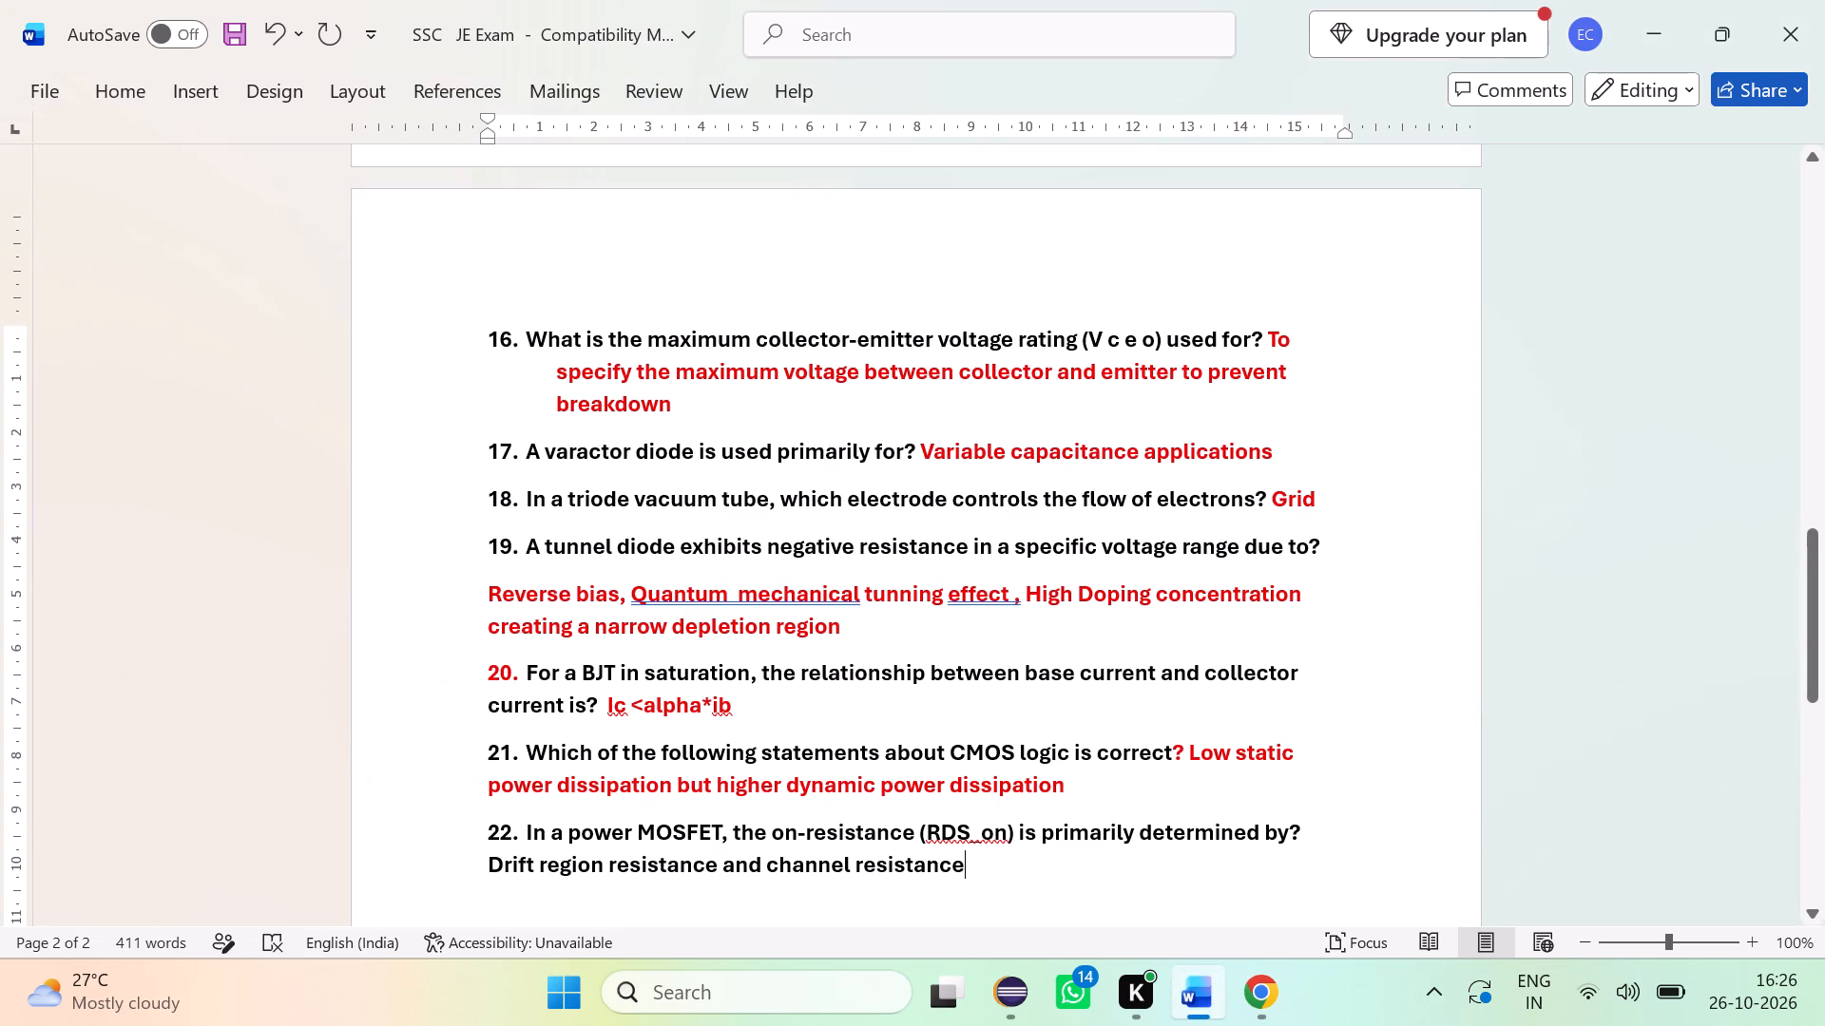
scroll(862, 606, down, 1)
scroll(889, 266, up, 1)
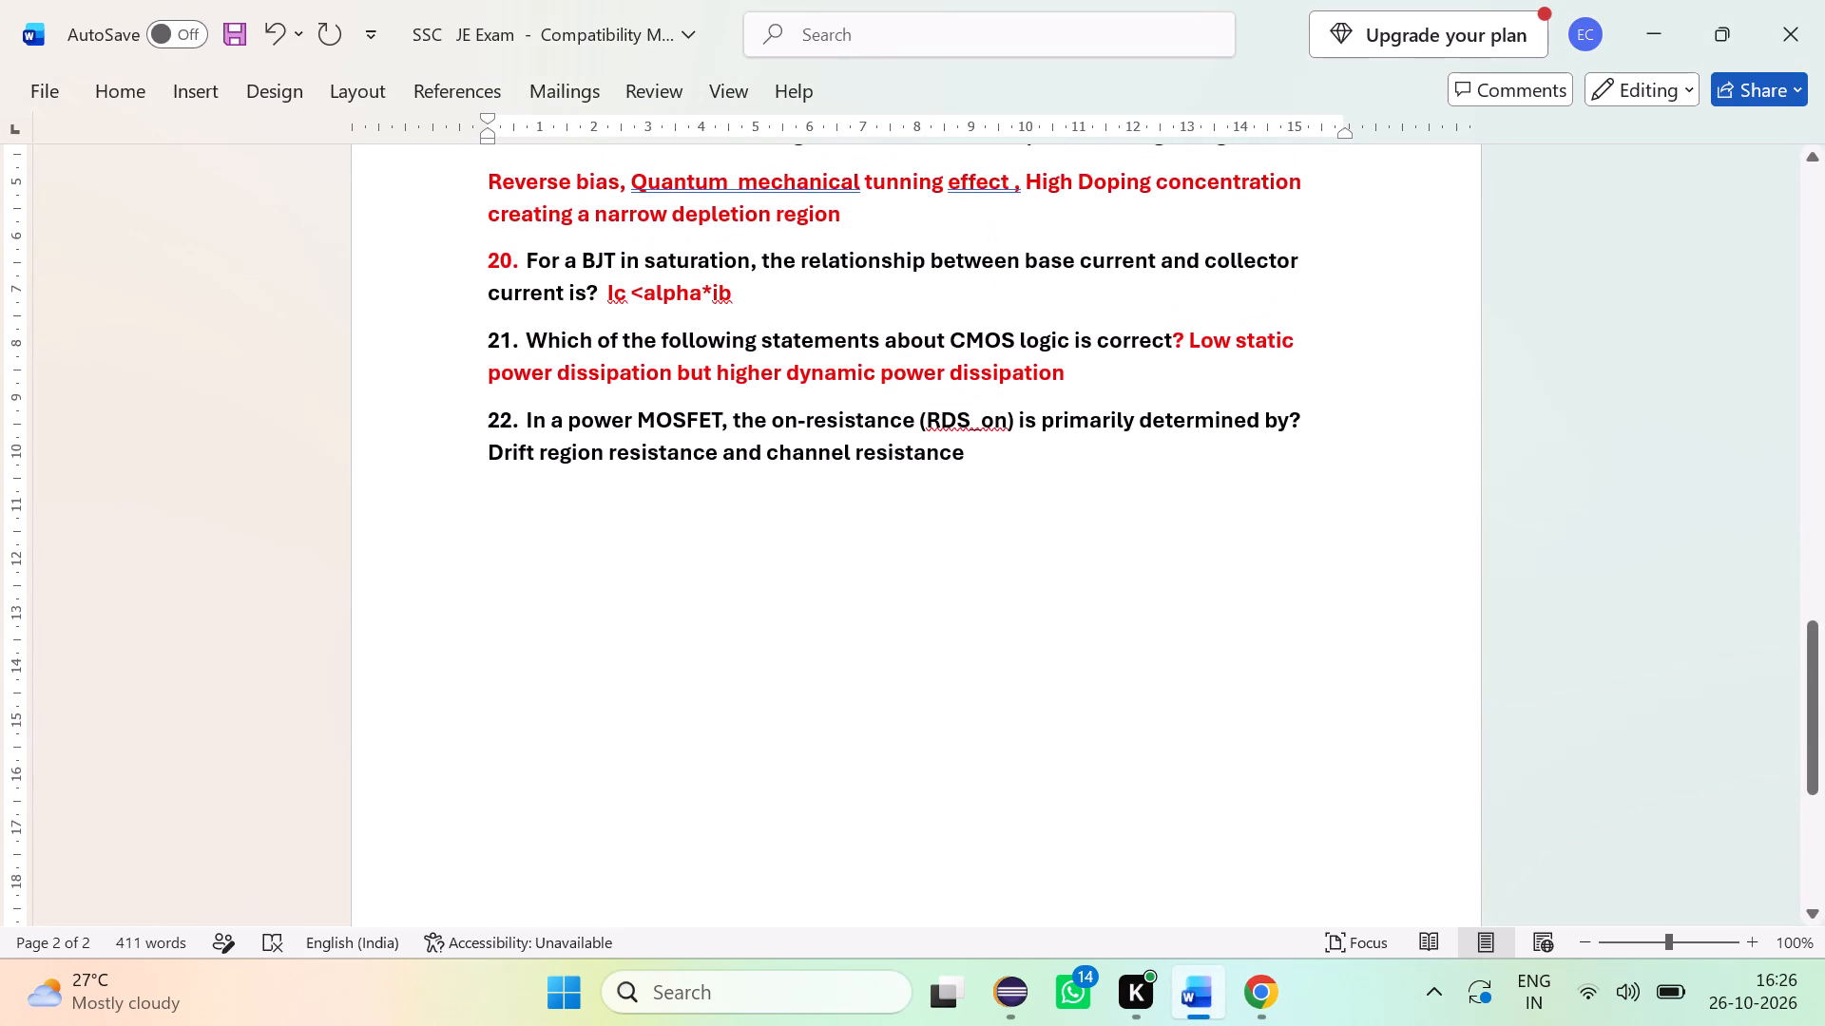
click(995, 457)
key(Return)
text(23.)
key(ctrl+v)
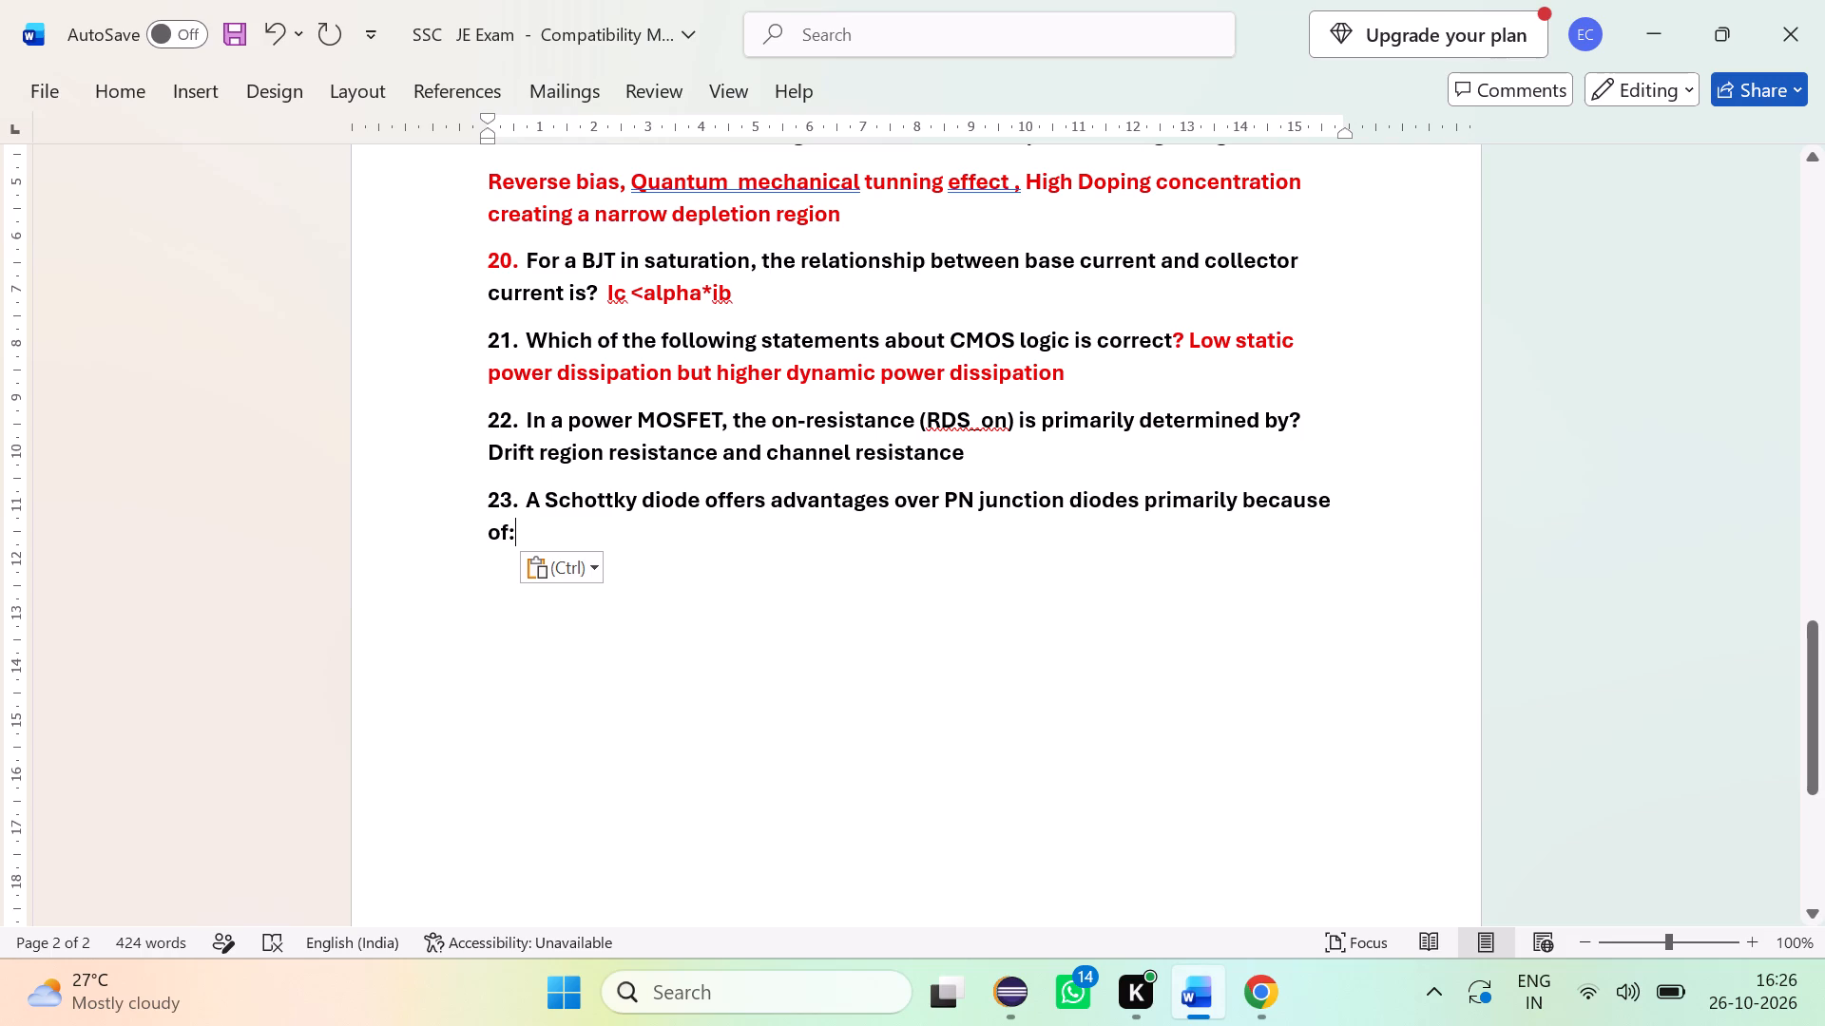
Colour item 22's answer, "Drift region resistance and channel resistance", red.
drag(488, 446, 1042, 451)
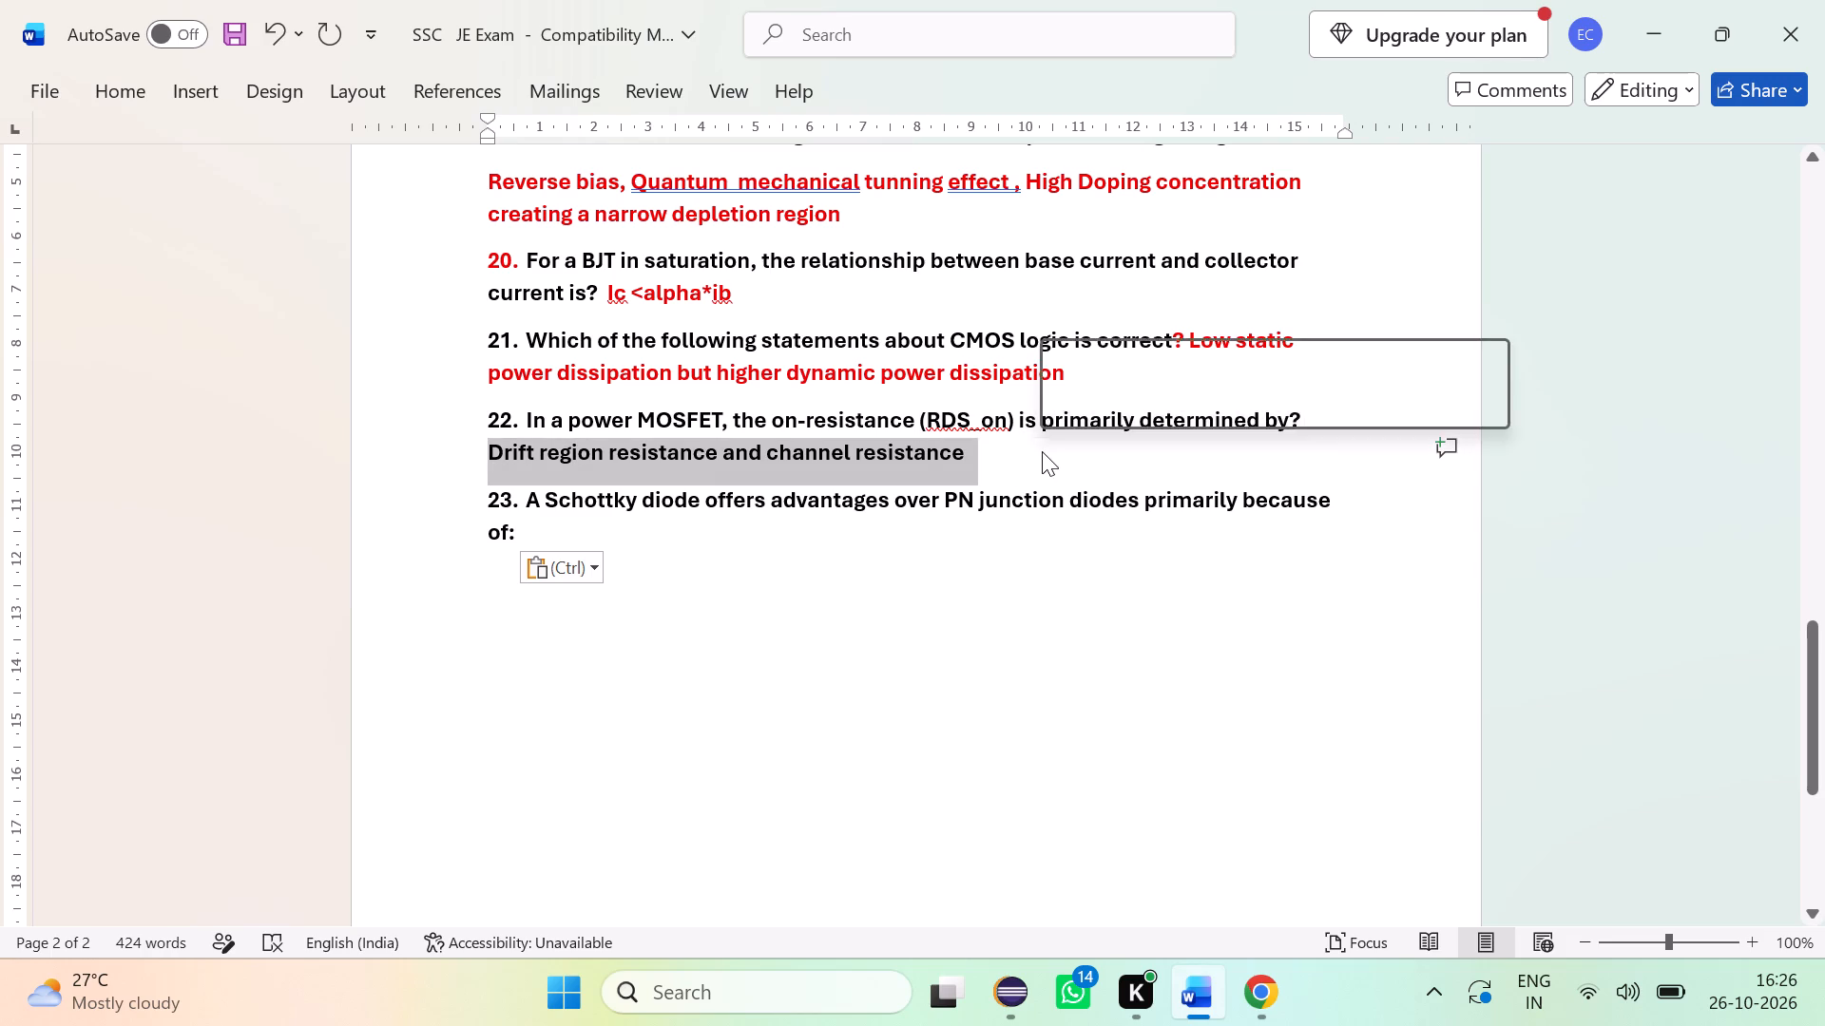
click(1243, 396)
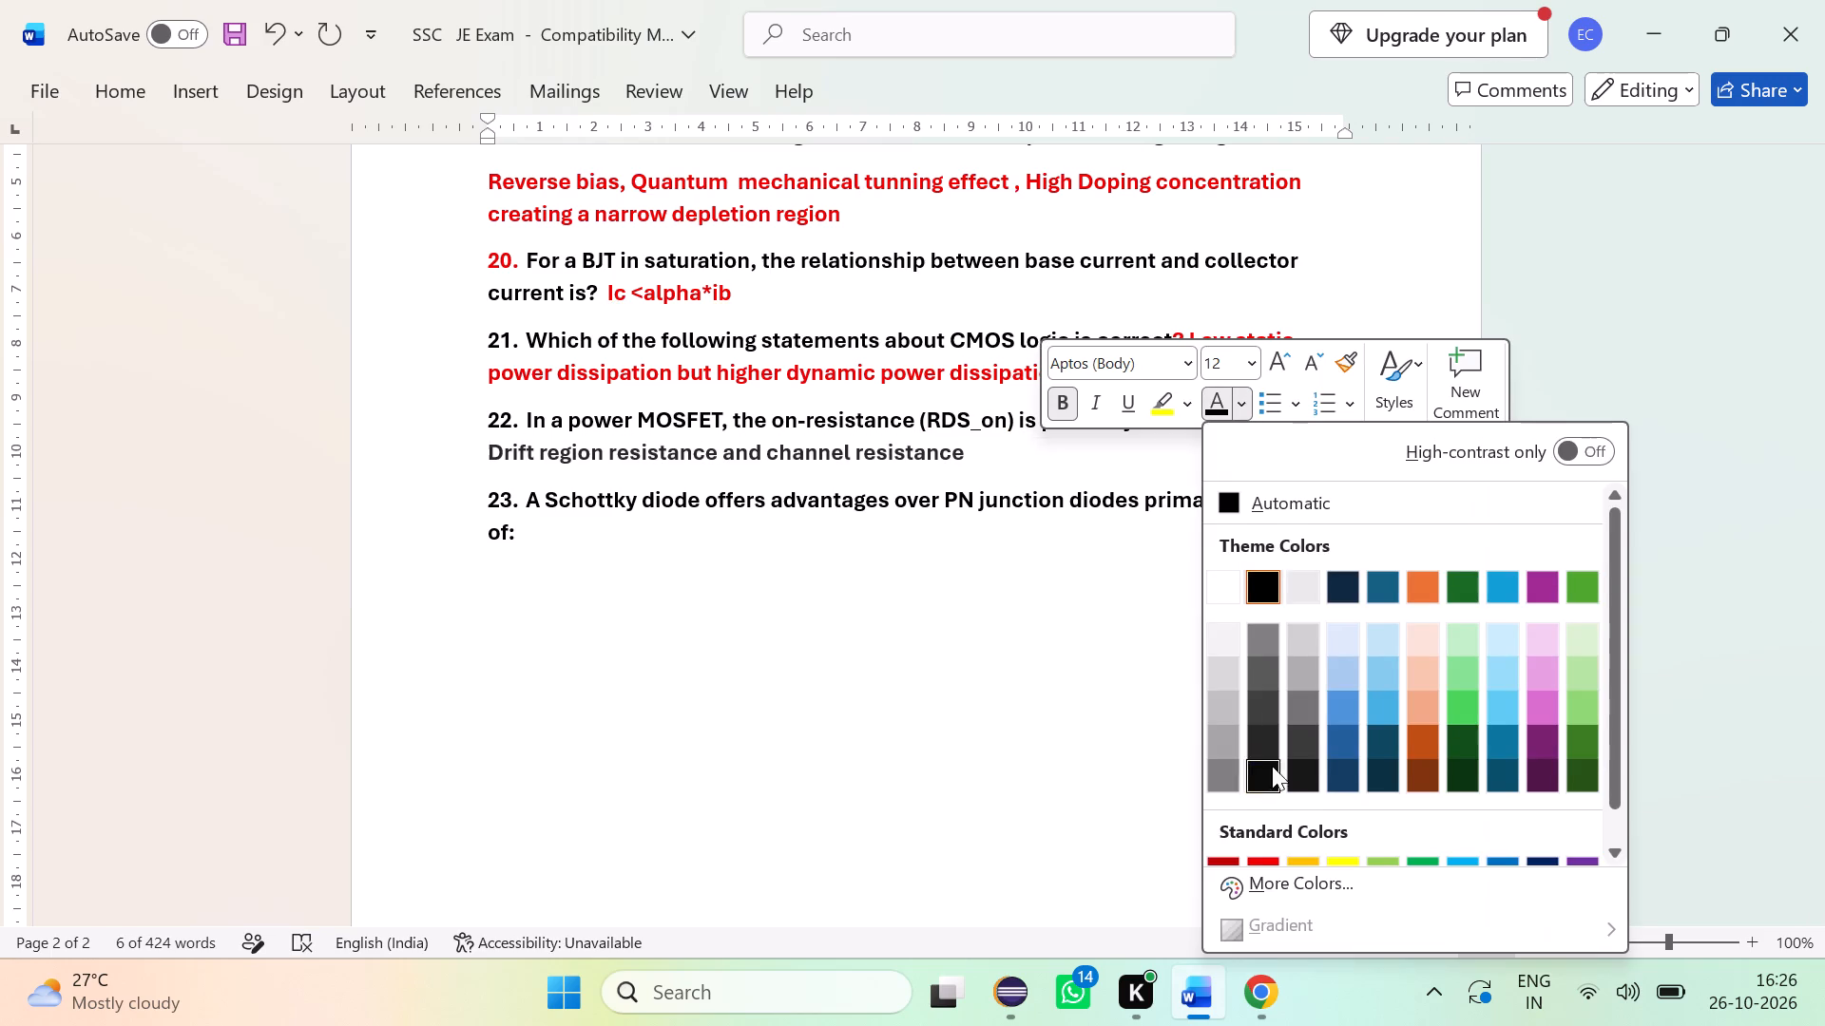
scroll(1275, 754, down, 1)
click(1262, 822)
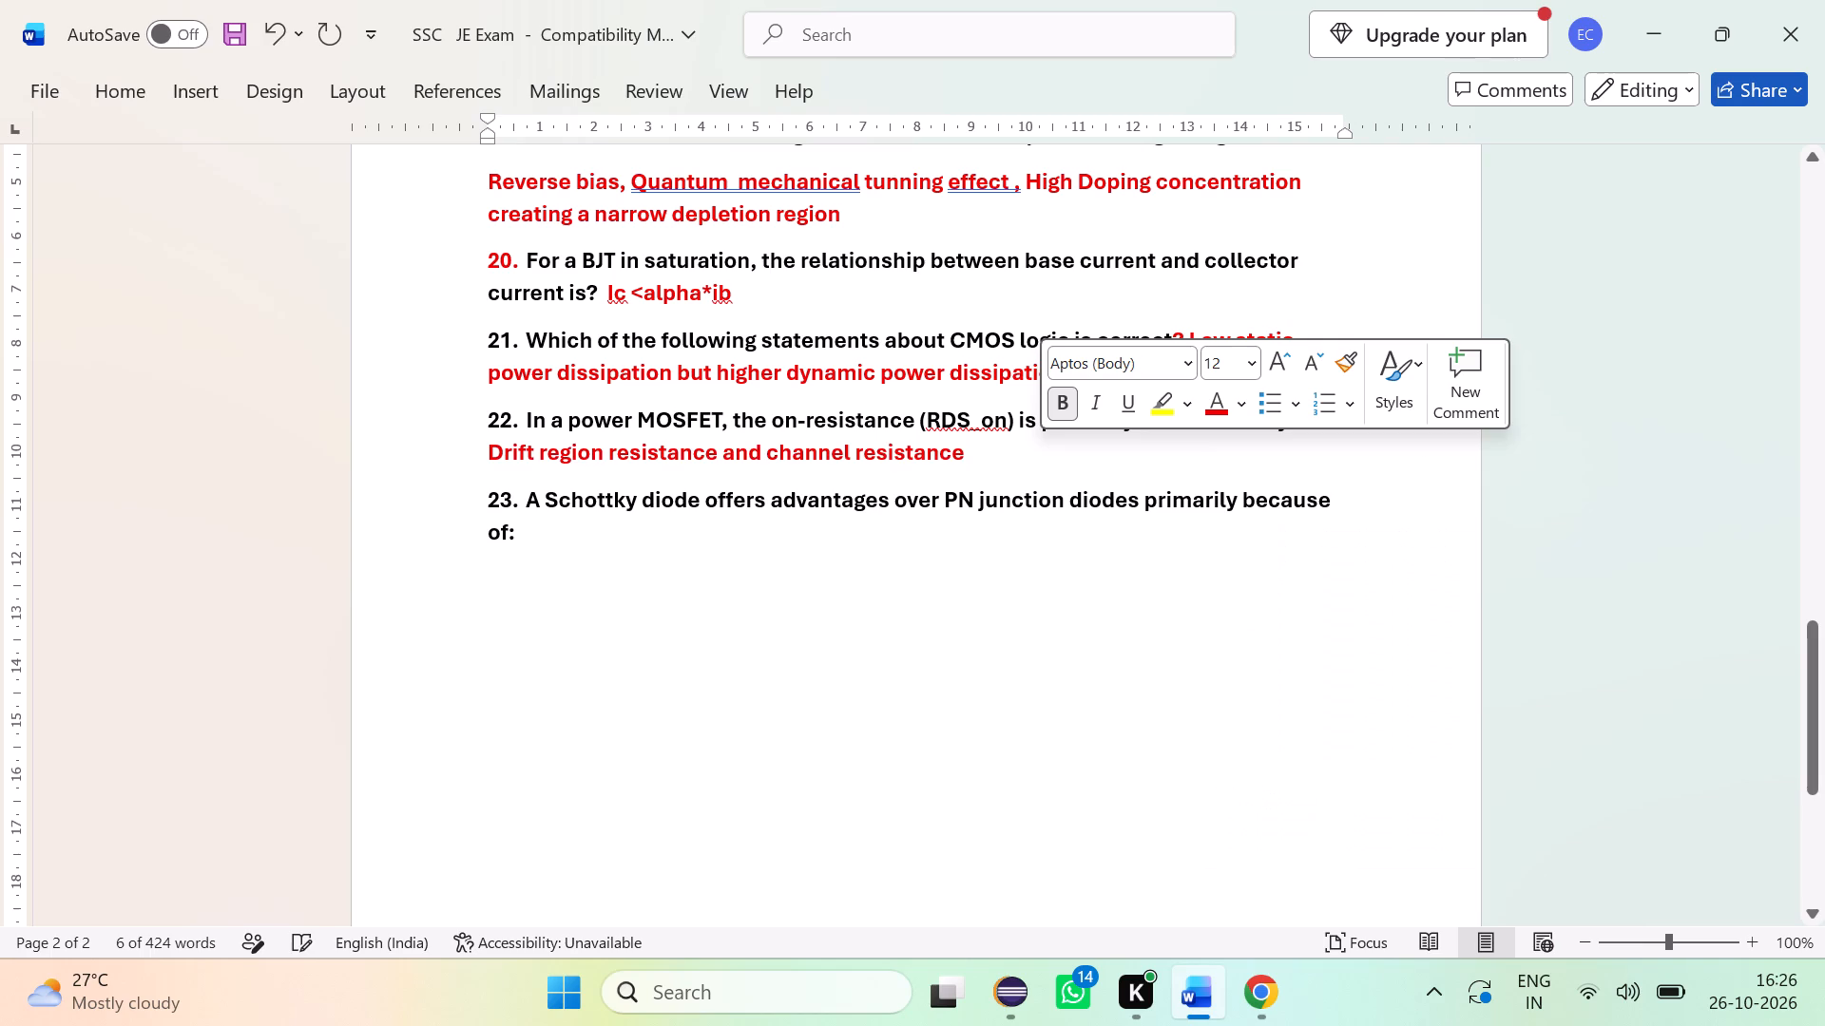
Replace the colon at the end of item 23's question with a question mark.
drag(566, 525, 527, 520)
click(527, 520)
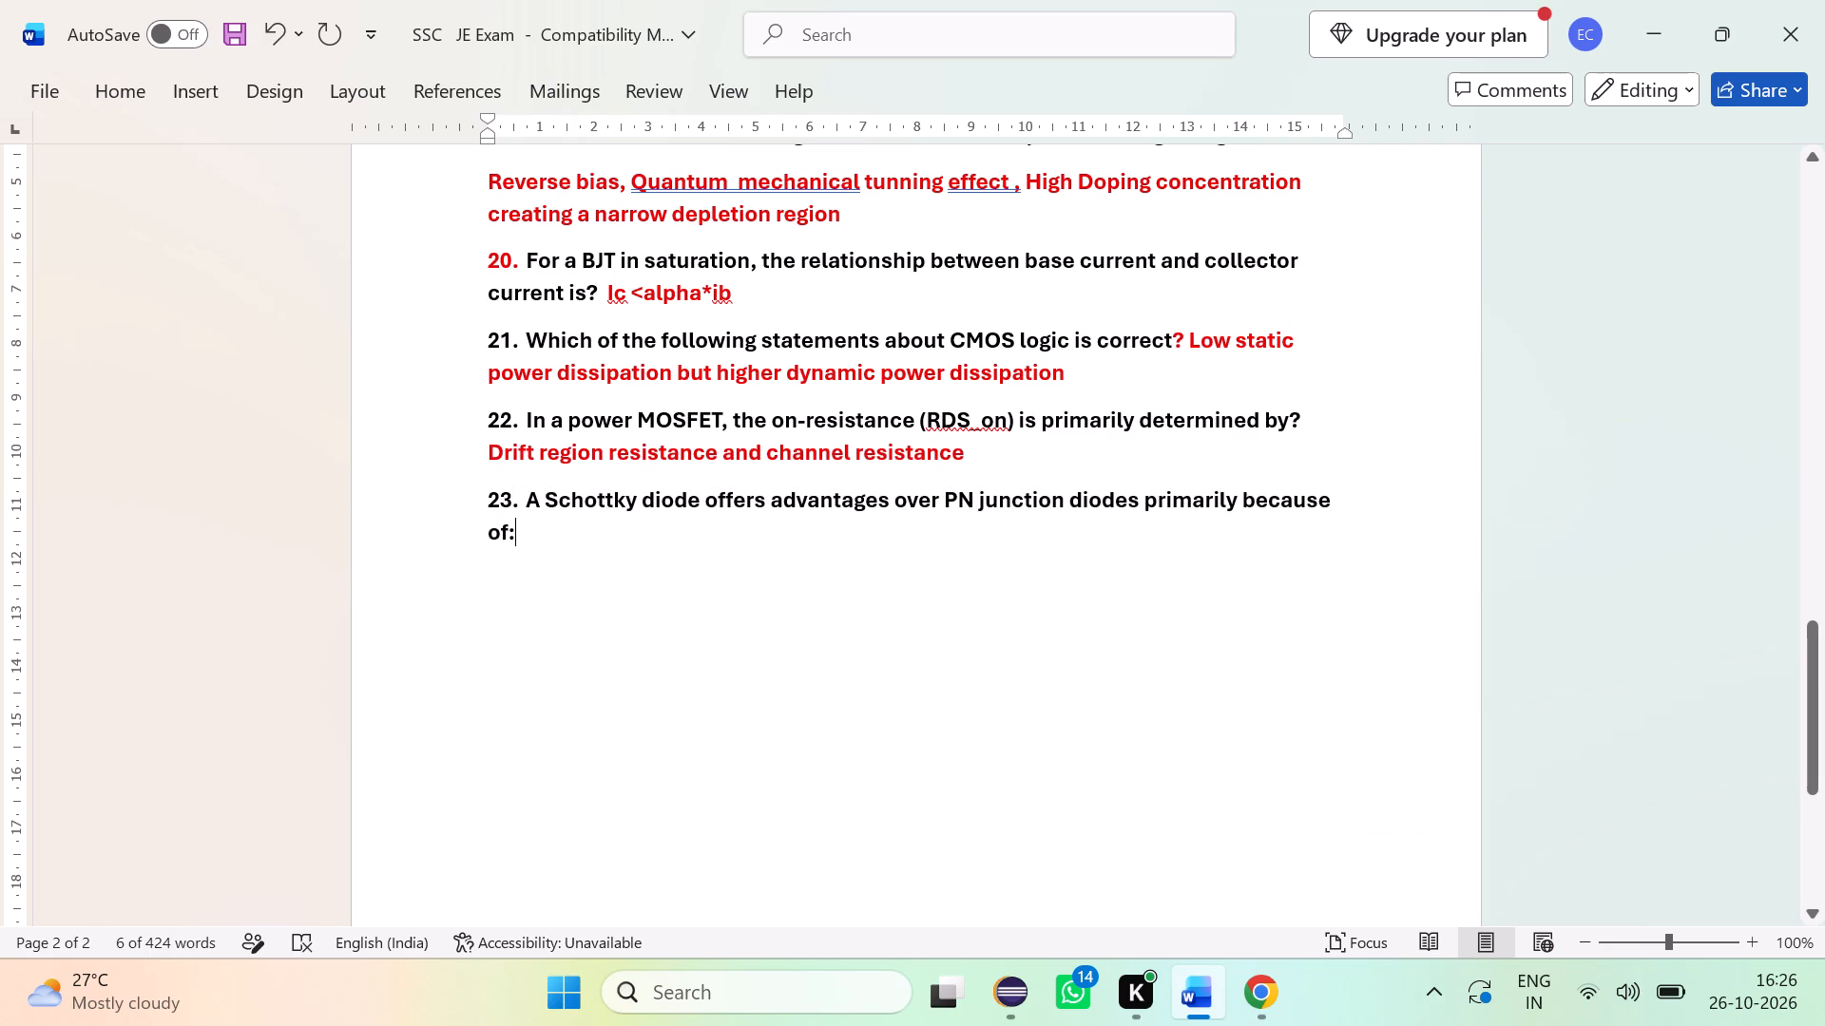
key(BackSpace)
key(shift+question)
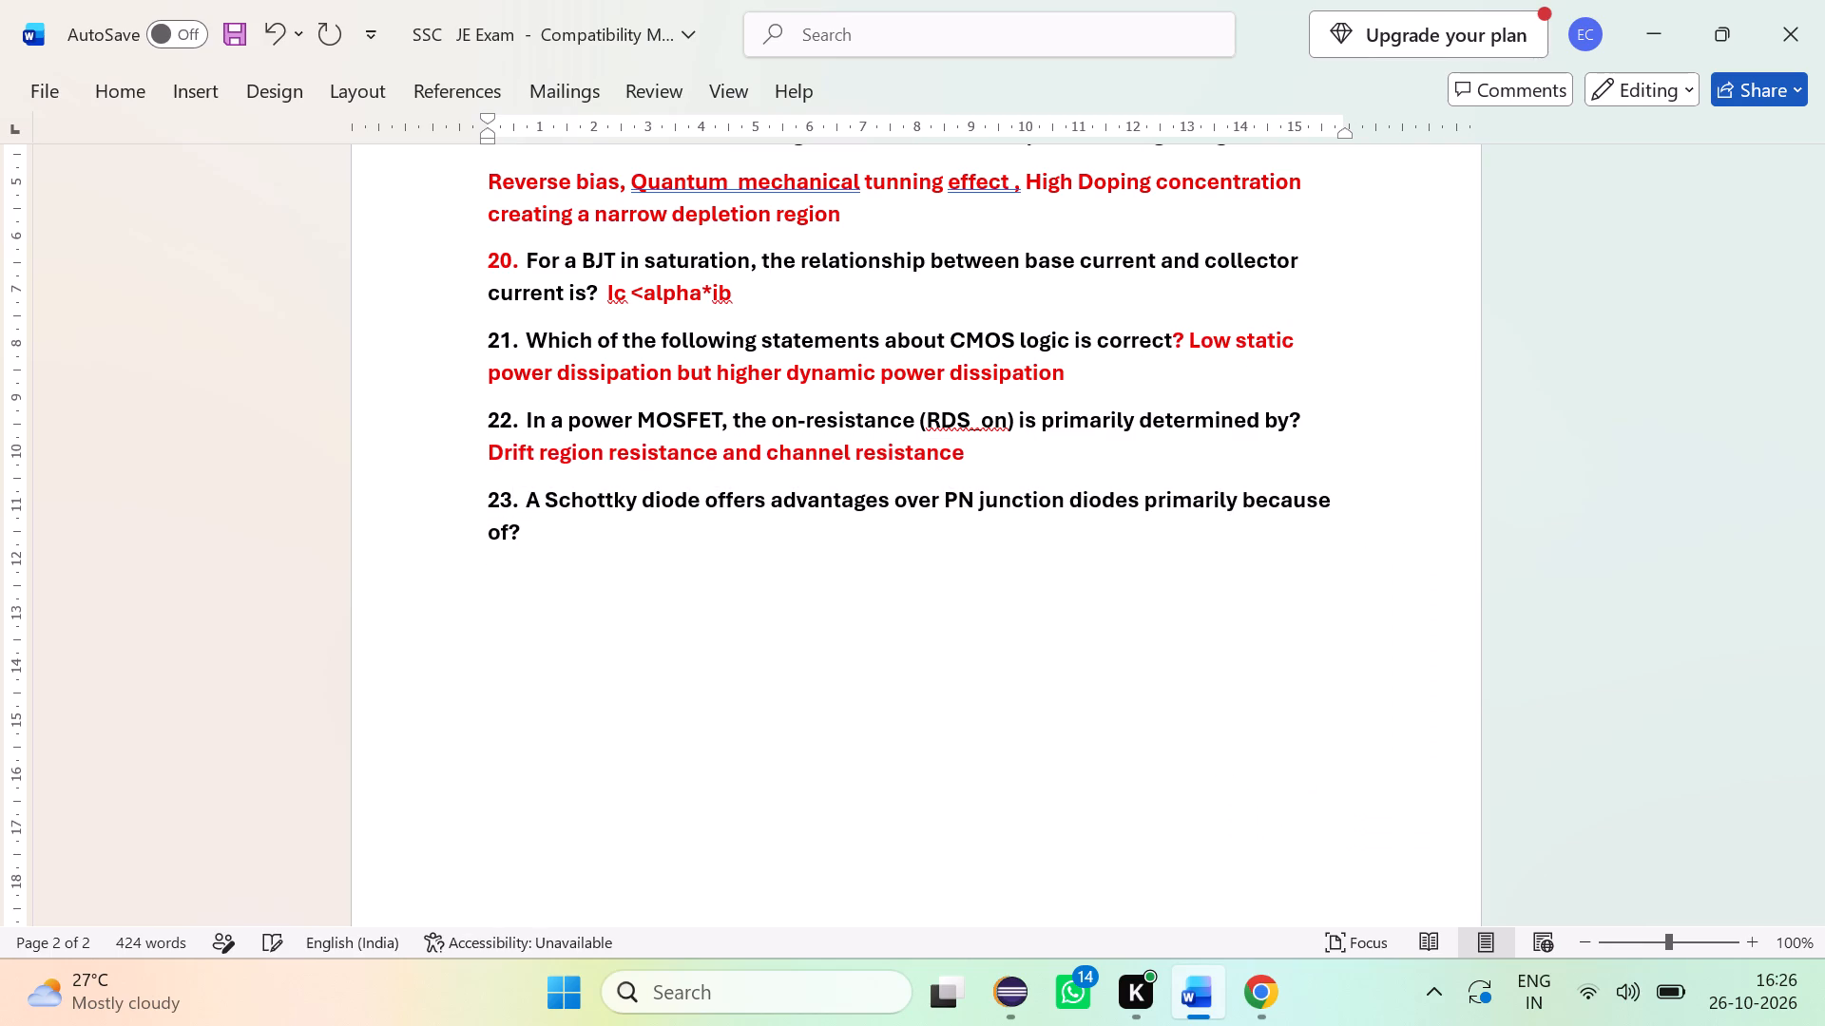
Switch to Chrome and answer Q.18 with option B, "Slower switching speed".
click(1256, 1016)
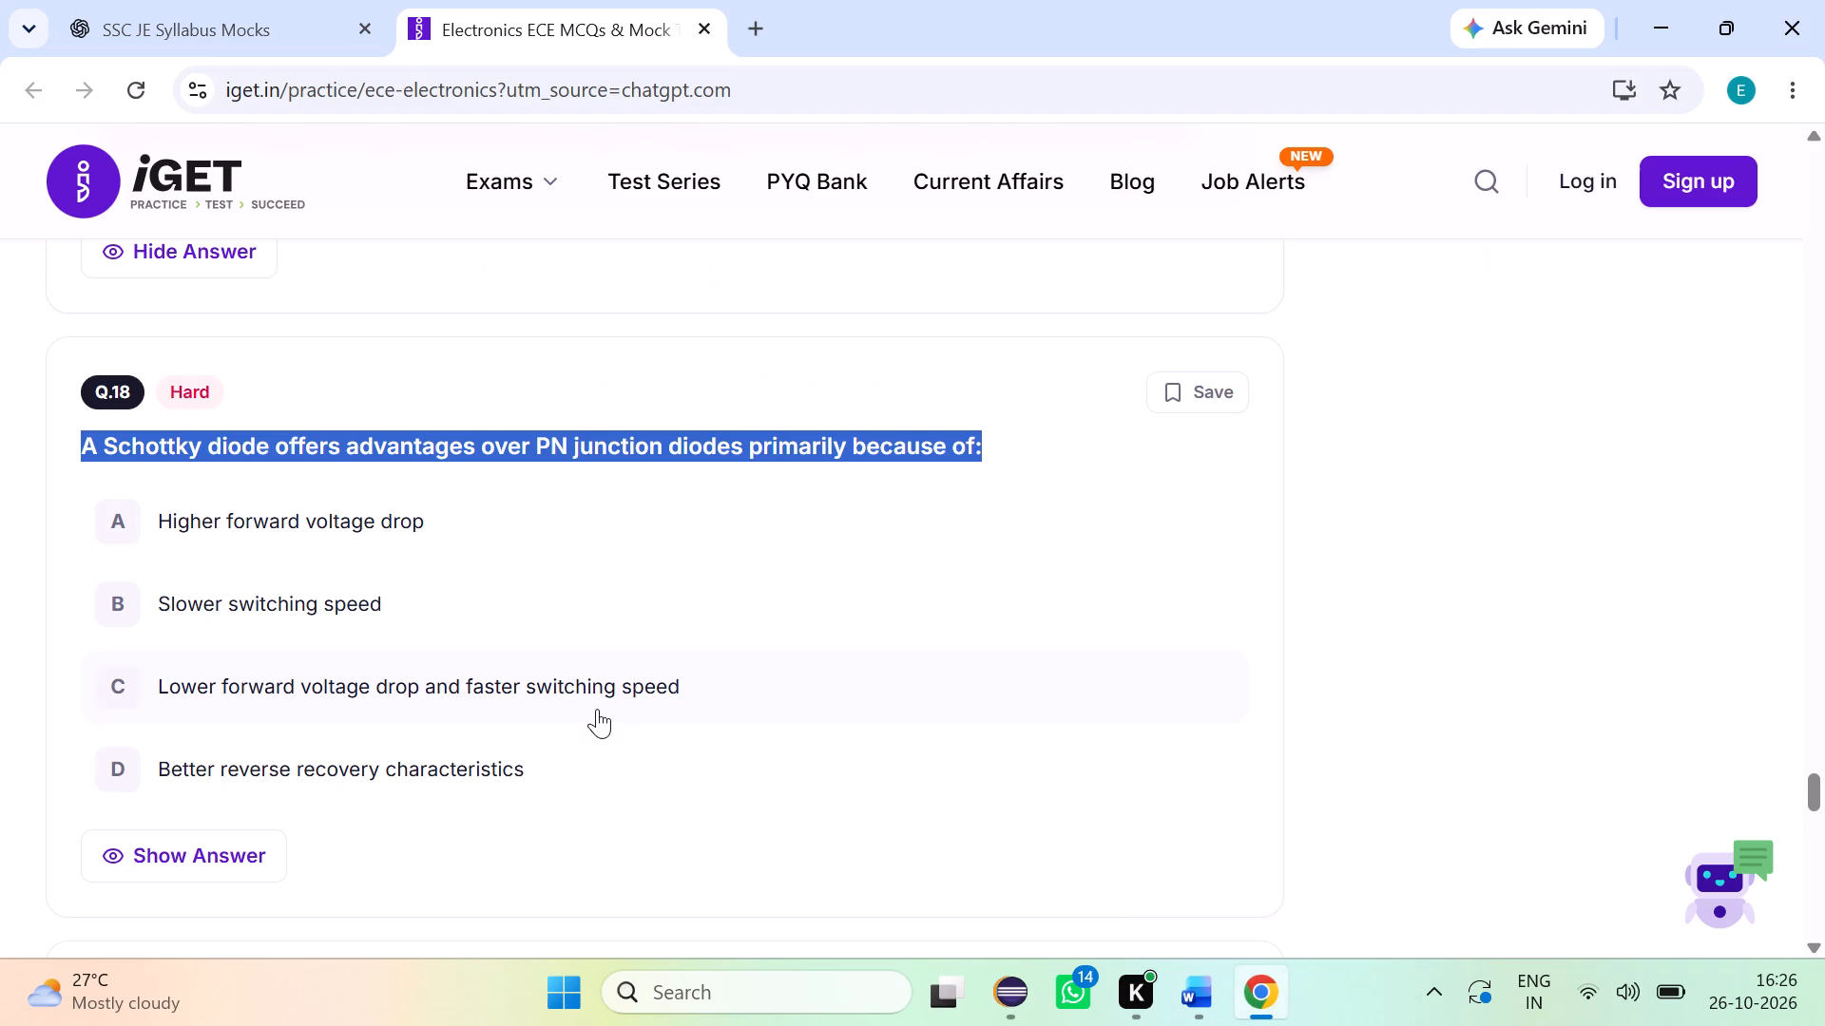
scroll(597, 709, down, 1)
click(298, 463)
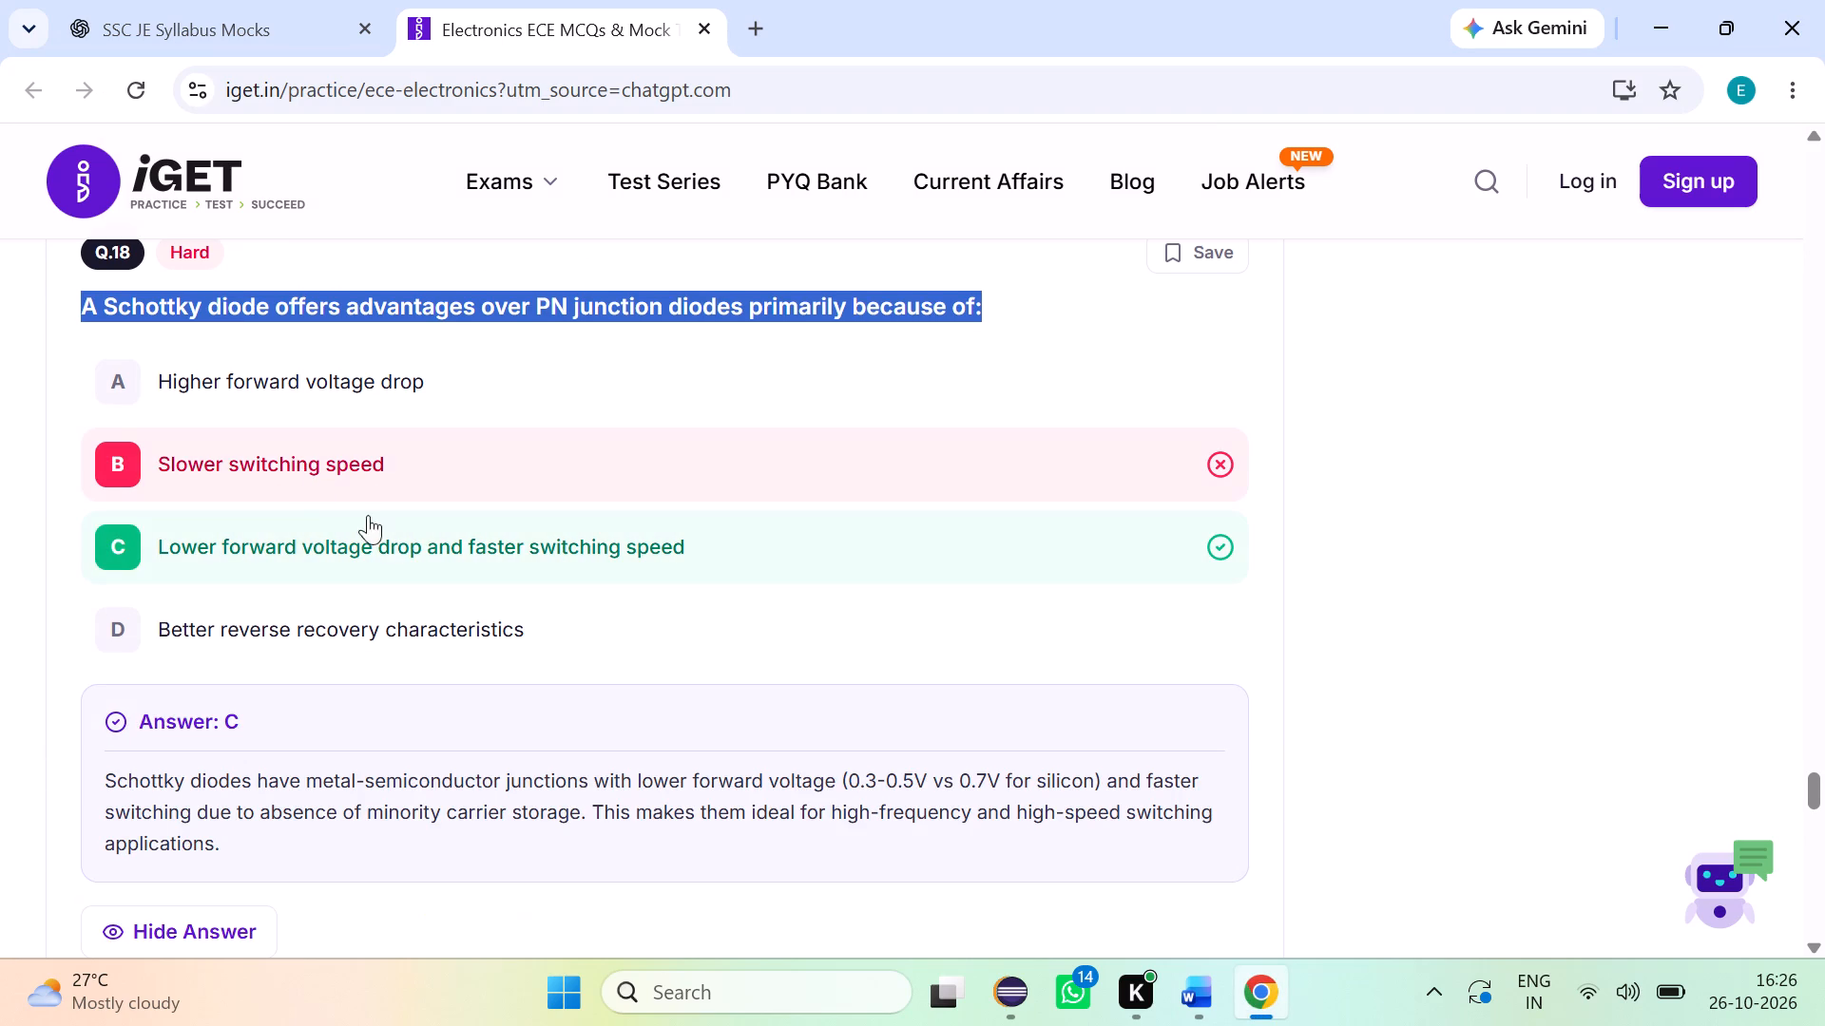
Return to Word and write item 23's answer, "Lower forward voltage drop and faster switching speed", after the question mark, rechecking option C in Chrome.
click(1197, 1009)
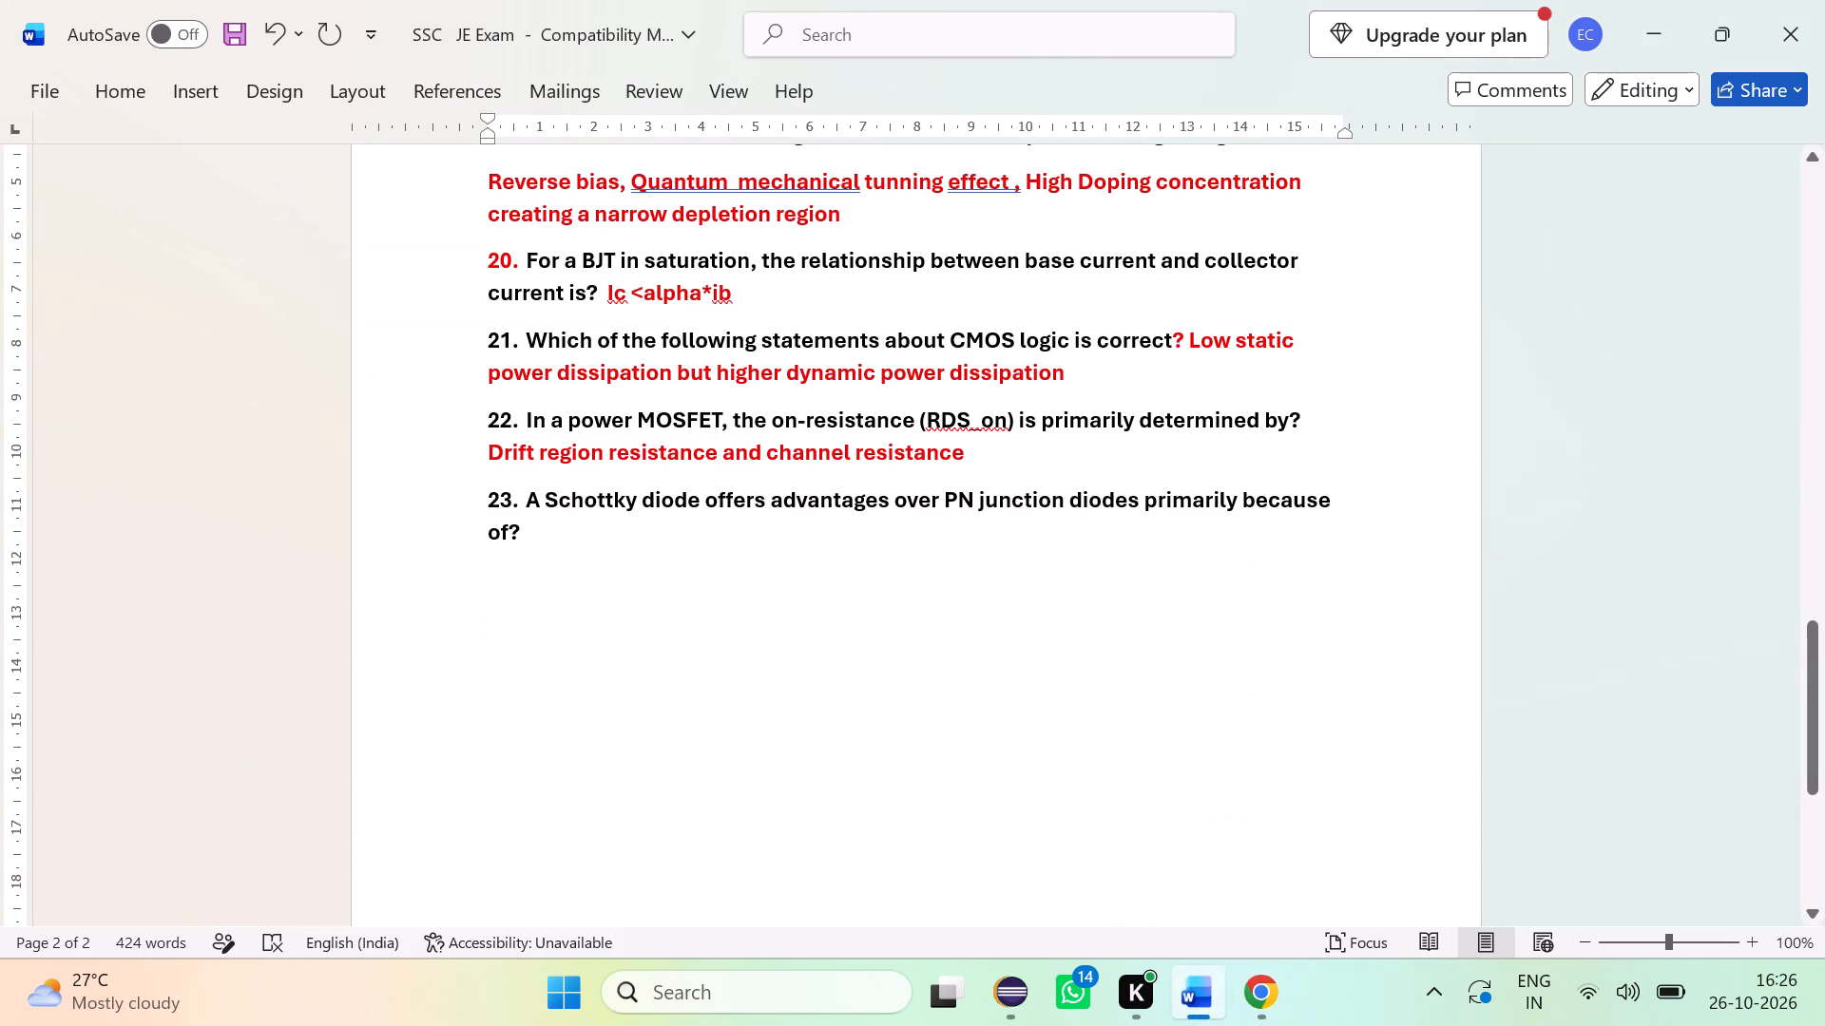
key(space)
text(Lo)
text(wer fi)
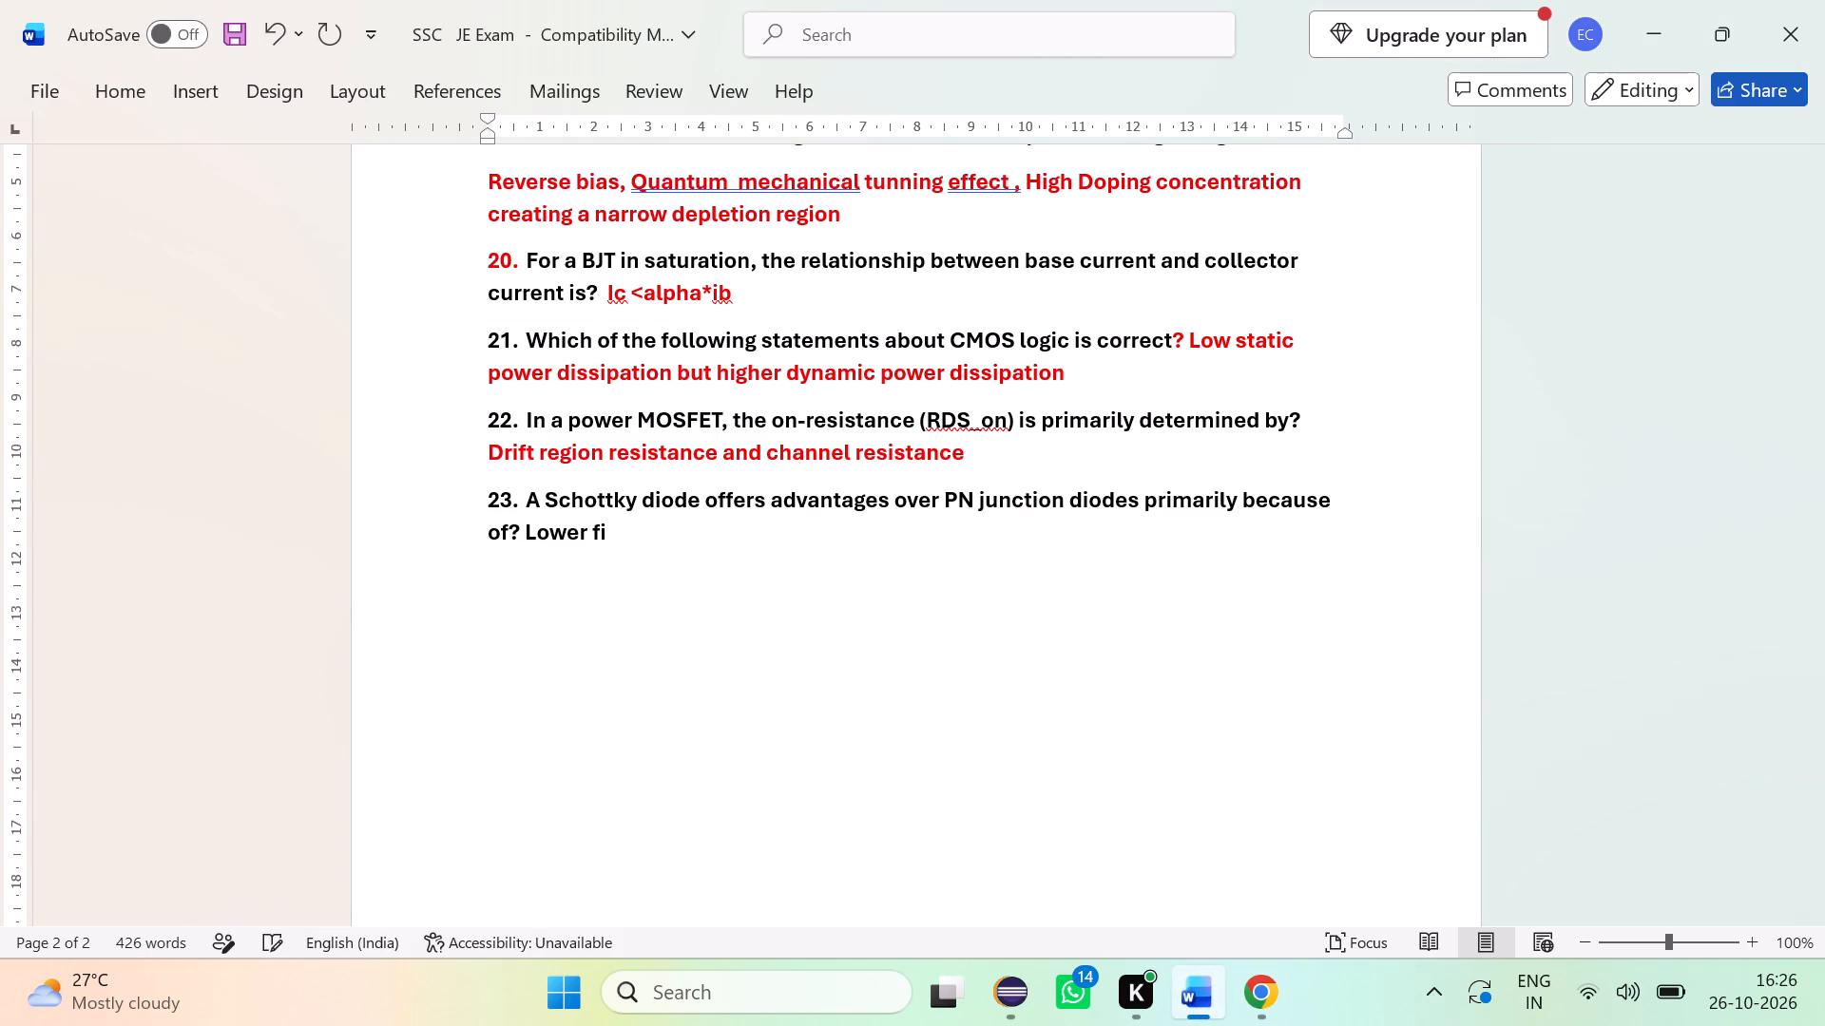
key(BackSpace)
text(orward volta)
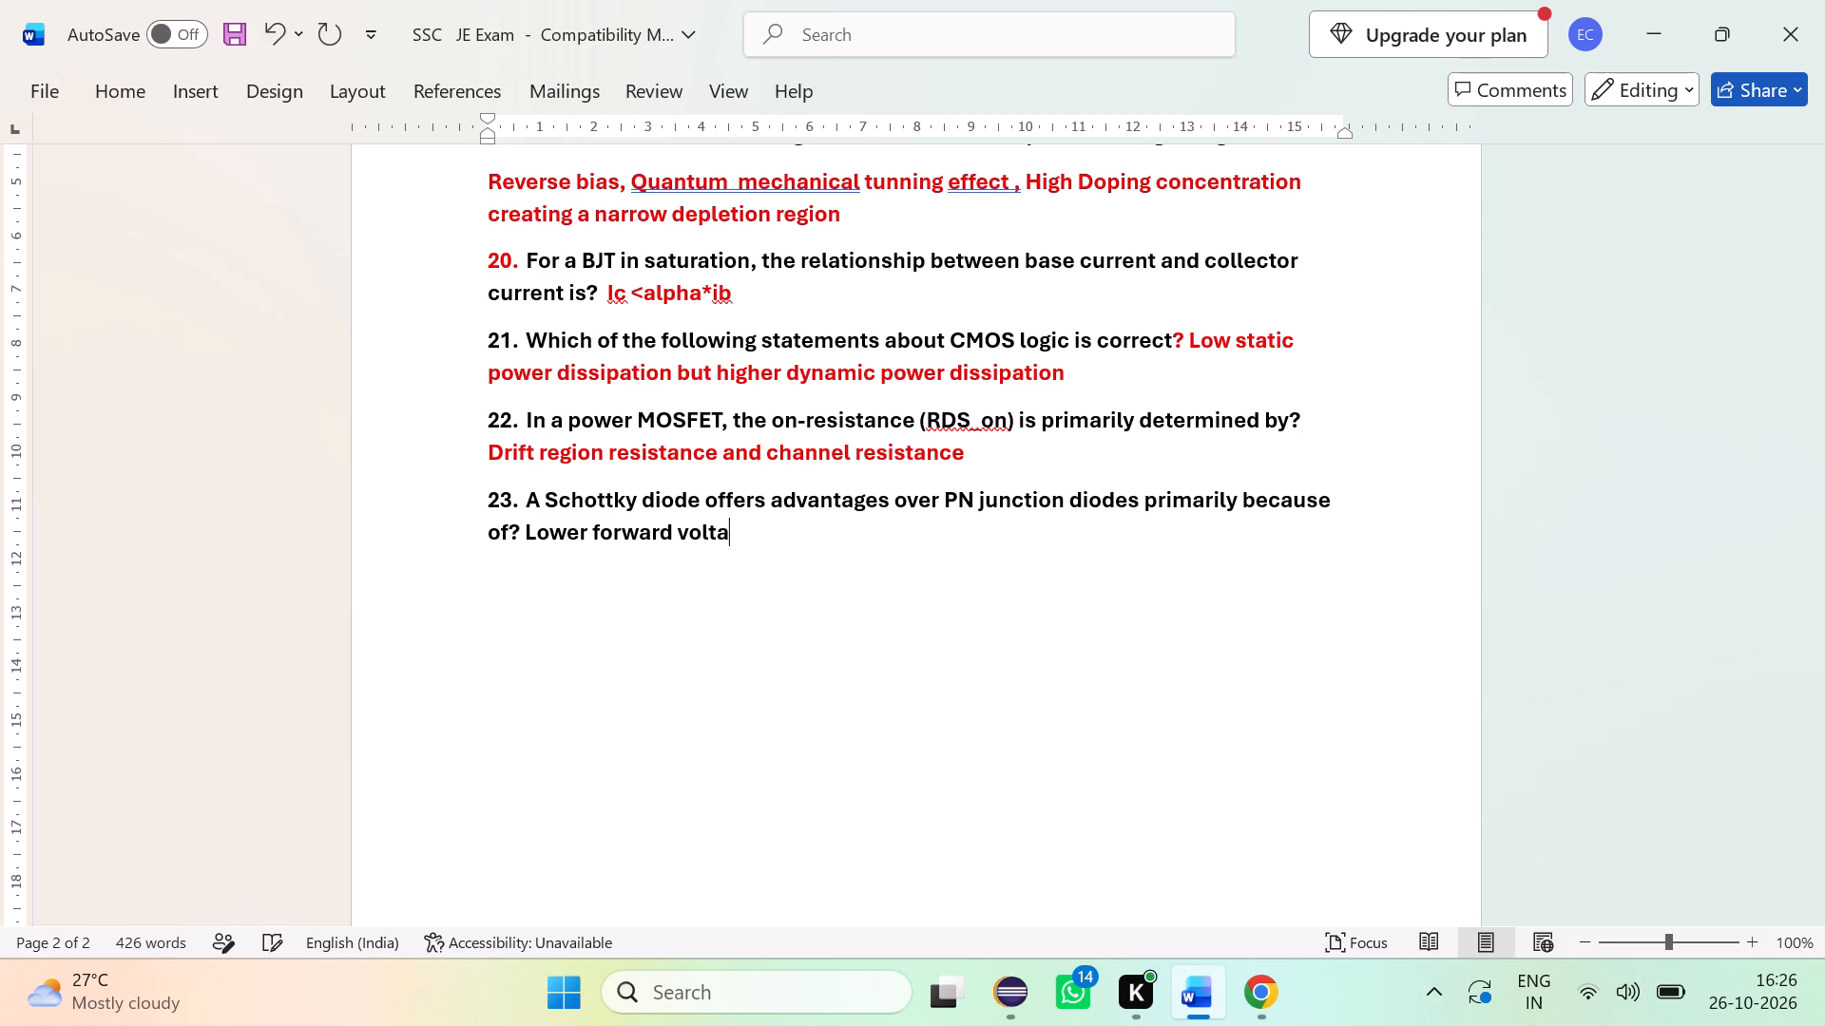
key(w)
key(BackSpace)
text(ge)
click(1261, 1001)
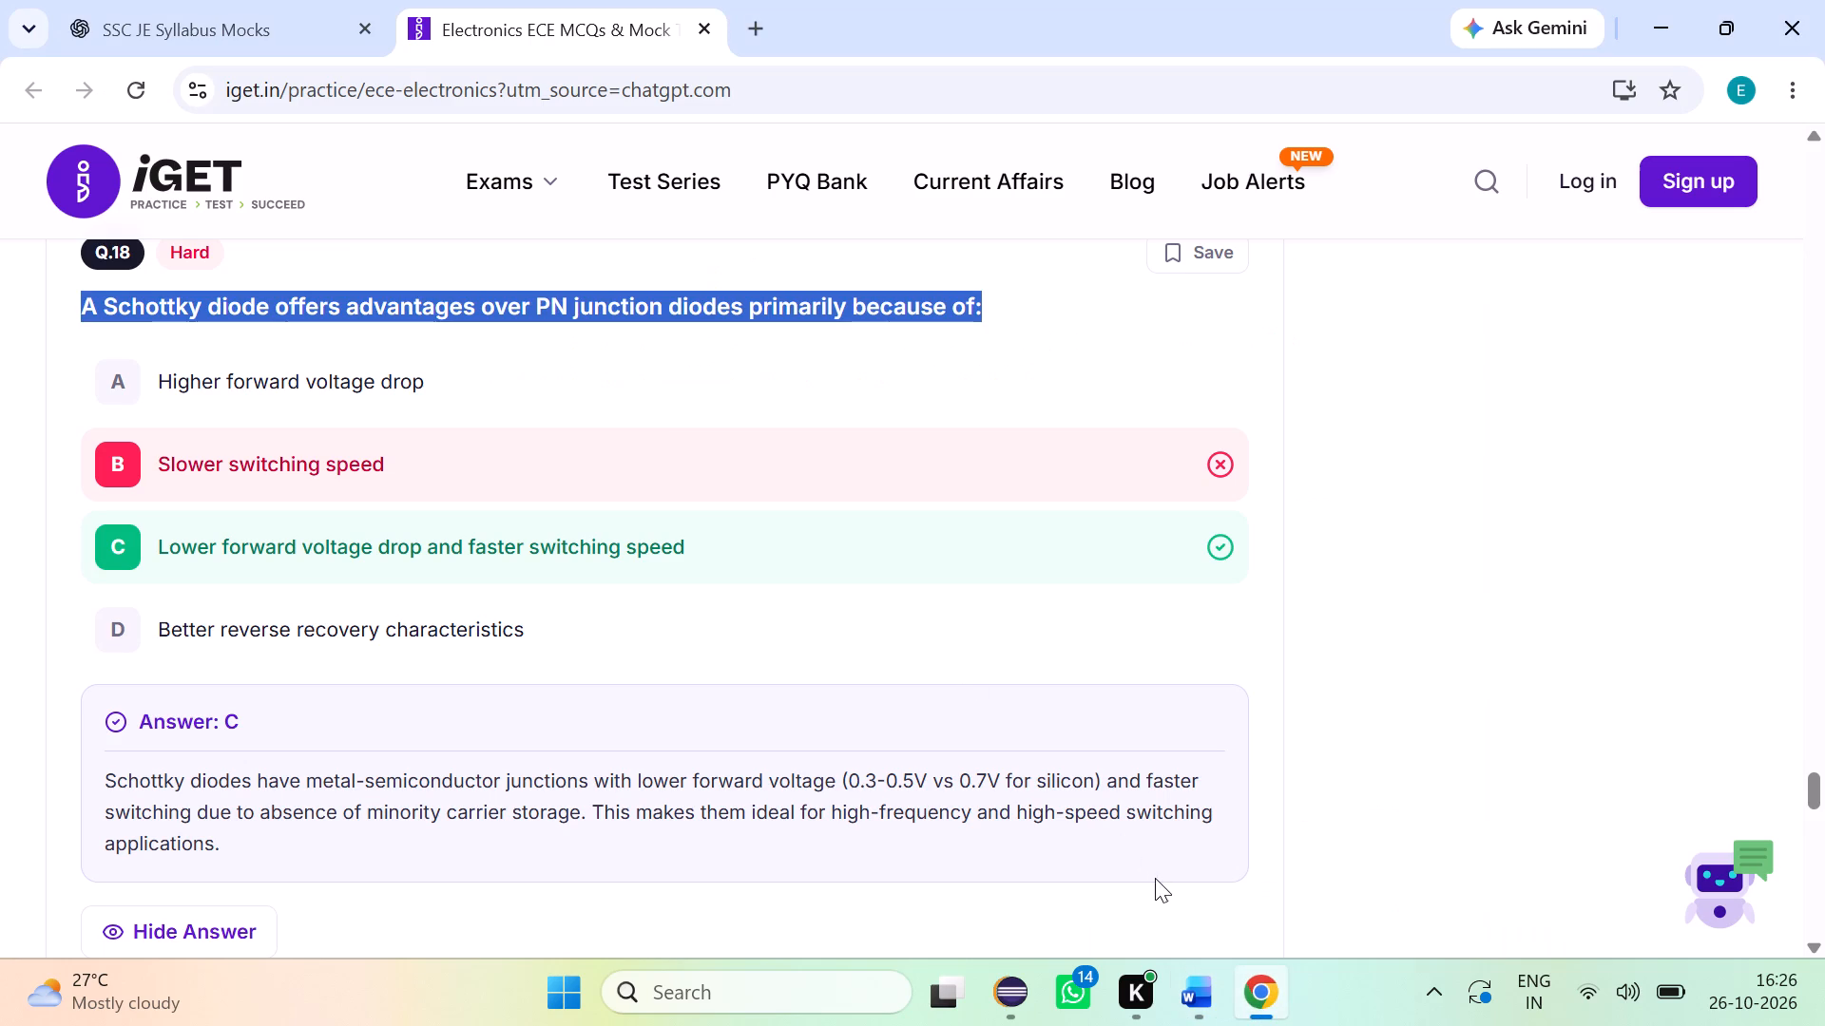
click(1202, 990)
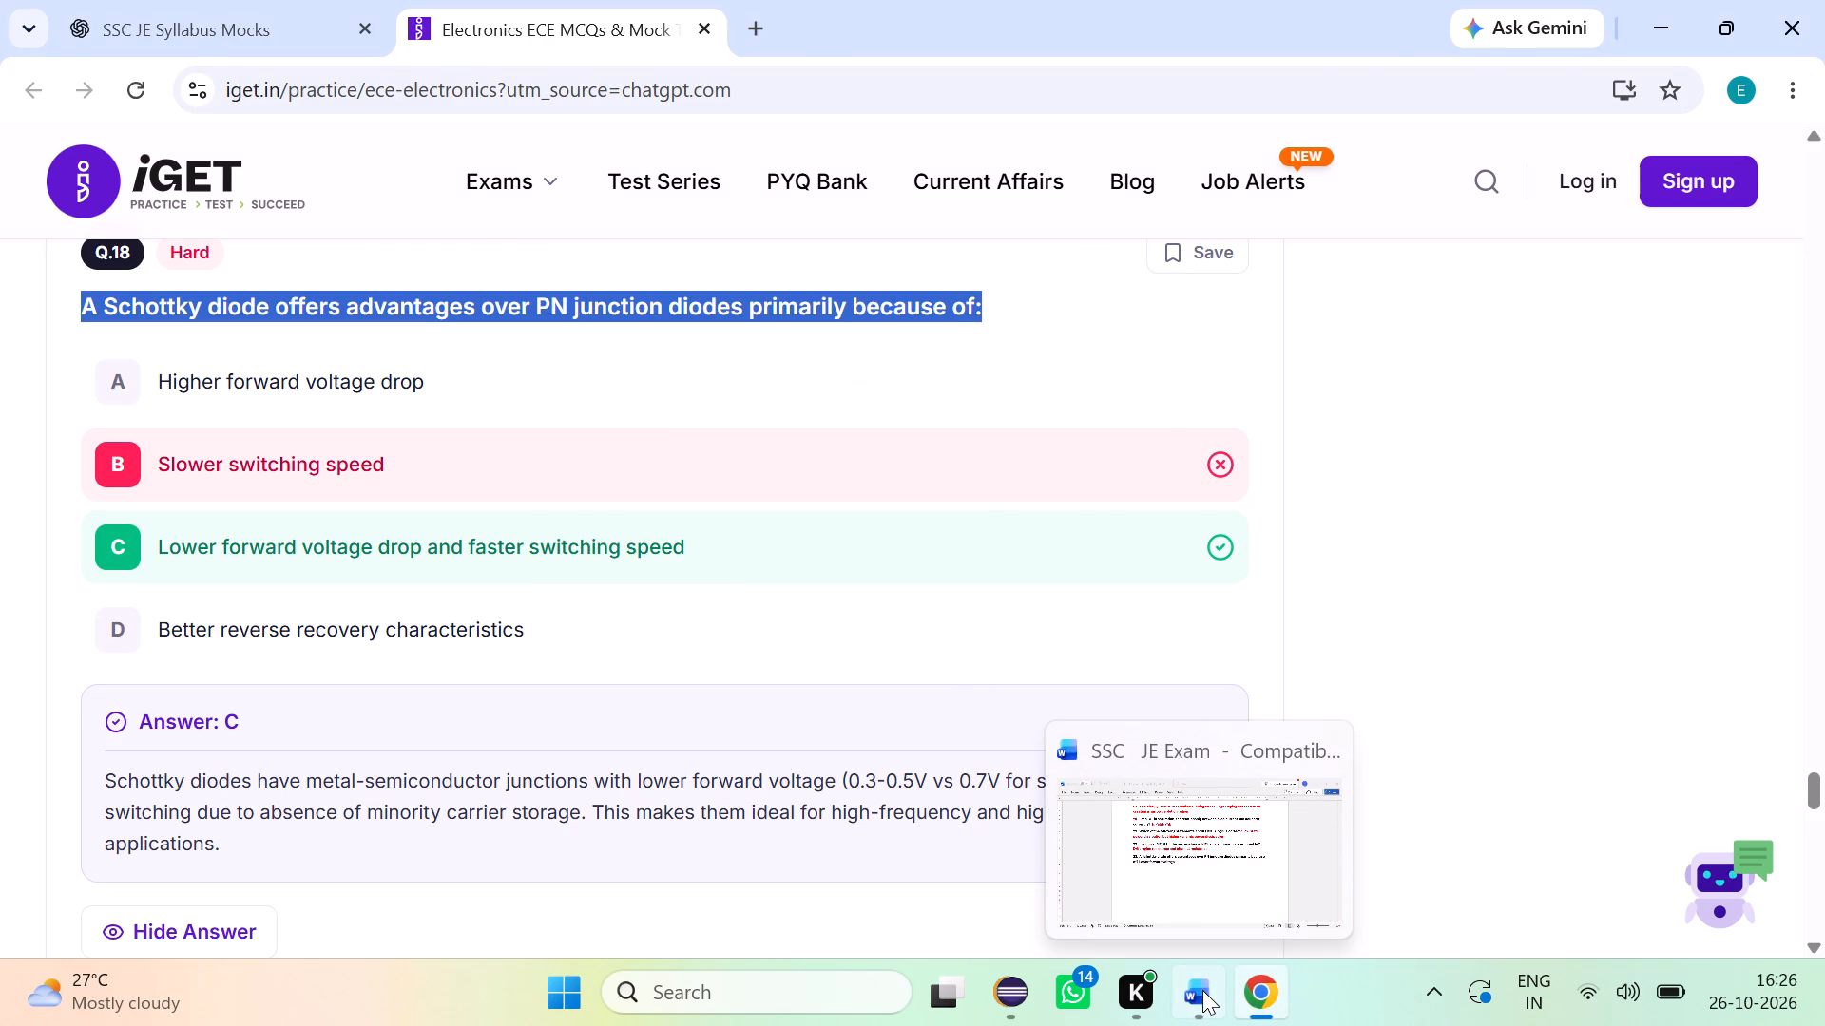
key(space)
text(drop)
key(space)
text(and faster)
key(space)
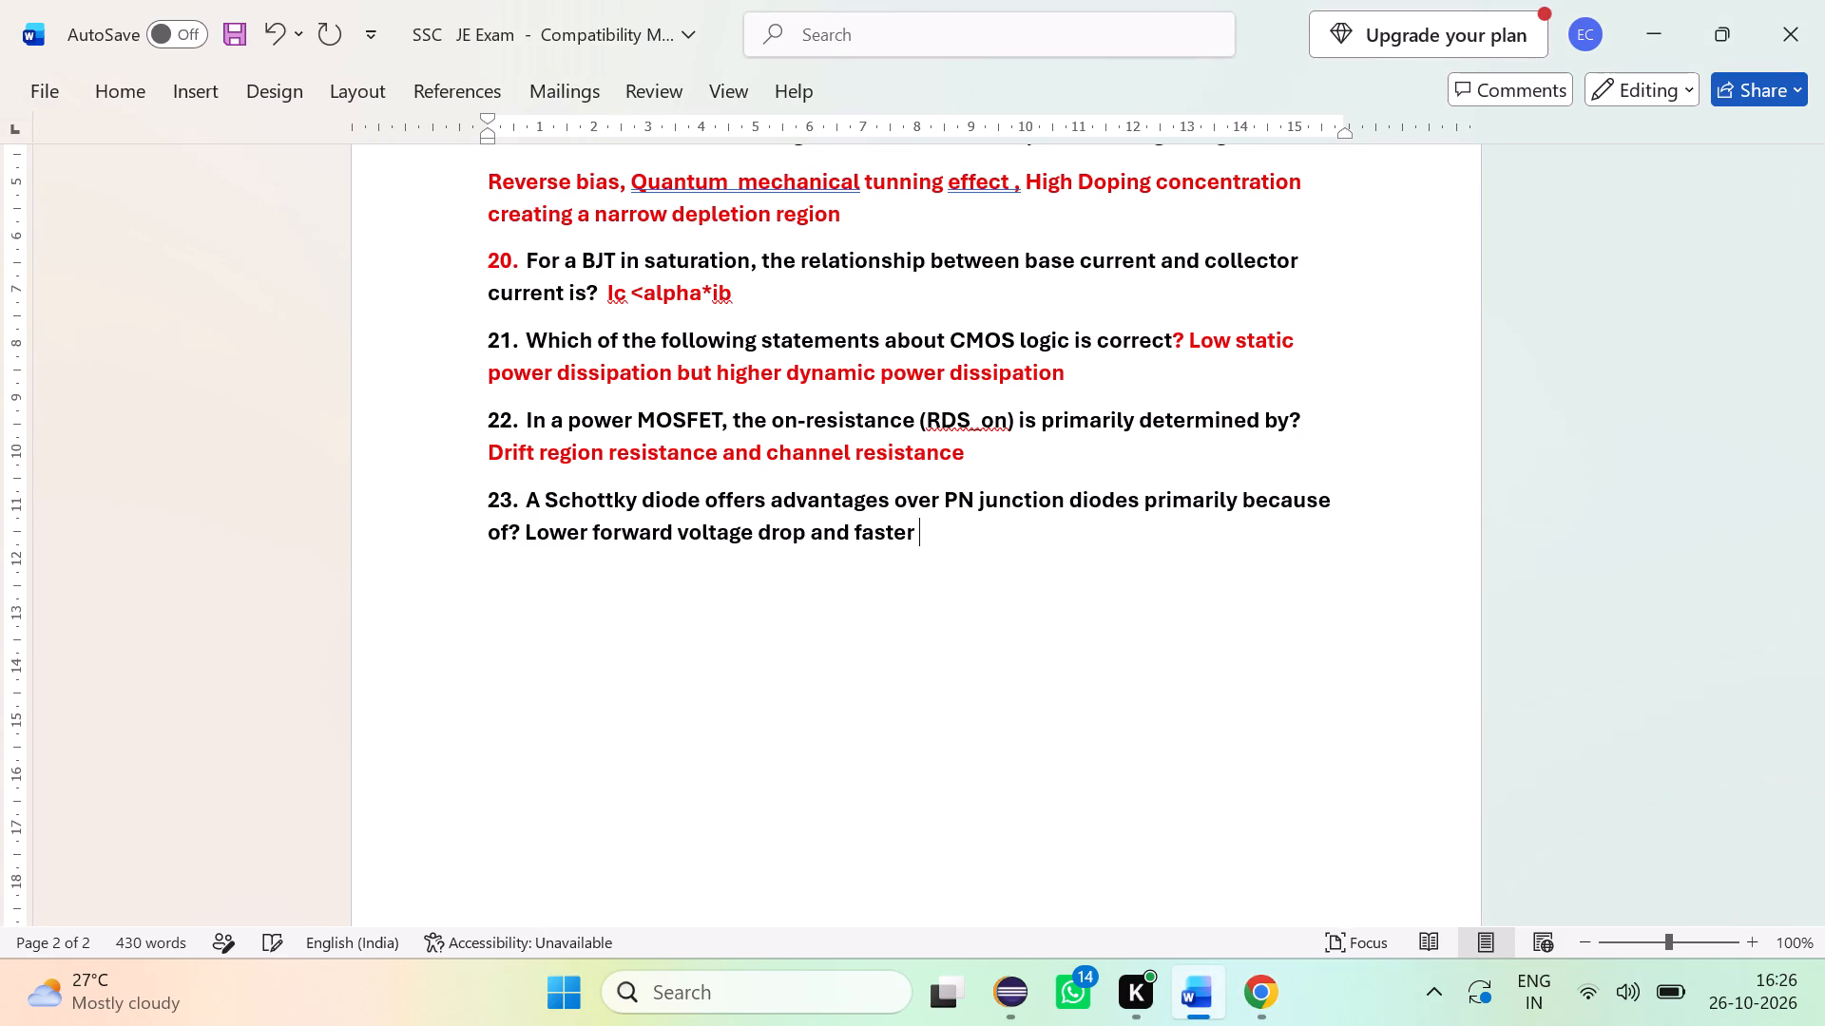
click(1251, 995)
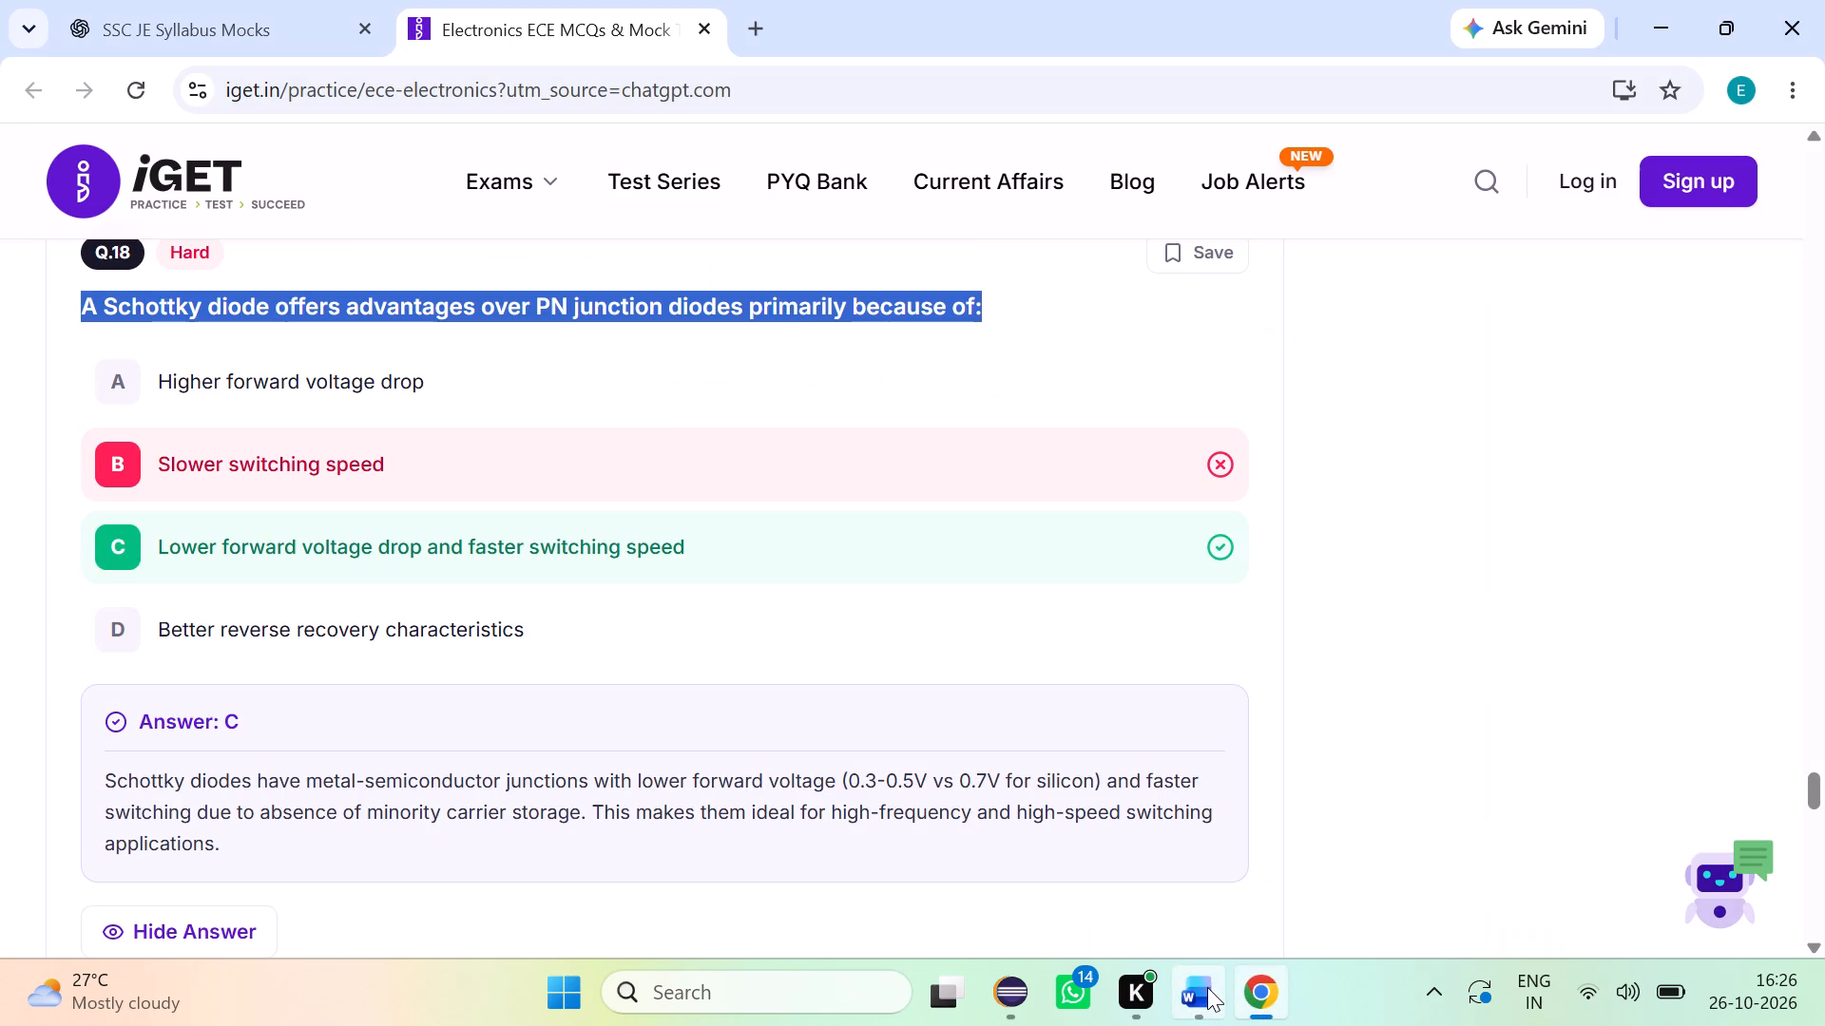
click(1207, 987)
text(switching speed)
key(Return)
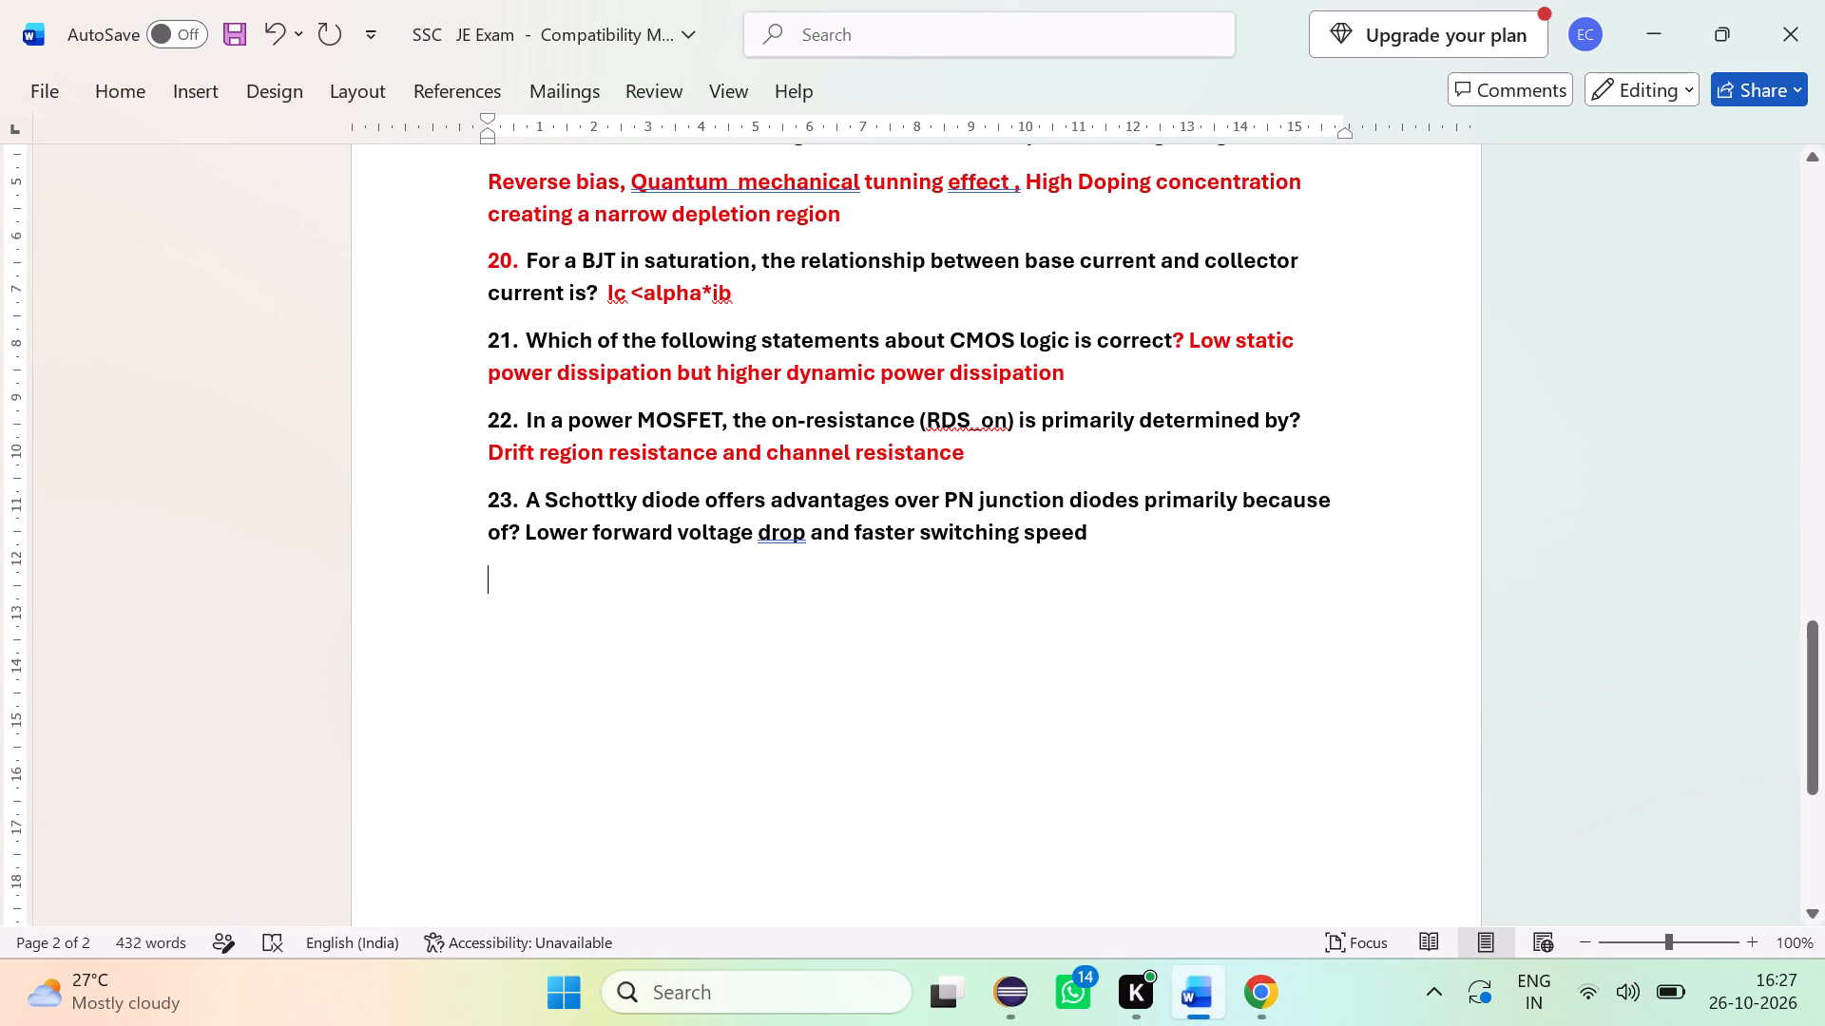
Colour item 23's answer, "Lower forward voltage drop and faster switching speed", red.
drag(525, 529, 1096, 531)
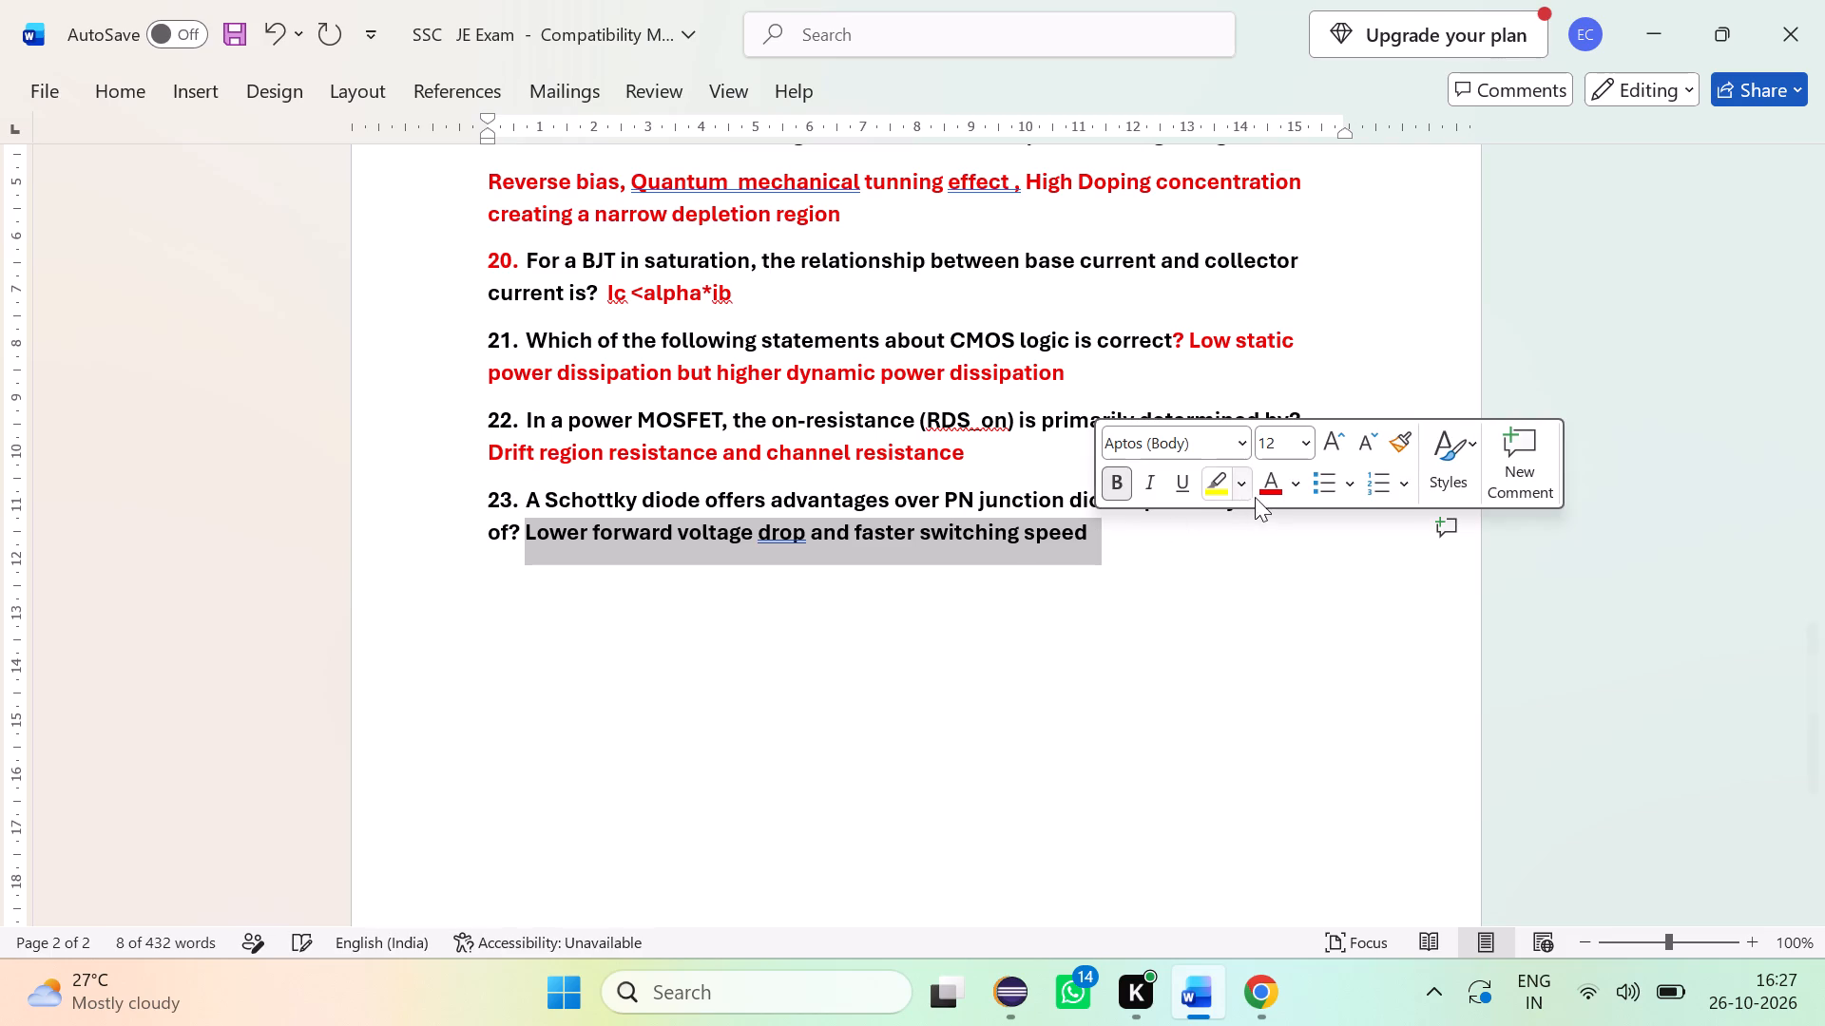
click(1265, 490)
click(1153, 541)
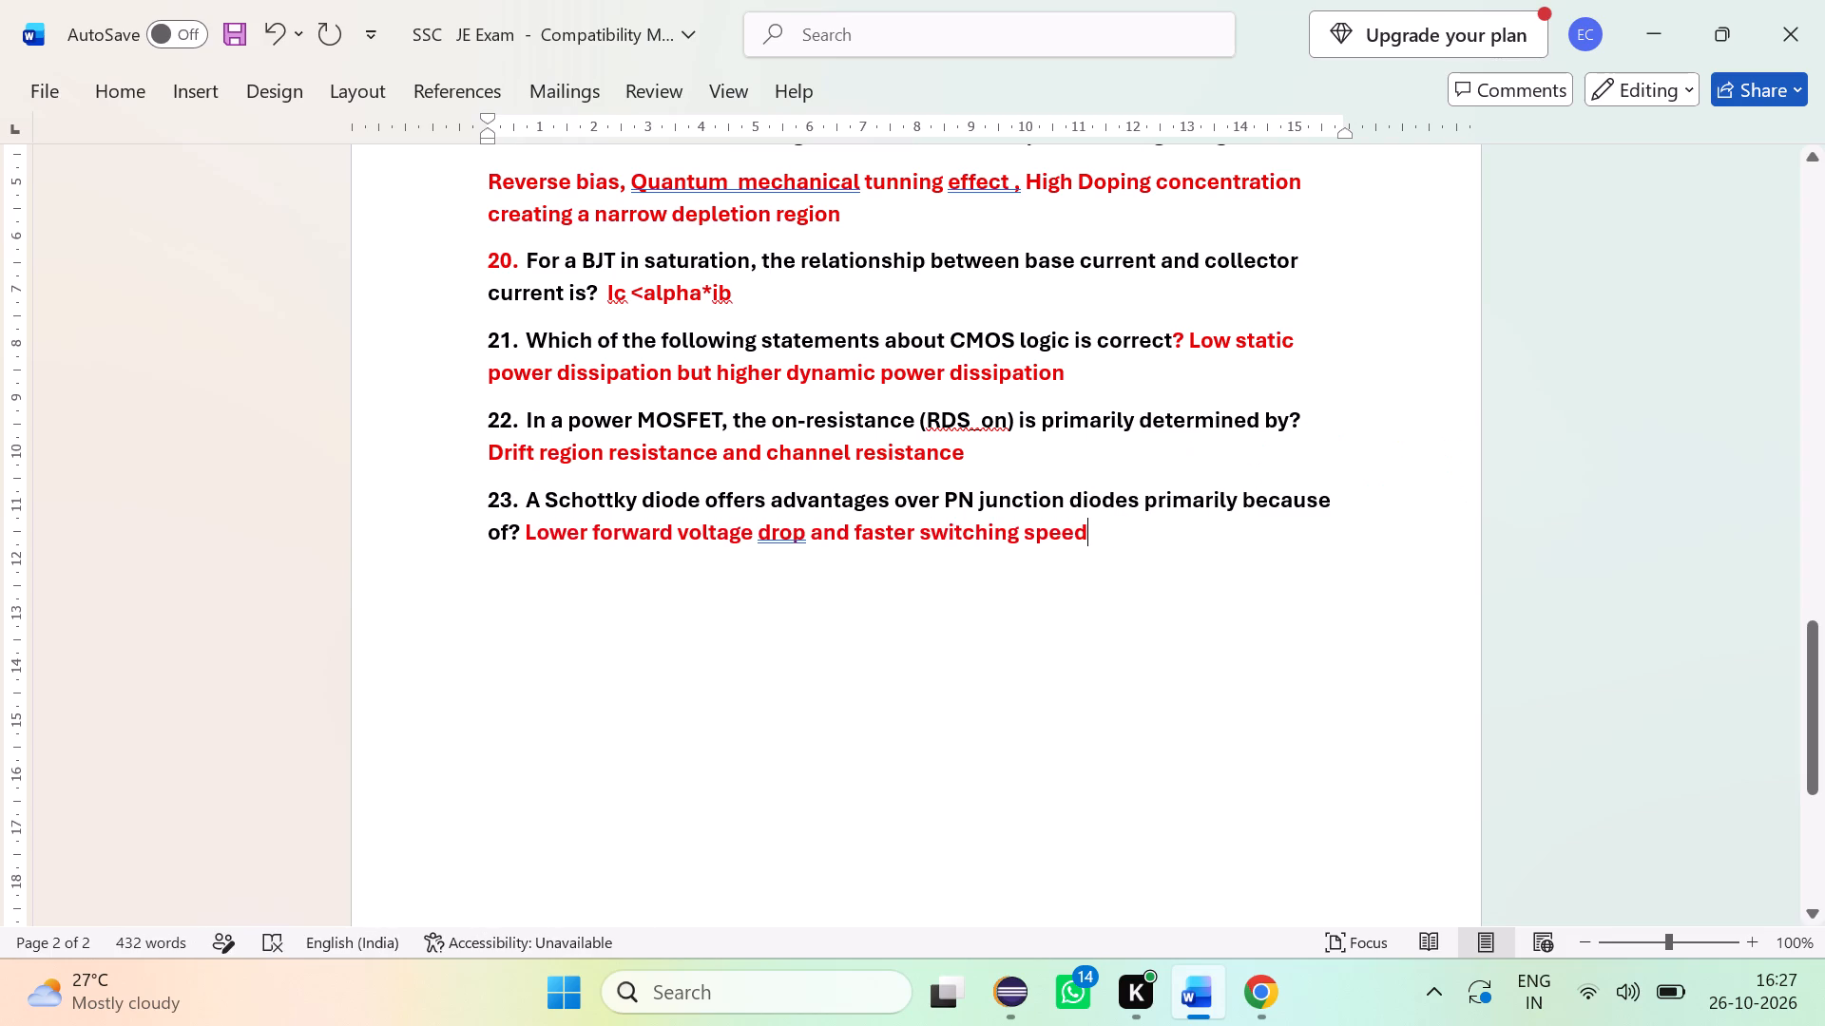
Add item 24 in Word with Q.19's question copied from Chrome, "What is the significance of Early voltage (VA) in a BJT?".
key(Return)
text(24)
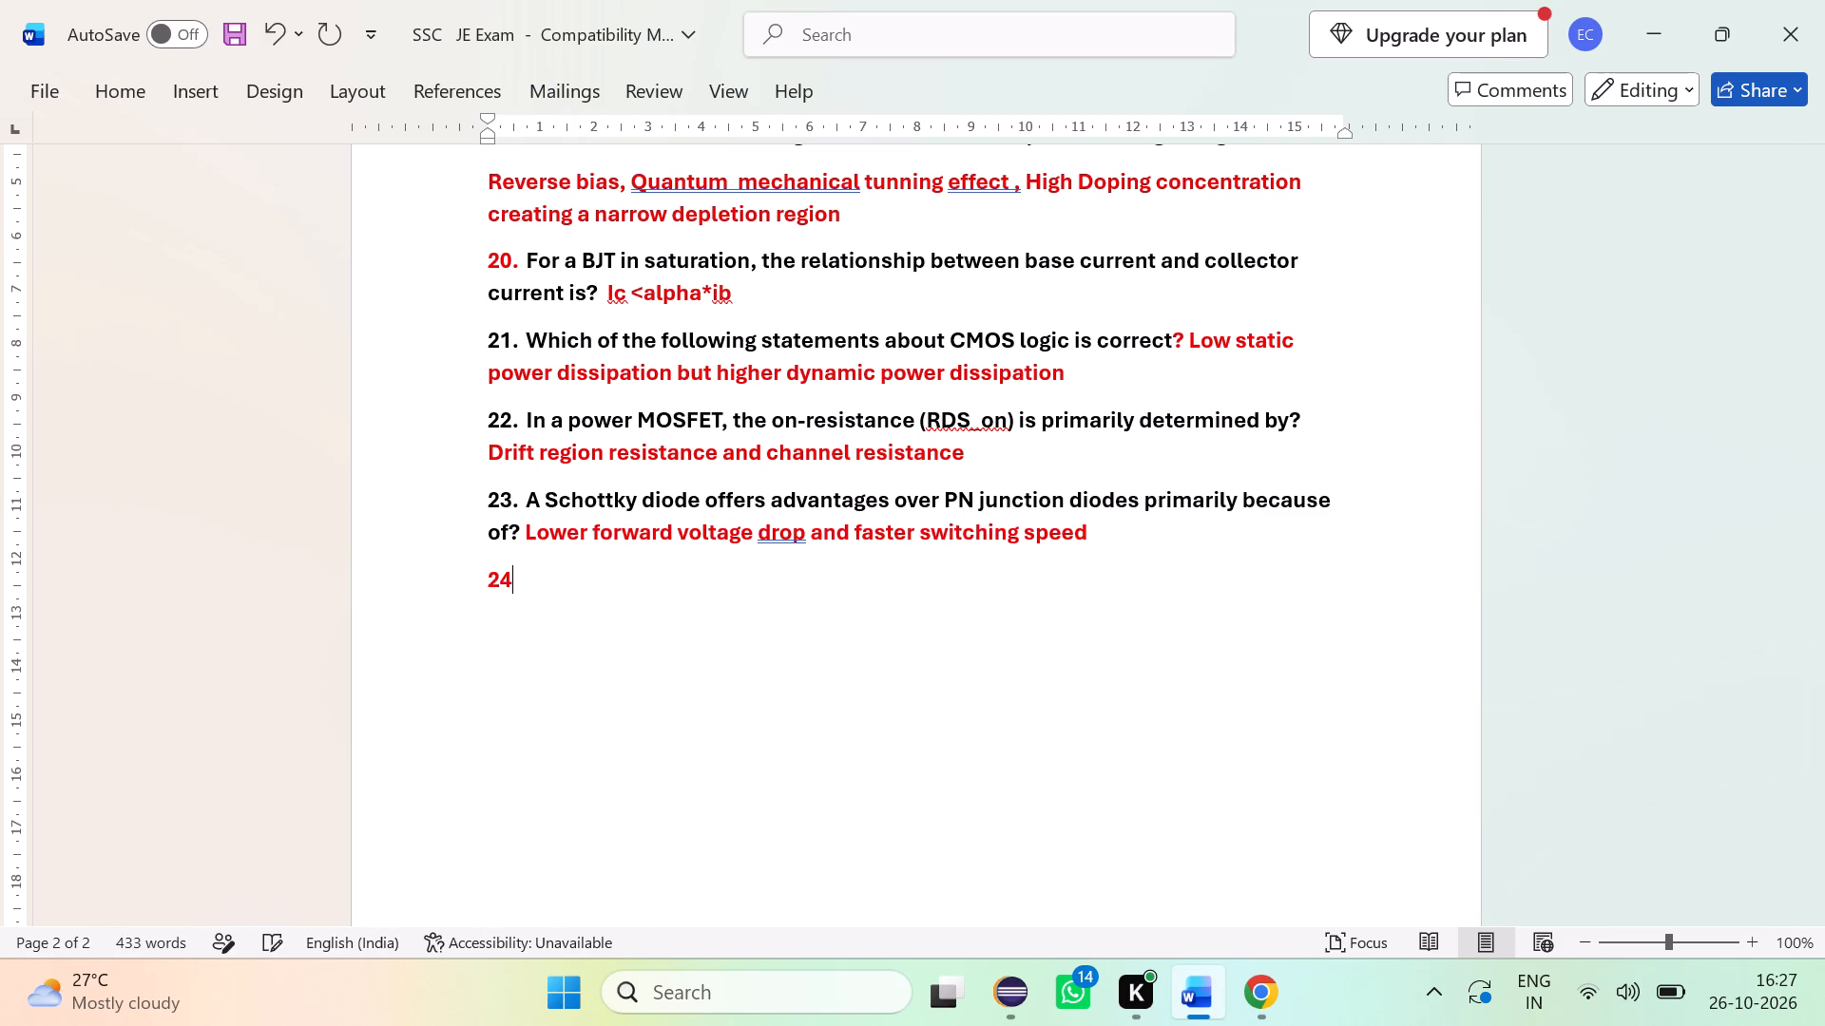
key(period)
click(1264, 999)
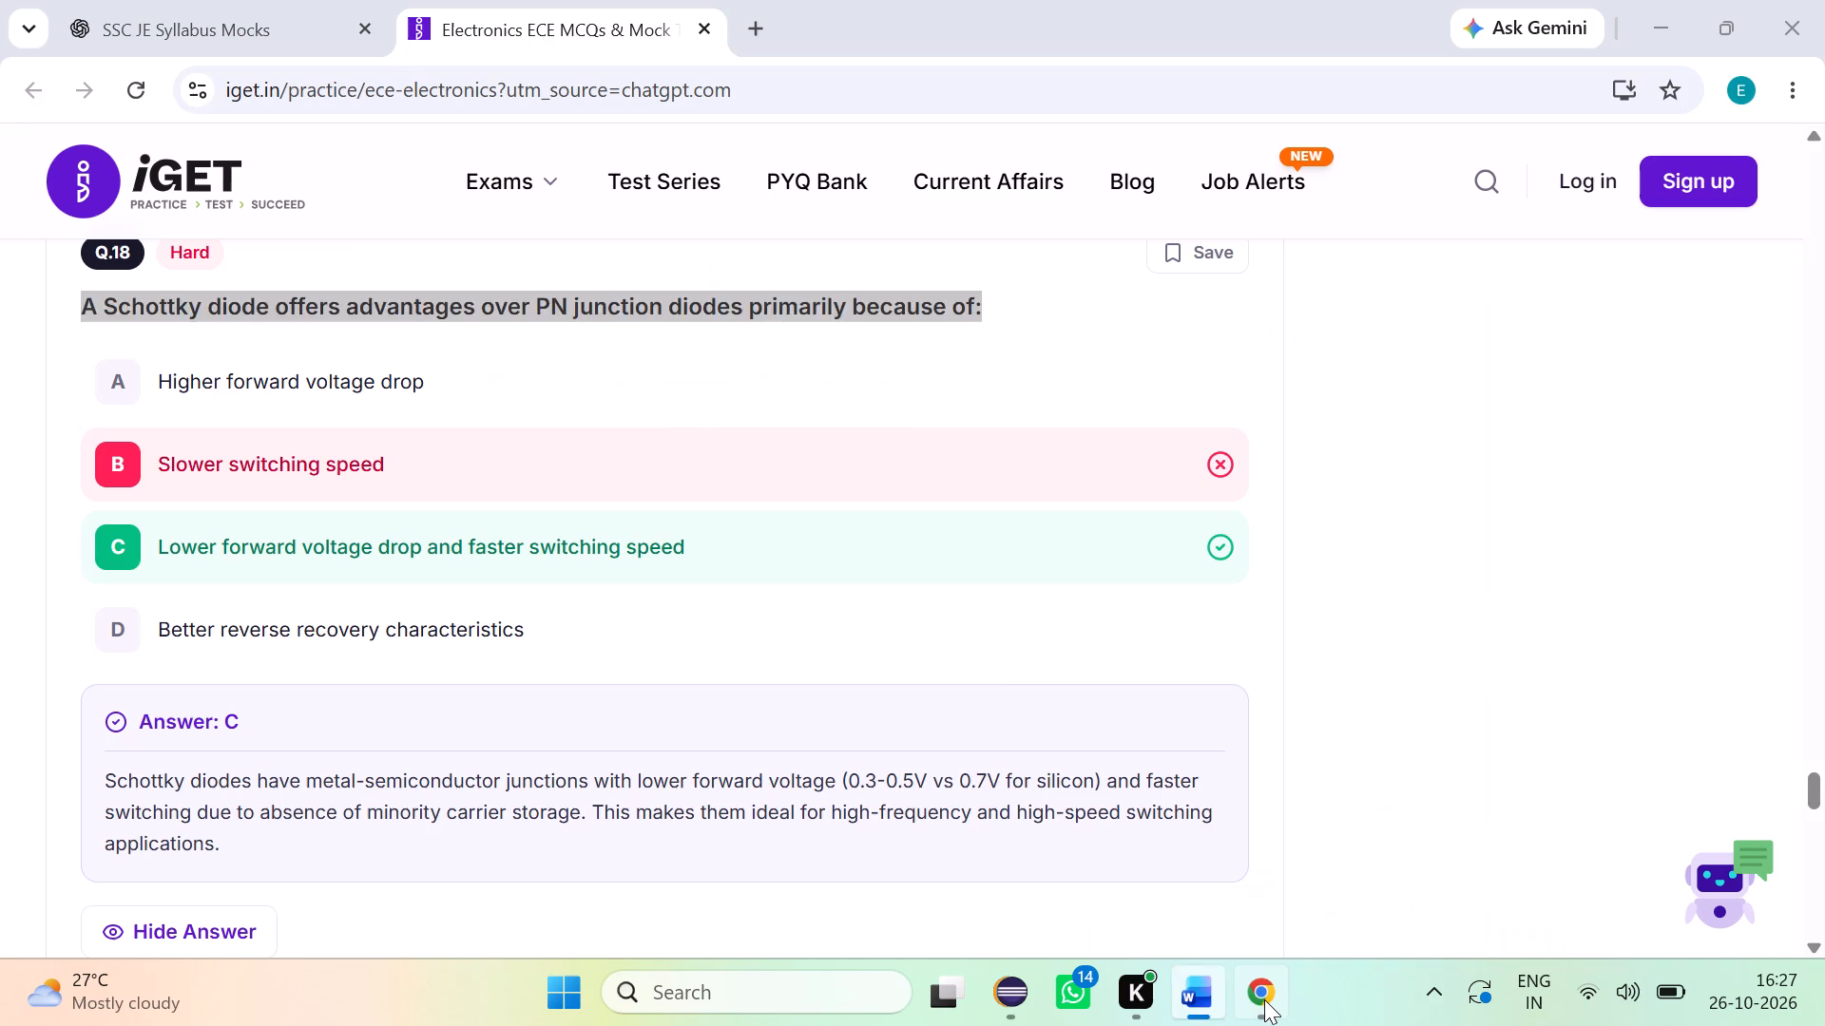
scroll(833, 636, down, 2)
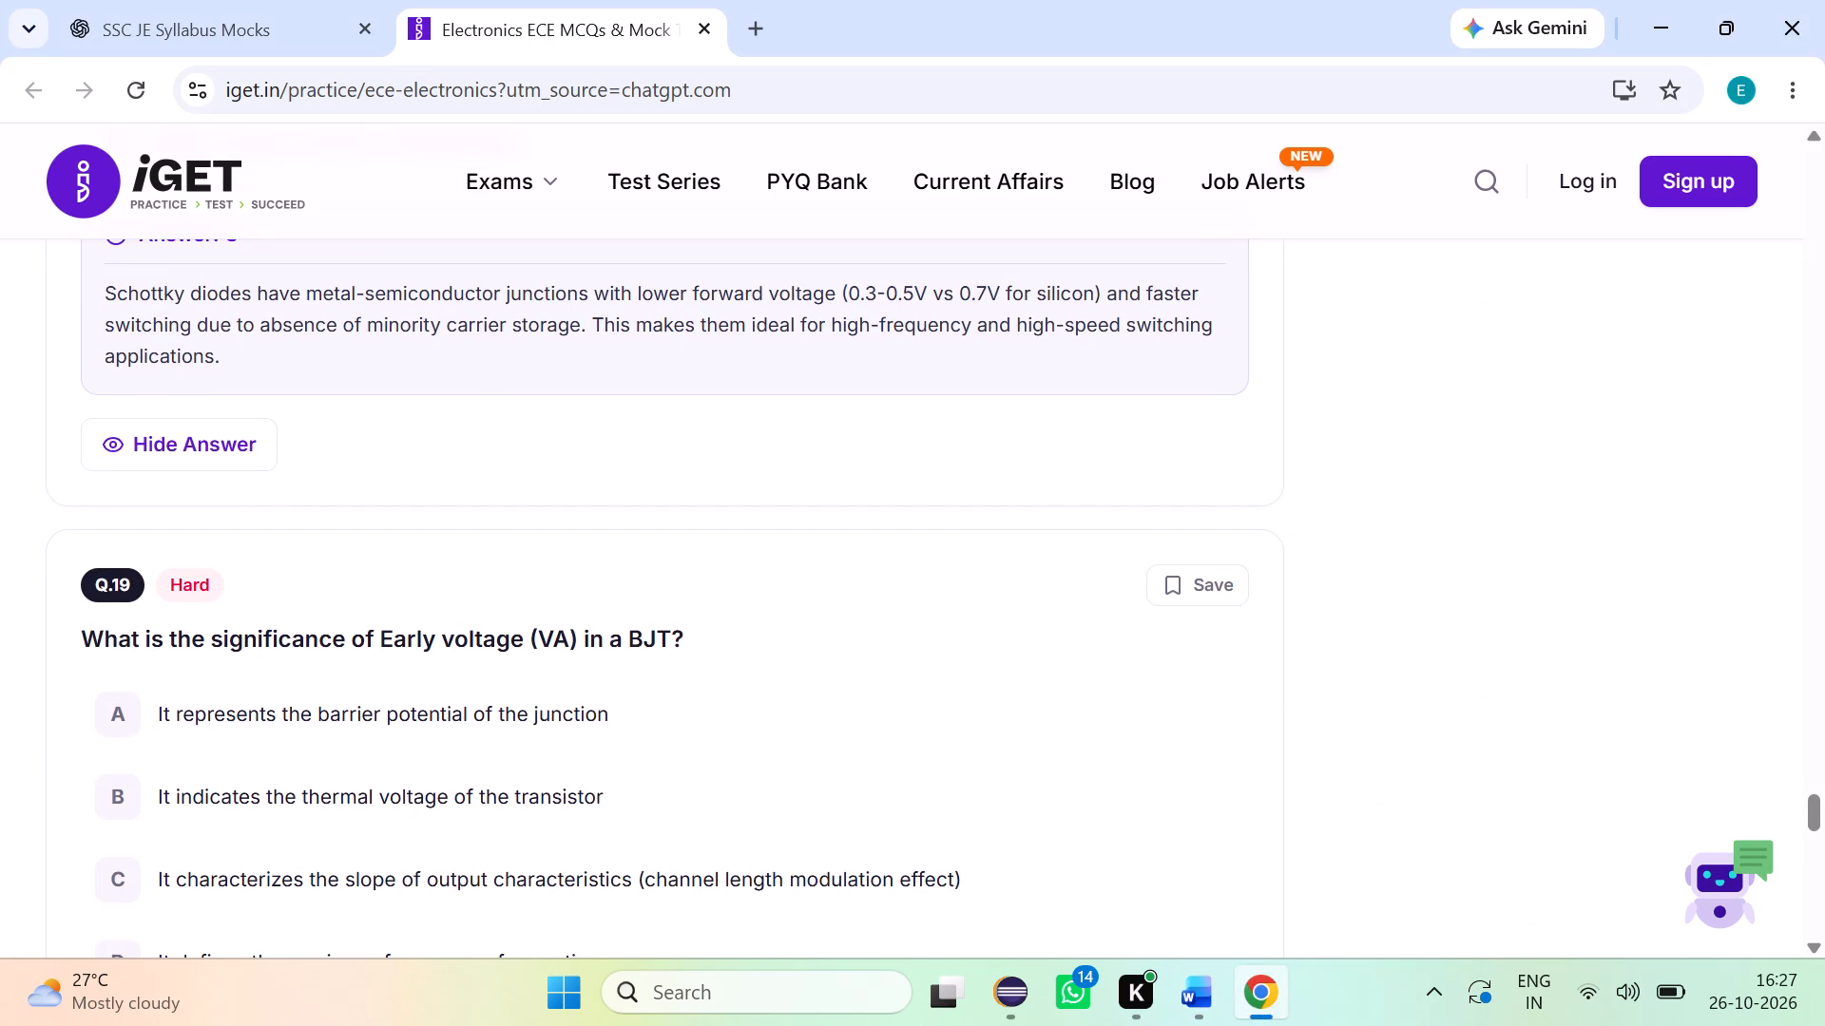
drag(81, 632, 671, 605)
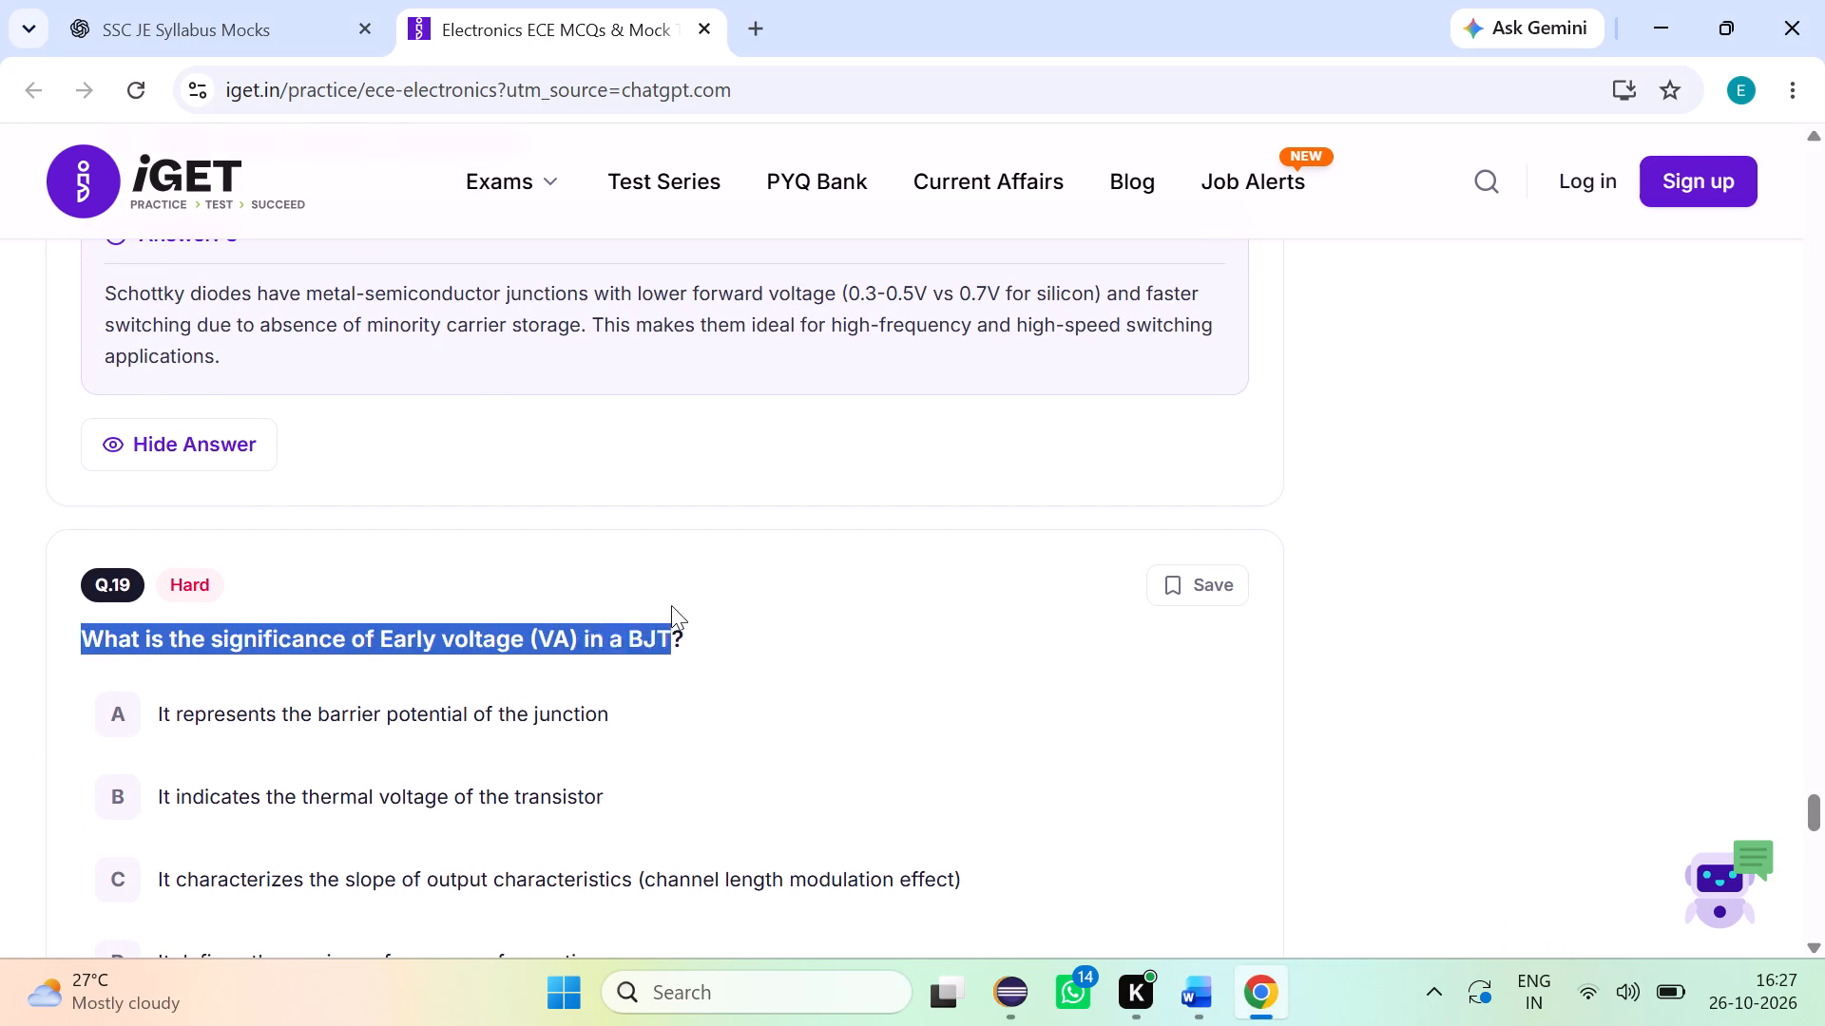
drag(671, 605, 725, 617)
key(ctrl+c)
click(1287, 961)
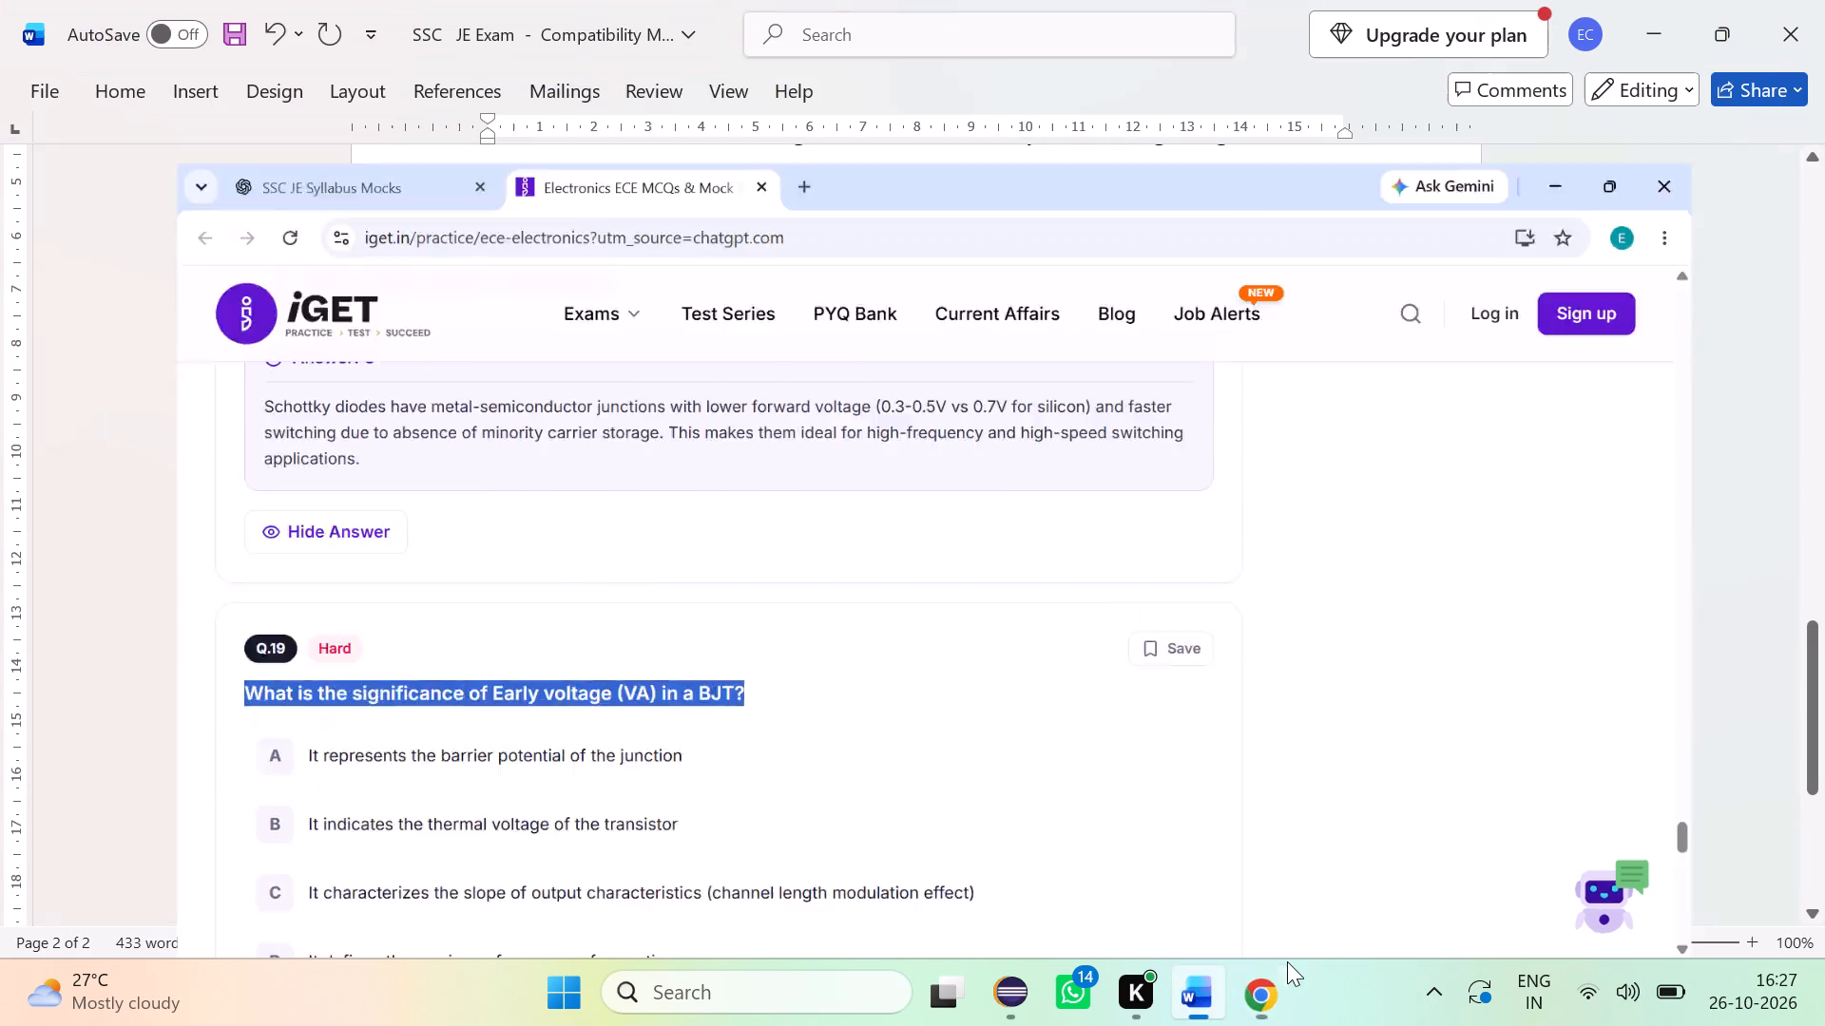
key(ctrl+v)
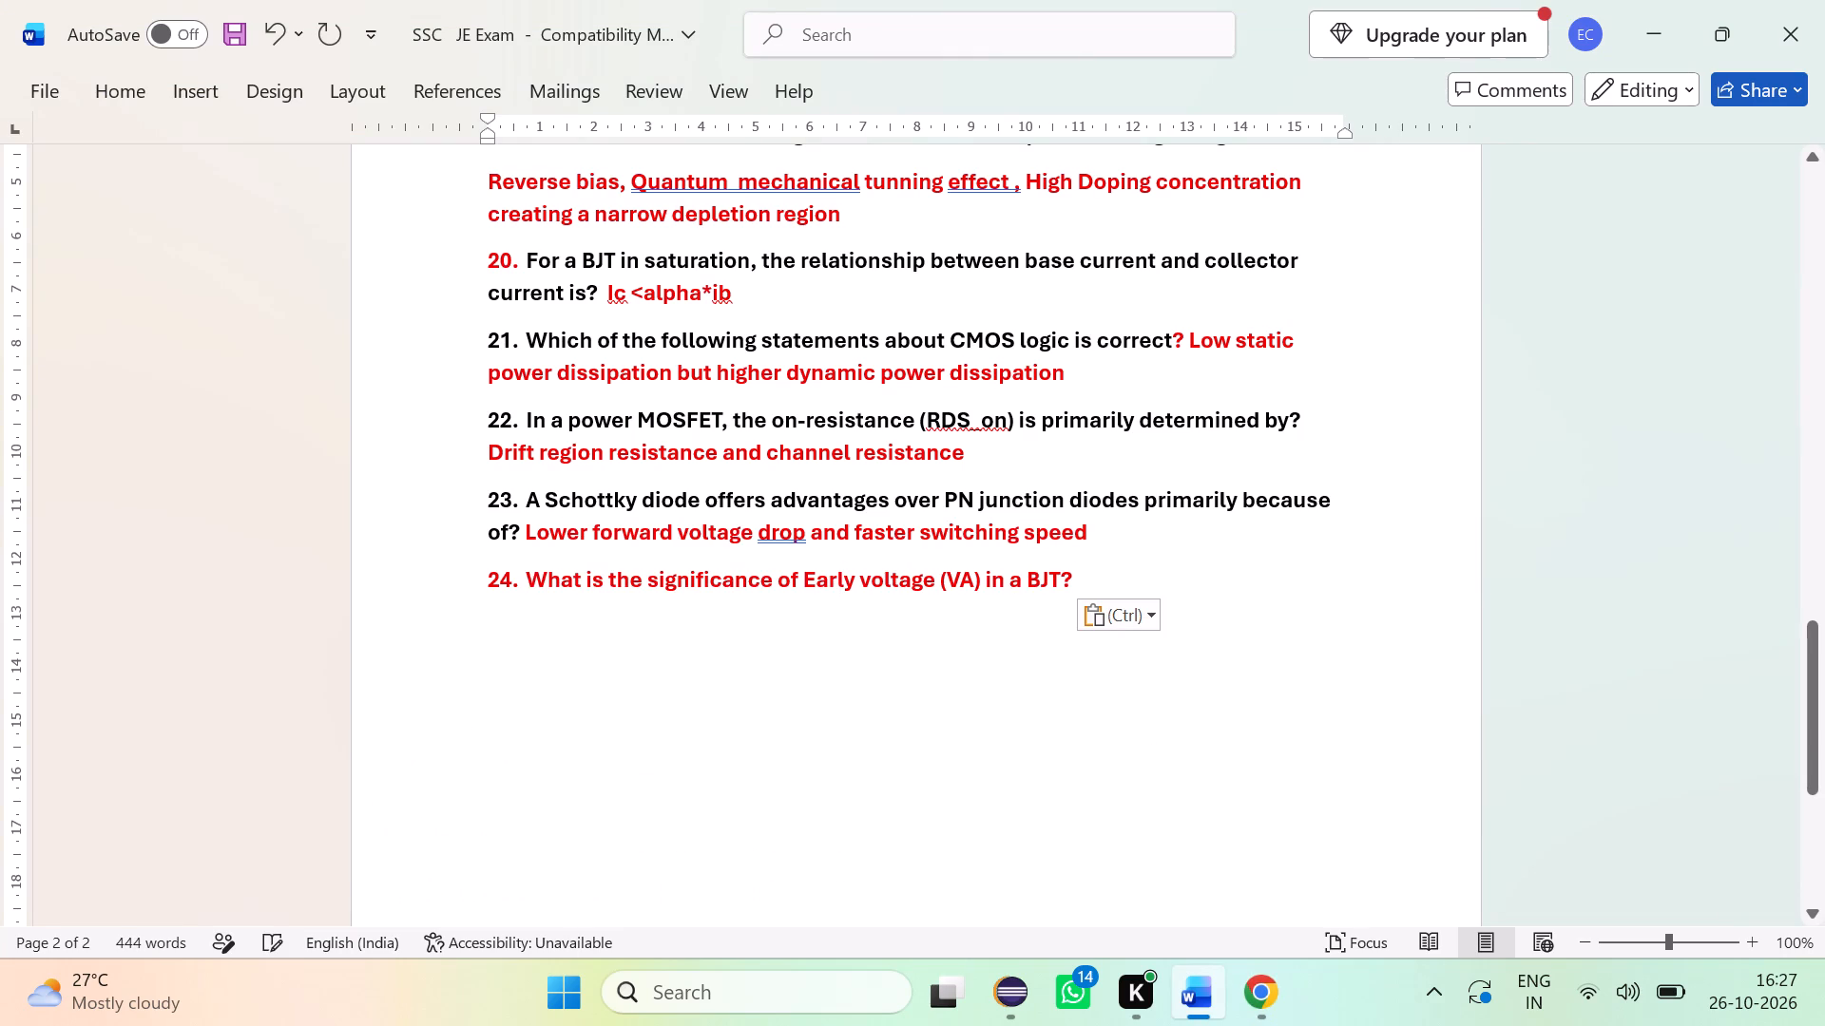
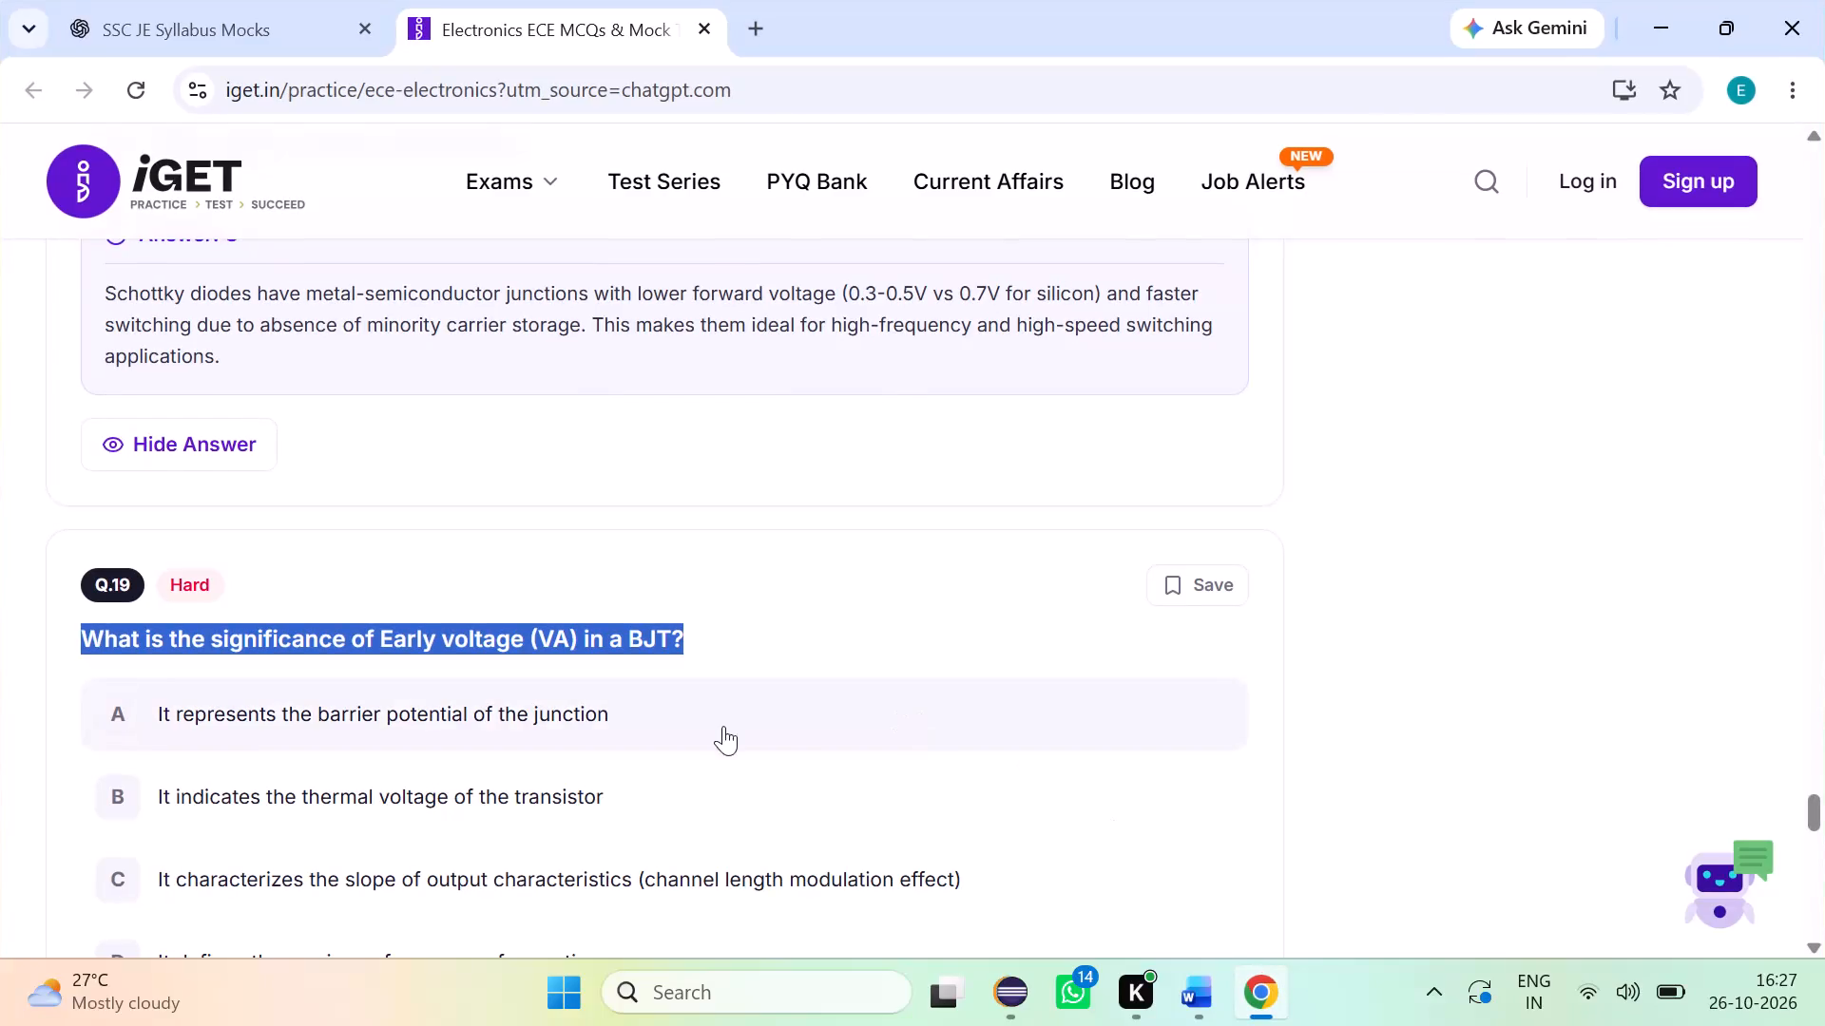
Answer Q.19 with option A, "It represents the barrier potential of the junction".
scroll(404, 687, down, 1)
click(405, 550)
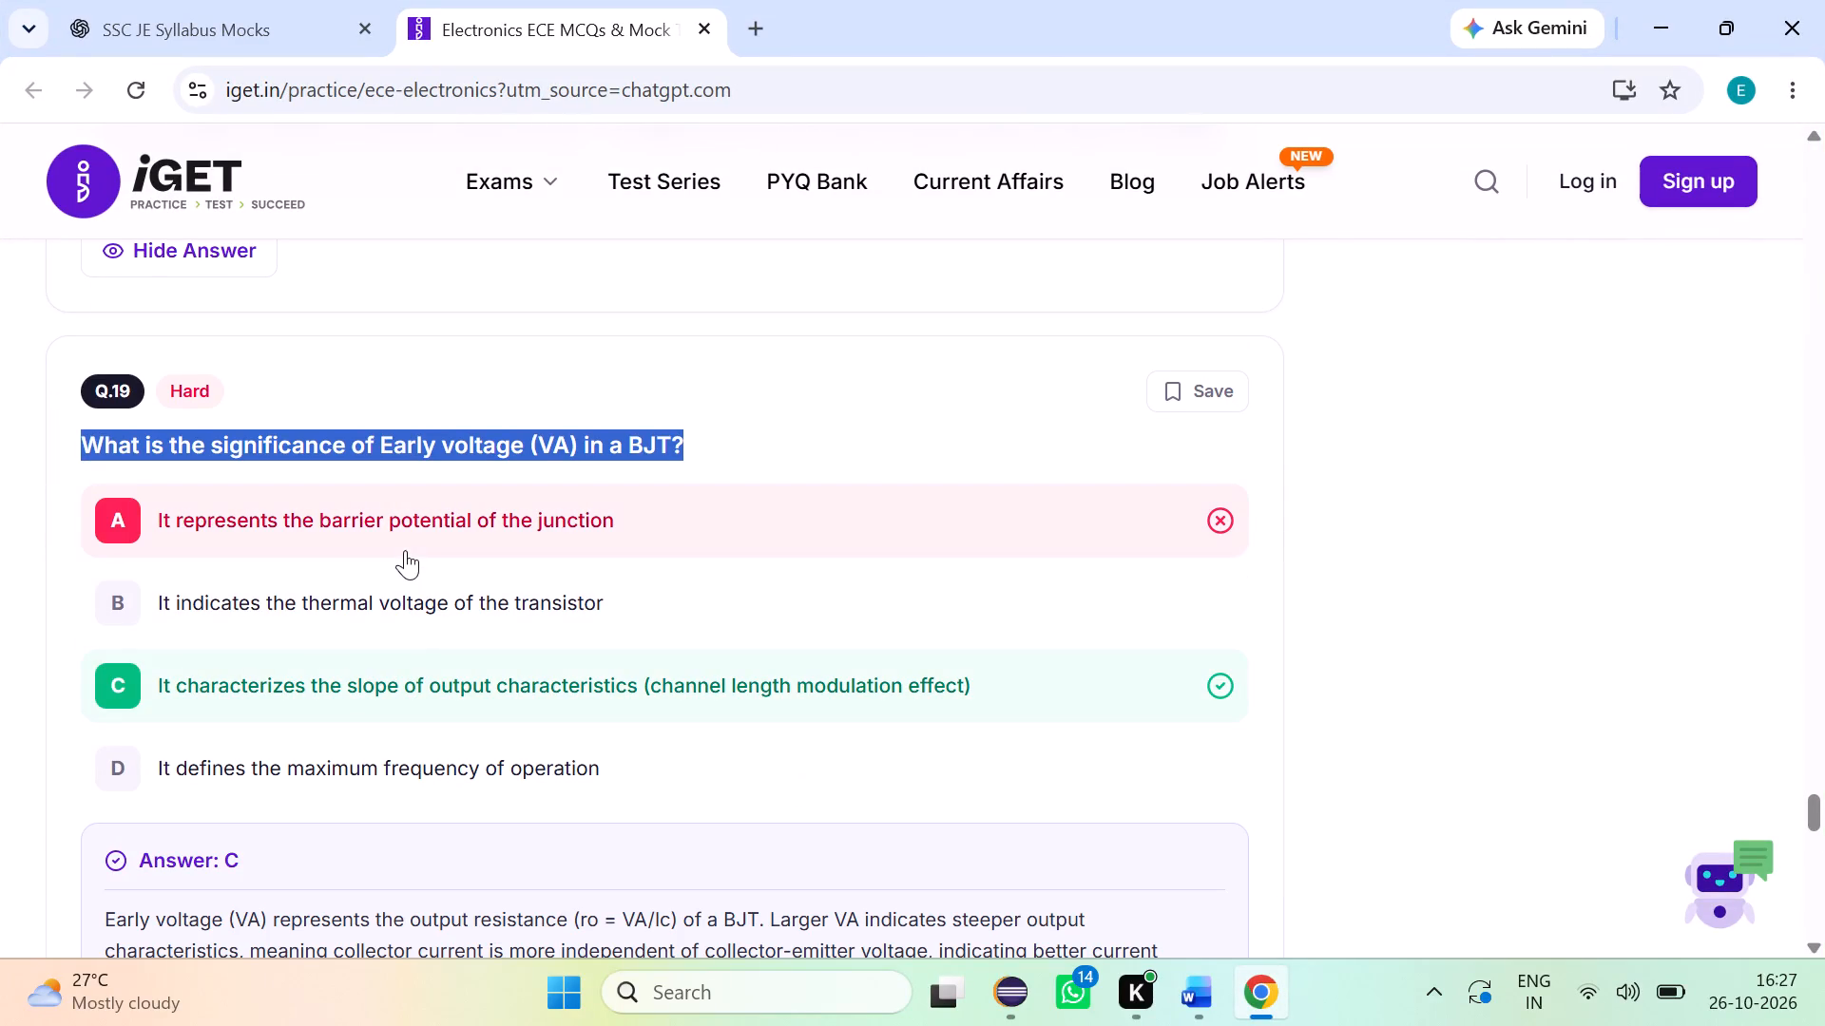
Switch to Word and write item 24's answer, "It characterize the slope of output characteristics", after the question mark, rechecking option C in Chrome.
click(1190, 984)
key(space)
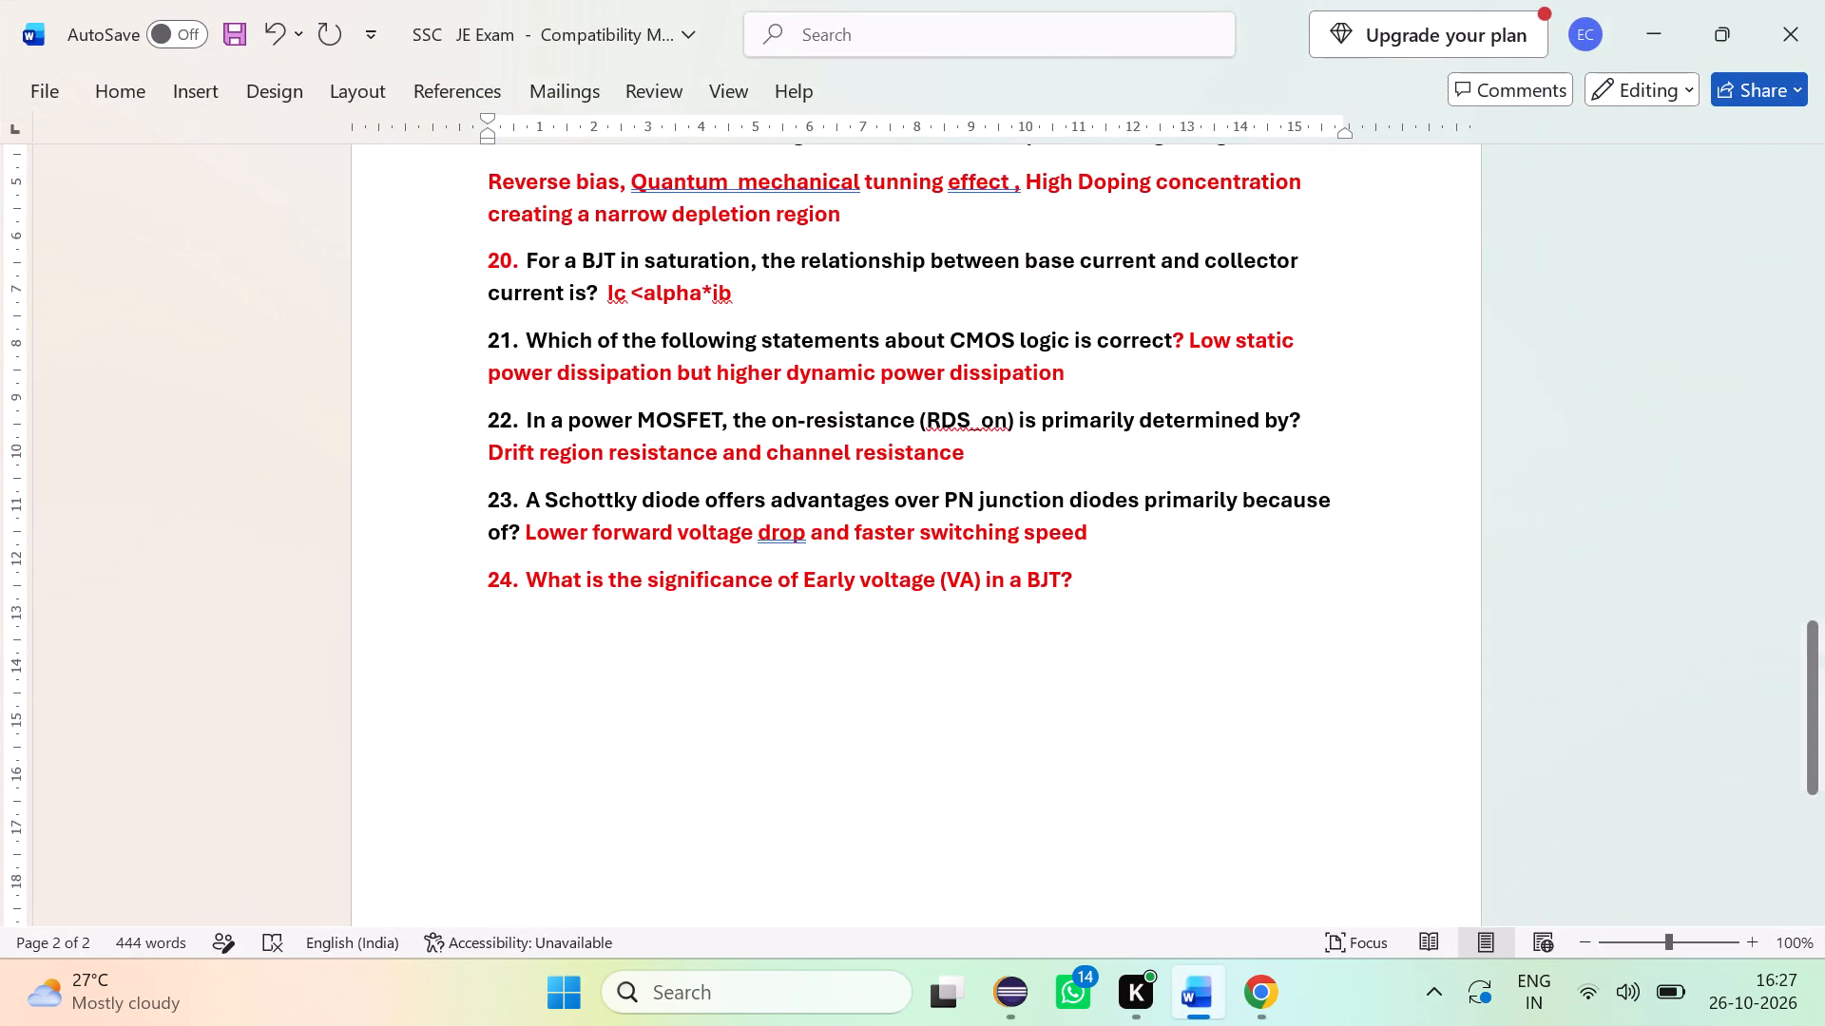
text(Itch)
key(BackSpace)
key(BackSpace)
key(space)
text(character)
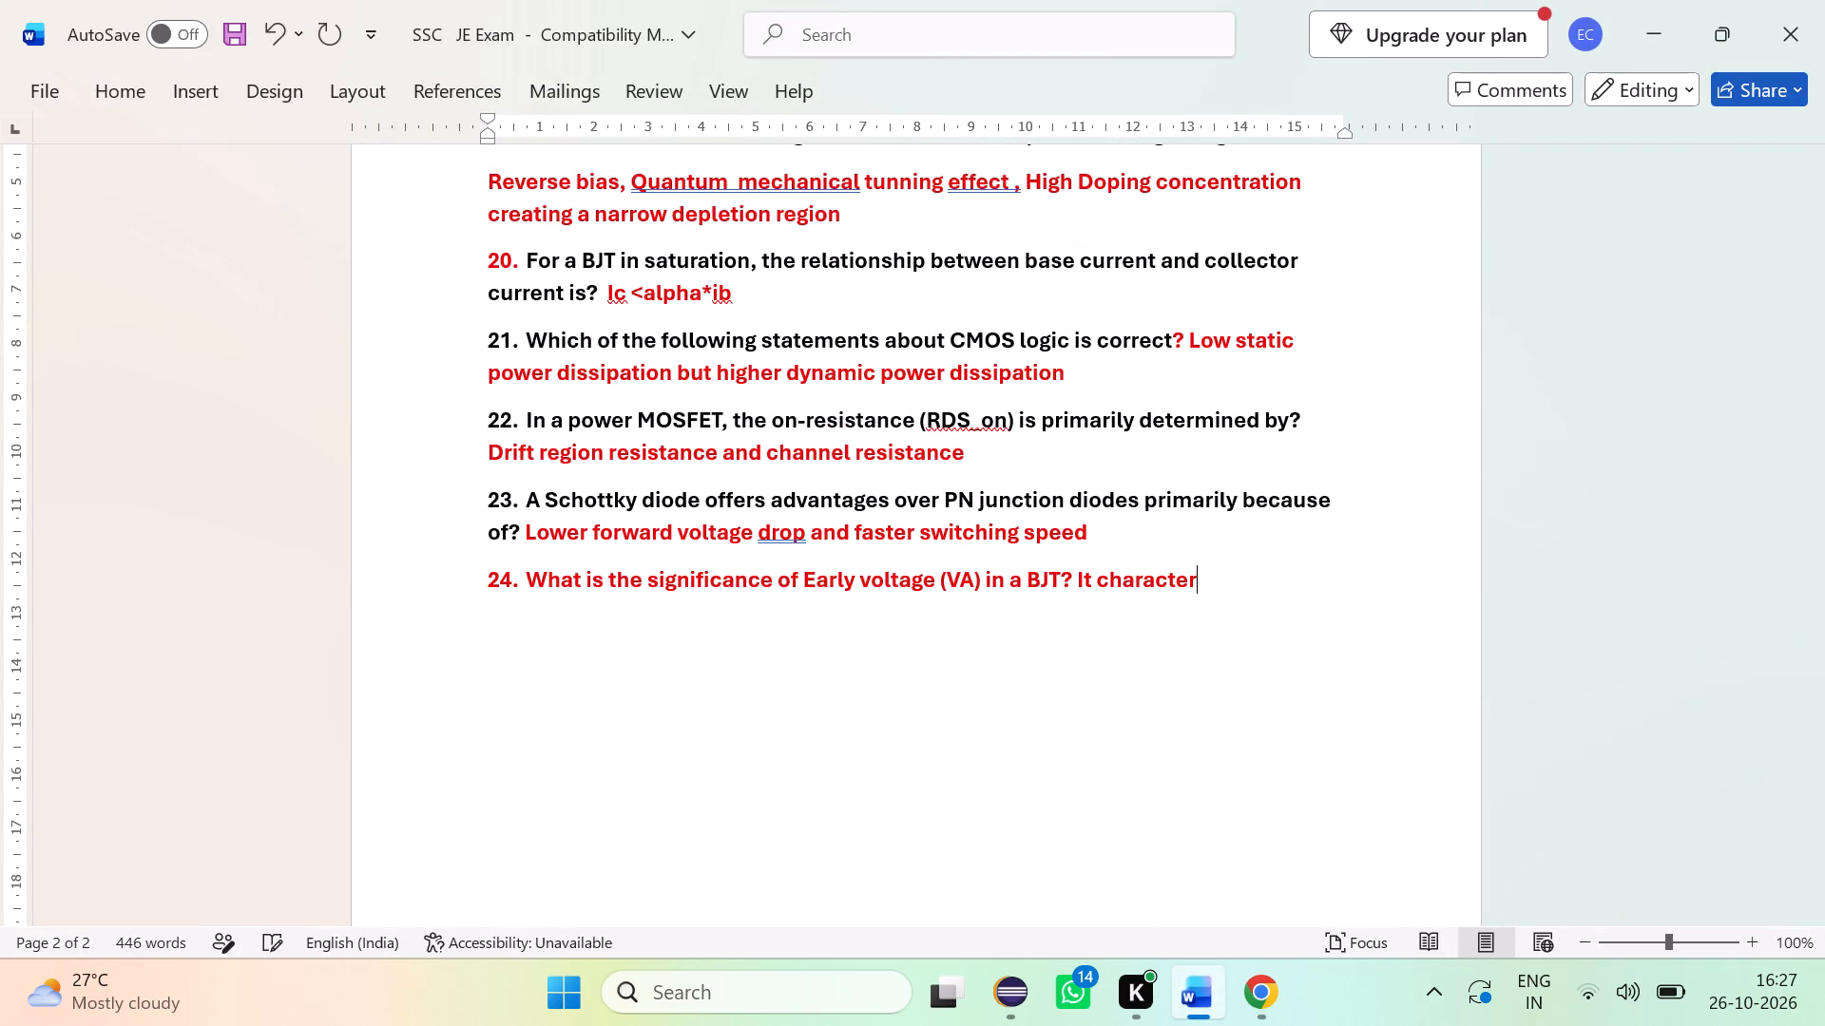
text(ize the slope)
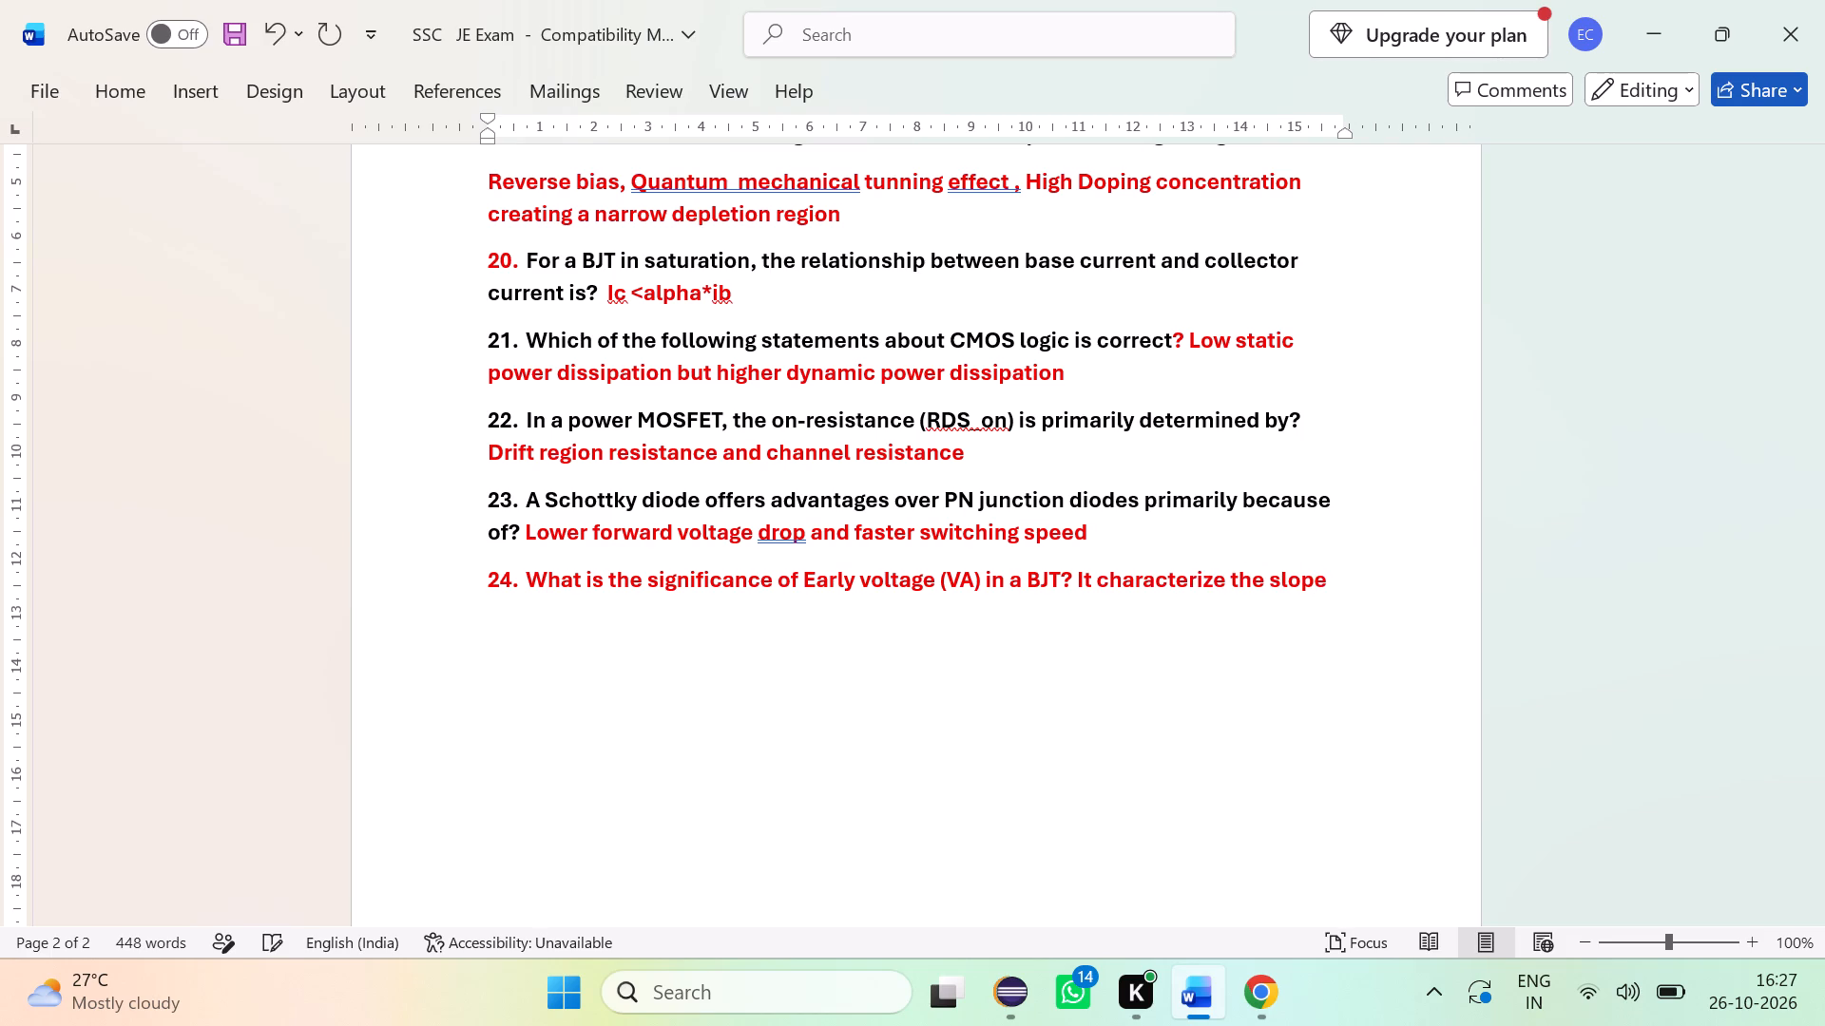
click(1261, 987)
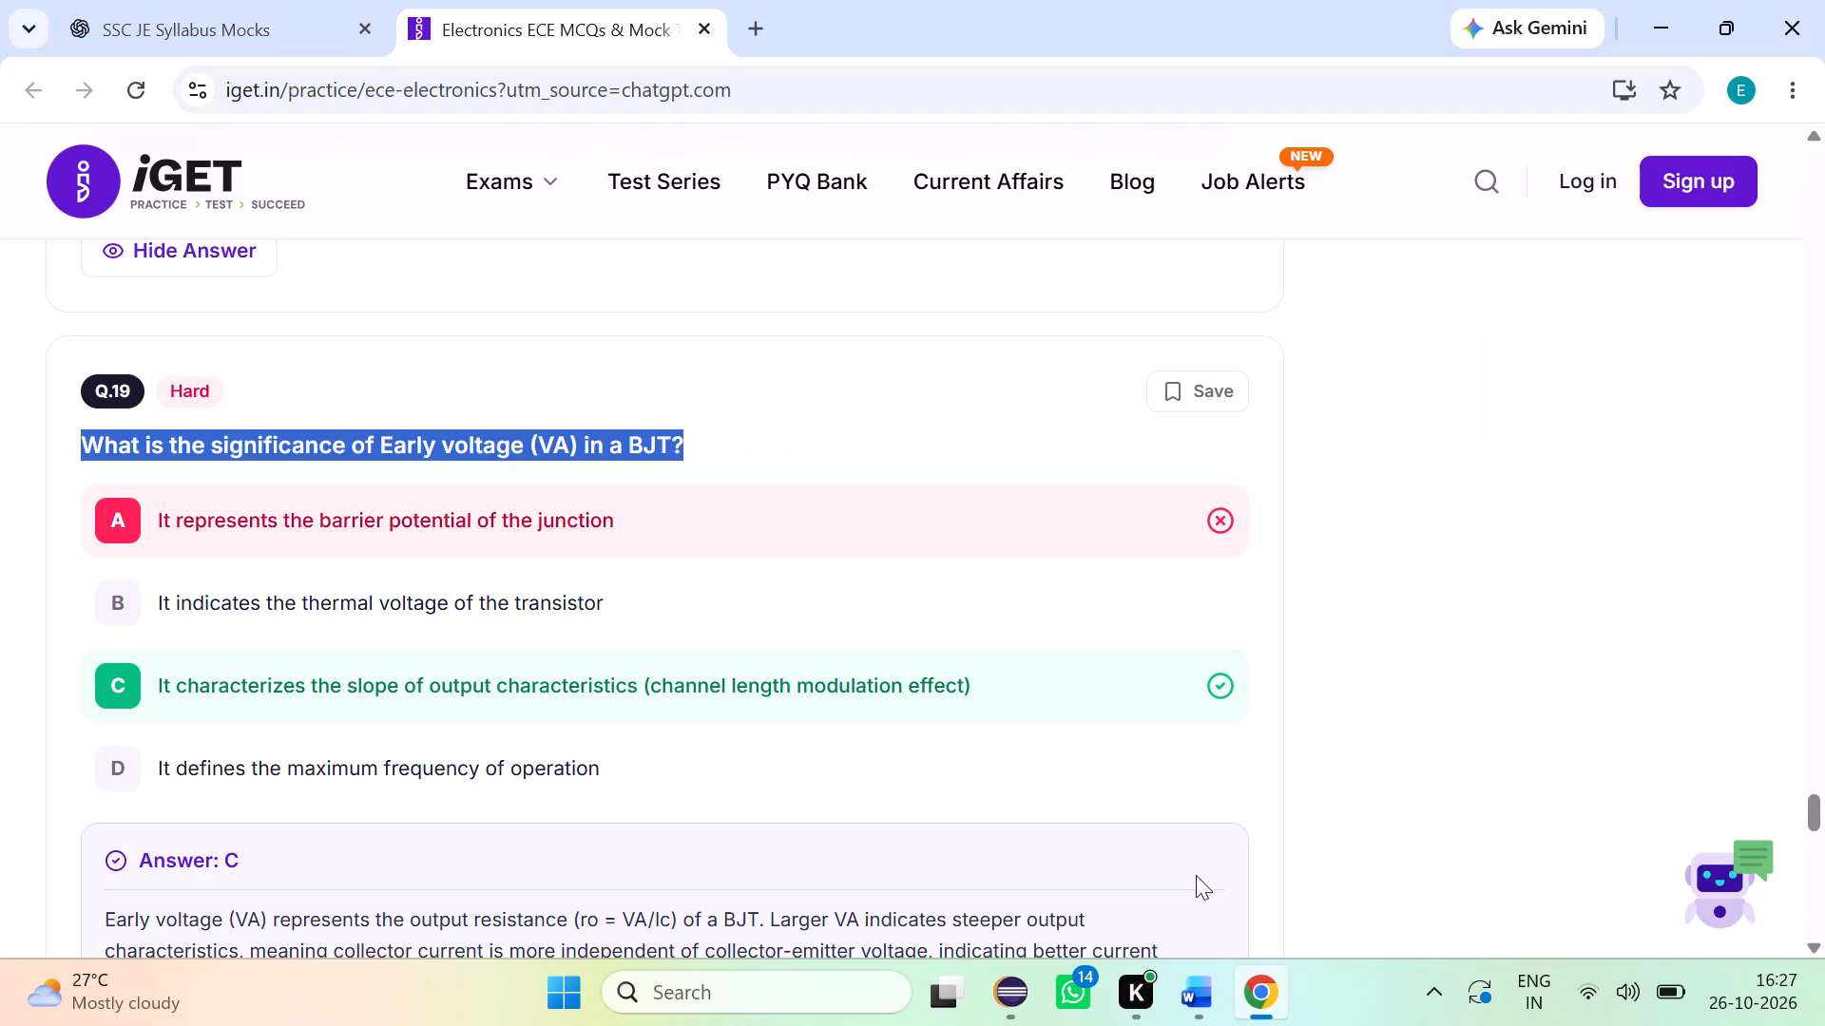
click(1207, 986)
key(space)
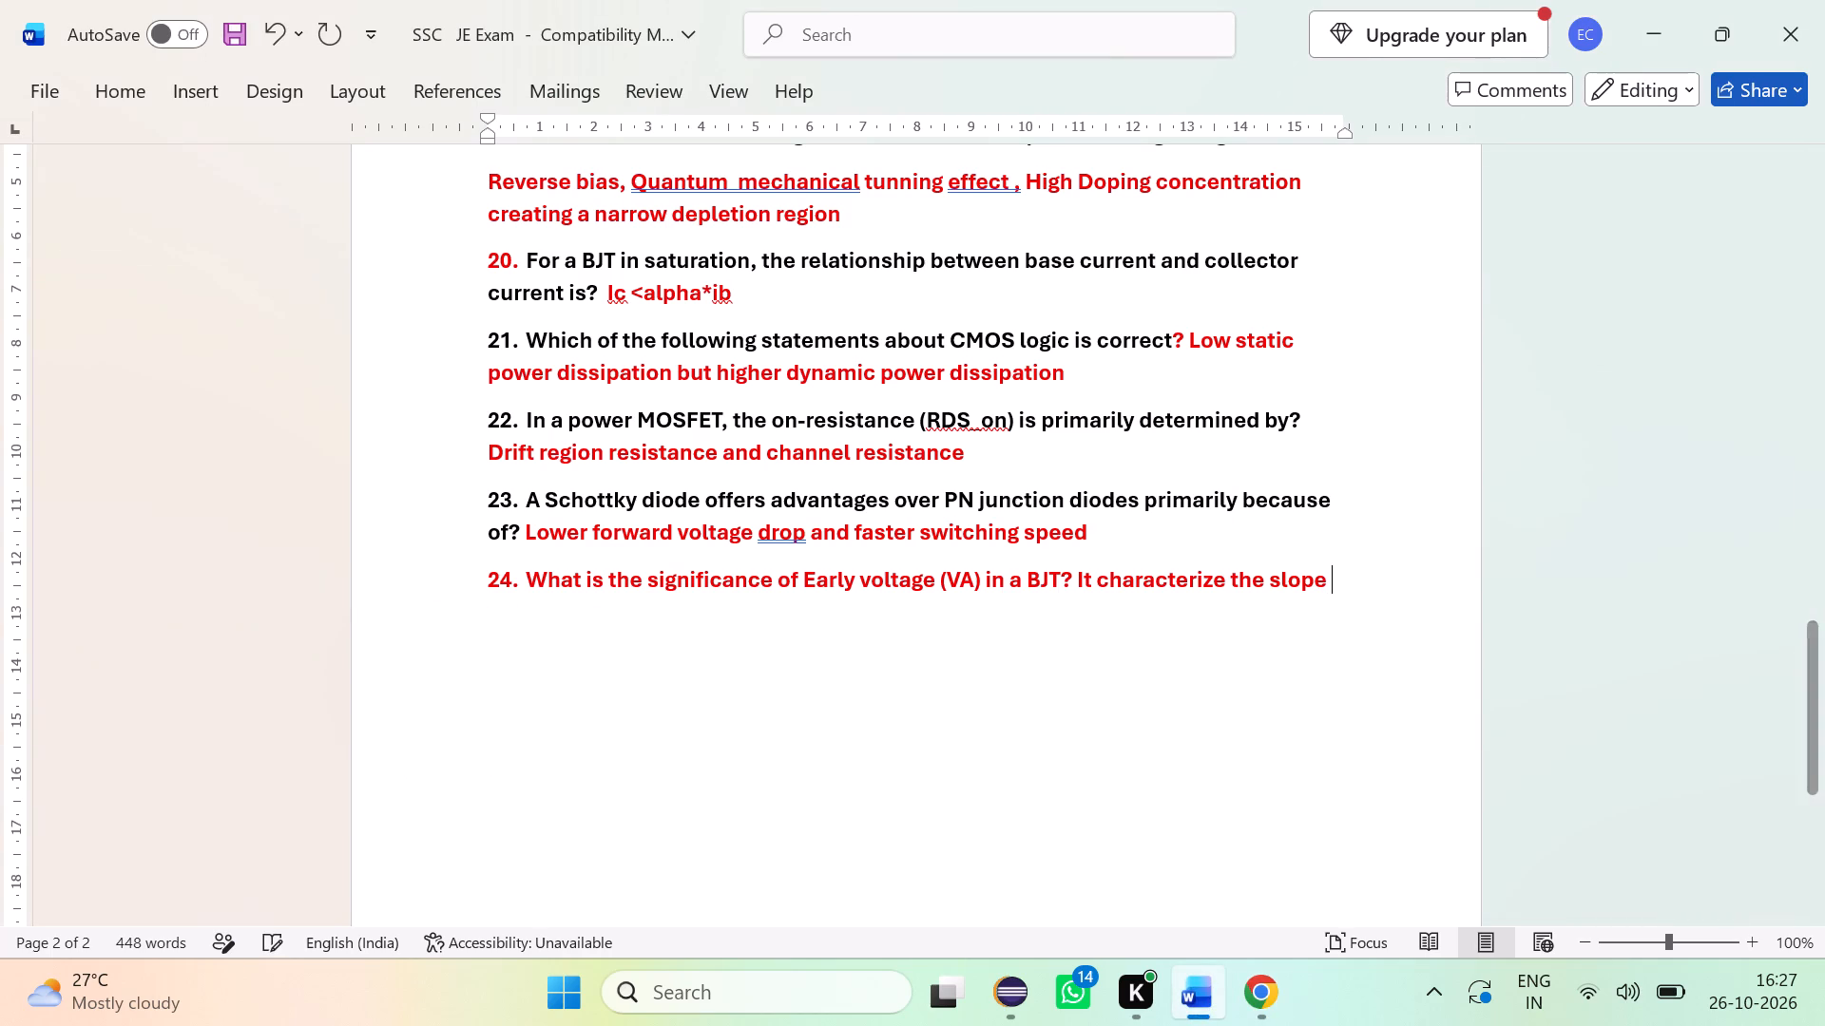
text(of p)
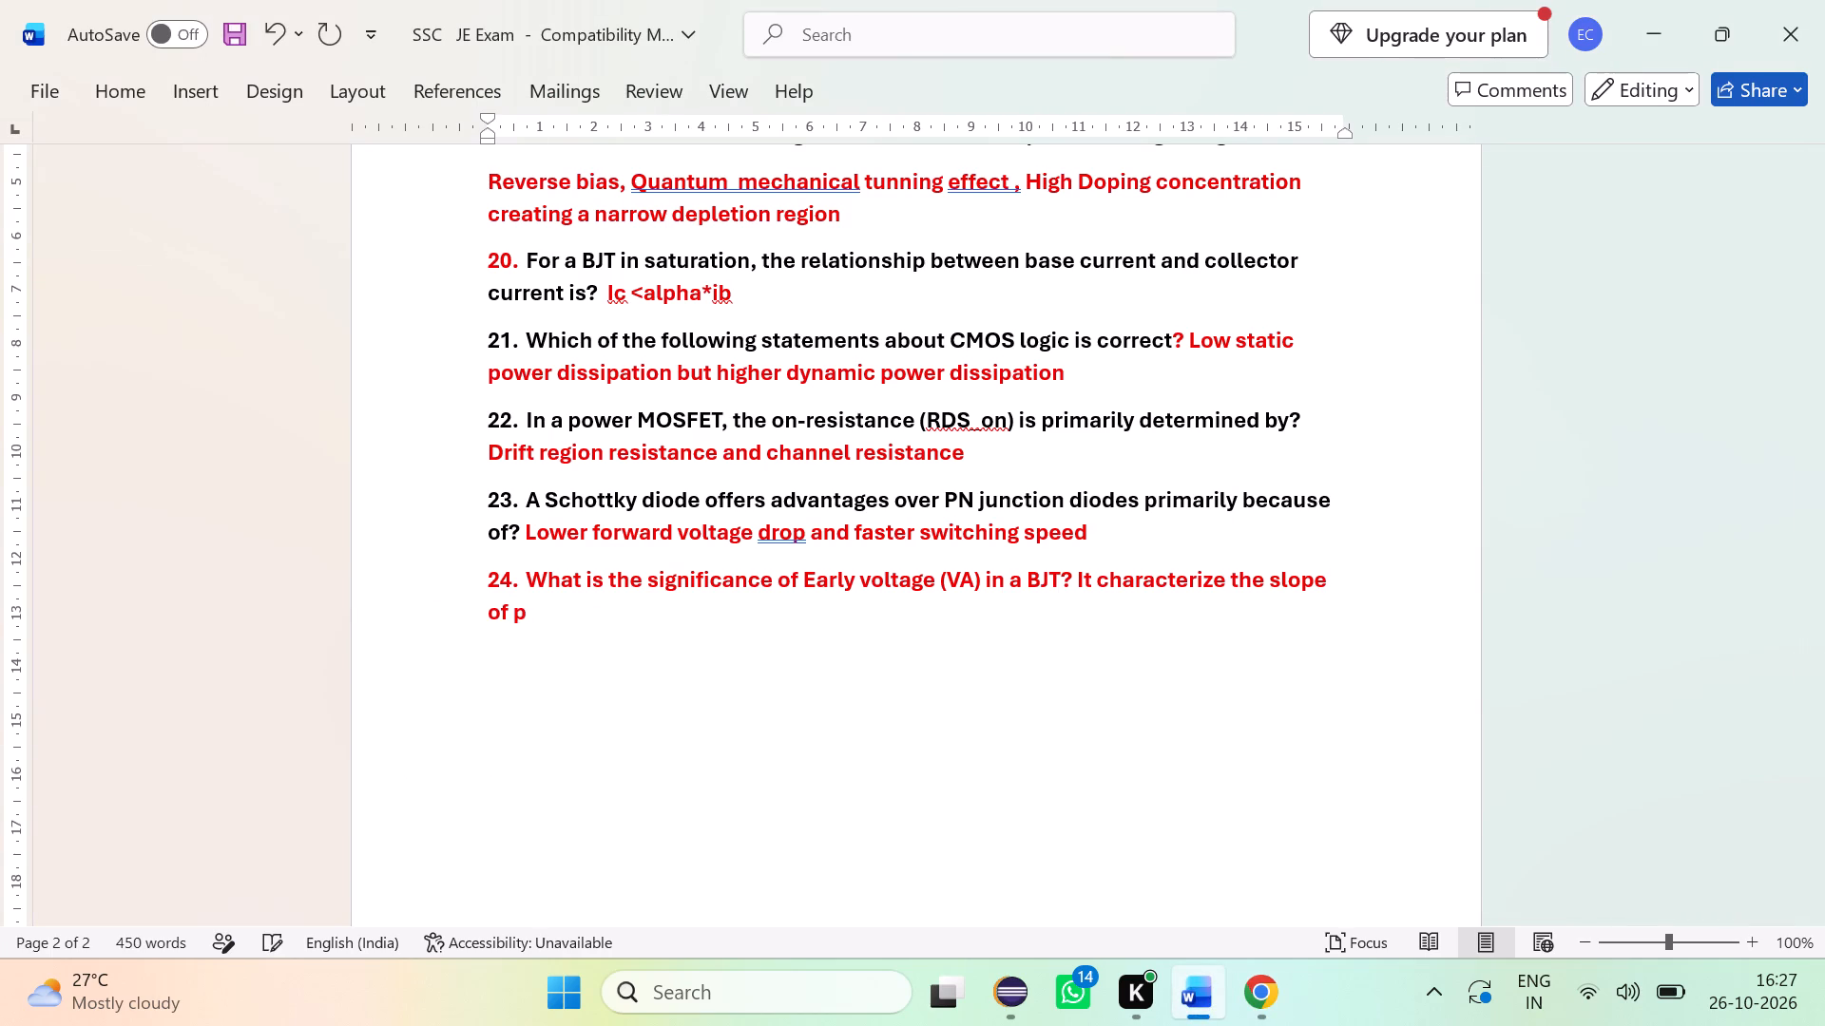
key(BackSpace)
text(output characteristics)
key(Return)
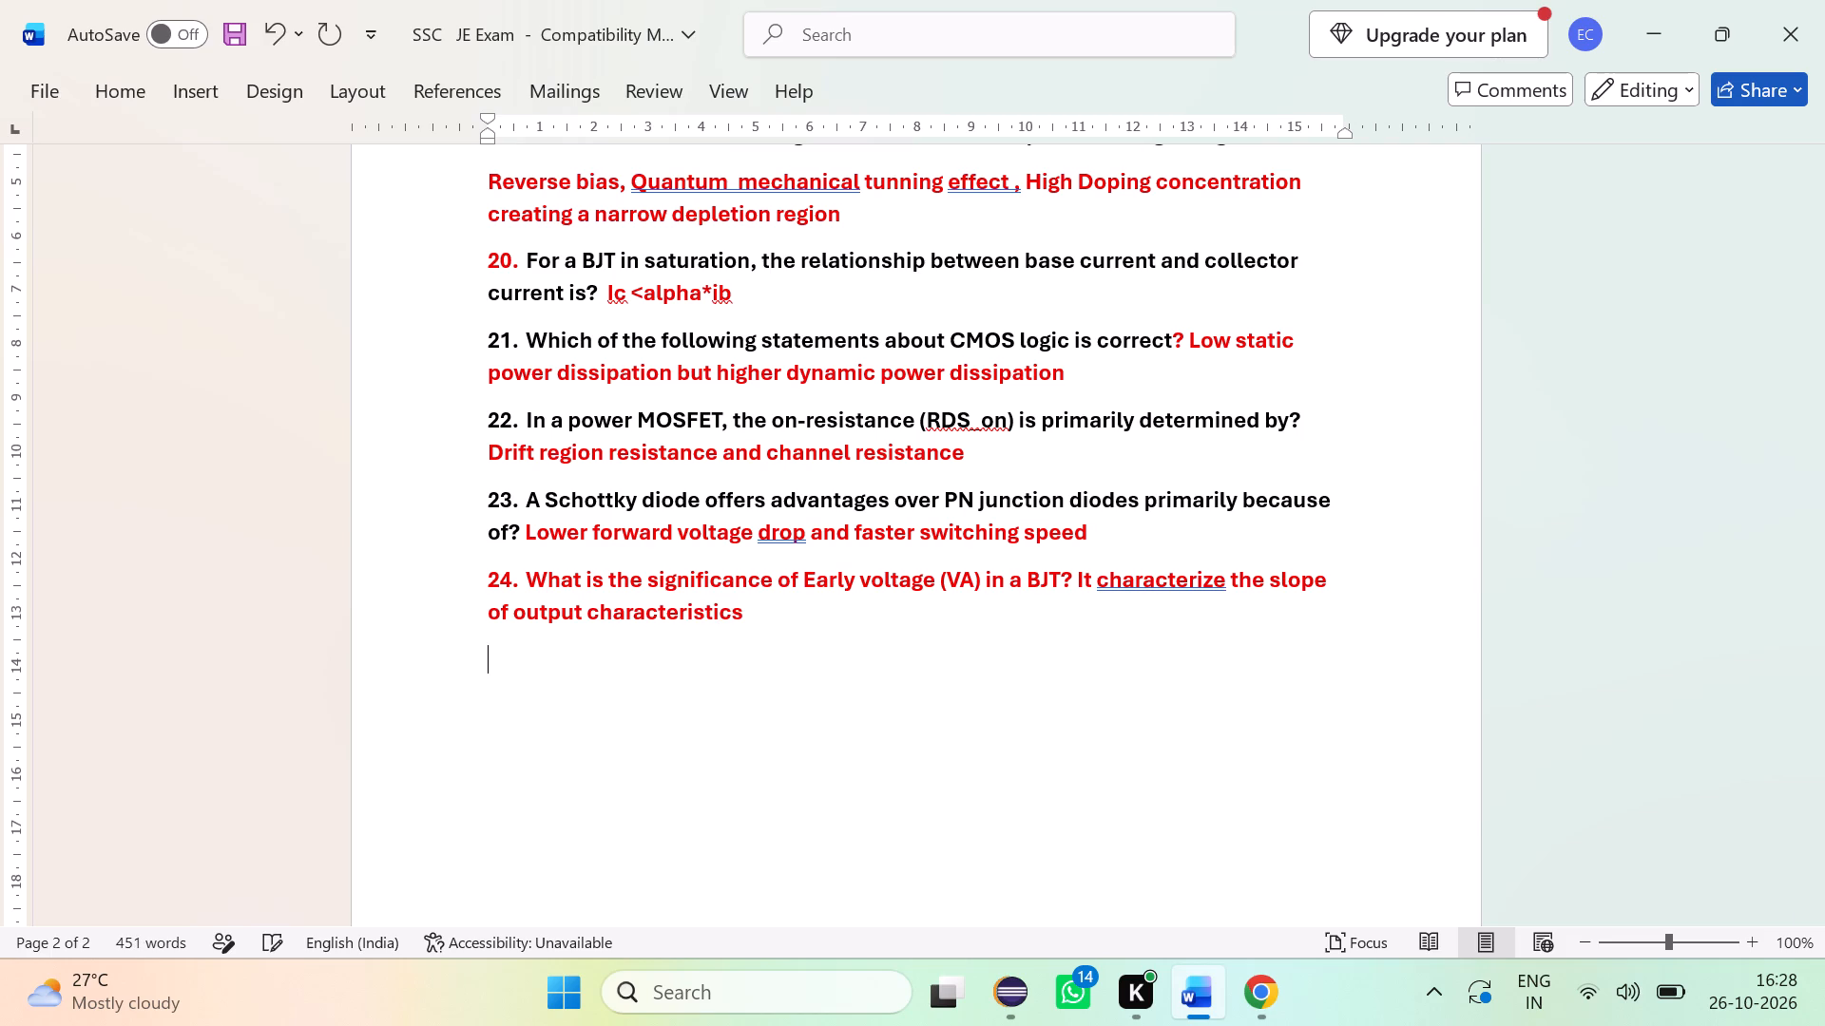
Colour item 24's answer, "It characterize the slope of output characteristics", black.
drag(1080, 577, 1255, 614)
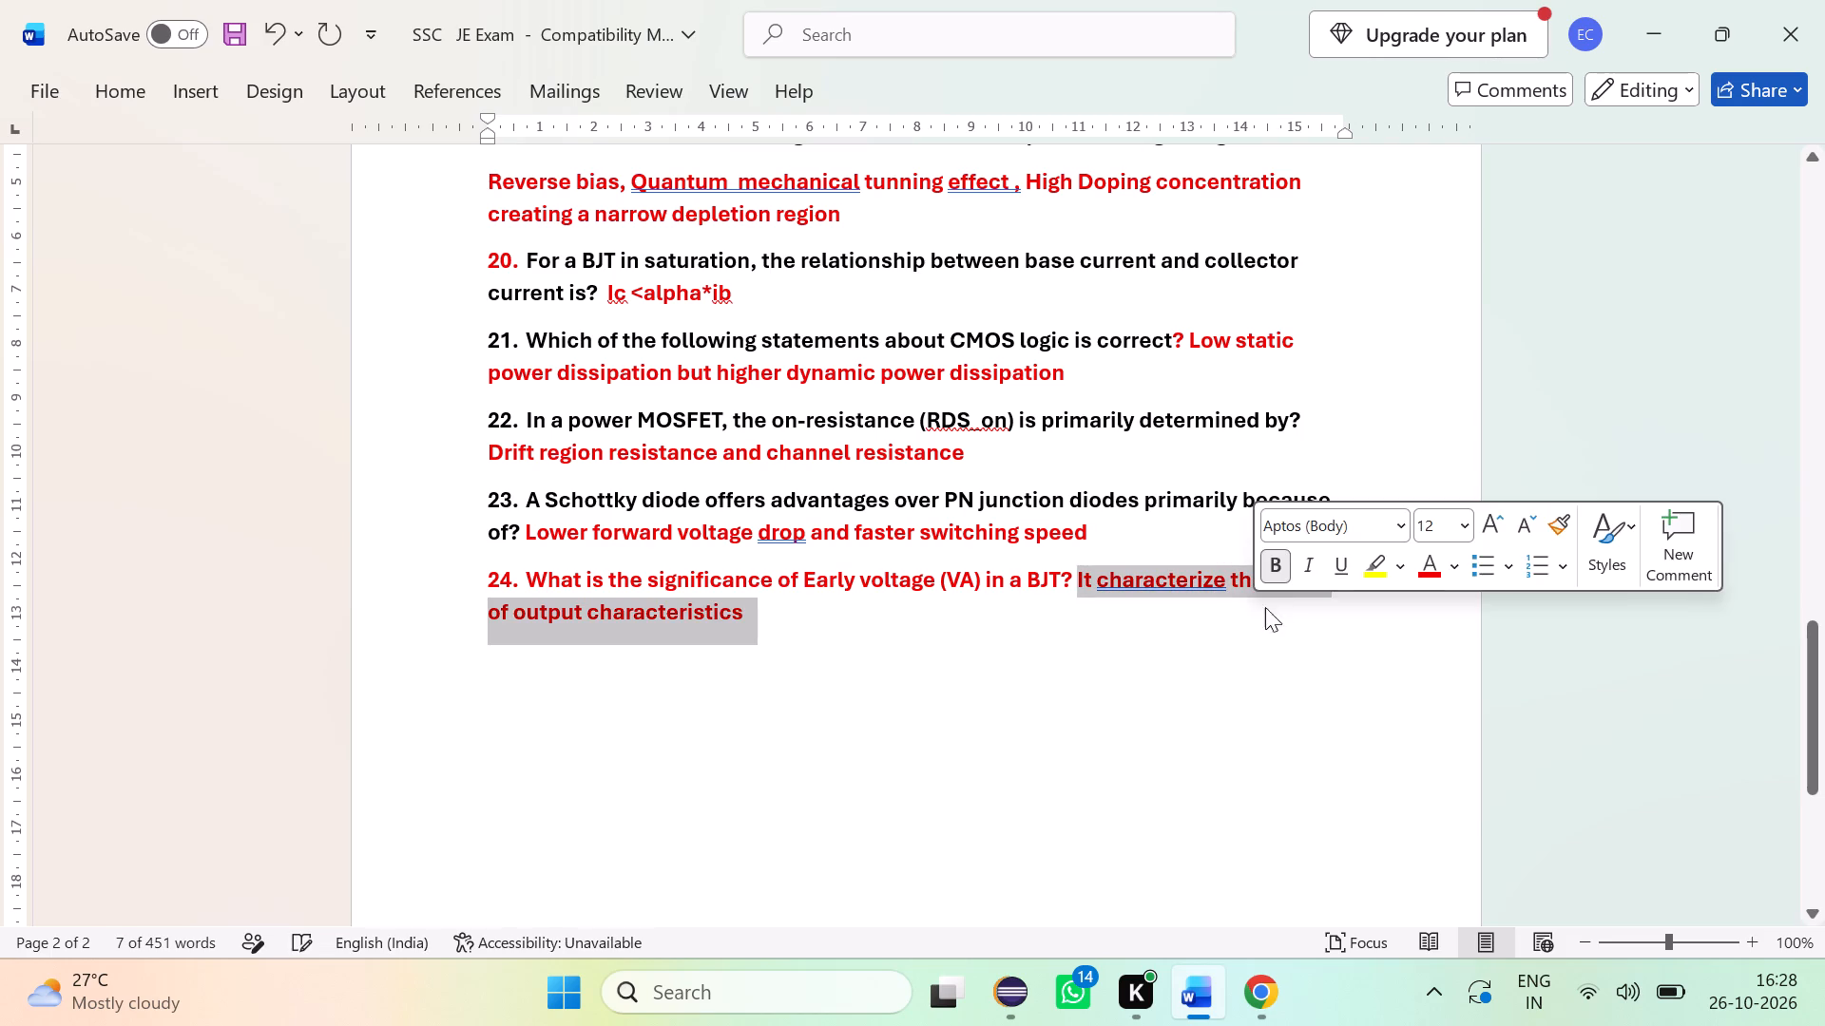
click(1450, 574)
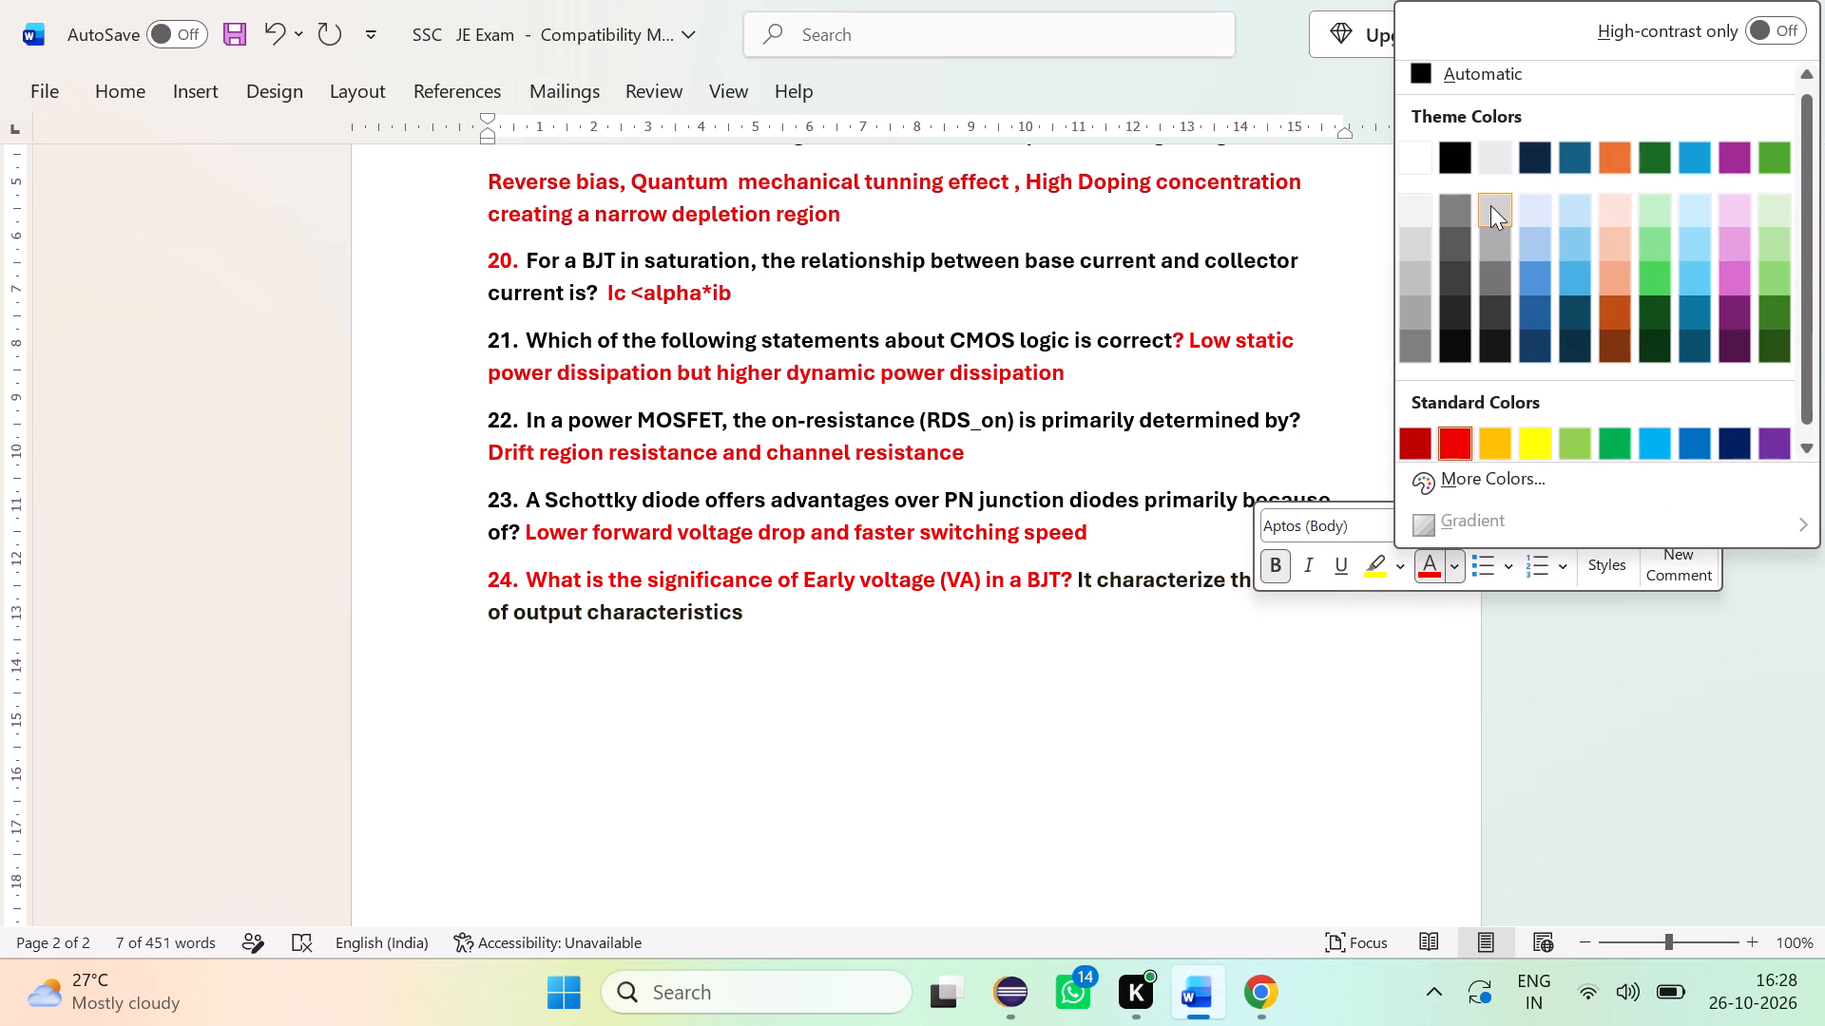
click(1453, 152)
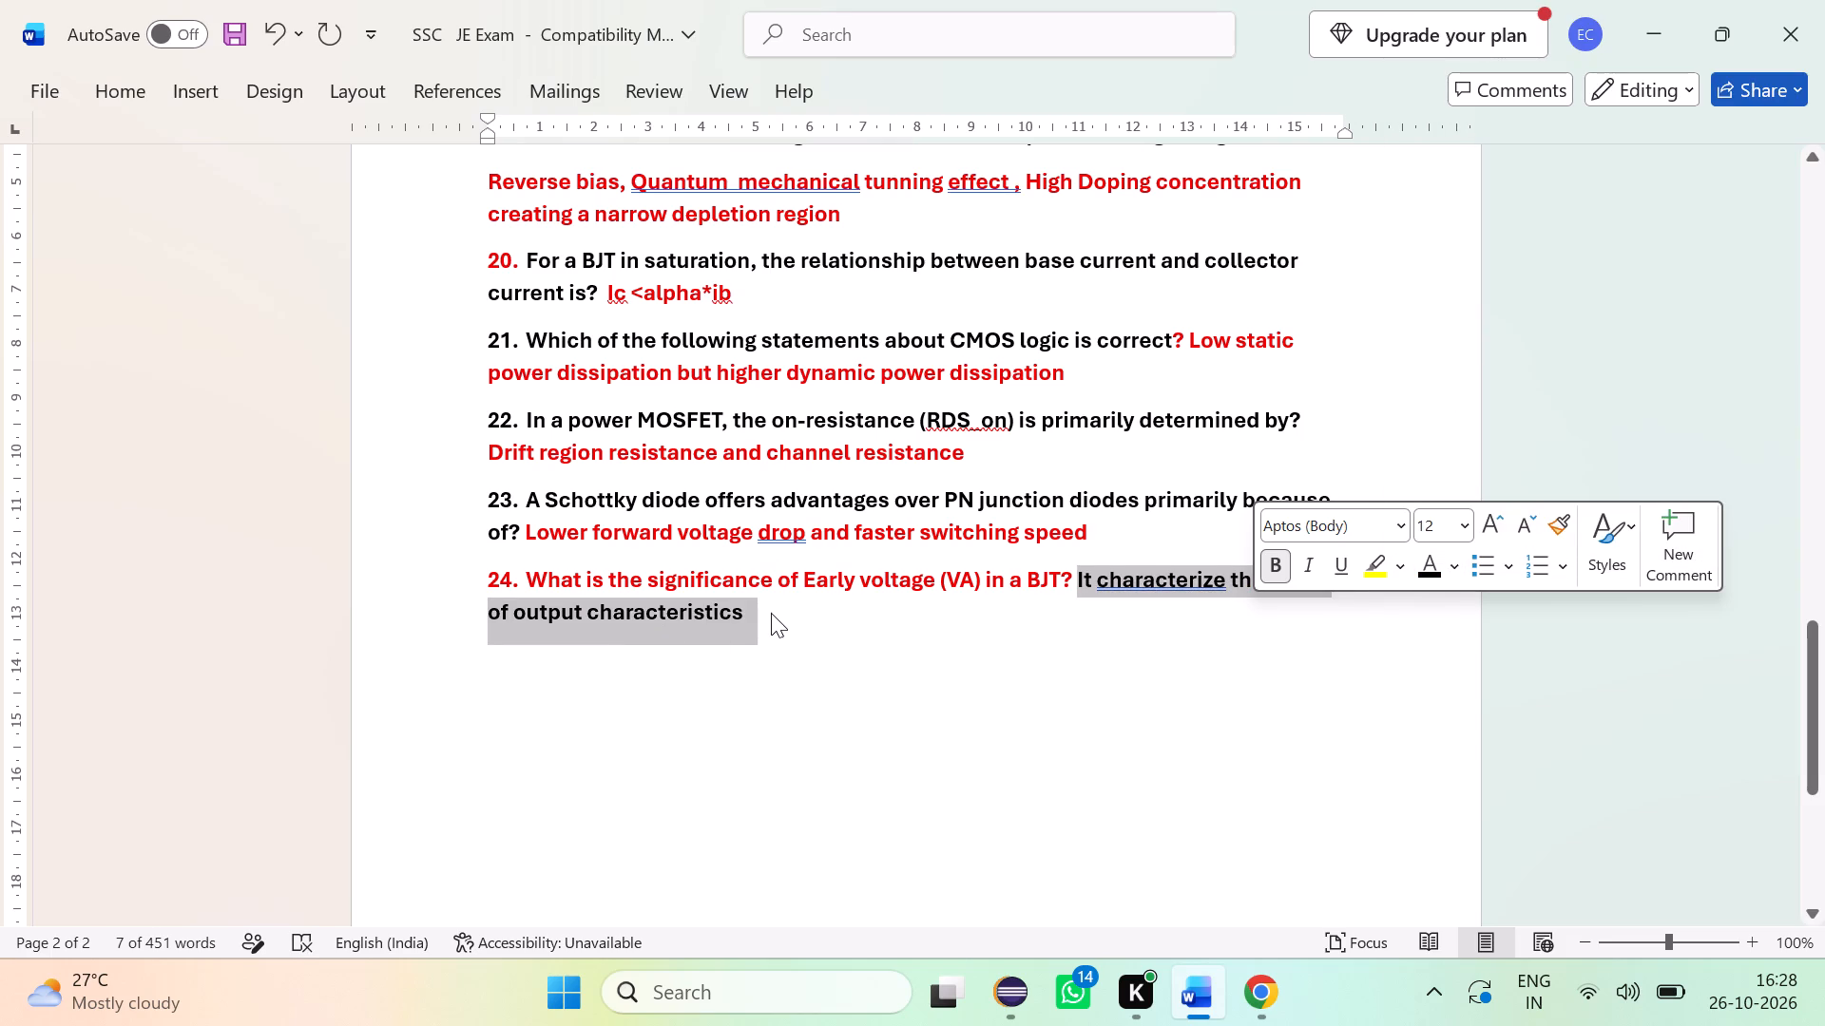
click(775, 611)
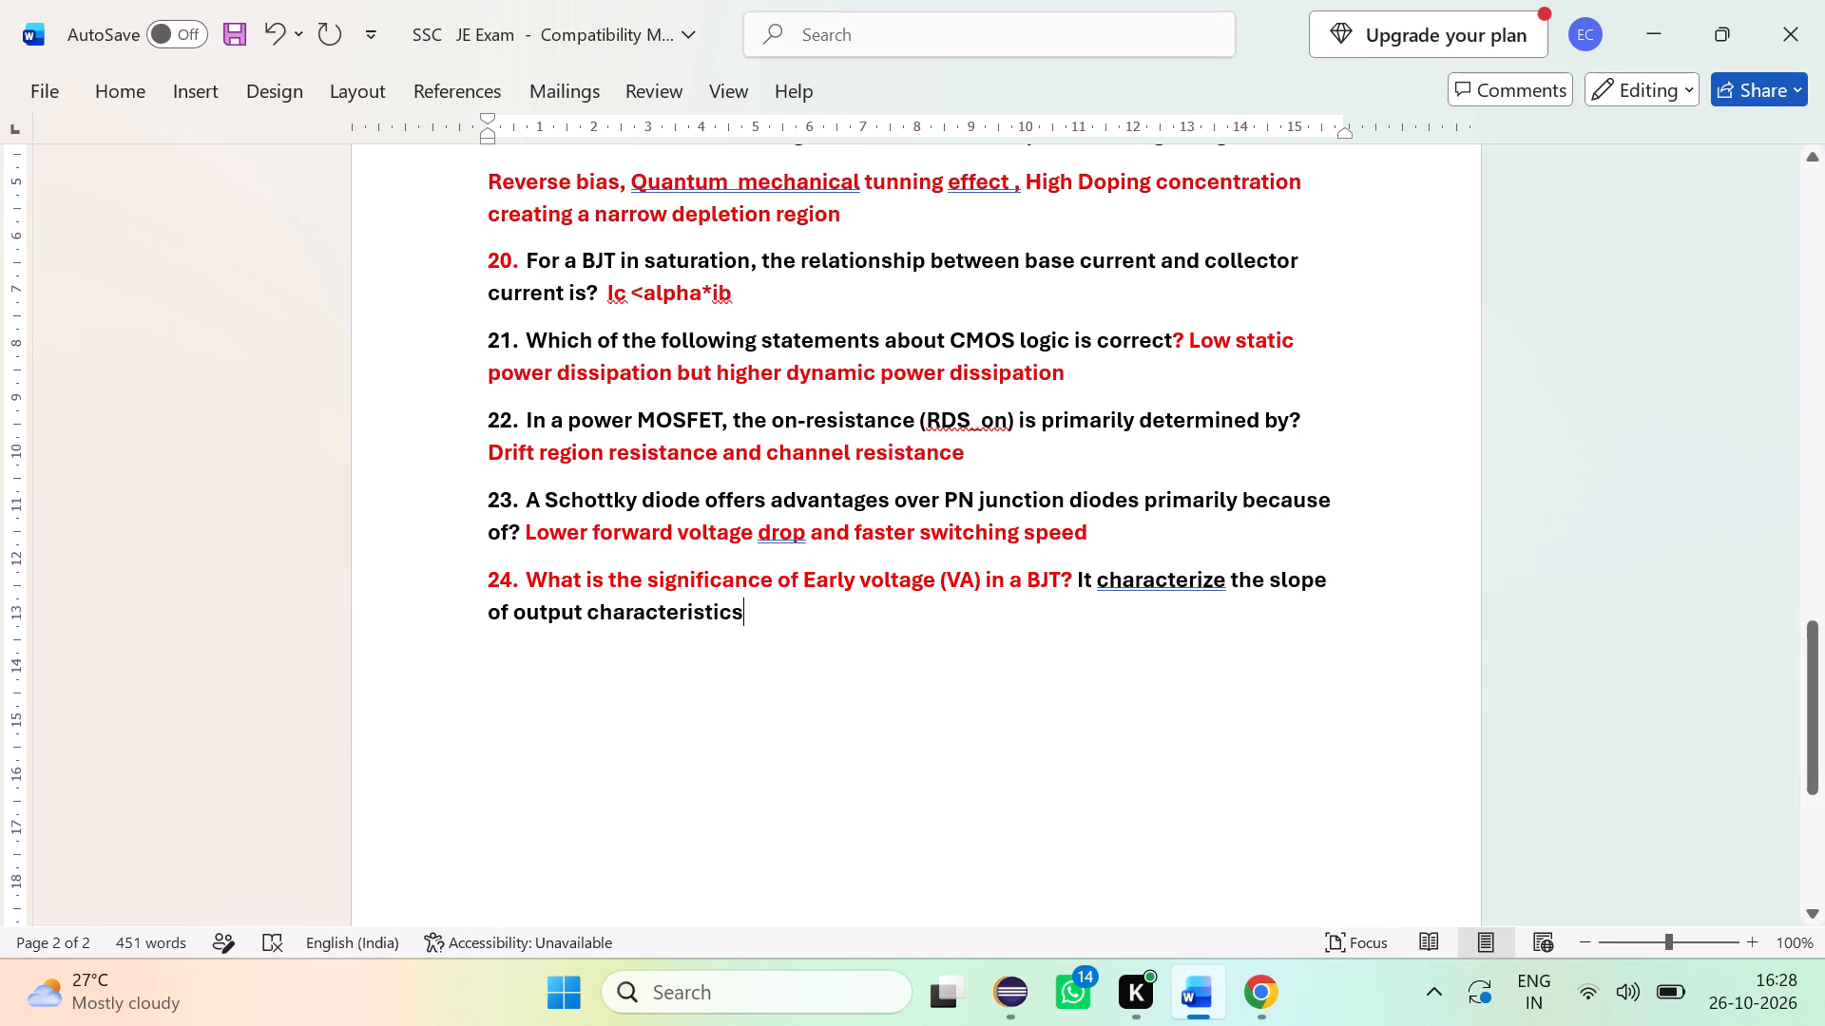
Colour item 24's number and question, "What is the significance of Early voltage (VA) in a BJT?", black.
drag(479, 579, 698, 565)
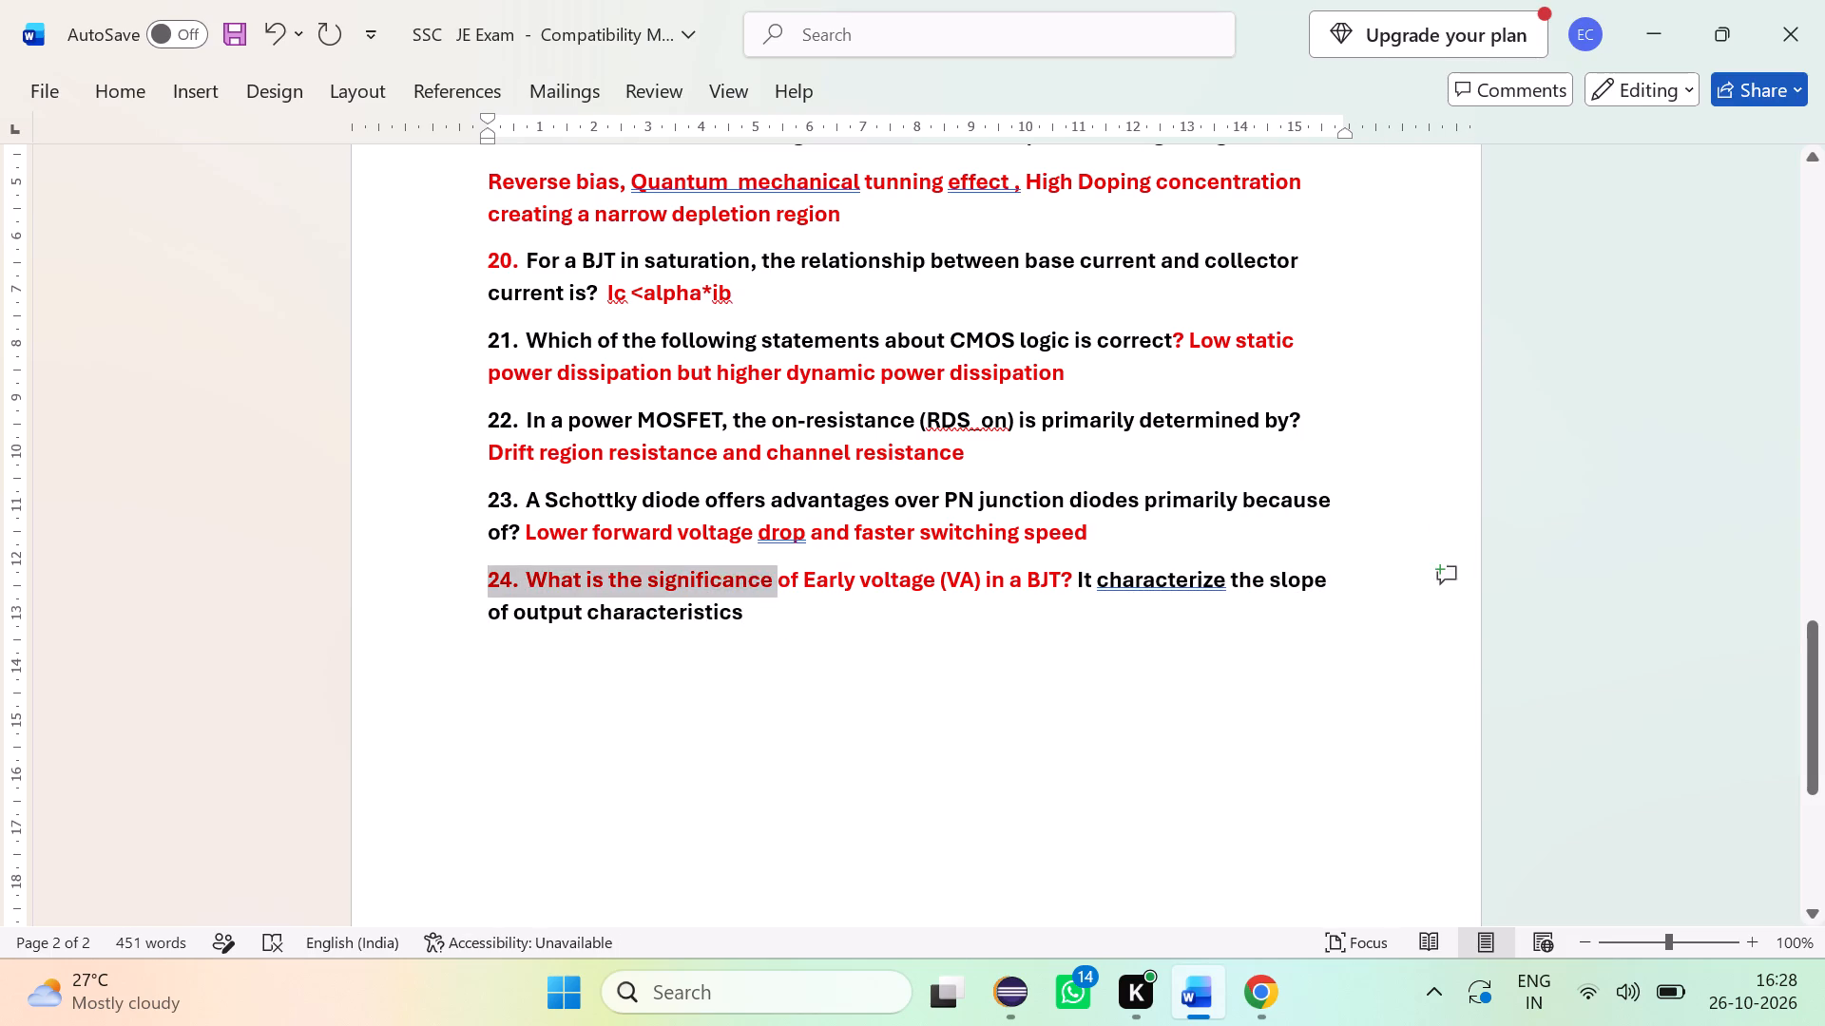
drag(698, 565, 1069, 584)
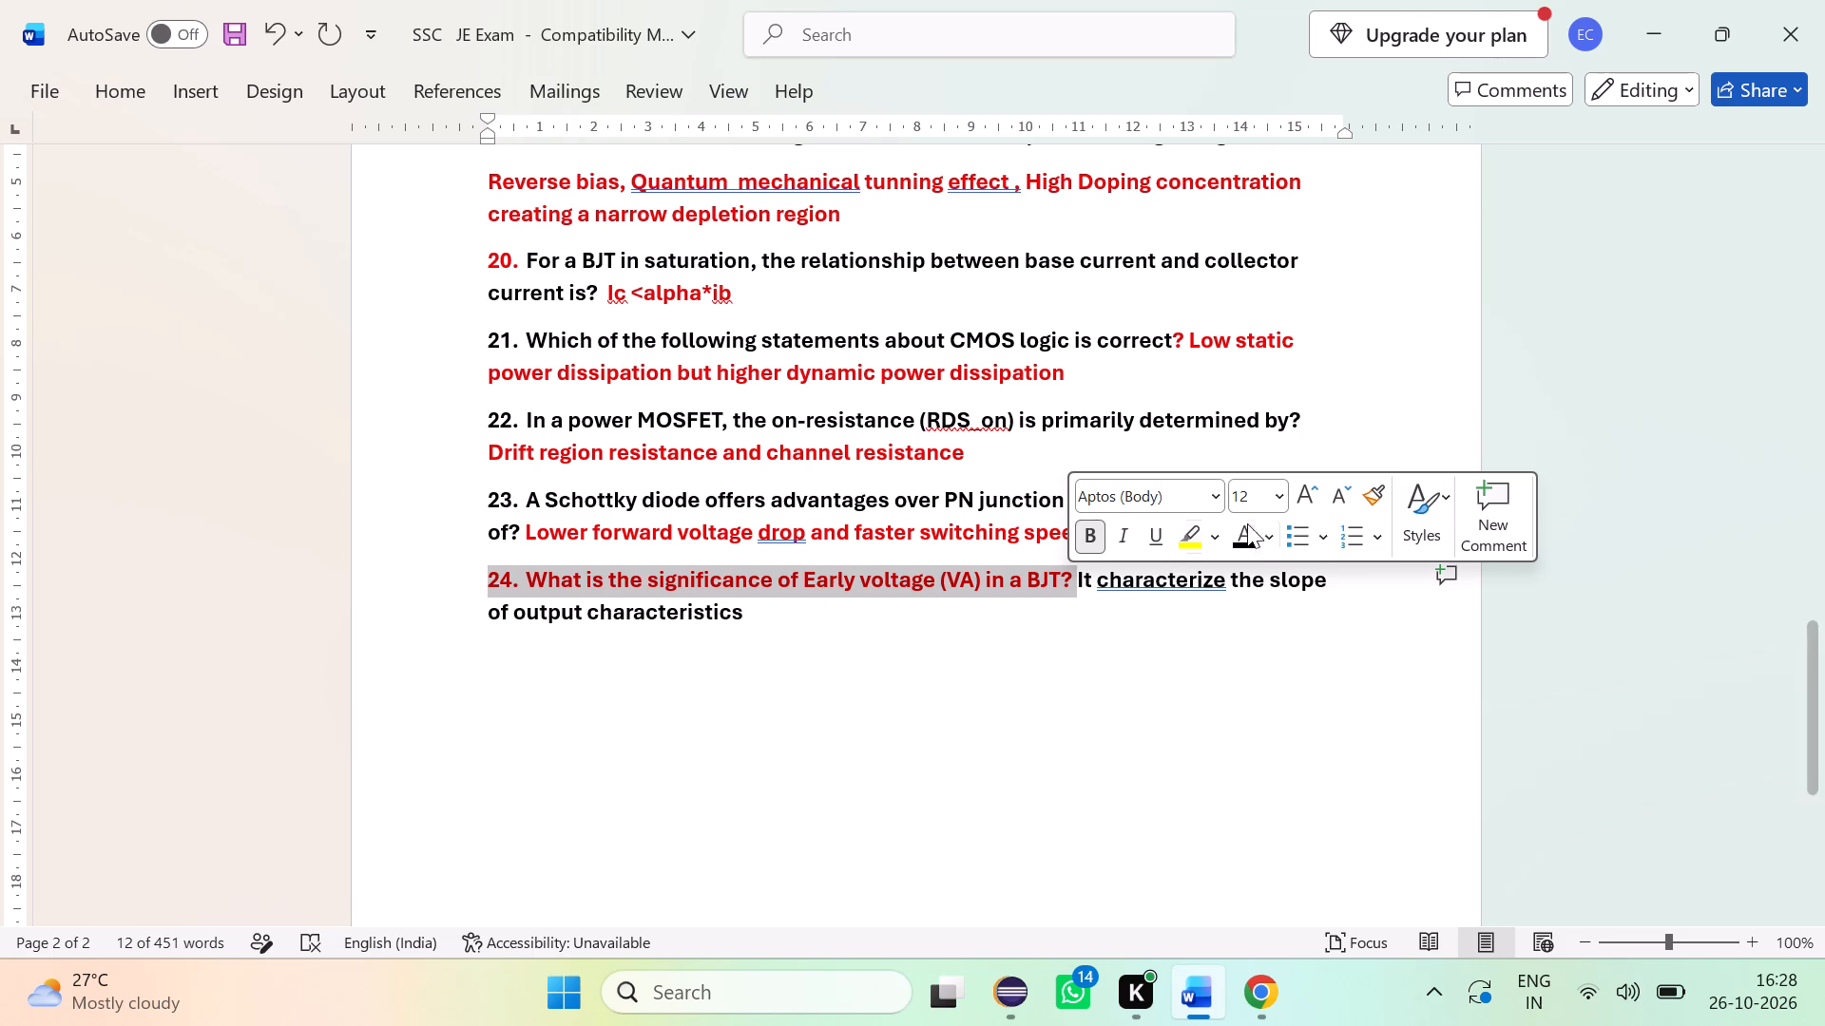
click(1265, 537)
click(1291, 411)
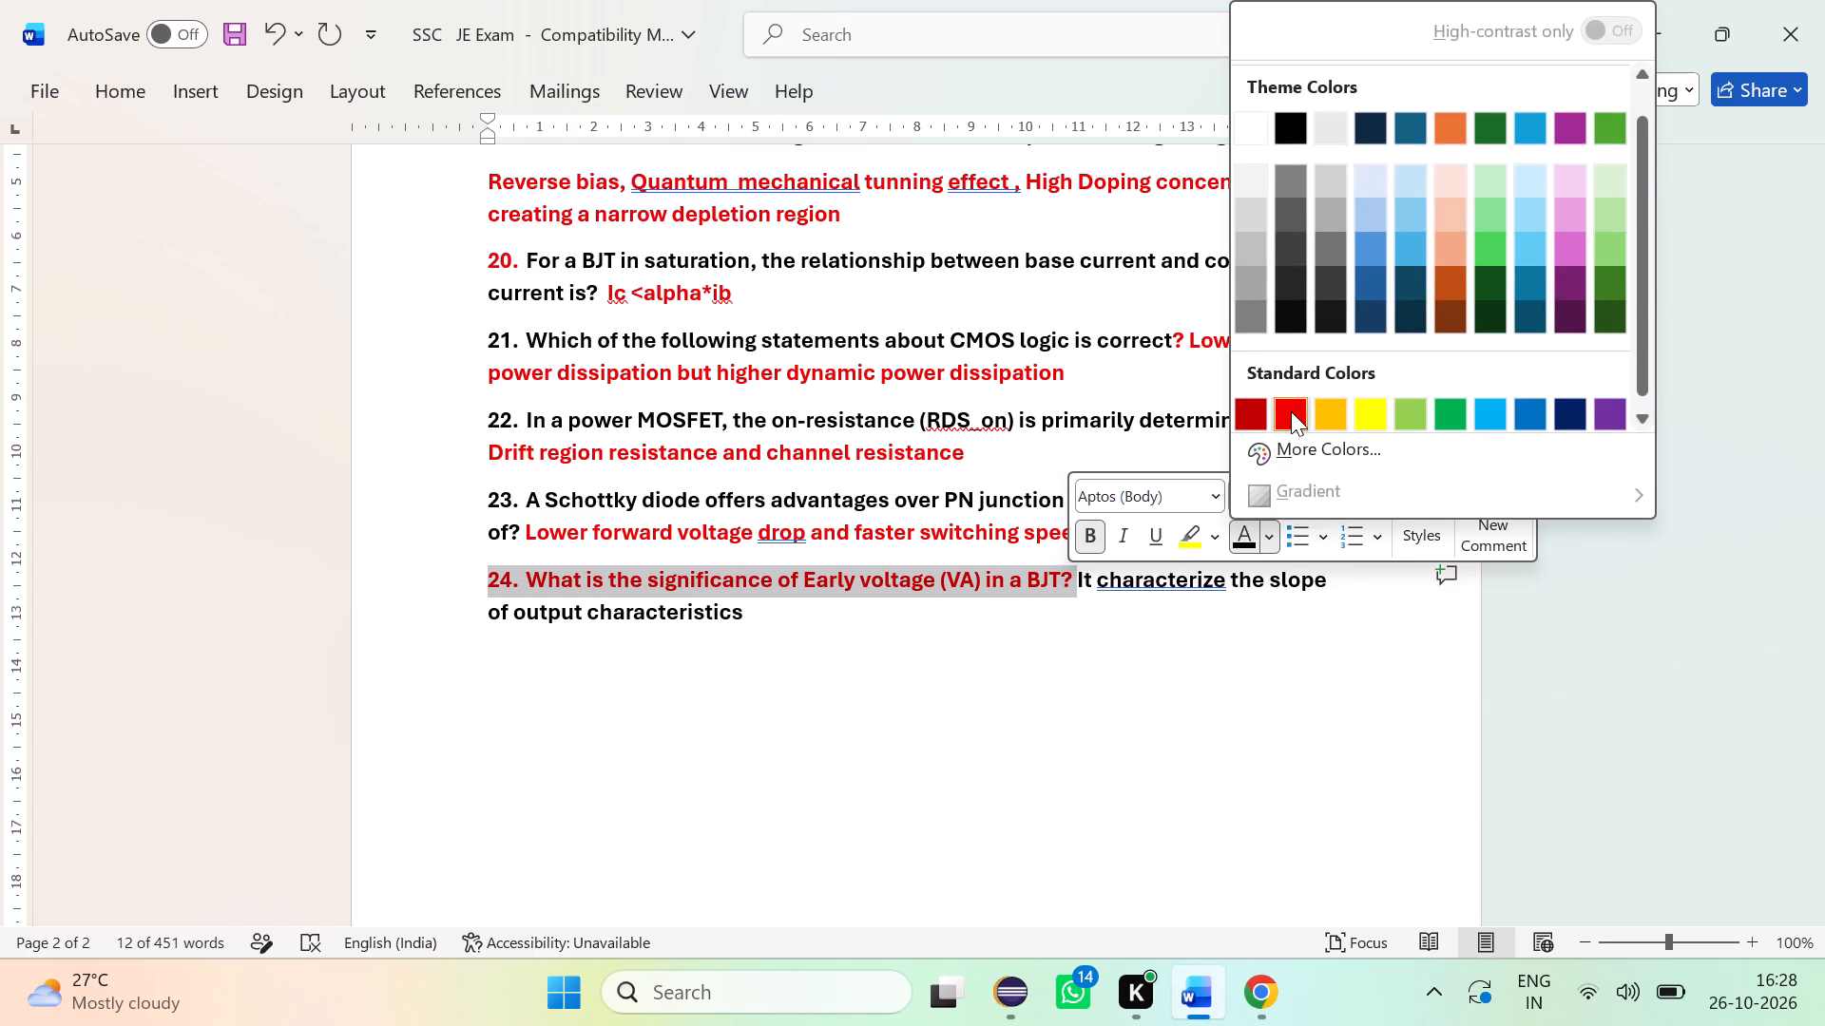
click(1271, 549)
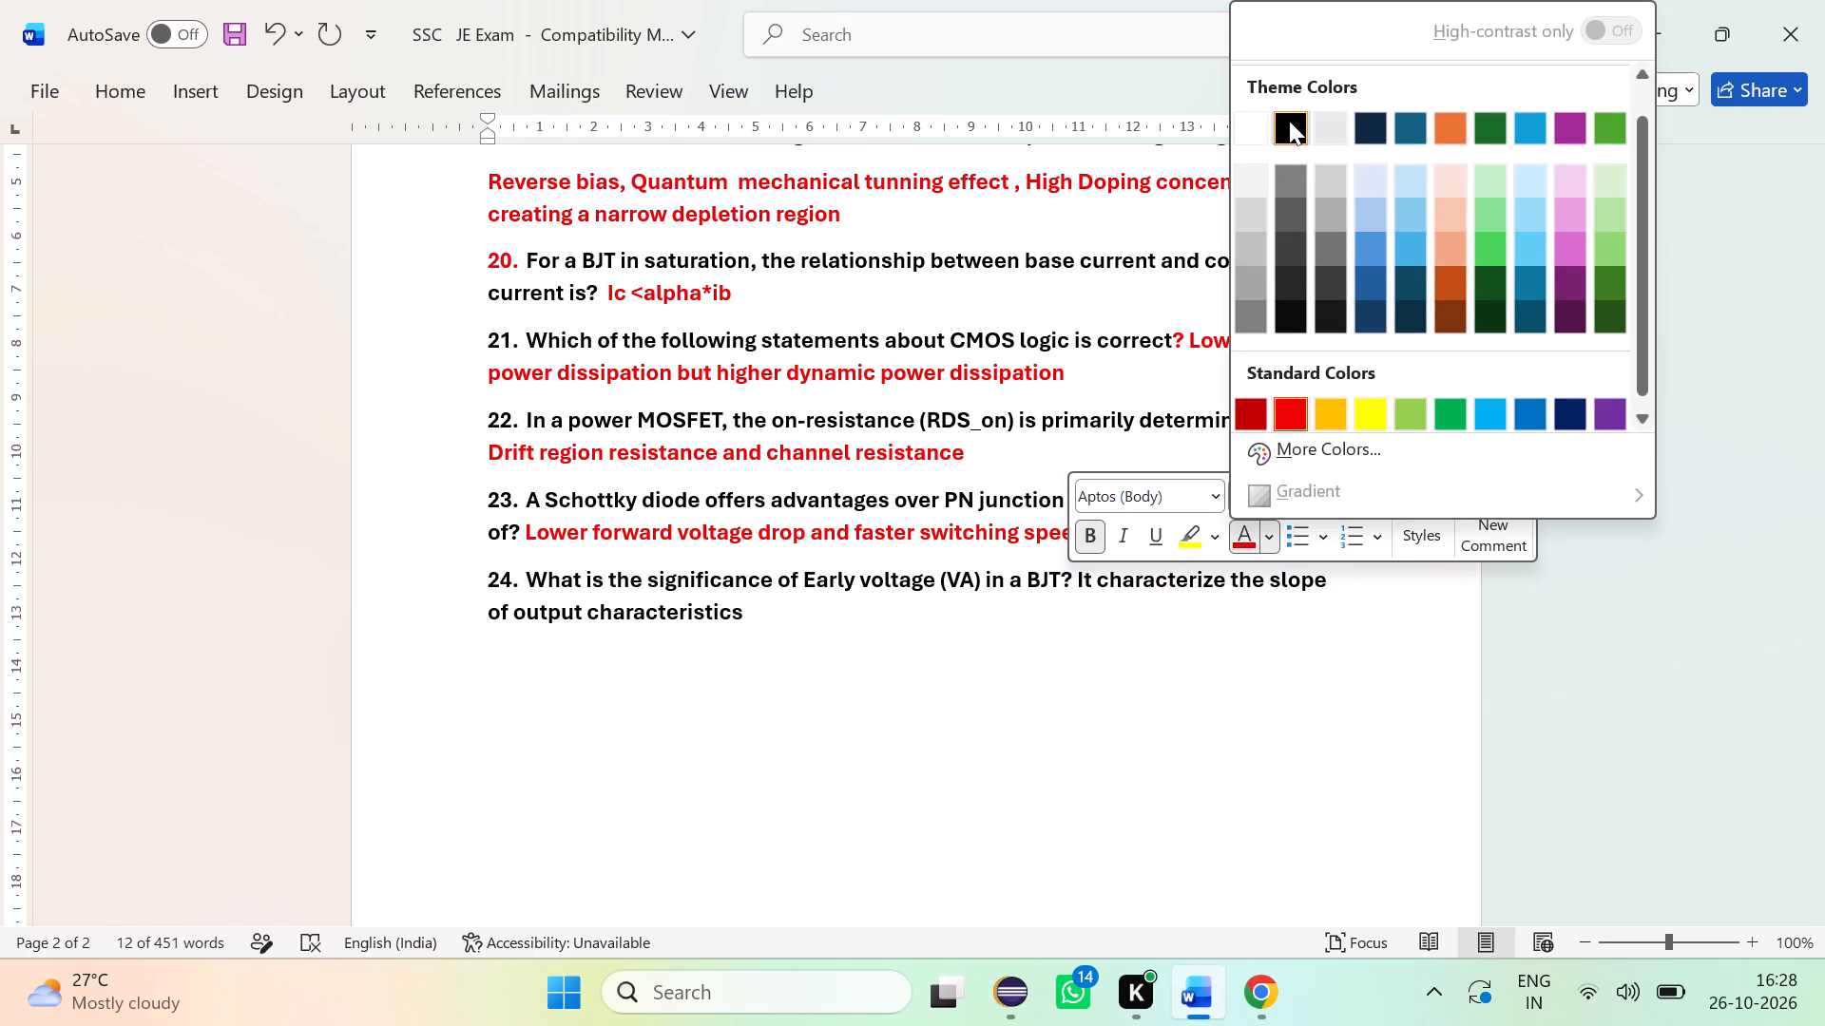
click(1289, 121)
Colour item 24's answer, "It characterize the slope of output characteristics", red.
click(1076, 581)
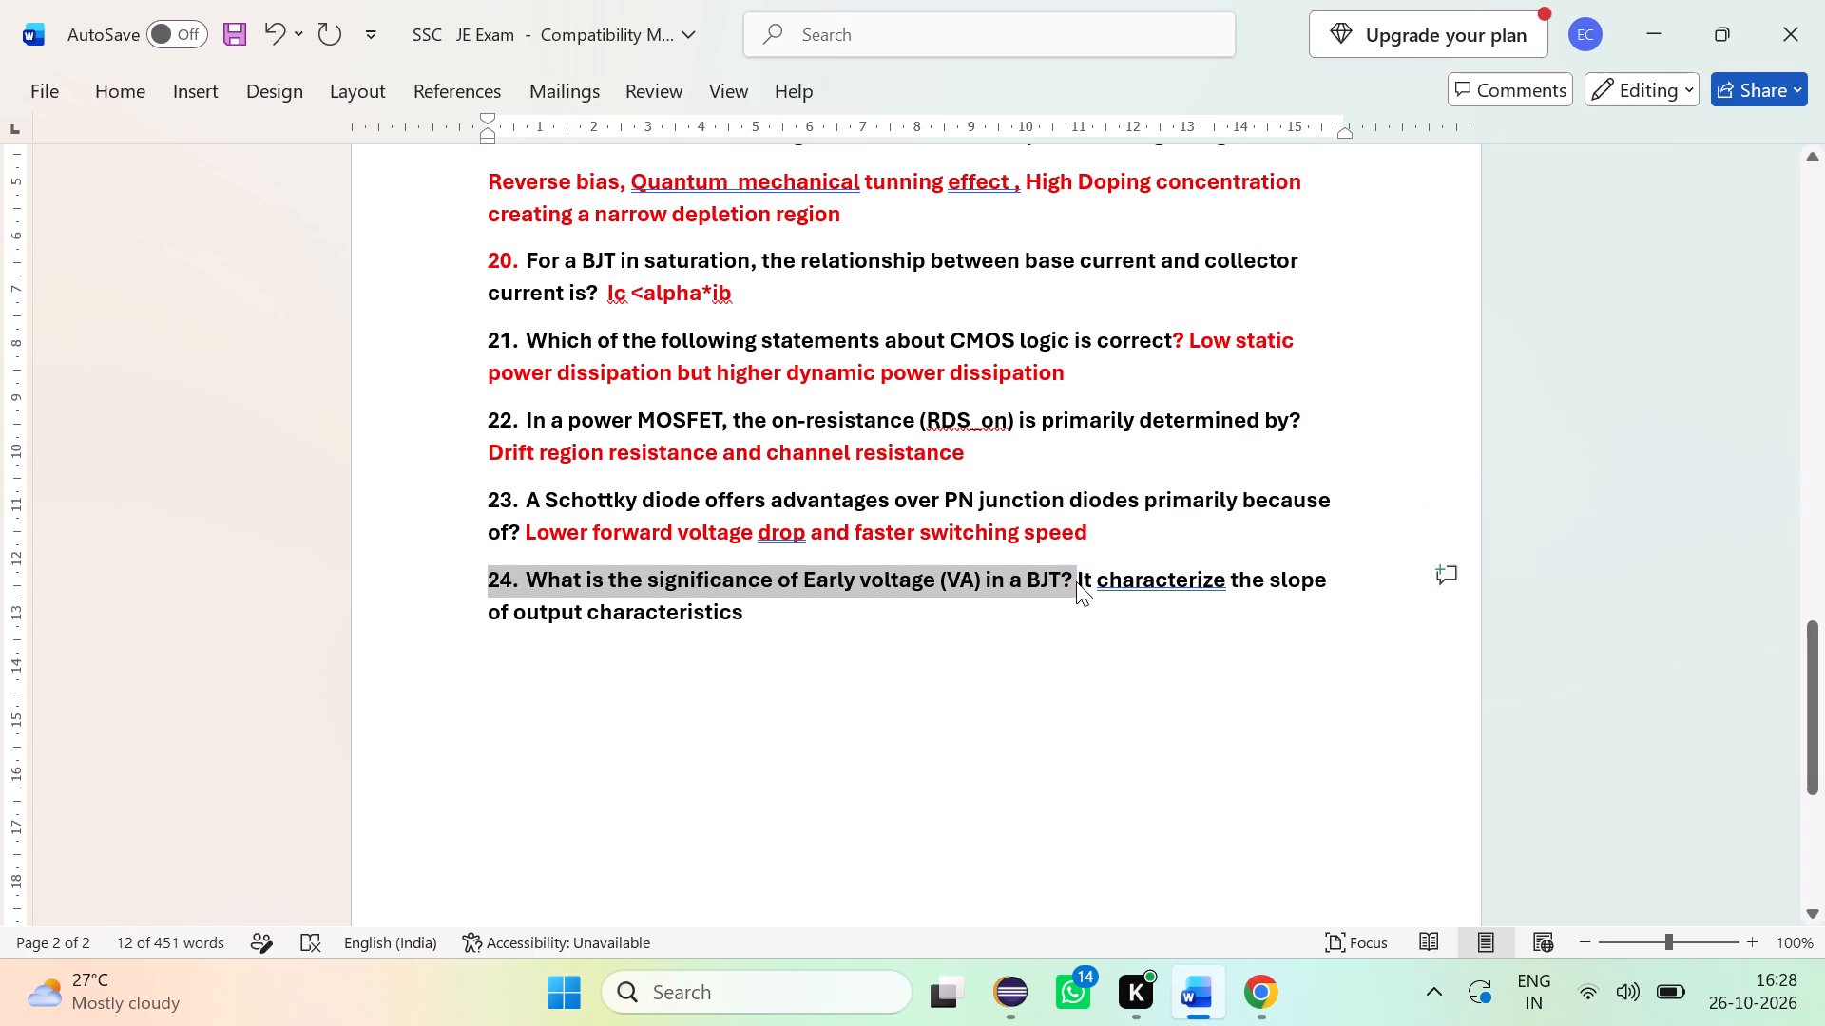
drag(1083, 579, 1086, 579)
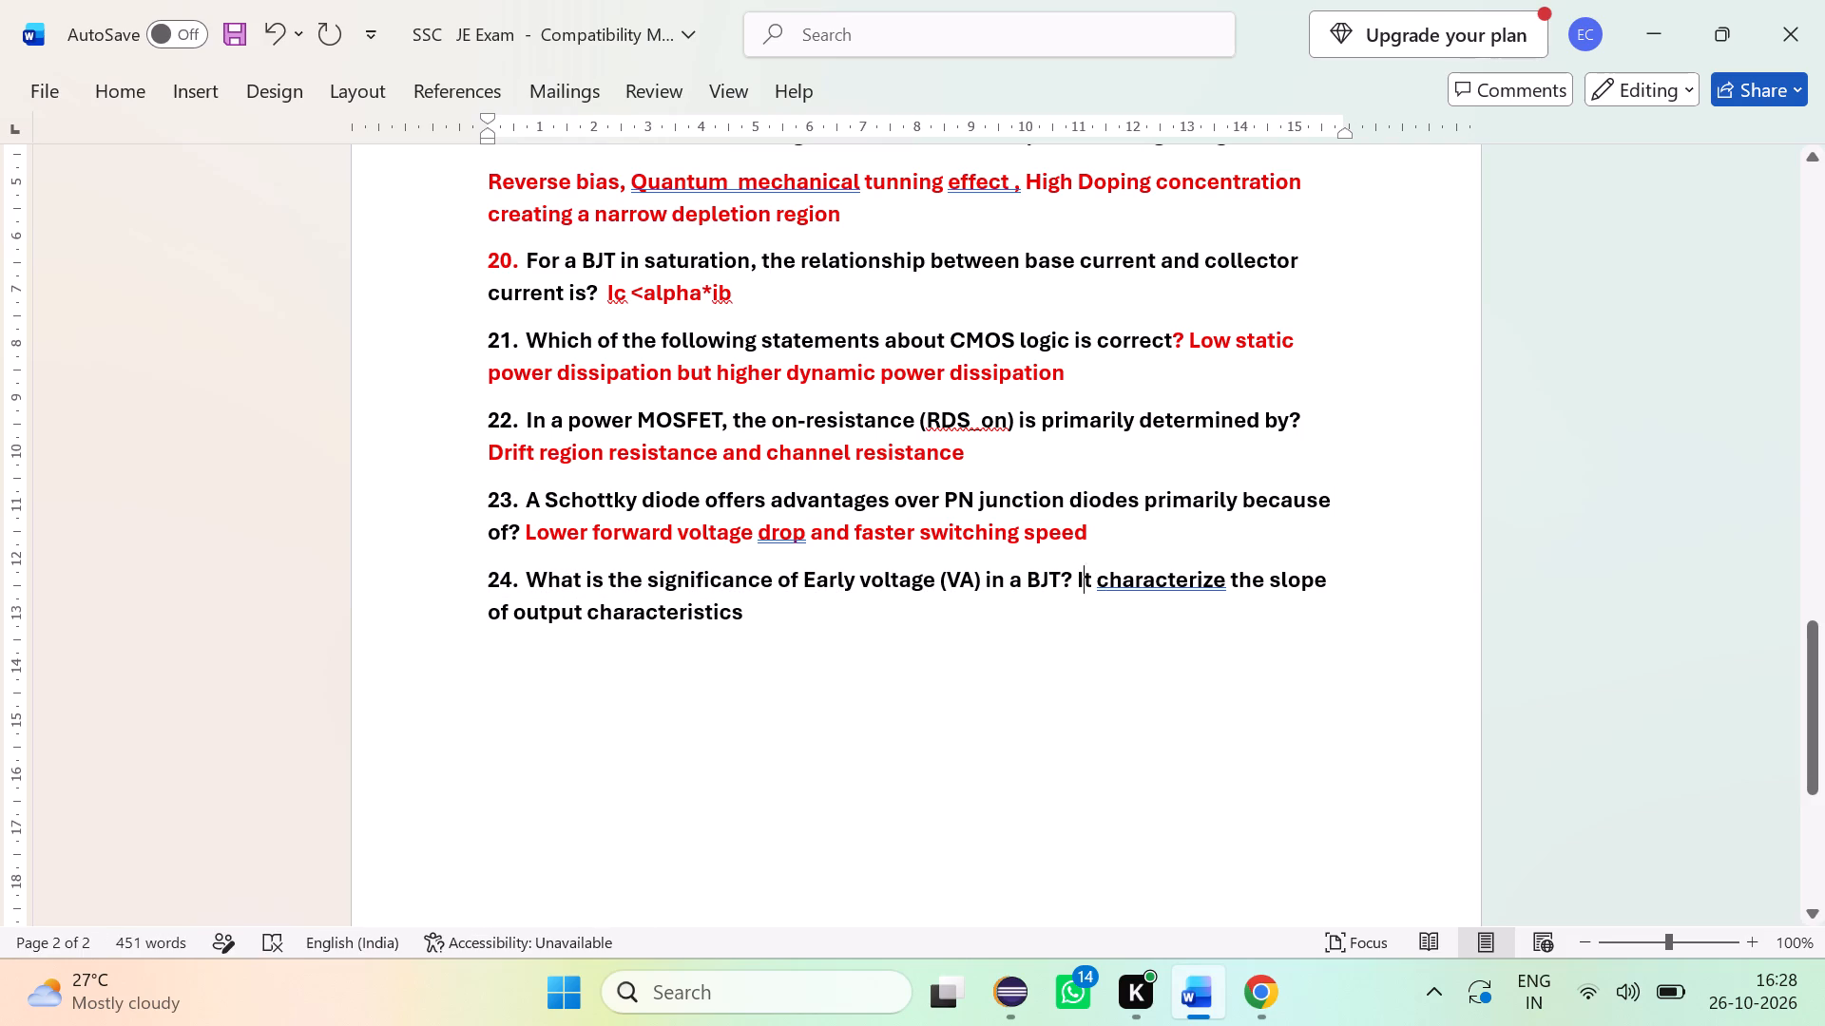
drag(1086, 579, 1331, 660)
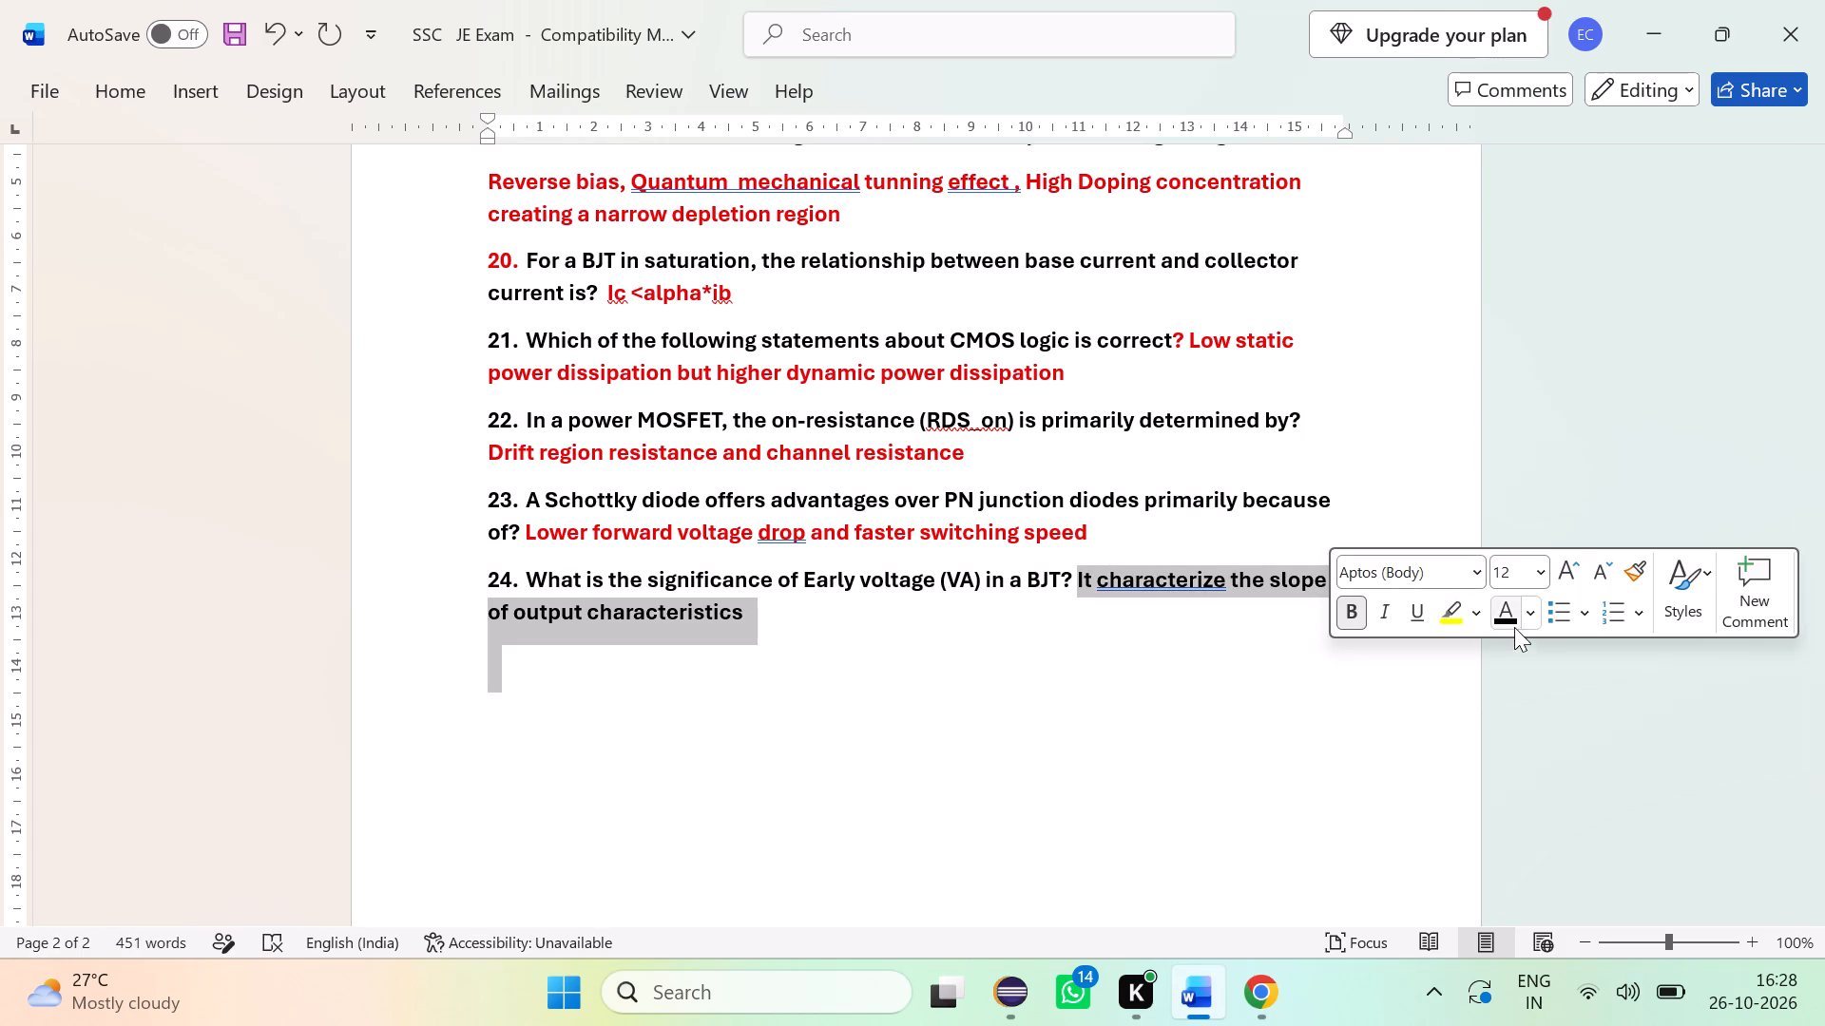
click(1514, 622)
click(1519, 620)
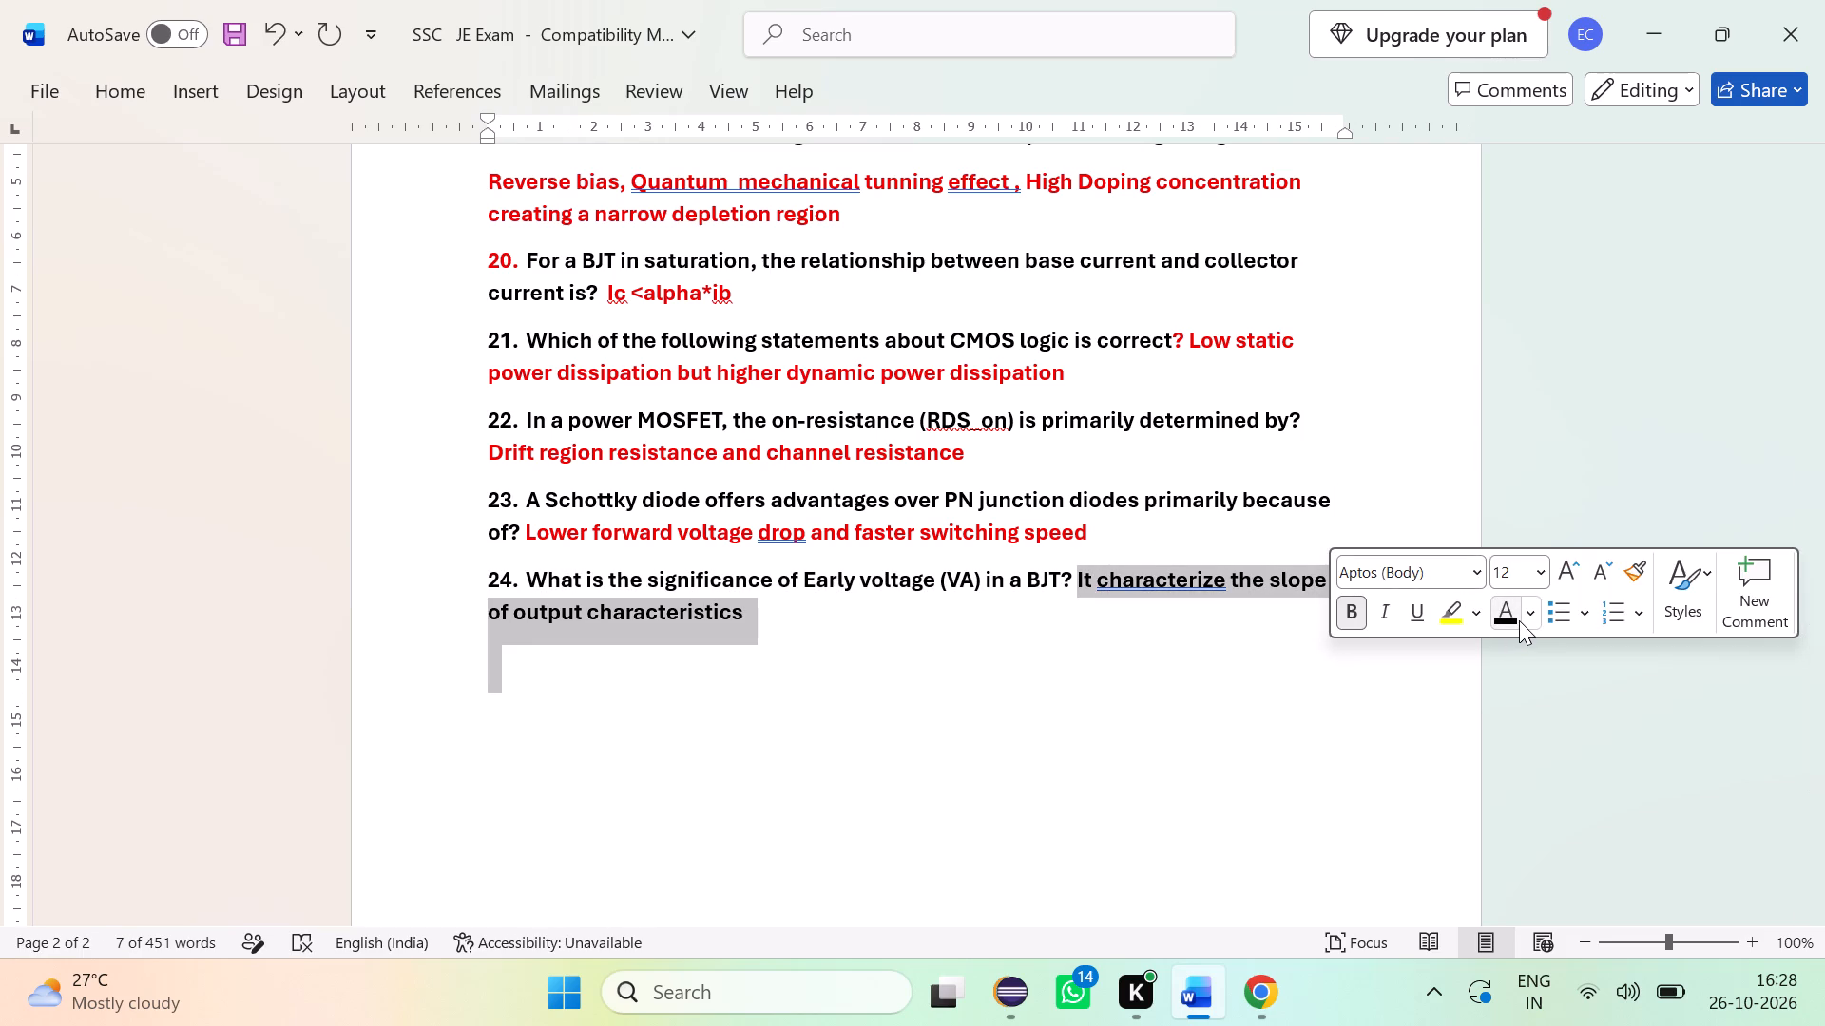
click(1537, 619)
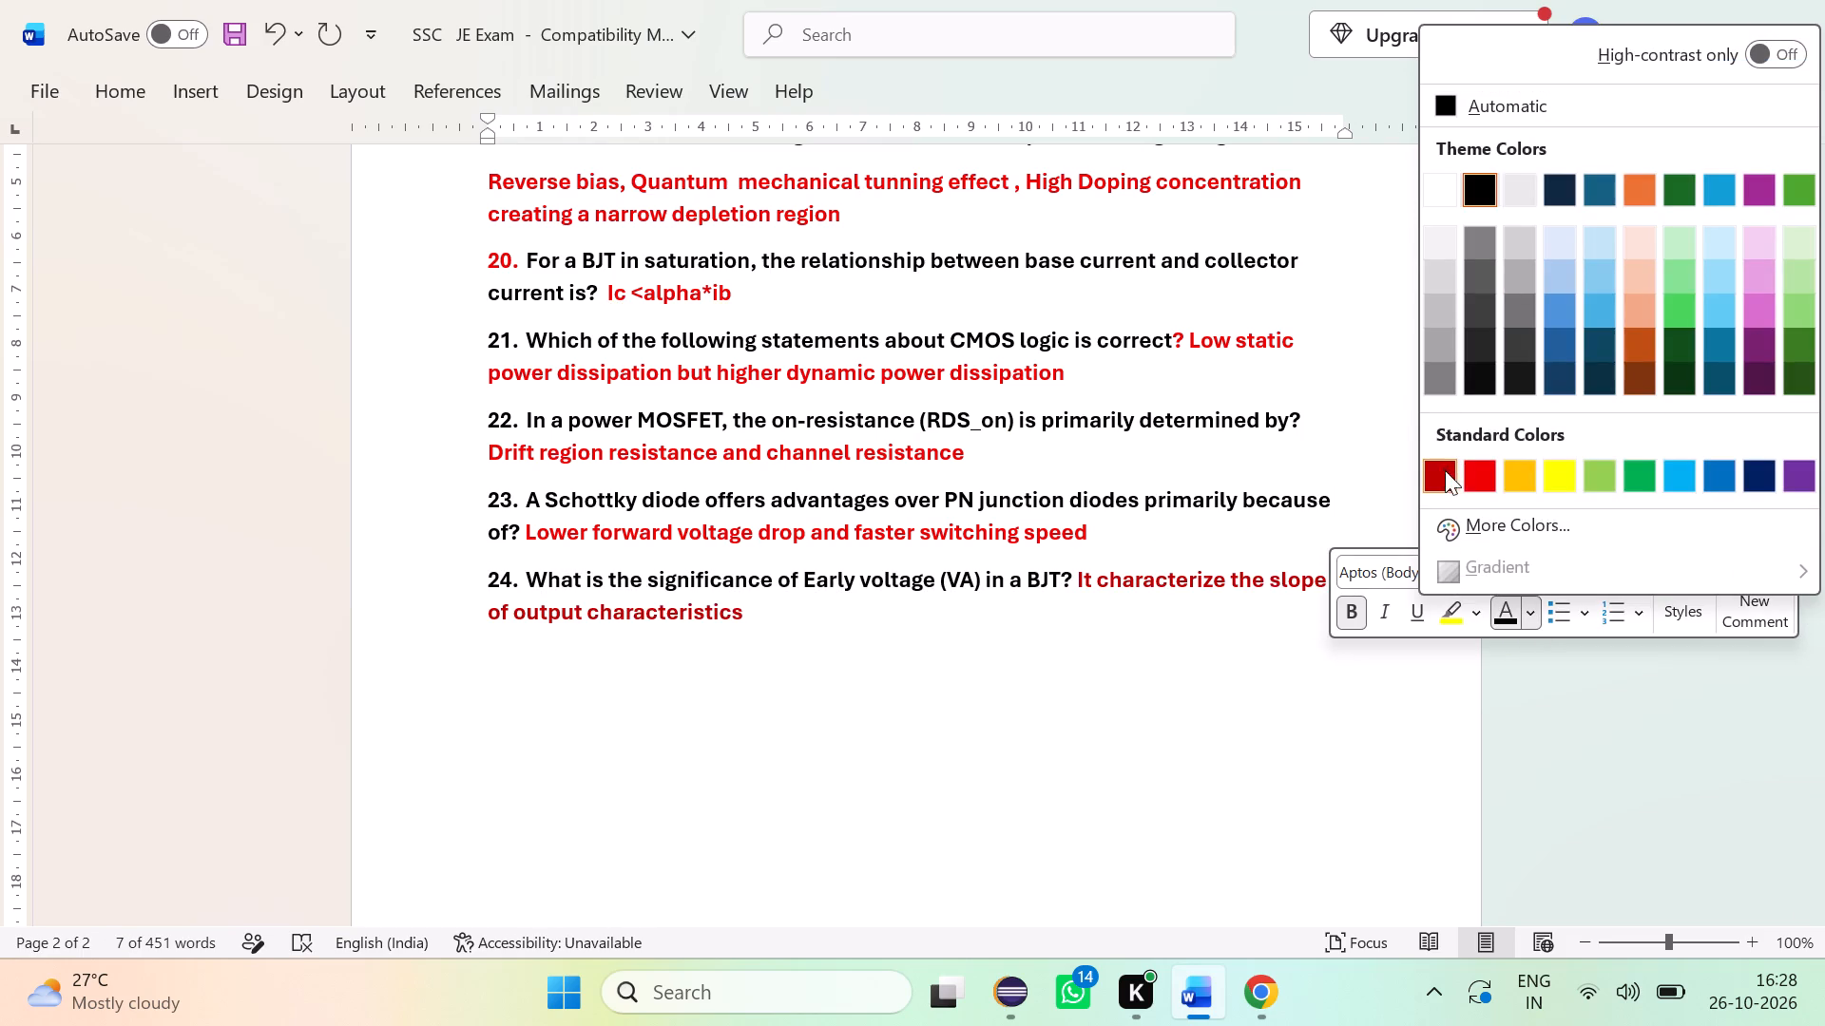
click(1467, 472)
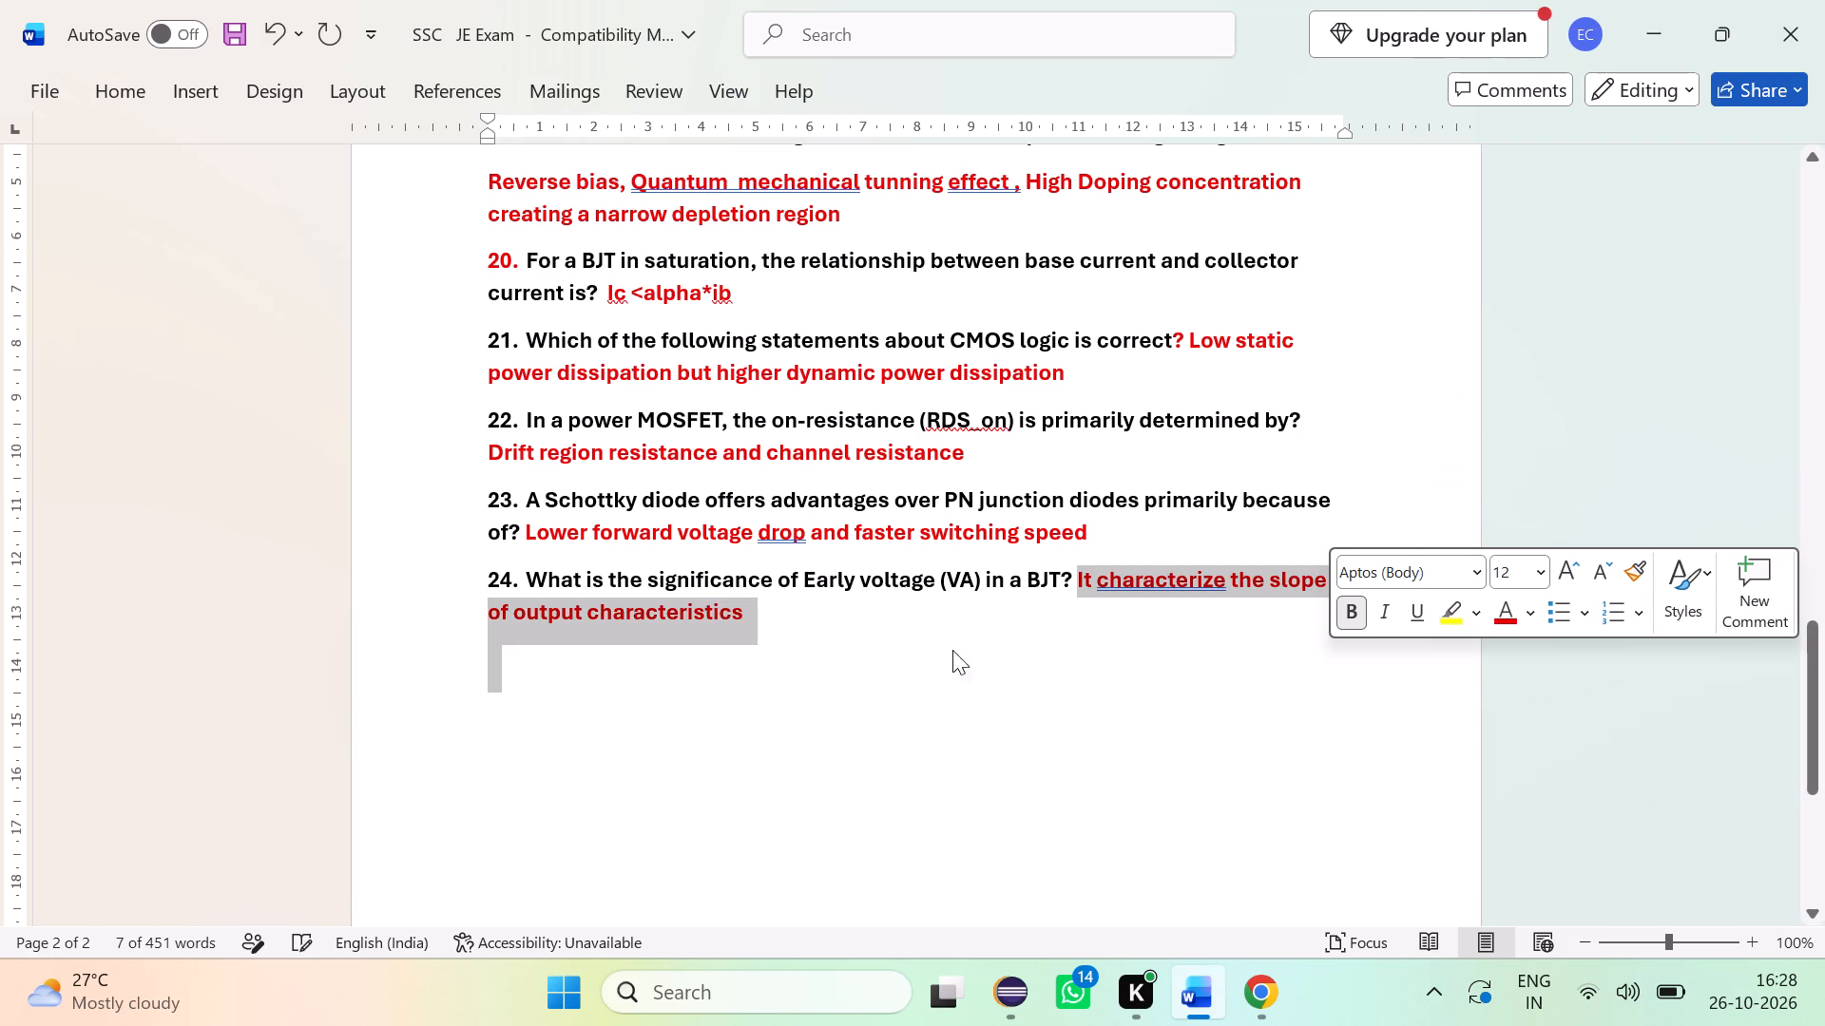
Add item 25 in Word with Q.20's question copied from Chrome, "In integrated circuit design, what does the term 'aspect ratio' refer to in MOSFETs?".
click(758, 608)
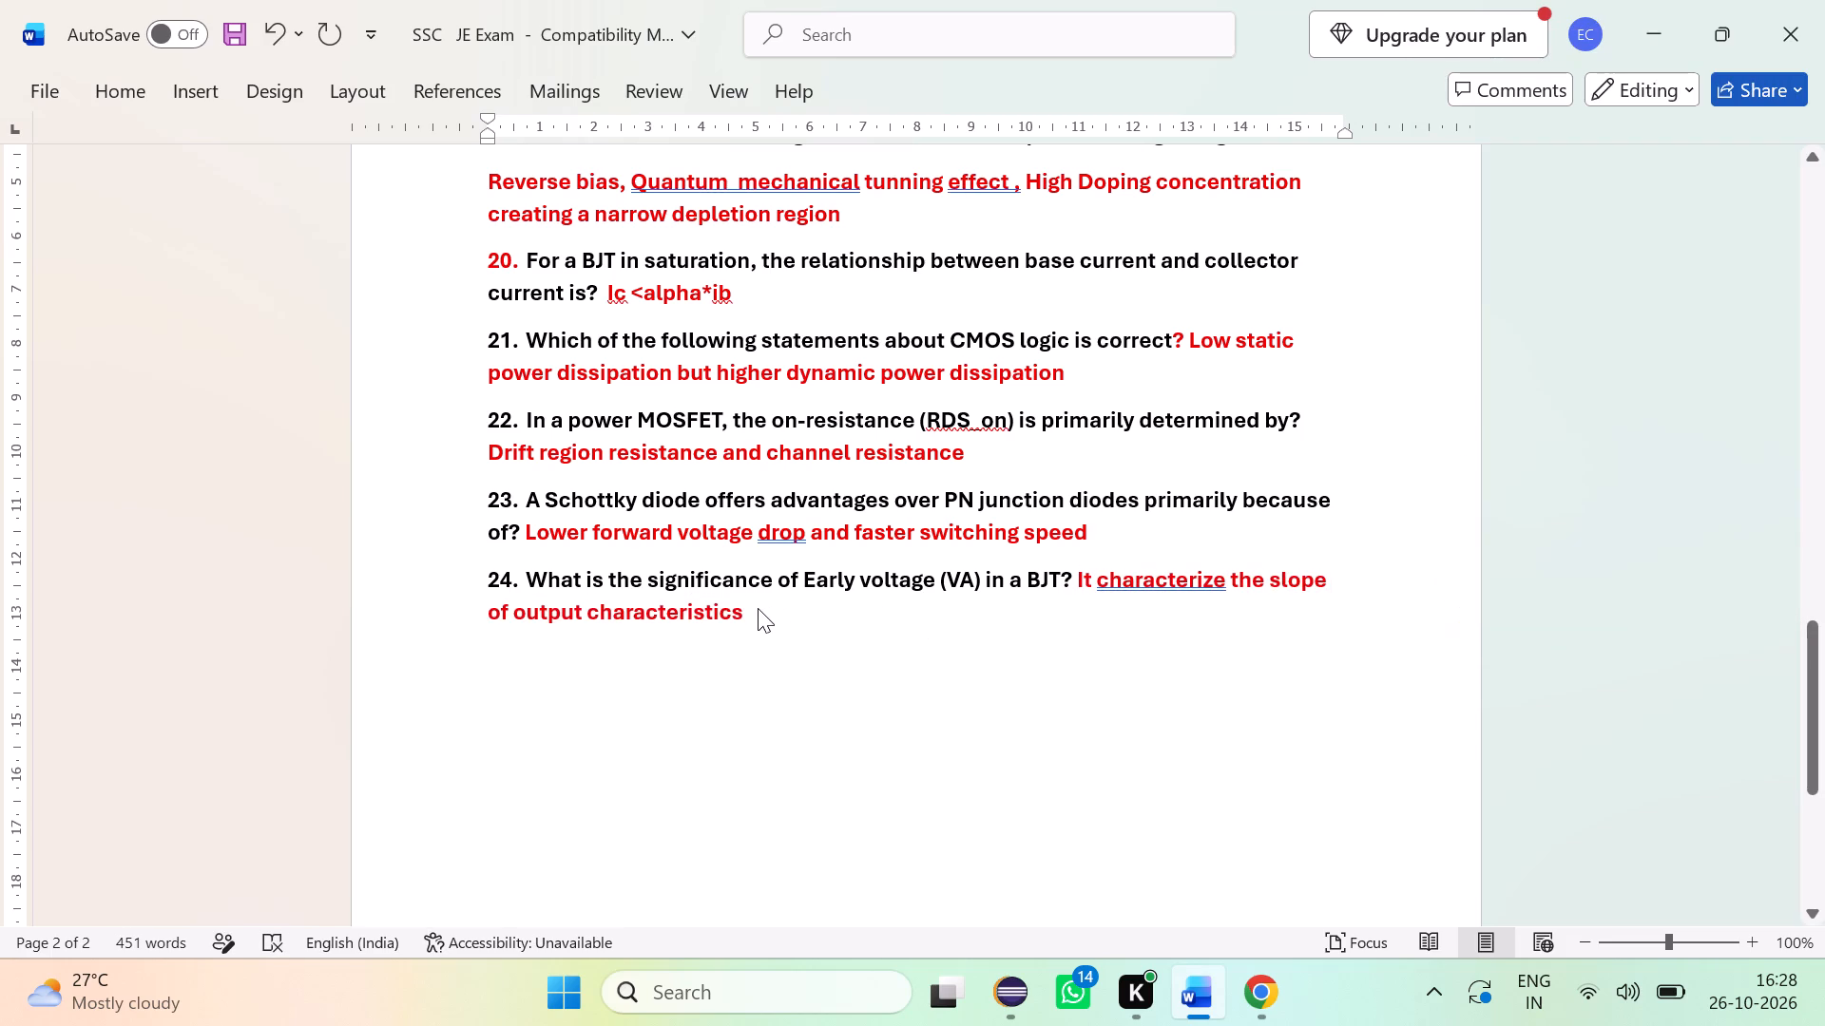
key(Return)
text(25.)
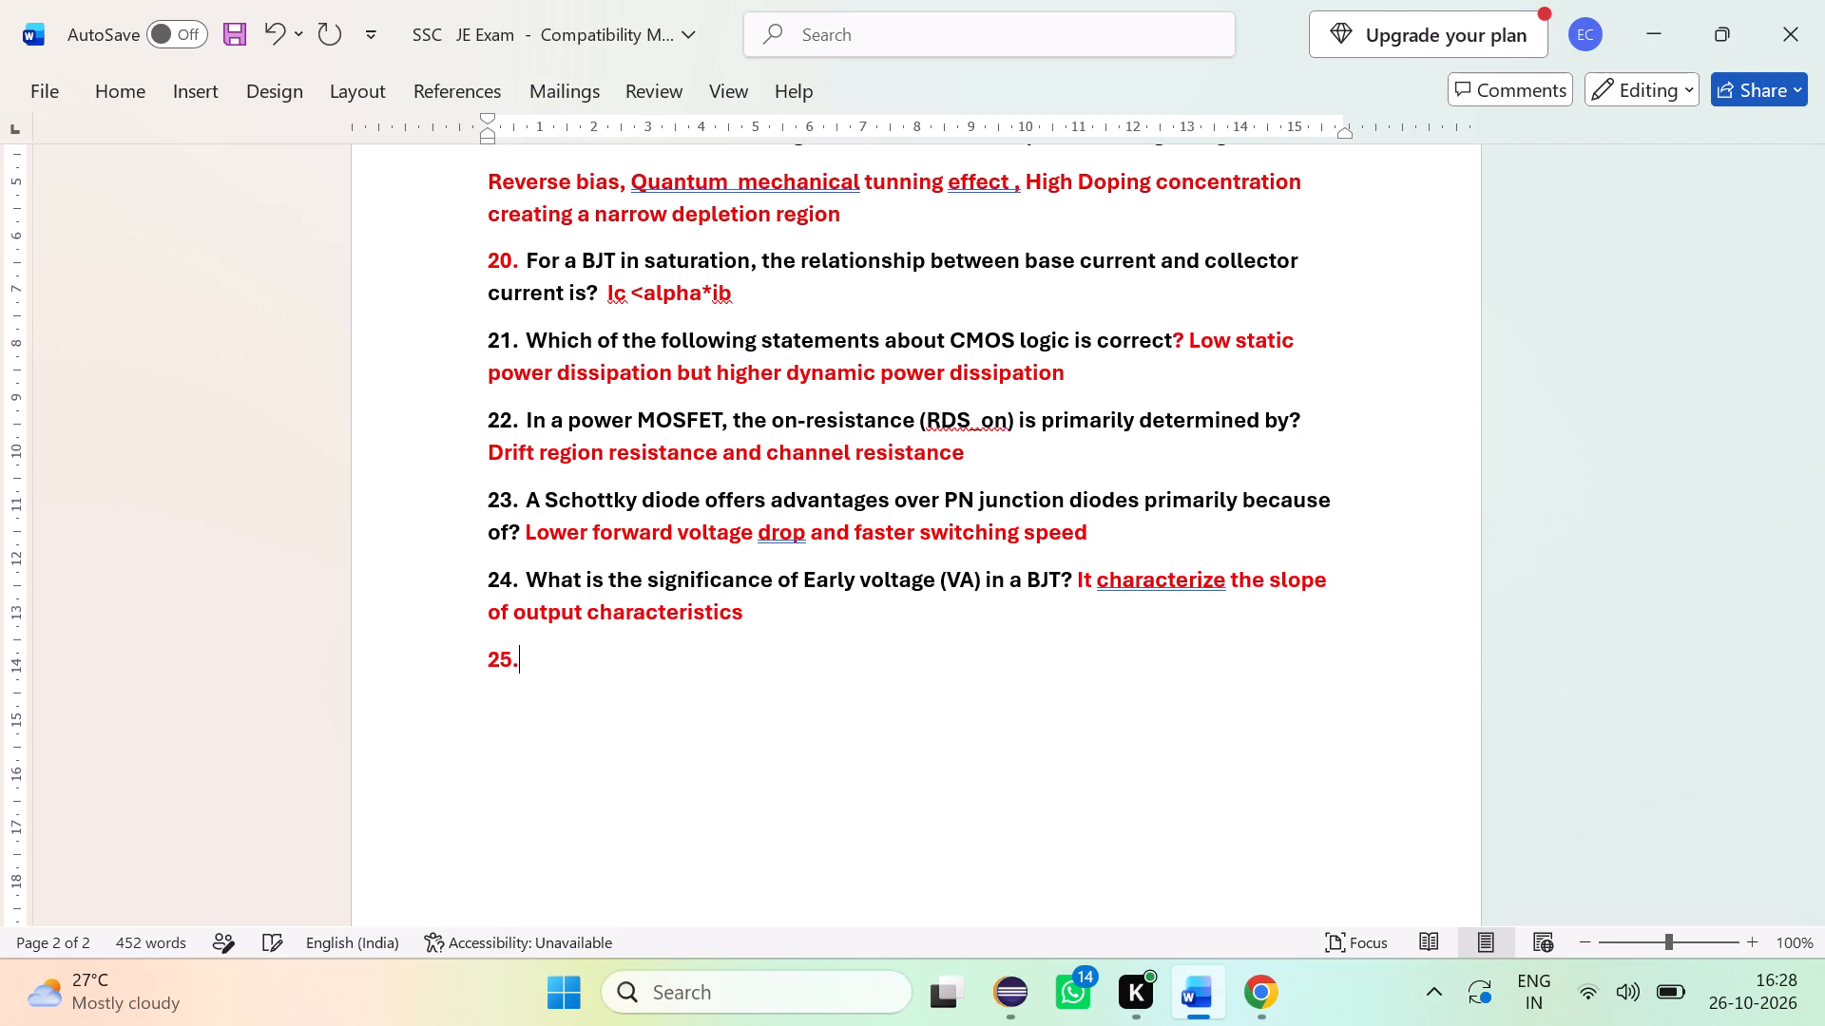
click(1248, 971)
scroll(977, 659, down, 2)
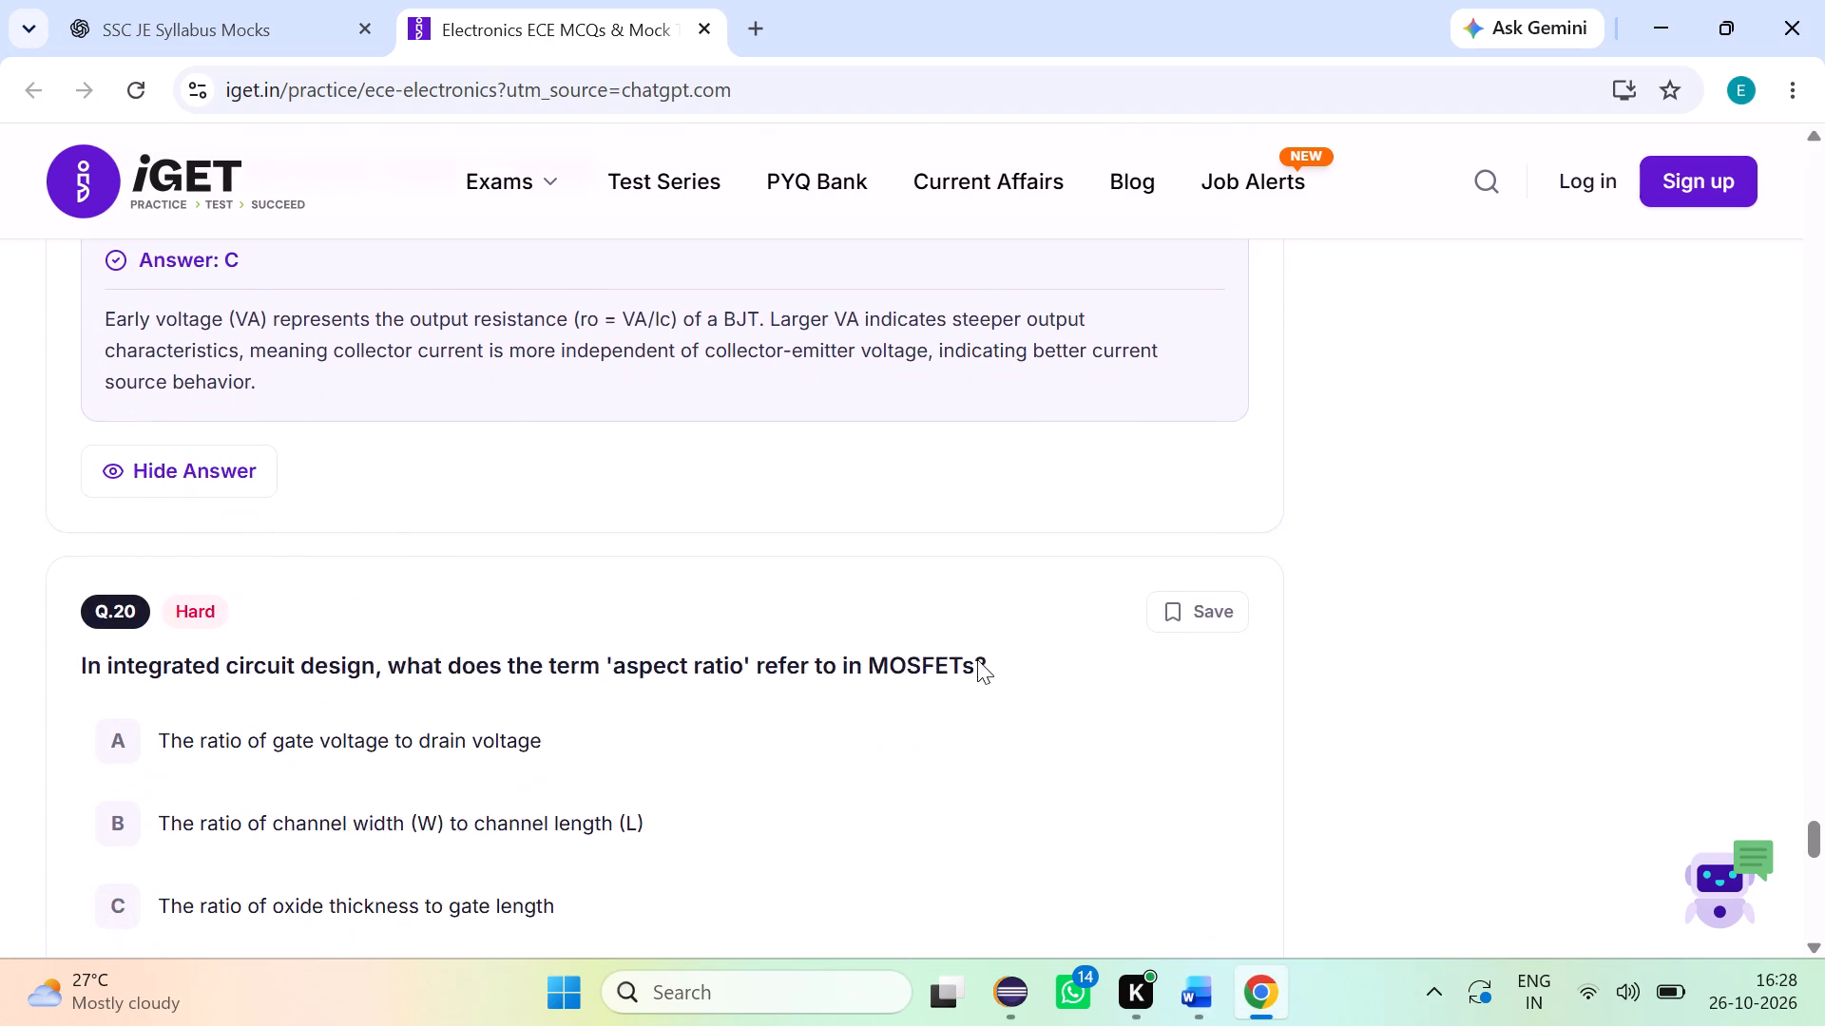
scroll(977, 659, down, 2)
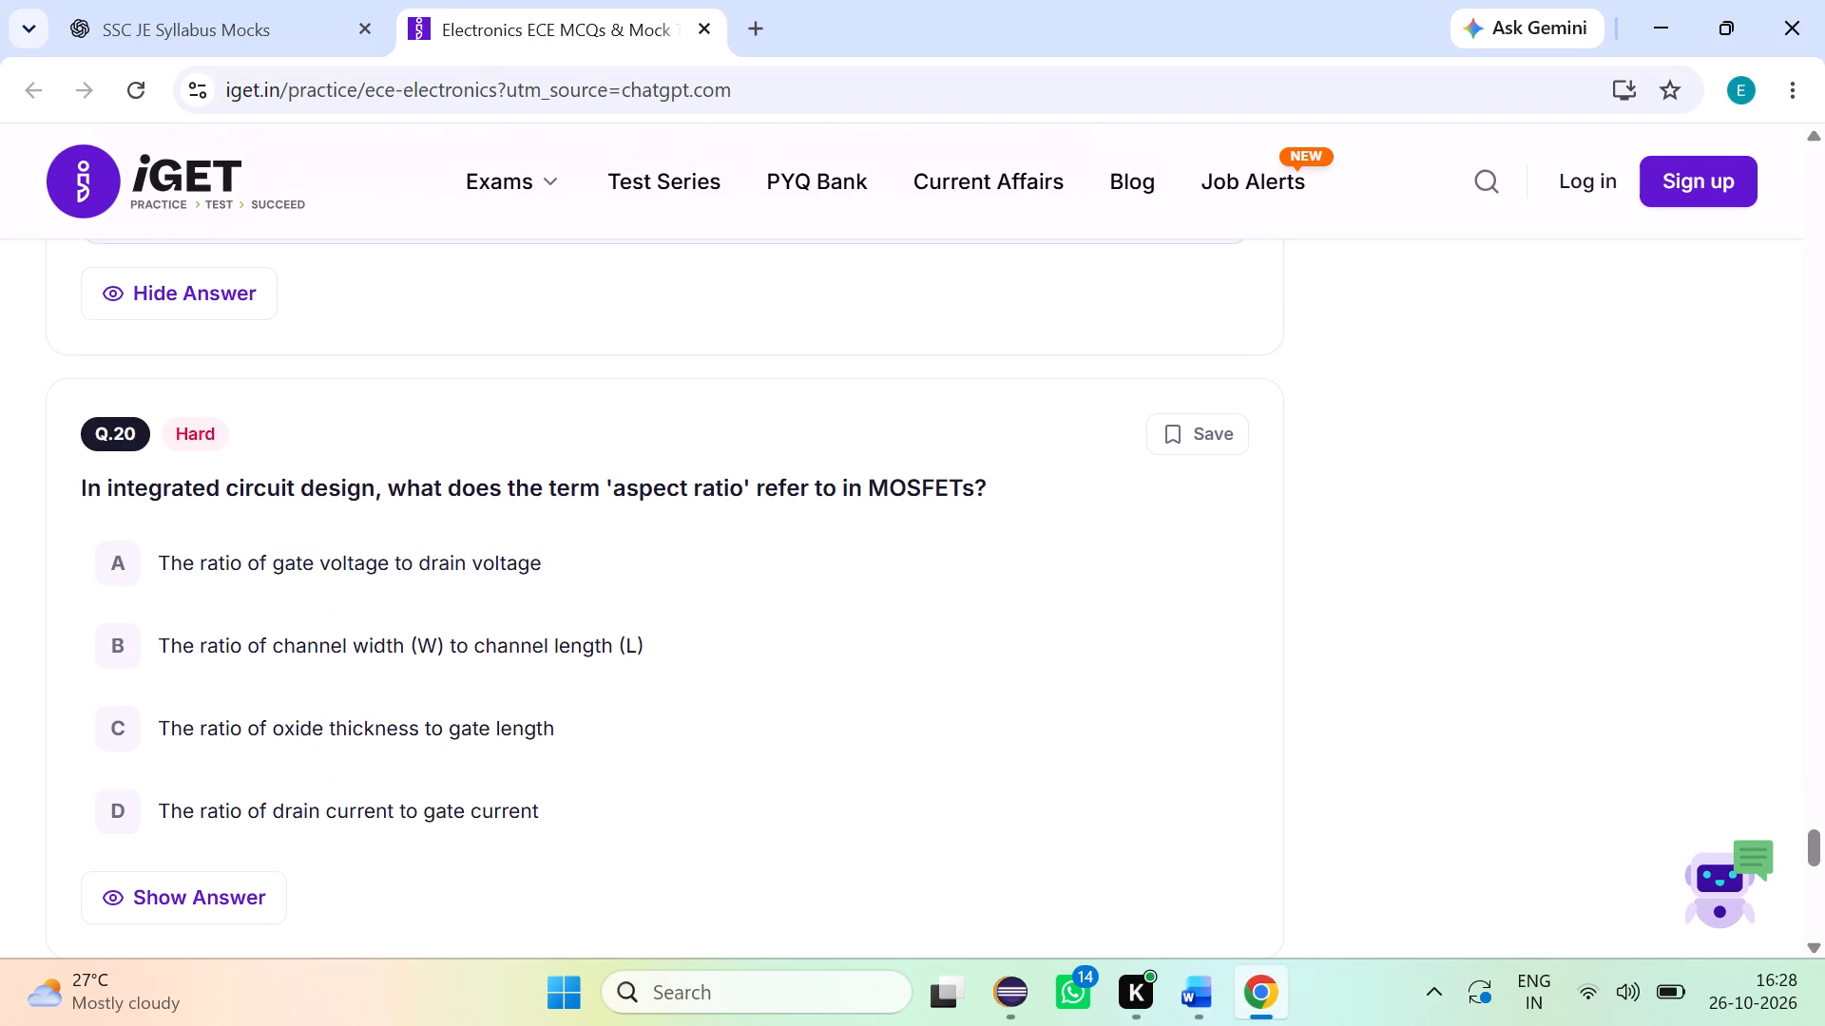
drag(81, 481, 994, 503)
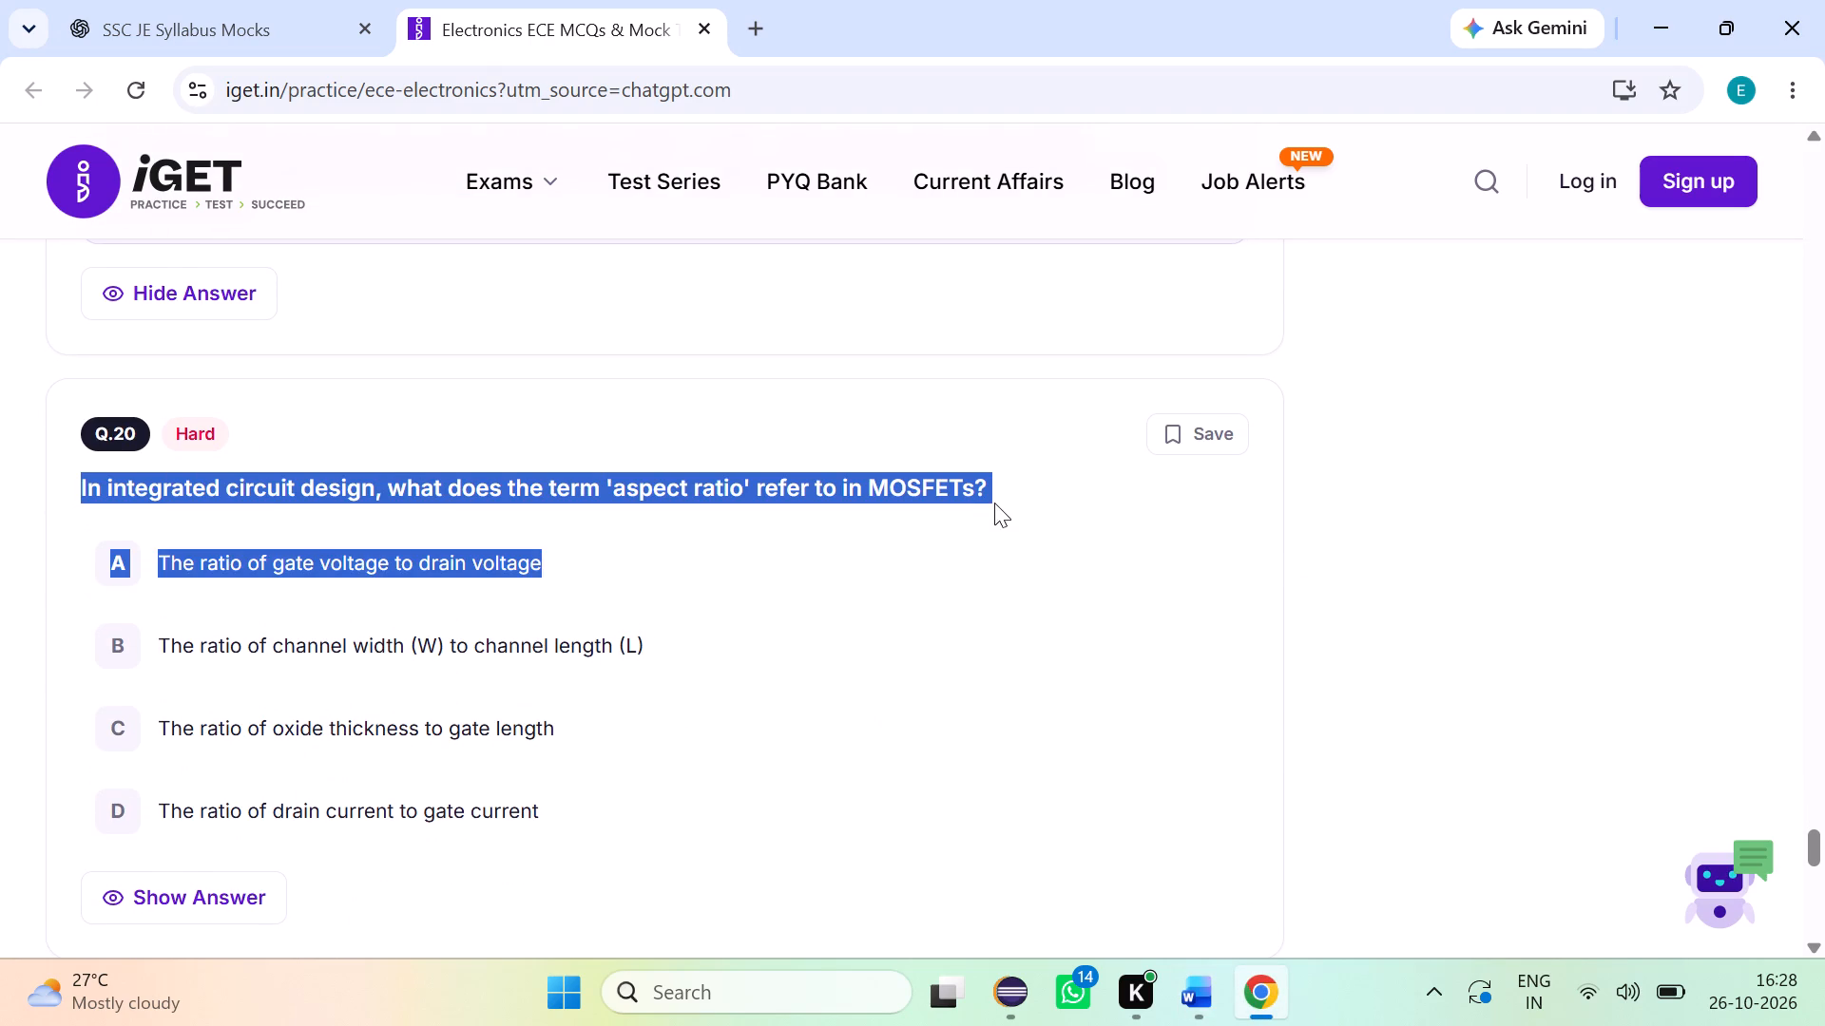
drag(994, 503, 994, 475)
key(ctrl+c)
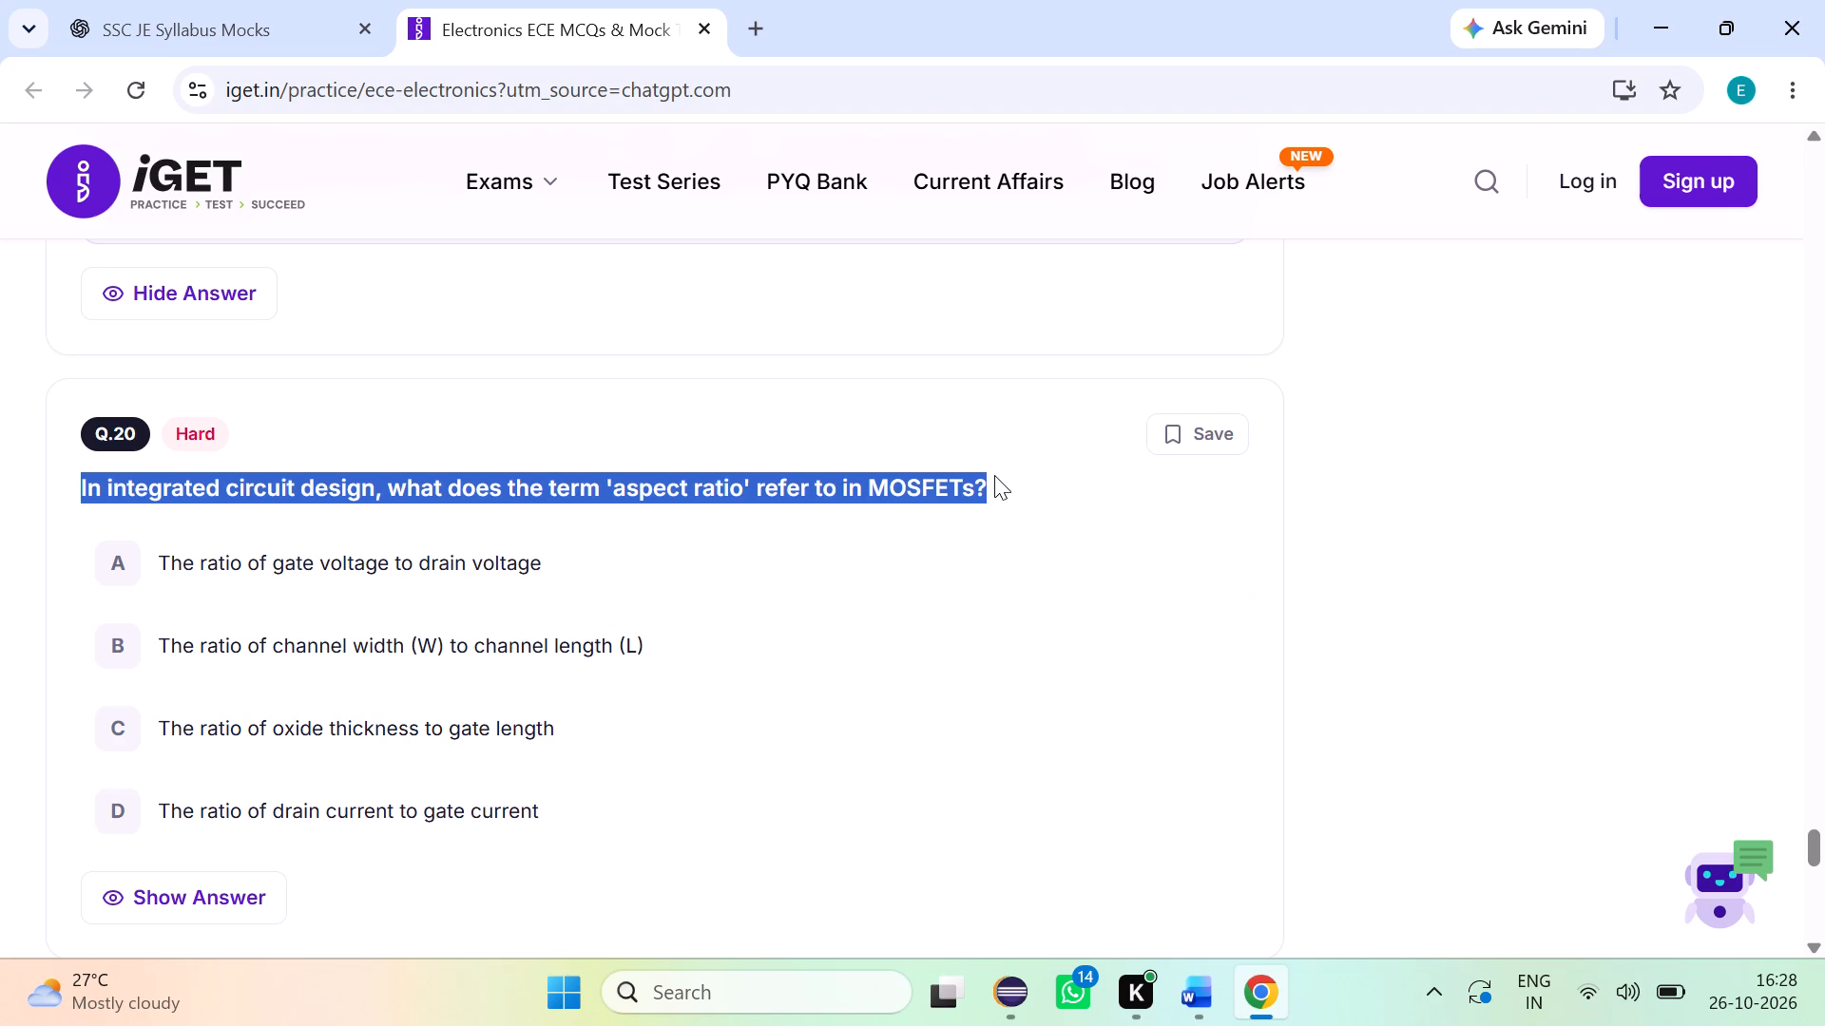
click(1195, 984)
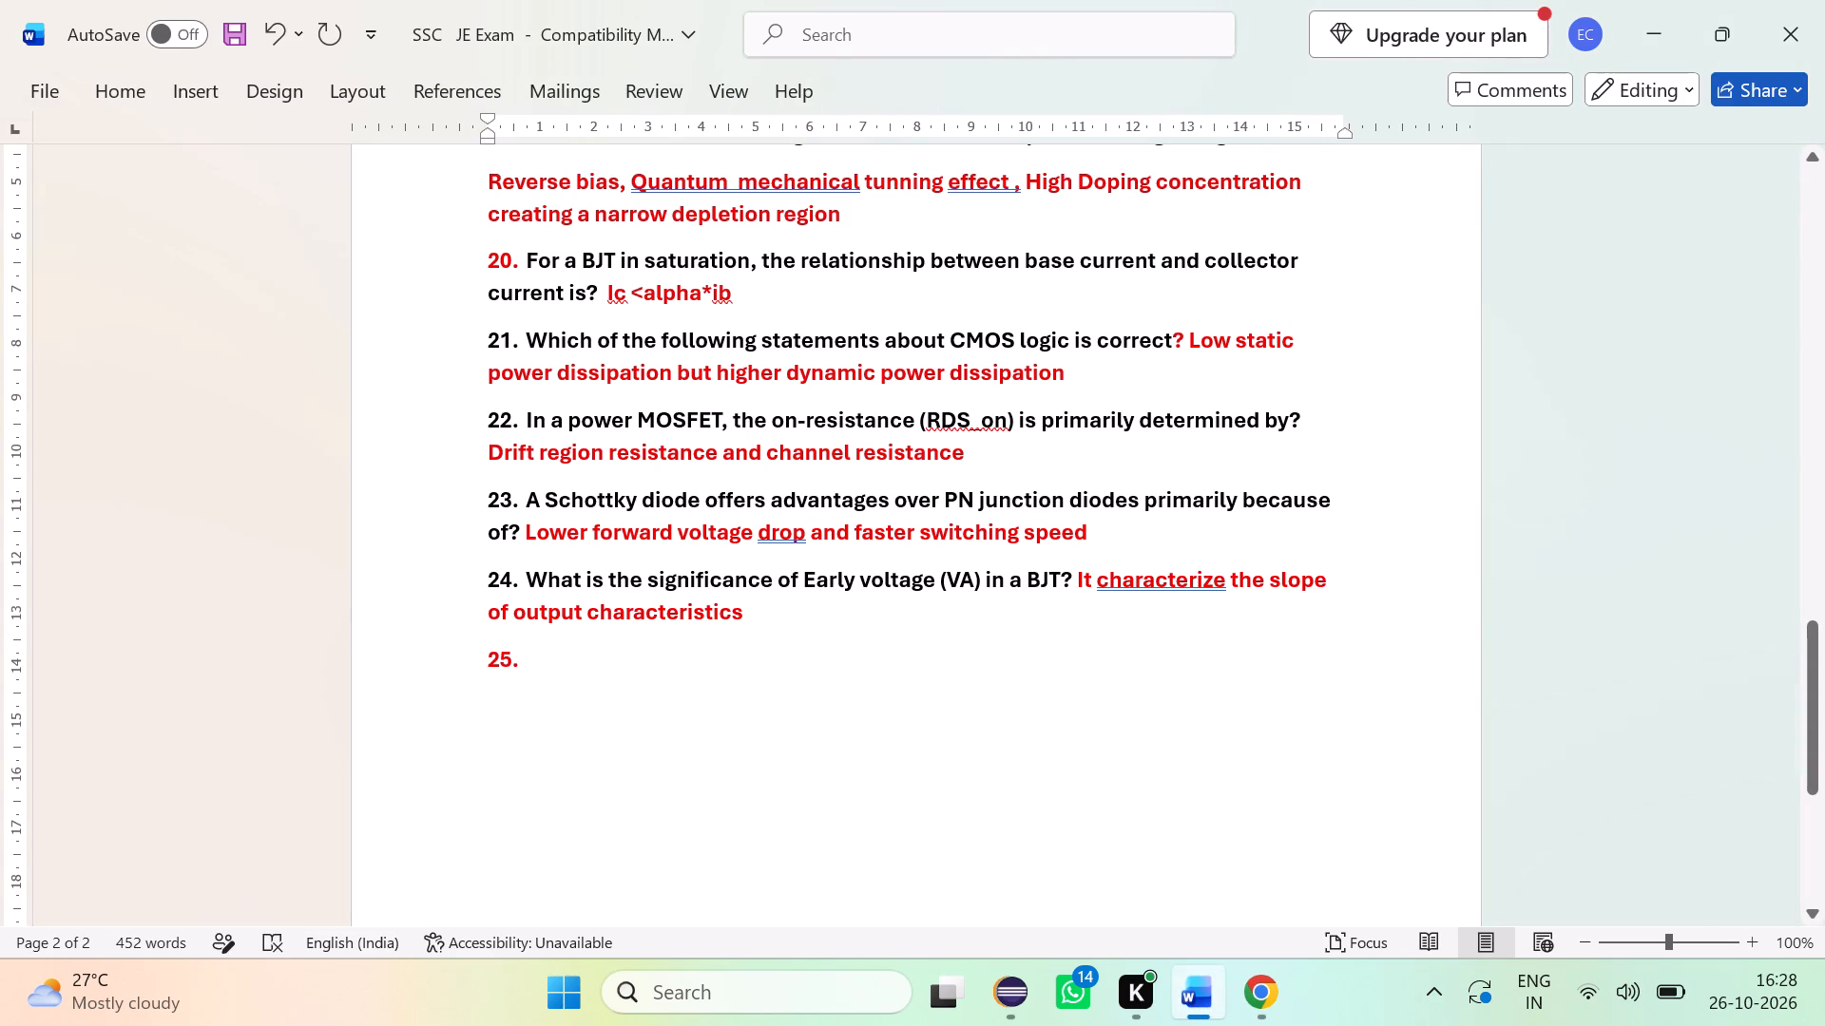
key(ctrl+v)
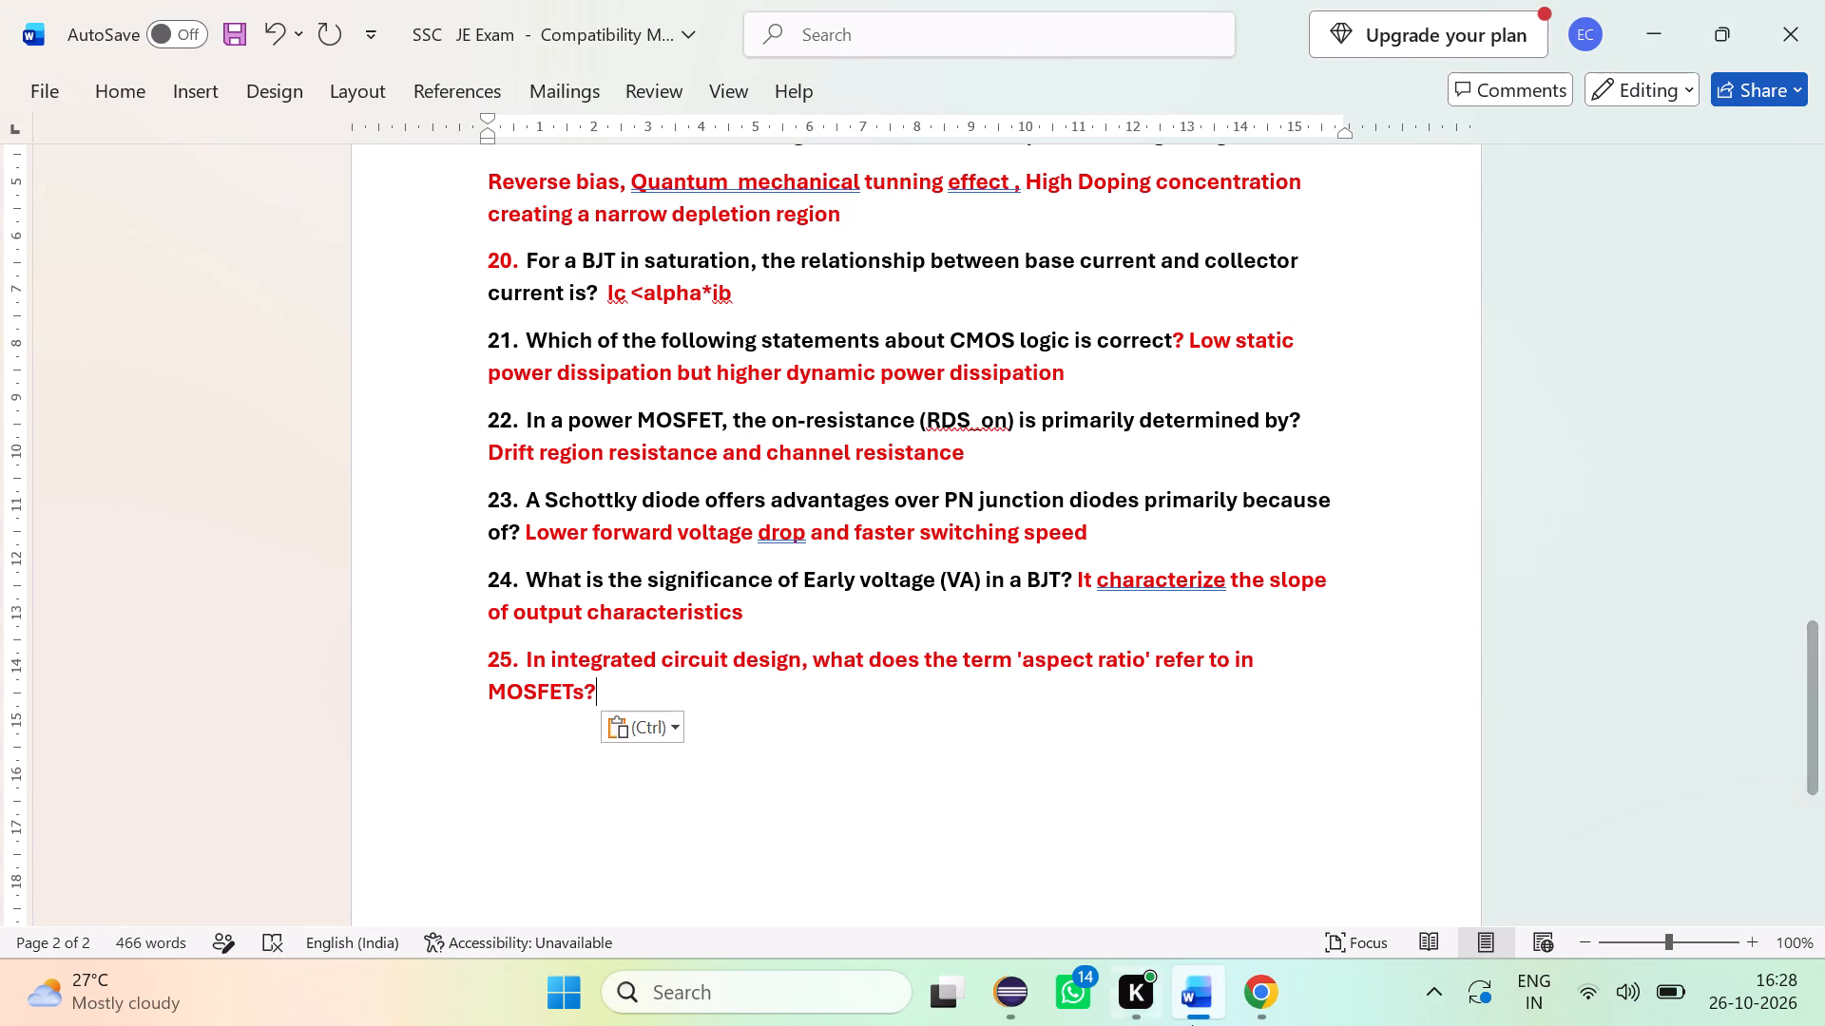
Switch to Chrome and answer Q.20 with option B, "The ratio of channel width (W) to channel length (L)".
click(1258, 978)
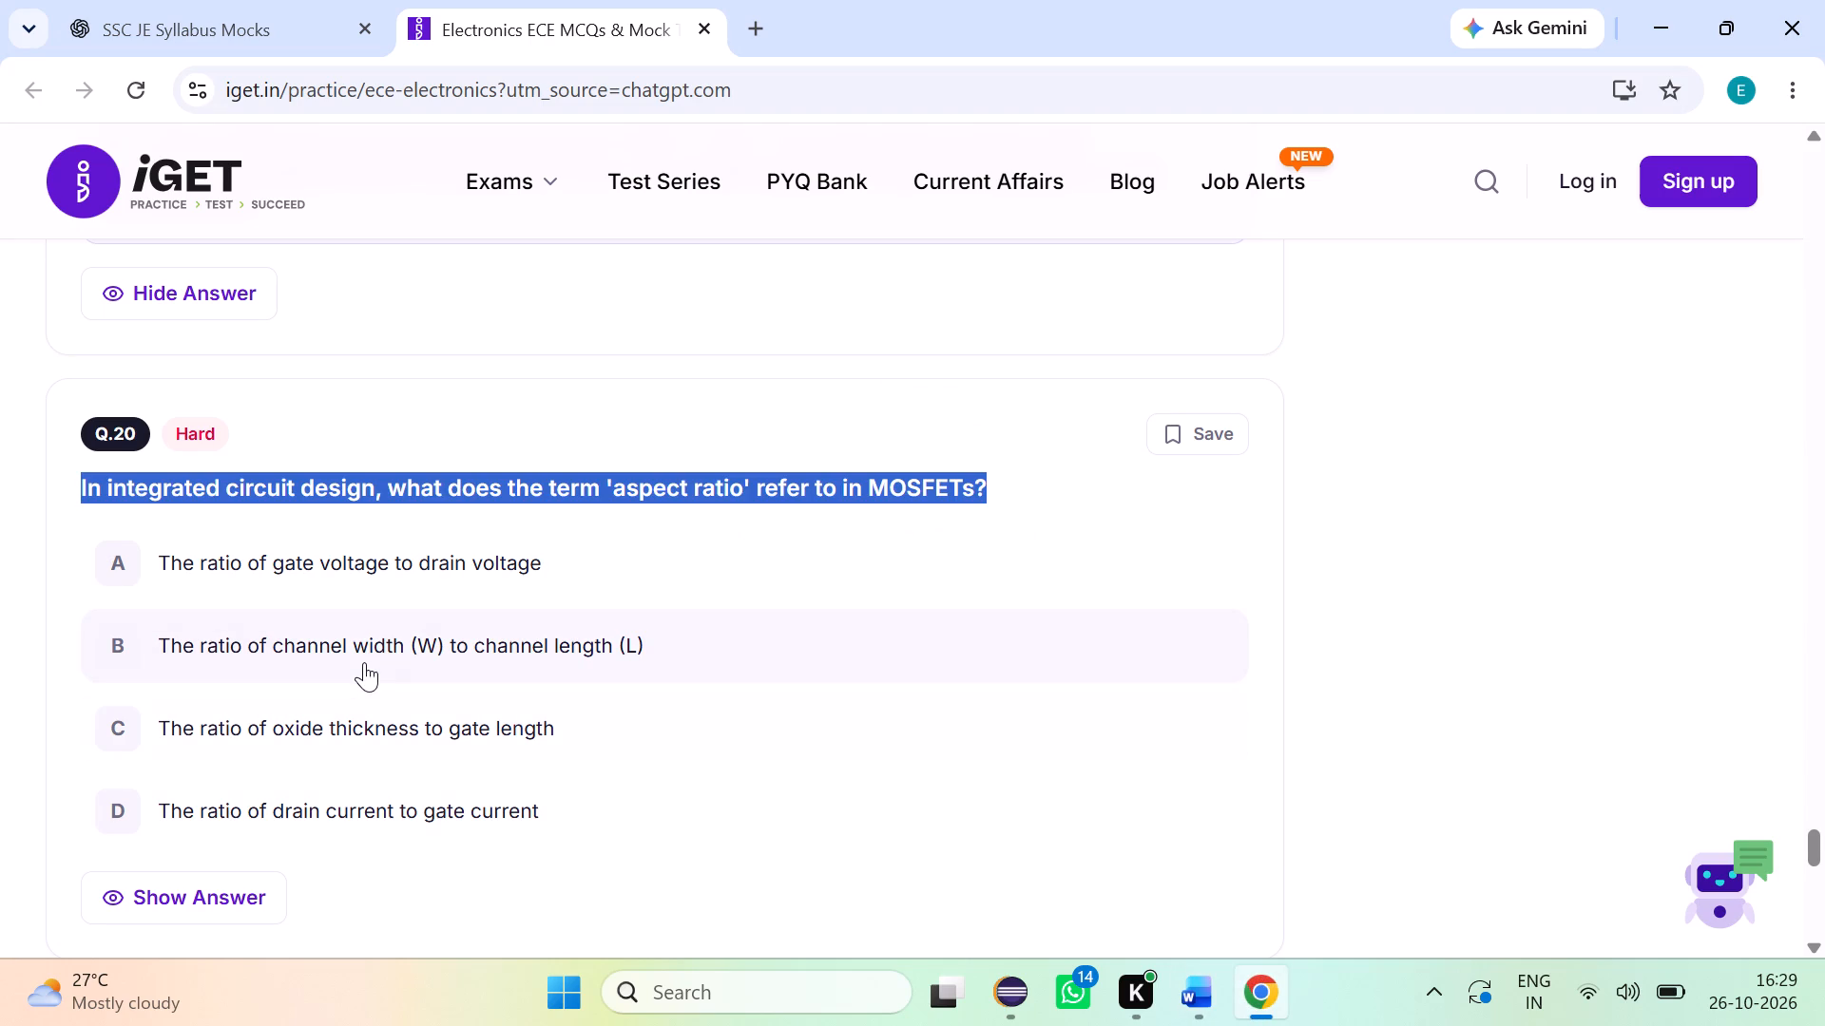
click(364, 662)
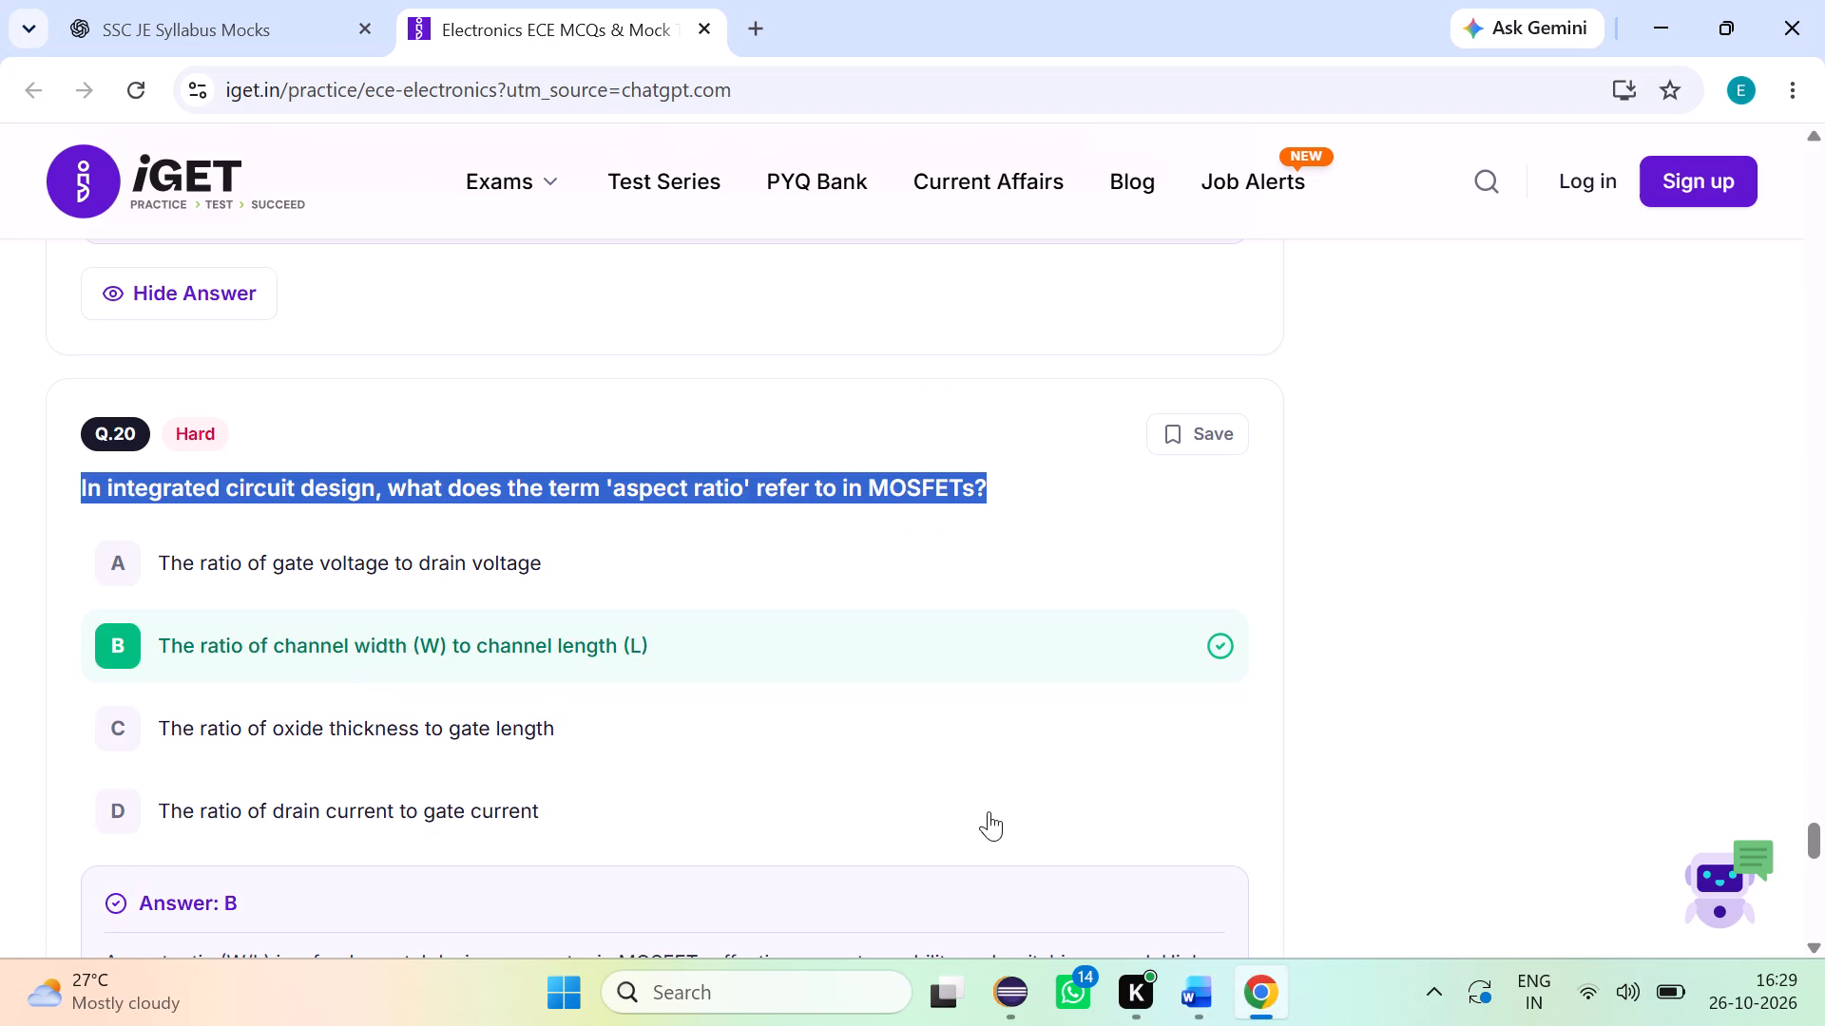
Switch to Word and add item 25's answer after its question, "The ratio of channel width(W) to channel length(L)", consulting Q.20's option B in Chrome.
click(1203, 989)
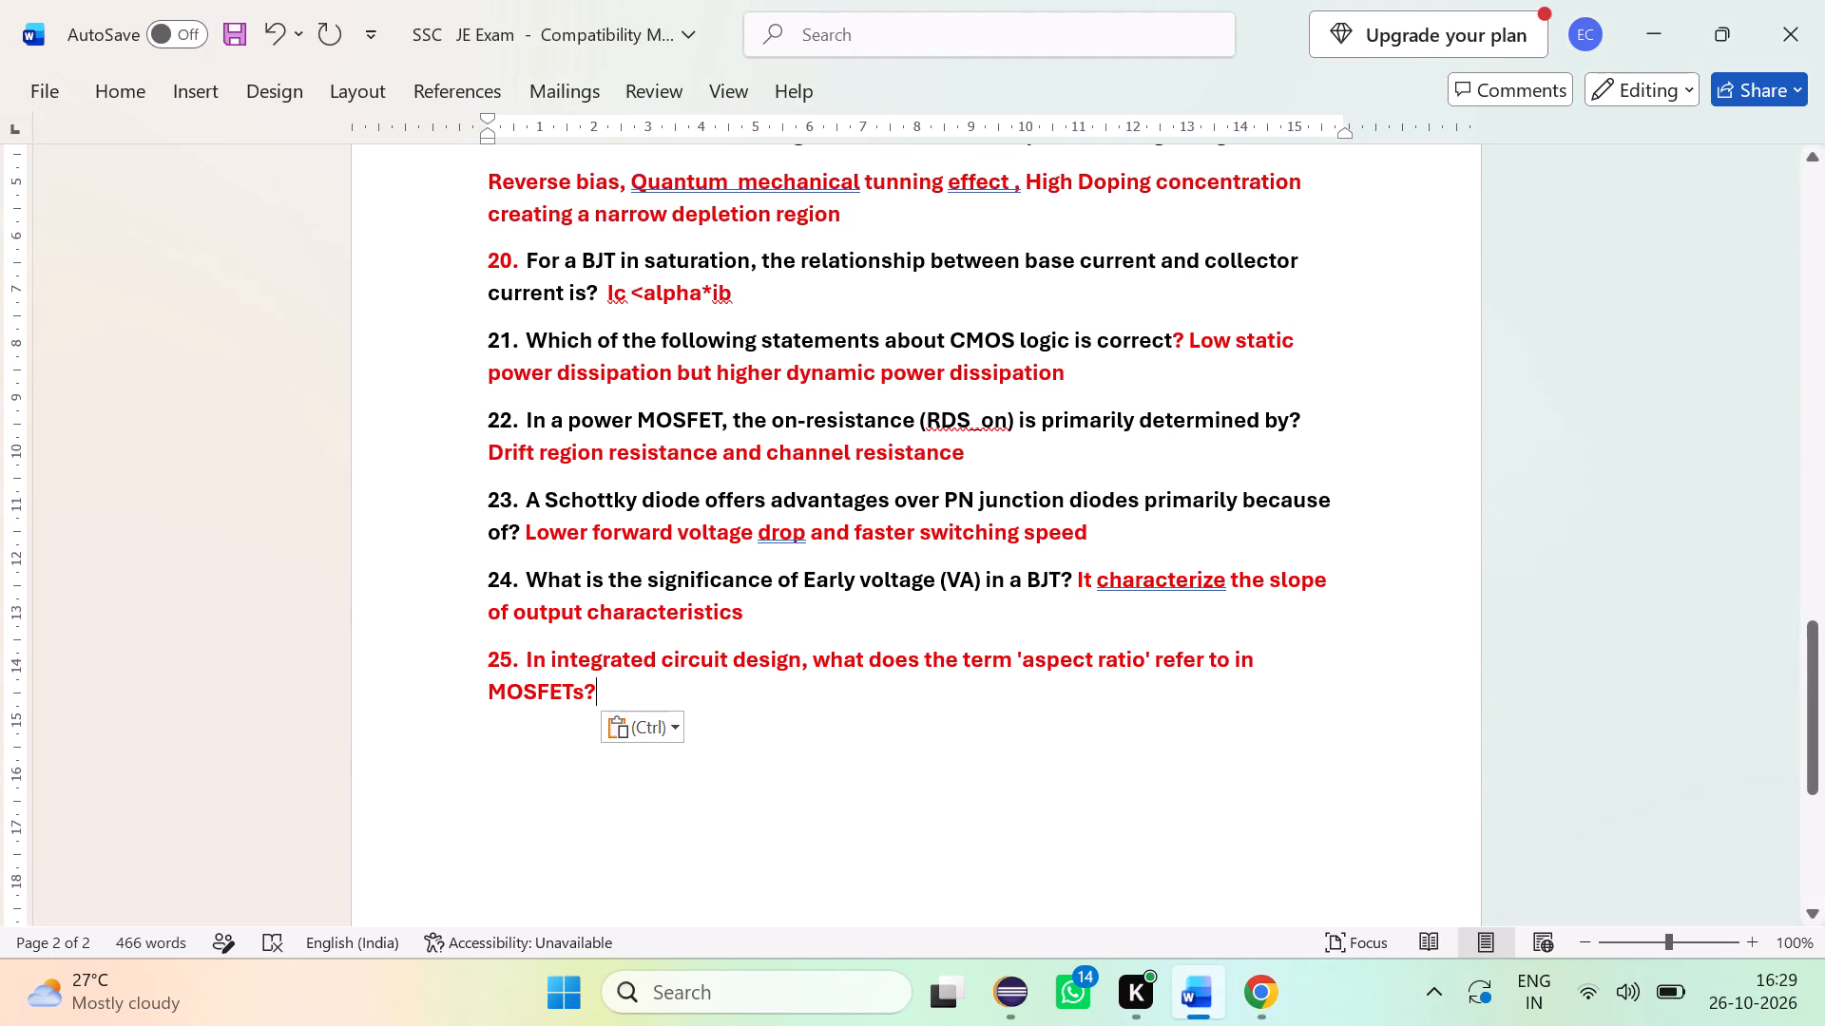
text(The)
key(space)
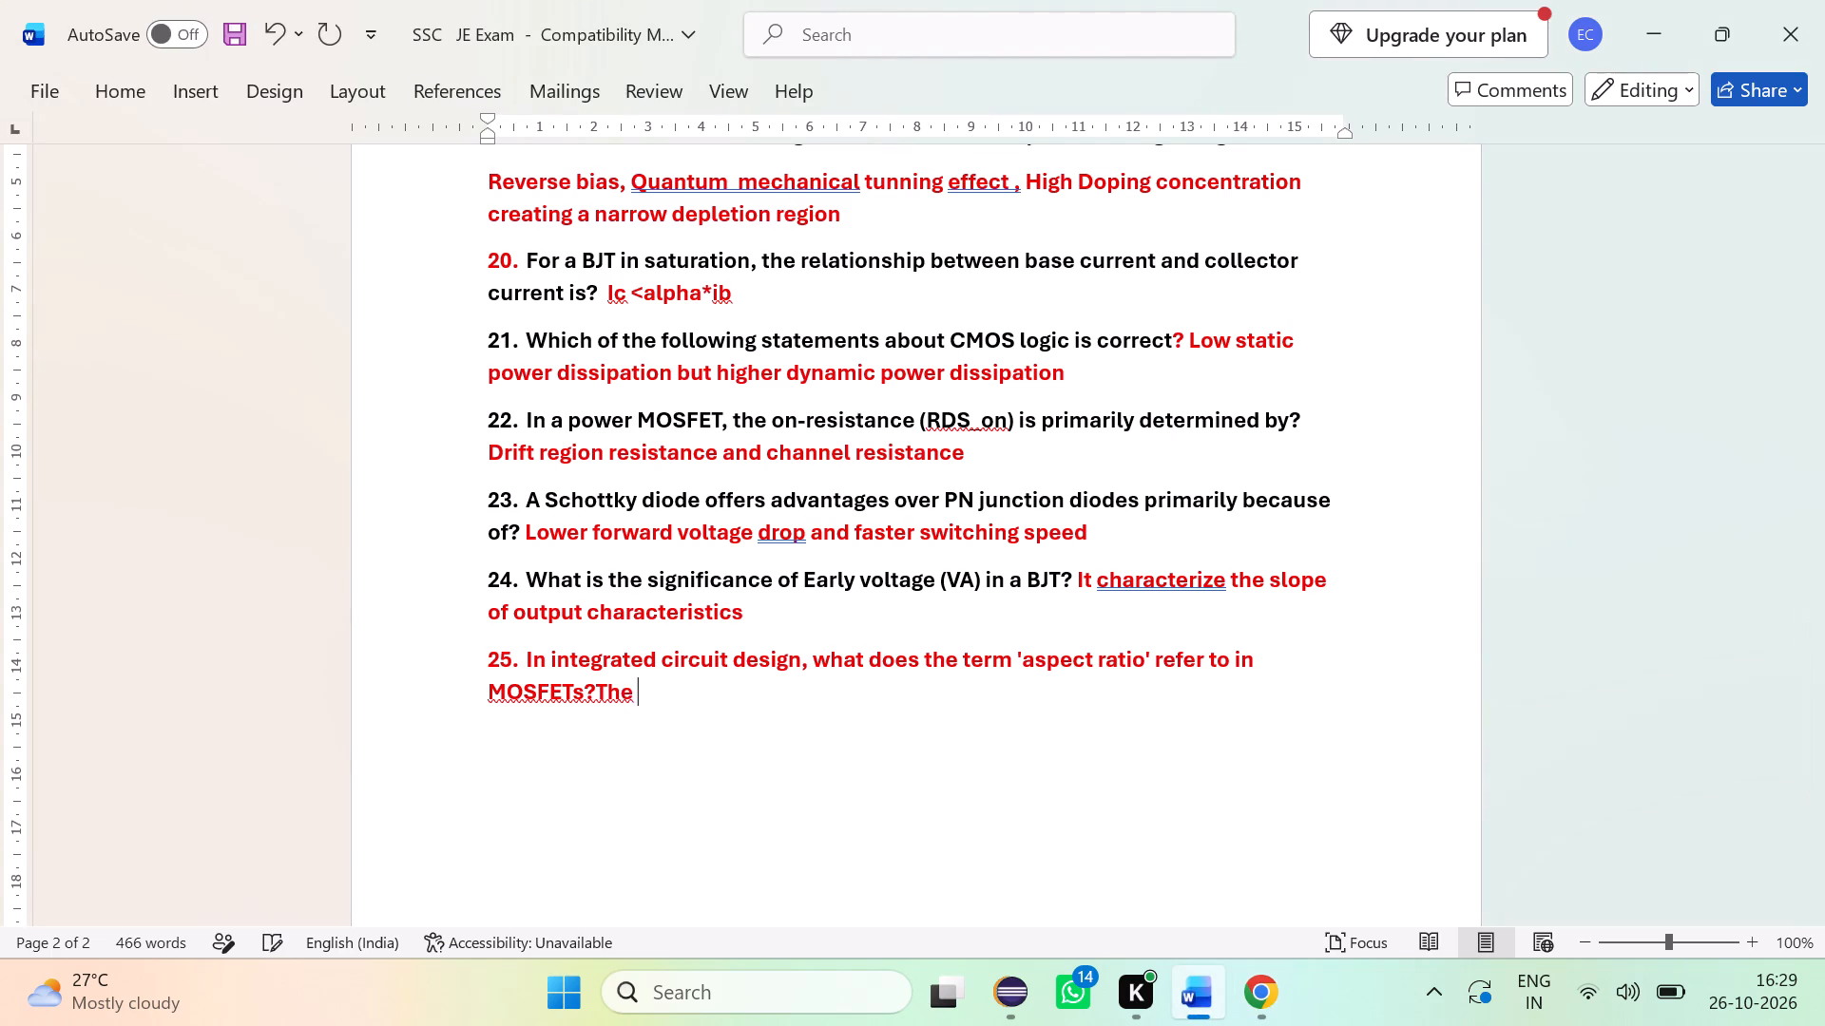
key(Left)
key(Left)
key(Left)
key(Left)
key(space)
key(Right)
key(Right)
key(Right)
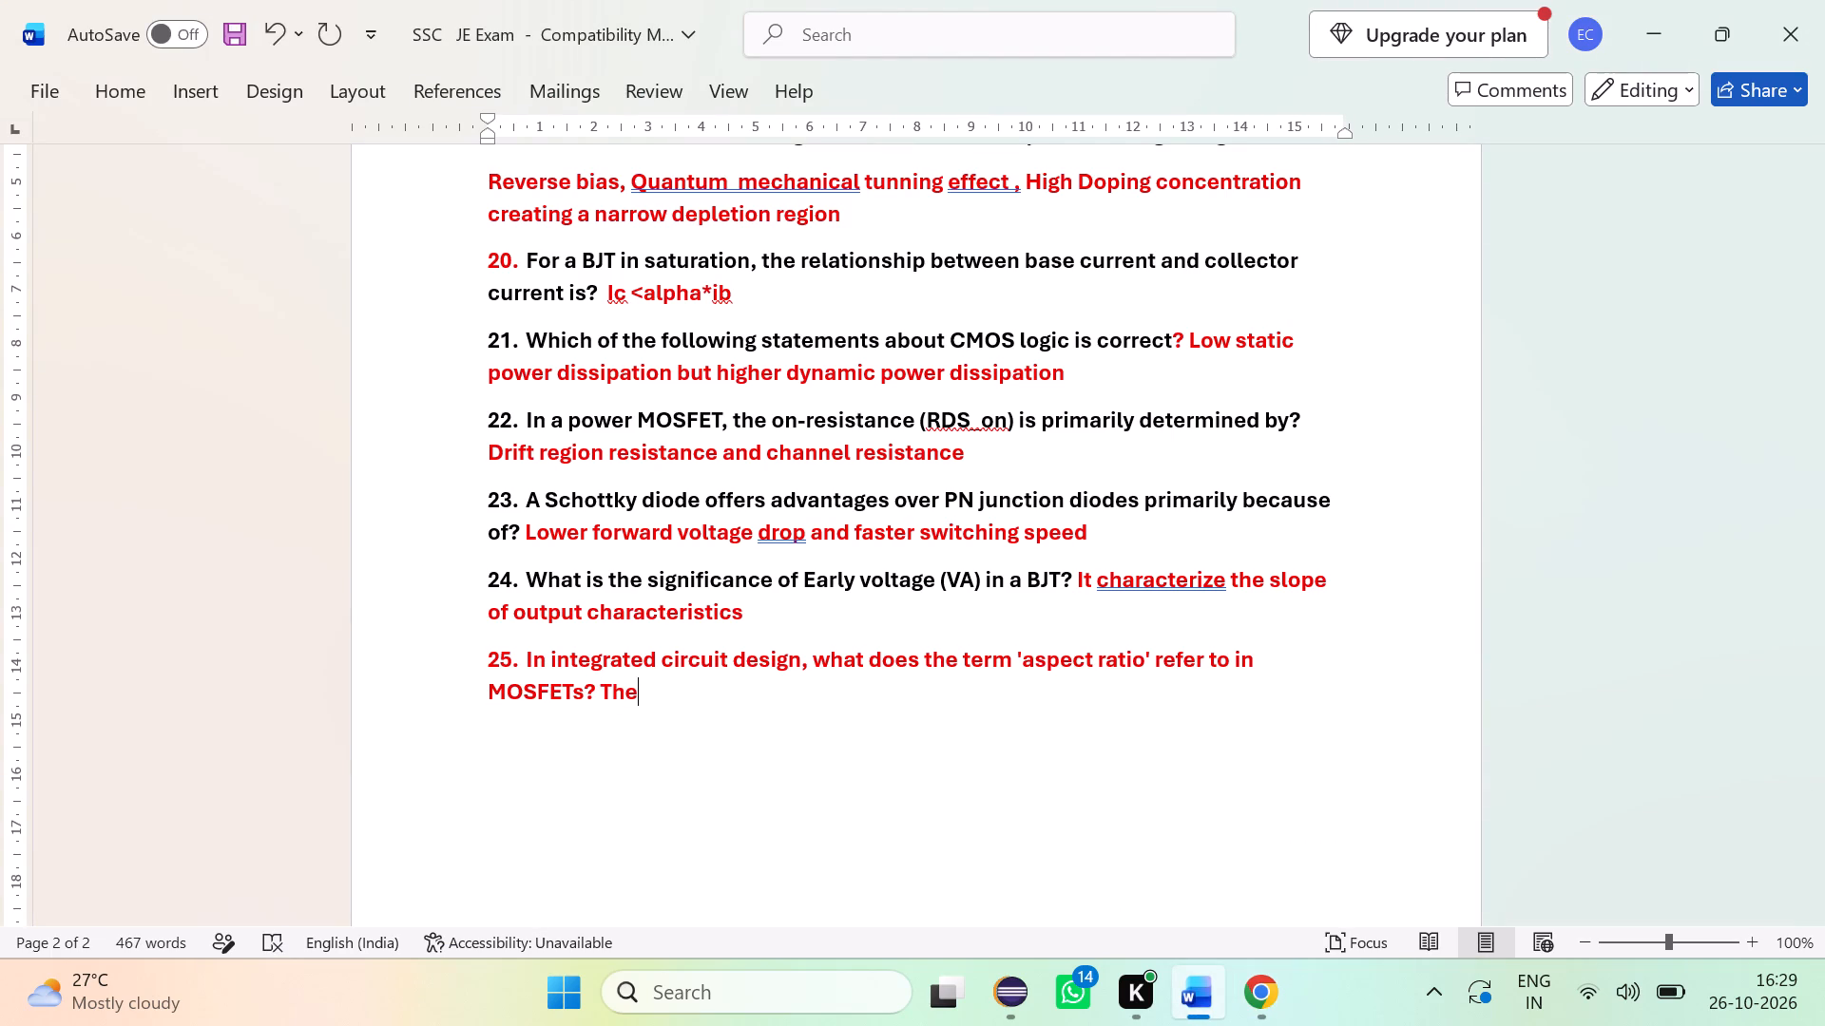
key(space)
text(ratio)
key(space)
text(of channel)
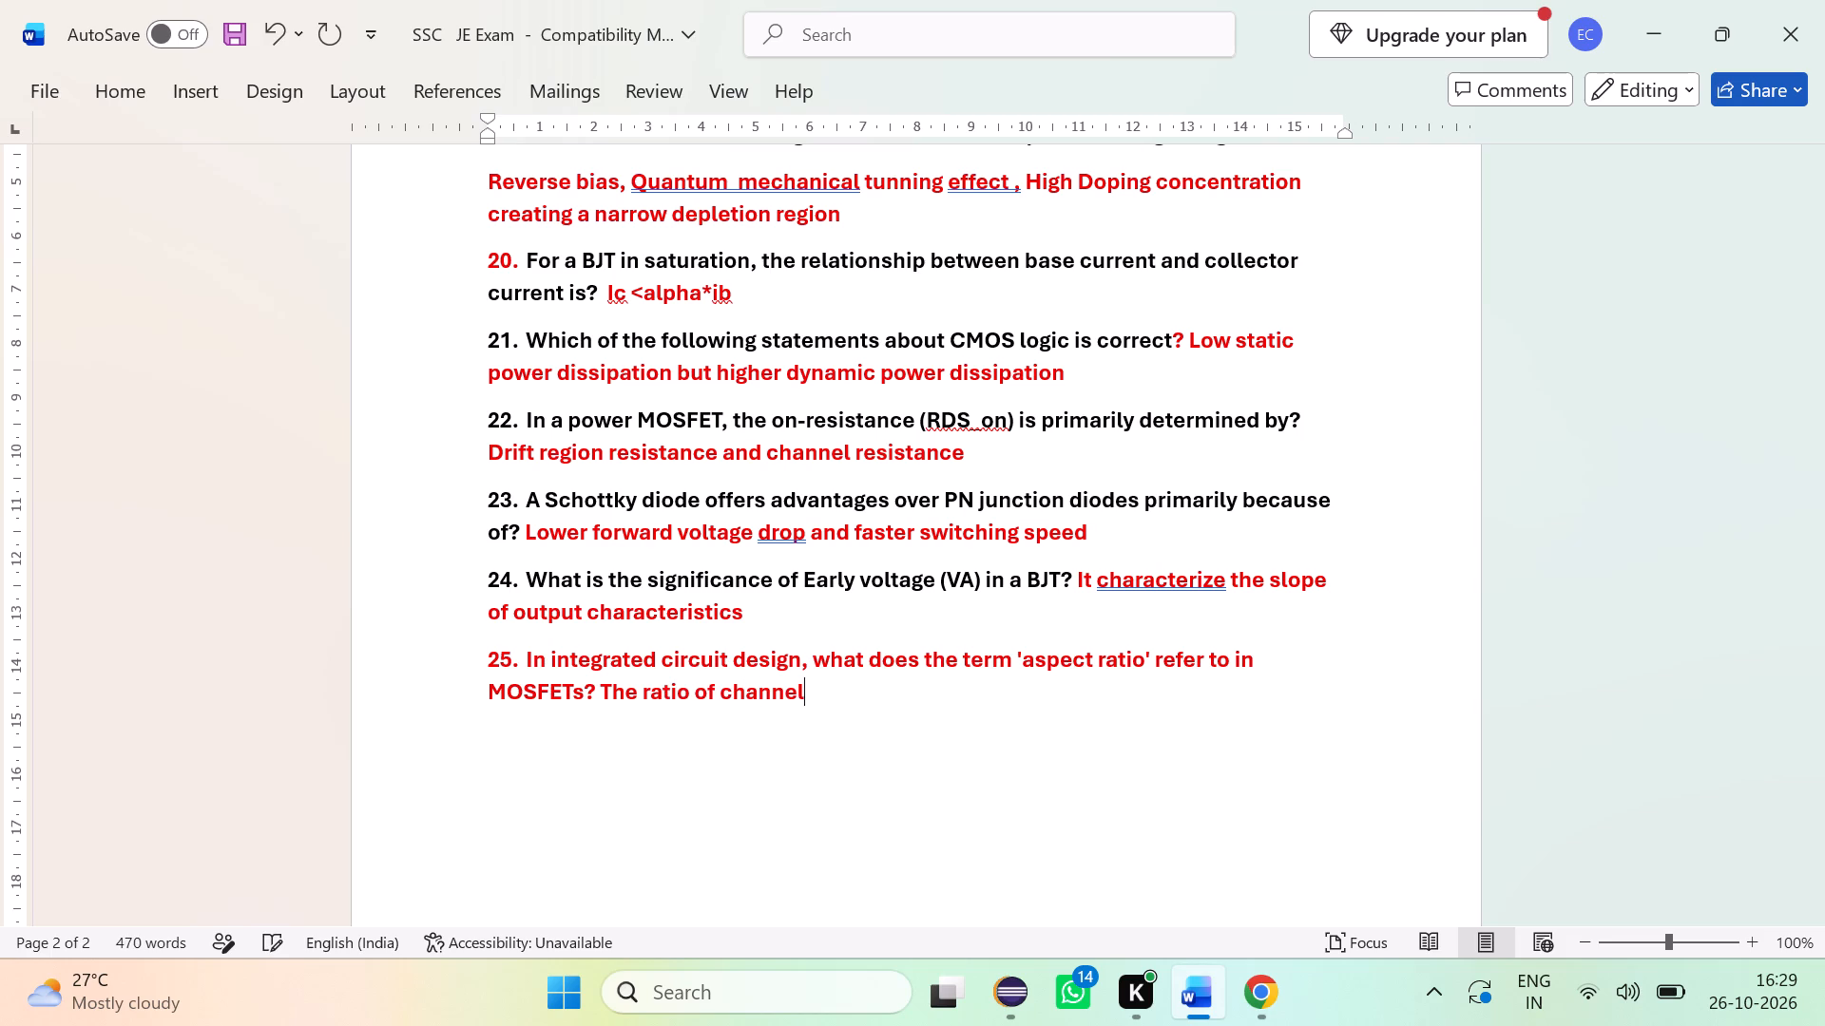
click(1259, 997)
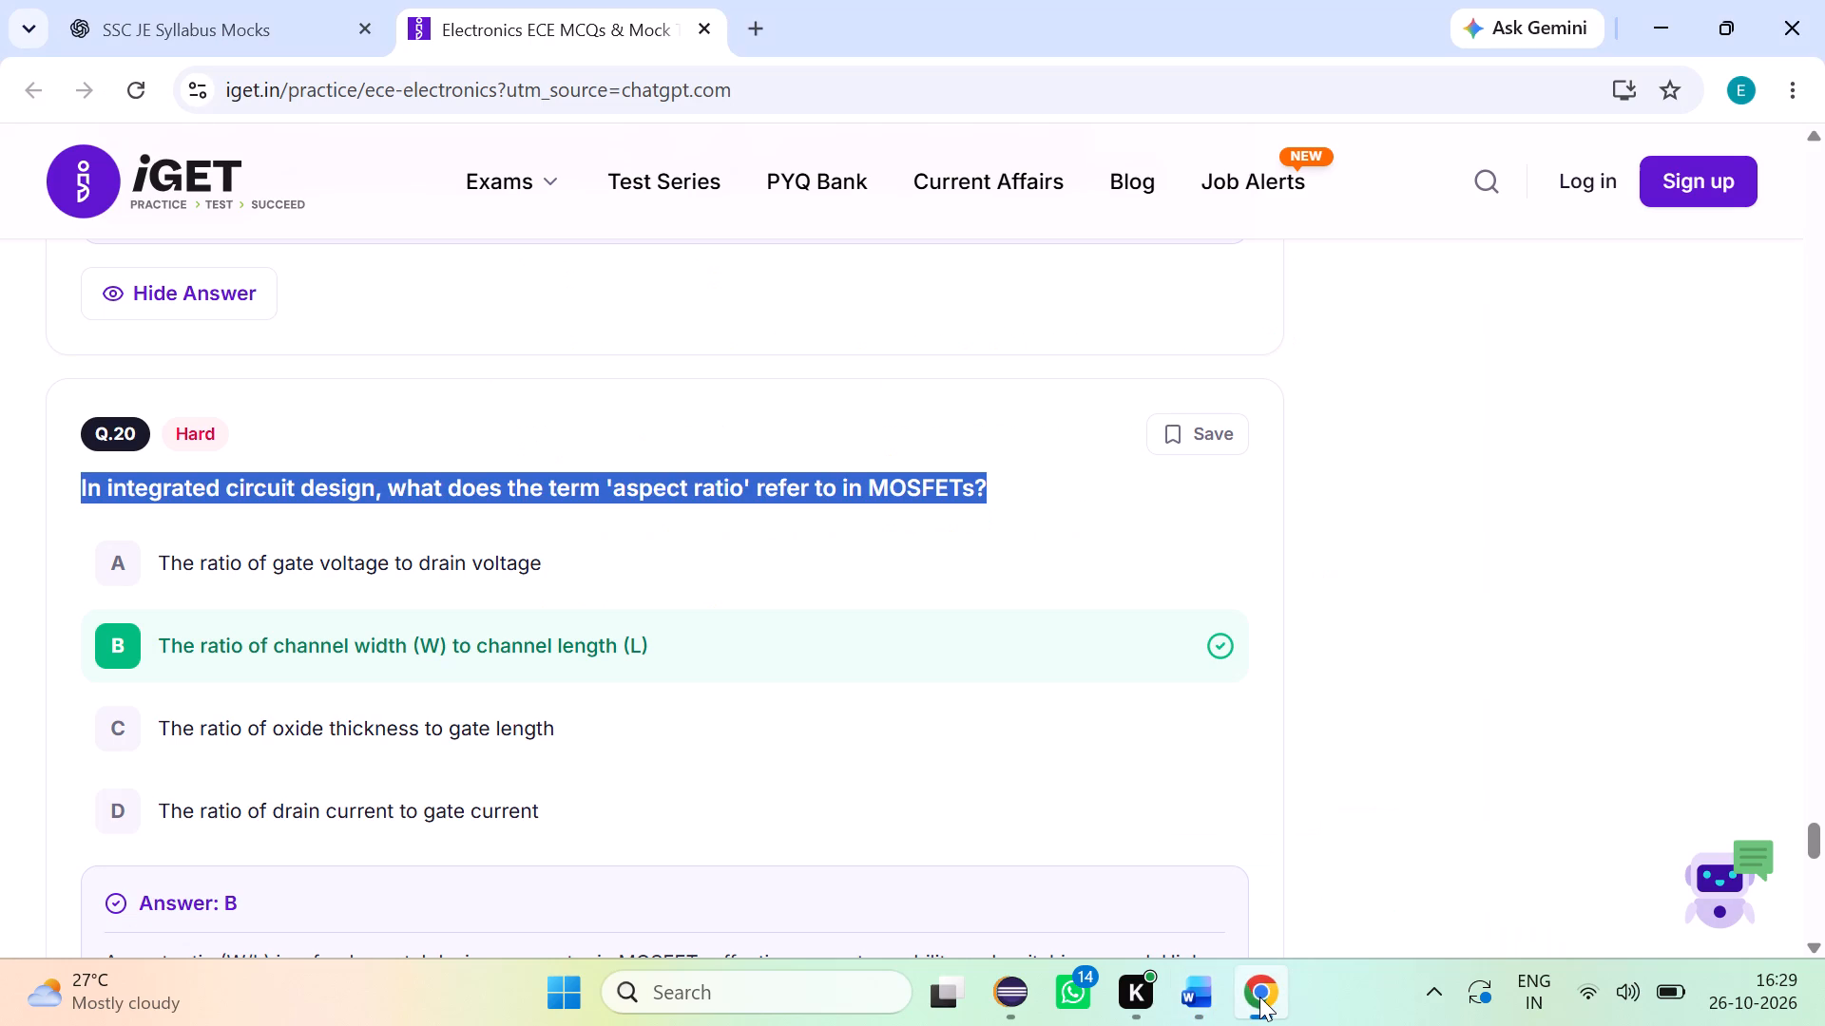
click(1200, 996)
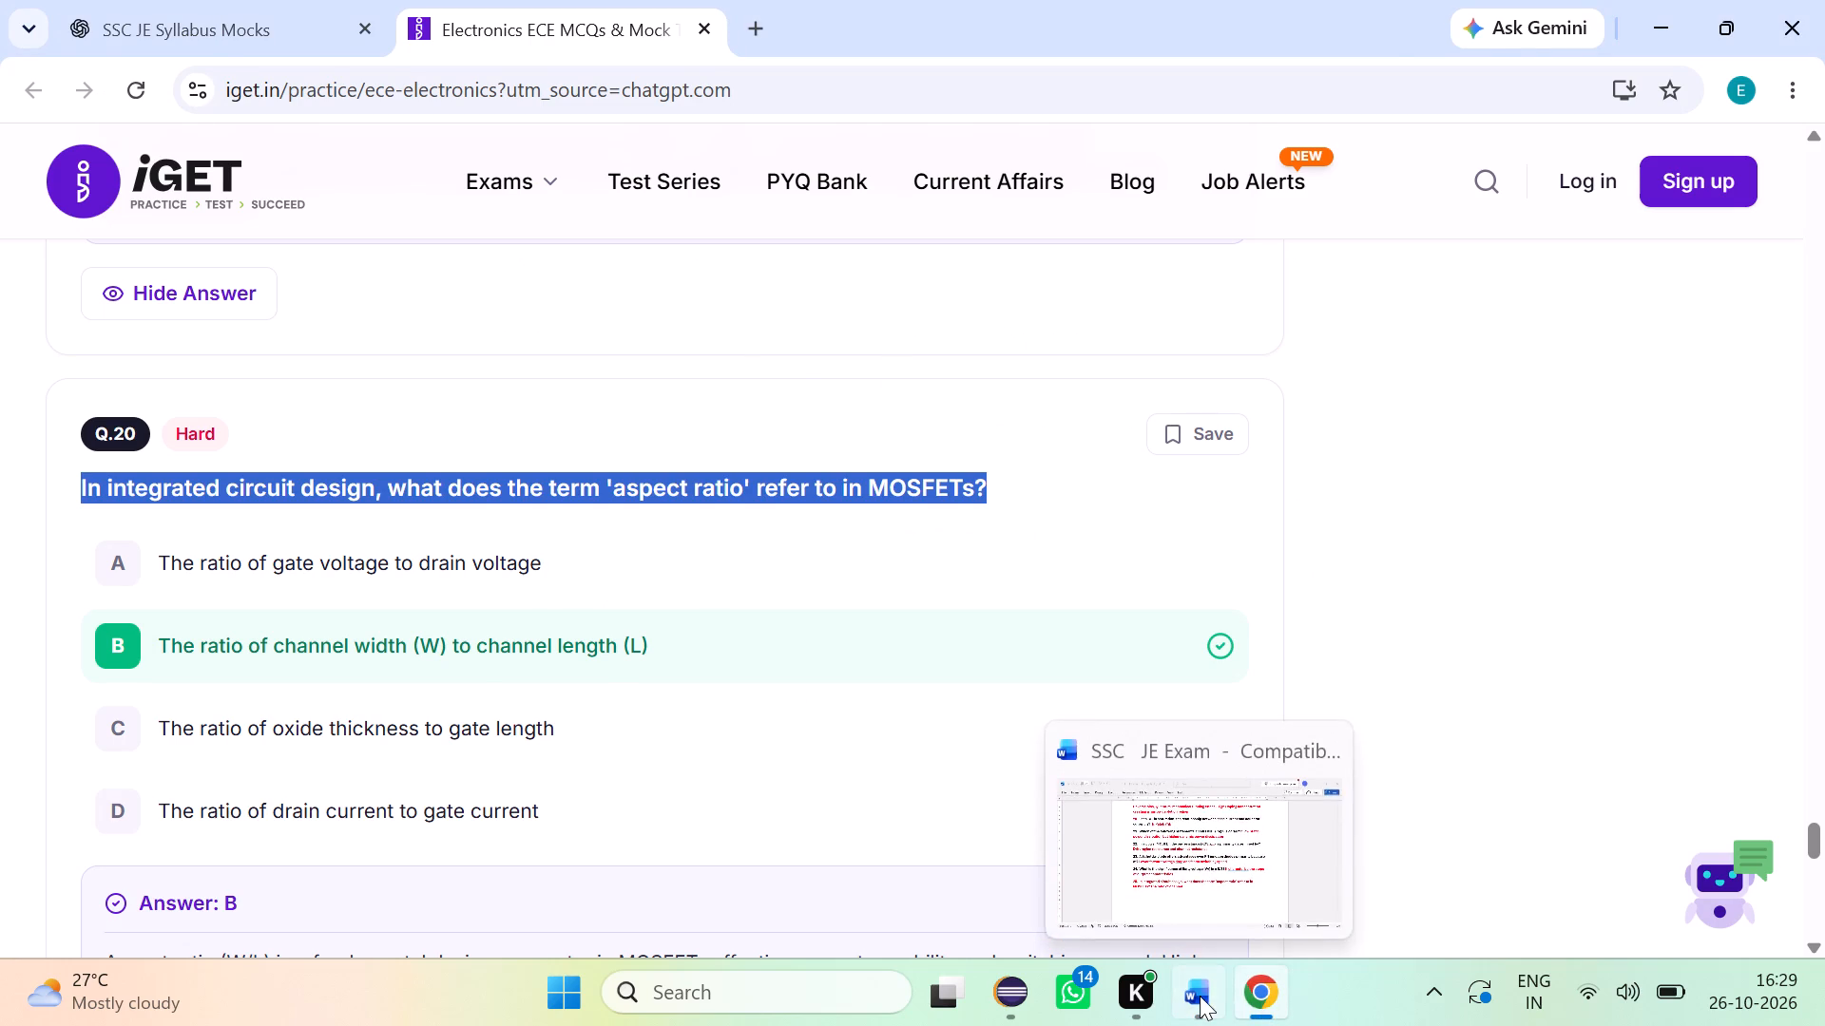
key(space)
text(width)
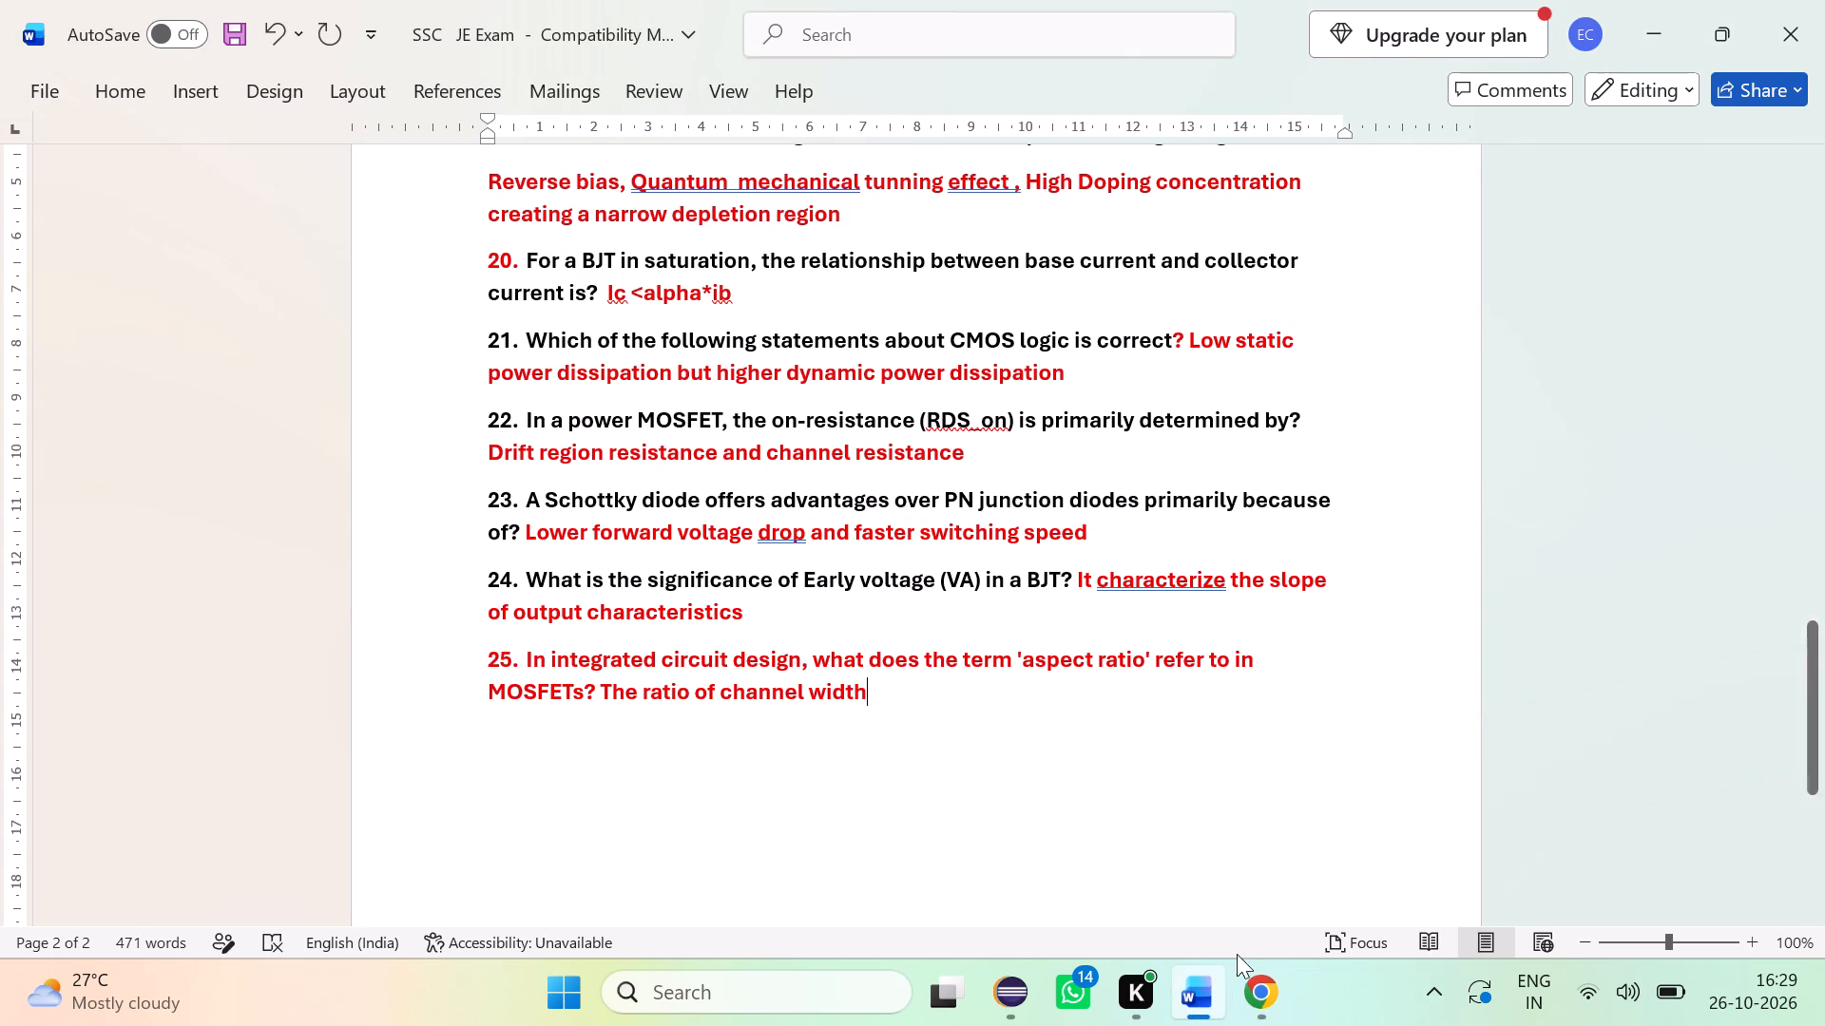
click(1257, 978)
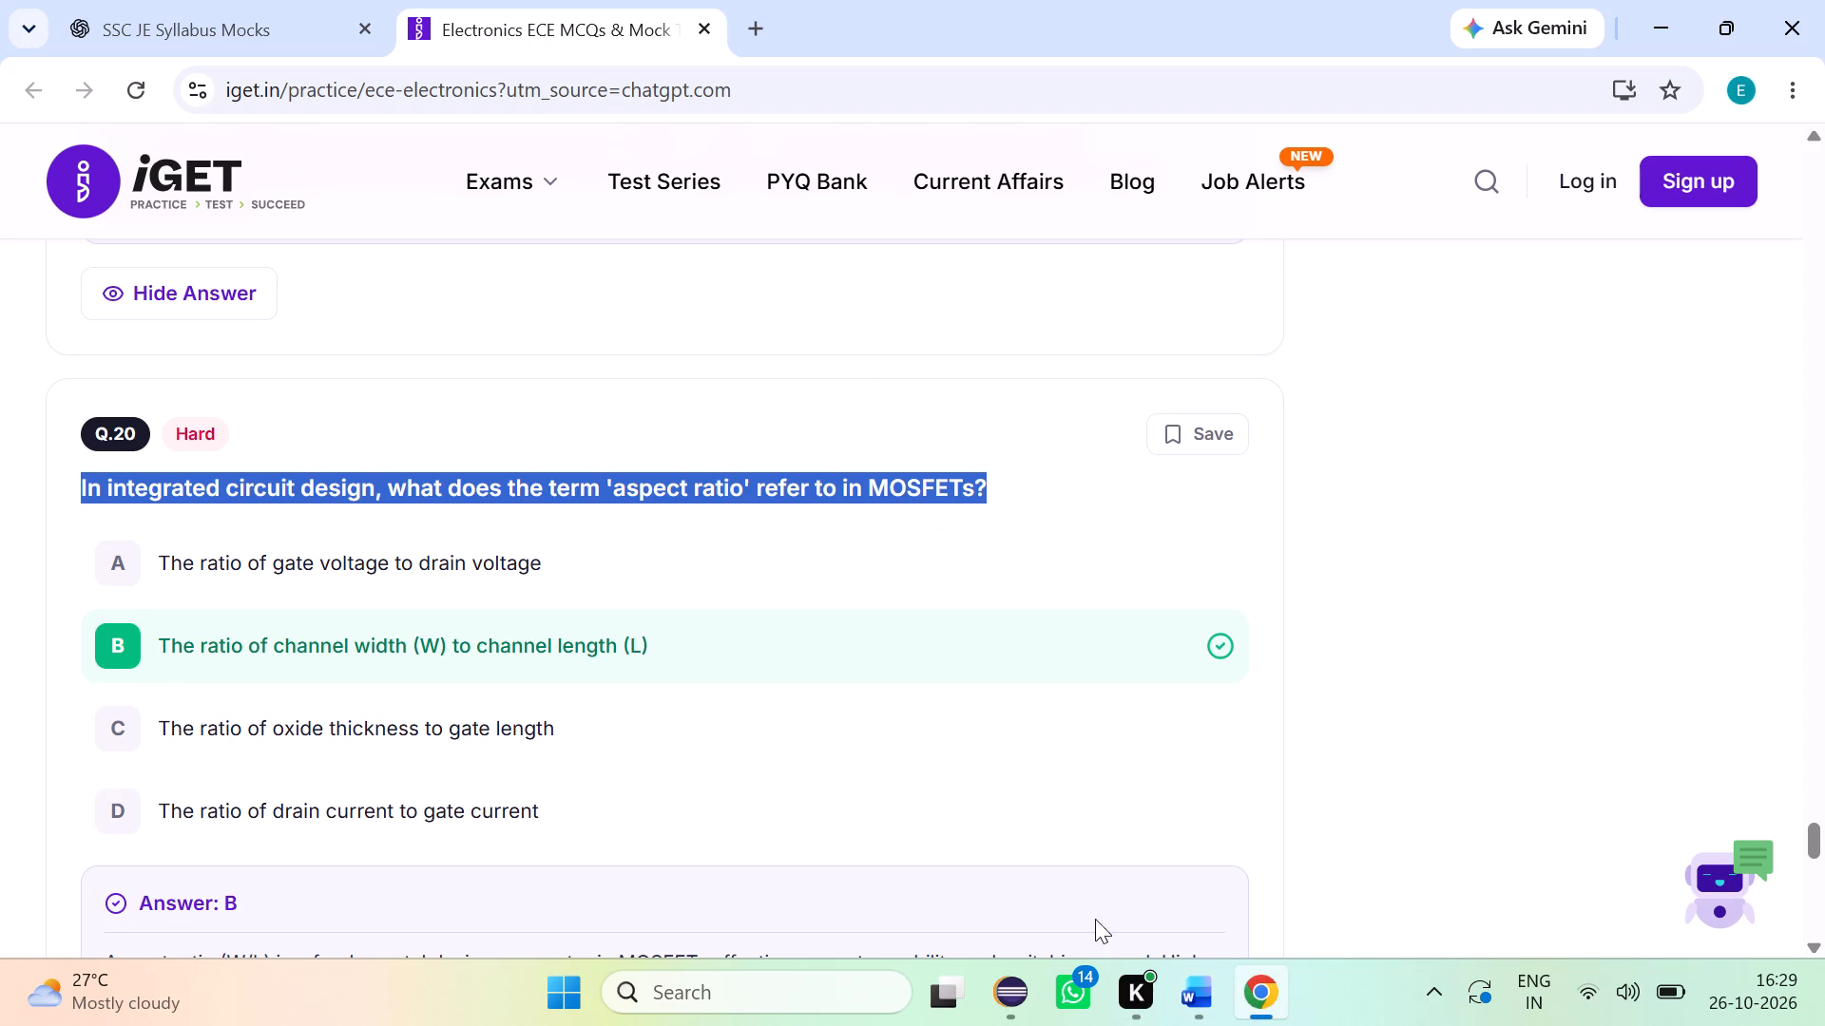
click(1201, 997)
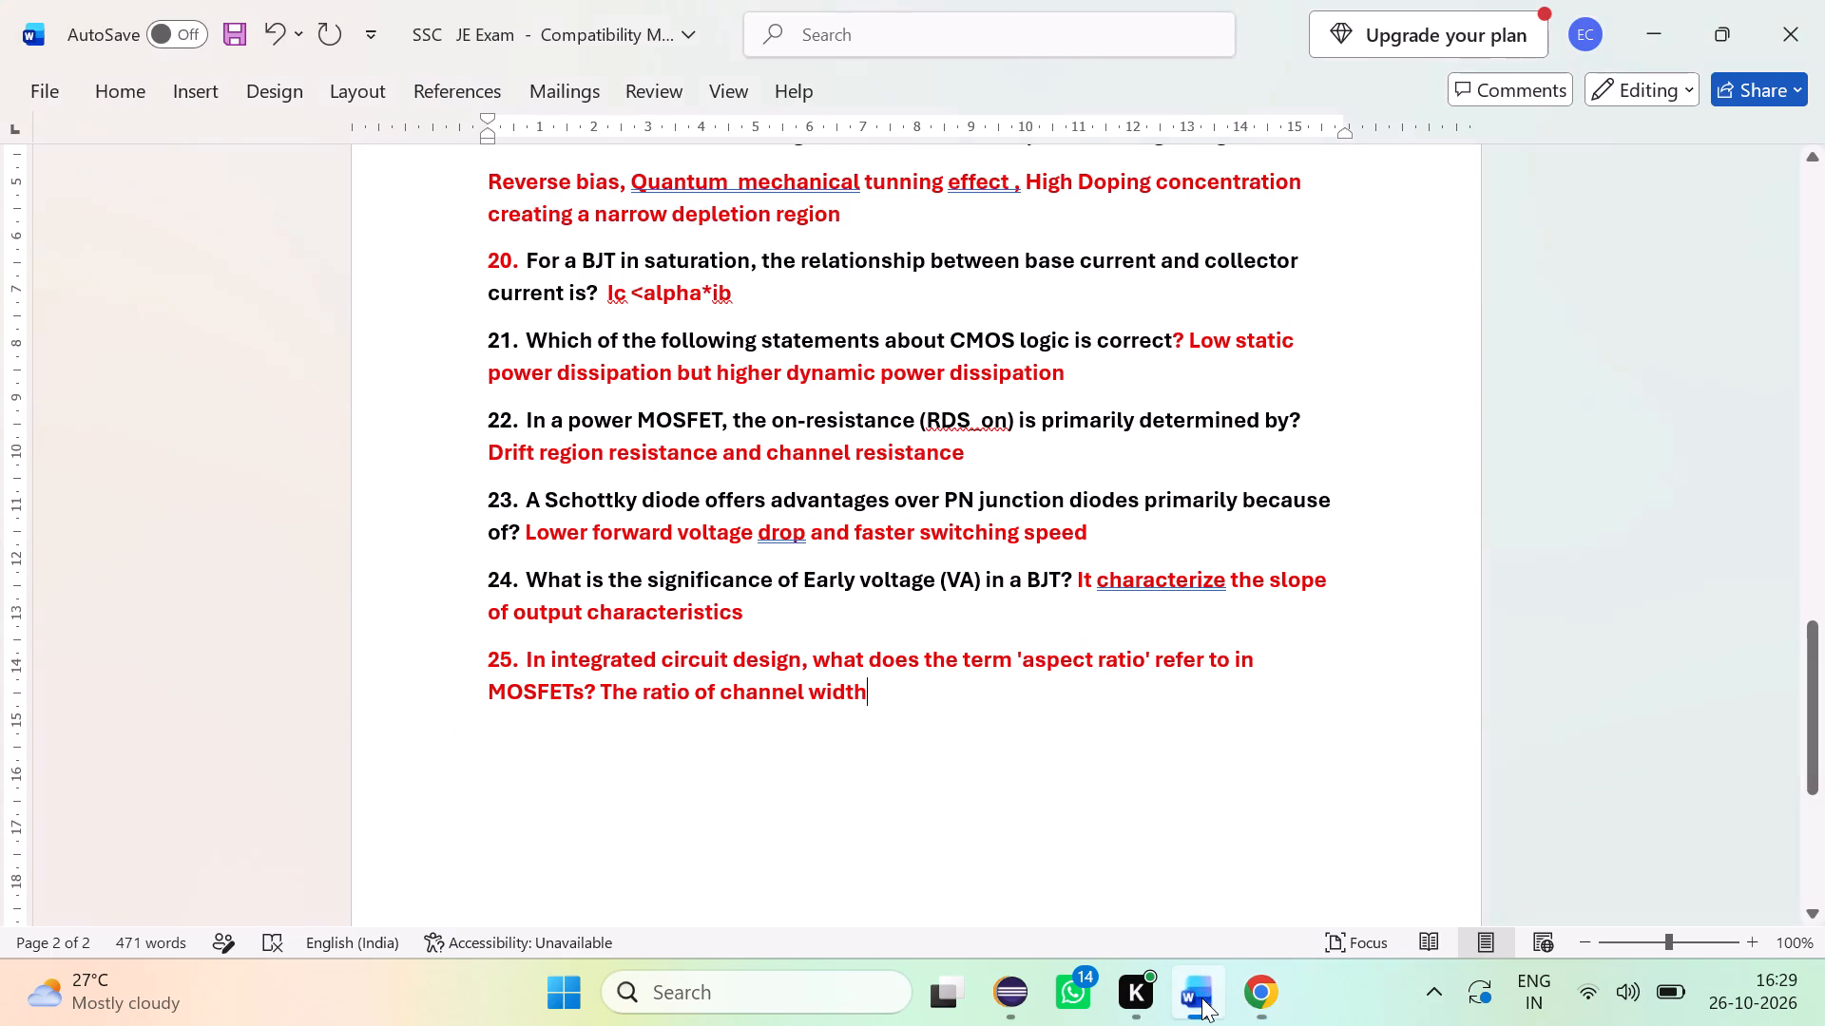
key(shift+parenleft)
key(shift+w)
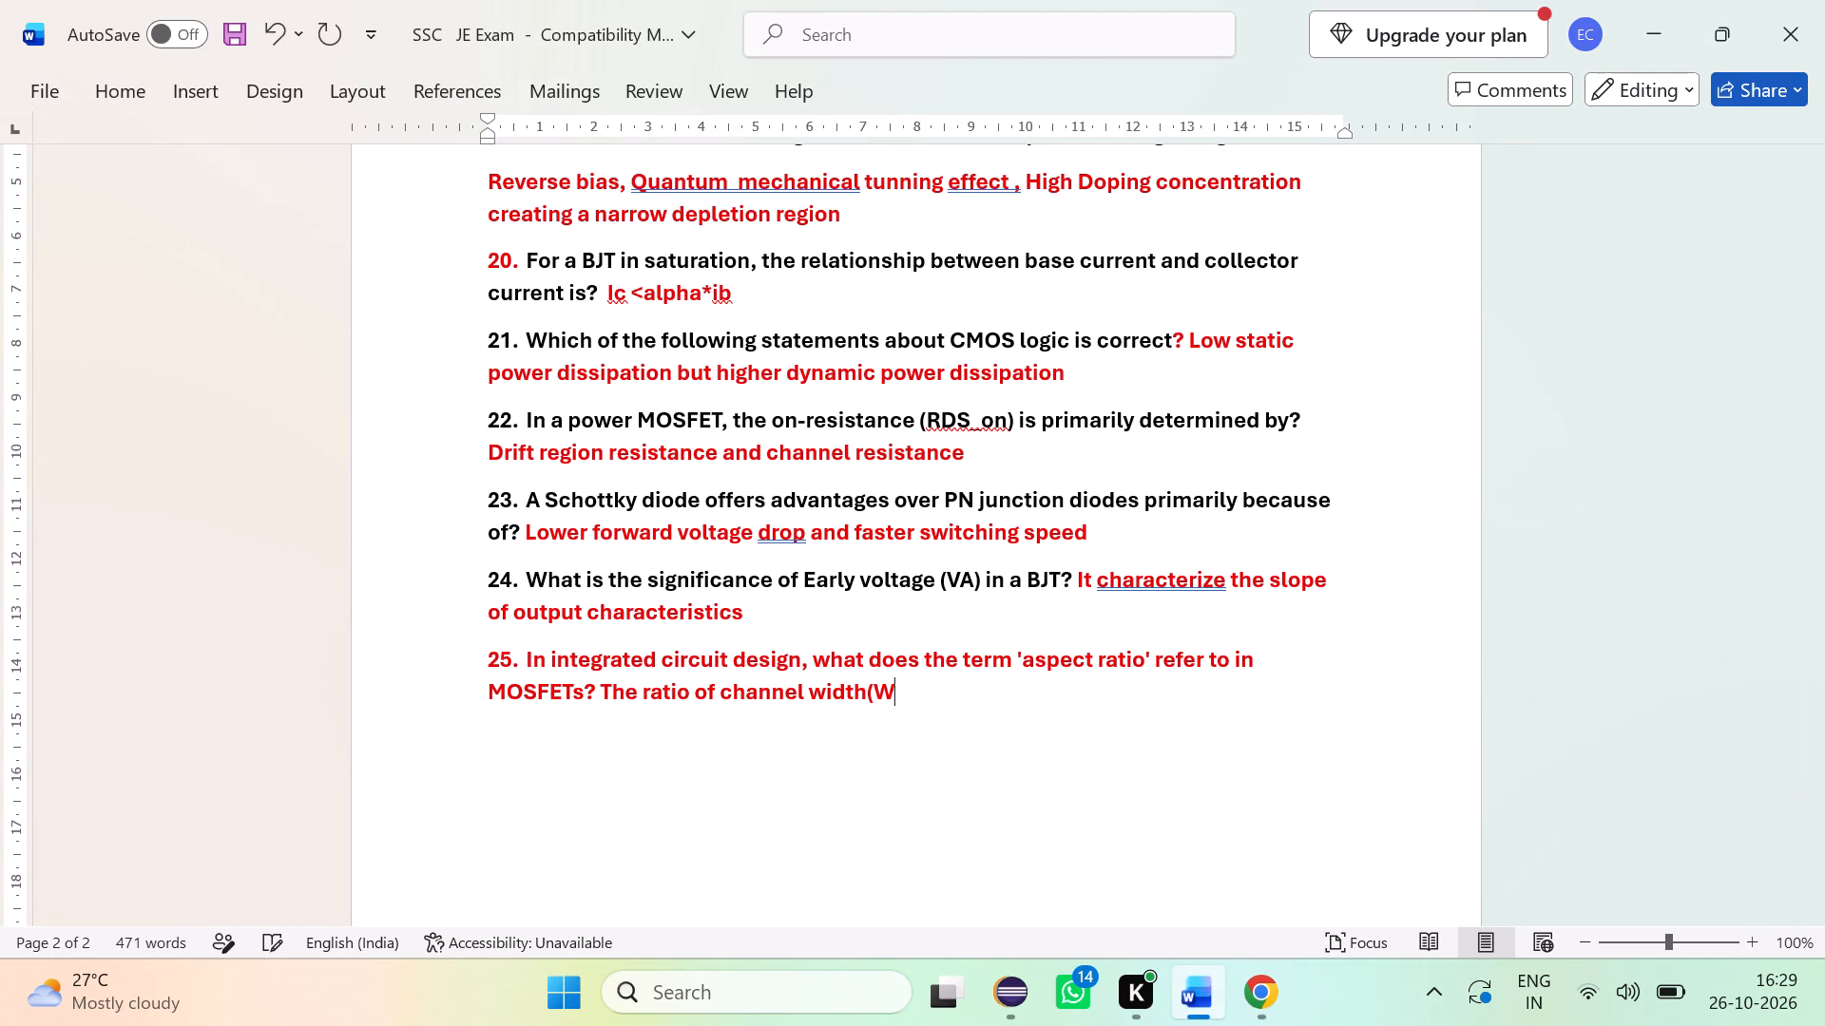
text() to)
key(space)
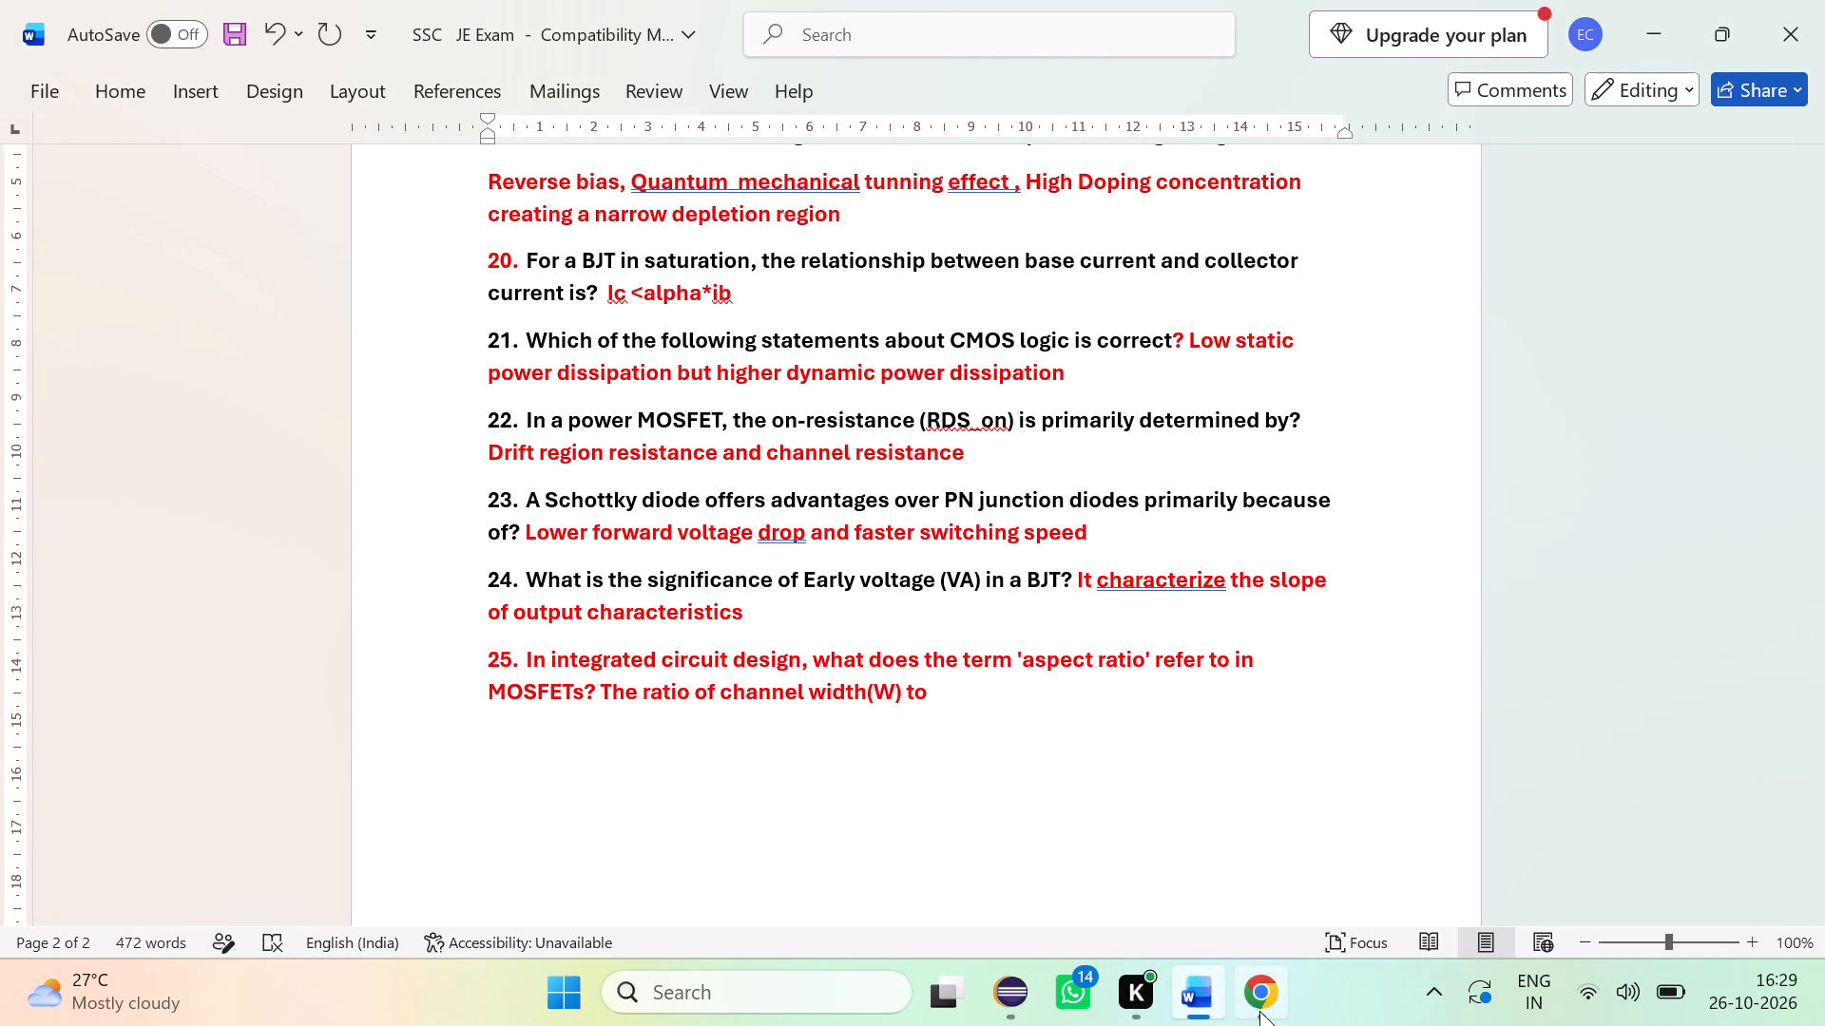
click(1259, 1011)
click(1199, 1000)
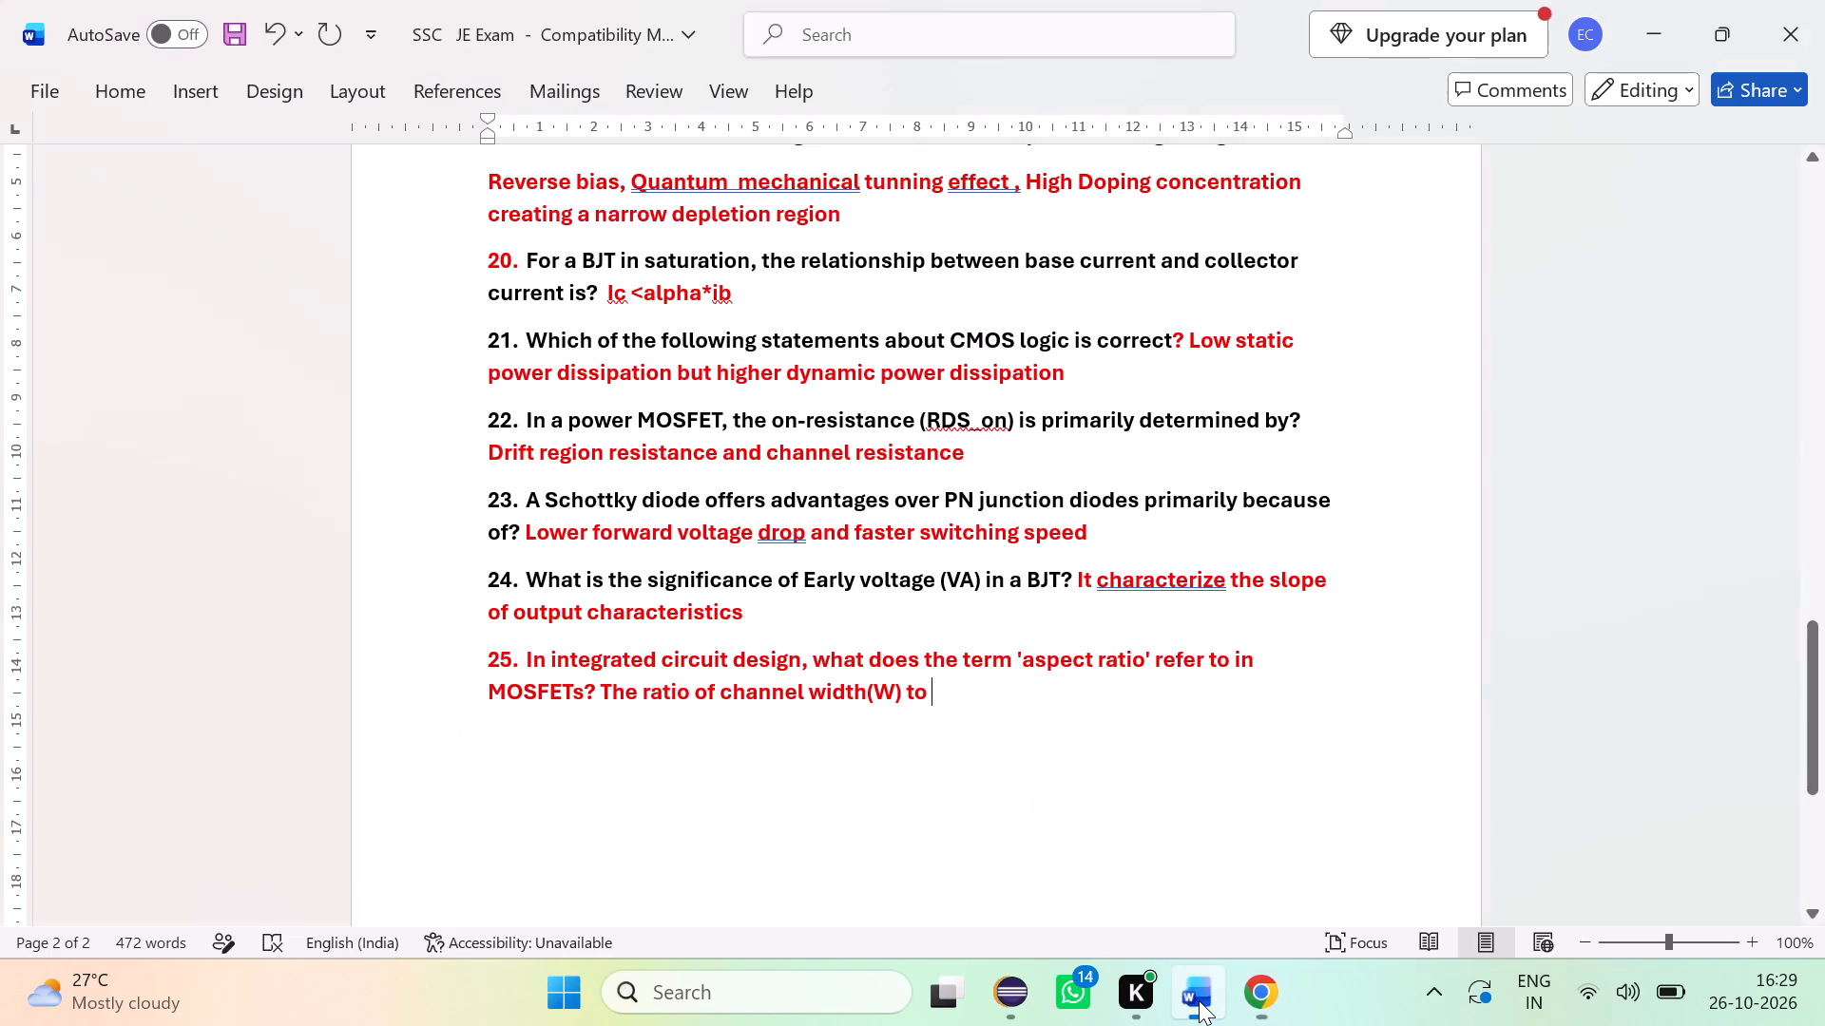
text(channel len)
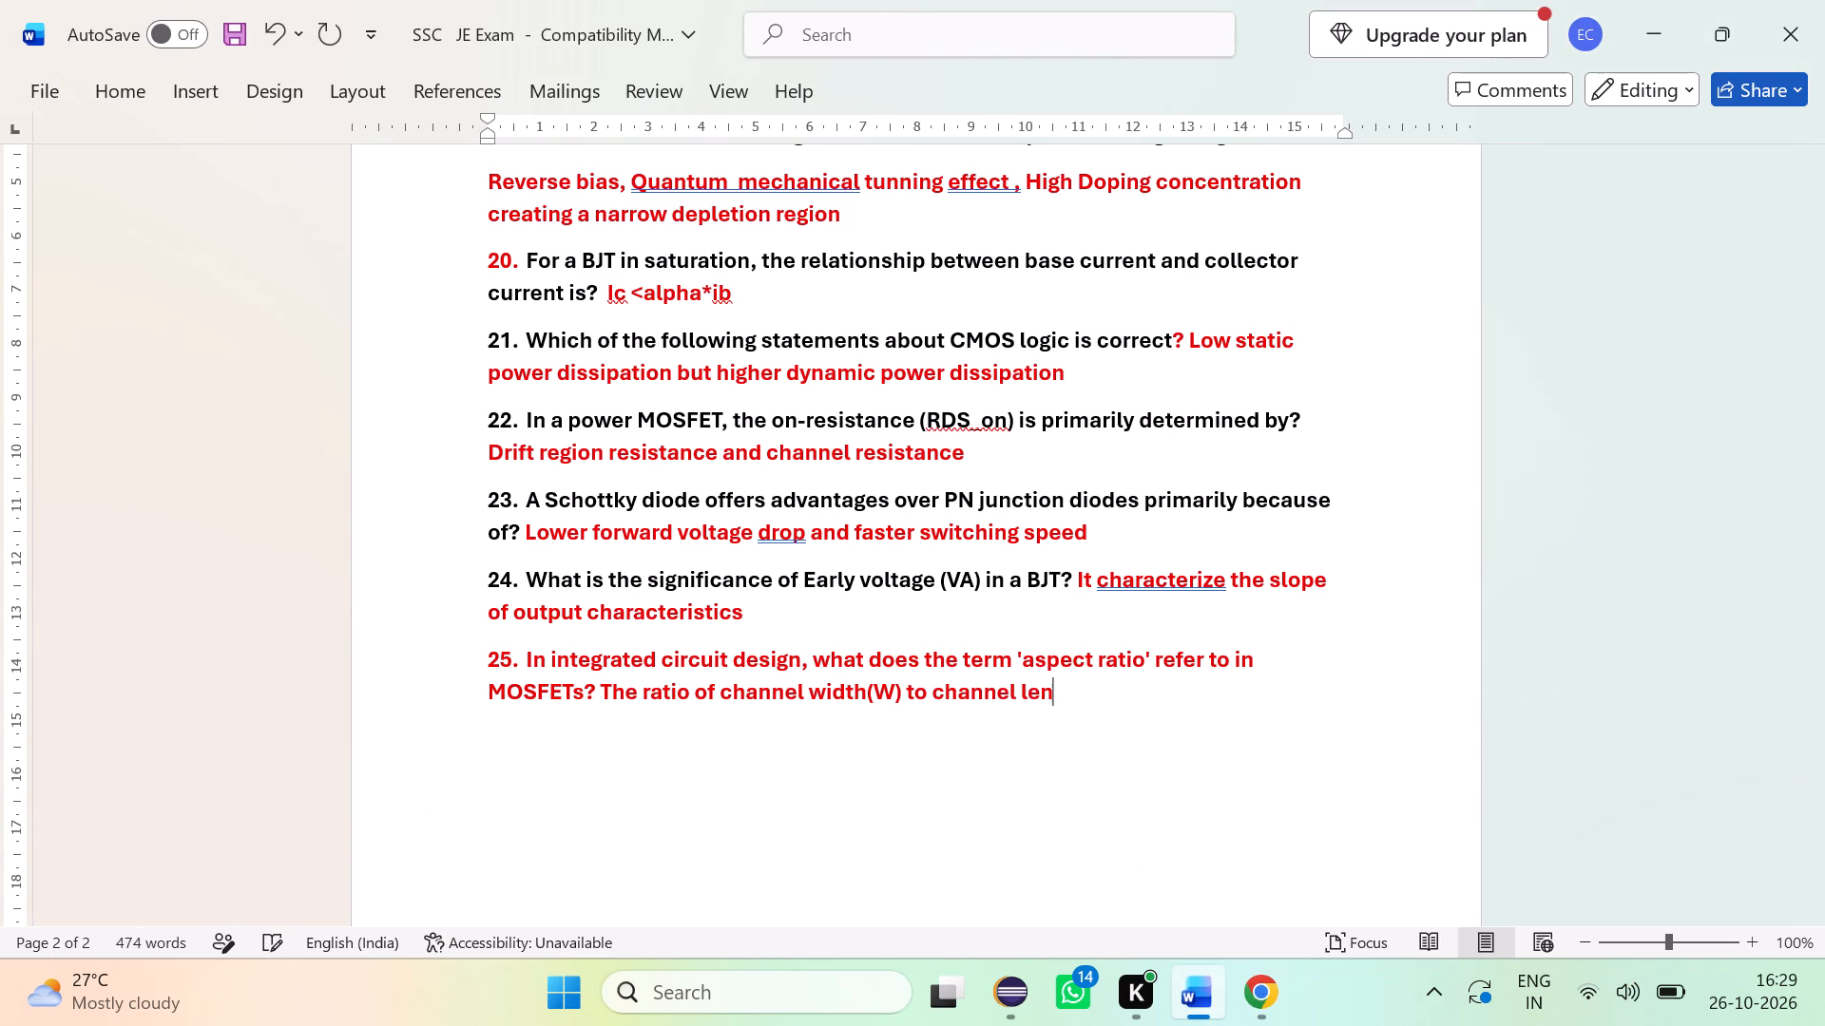
text(gth(L))
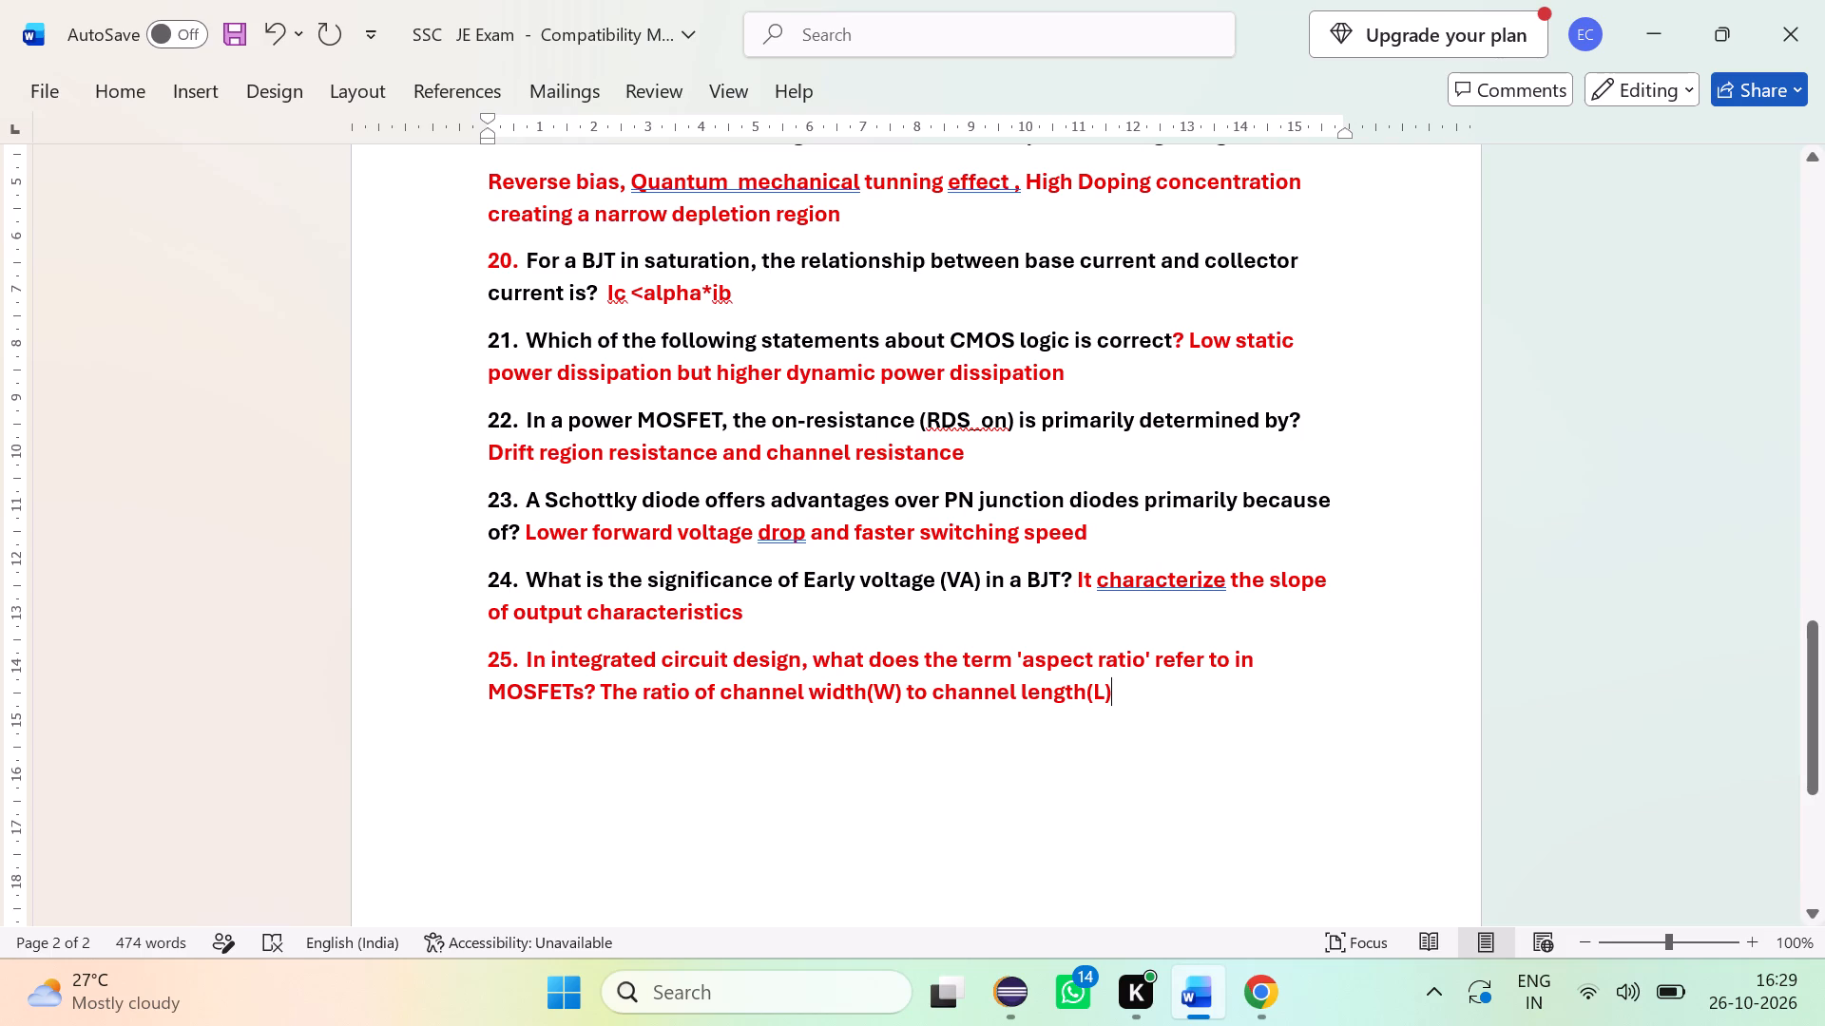
Colour item 25's number and question, "In integrated circuit design, what does the term 'aspect ratio' refer to in MOSFETs?", black.
click(598, 690)
drag(598, 690, 970, 707)
drag(817, 760, 522, 660)
click(522, 660)
drag(484, 655, 890, 665)
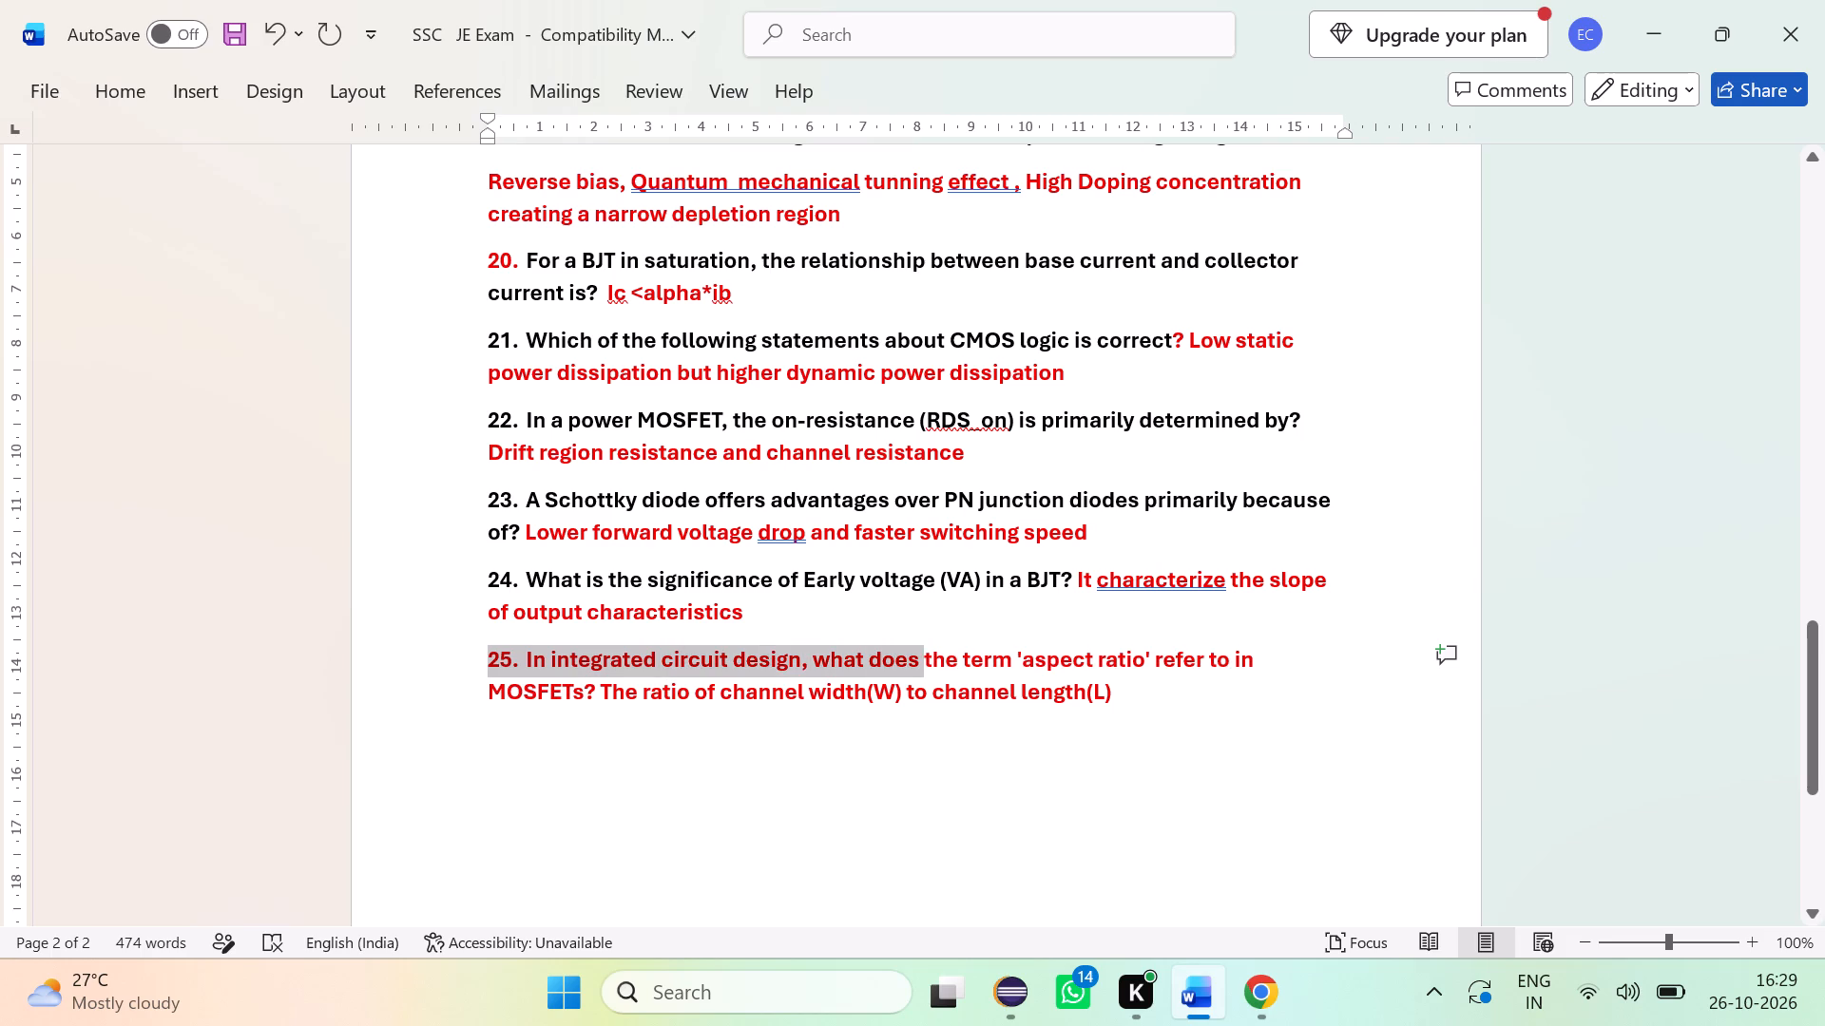
drag(890, 665, 1102, 699)
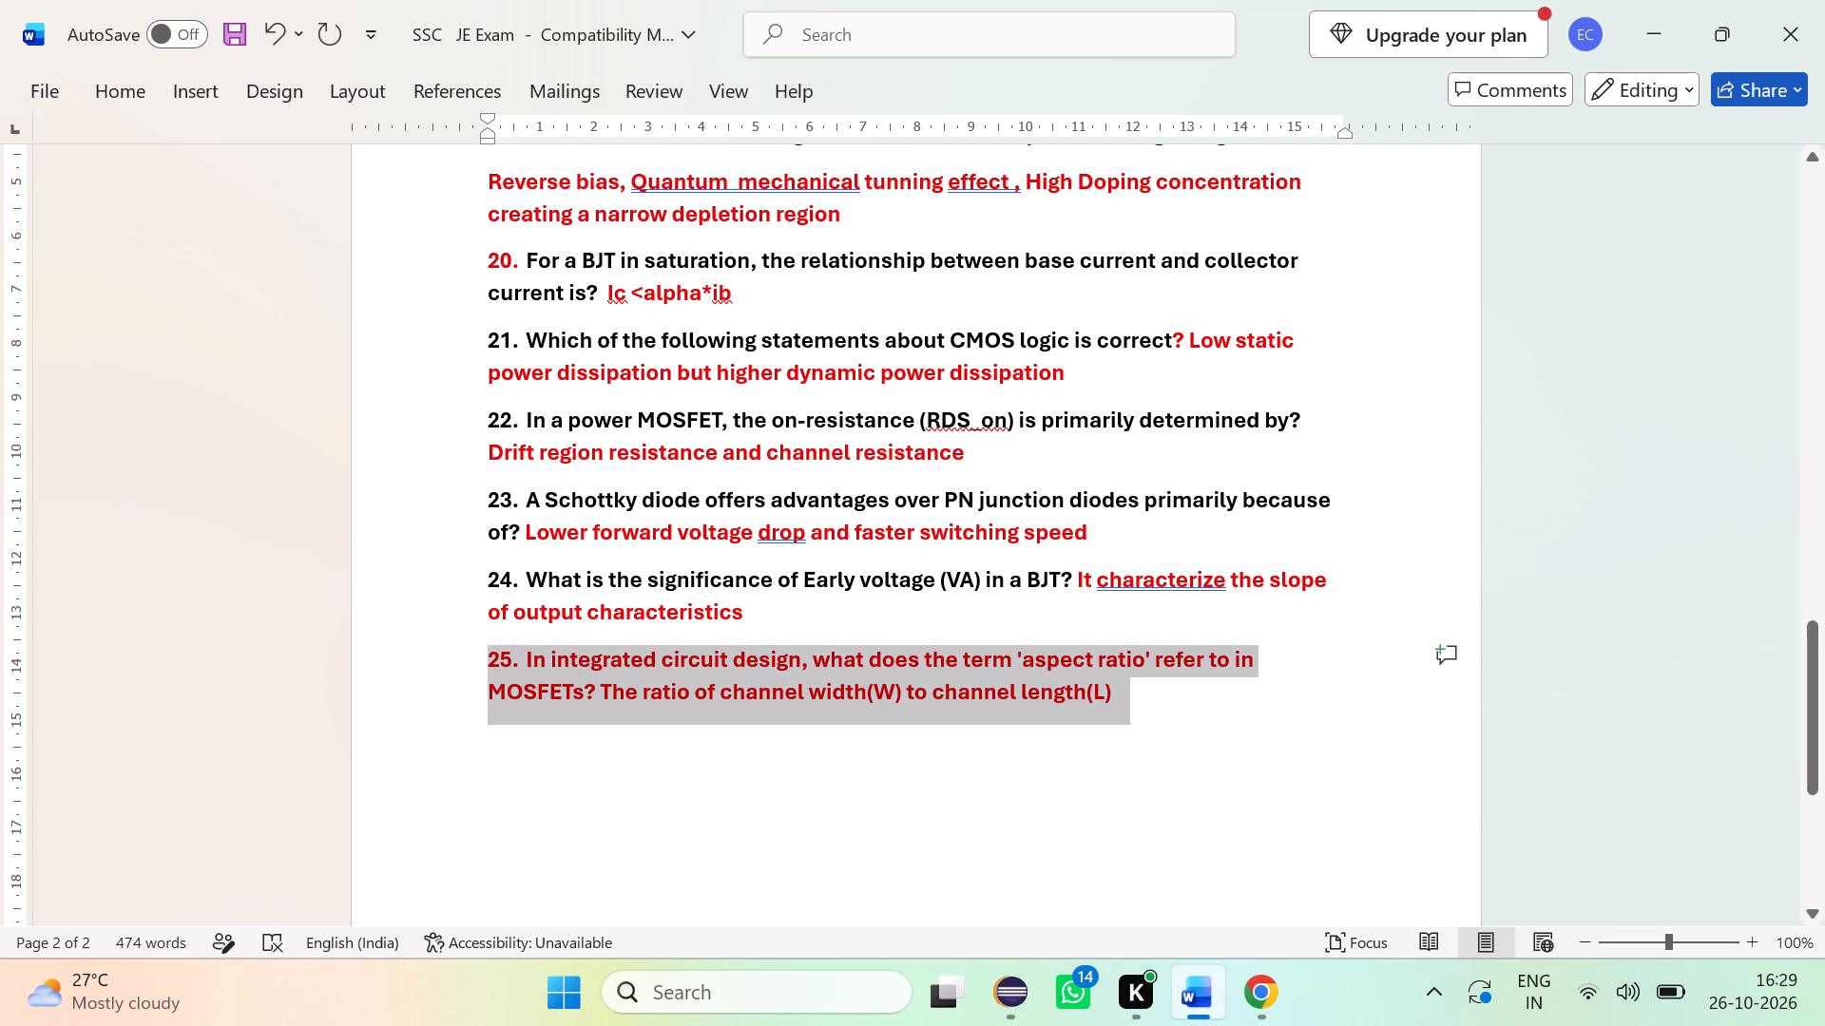
drag(1102, 699, 599, 704)
click(798, 651)
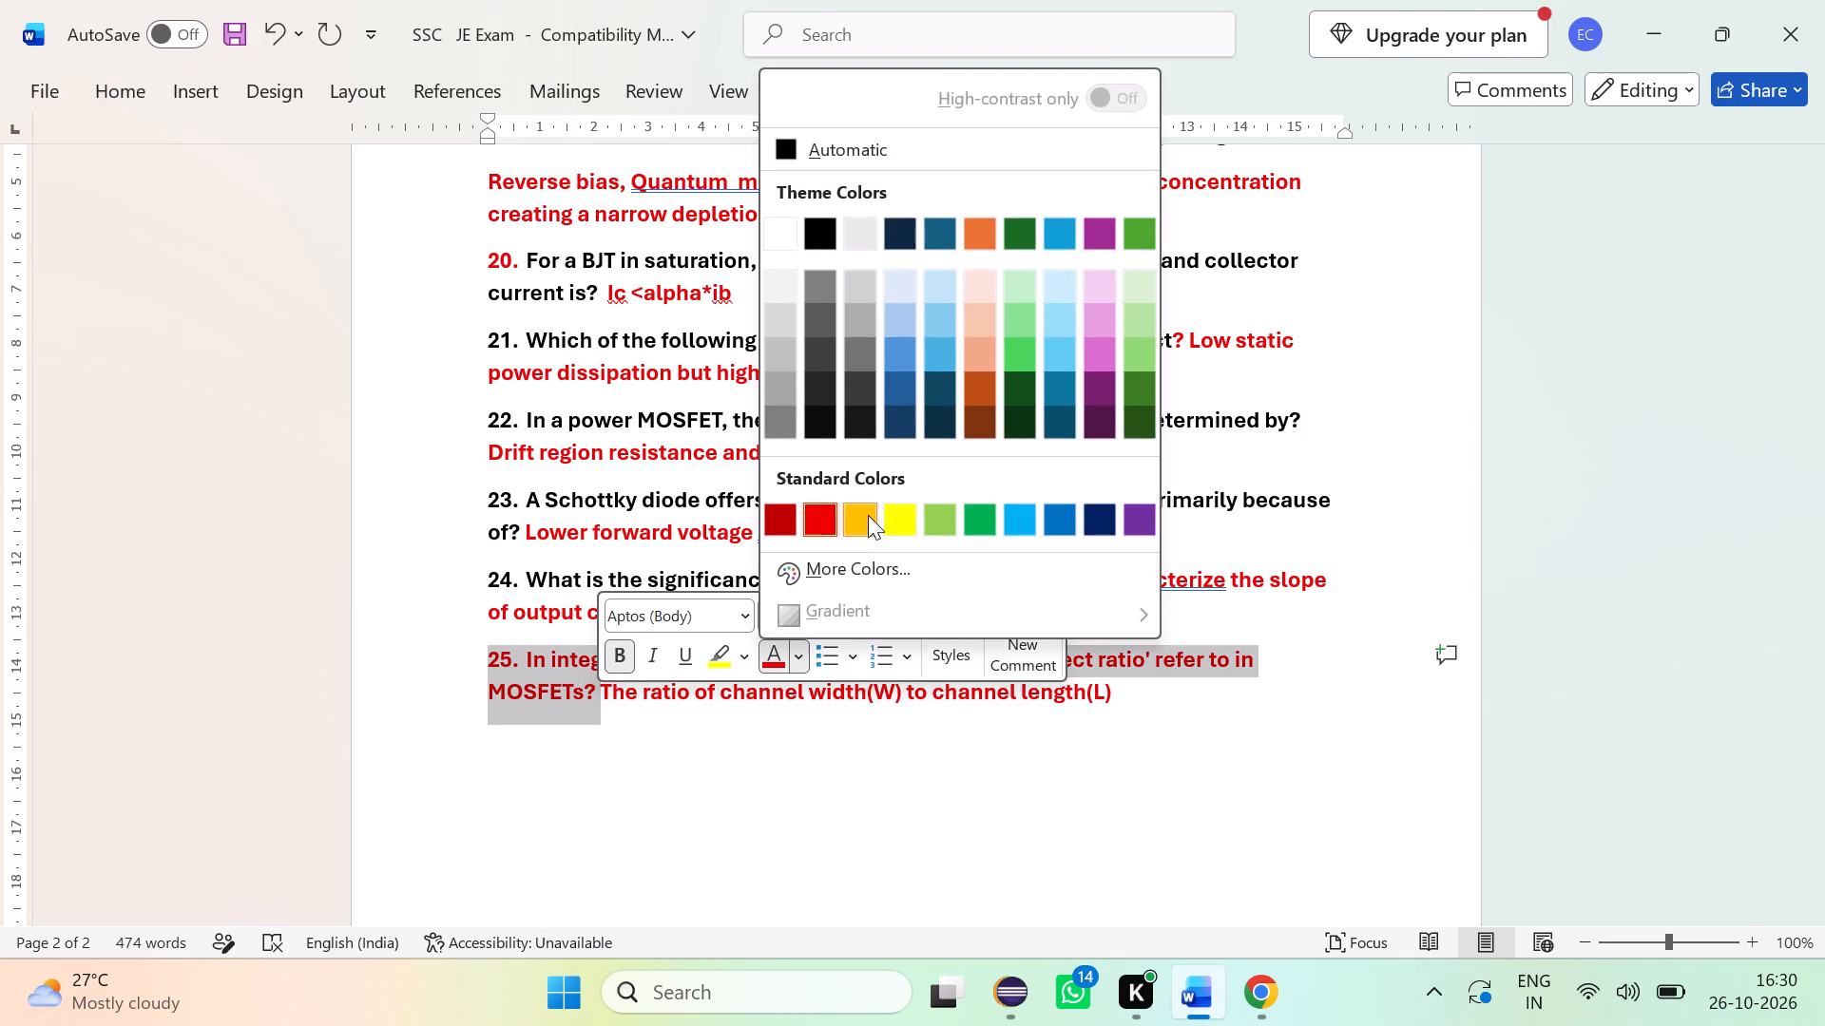
click(816, 218)
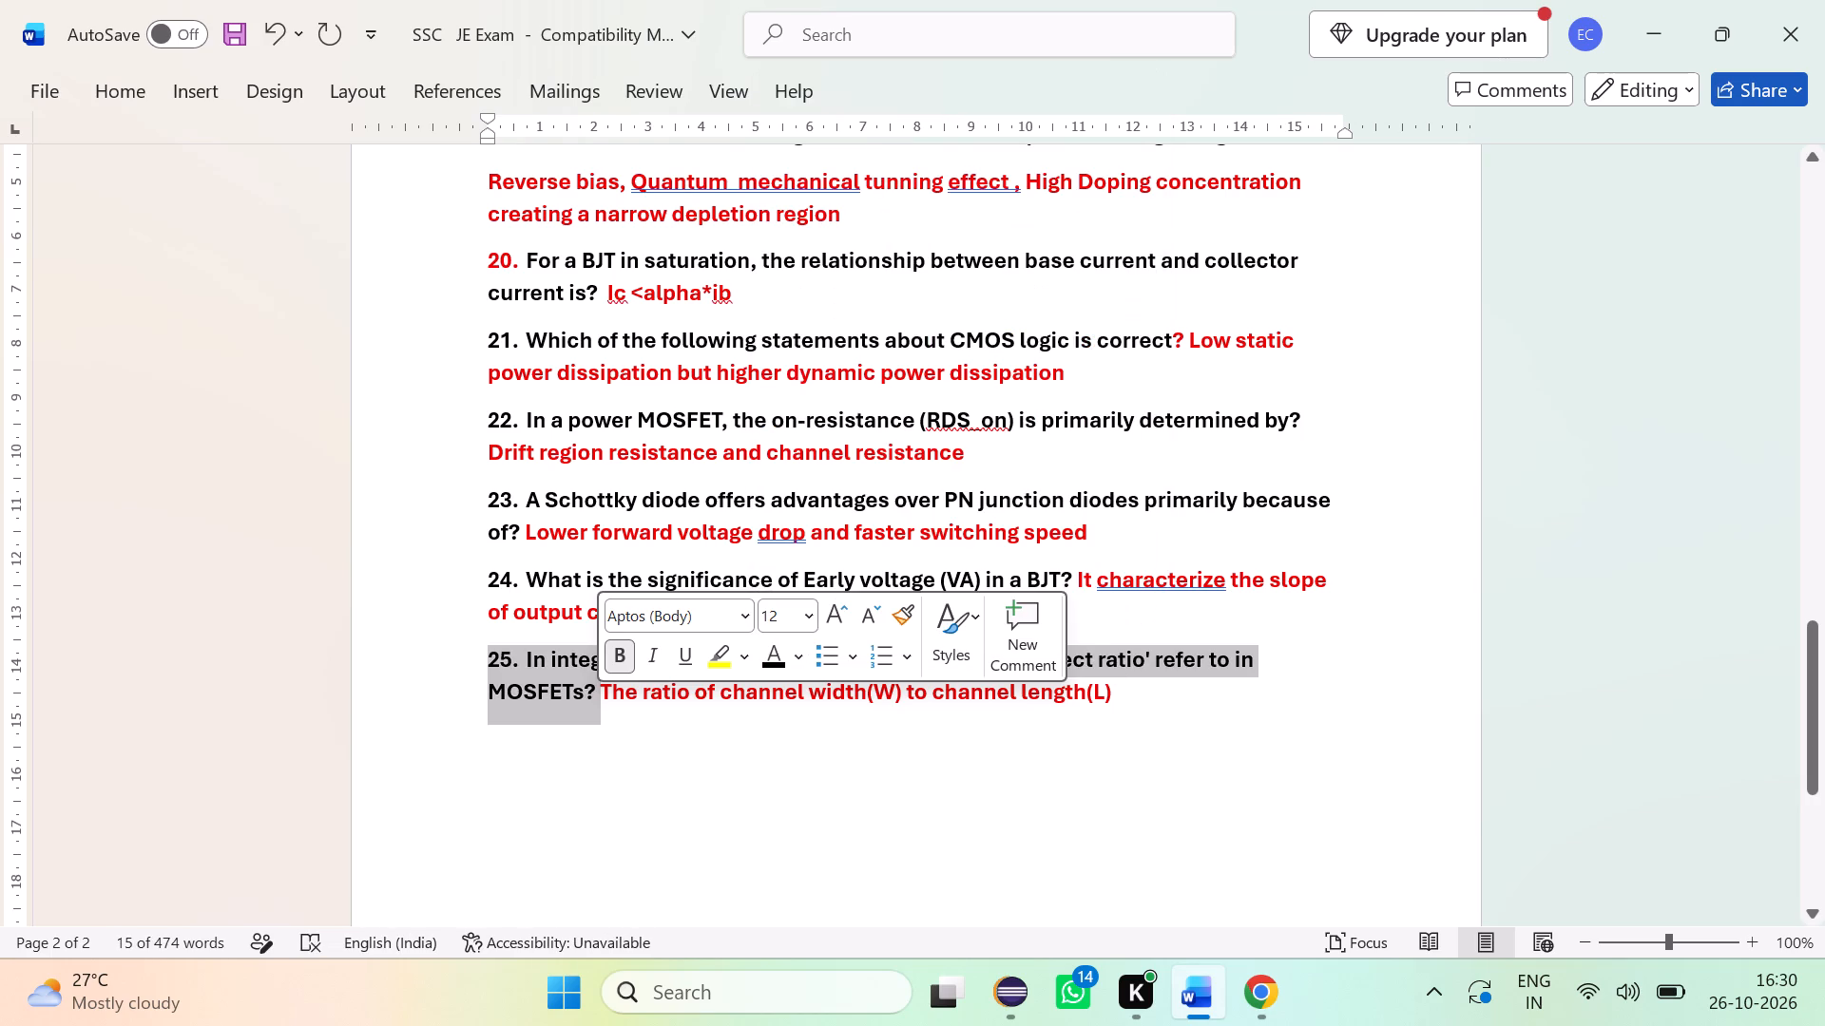
Start a new line after item 25's answer and number it "26.".
click(1106, 699)
click(1115, 698)
click(1115, 698)
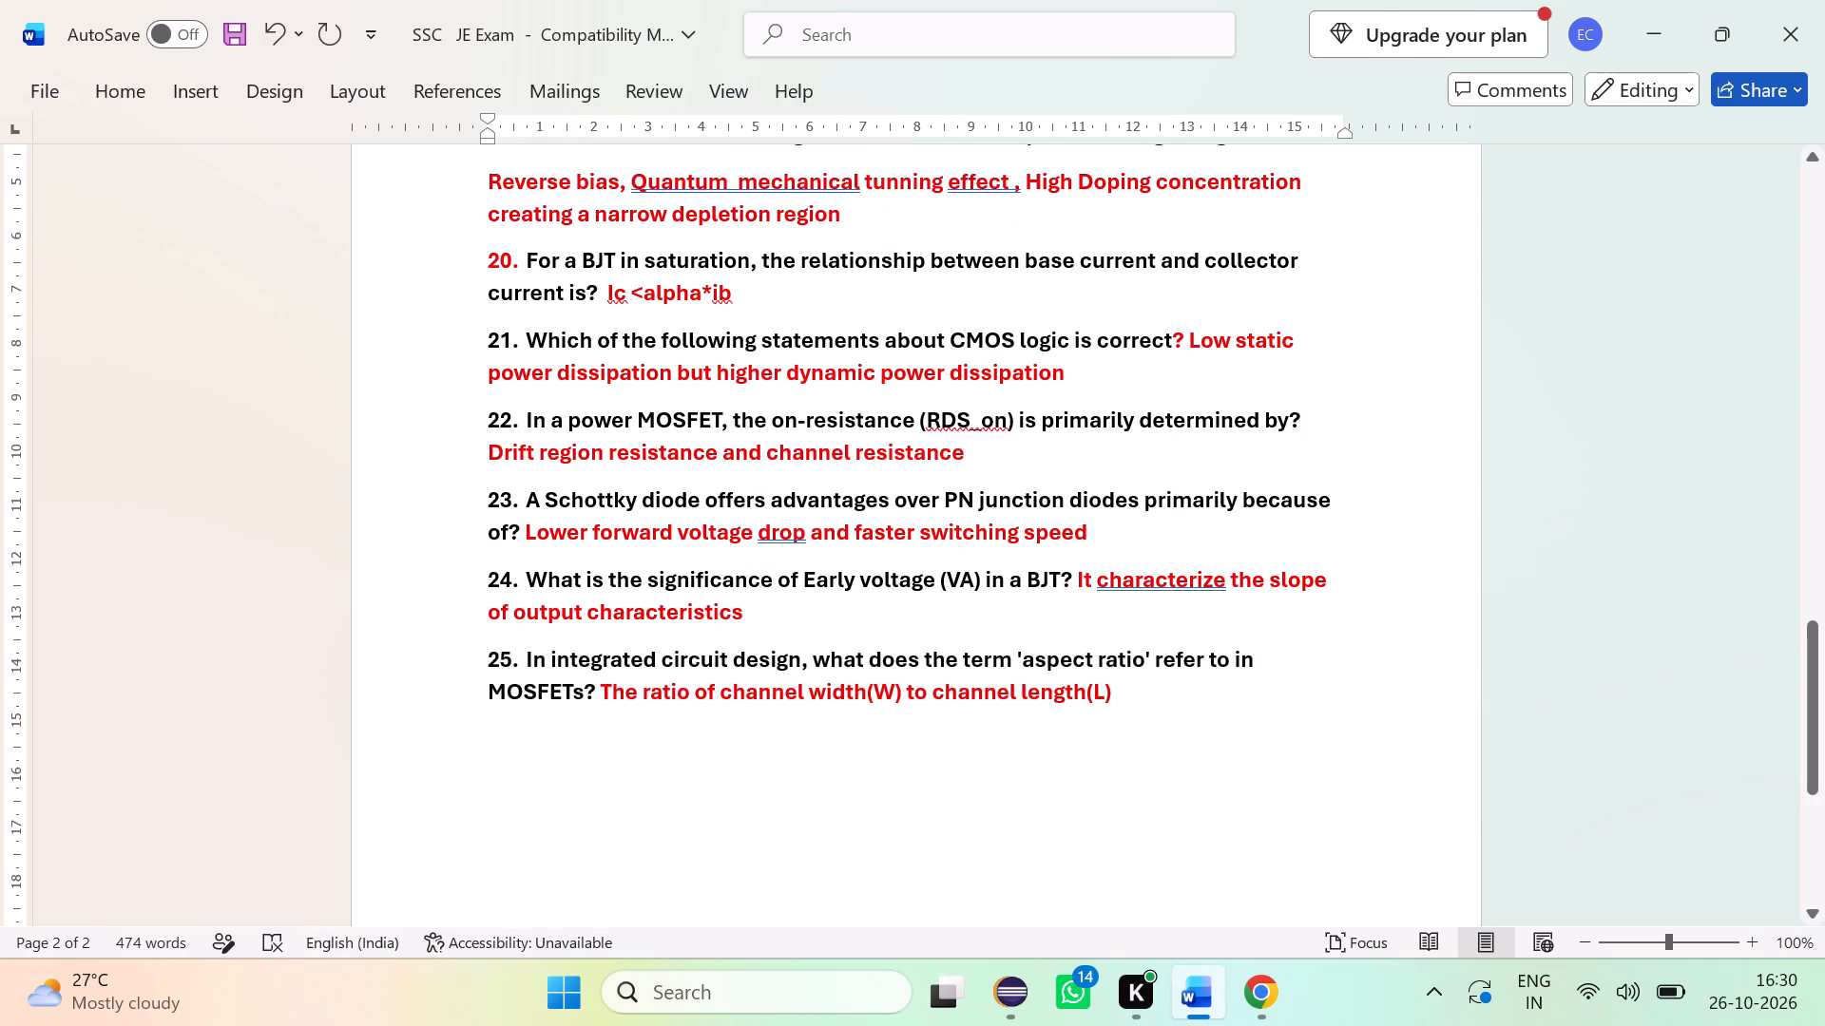
key(Return)
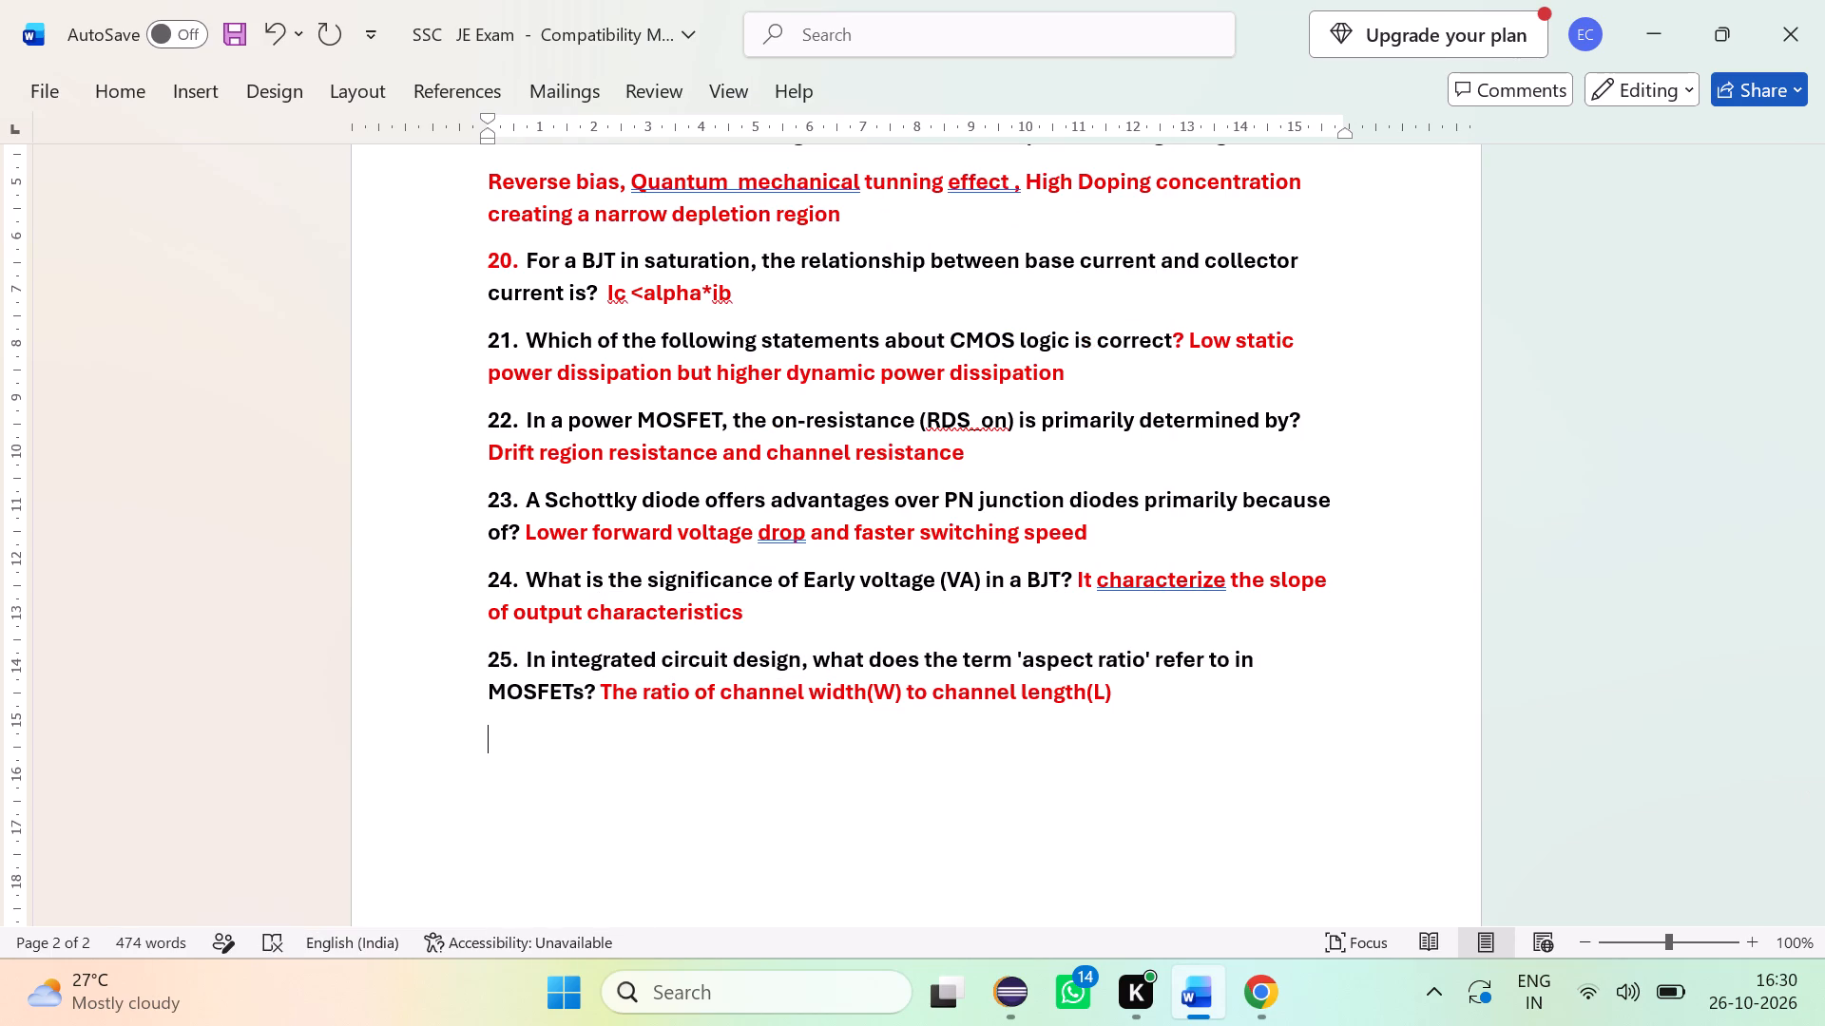
text(26)
key(period)
Switch to Chrome and open page 2 of the Electronics (ECE) practice questions.
click(1258, 985)
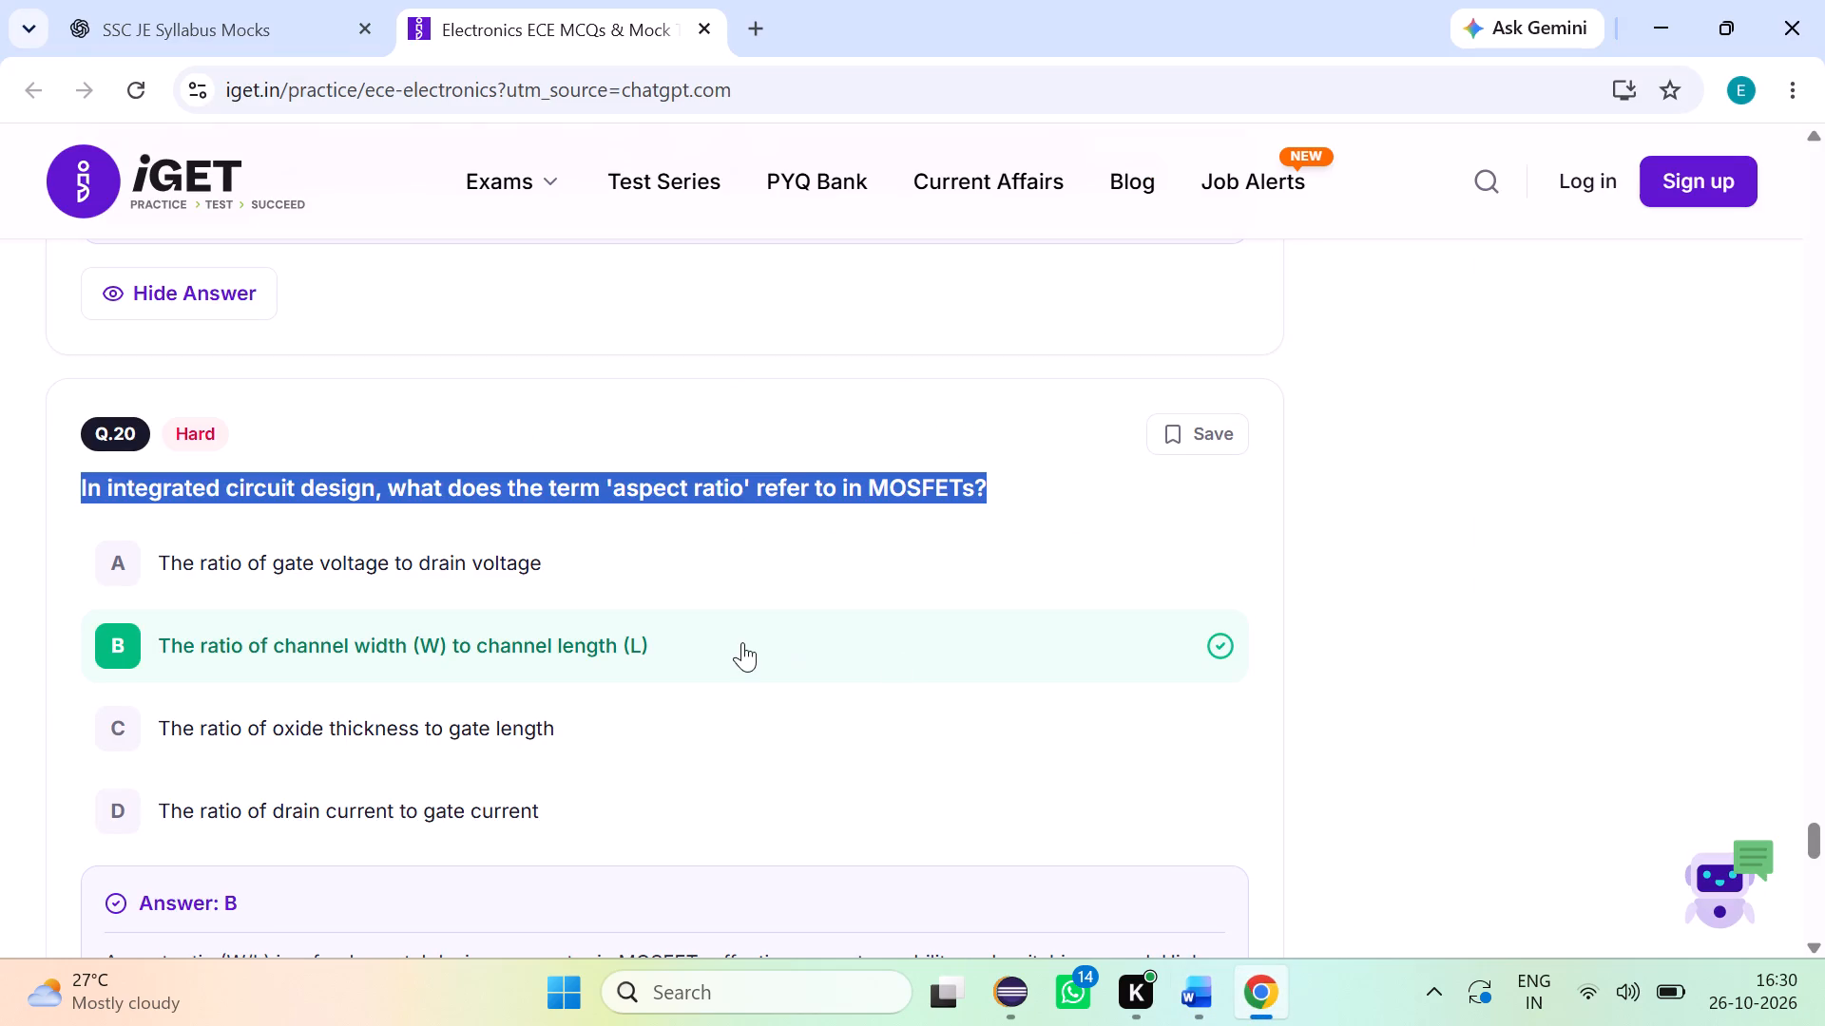
scroll(742, 642, down, 2)
click(551, 689)
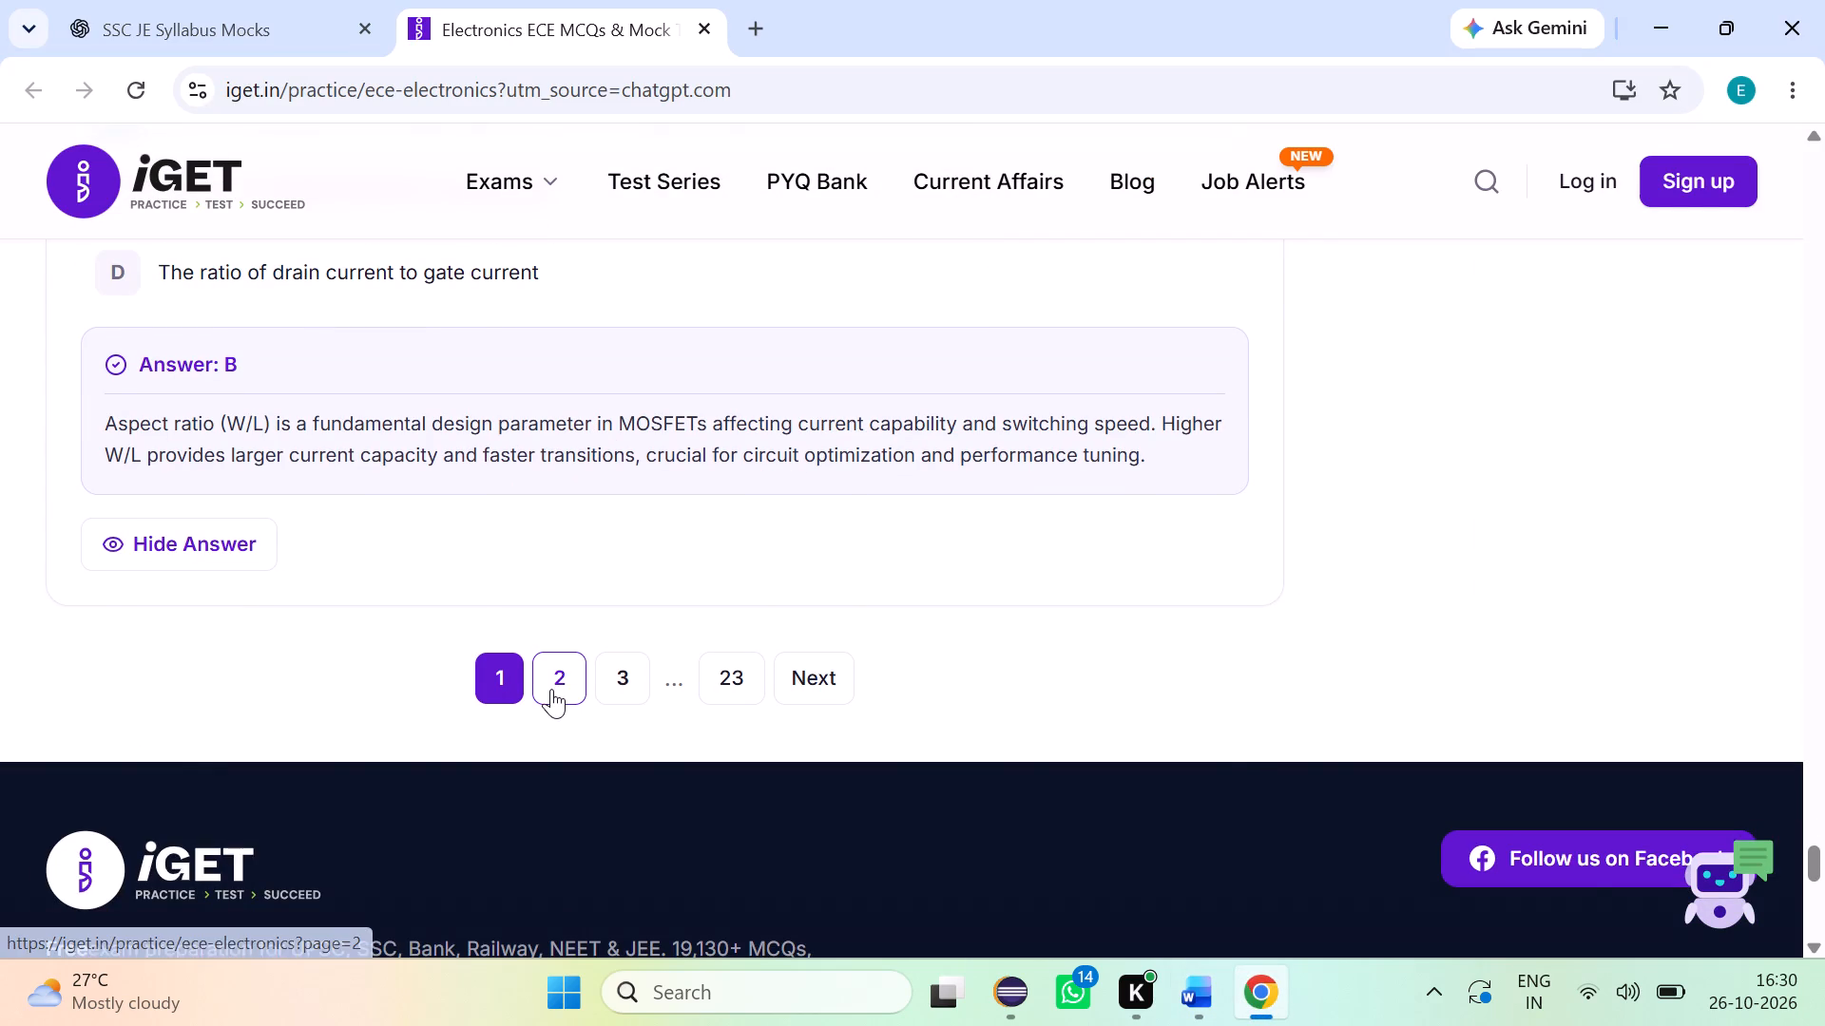
Copy Q.21's question, "In a p-n junction diode, the depletion region width depends on which of the following factors?", into item 26 in Word.
scroll(551, 689, down, 2)
scroll(551, 689, up, 1)
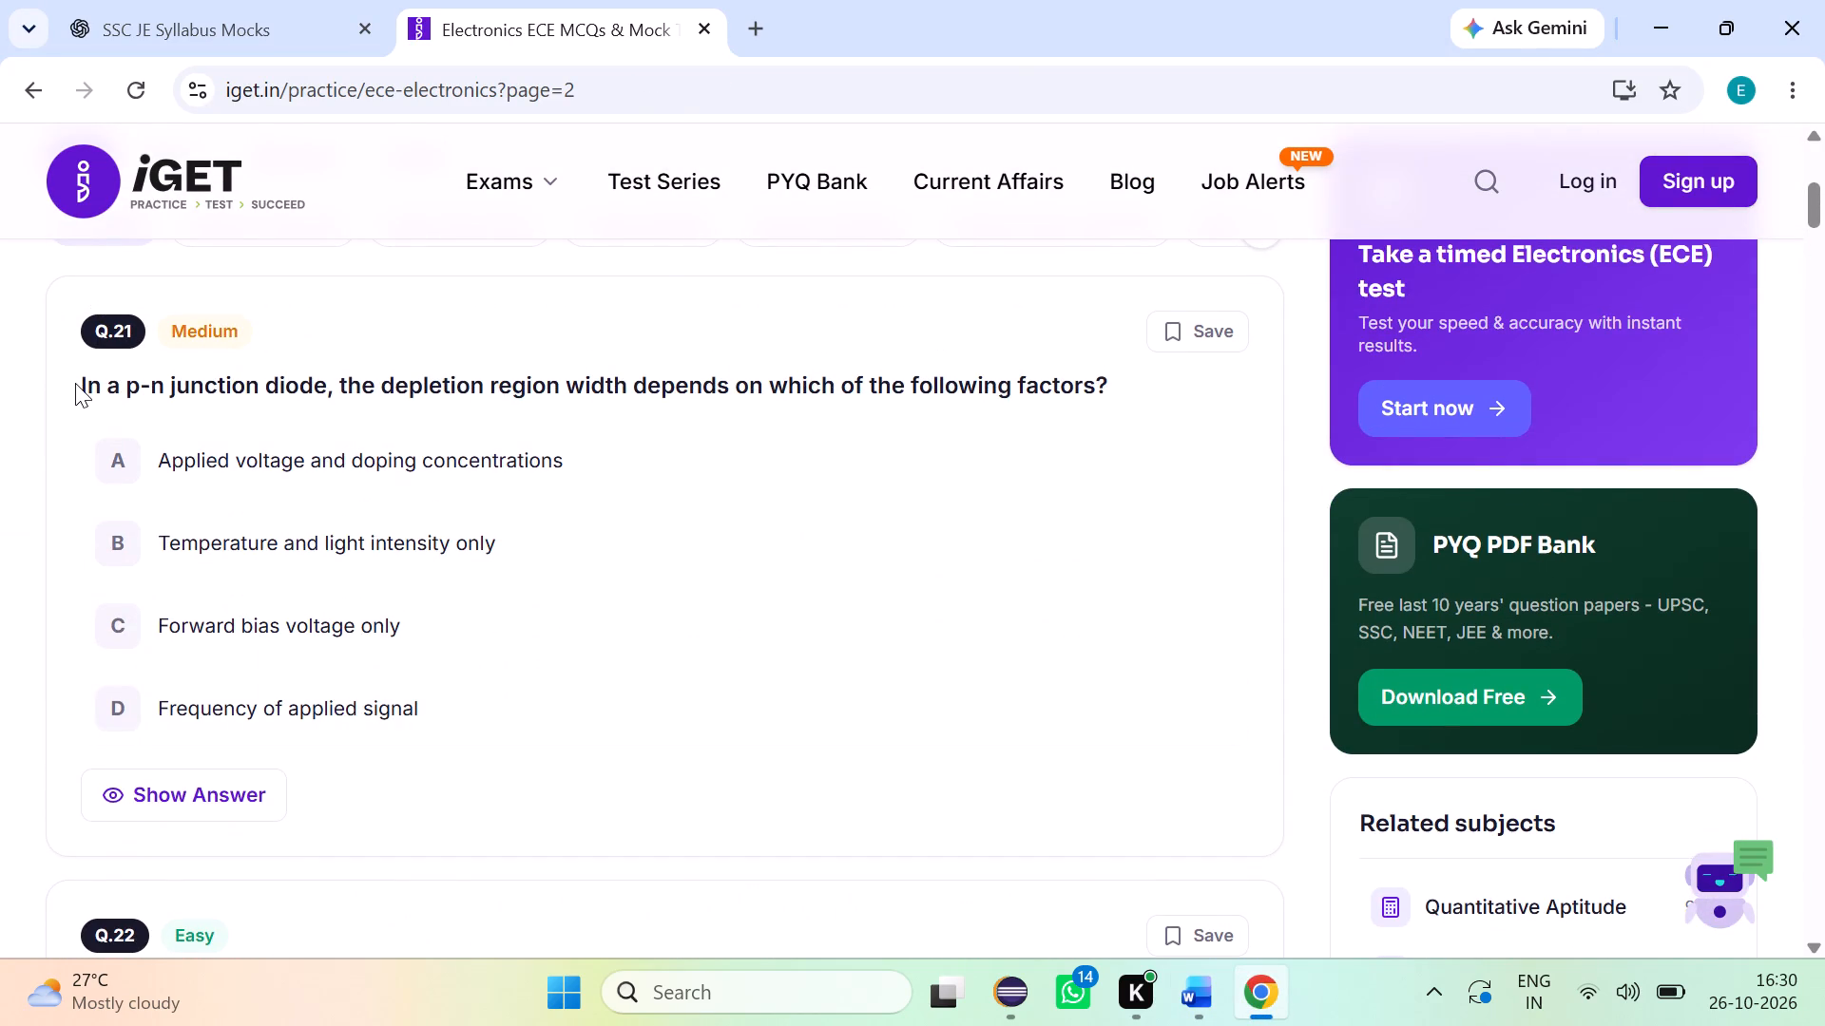
drag(81, 380, 302, 384)
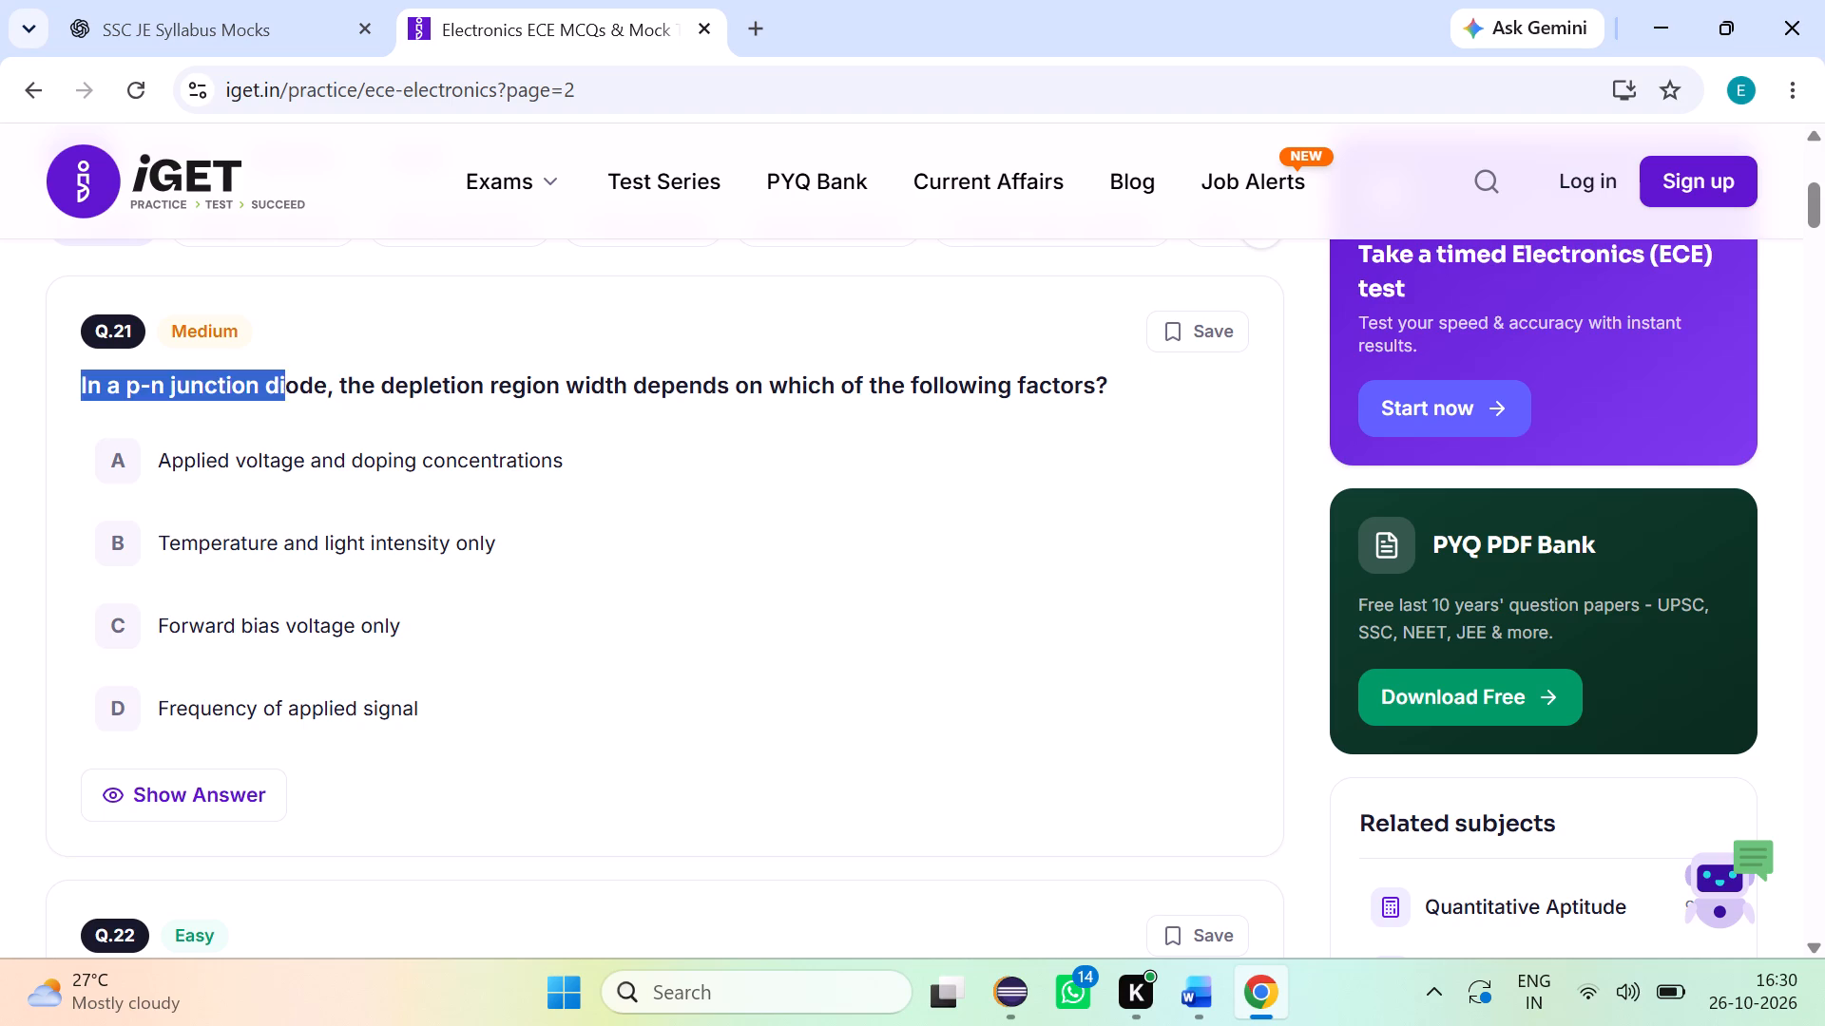
drag(302, 384, 1153, 386)
key(ctrl+c)
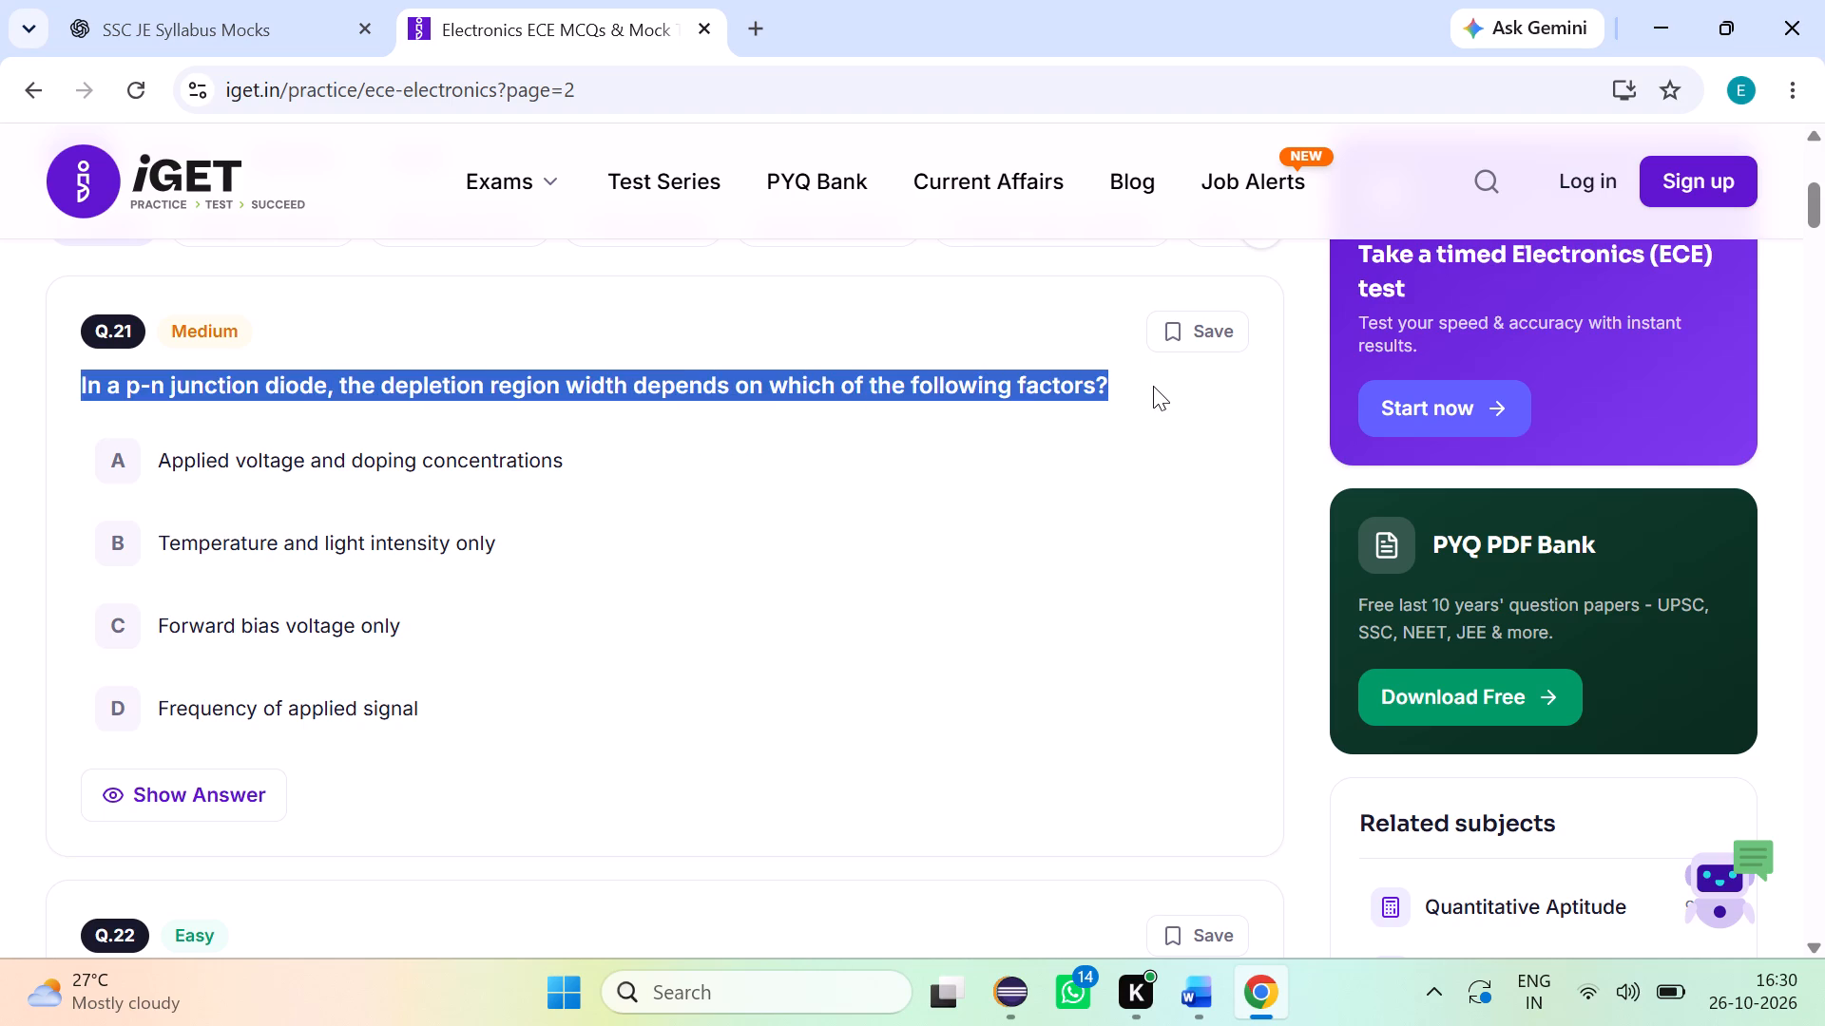
click(1190, 966)
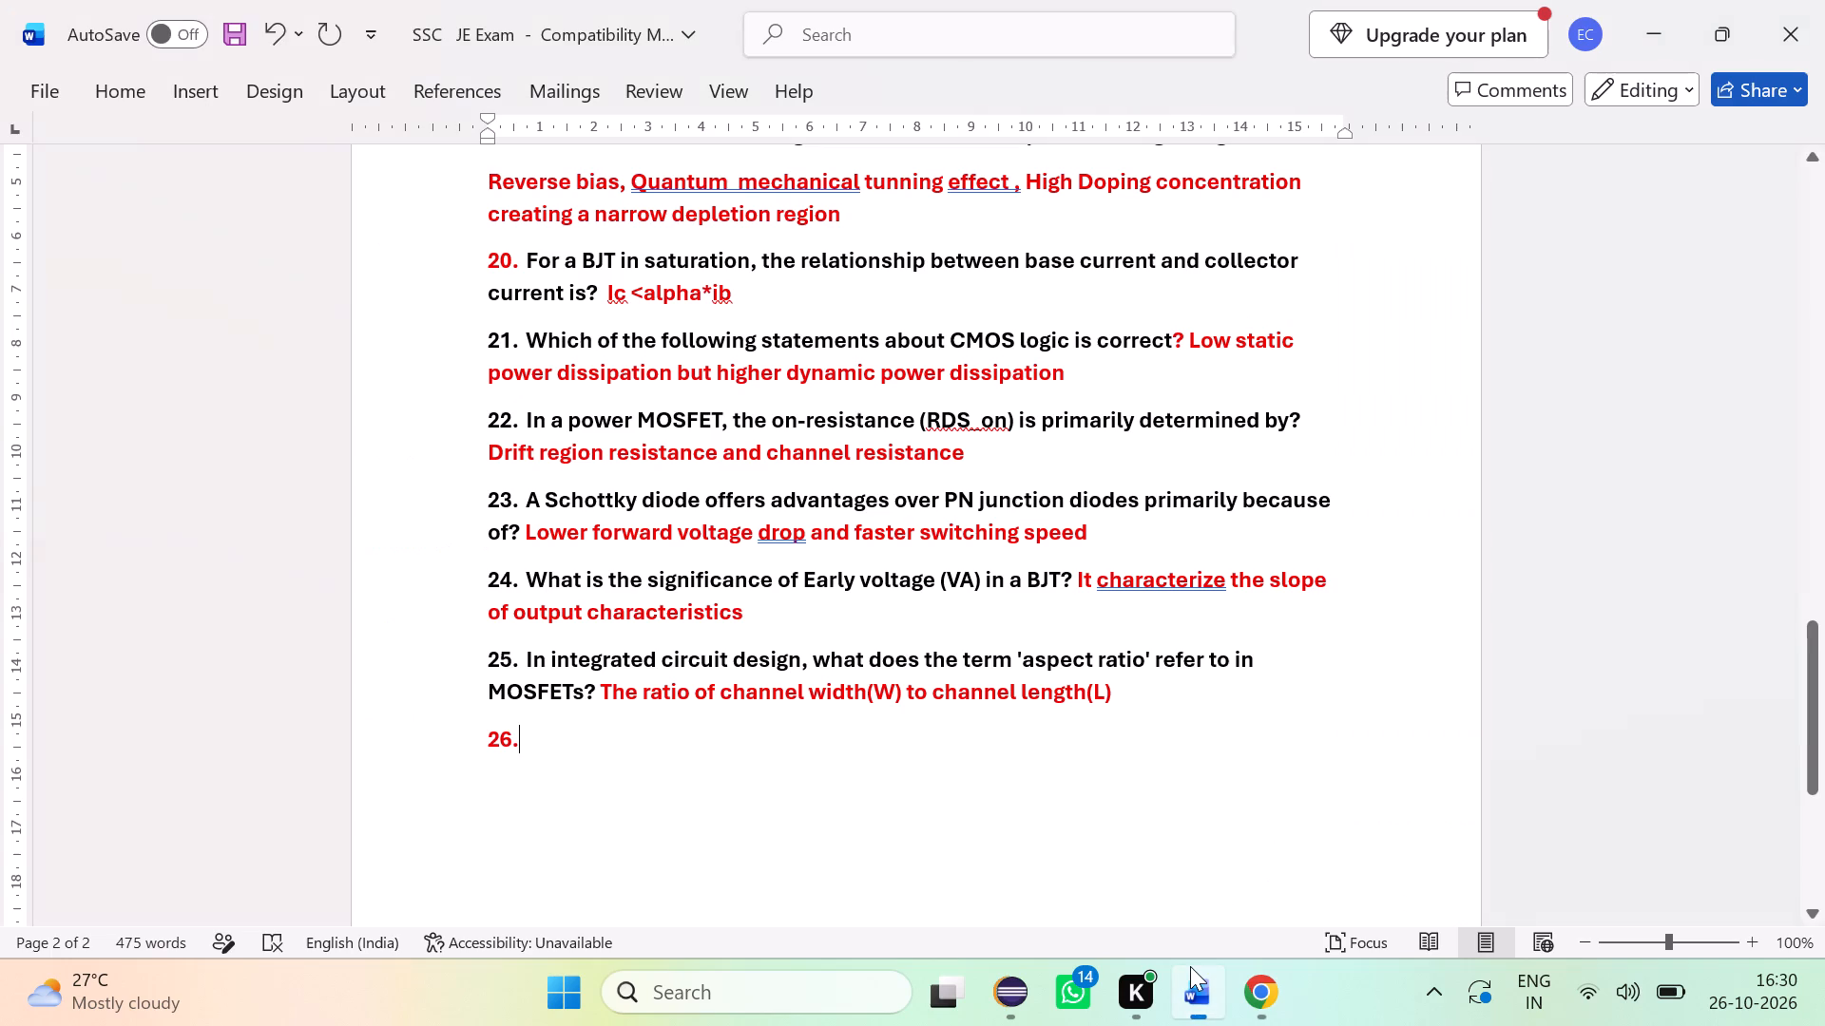
key(ctrl+v)
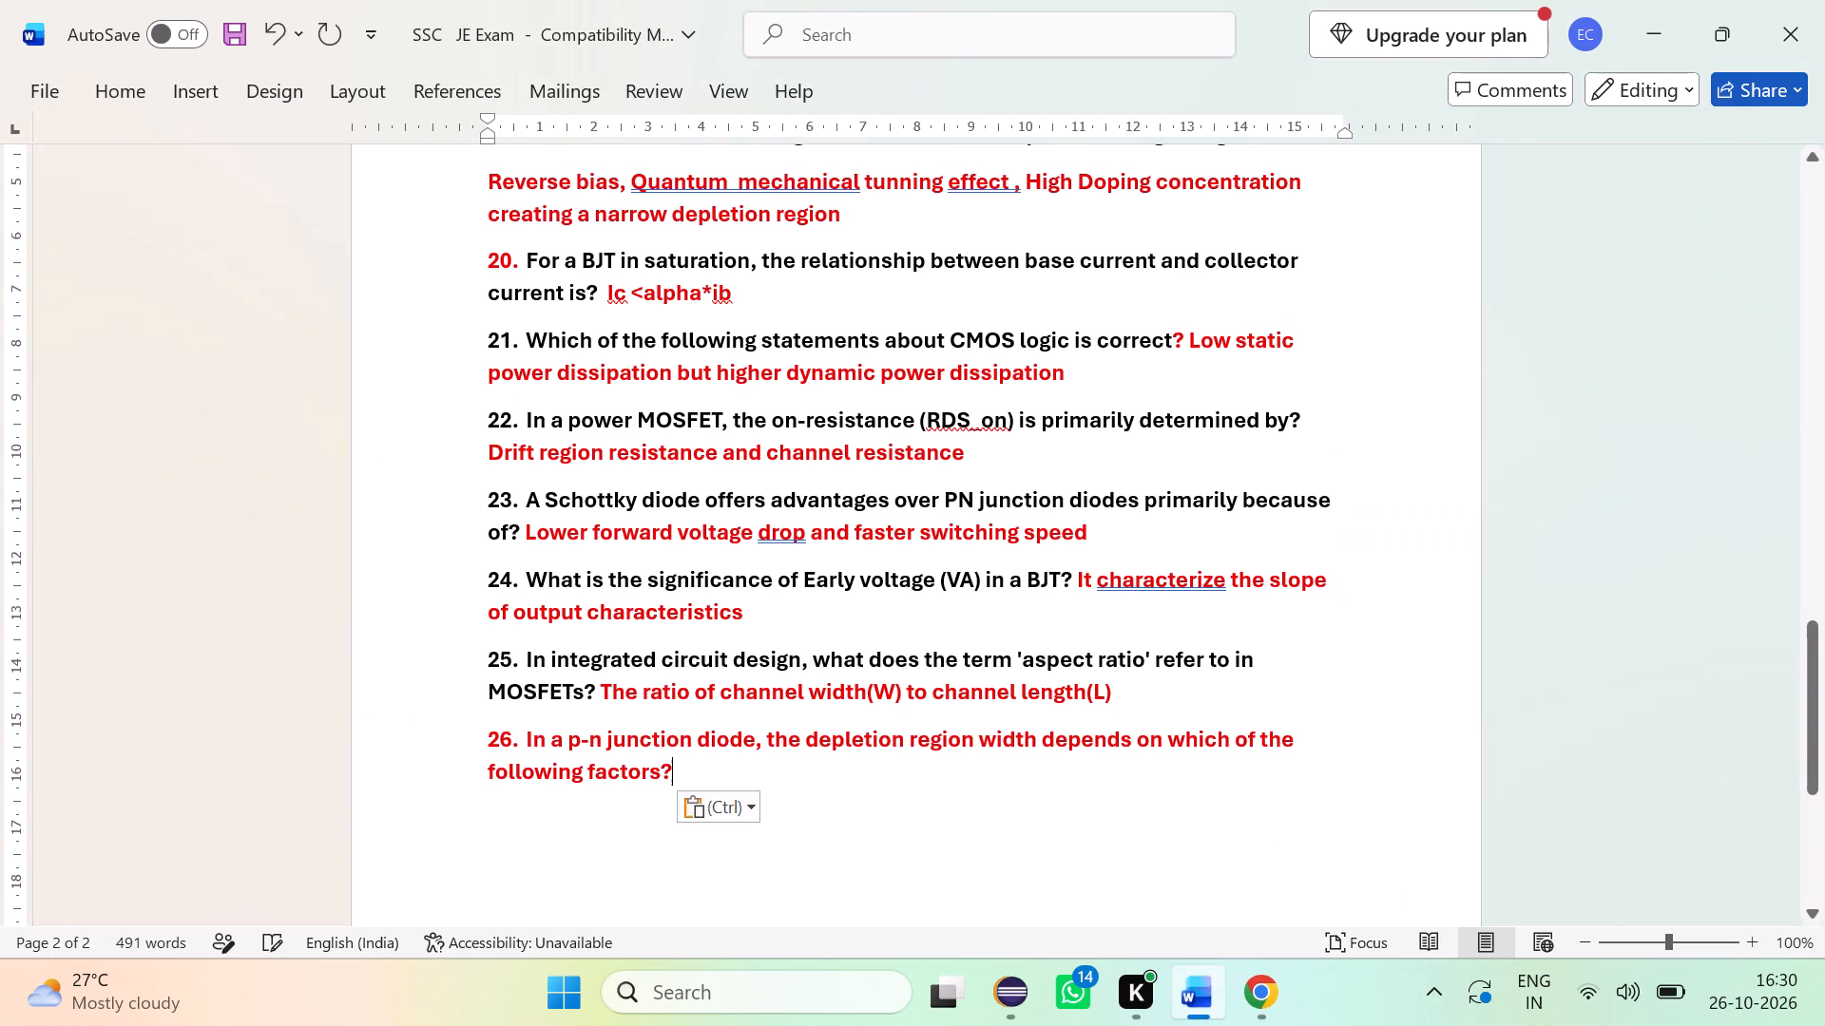
key(space)
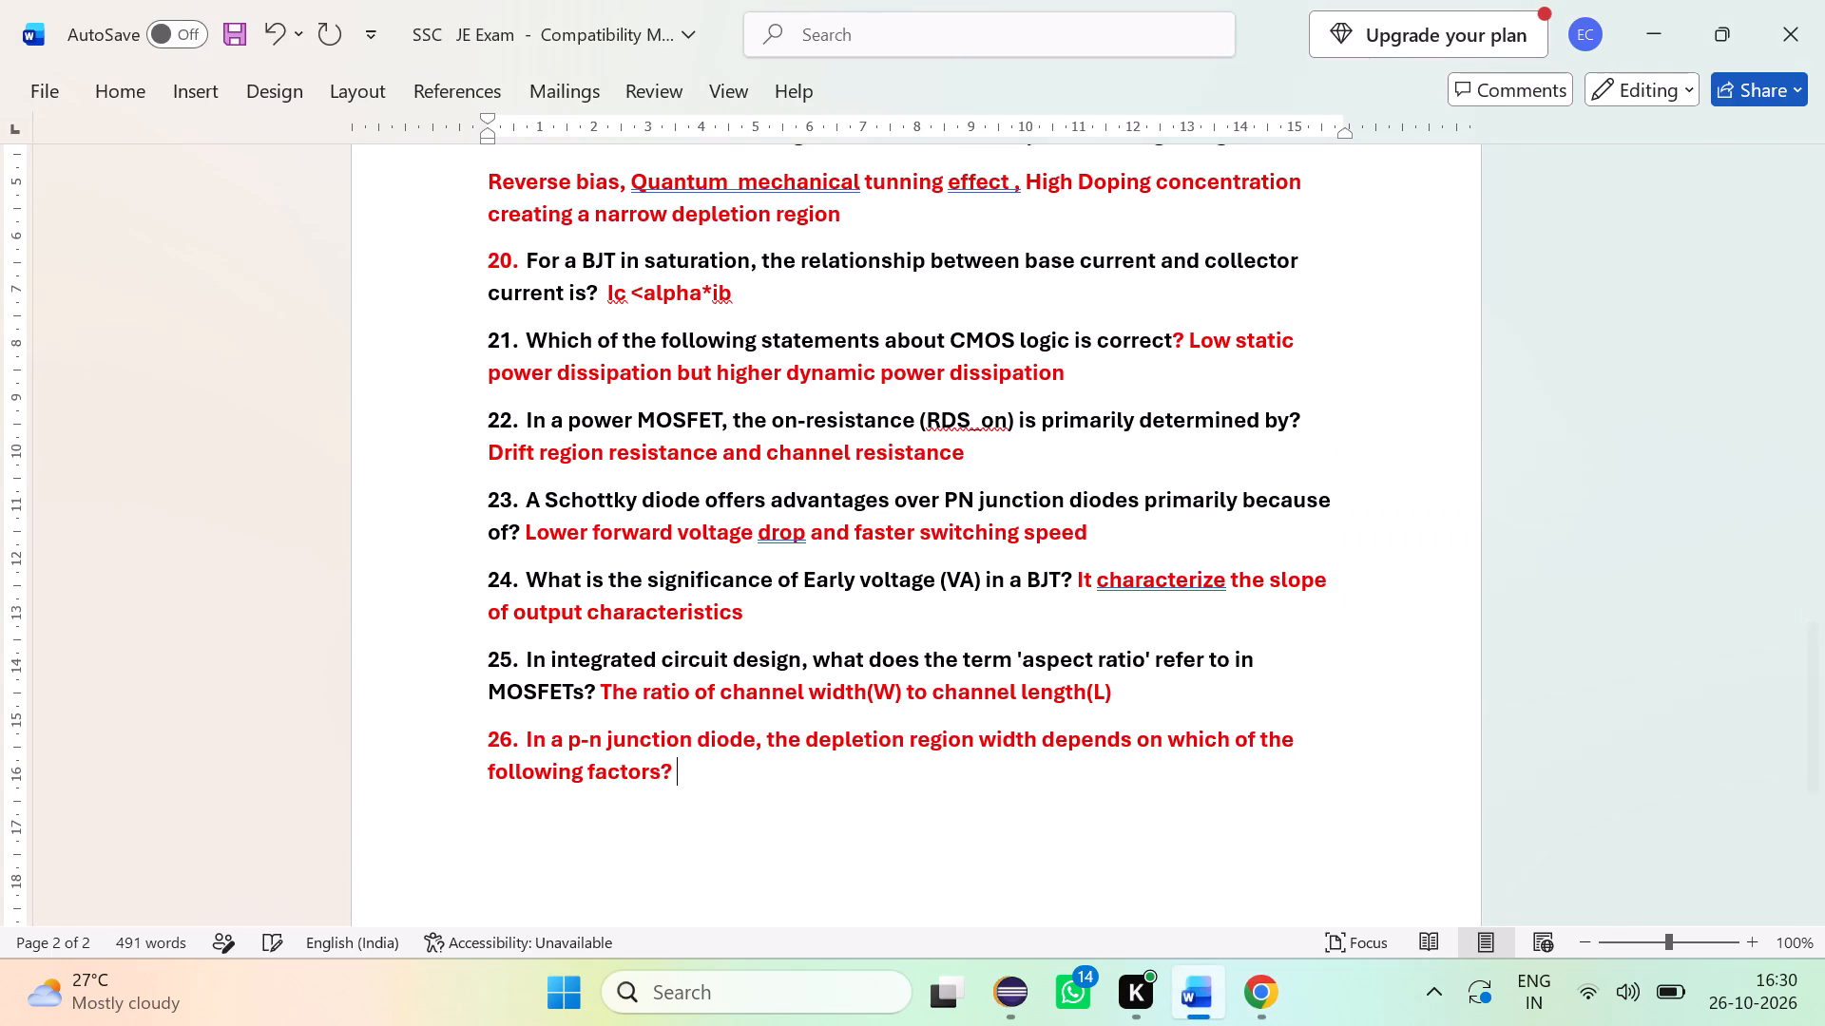
Switch to Chrome and answer Q.21 with option B, "Temperature and light intensity only".
click(1297, 1023)
click(1278, 999)
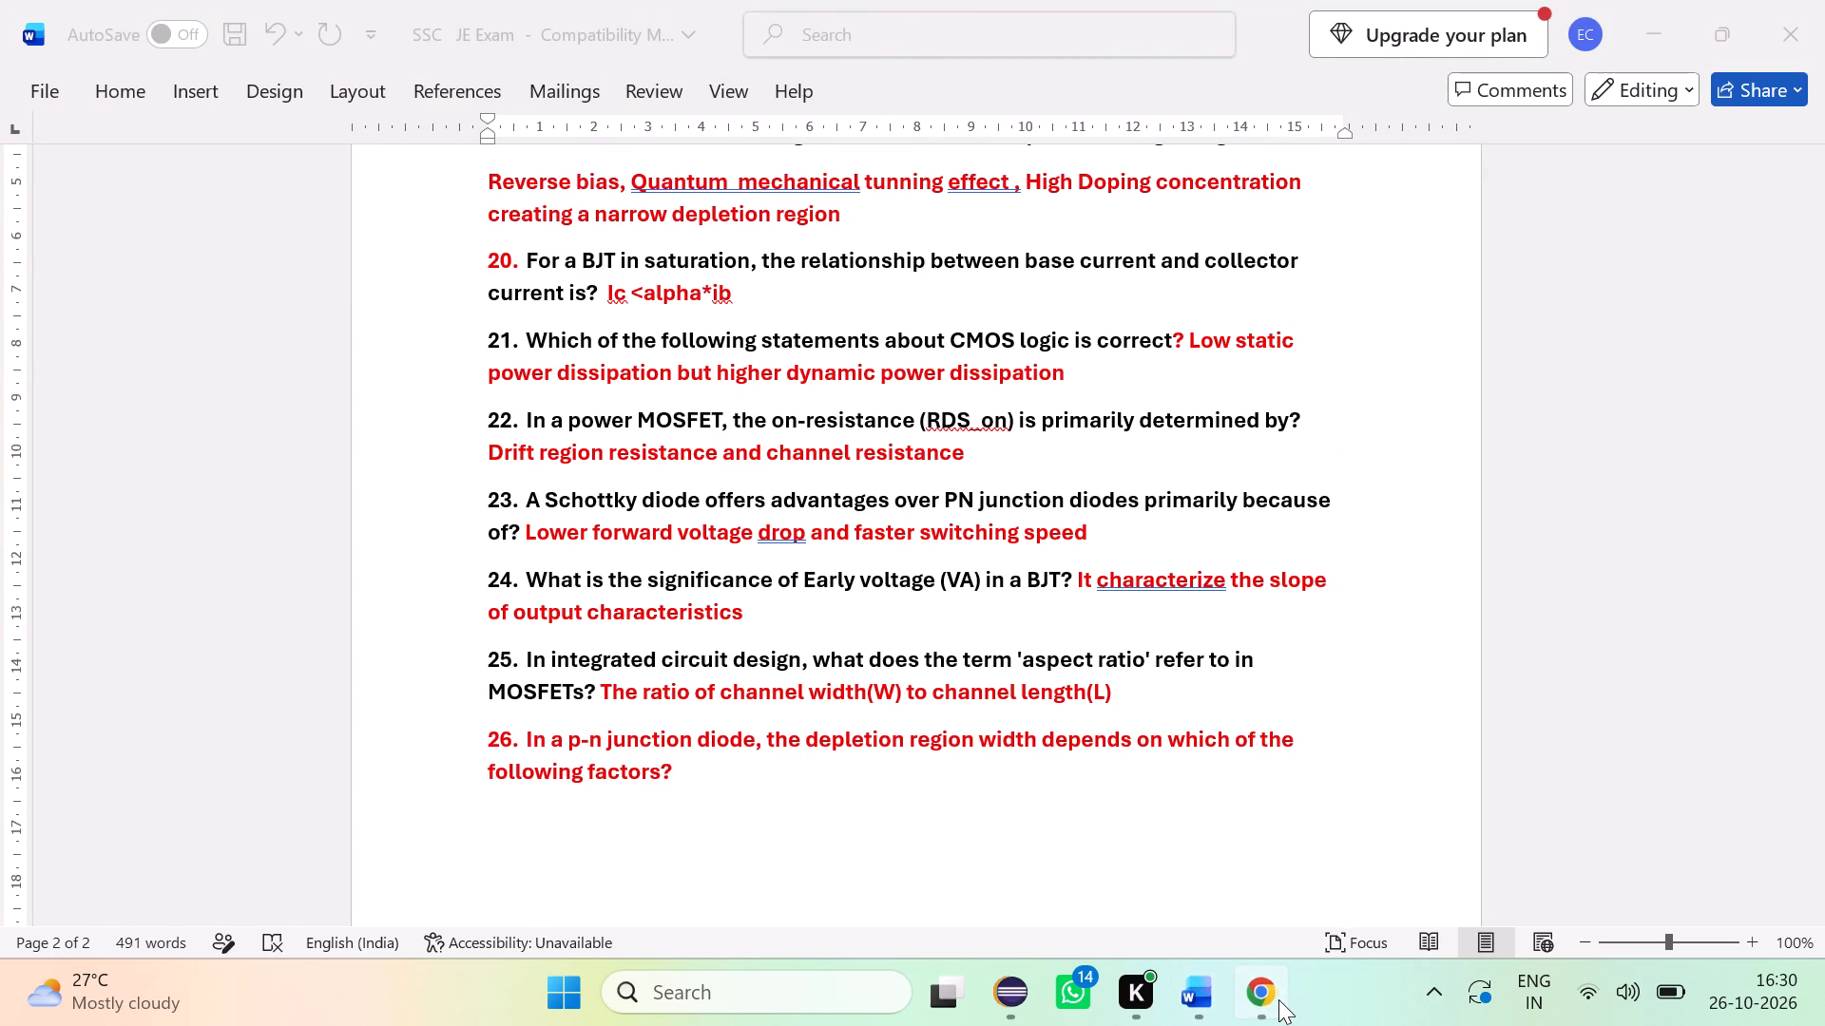
click(389, 535)
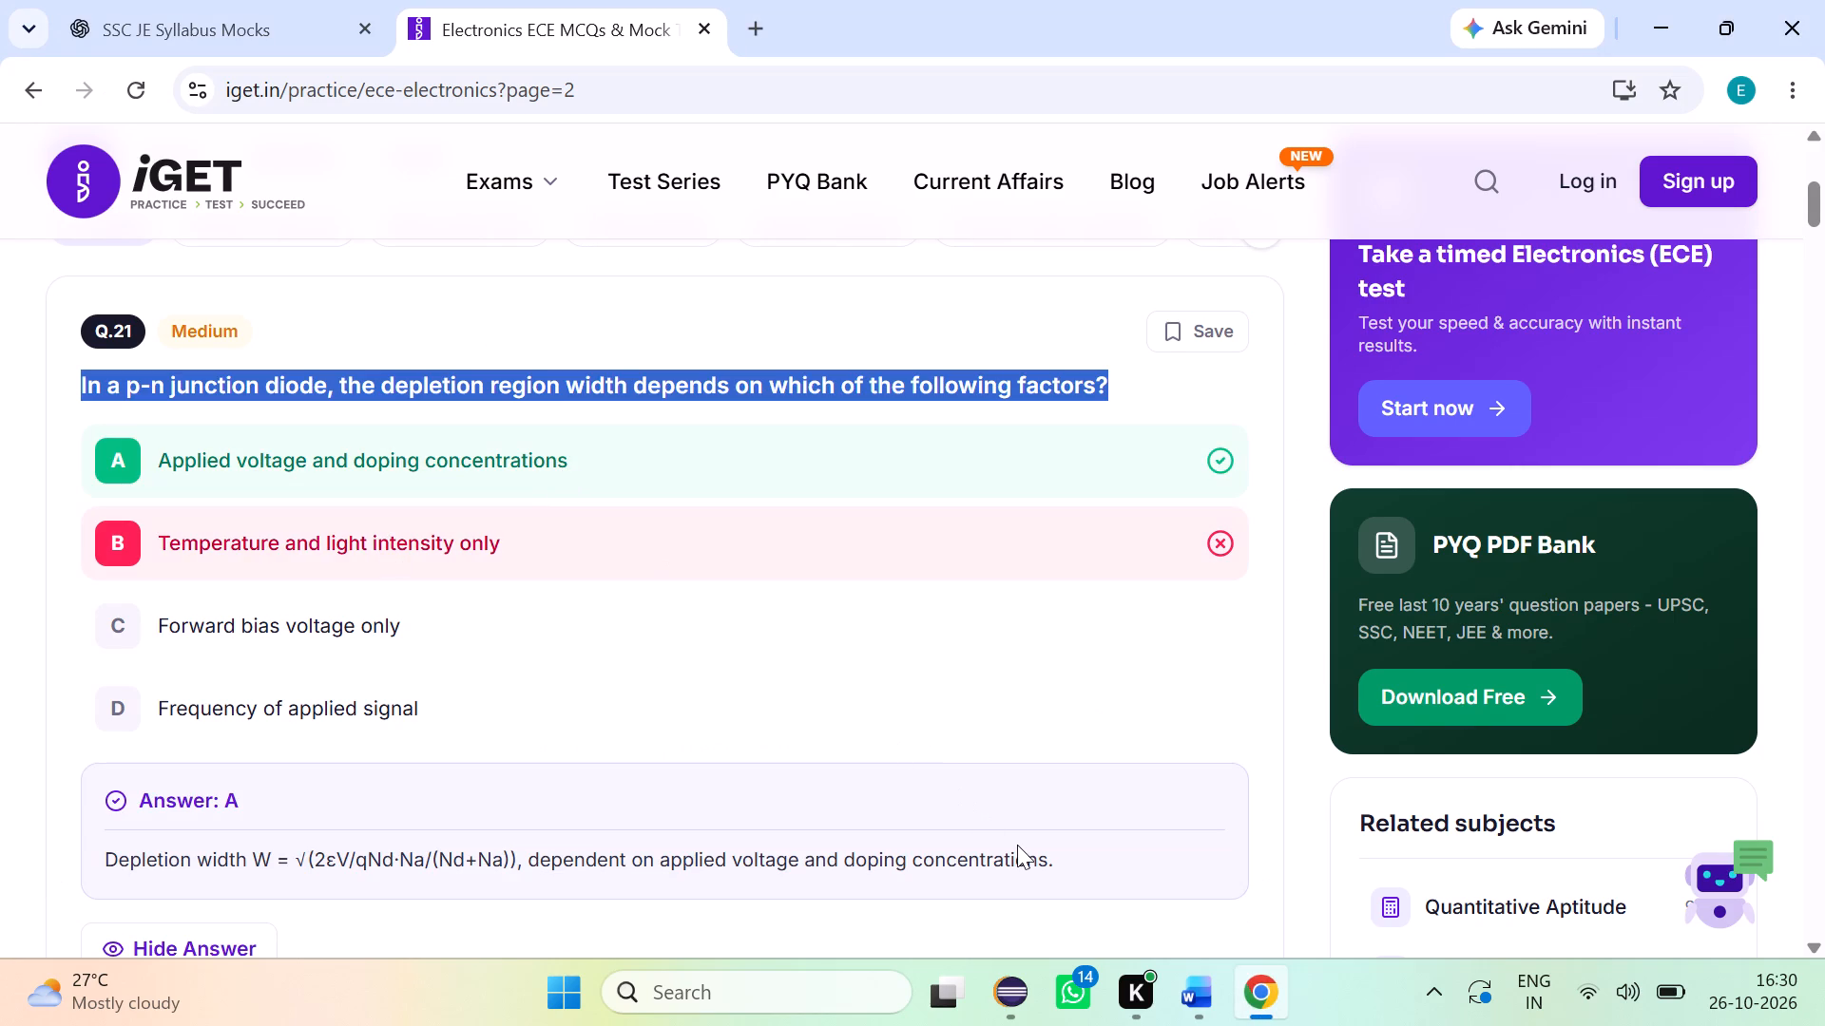
Switch to Word and add "Applied voltage and doping concentrations" as the answer after item 26's question.
click(1218, 992)
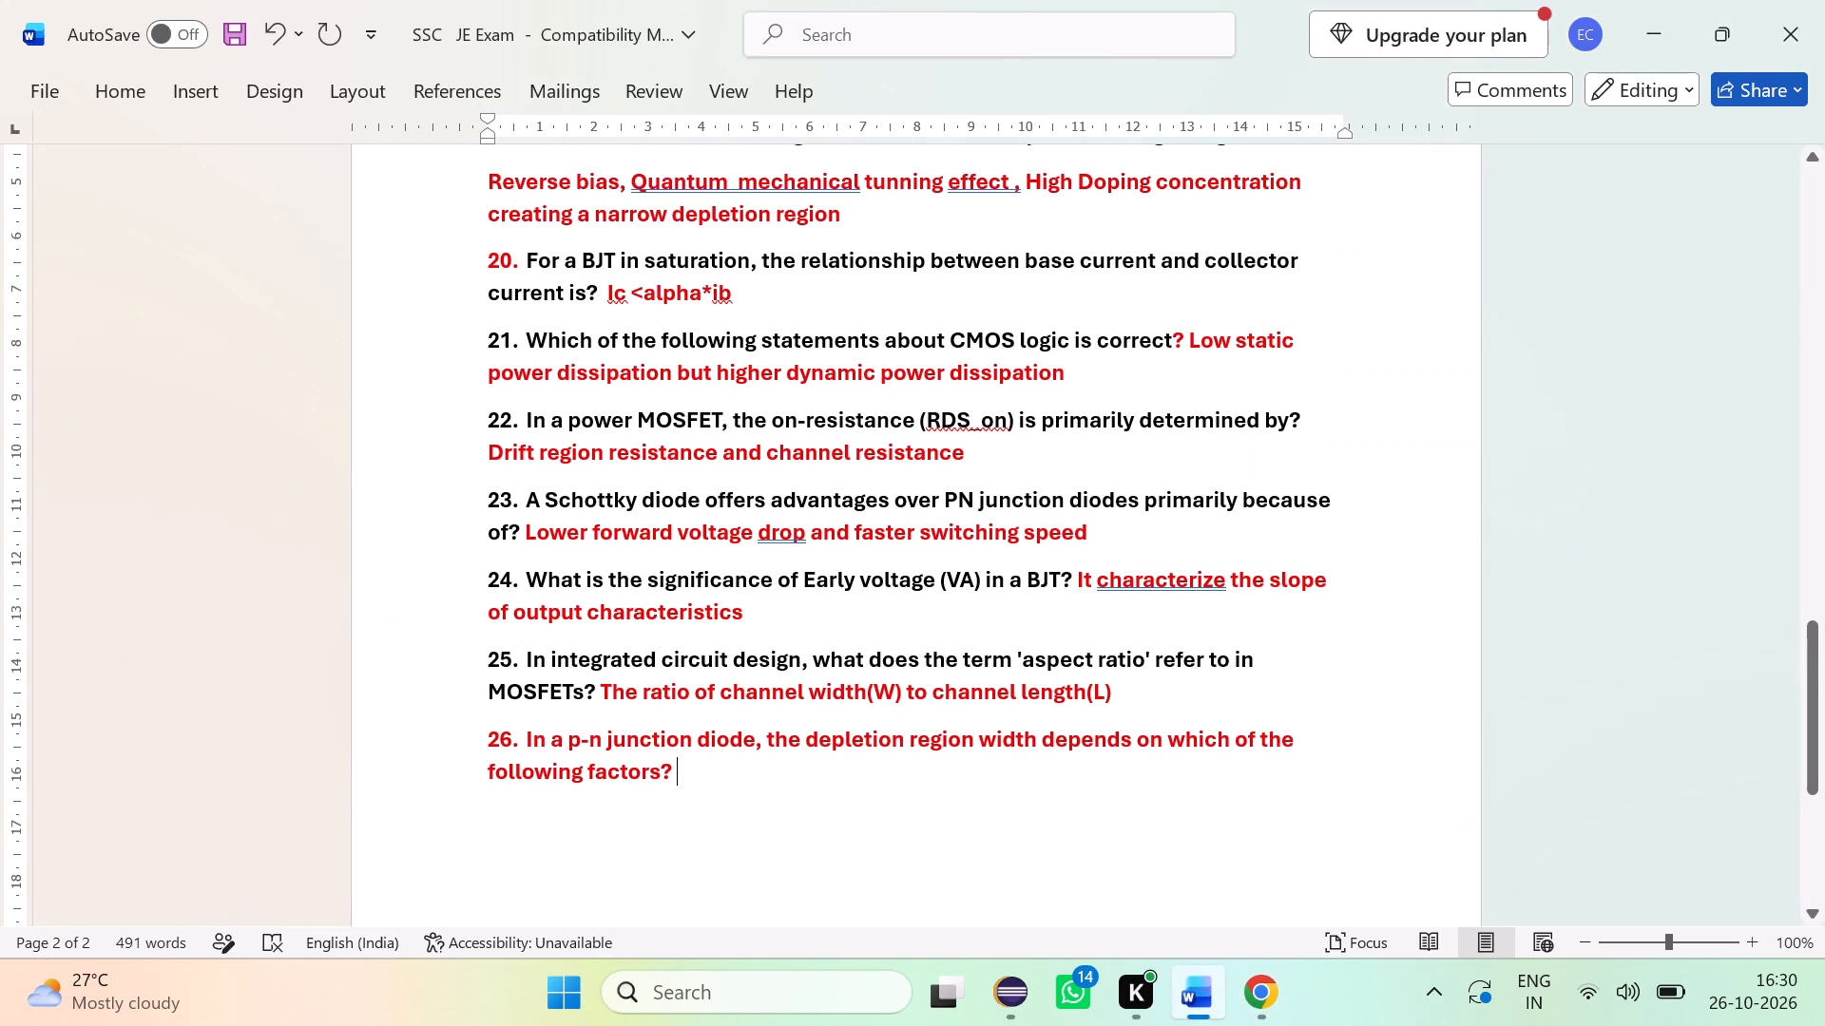
key(ctrl+a)
click(821, 775)
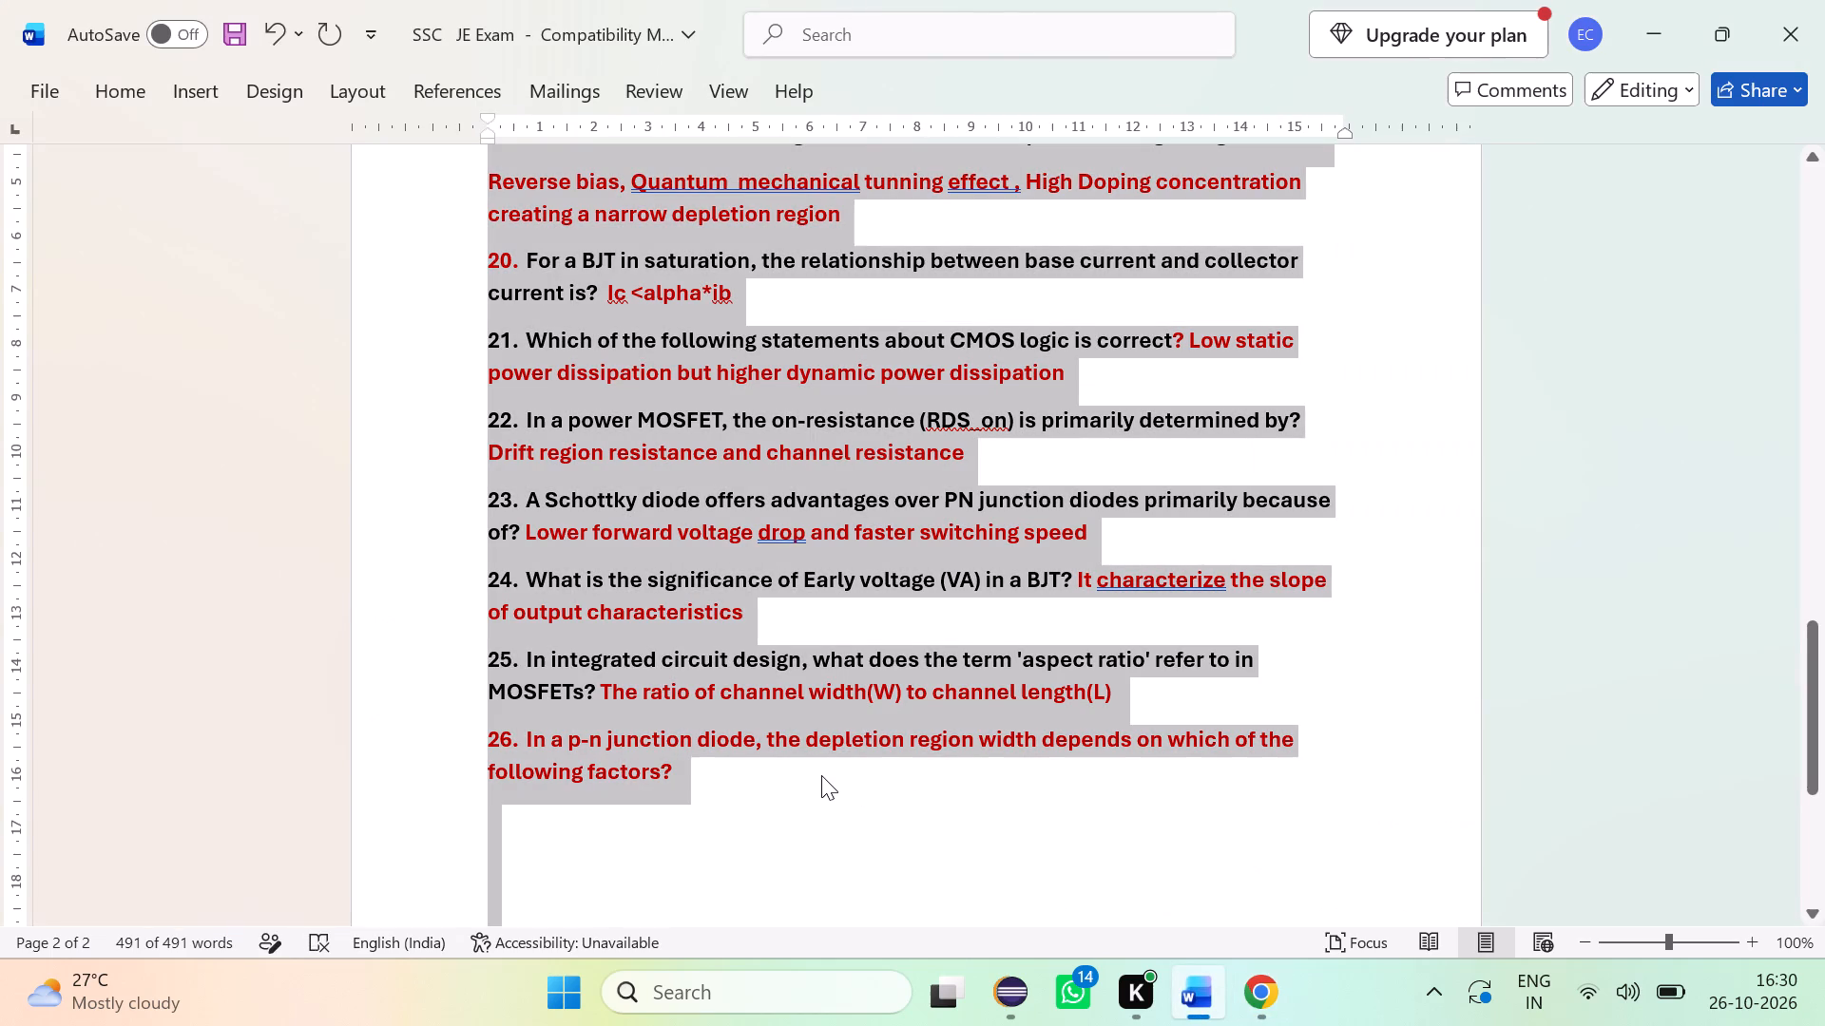
click(821, 775)
key(shift+a)
text(pplied voltage)
key(space)
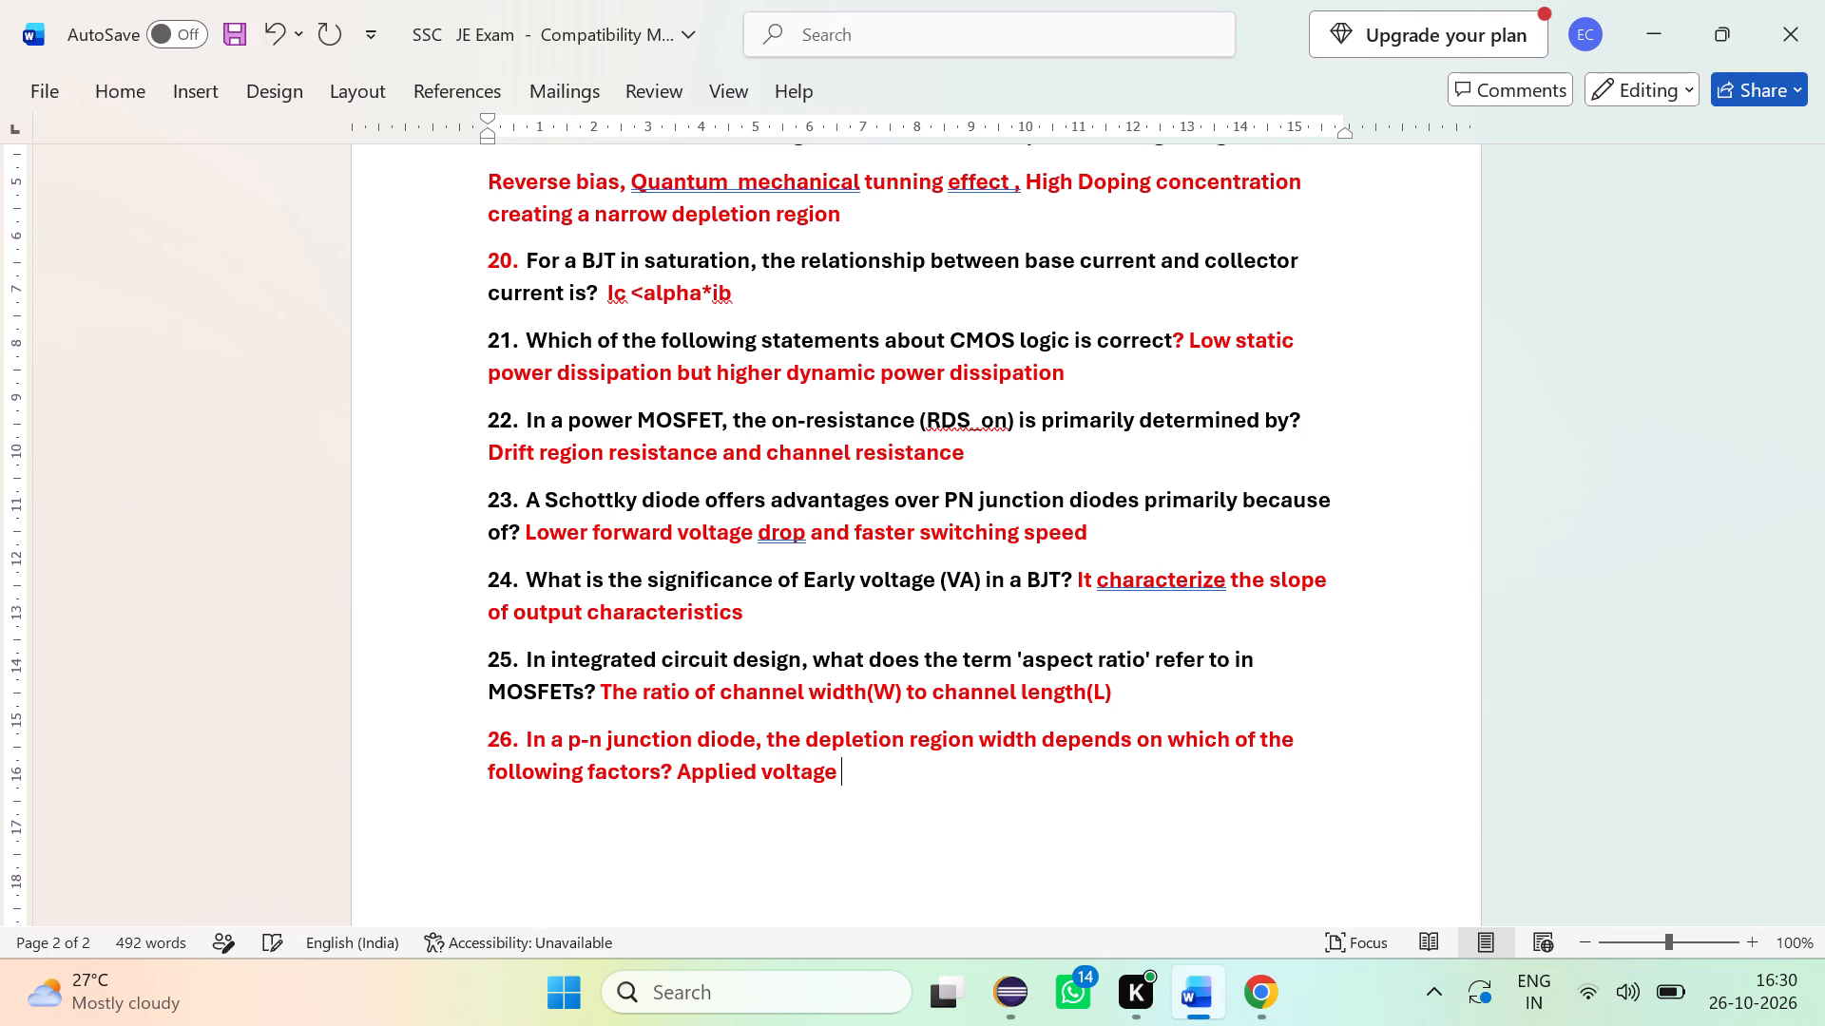
text(and dopinf)
key(BackSpace)
text(g)
key(space)
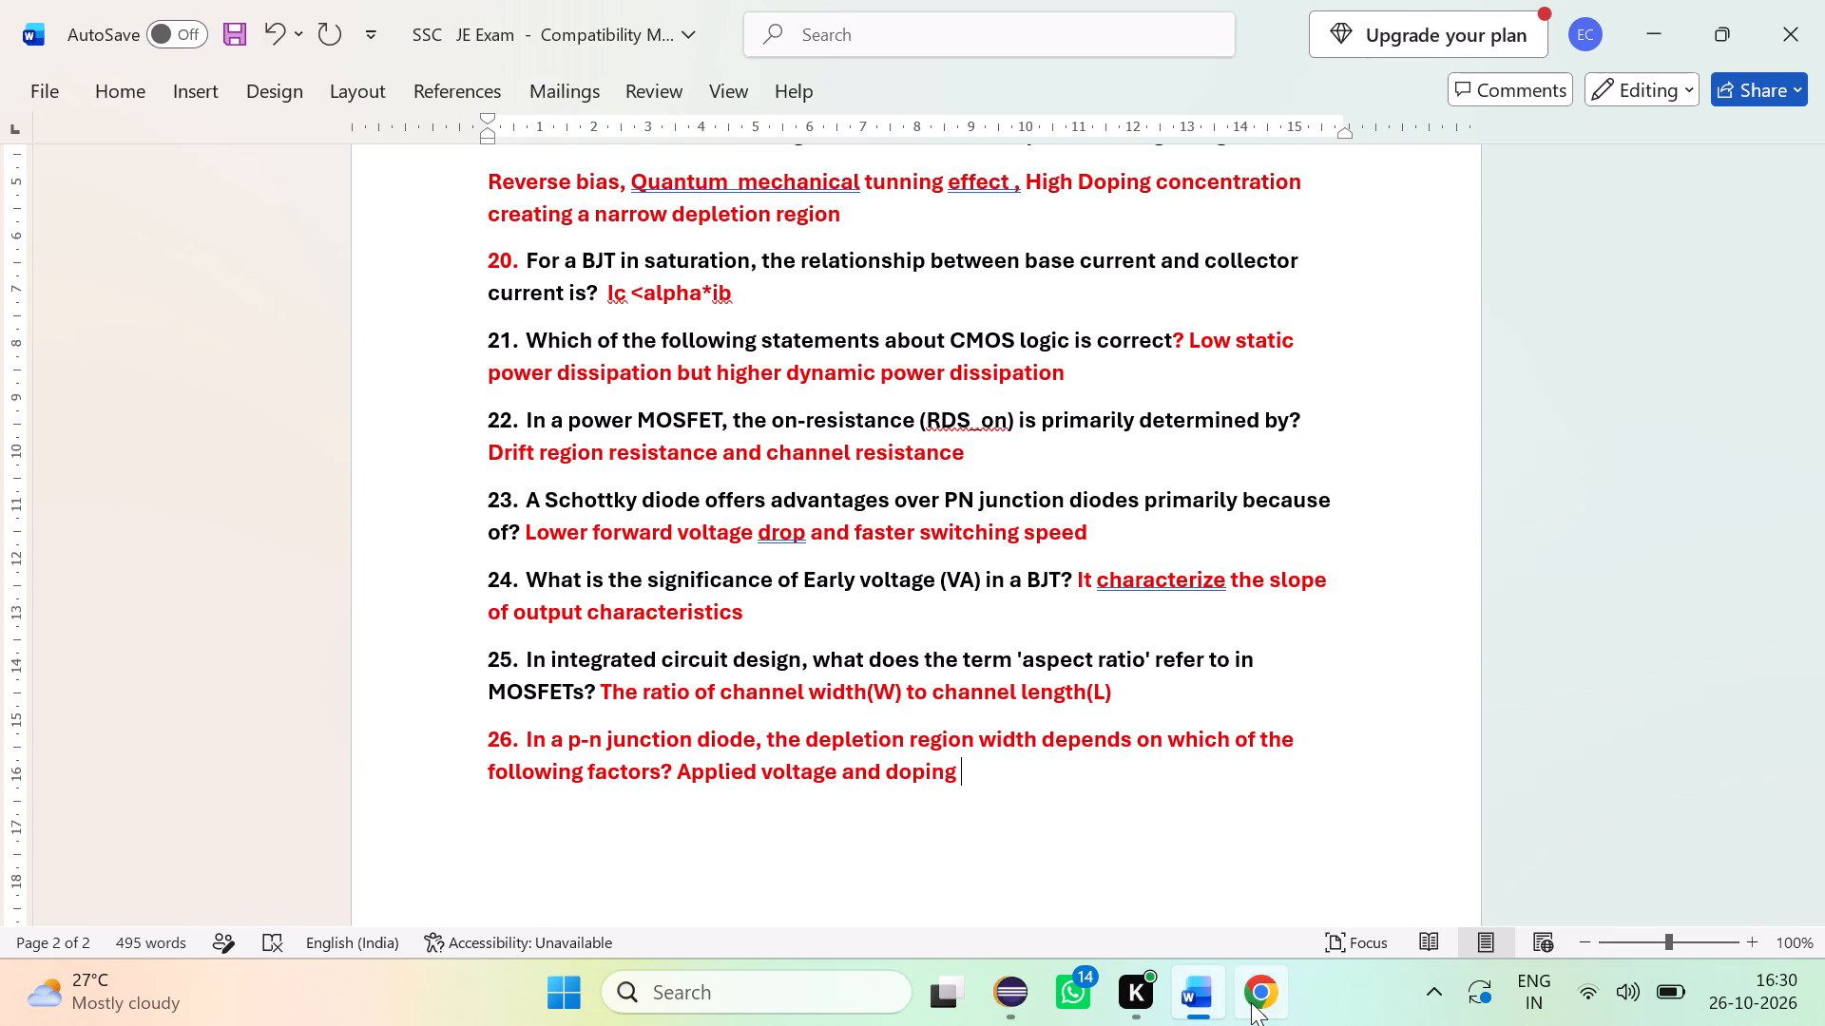
click(1249, 1001)
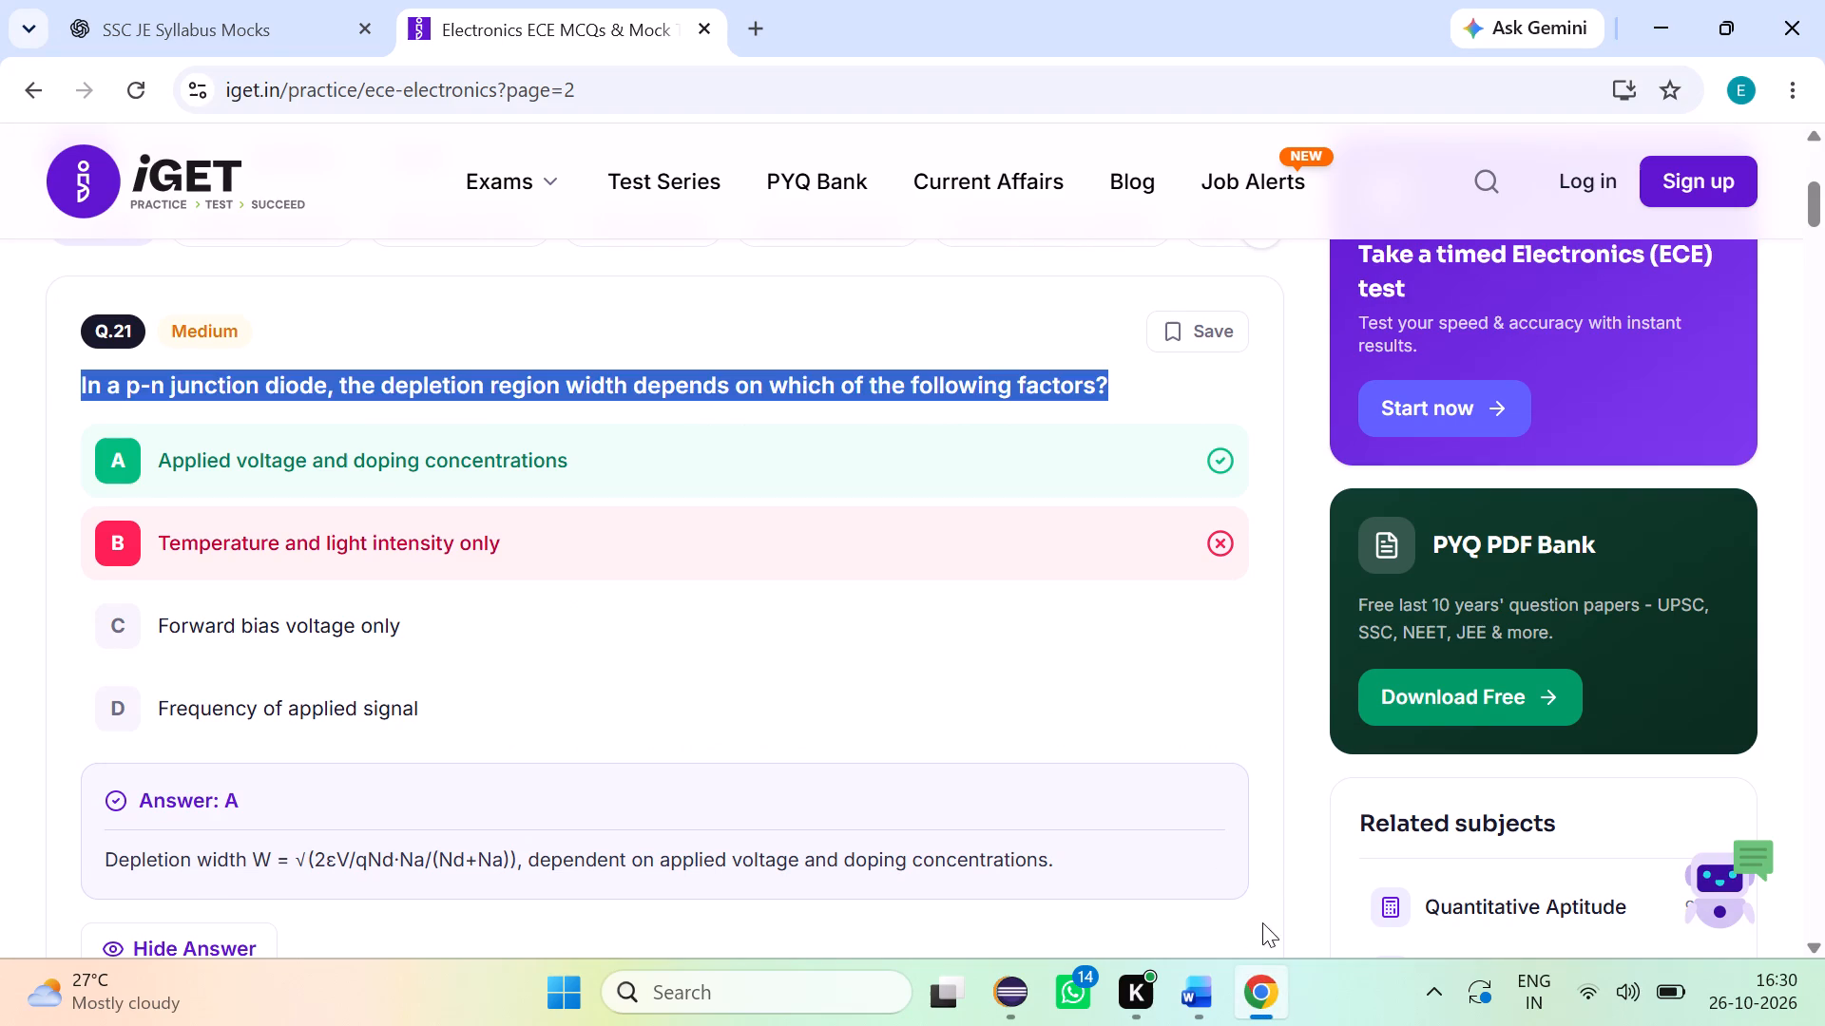
click(1183, 983)
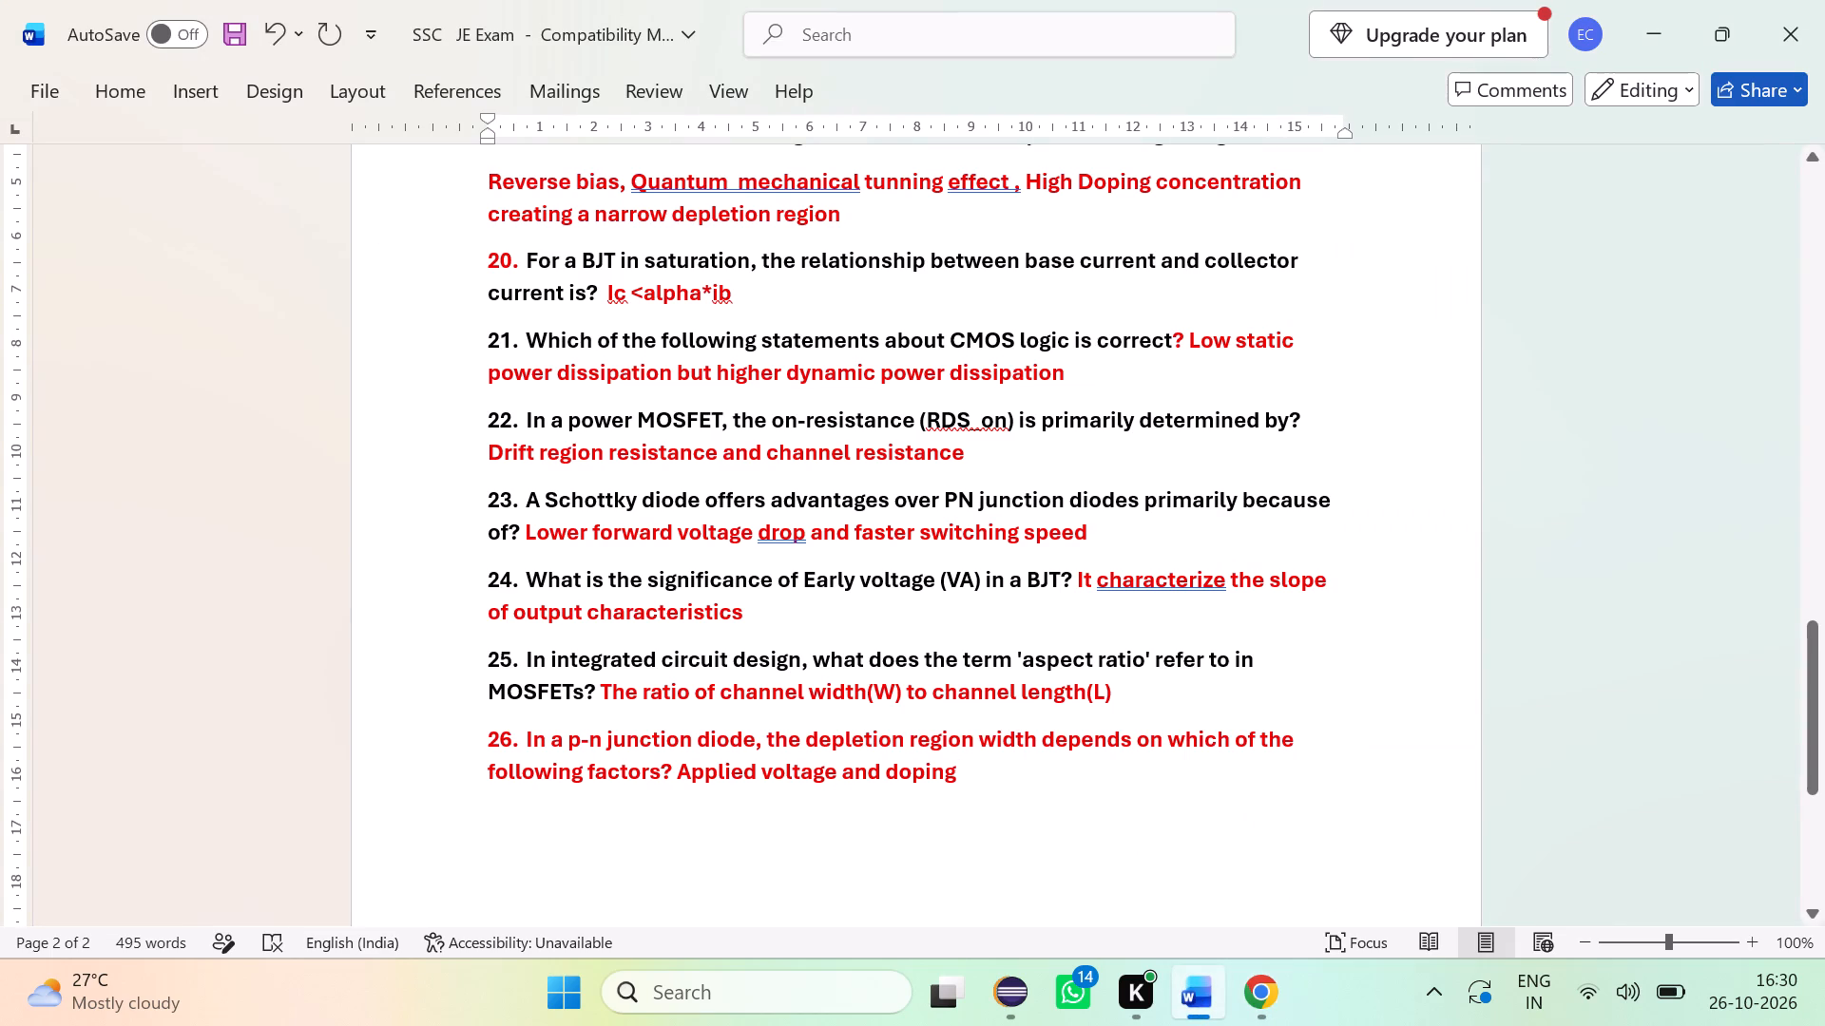
text(concentrations)
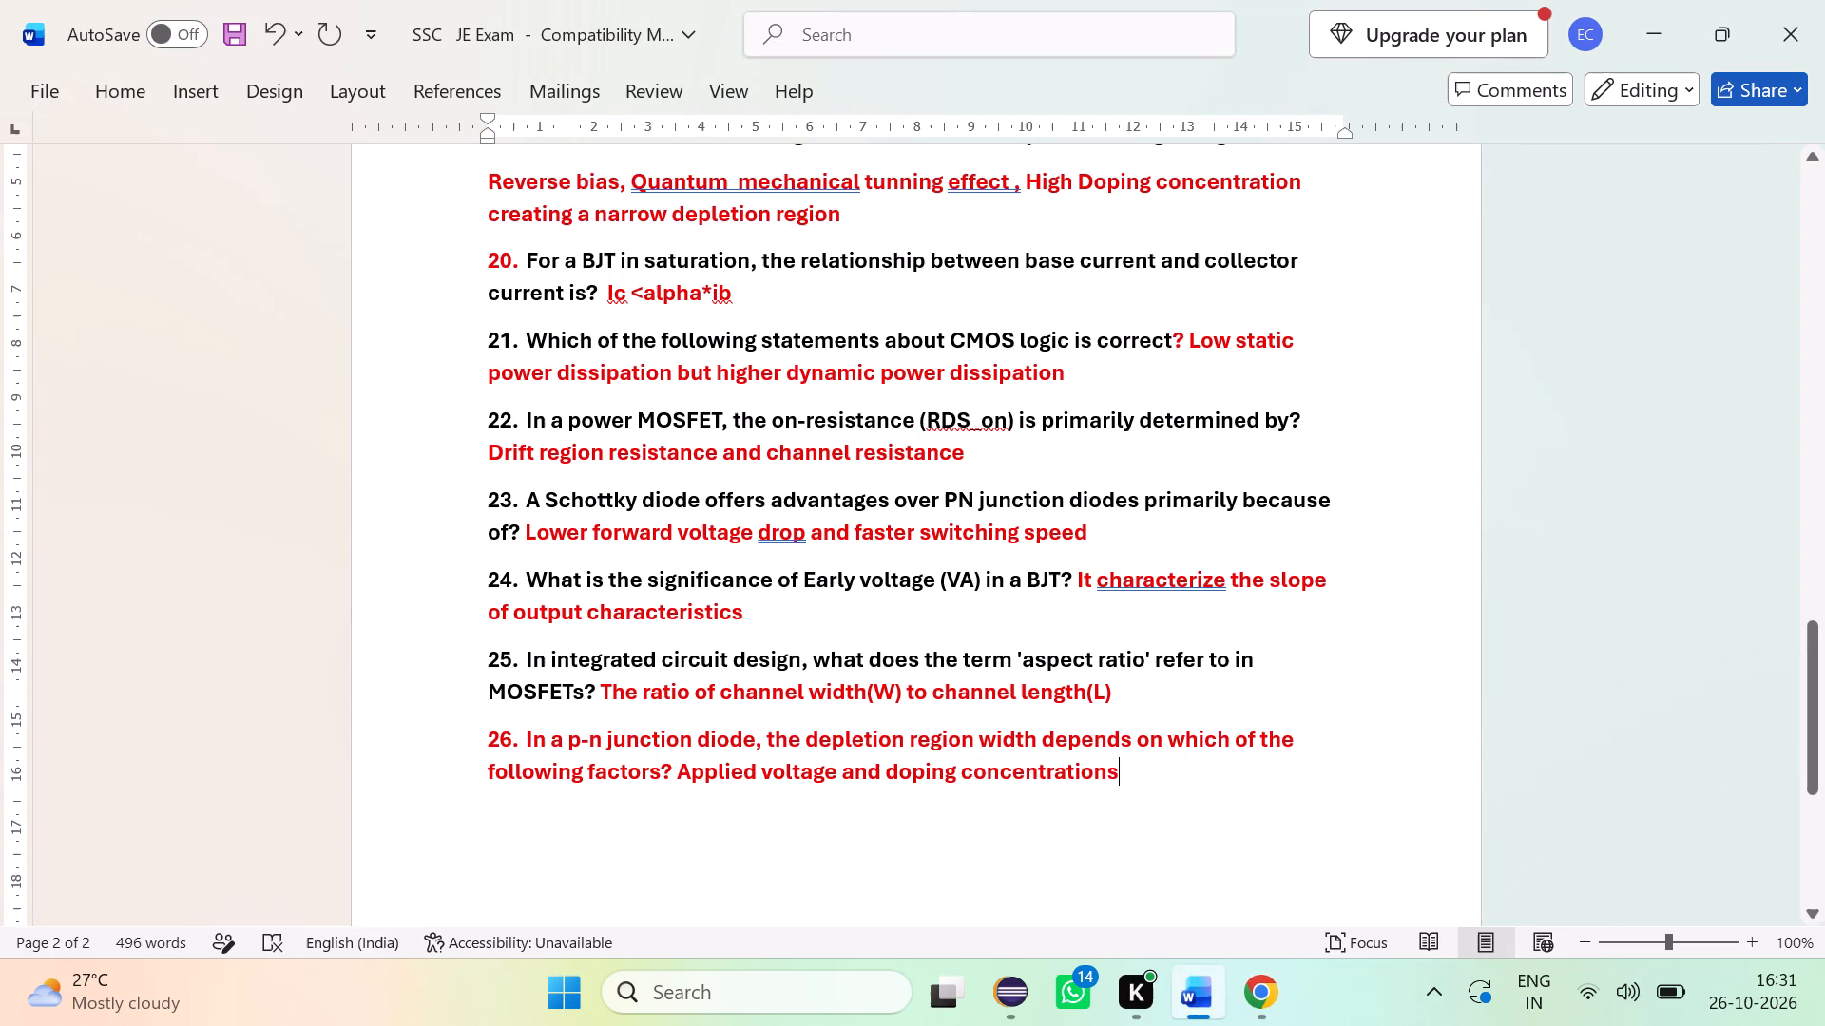
Change the font colour of item 26's number and question text to black.
drag(486, 738, 674, 769)
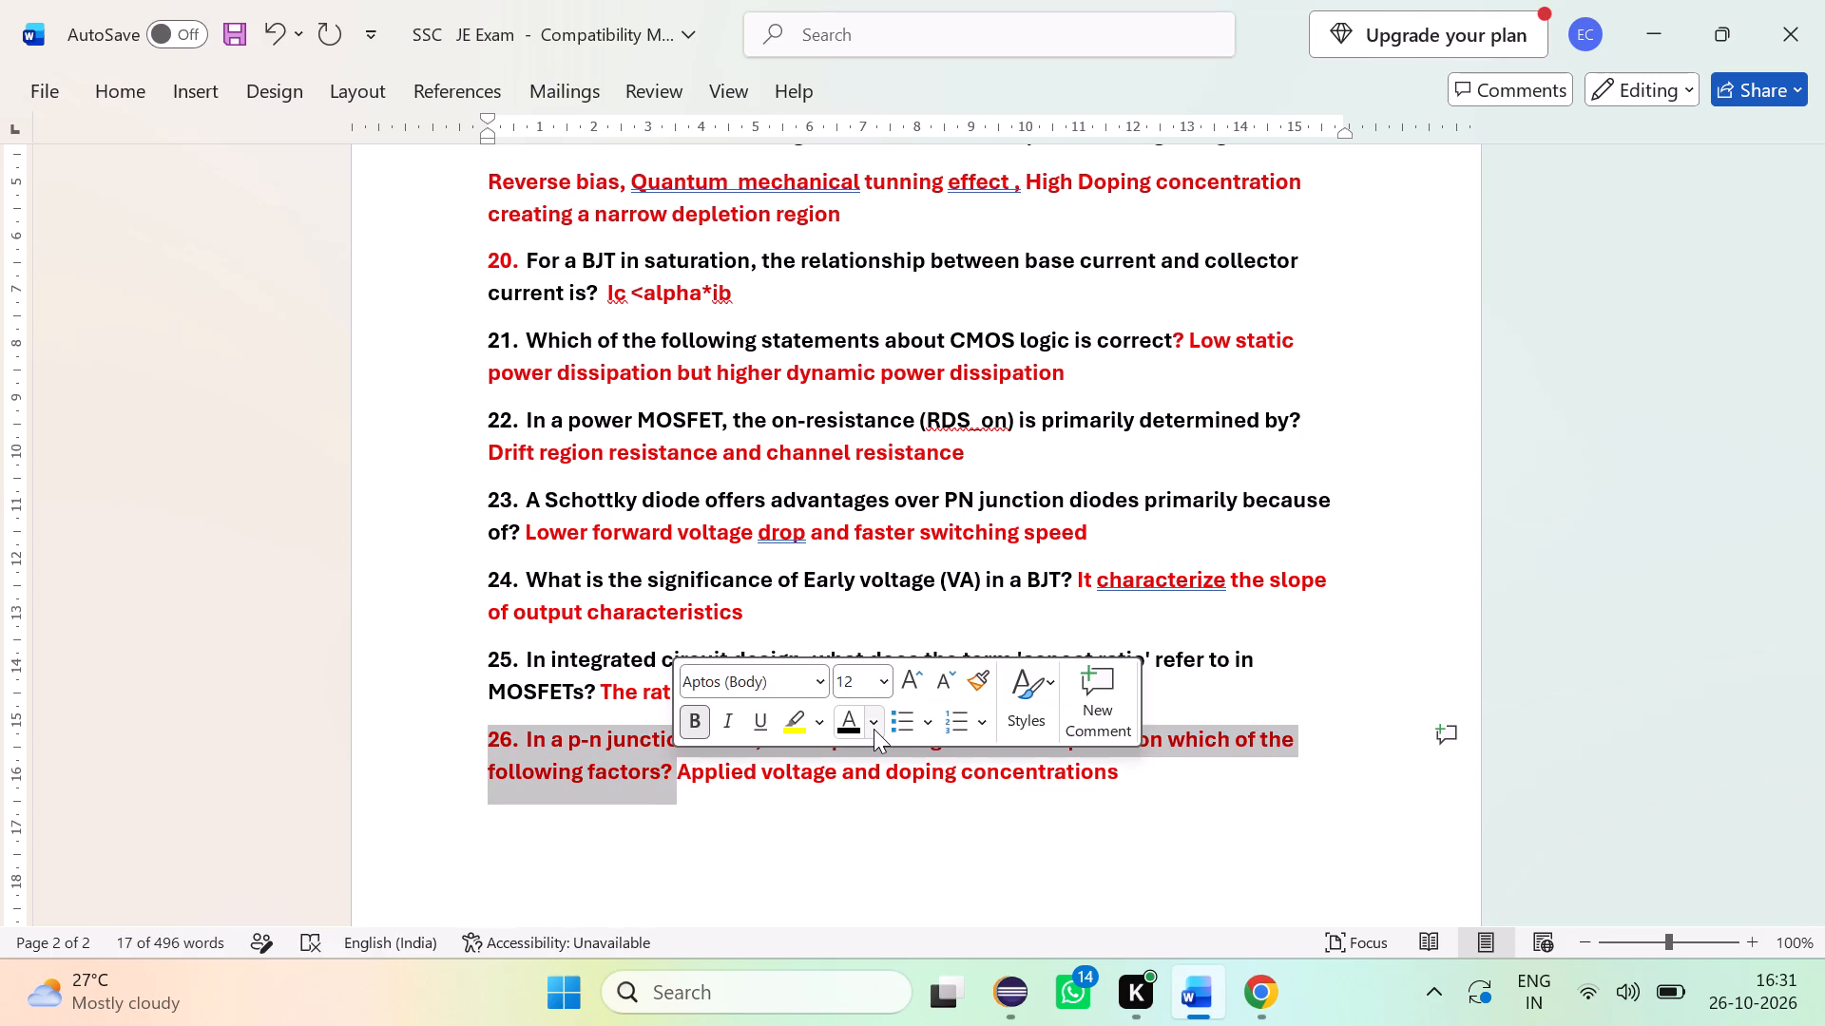
click(868, 729)
click(851, 722)
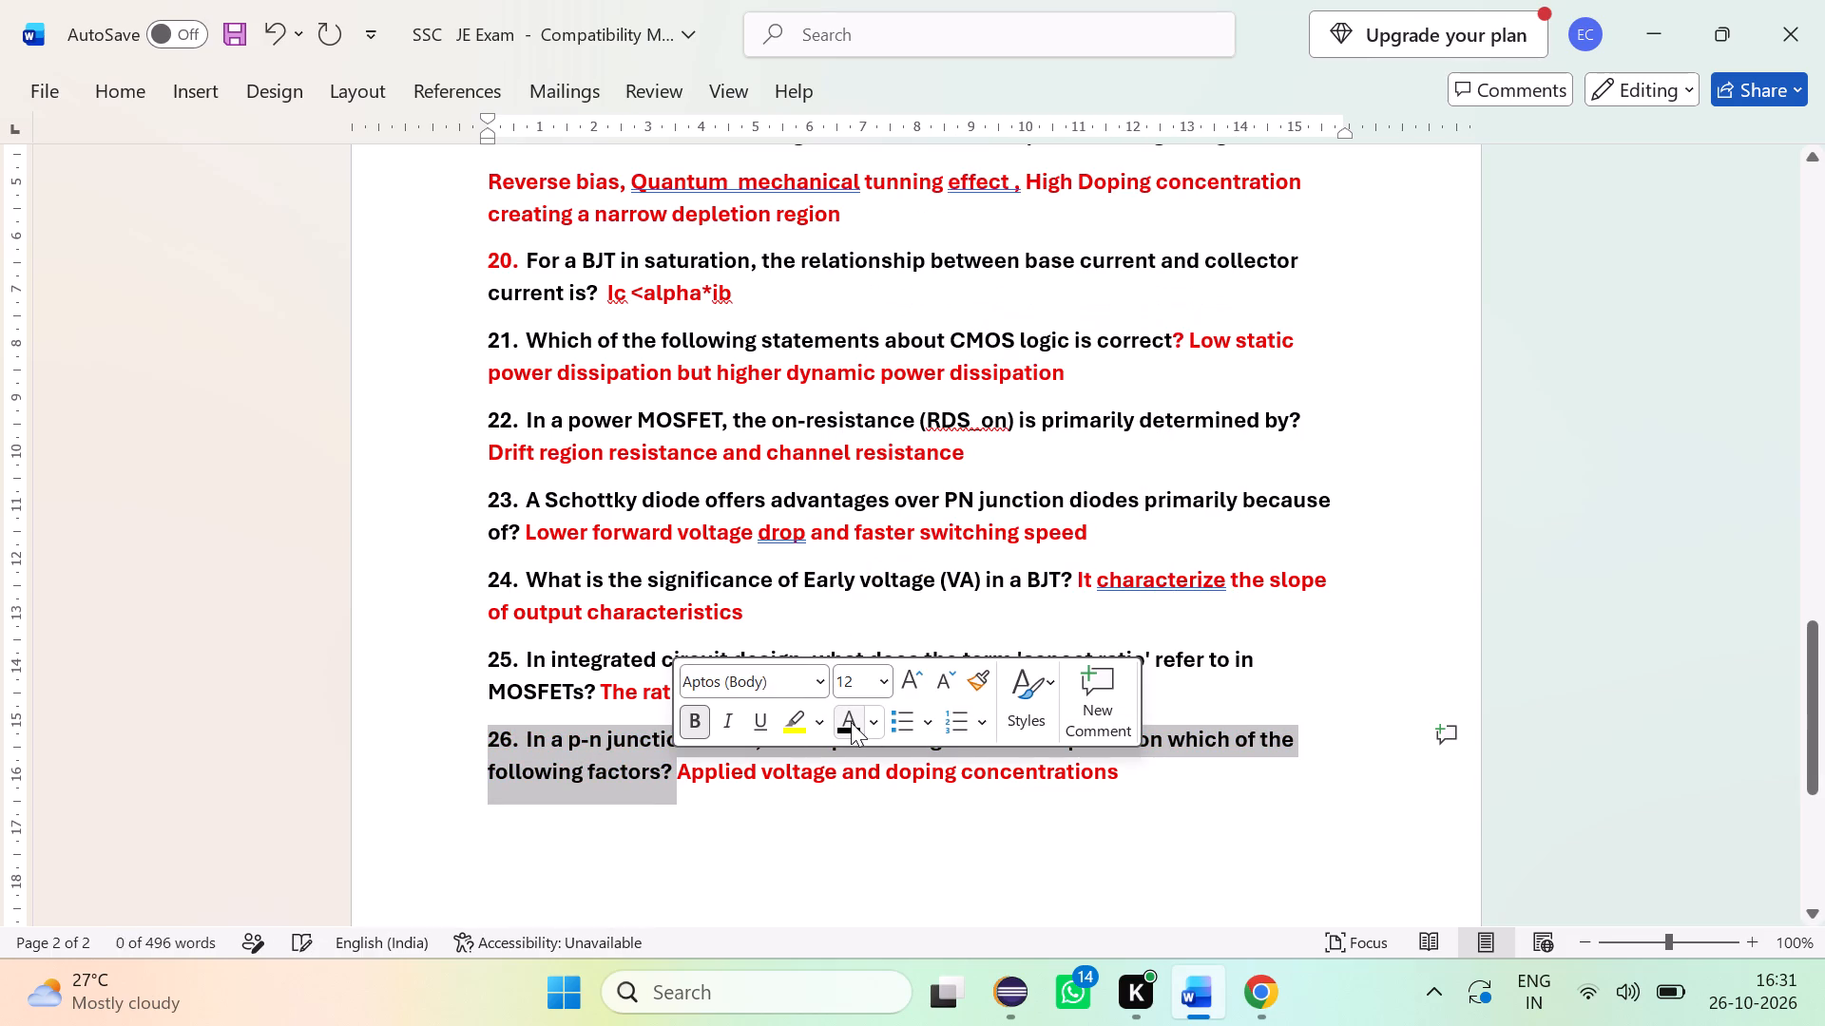
click(759, 773)
Start a new line after item 26's answer and number it "27.".
click(1164, 764)
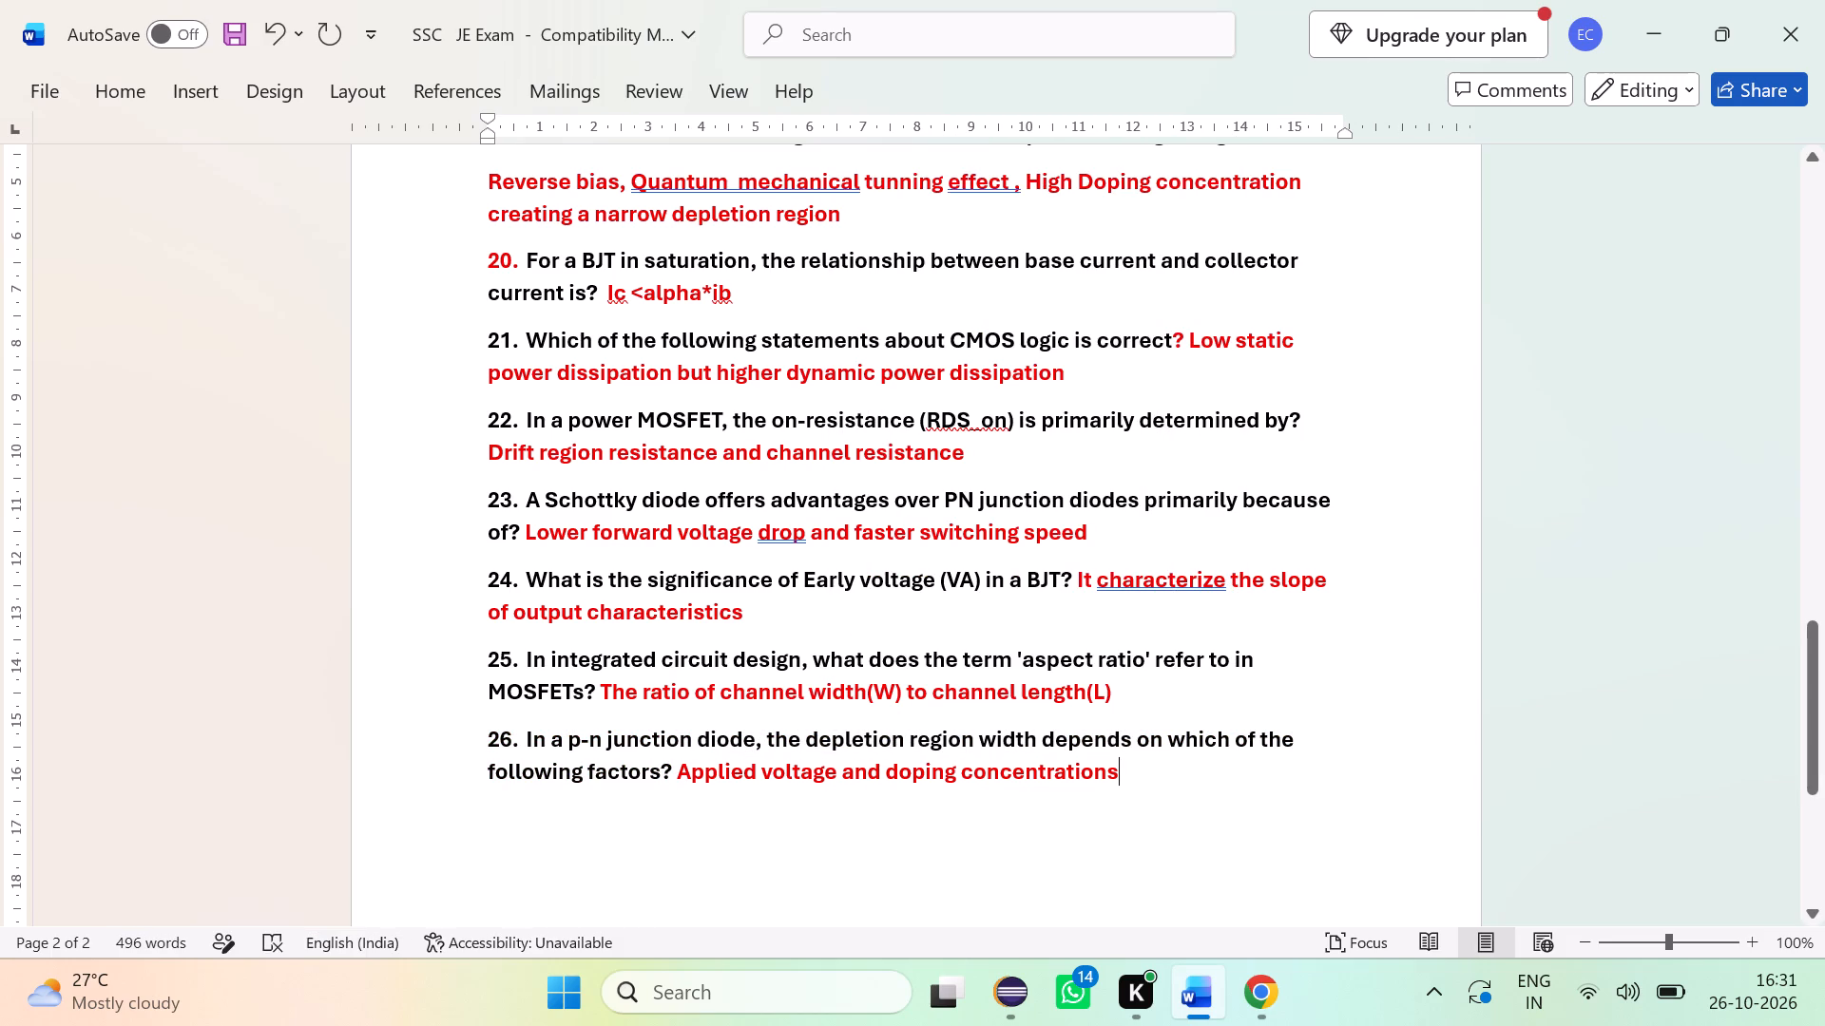
key(Return)
text(27.)
Copy Q.22's question, "Which of the following devices has the fastest switching speed?", from Chrome into item 27 in Word.
click(1253, 975)
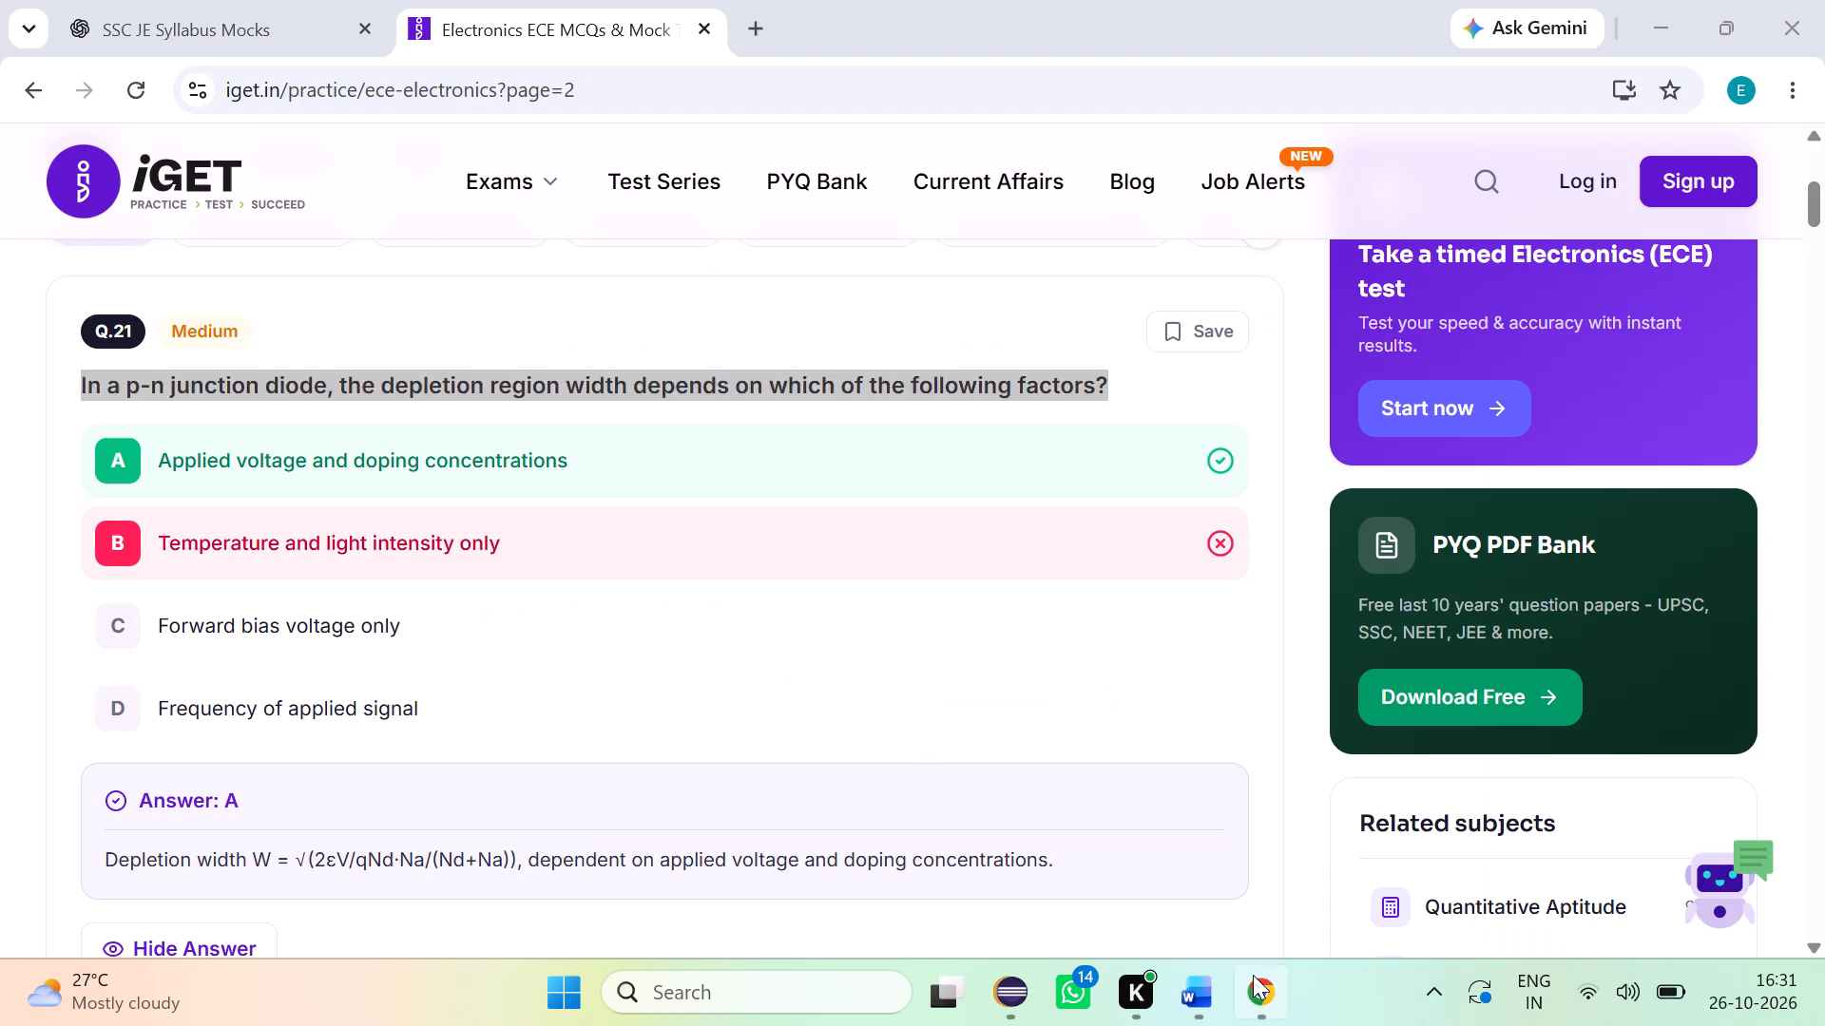
scroll(696, 683, down, 3)
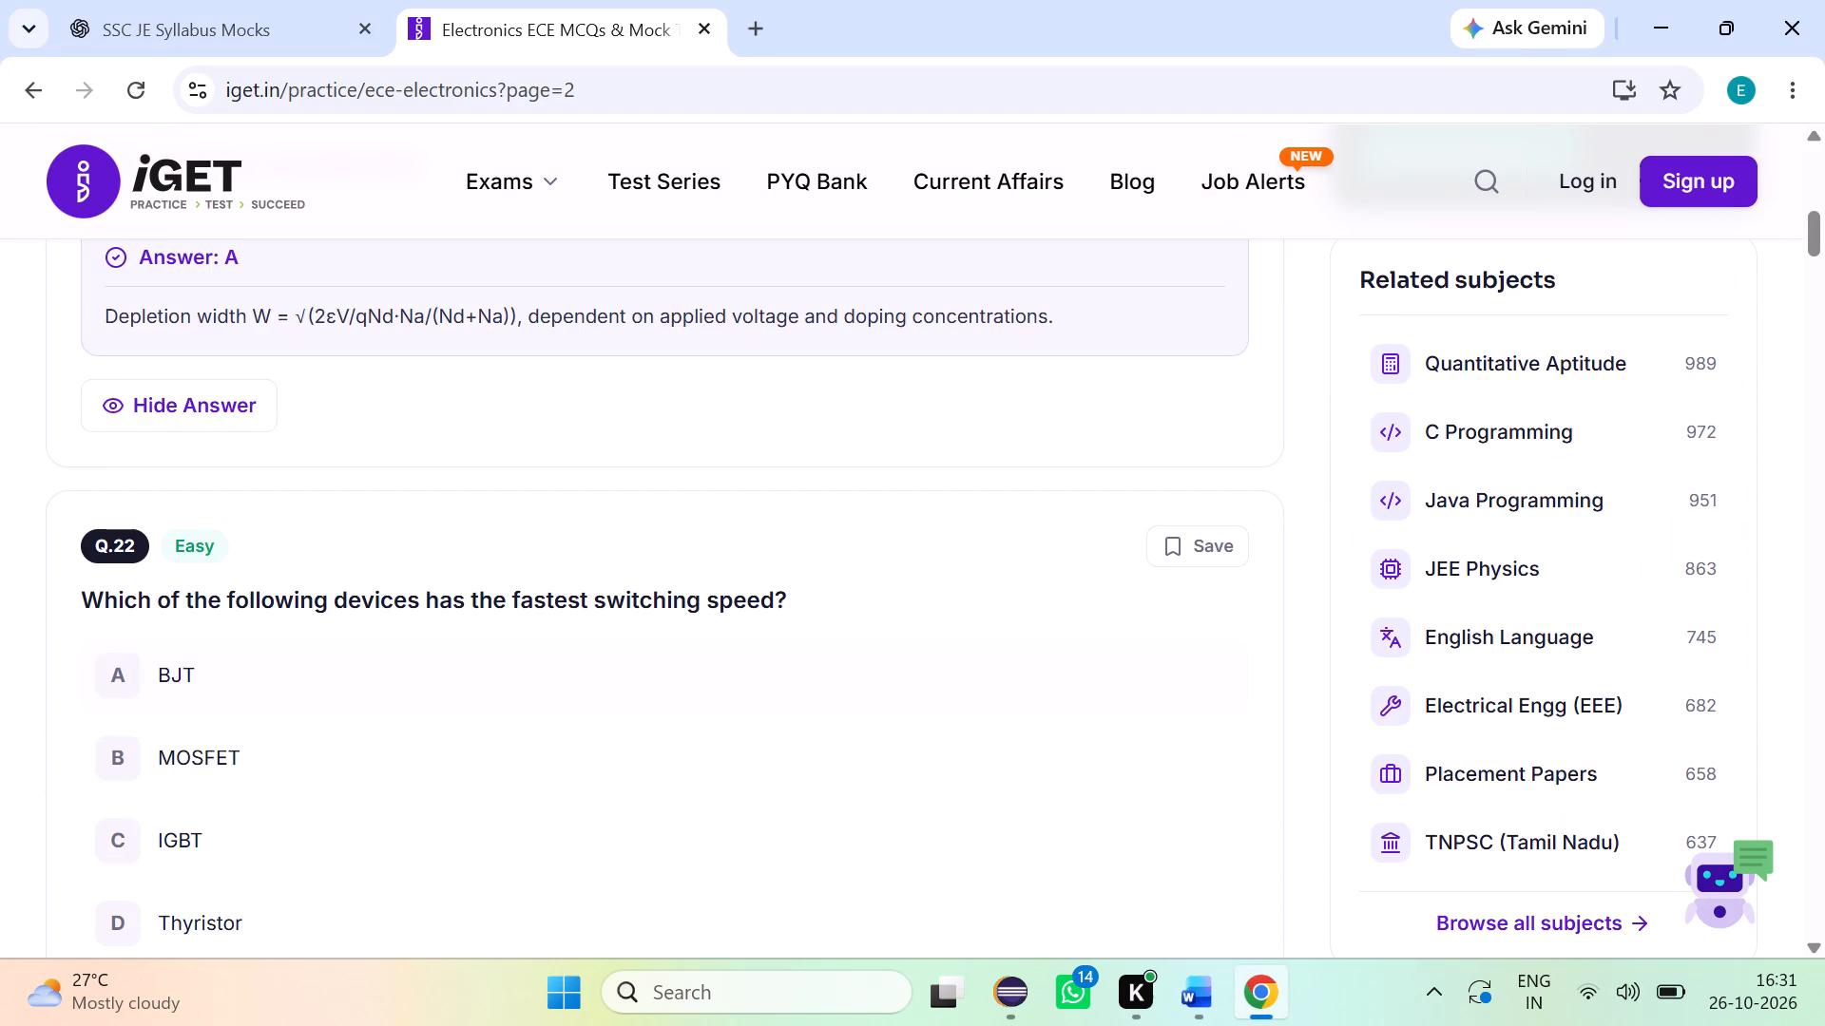
drag(80, 592, 532, 598)
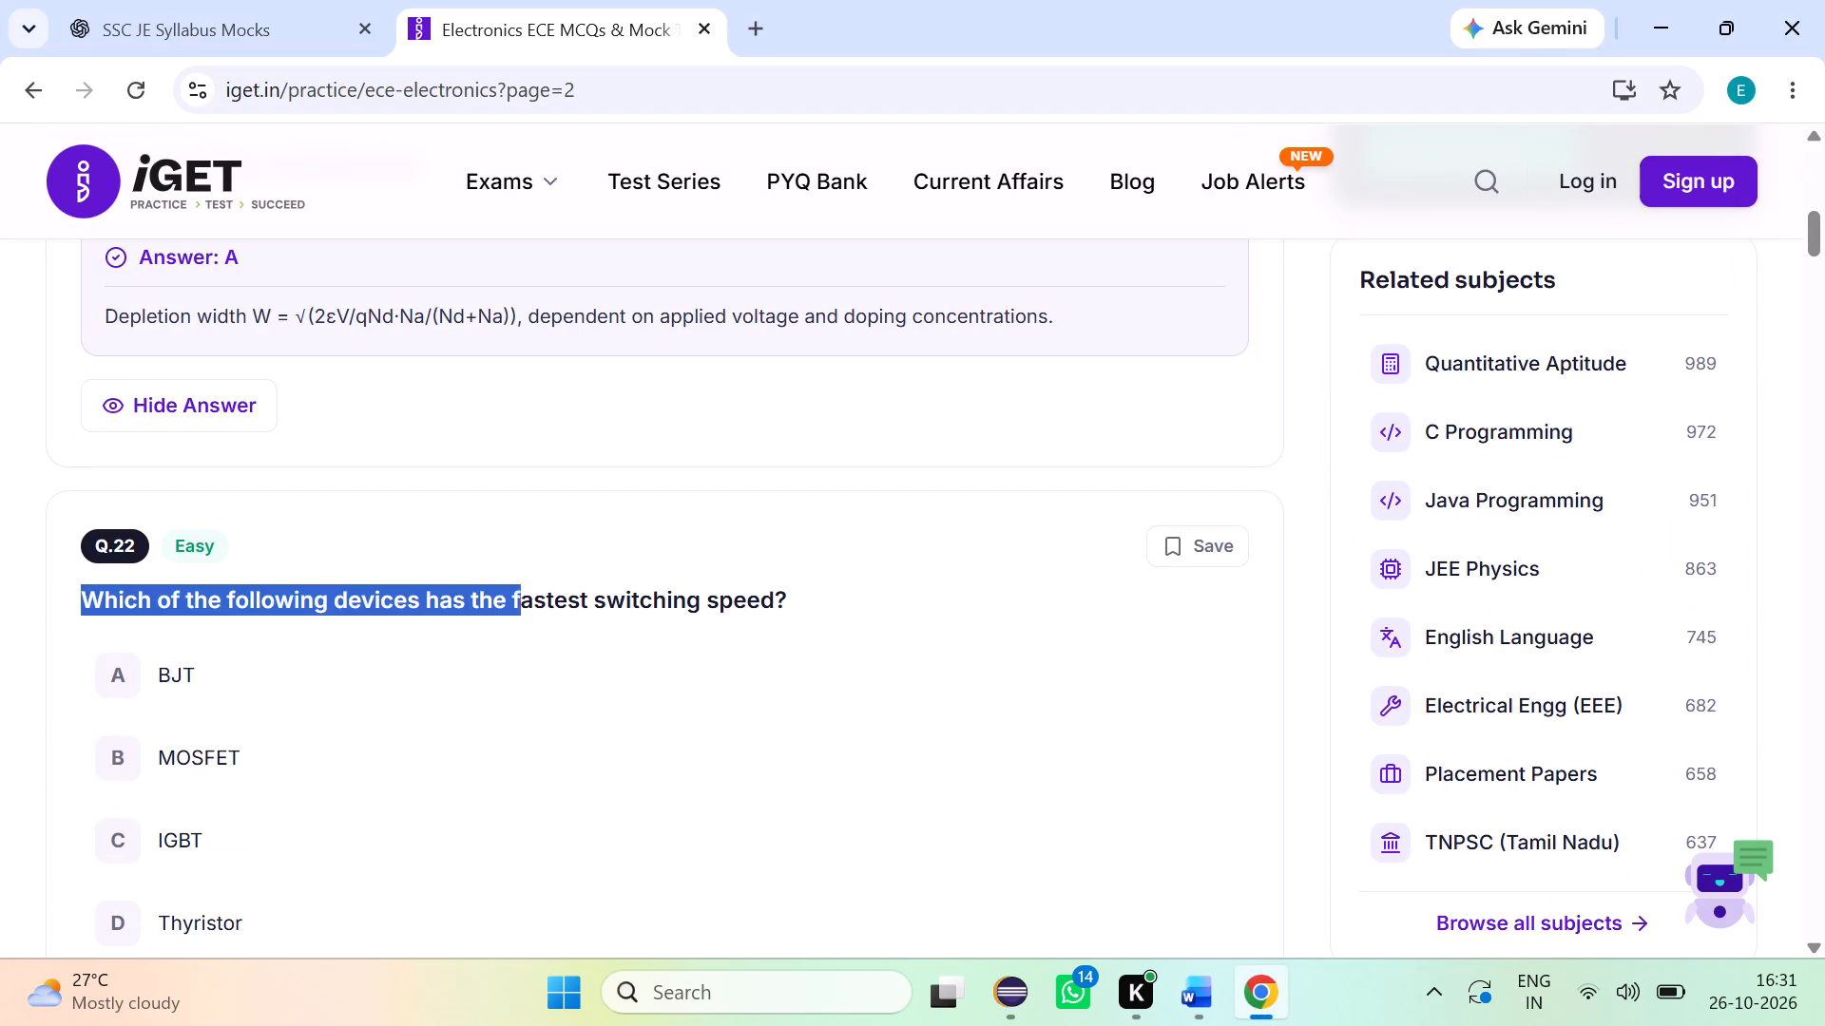
drag(532, 598, 843, 575)
key(ctrl+c)
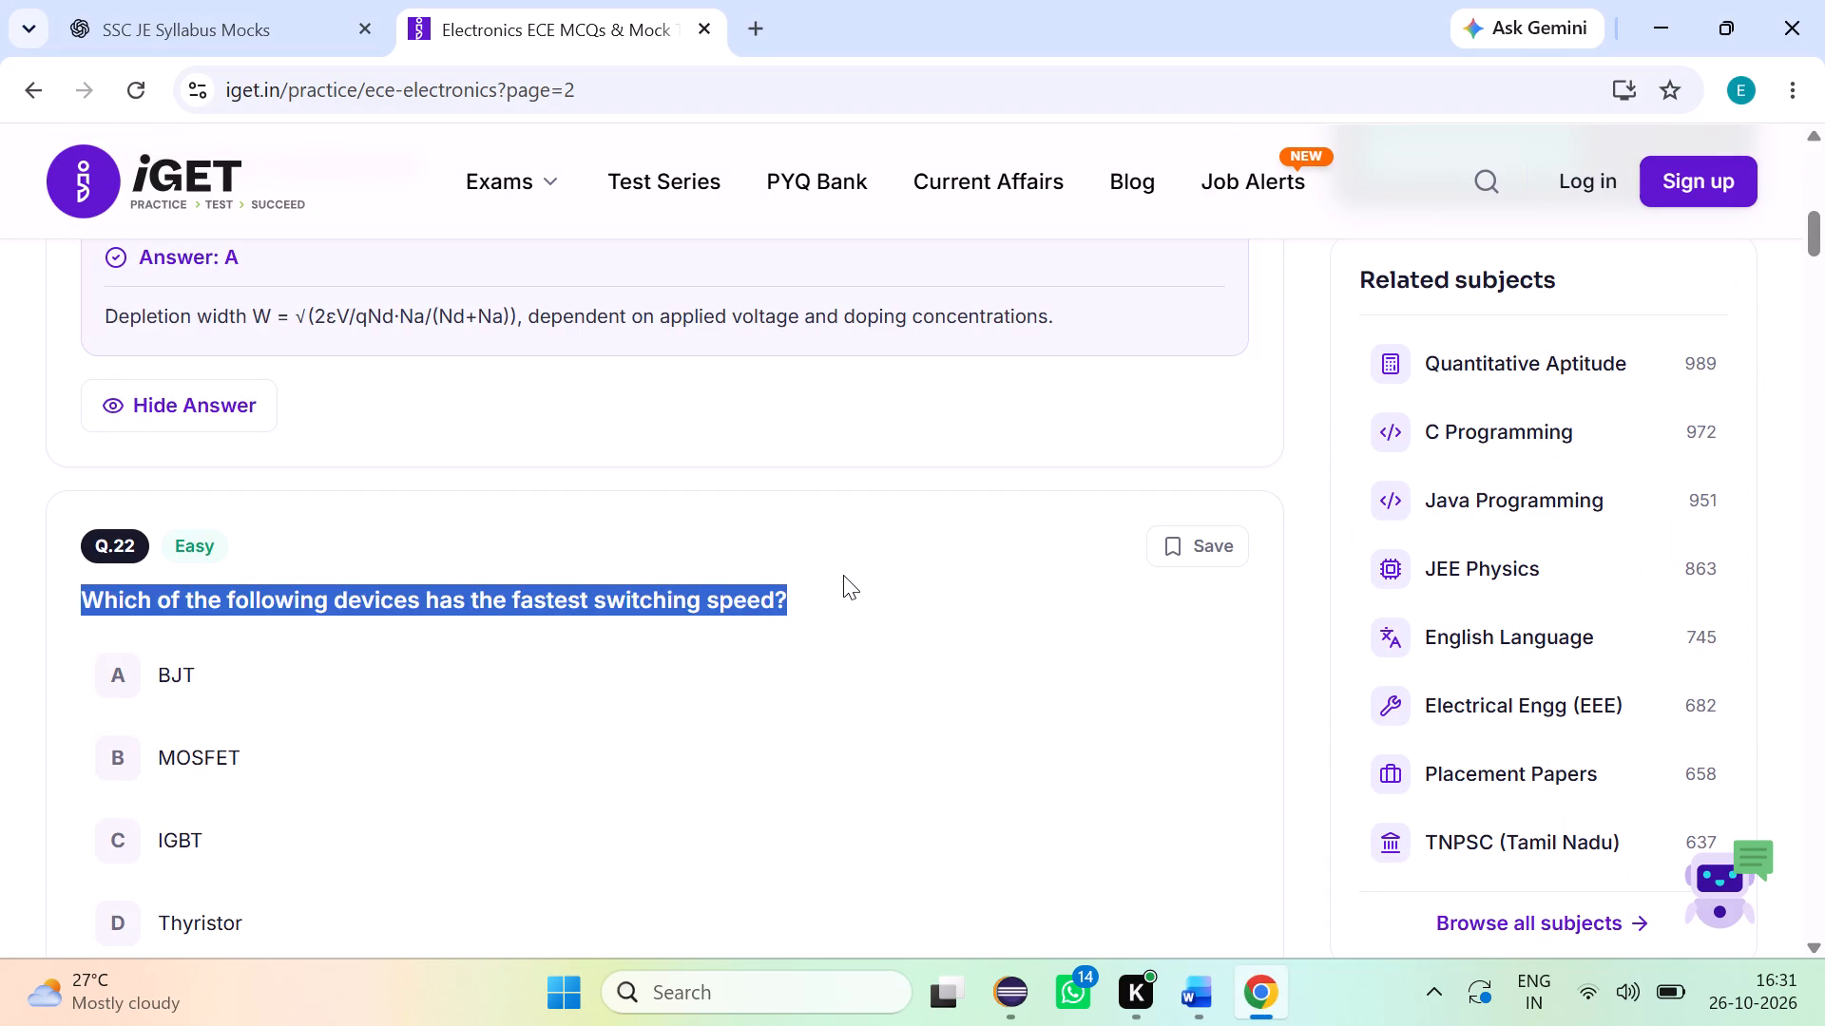
click(1203, 987)
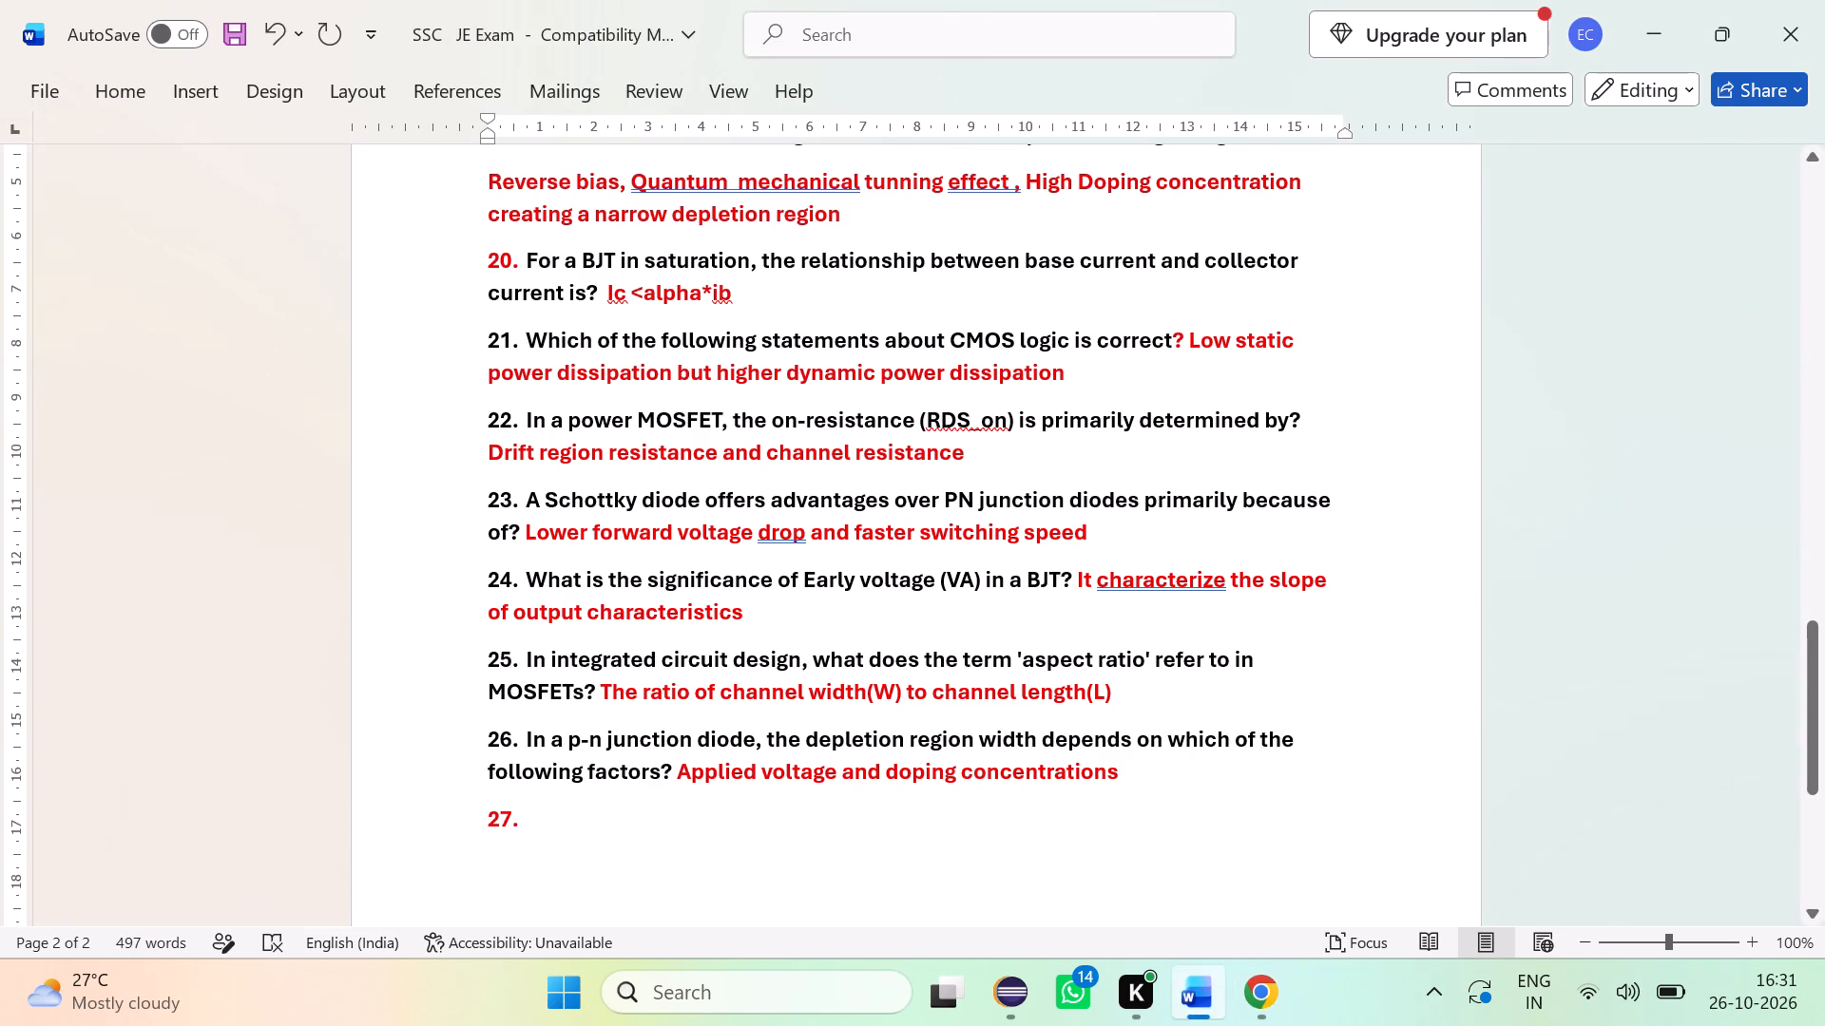
key(ctrl+v)
key(space)
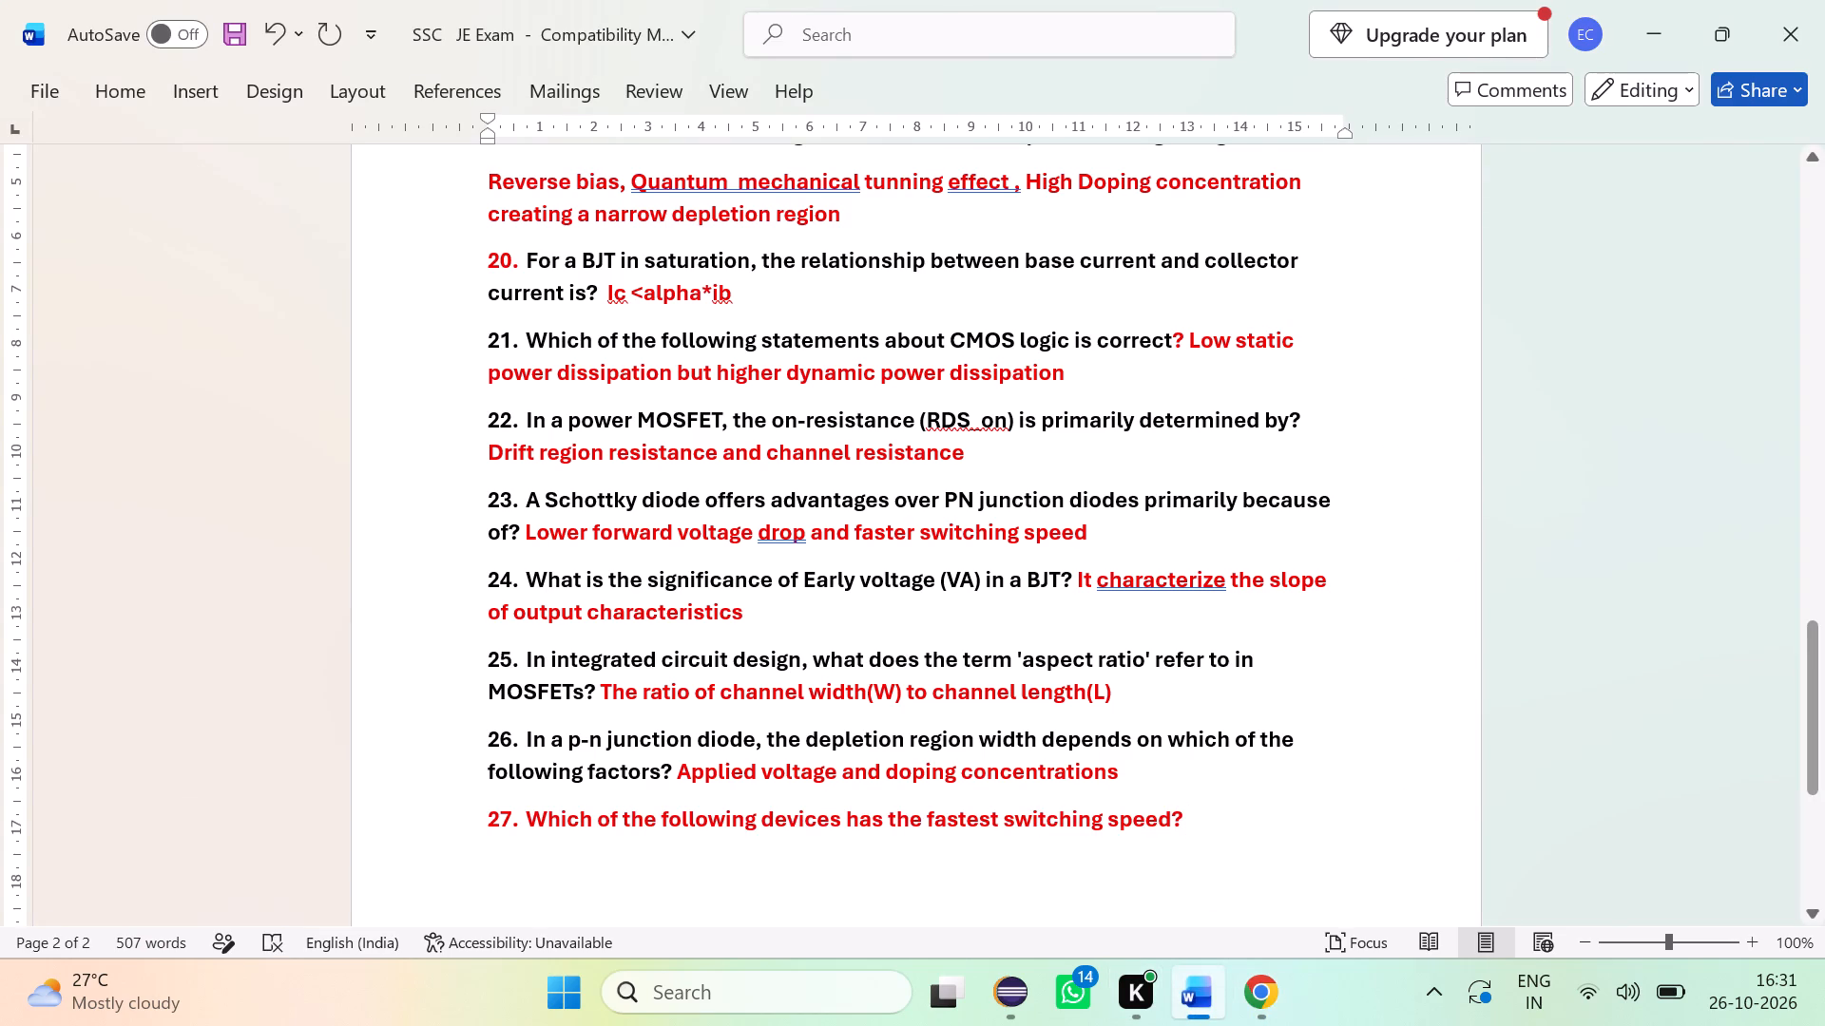
Switch to Chrome and answer Q.22 with option A, "BJT".
click(1249, 1003)
click(170, 699)
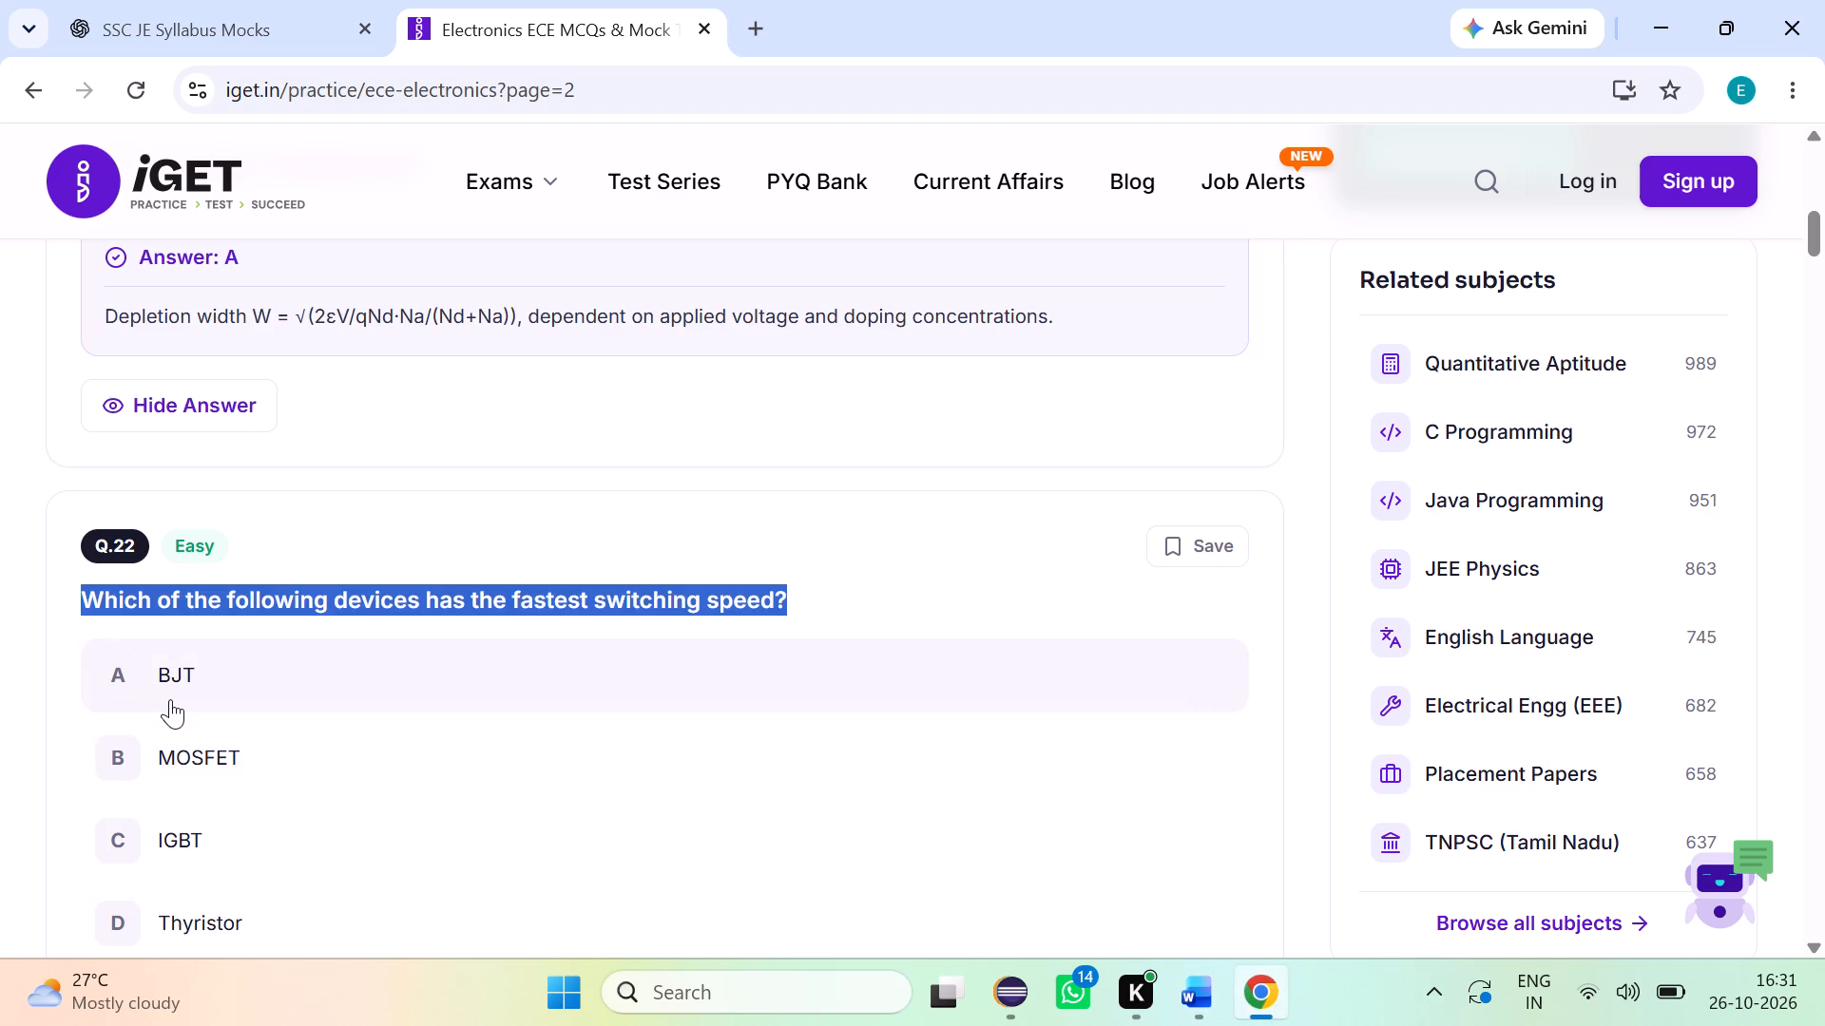
scroll(170, 699, down, 1)
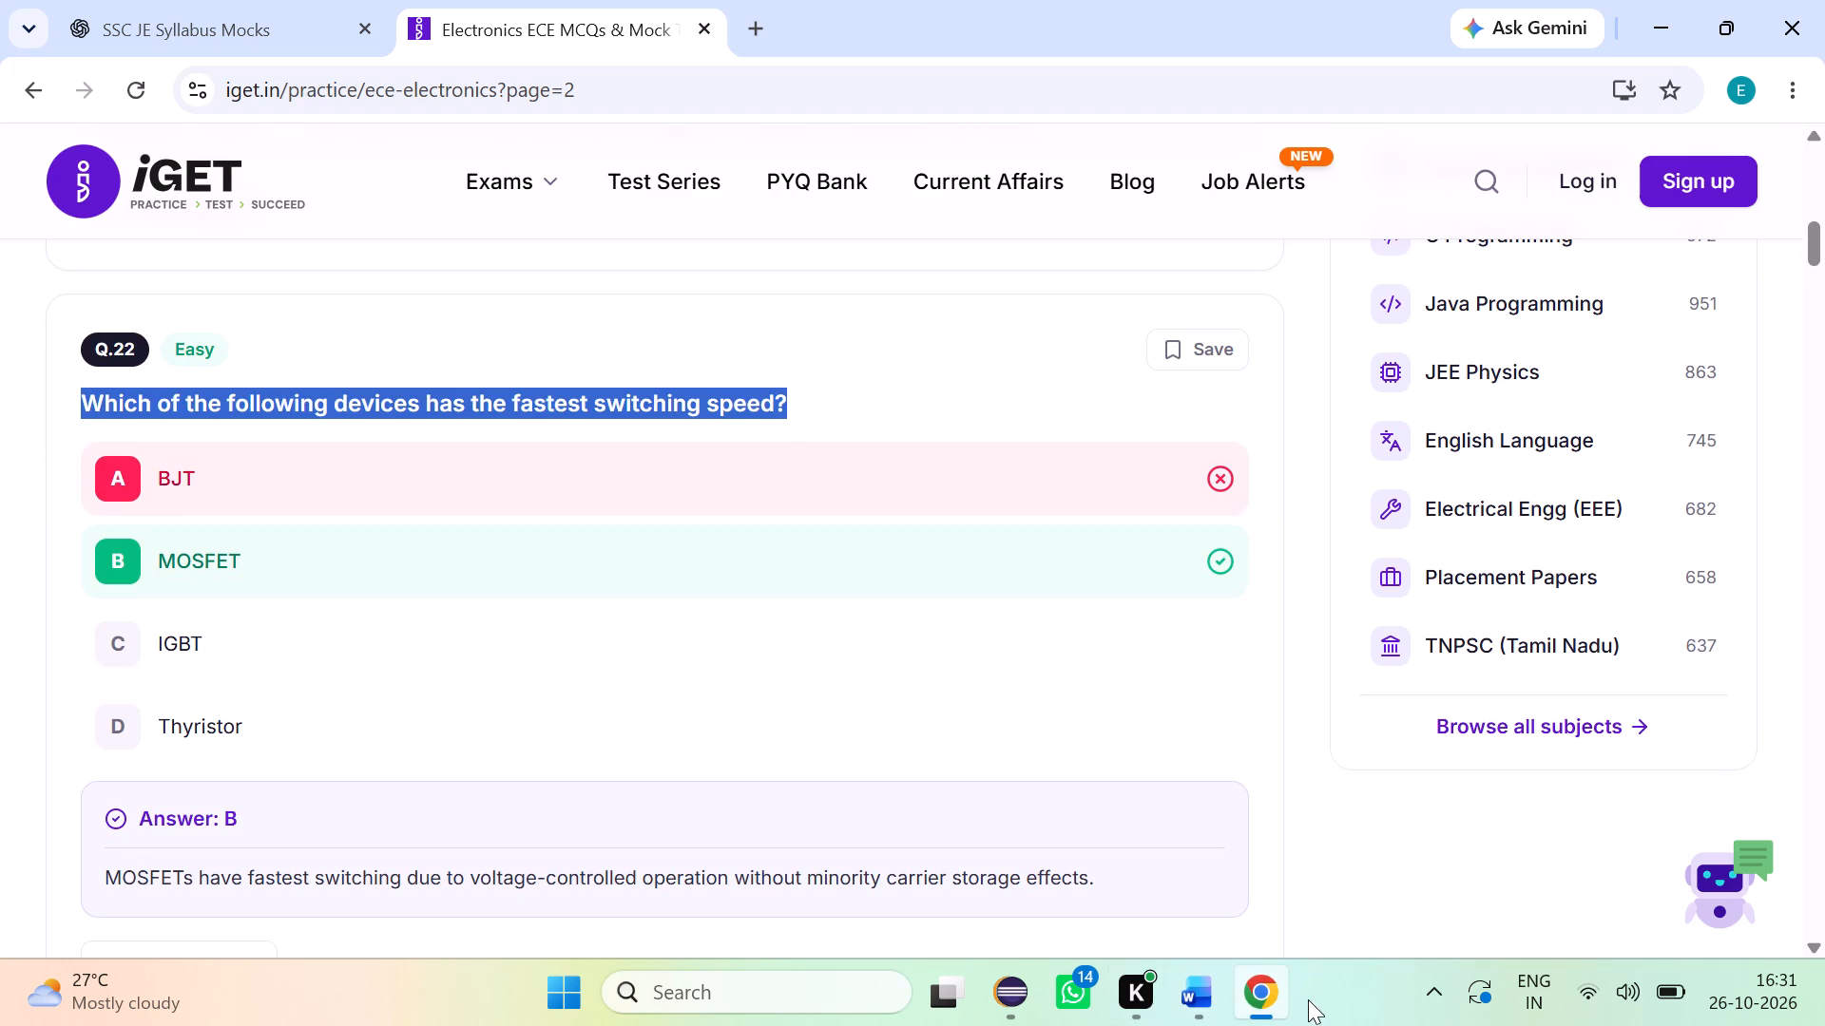
Switch to Word and add "MOSFET" as the answer after item 27's question.
click(1214, 978)
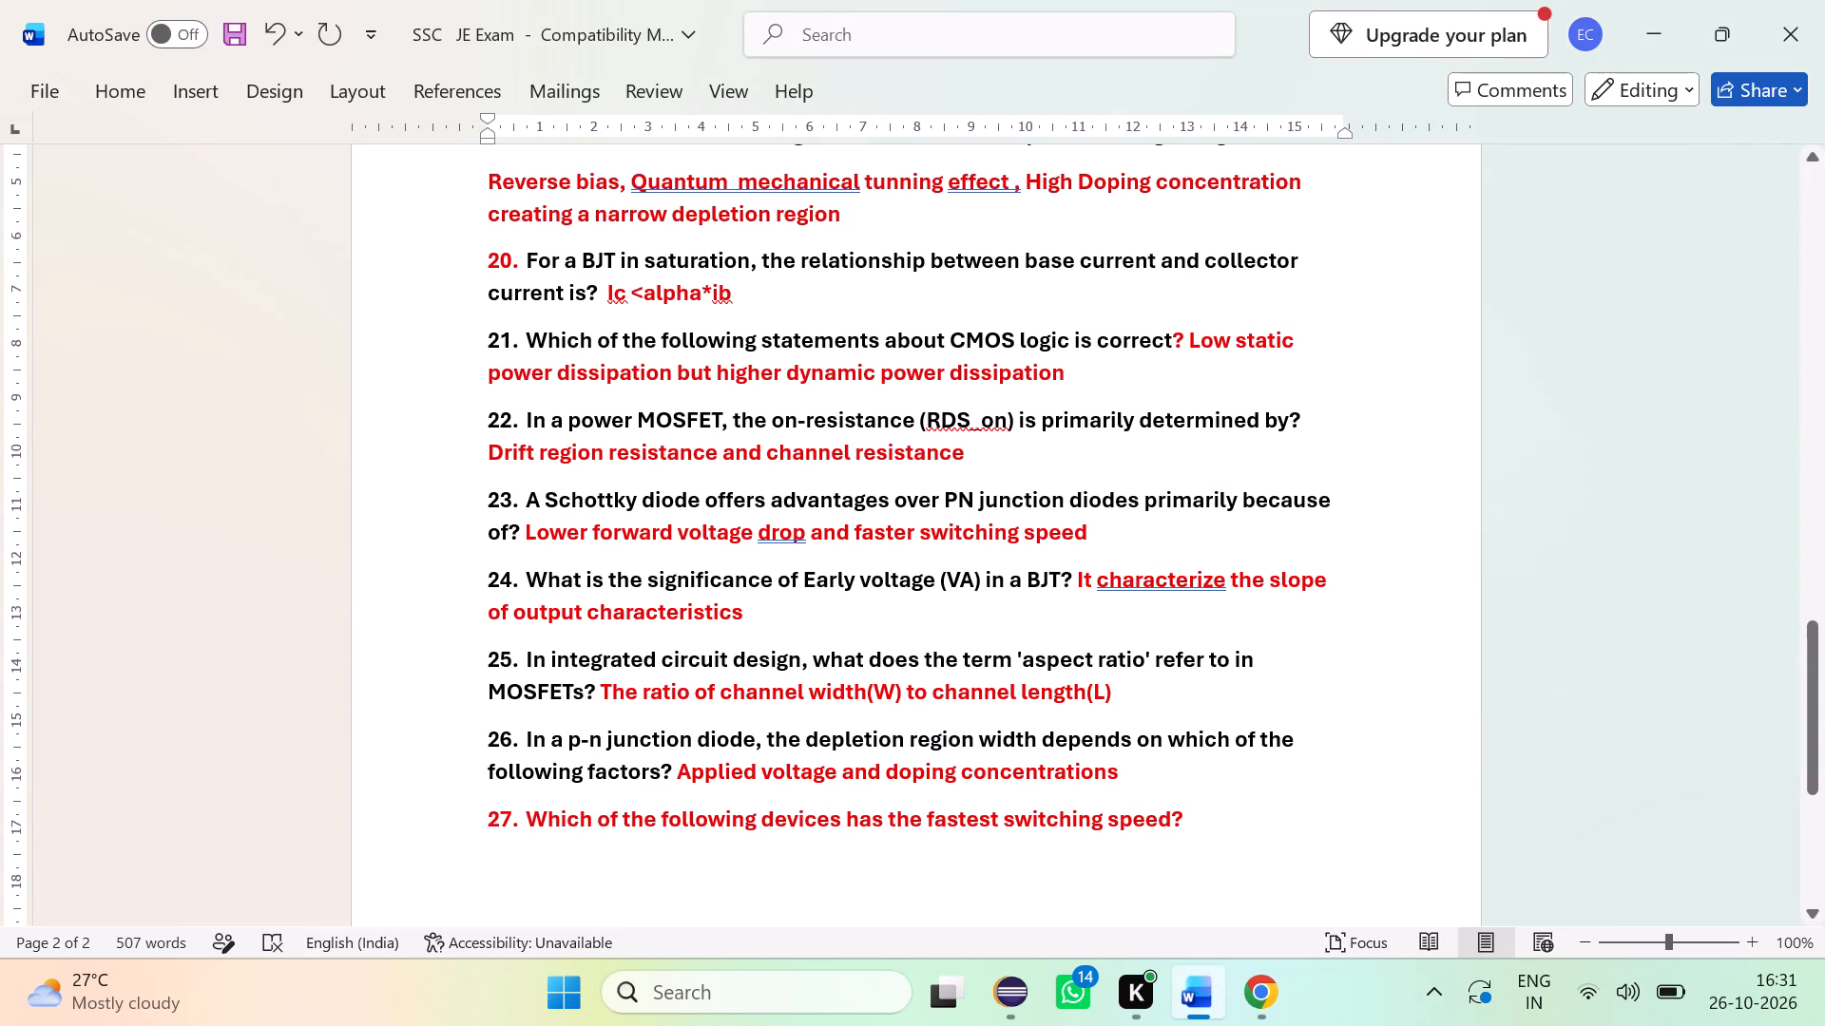
key(shift+m)
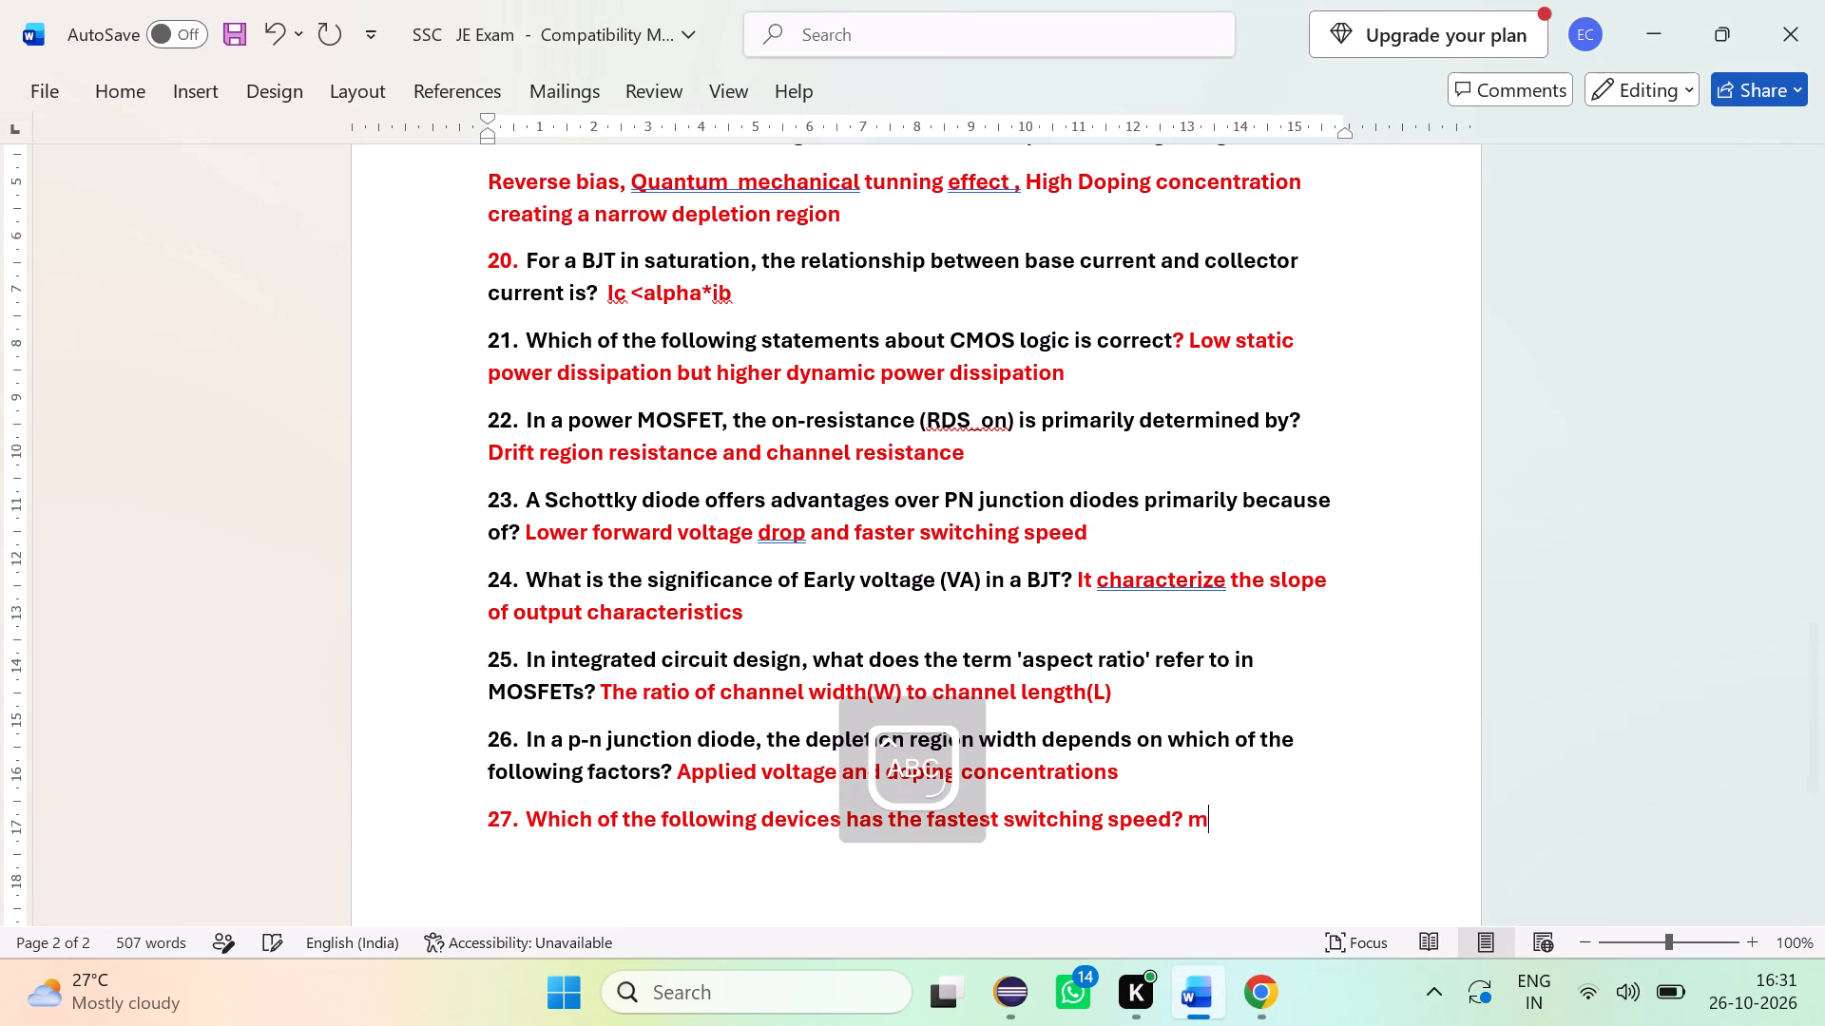
key(BackSpace)
text(MOSFET)
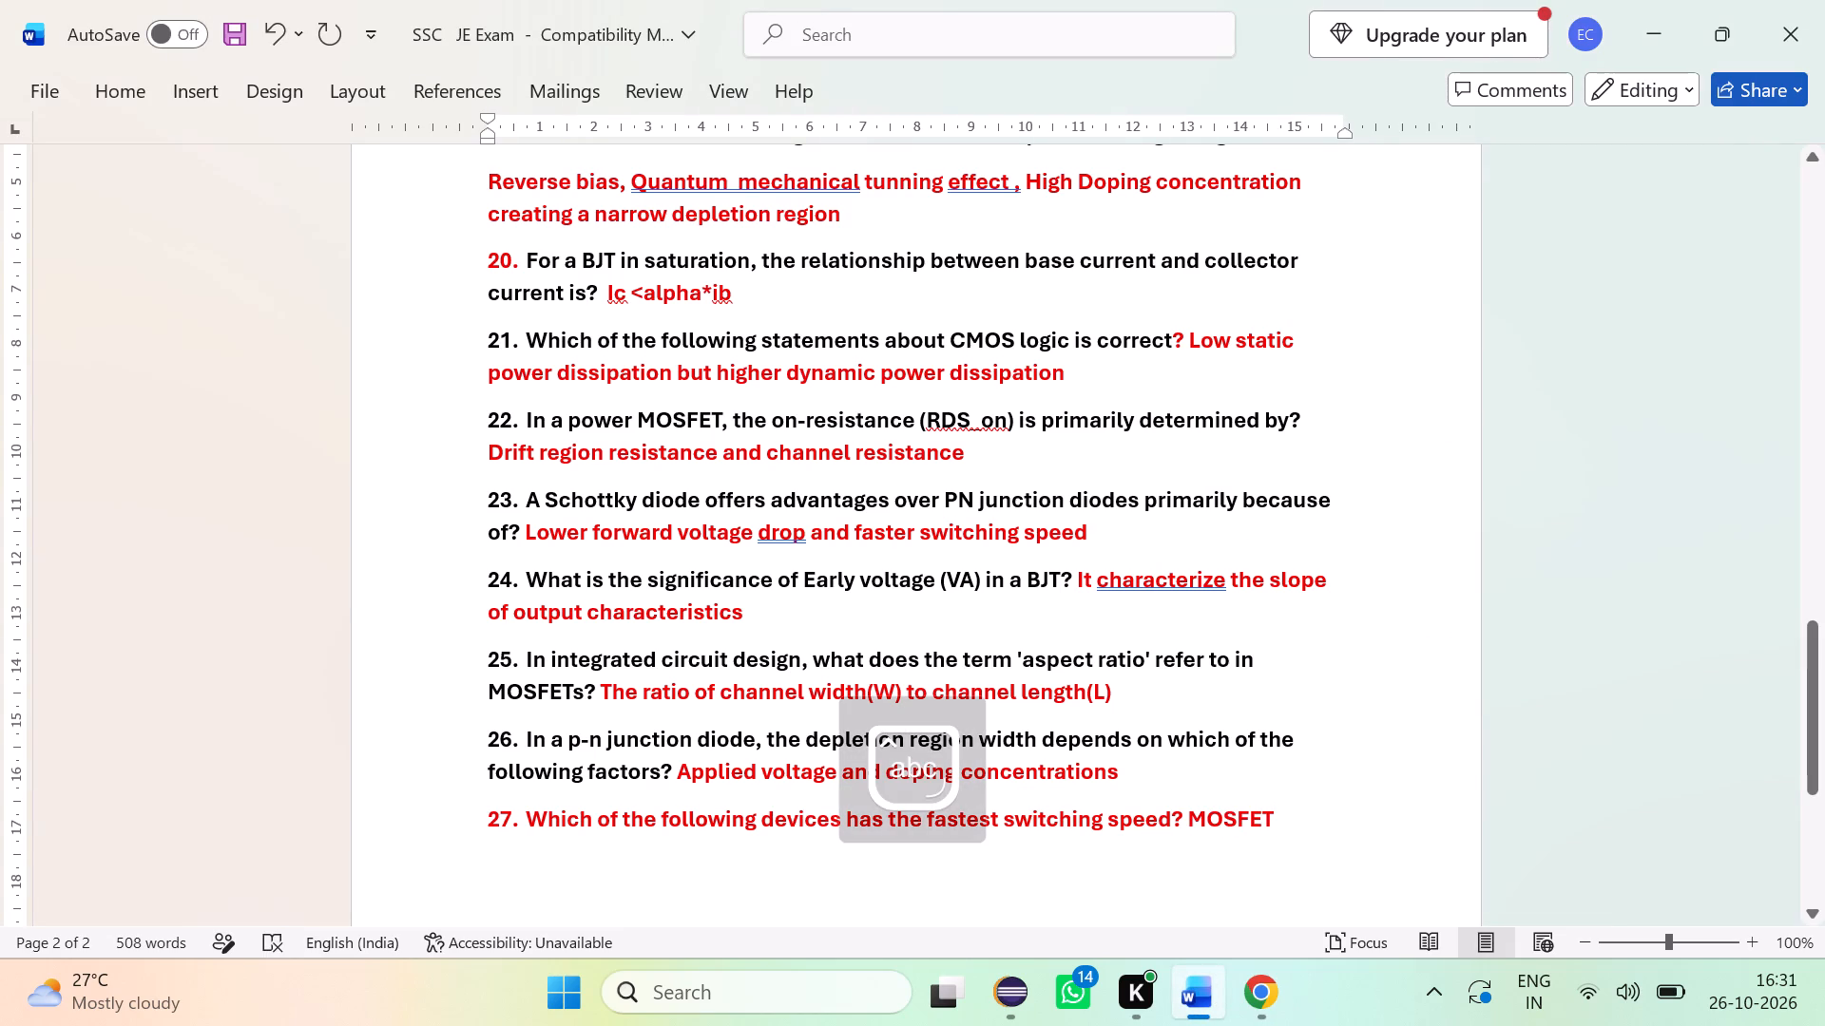
Change the font colour of item 27's number and question text to black.
drag(490, 816, 972, 829)
click(892, 852)
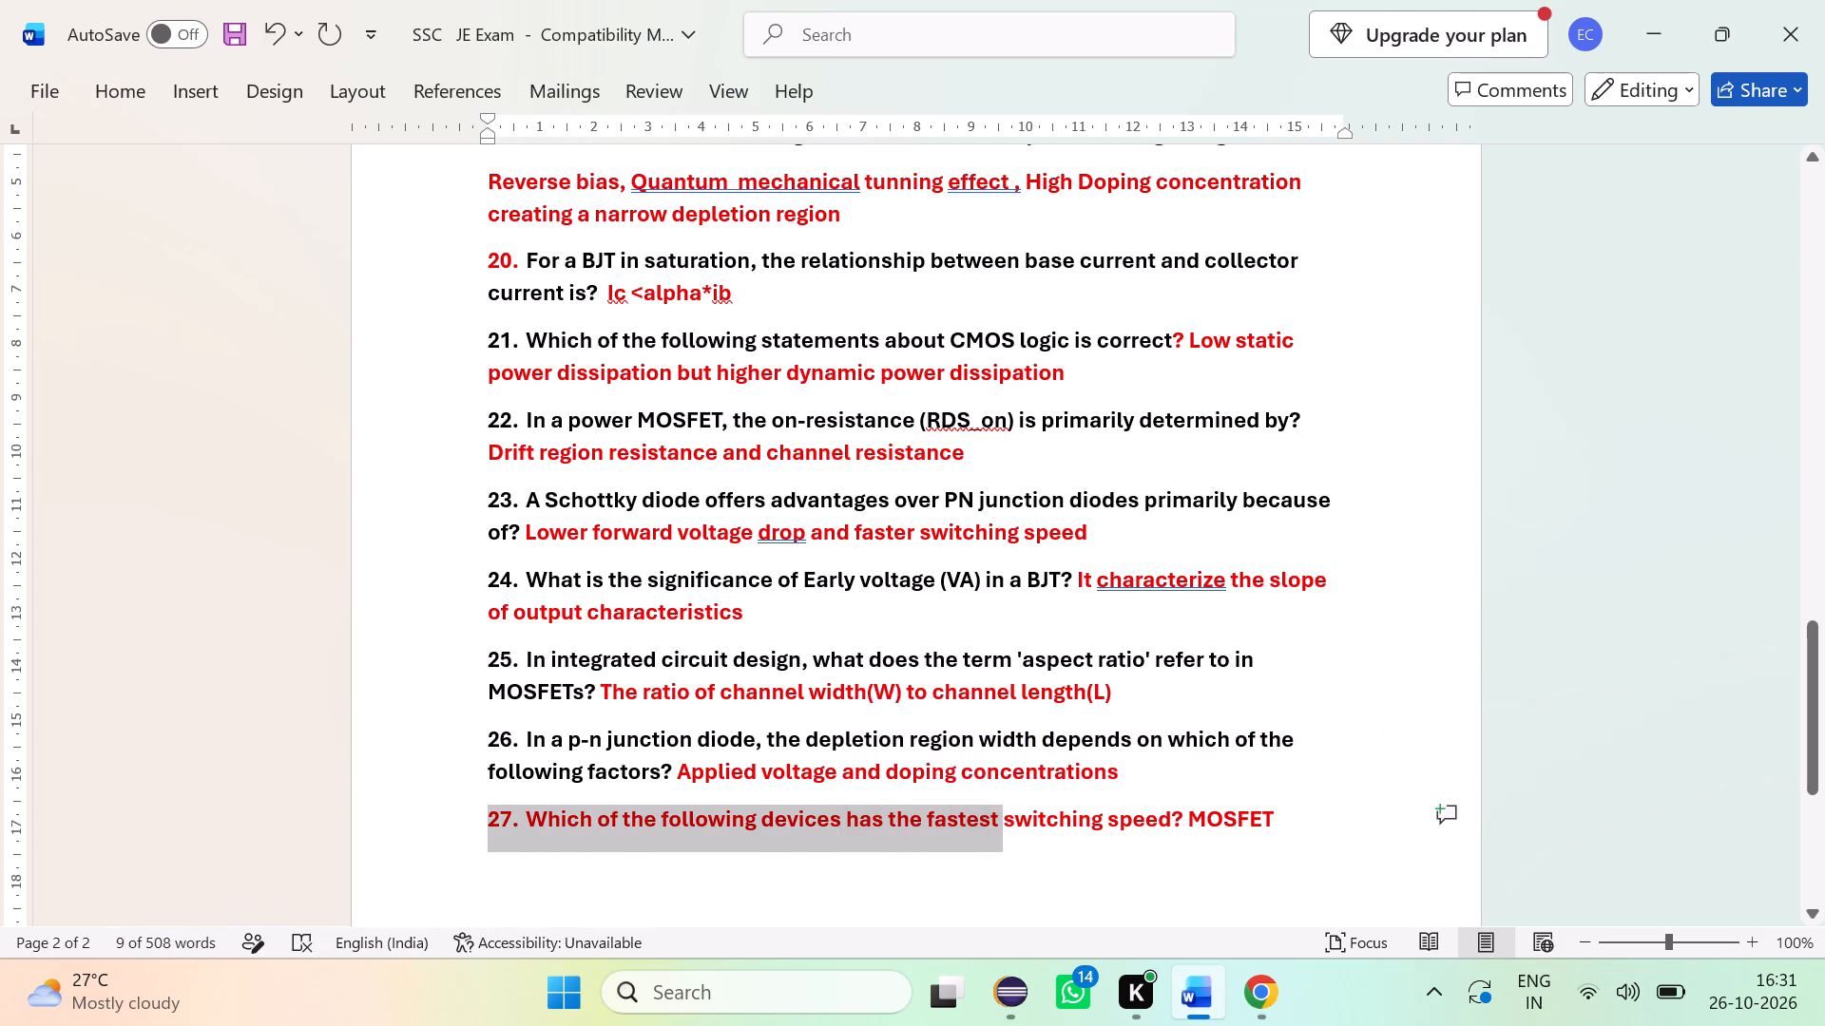
drag(481, 815, 829, 850)
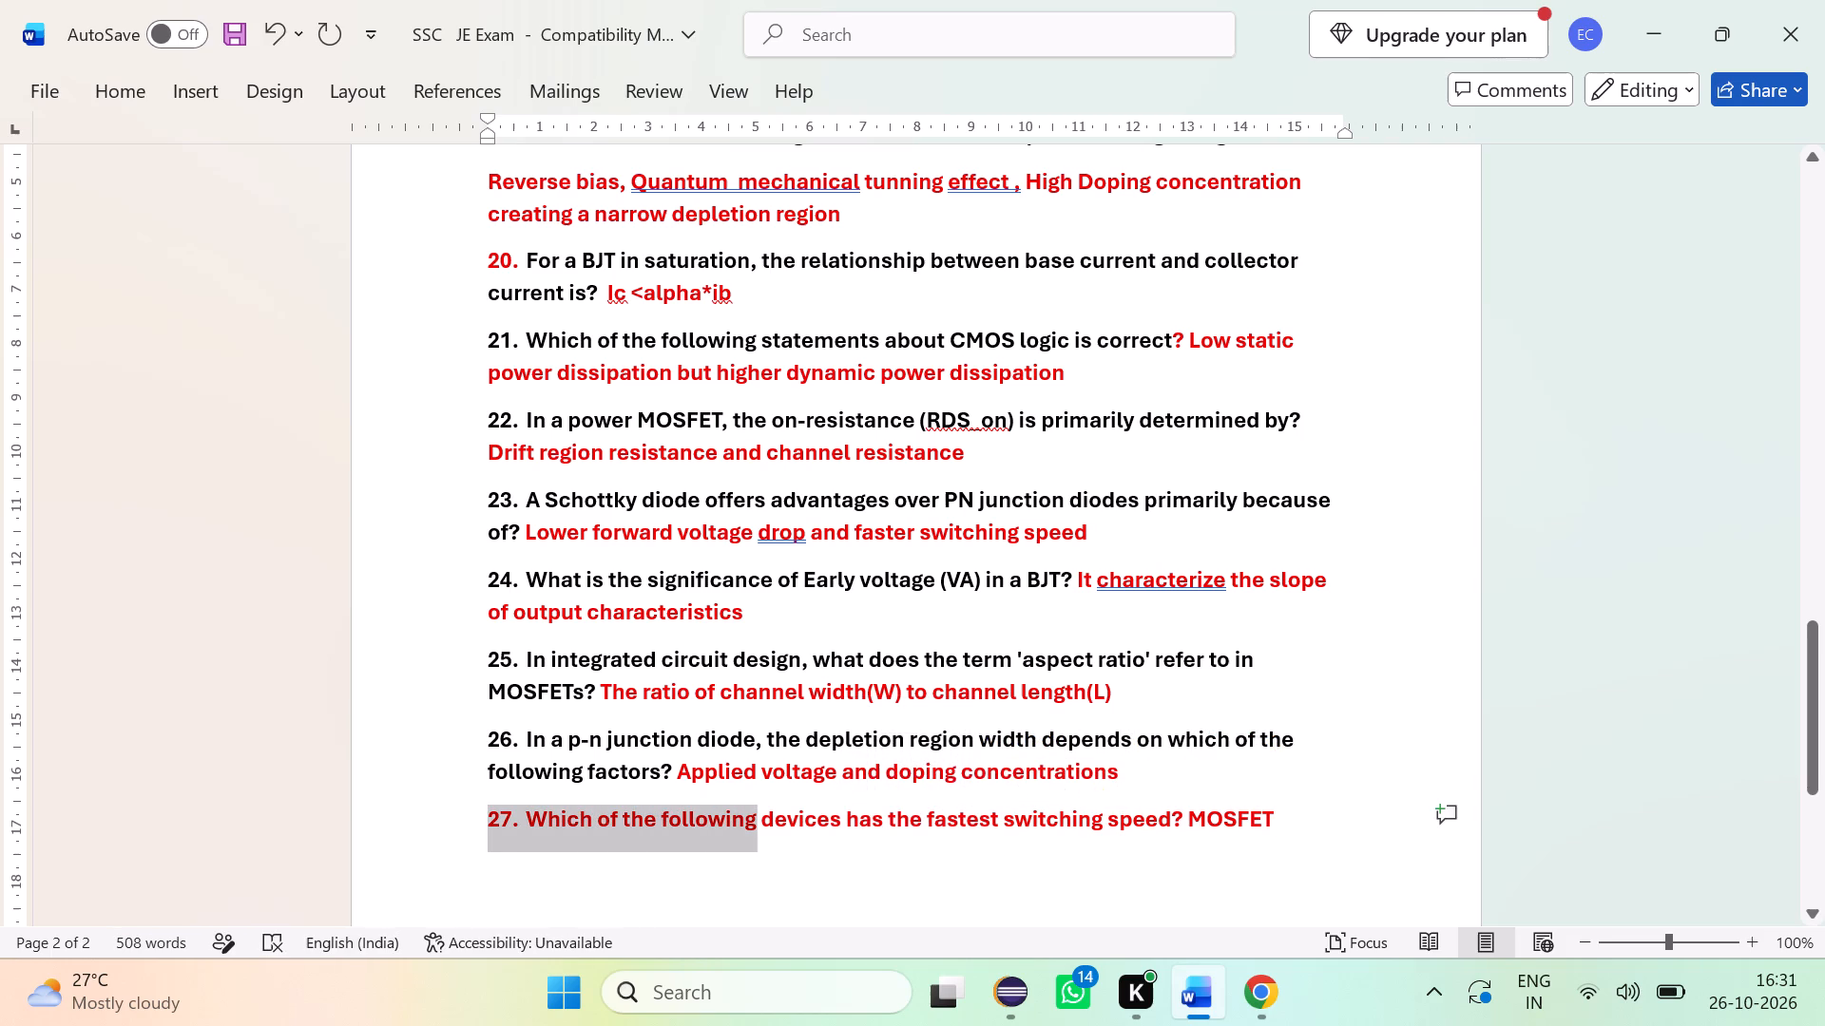
drag(829, 850, 1181, 819)
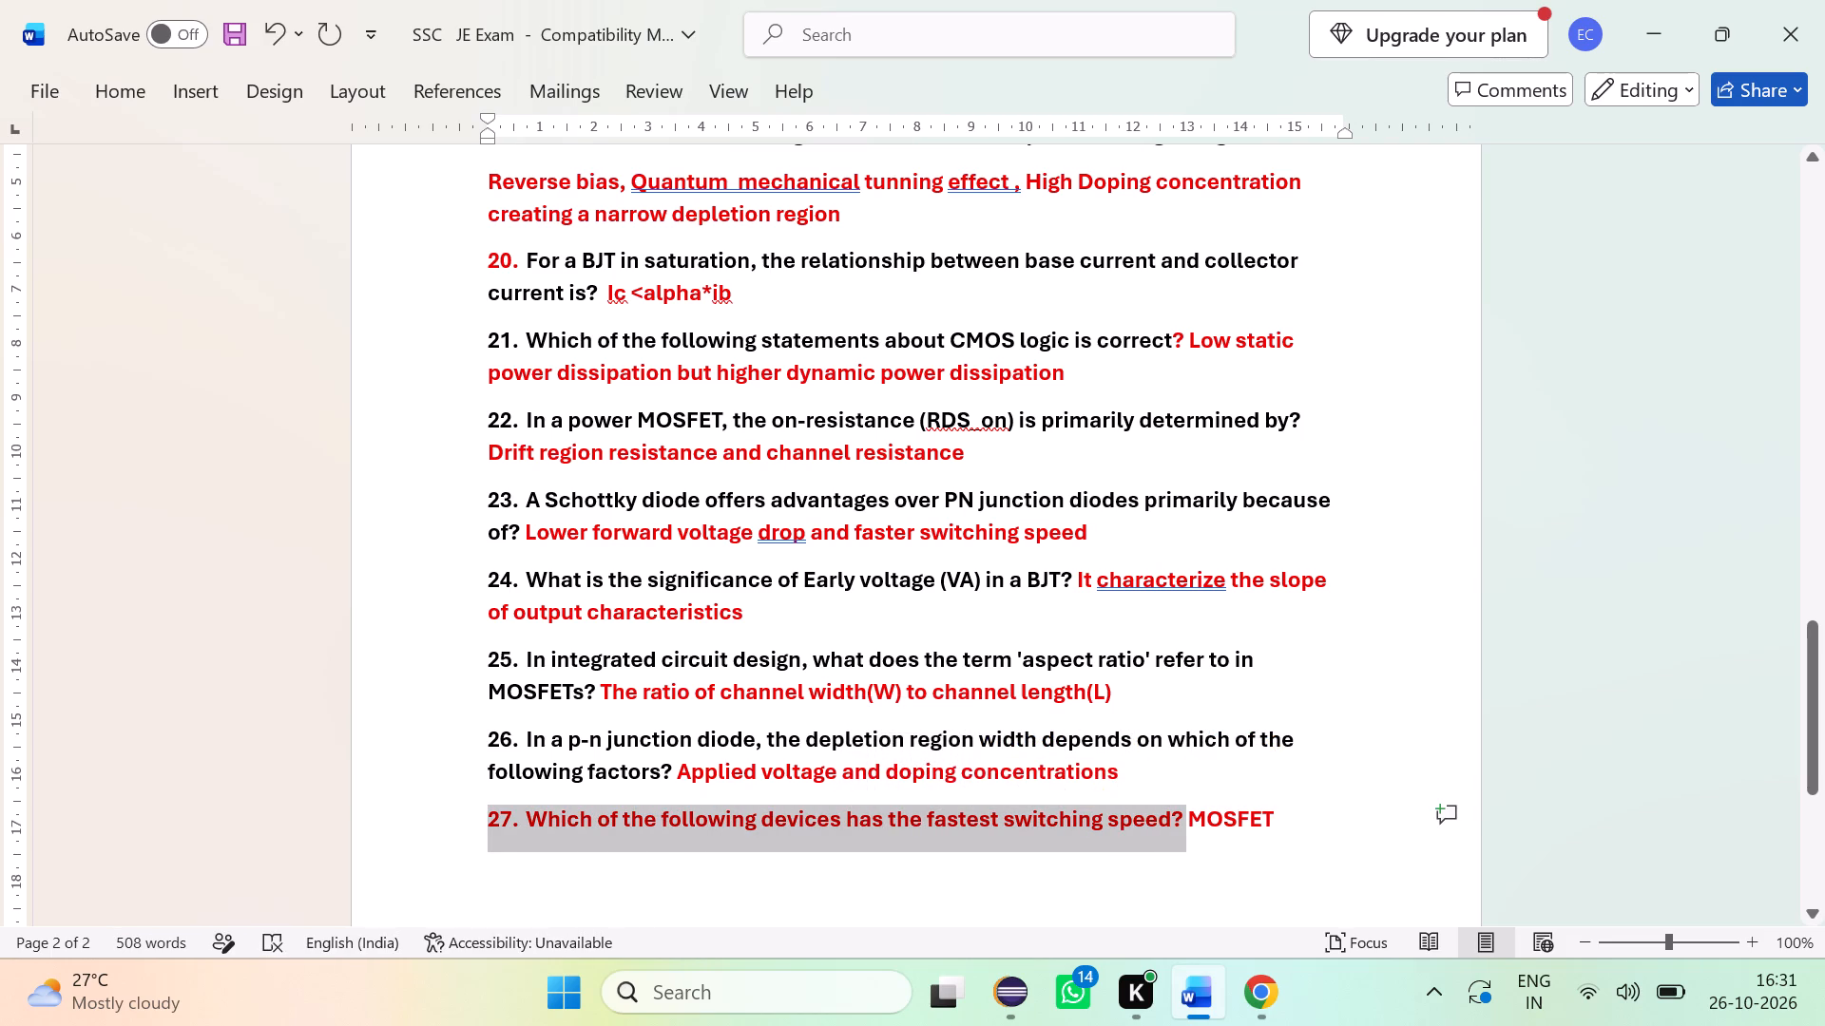
drag(1181, 819, 1191, 815)
click(1373, 773)
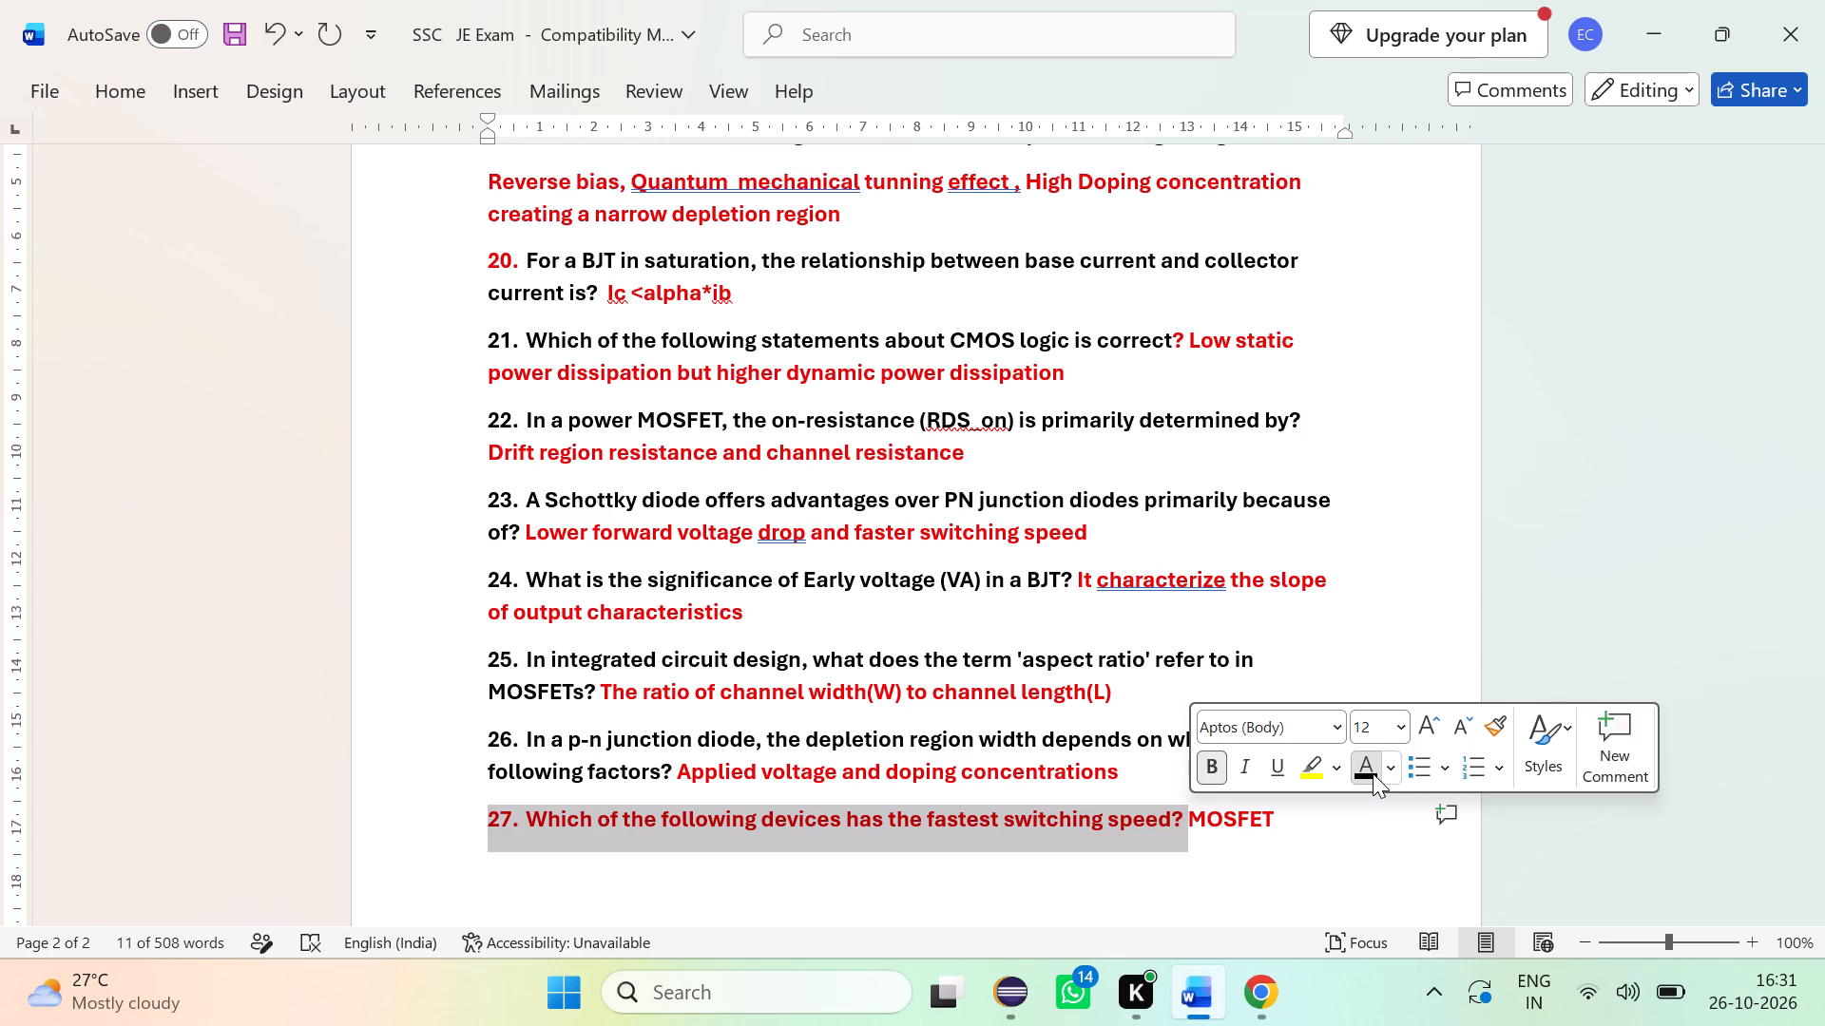
Start a new line after item 27's answer and number it "28.".
click(1278, 824)
key(Return)
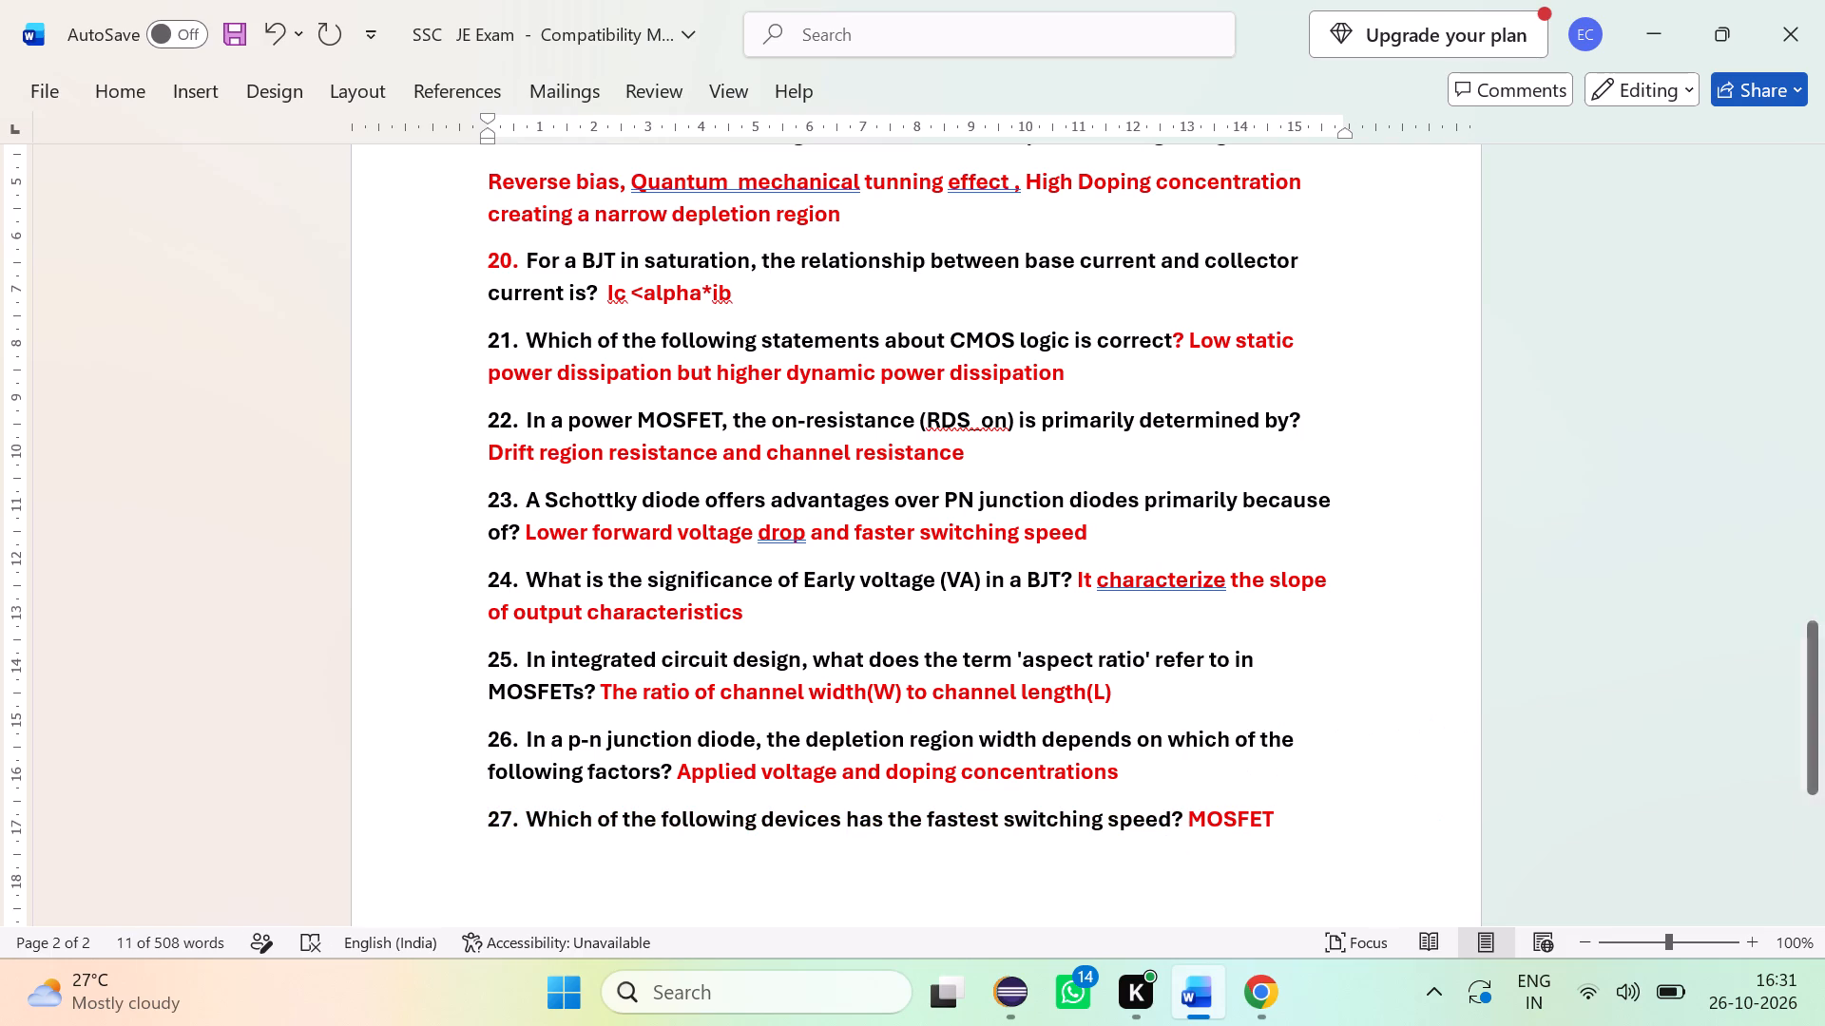
text(28.)
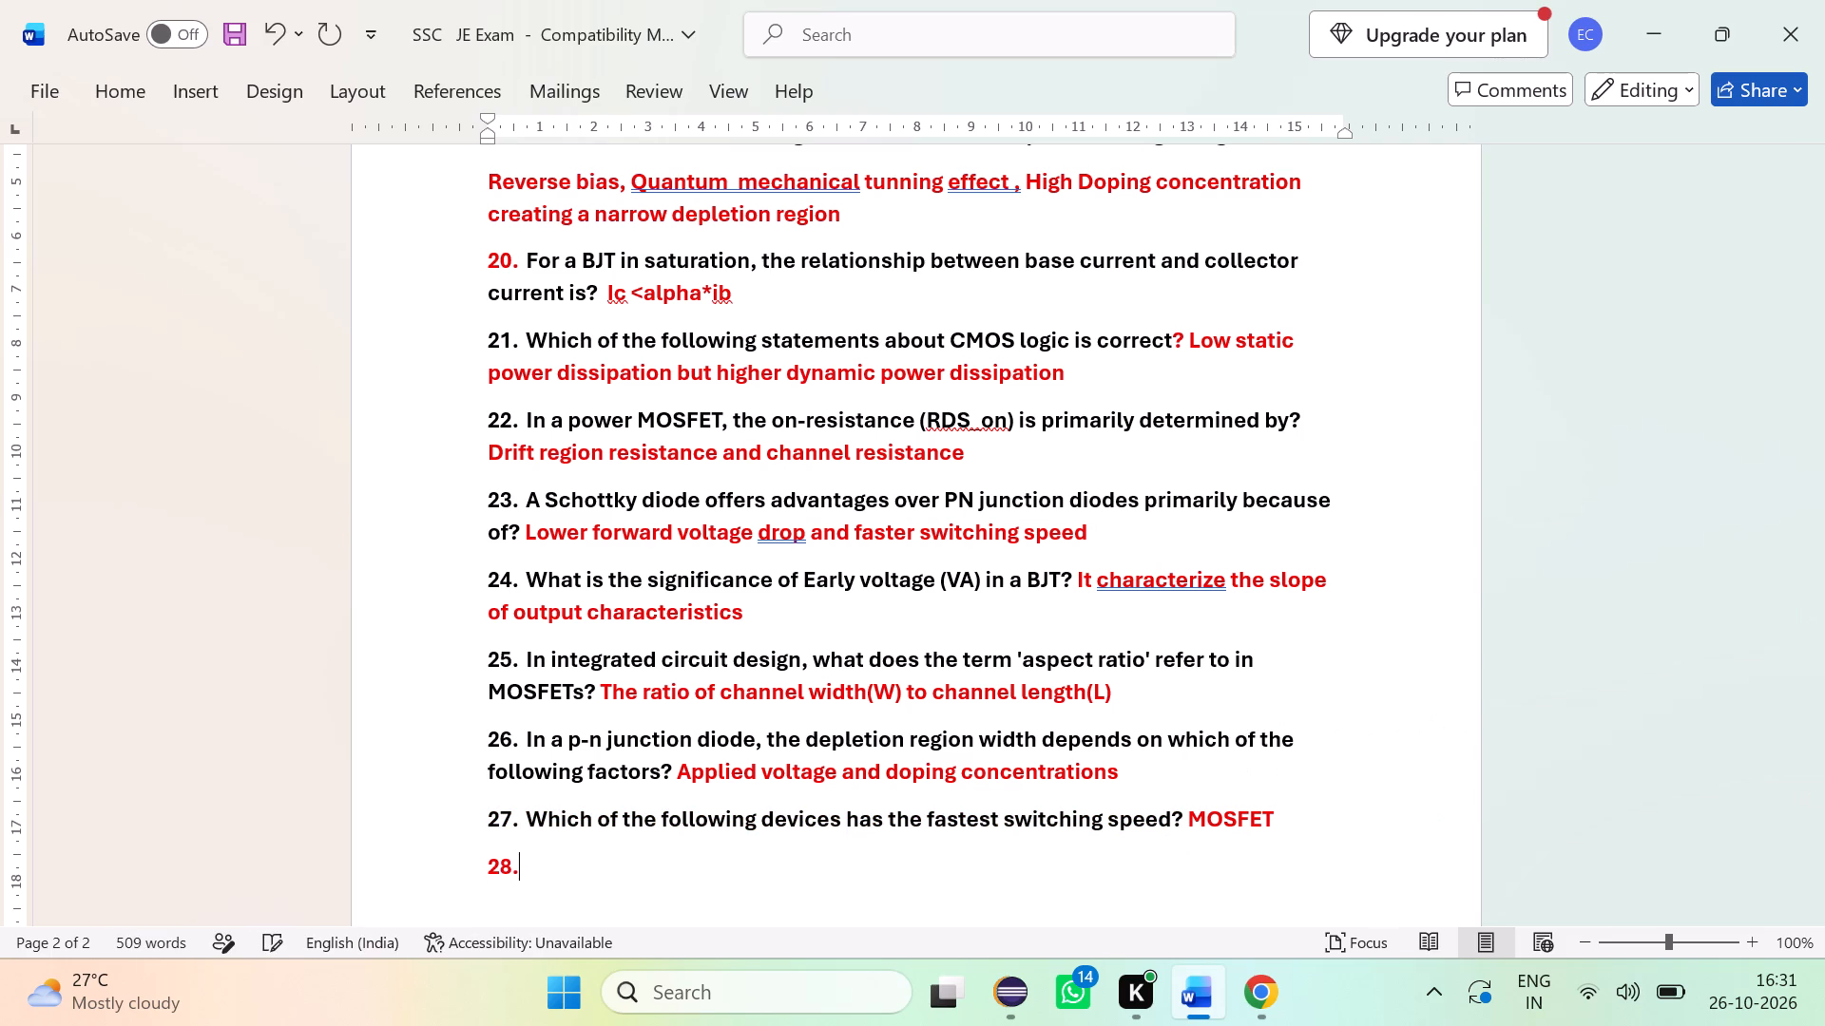
Copy Q.23's question, "In an n-channel enhancement mode MOSFET, the threshold voltage (VT) is typically:", from Chrome into Word's item 28, deleting the stray "ANegative".
click(1261, 1000)
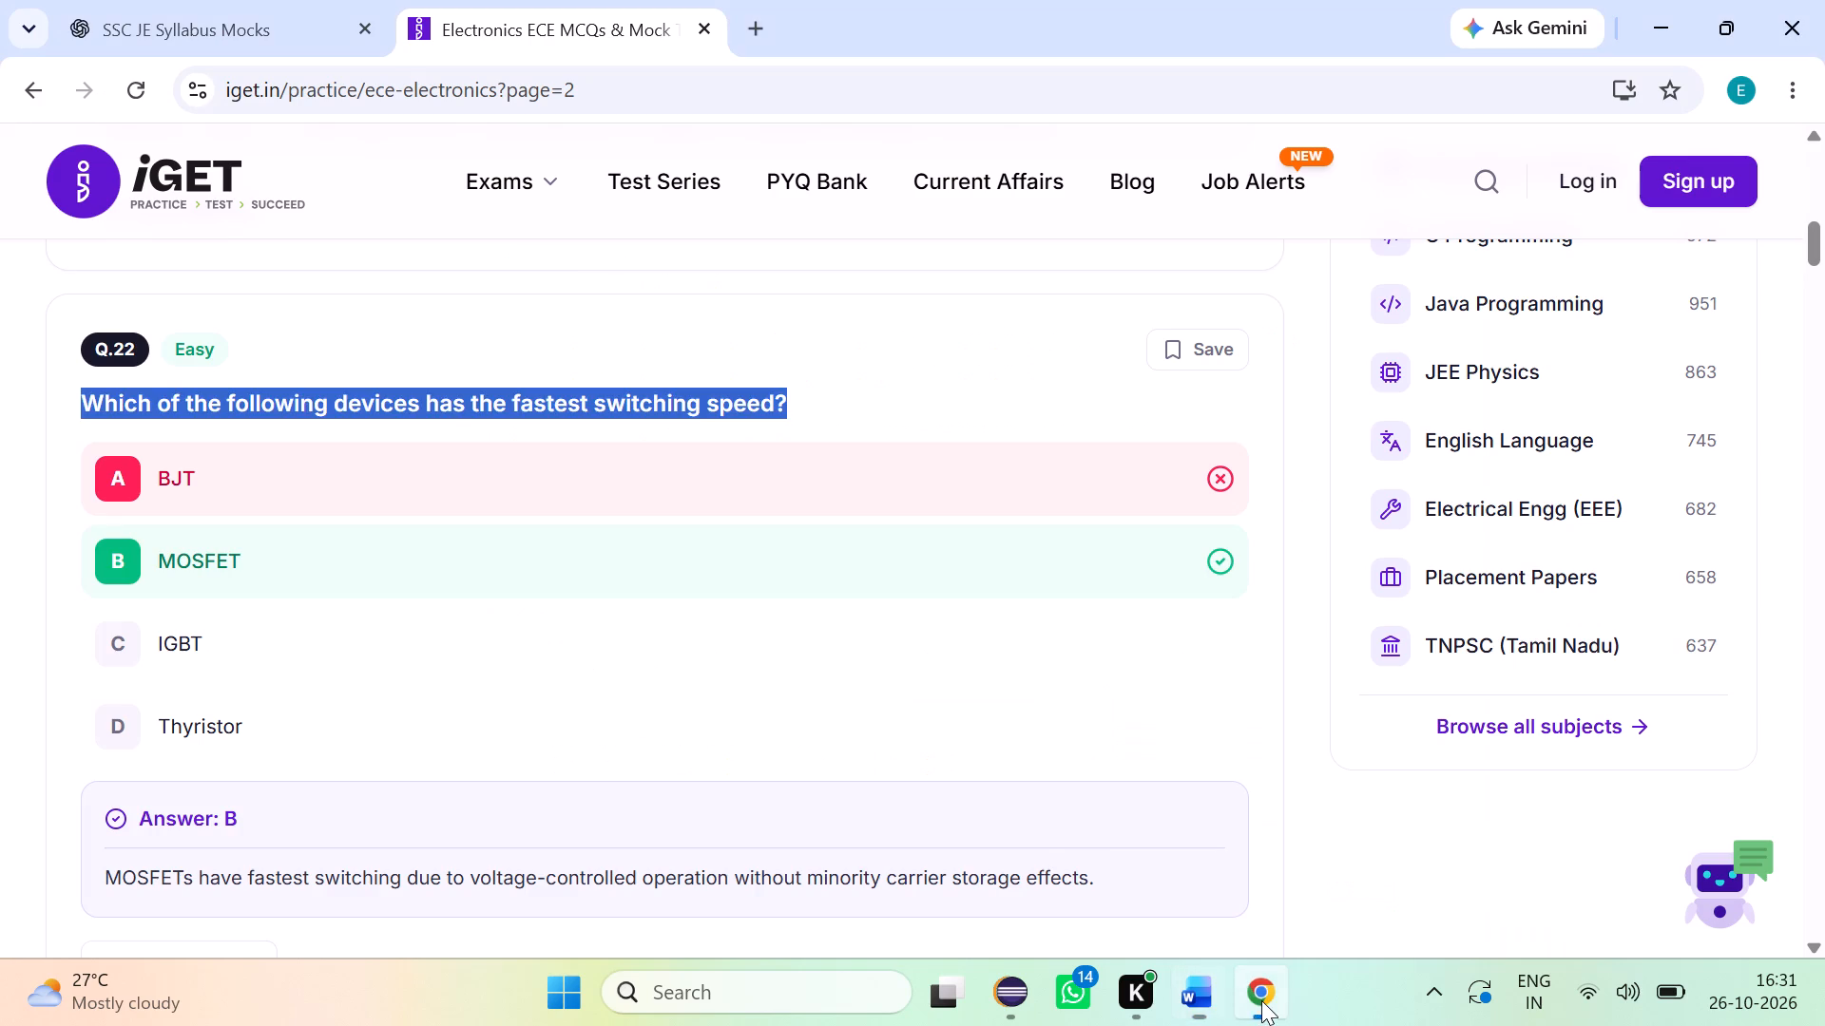
scroll(660, 746, down, 3)
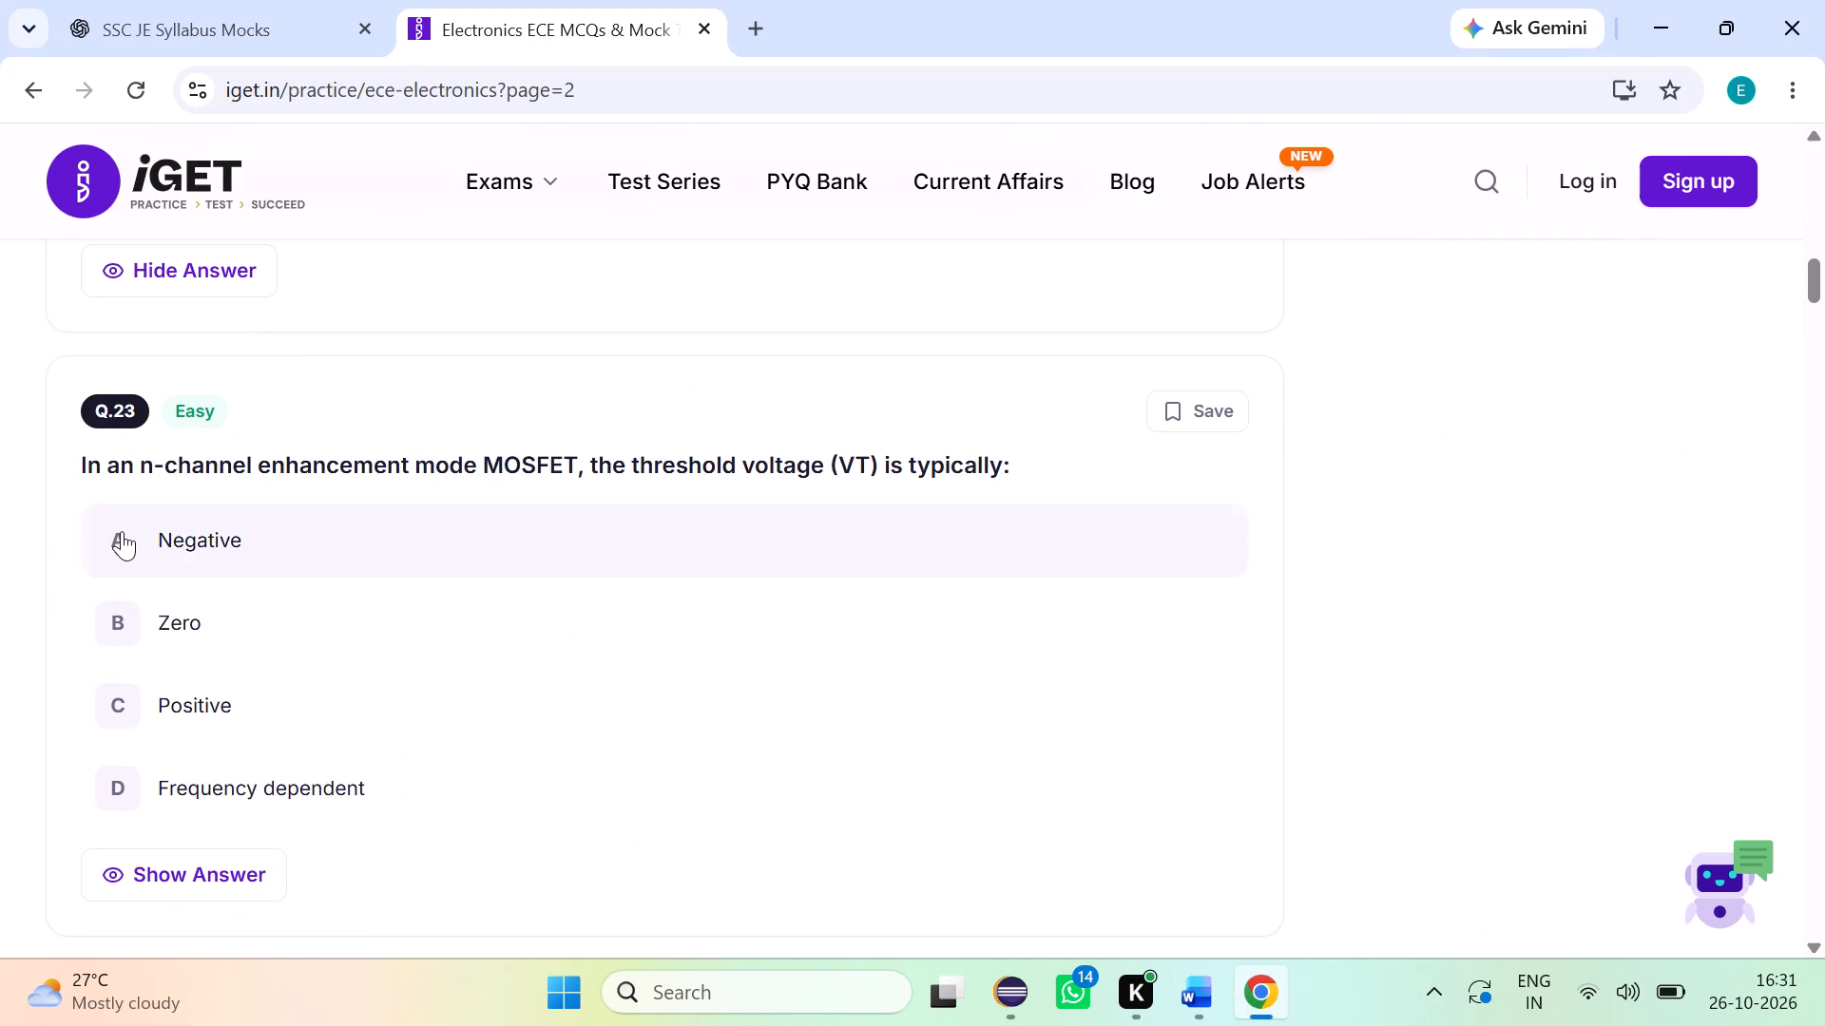
drag(82, 460, 1218, 484)
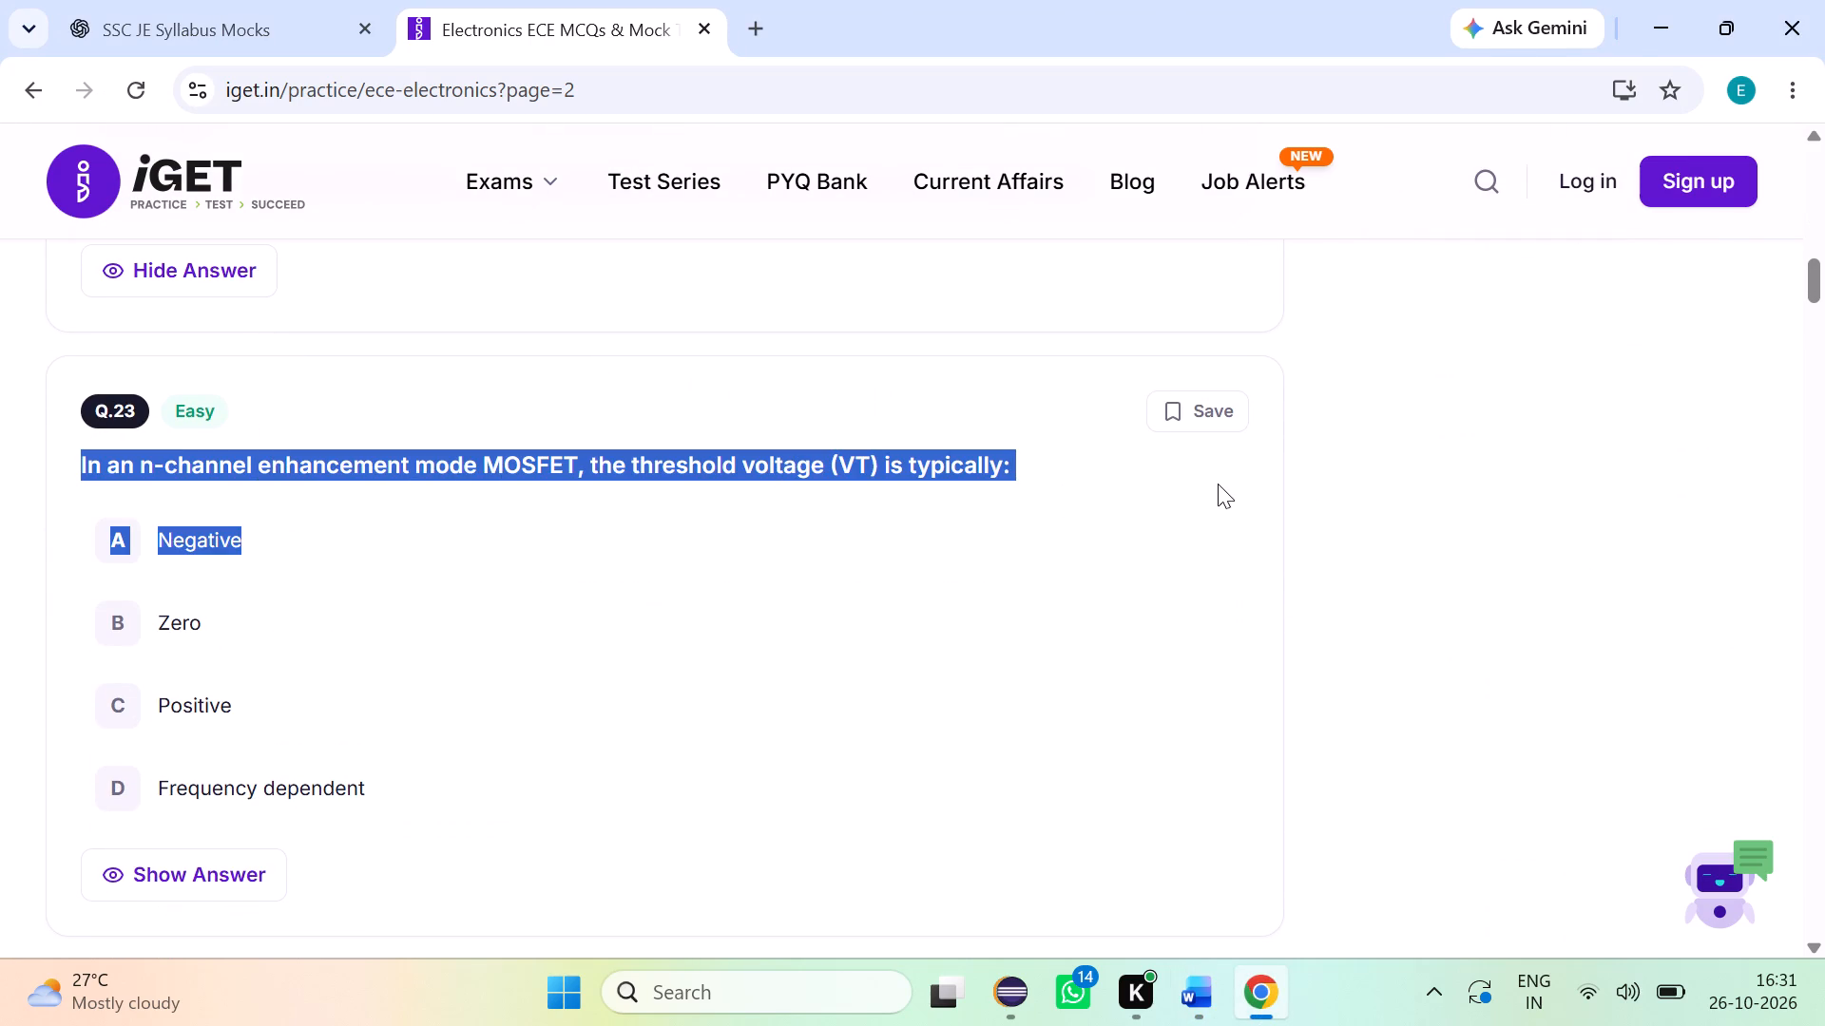
drag(1218, 484, 1213, 484)
key(ctrl+c)
click(1206, 988)
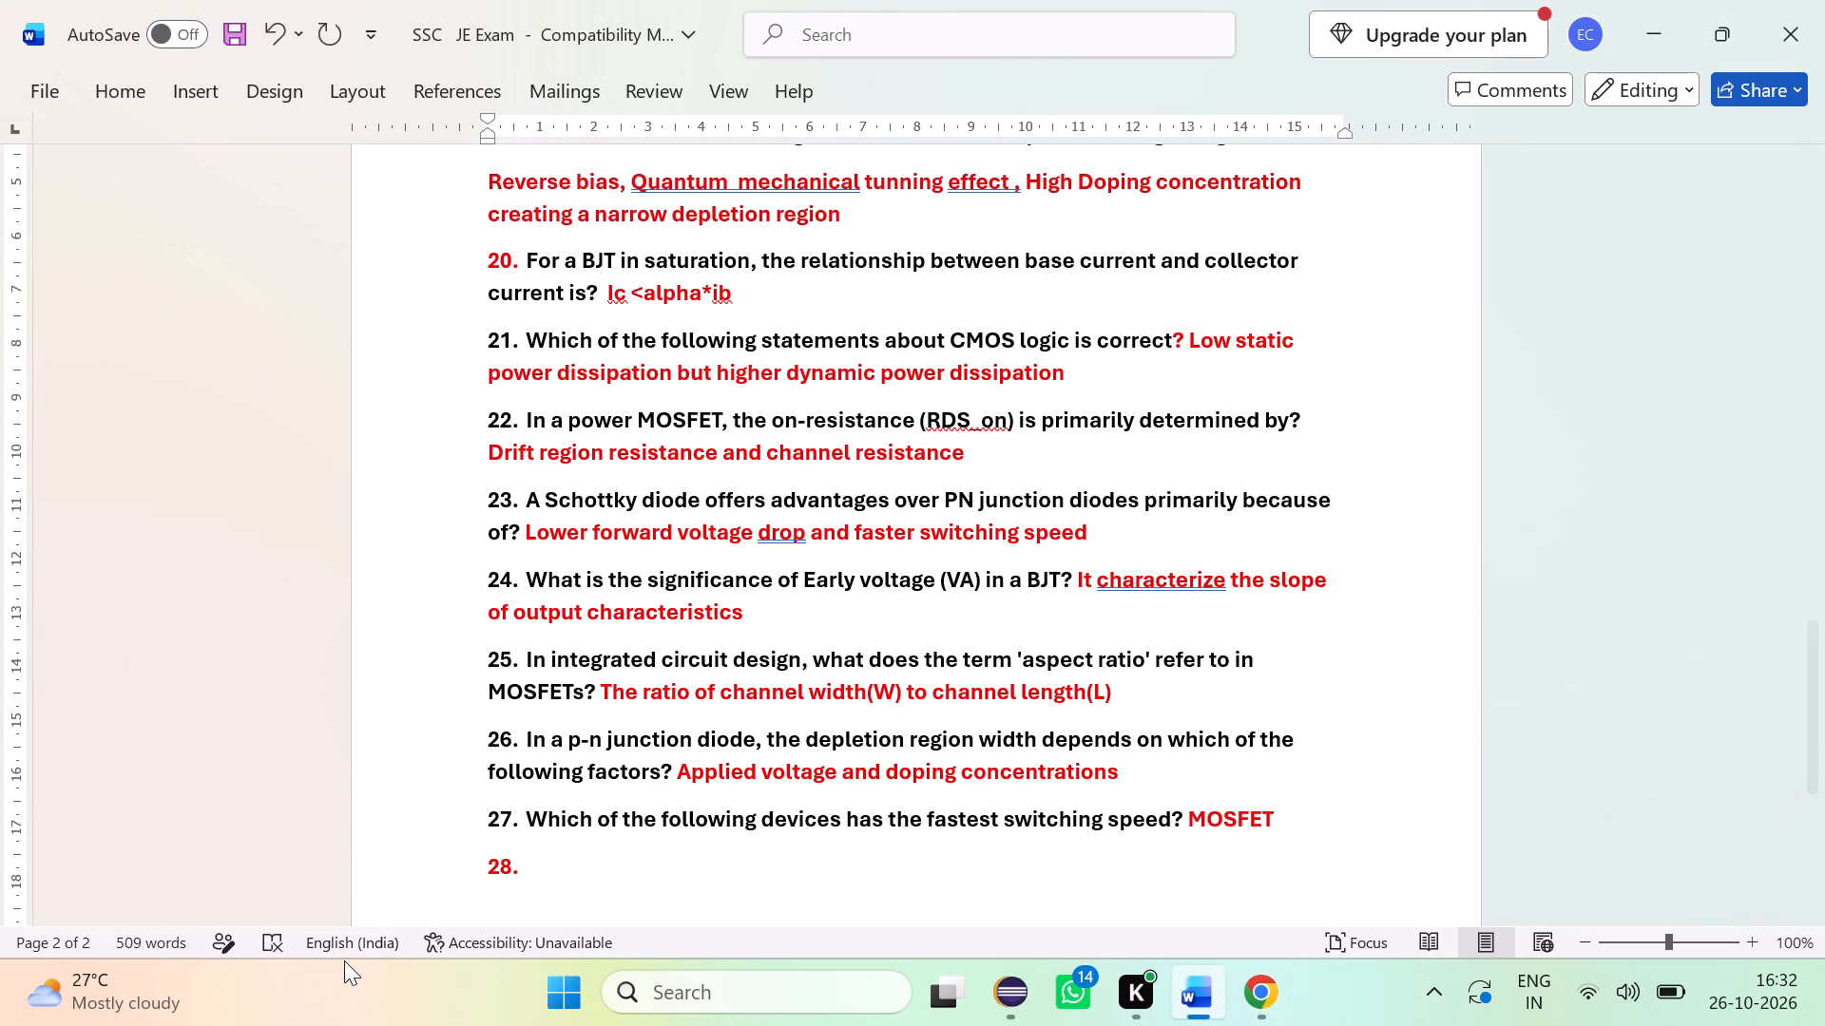
key(ctrl+v)
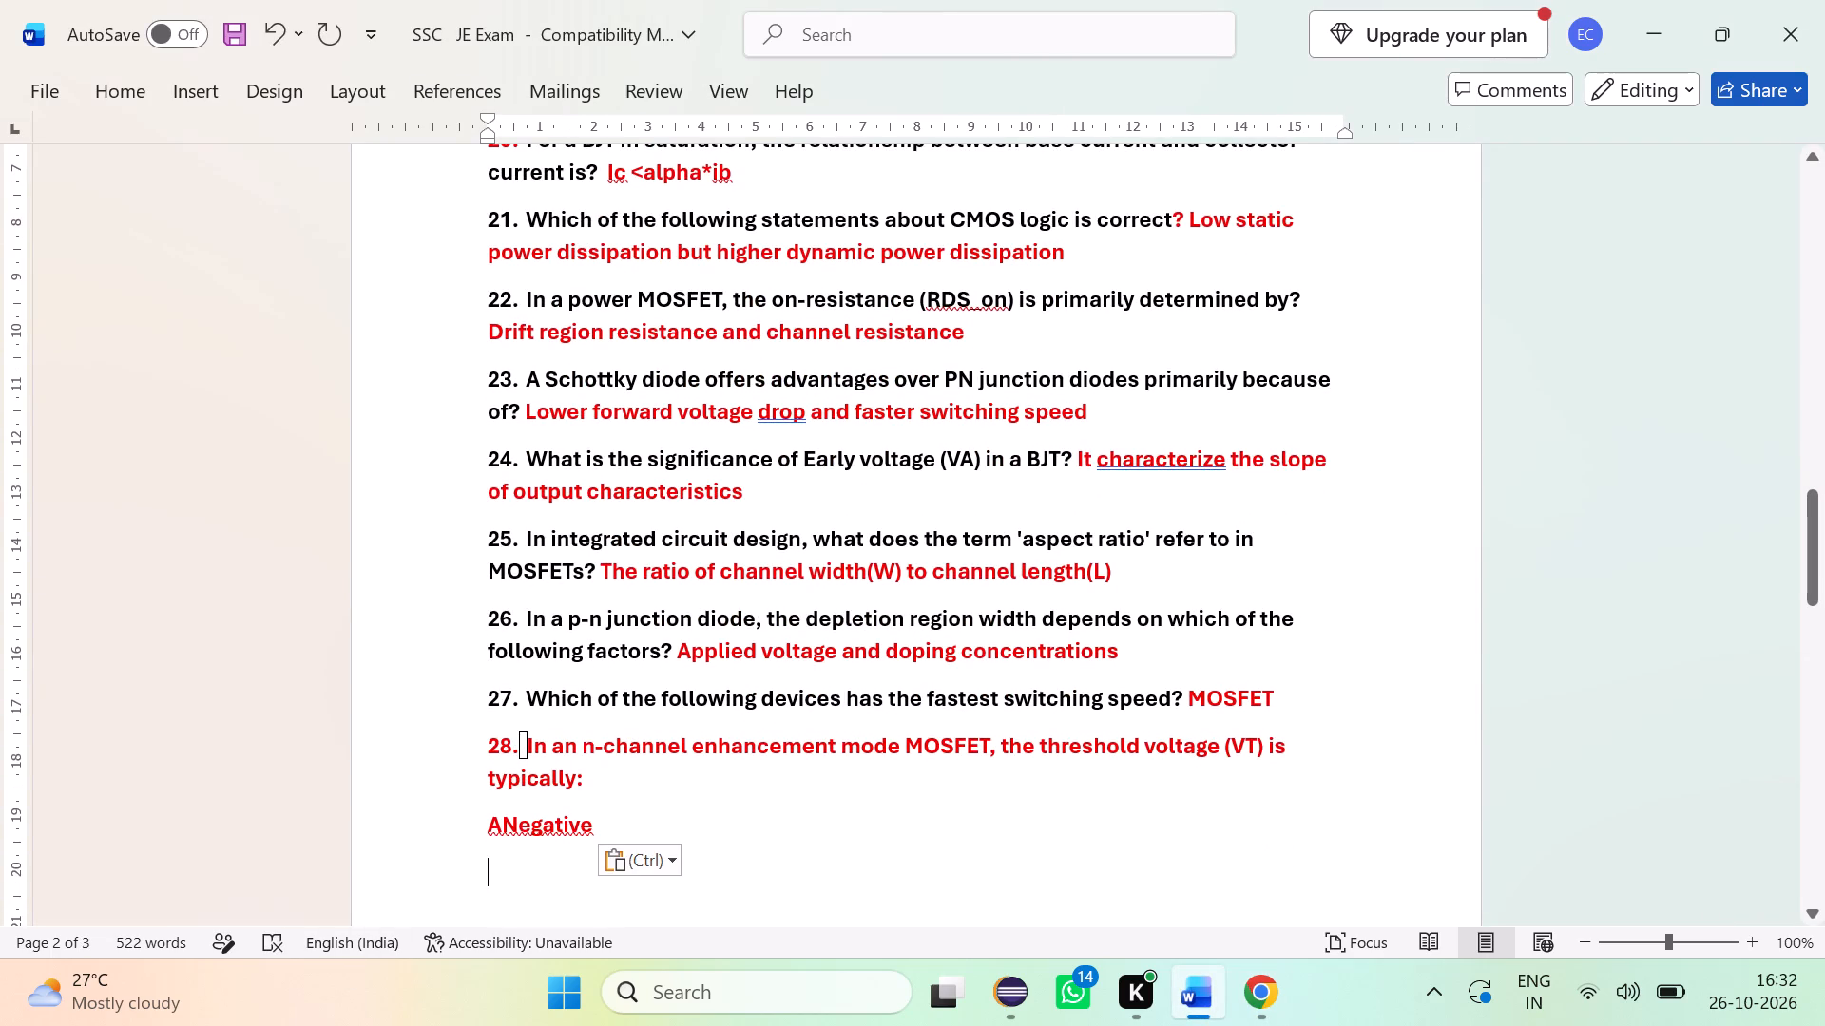
drag(485, 826, 651, 816)
key(BackSpace)
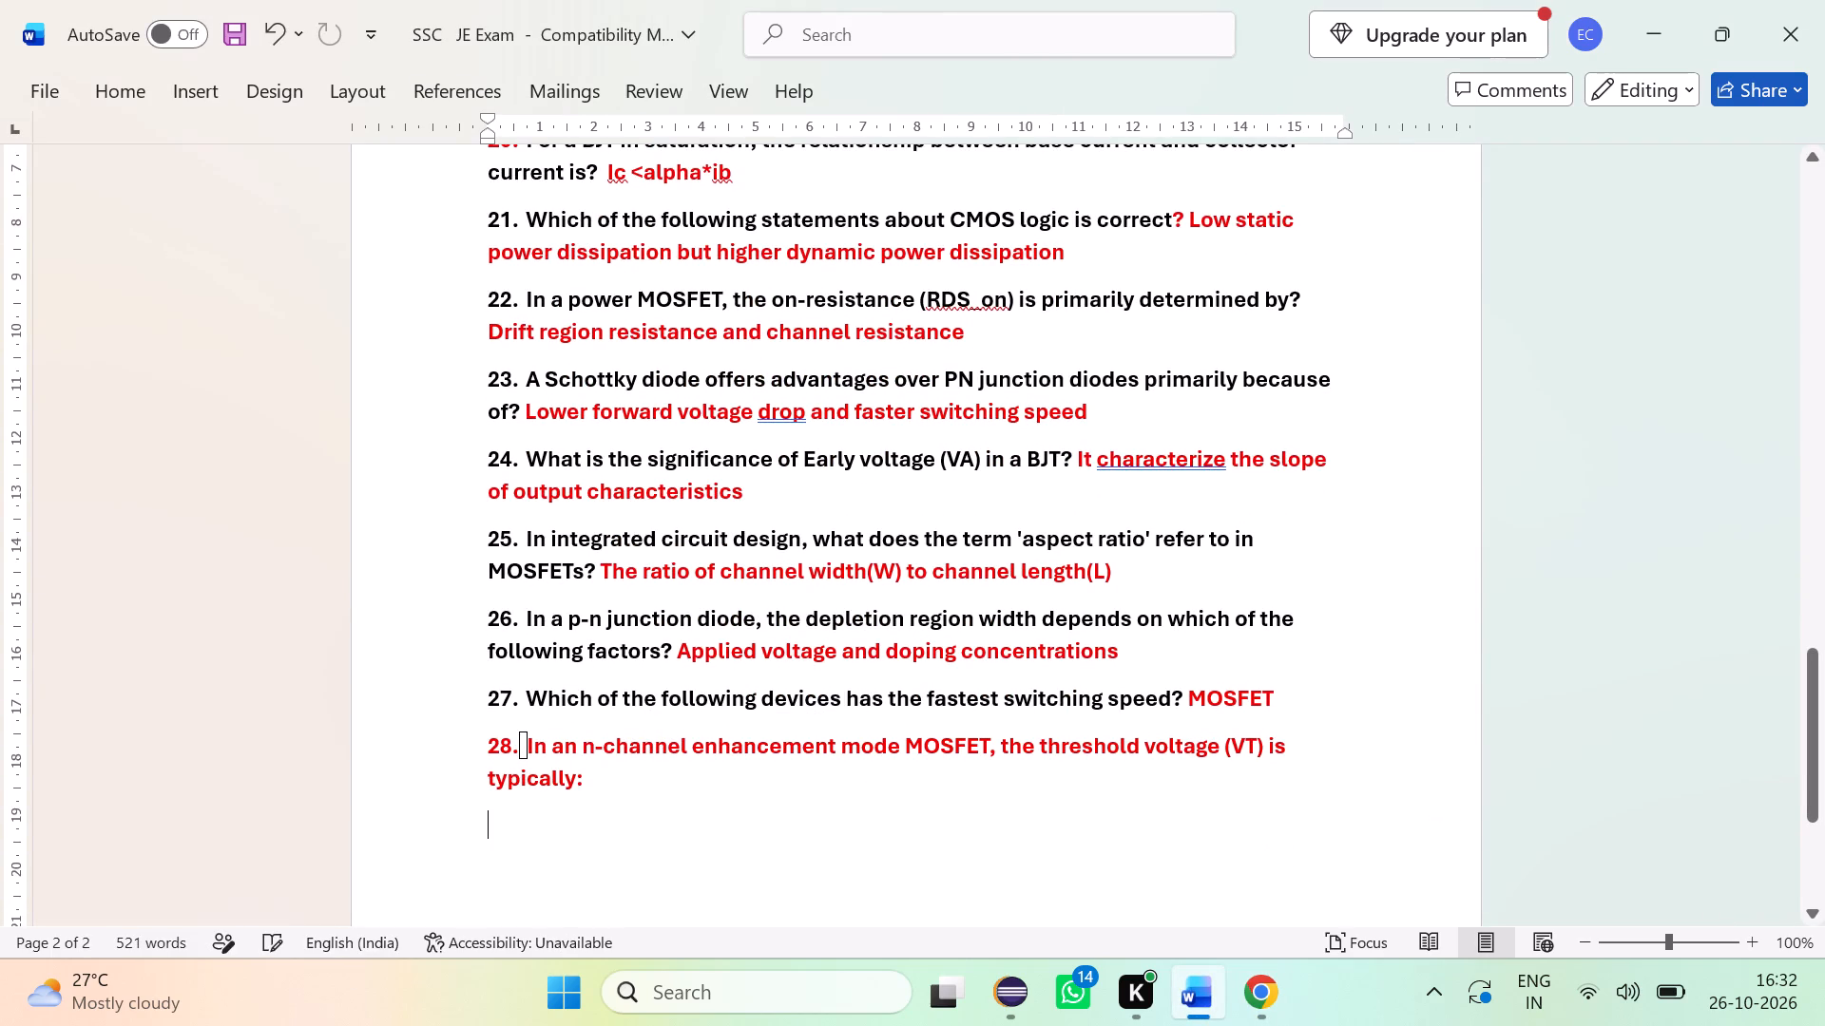
Replace the colon at the end of item 28's question with a question mark.
click(590, 775)
key(BackSpace)
key(shift+question)
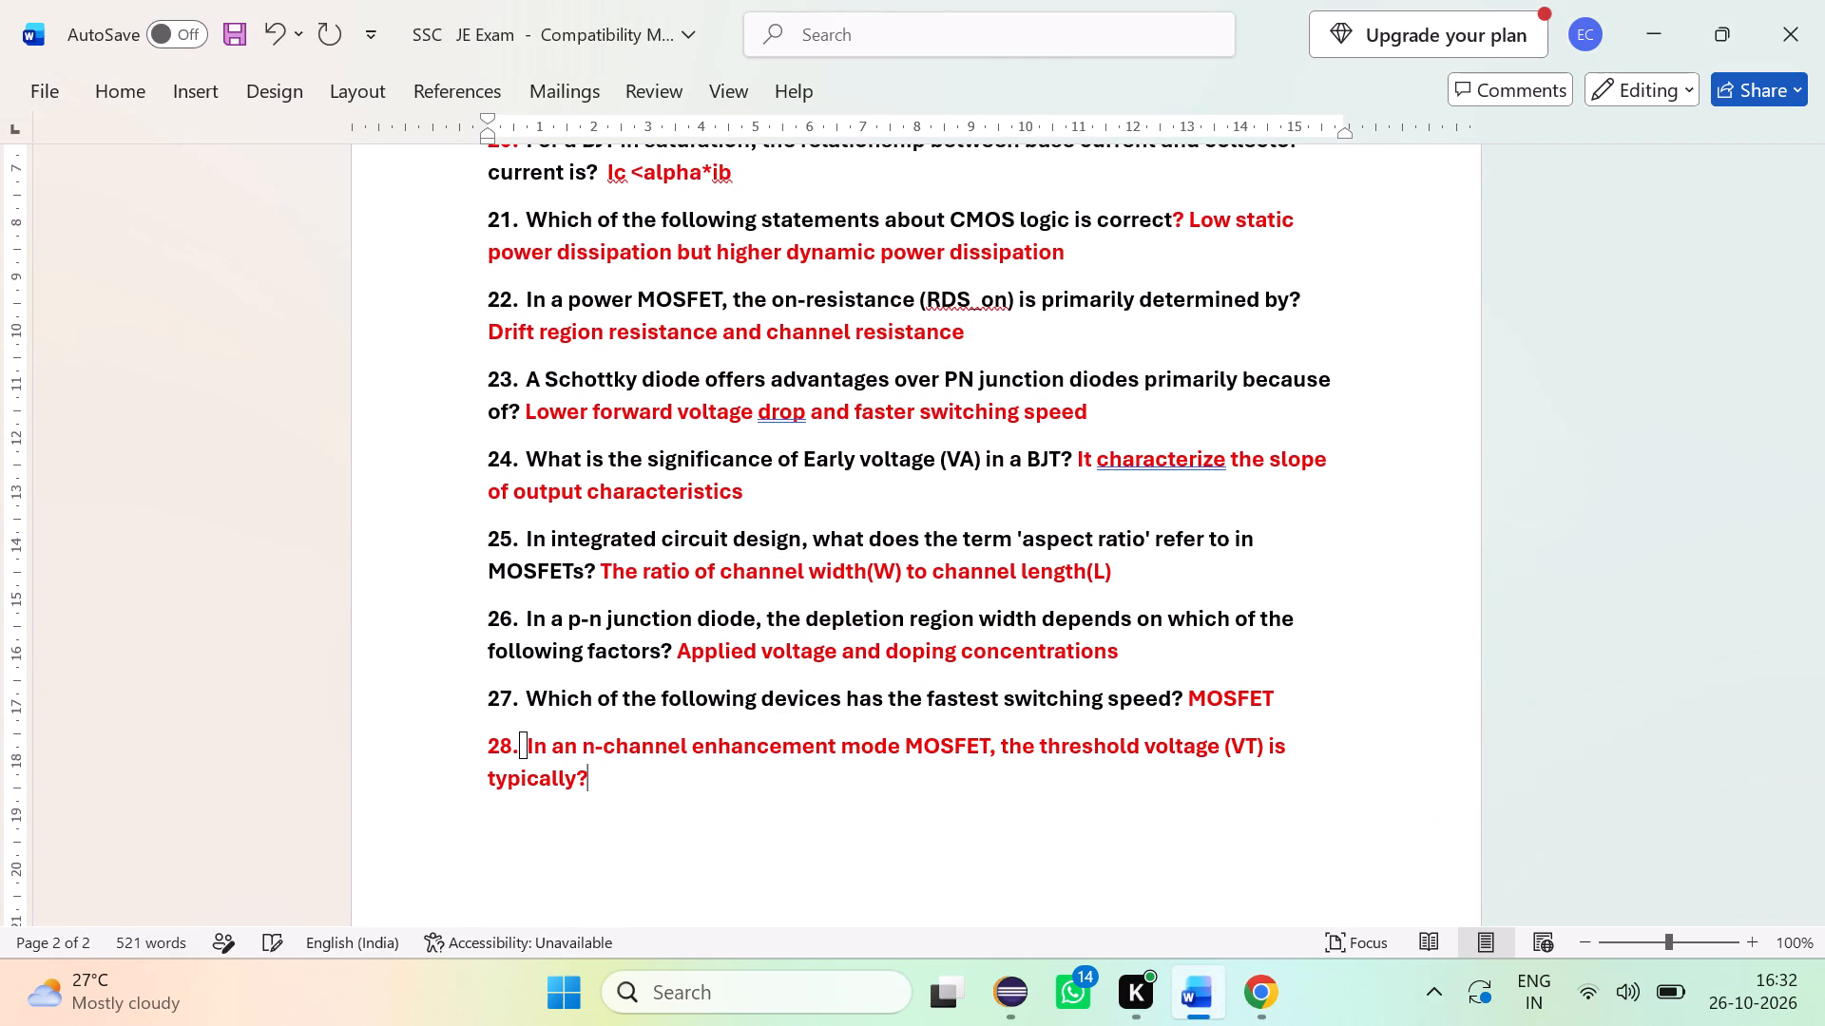
Change the font colour of item 28's number and question text to black and add a space after the question mark.
drag(488, 739, 519, 746)
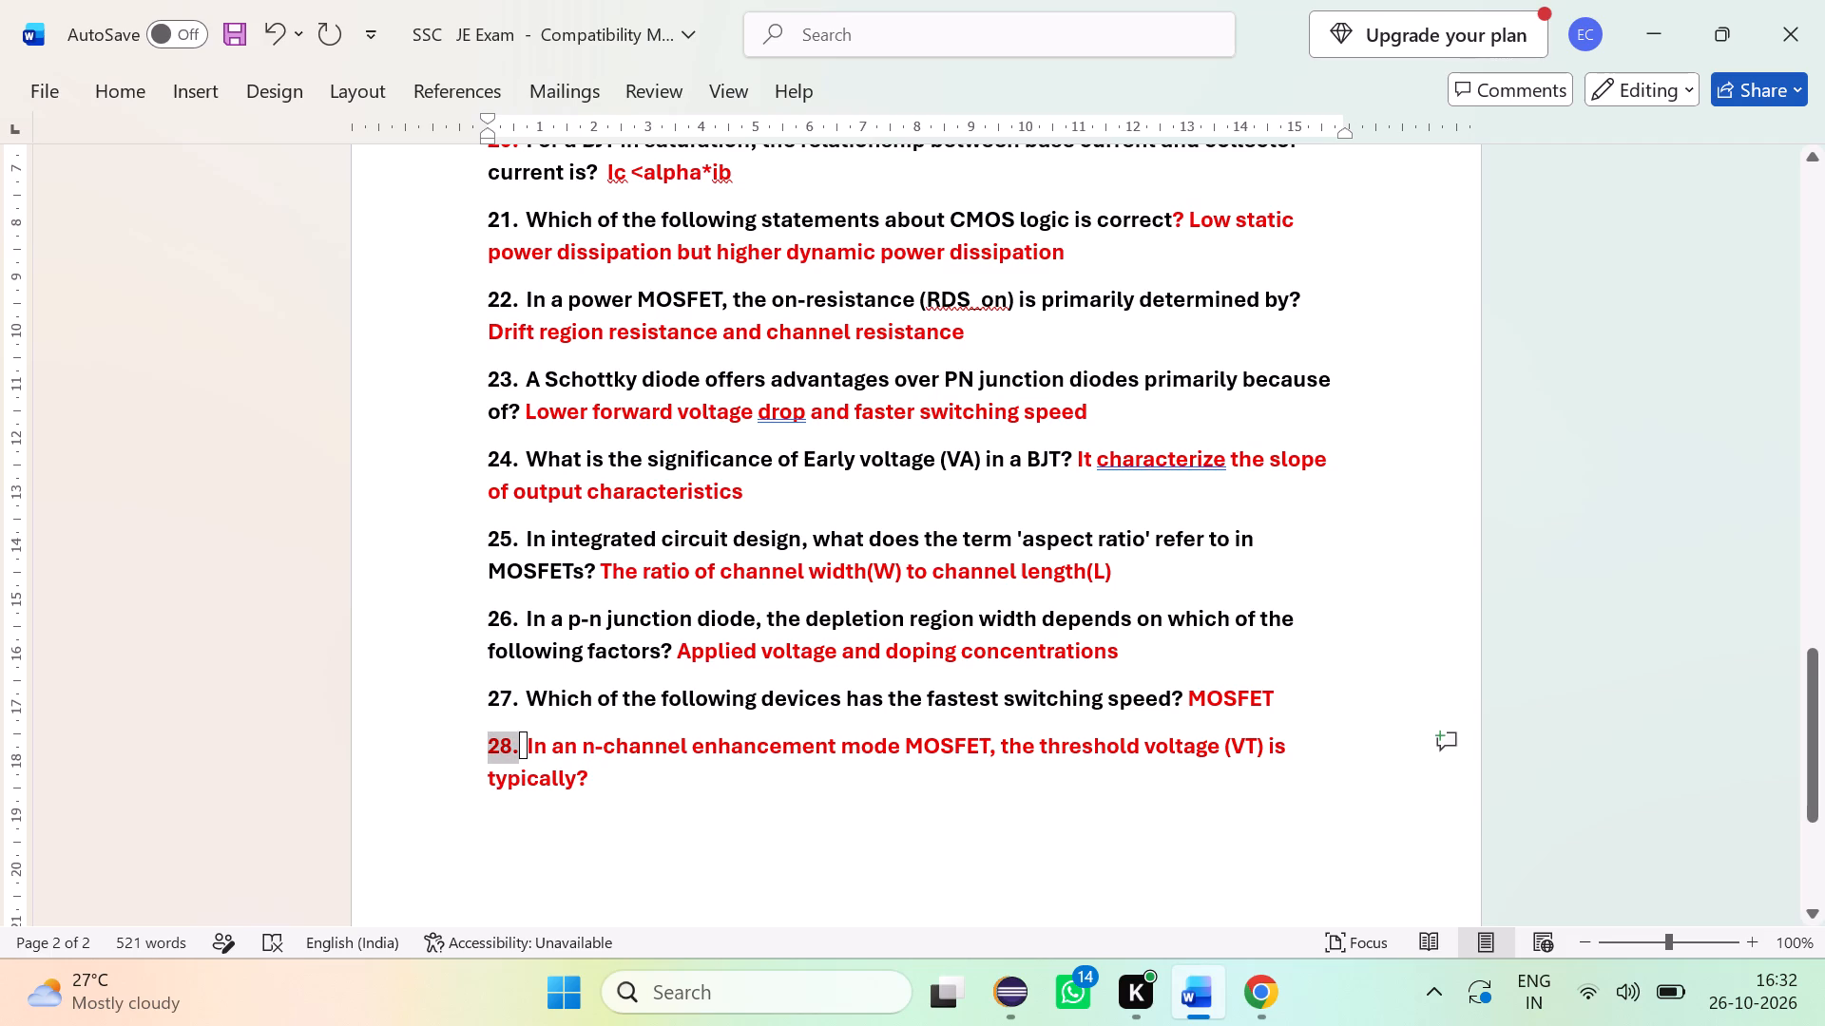
drag(519, 746, 601, 787)
click(774, 748)
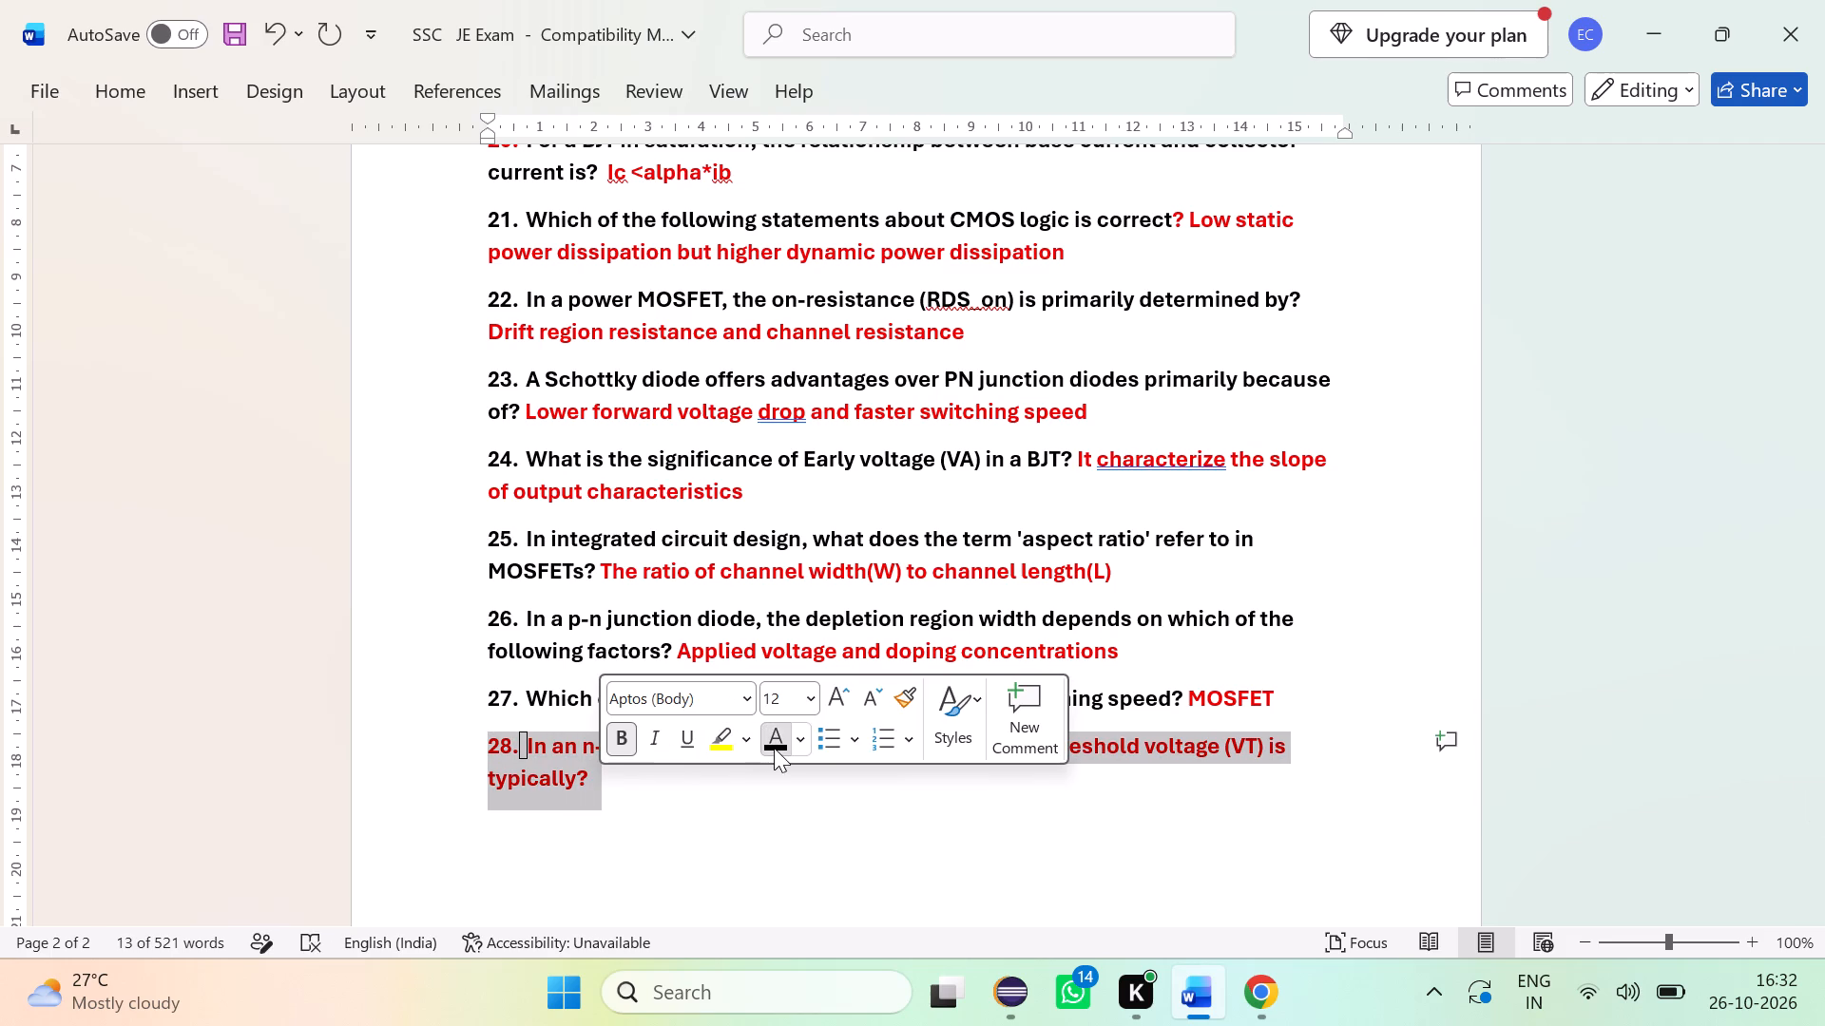
click(628, 792)
key(space)
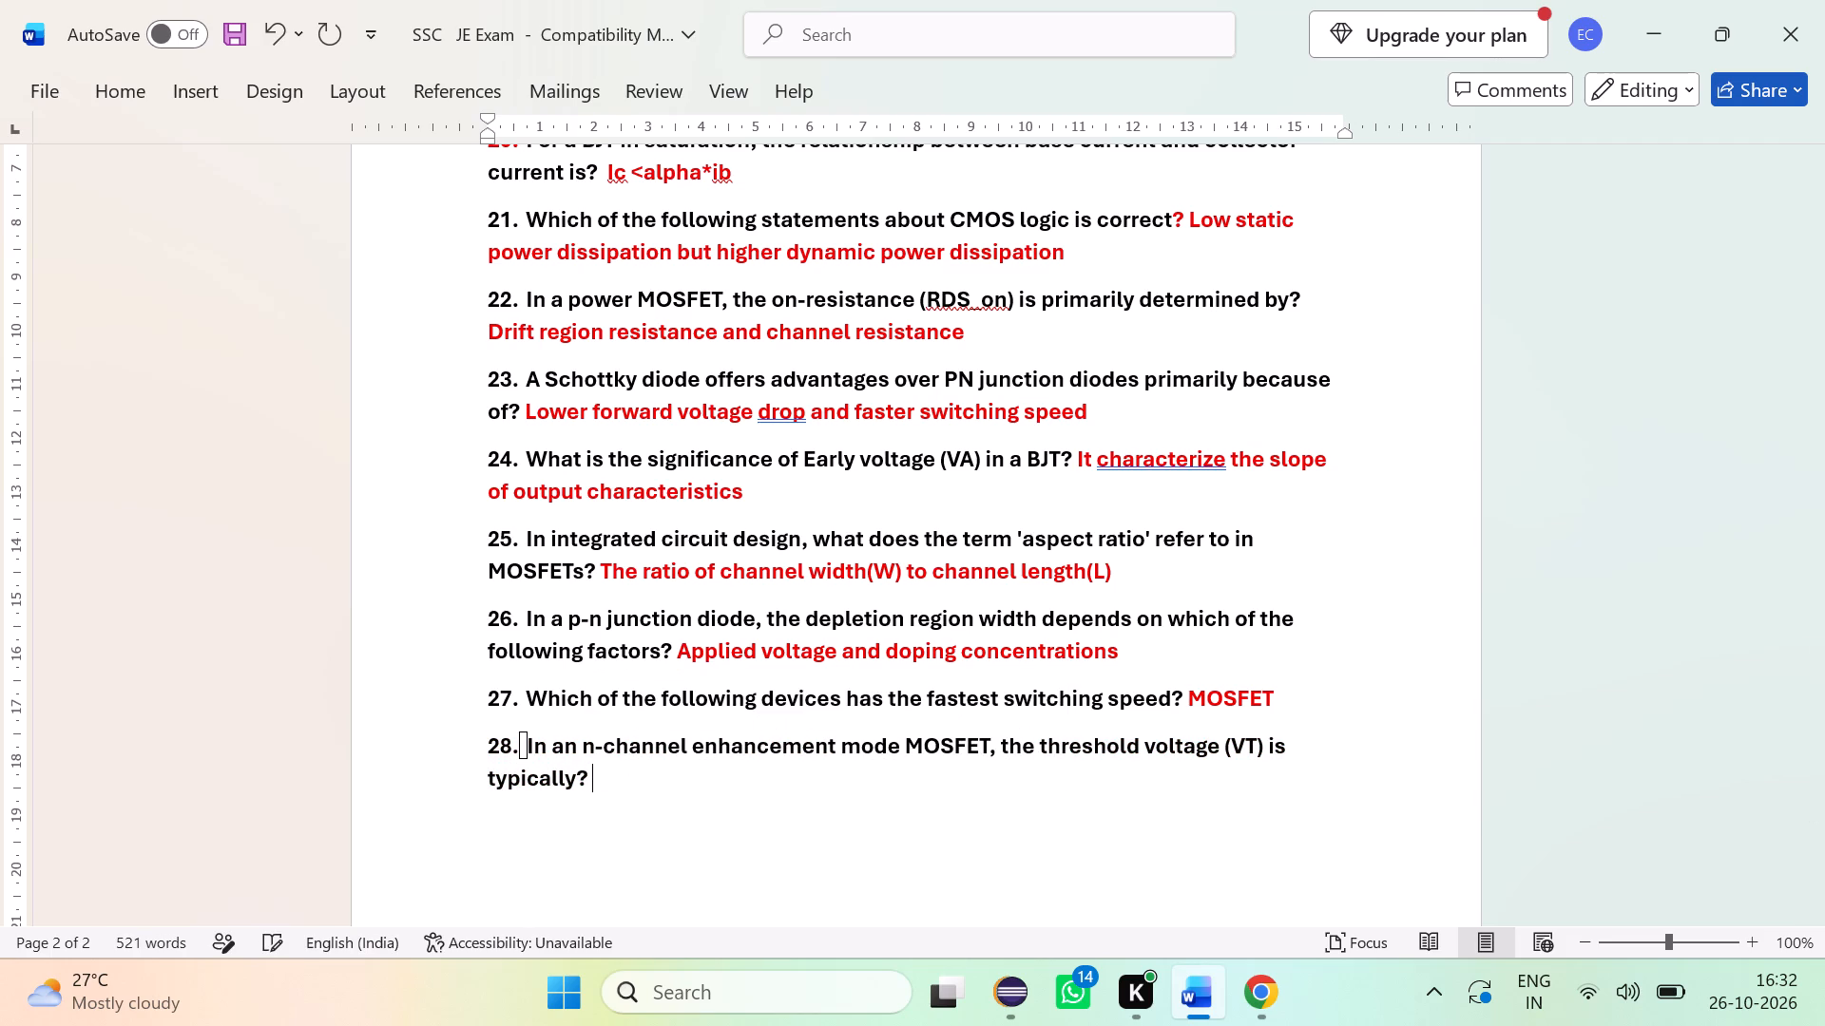
Switch to Chrome and answer Q.23 with option B, "Zero".
click(1256, 983)
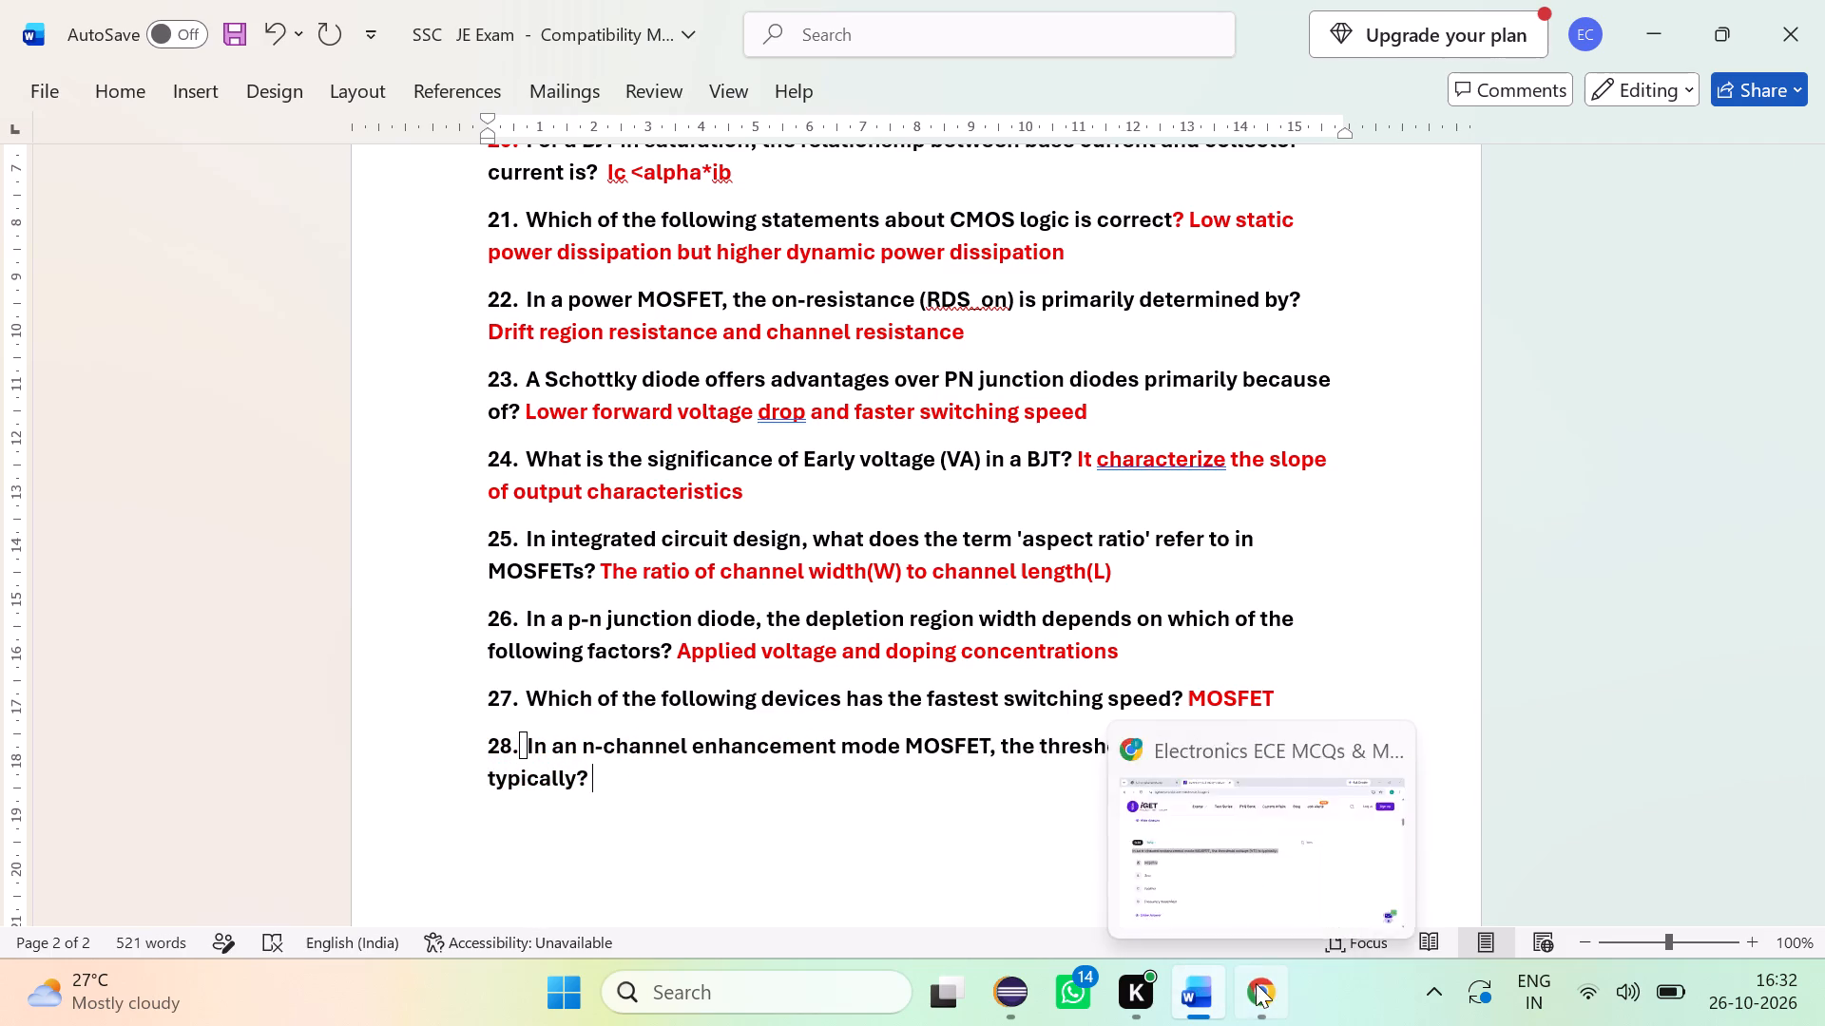
click(356, 636)
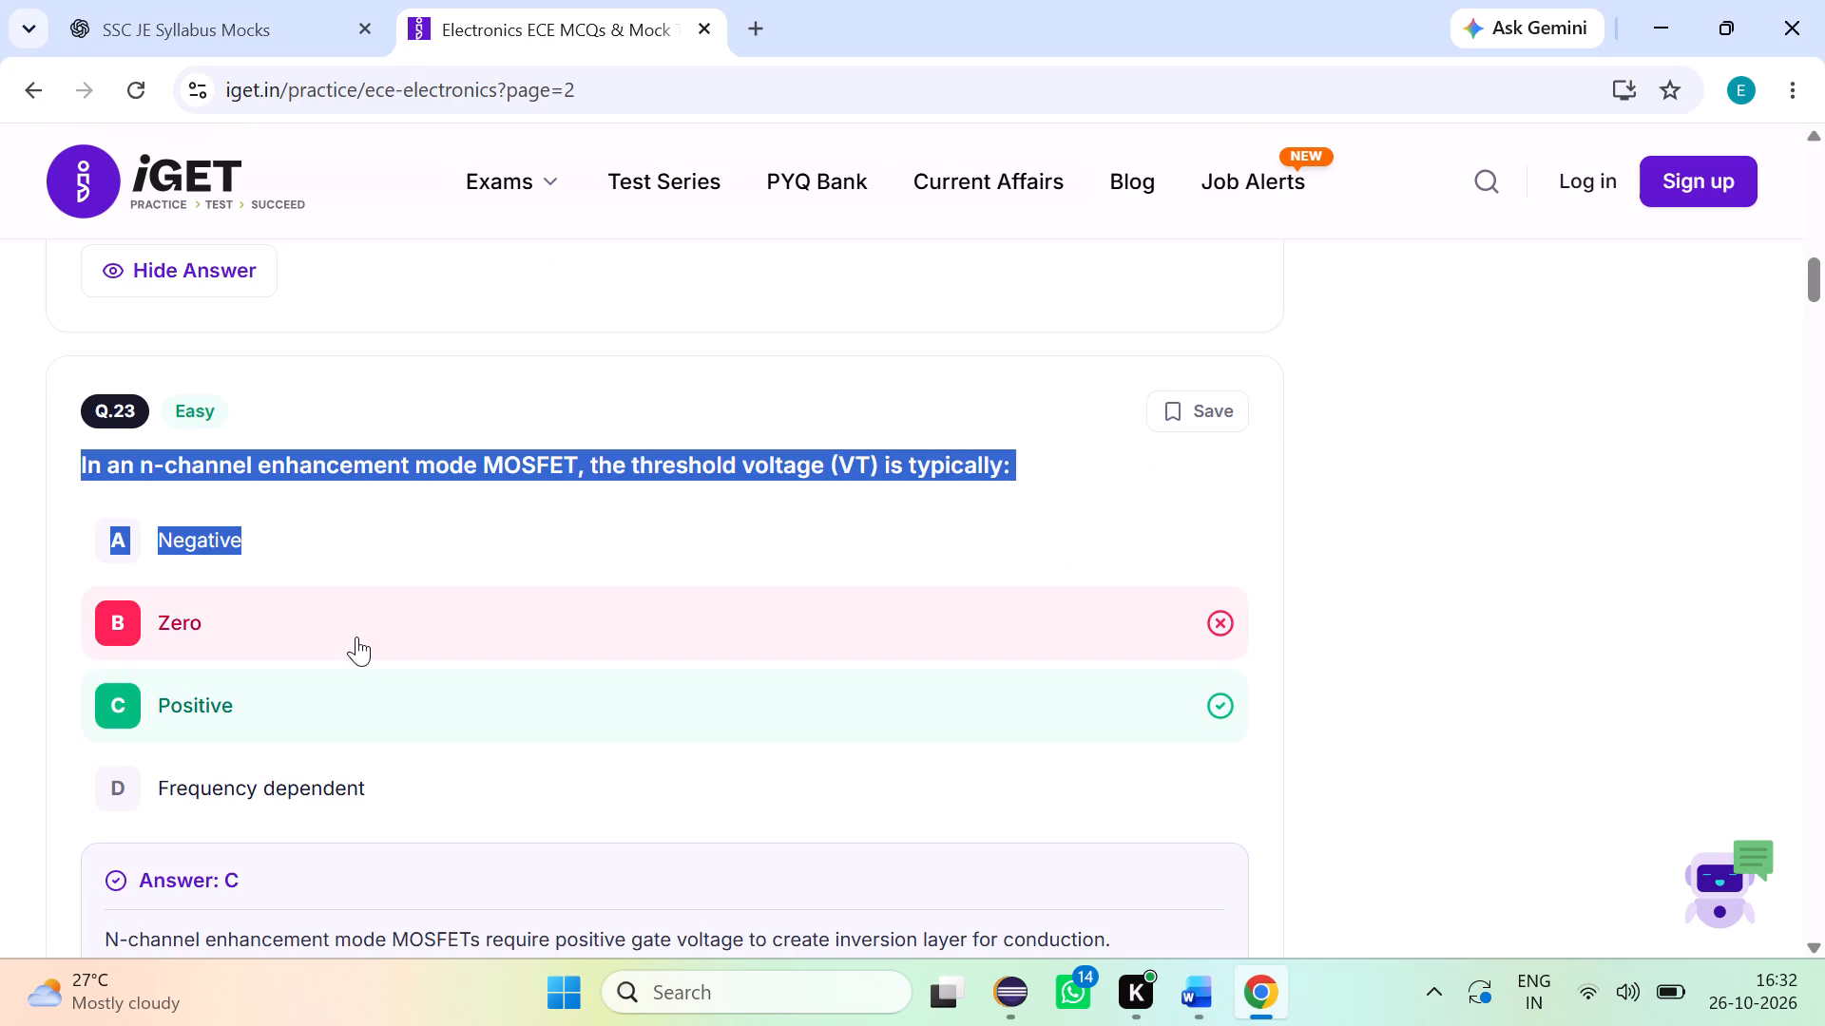
Switch to Word and add "Positive" as the answer after item 28's question.
click(1179, 980)
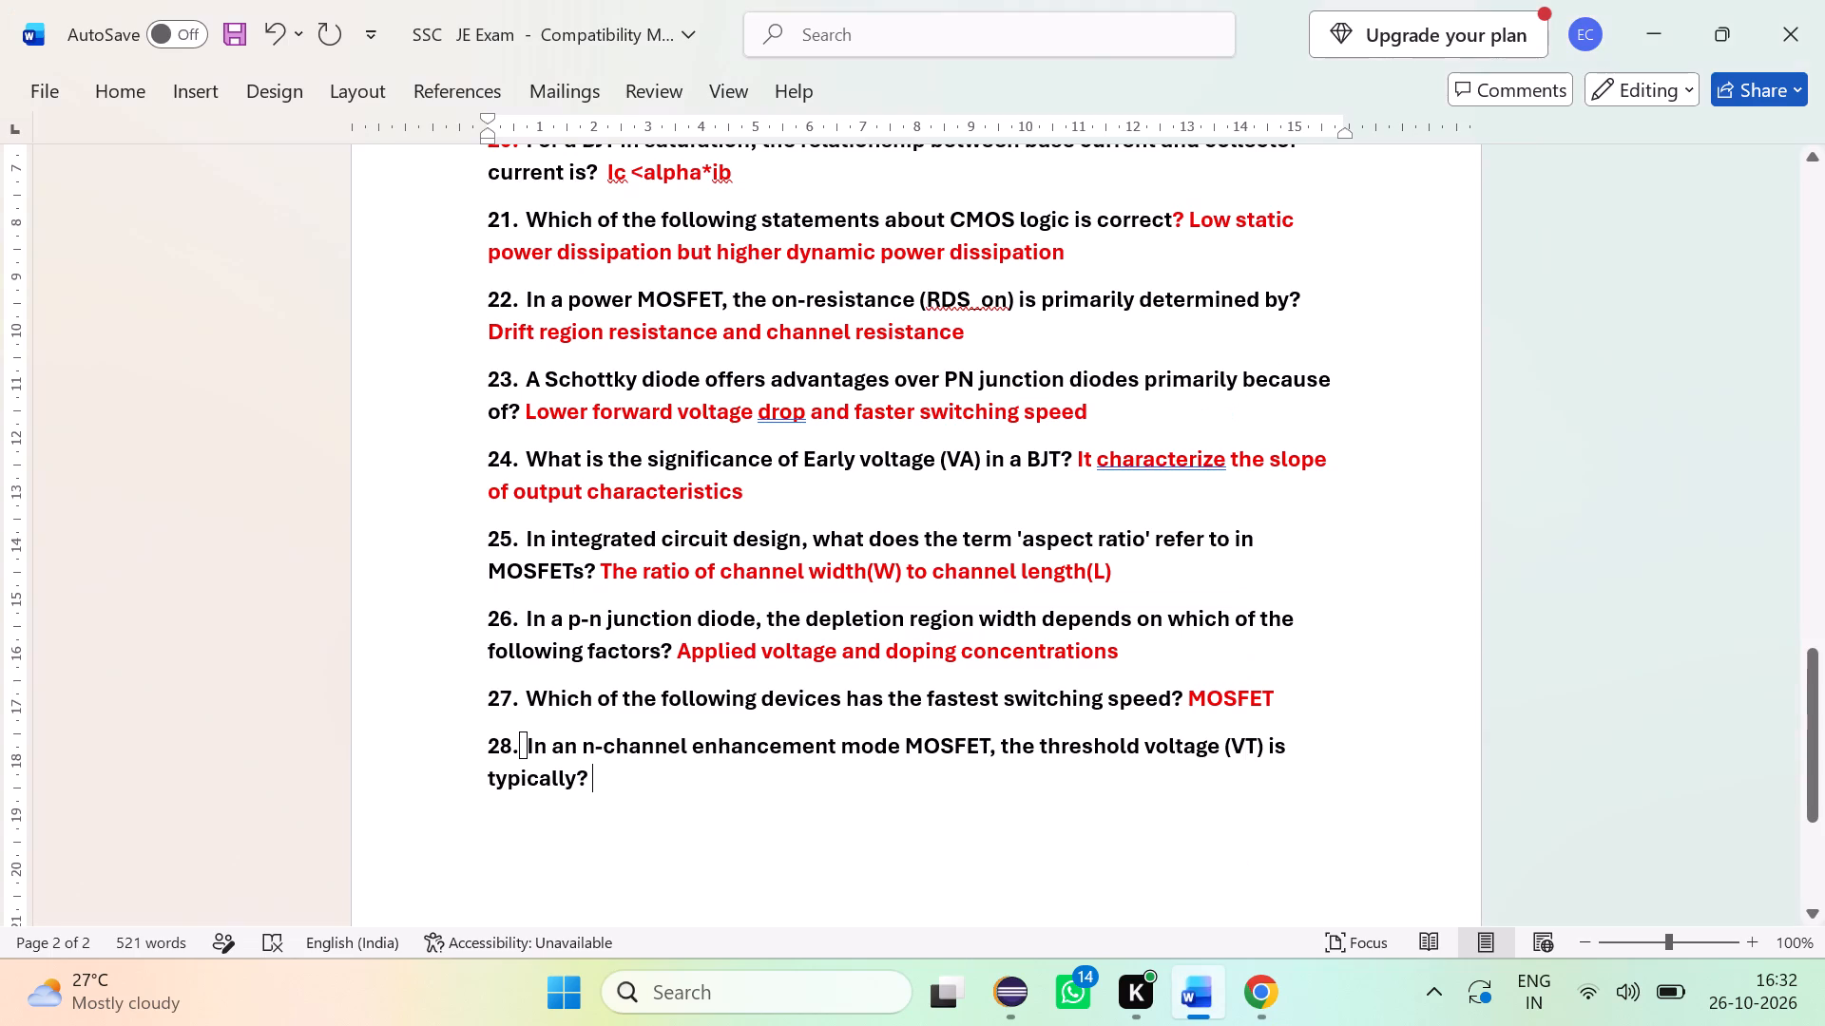
key(shift+p)
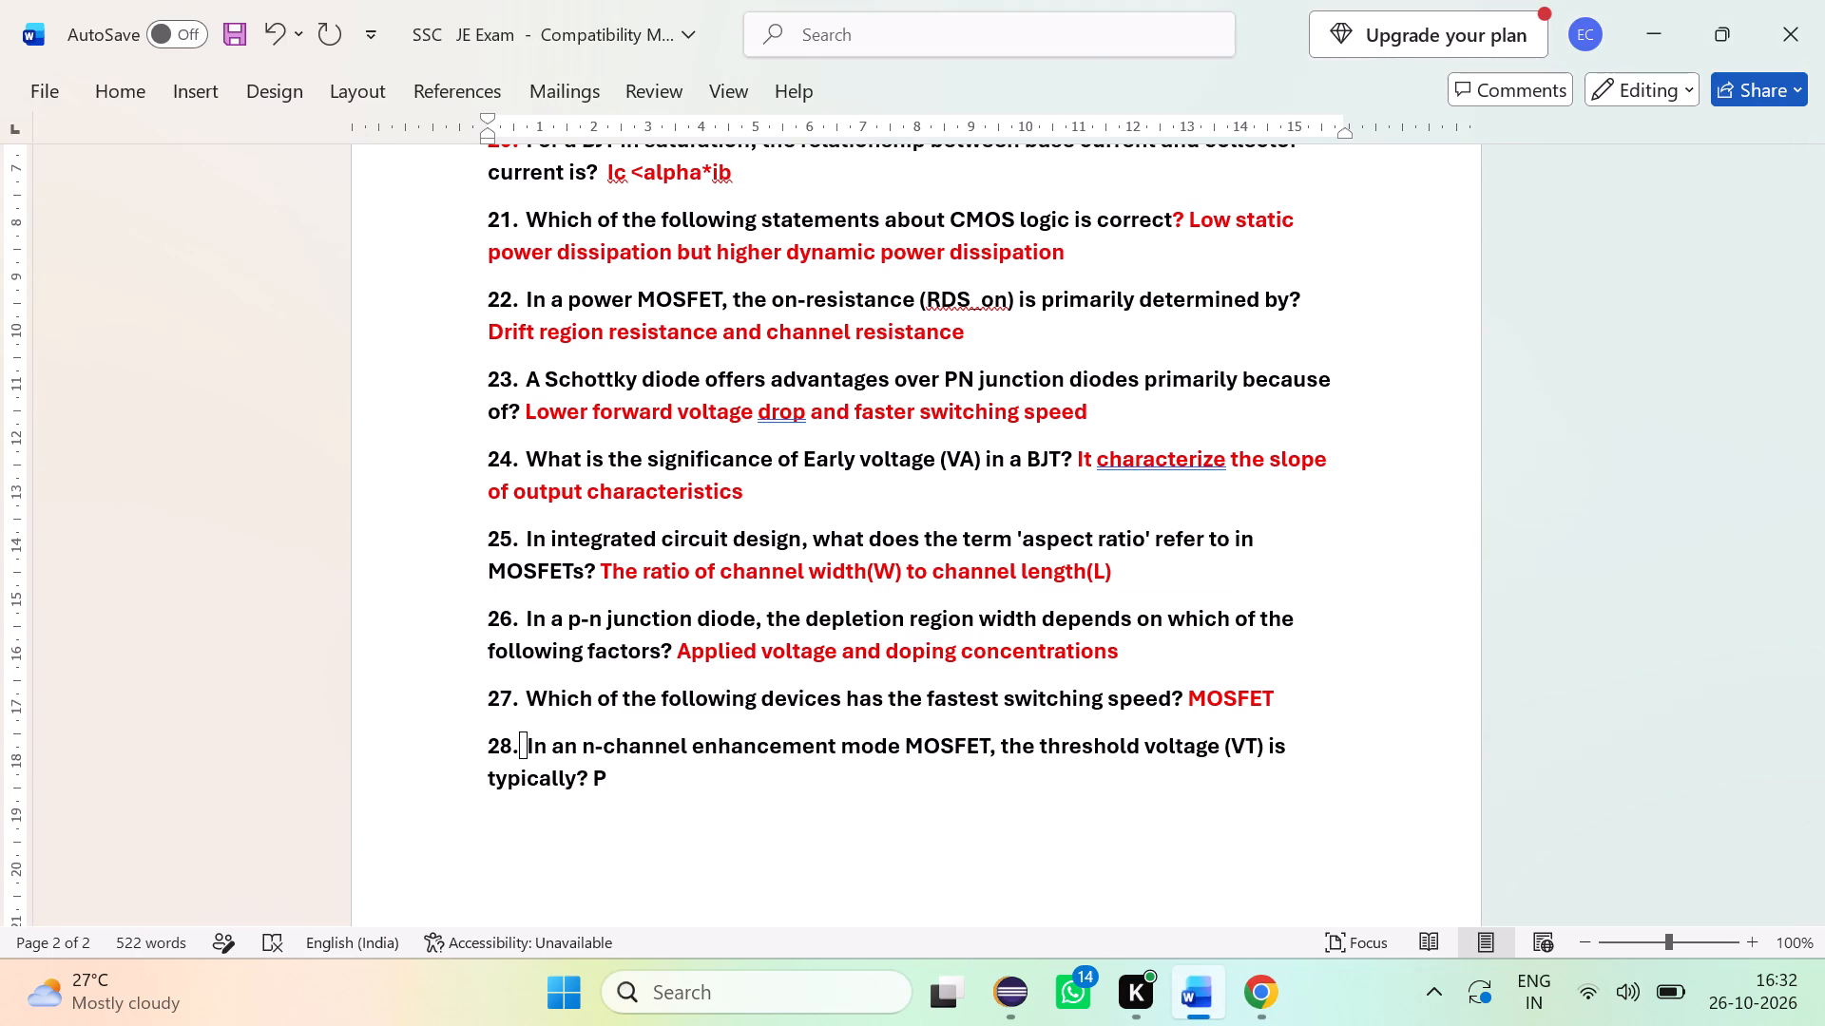
text(ositive)
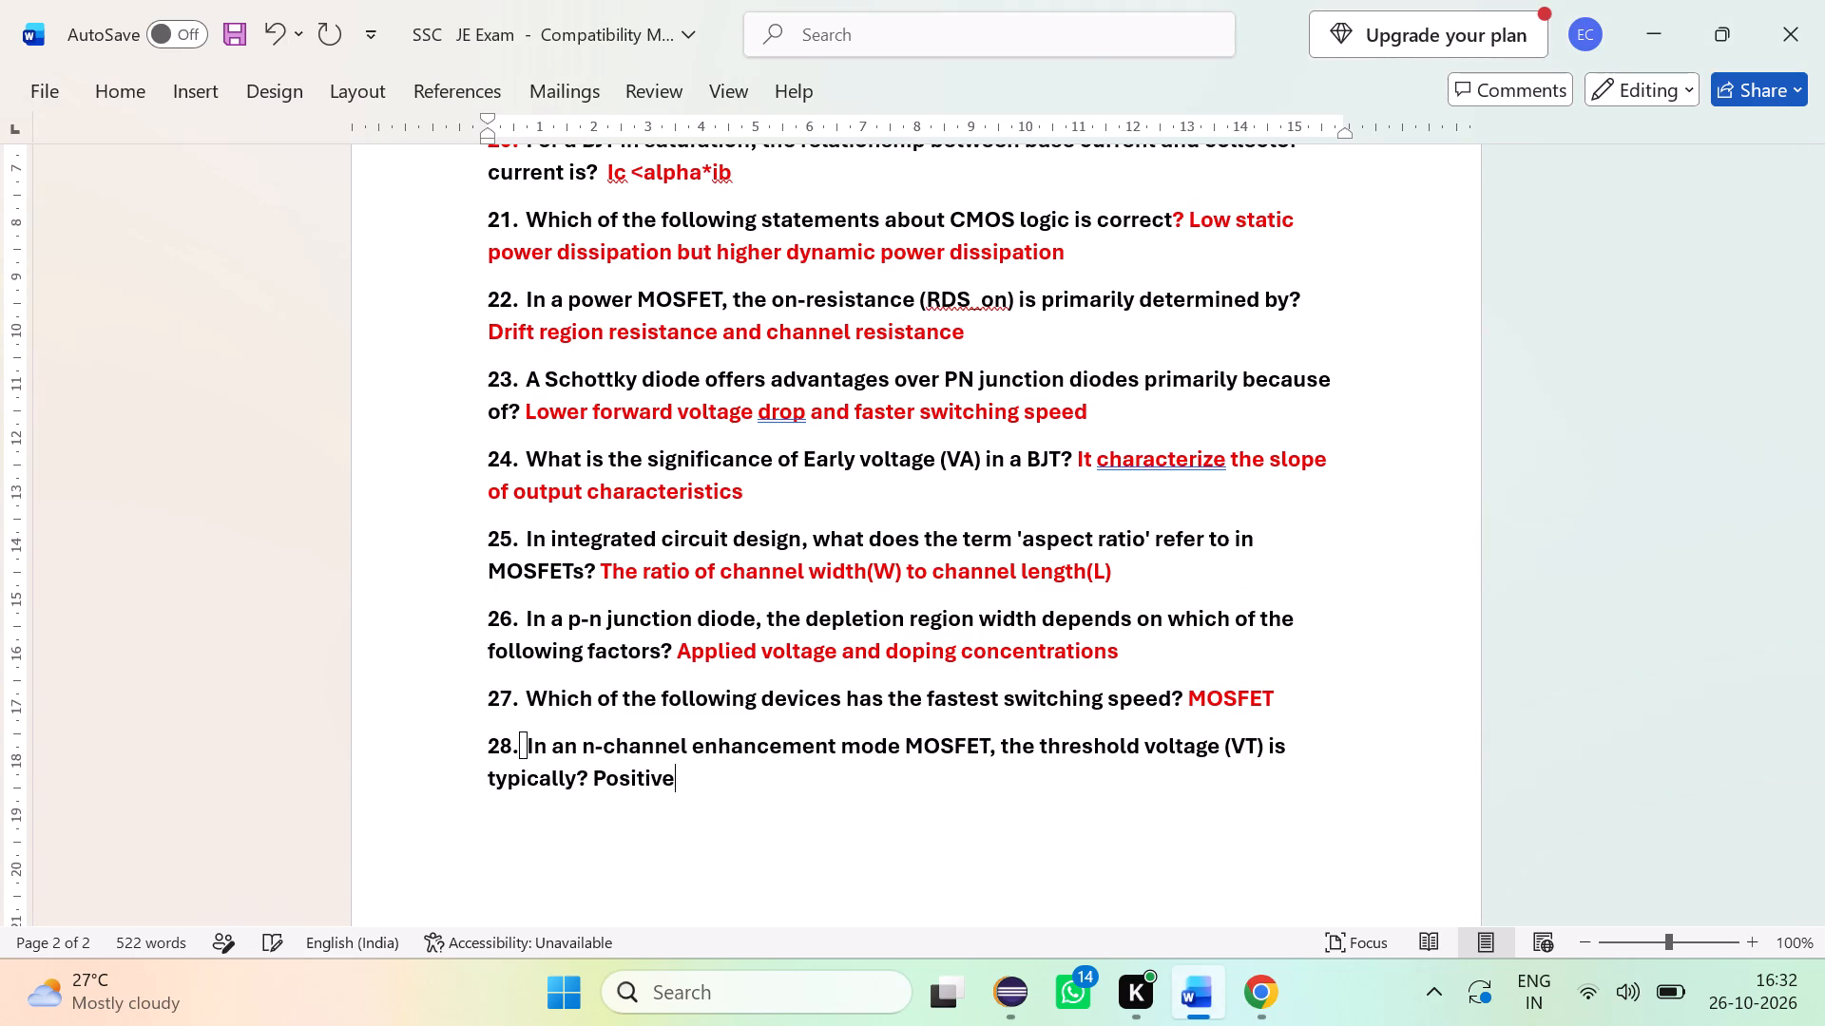